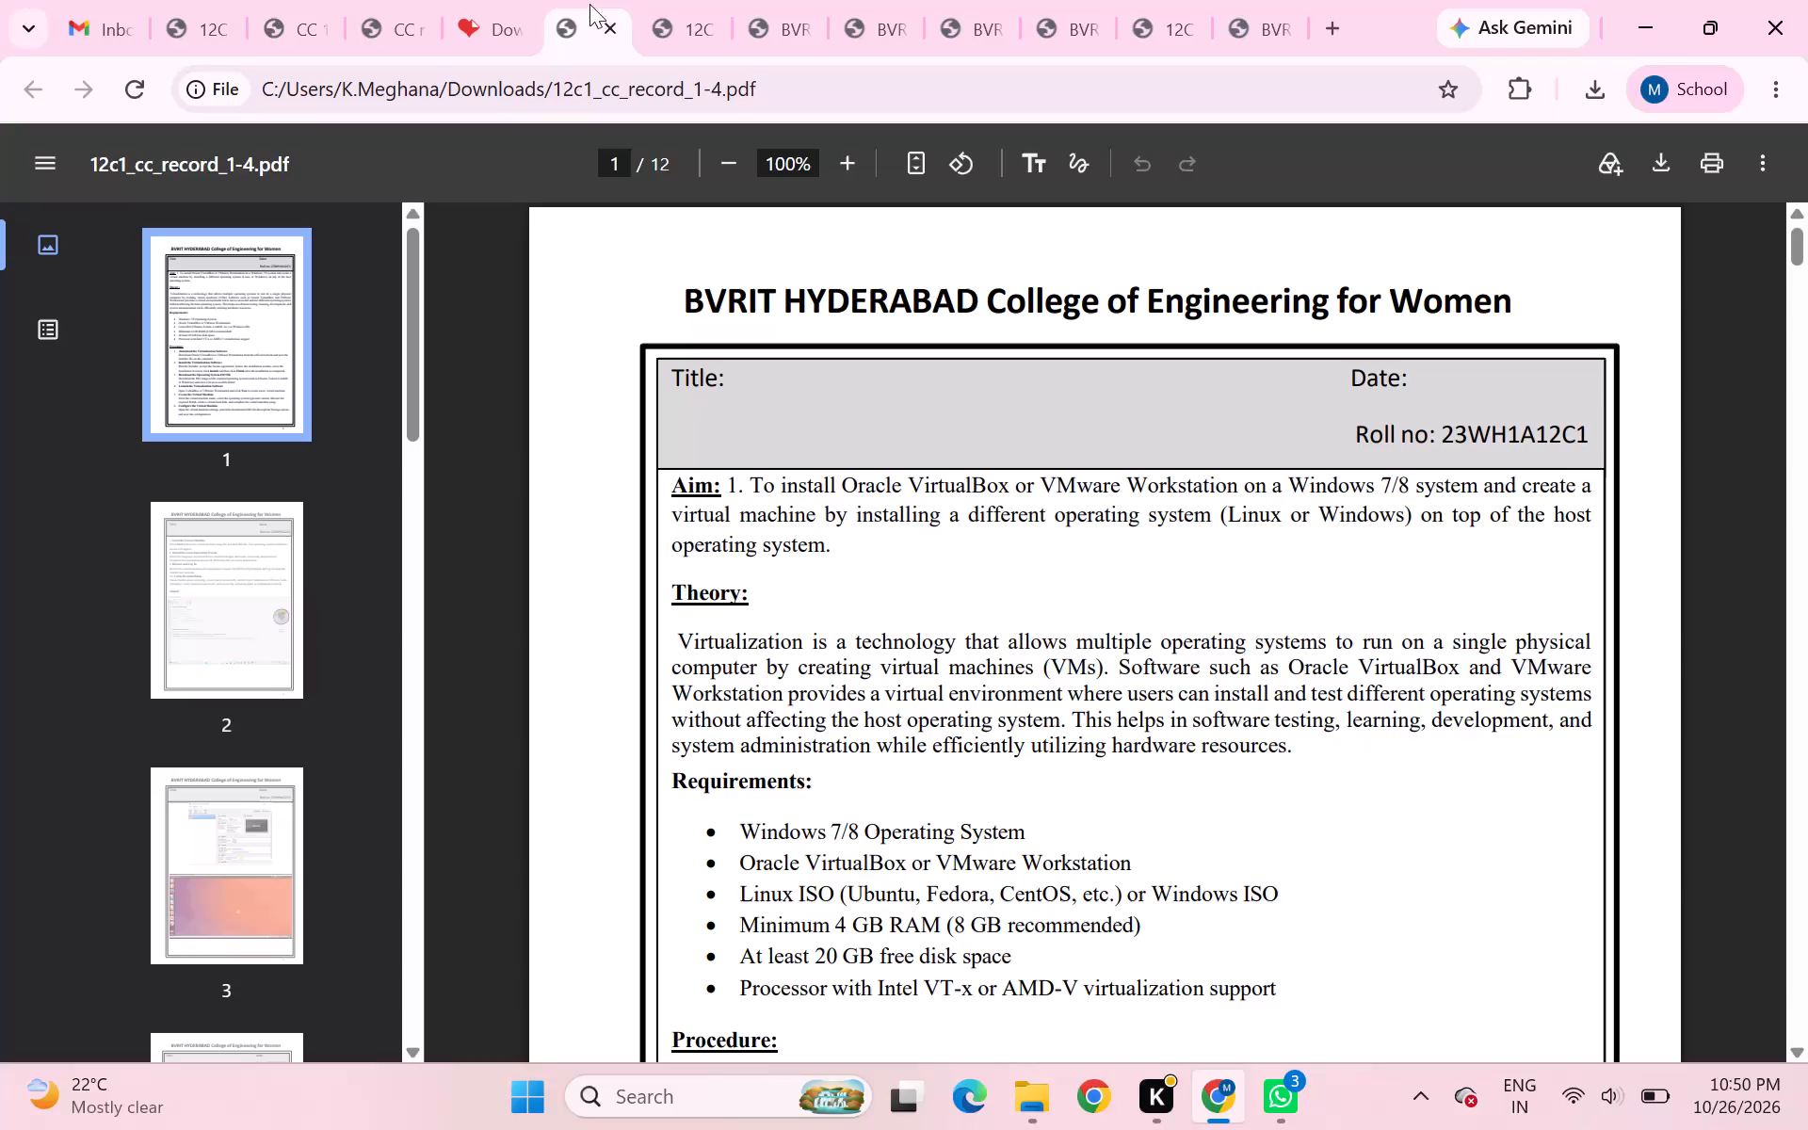
Close the eight lab record PDF tabs that follow the iLovePDF download tab, starting with 12c1_cc_record_1-4.pdf.
click(611, 20)
click(611, 20)
click(611, 20)
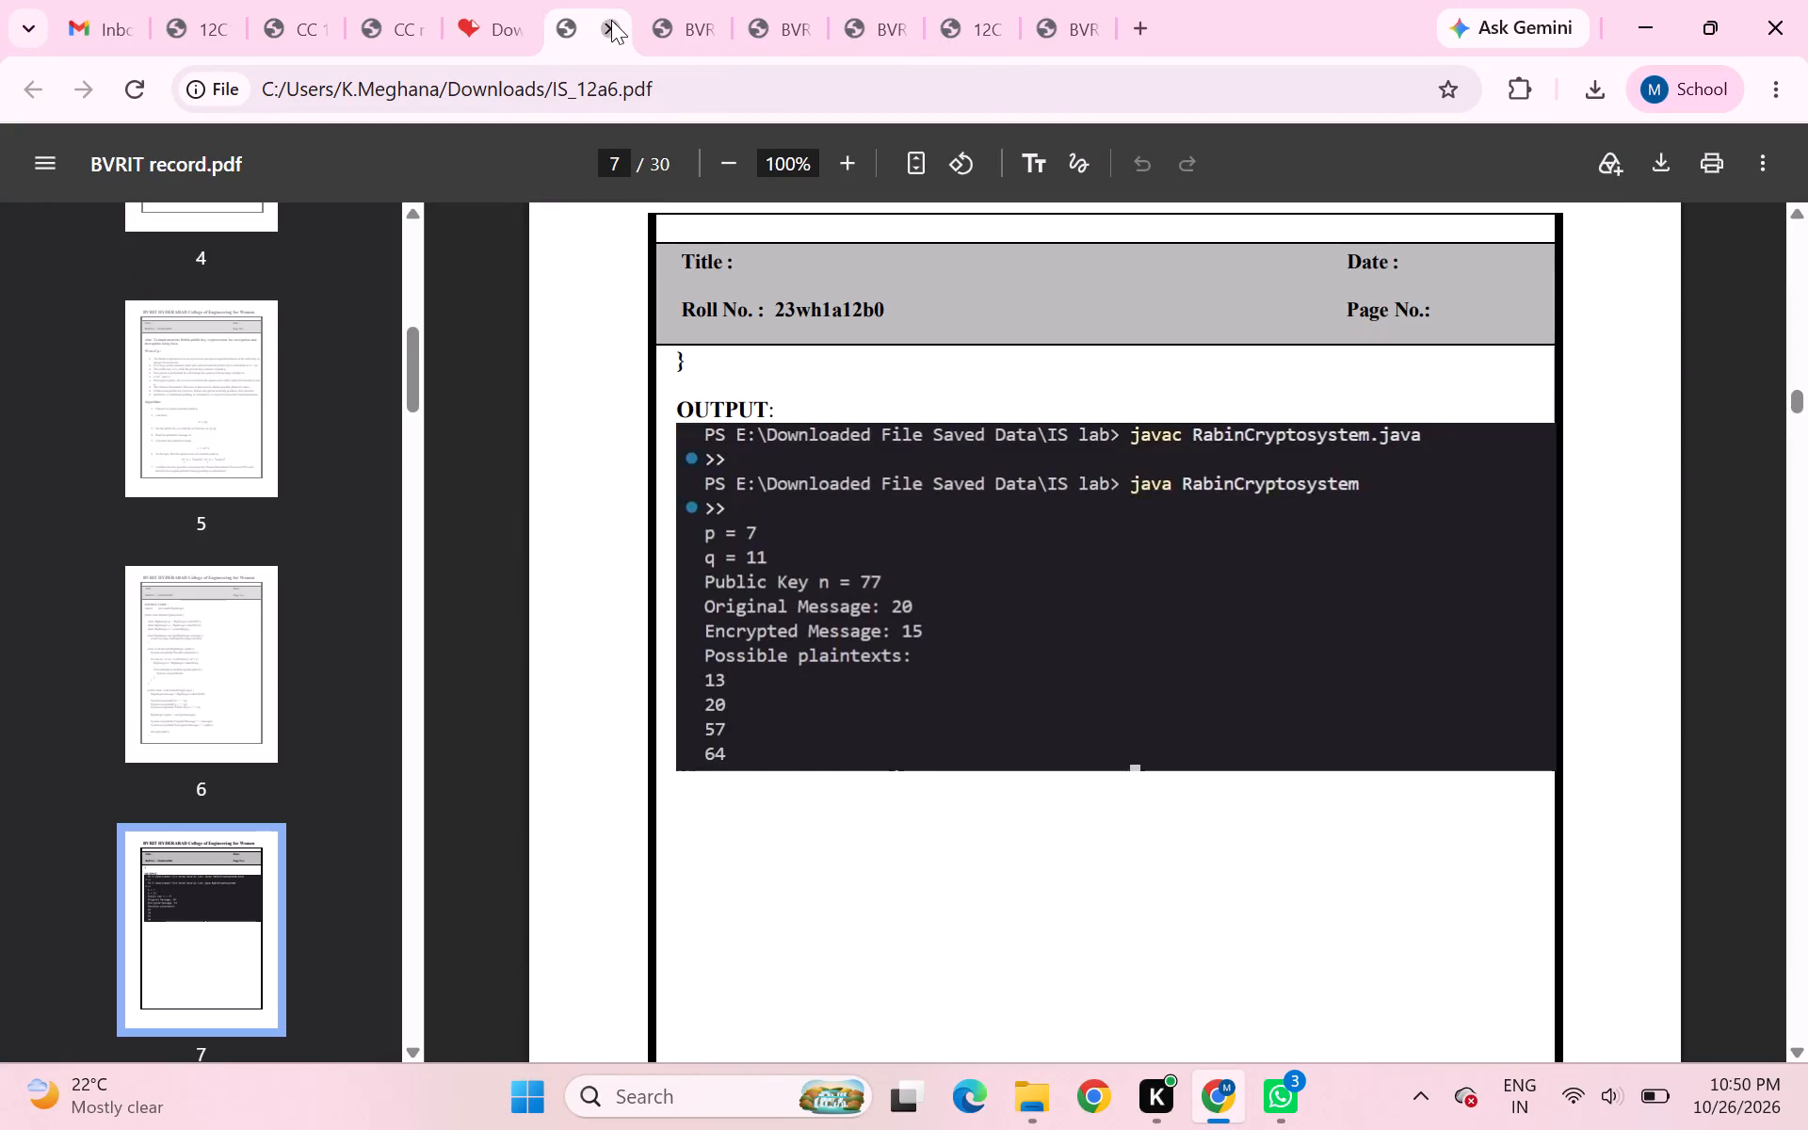
click(611, 20)
click(611, 20)
click(611, 20)
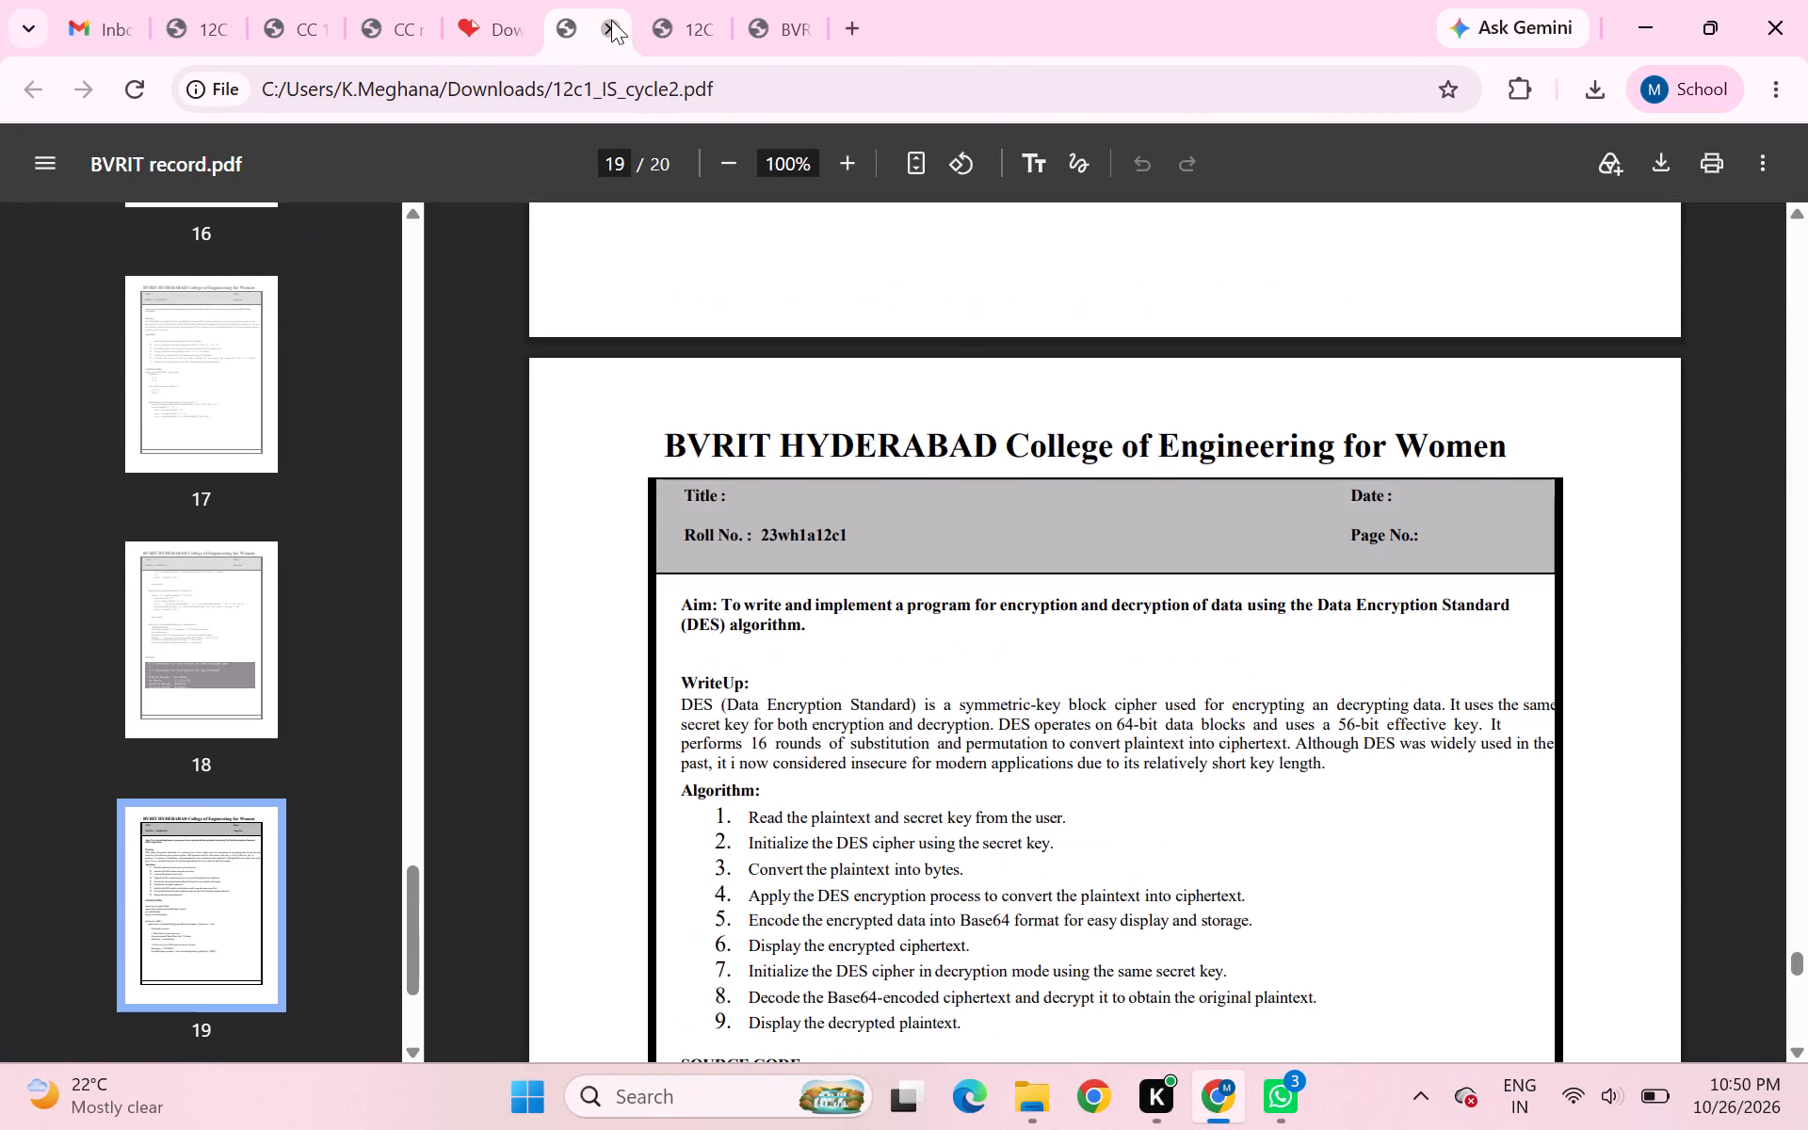
click(611, 20)
click(611, 20)
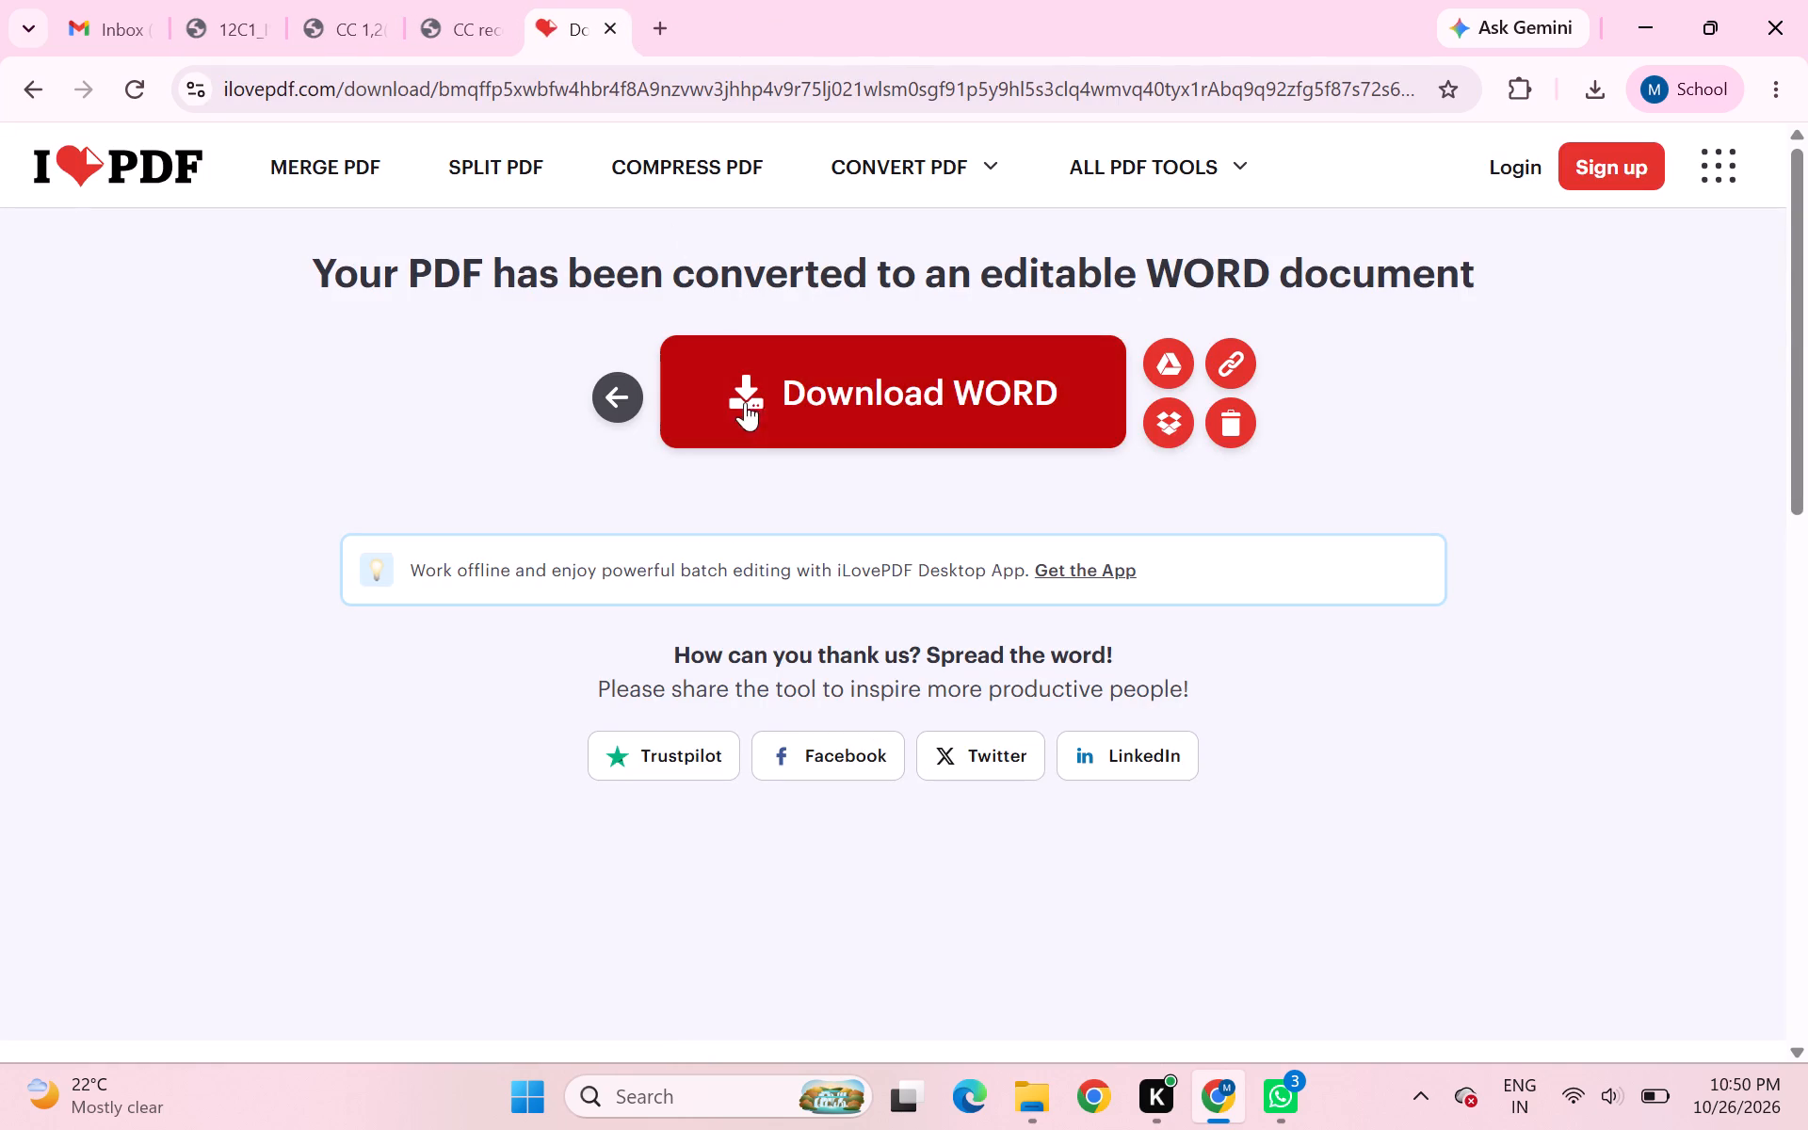
Convert IS additional1233.pdf from Downloads to an editable Word document with iLovePDF and download it.
click(36, 91)
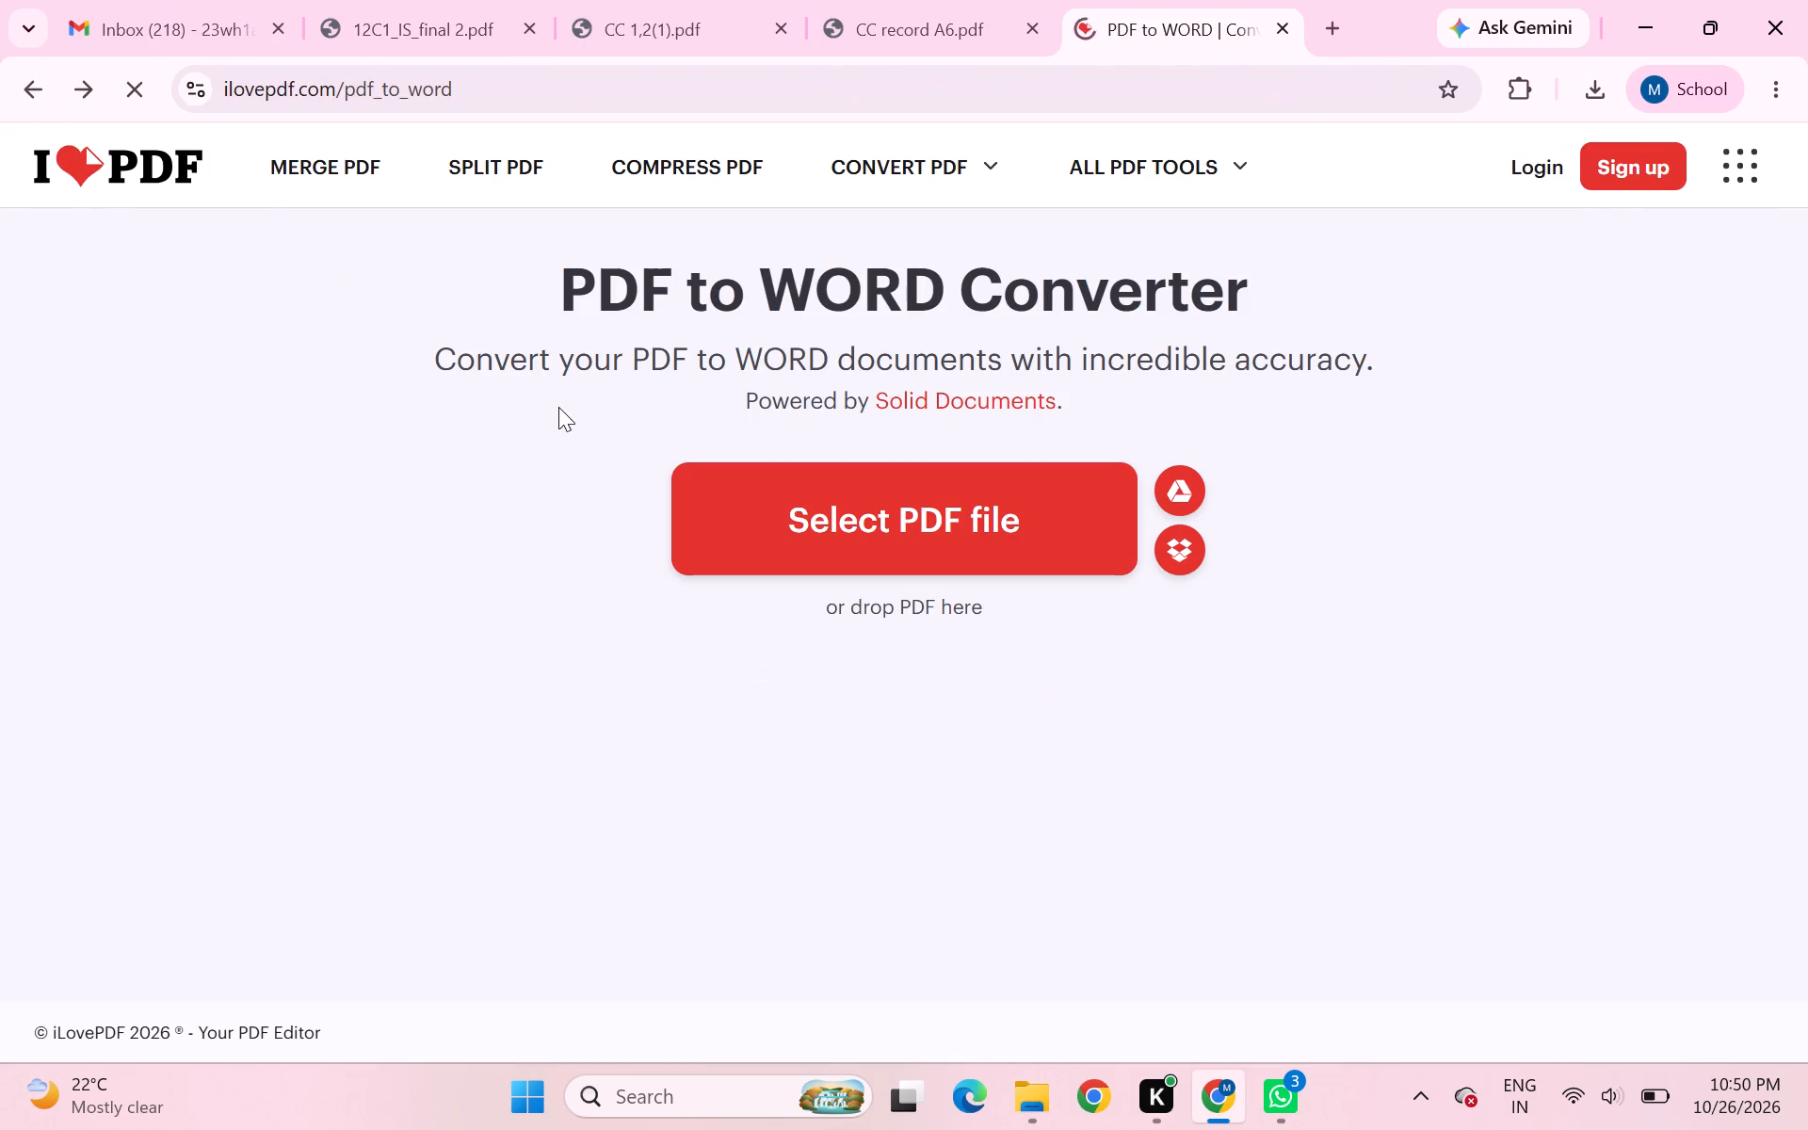
click(776, 517)
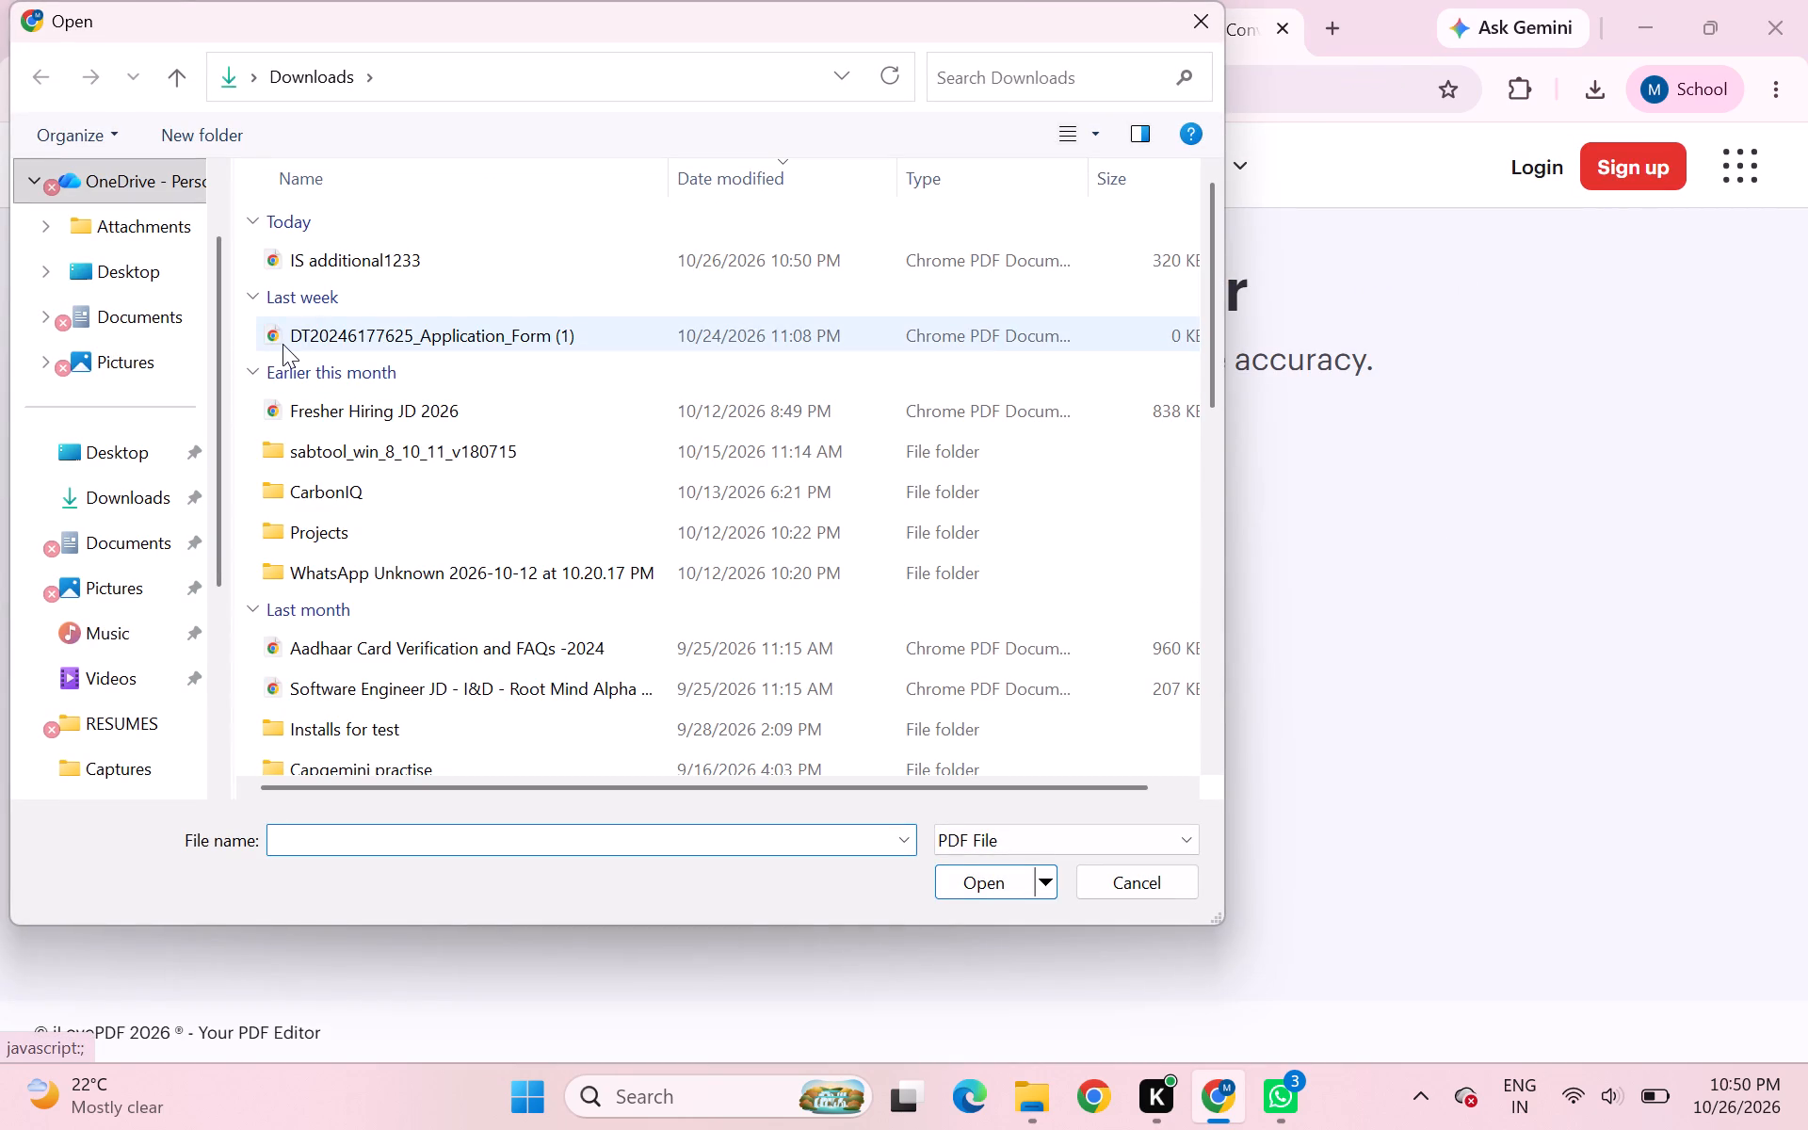
click(339, 275)
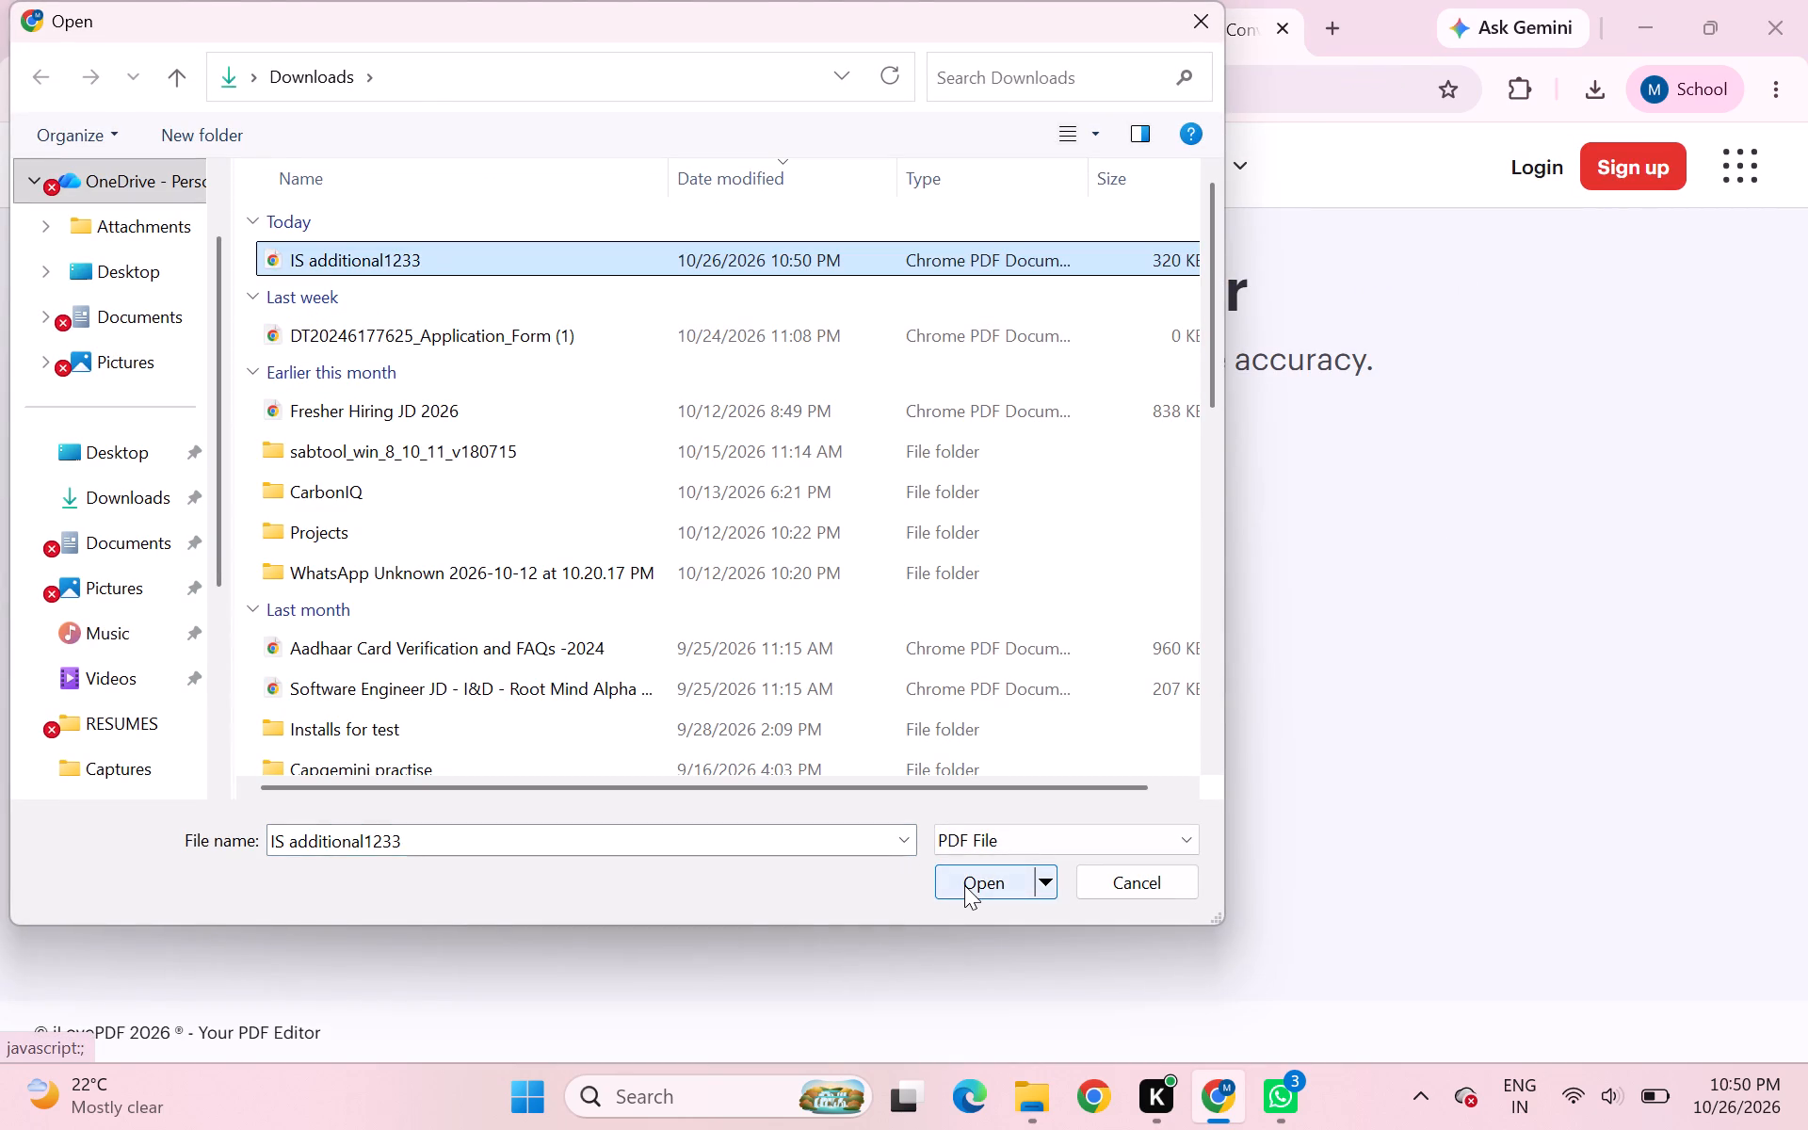
click(964, 885)
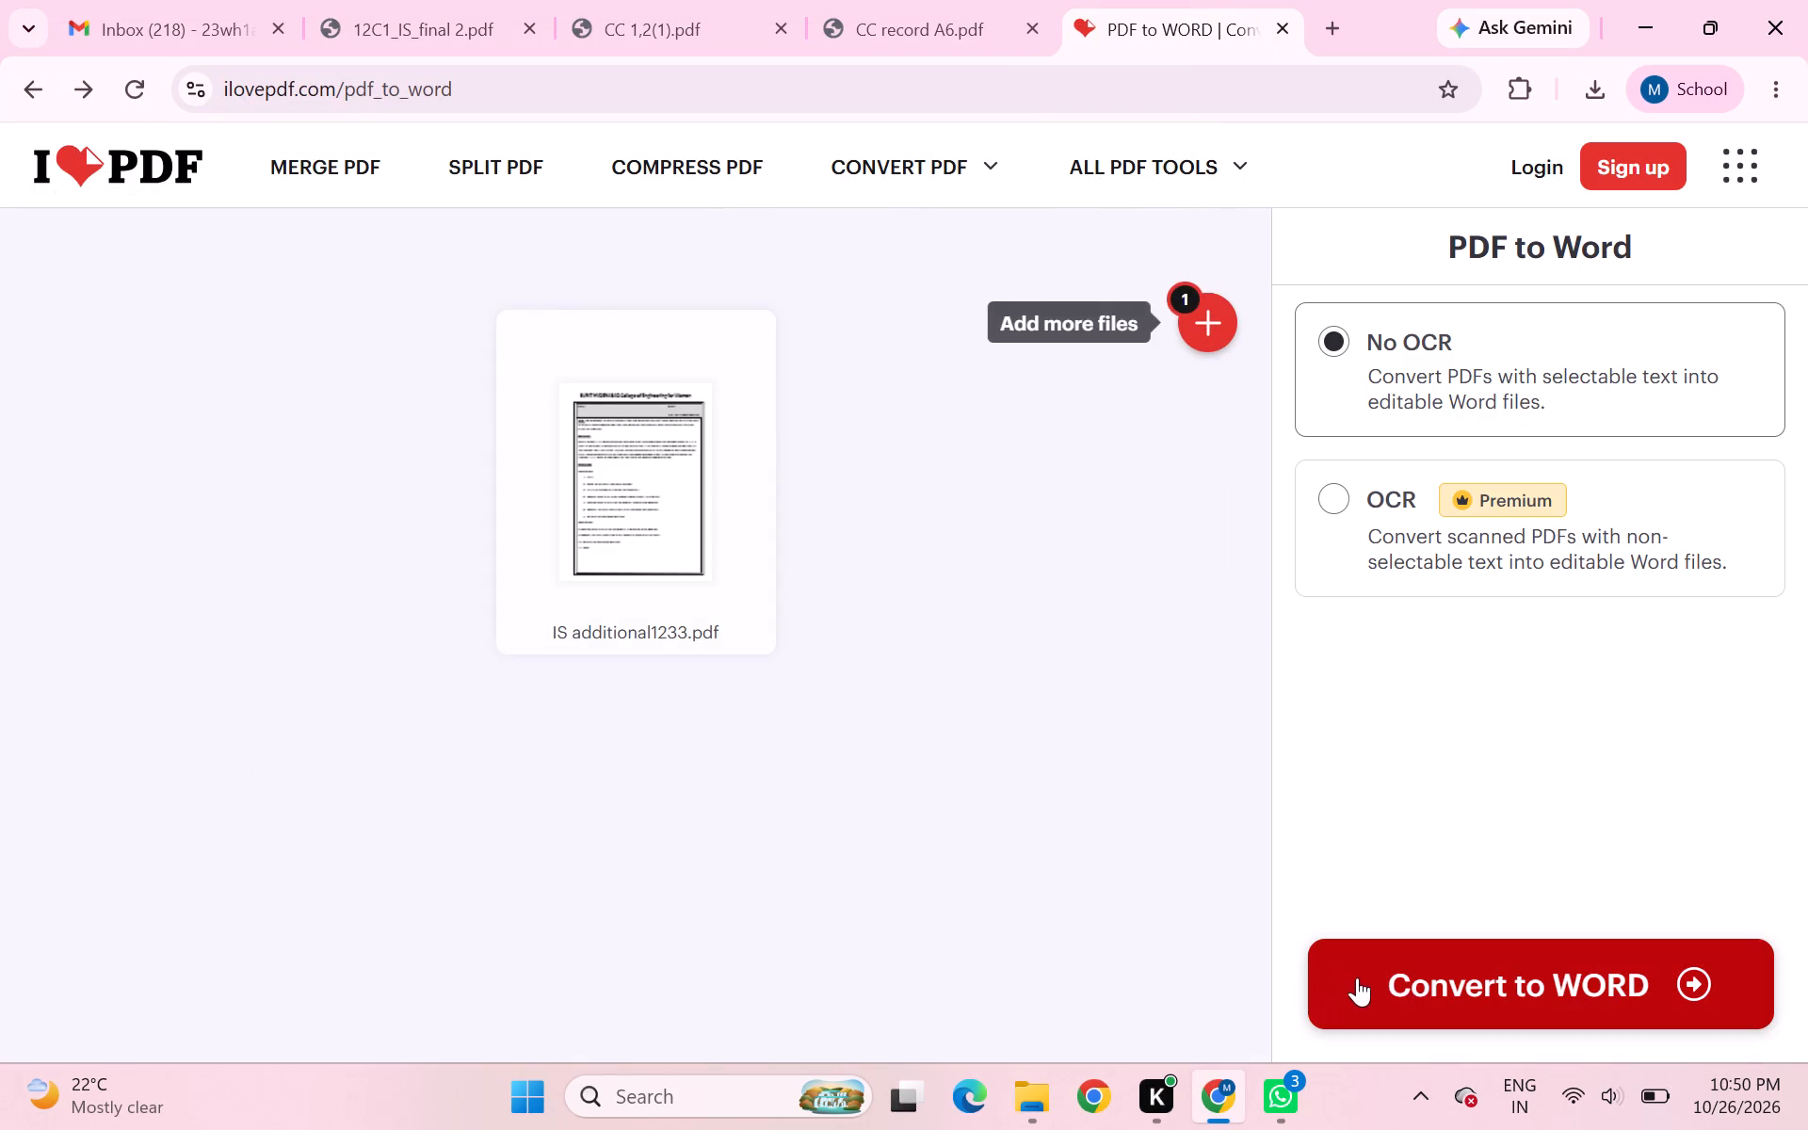
click(1377, 984)
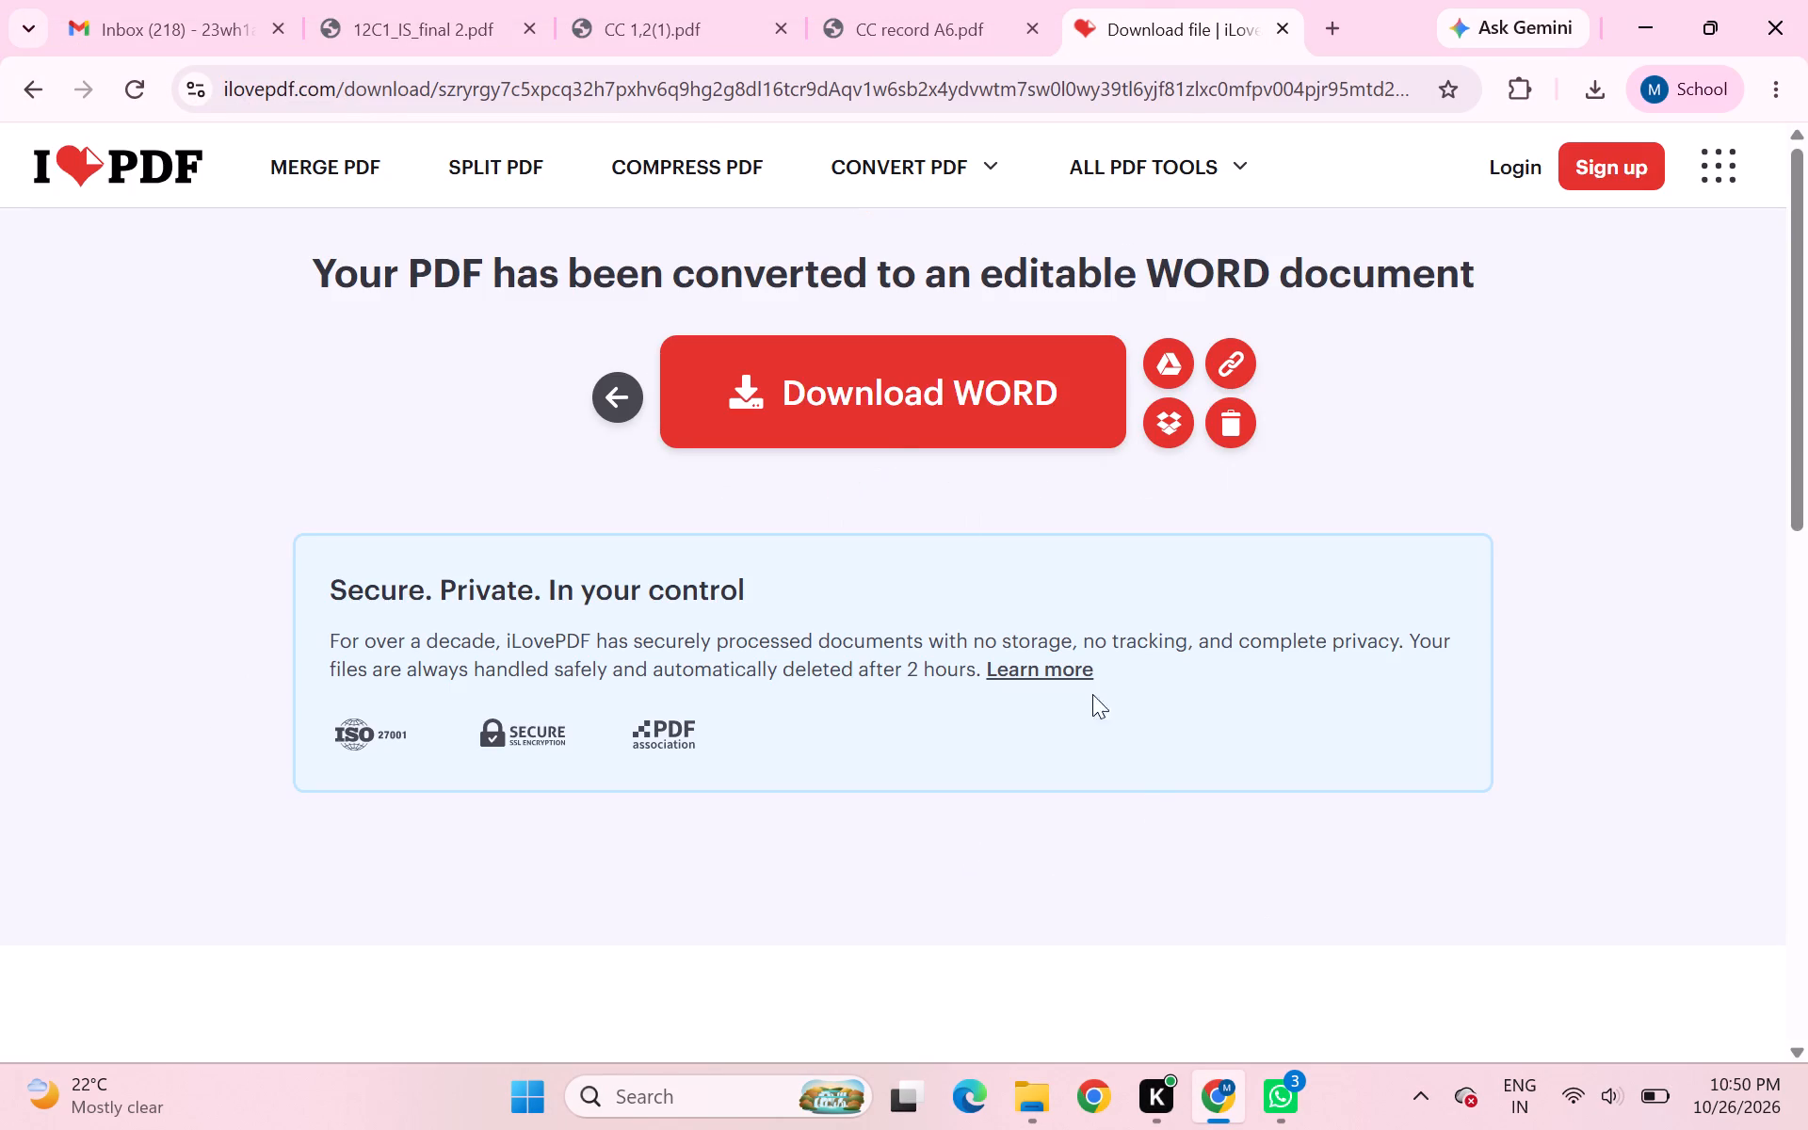
click(892, 436)
Close the remaining local PDF tabs holding the IS final and CC records.
click(469, 0)
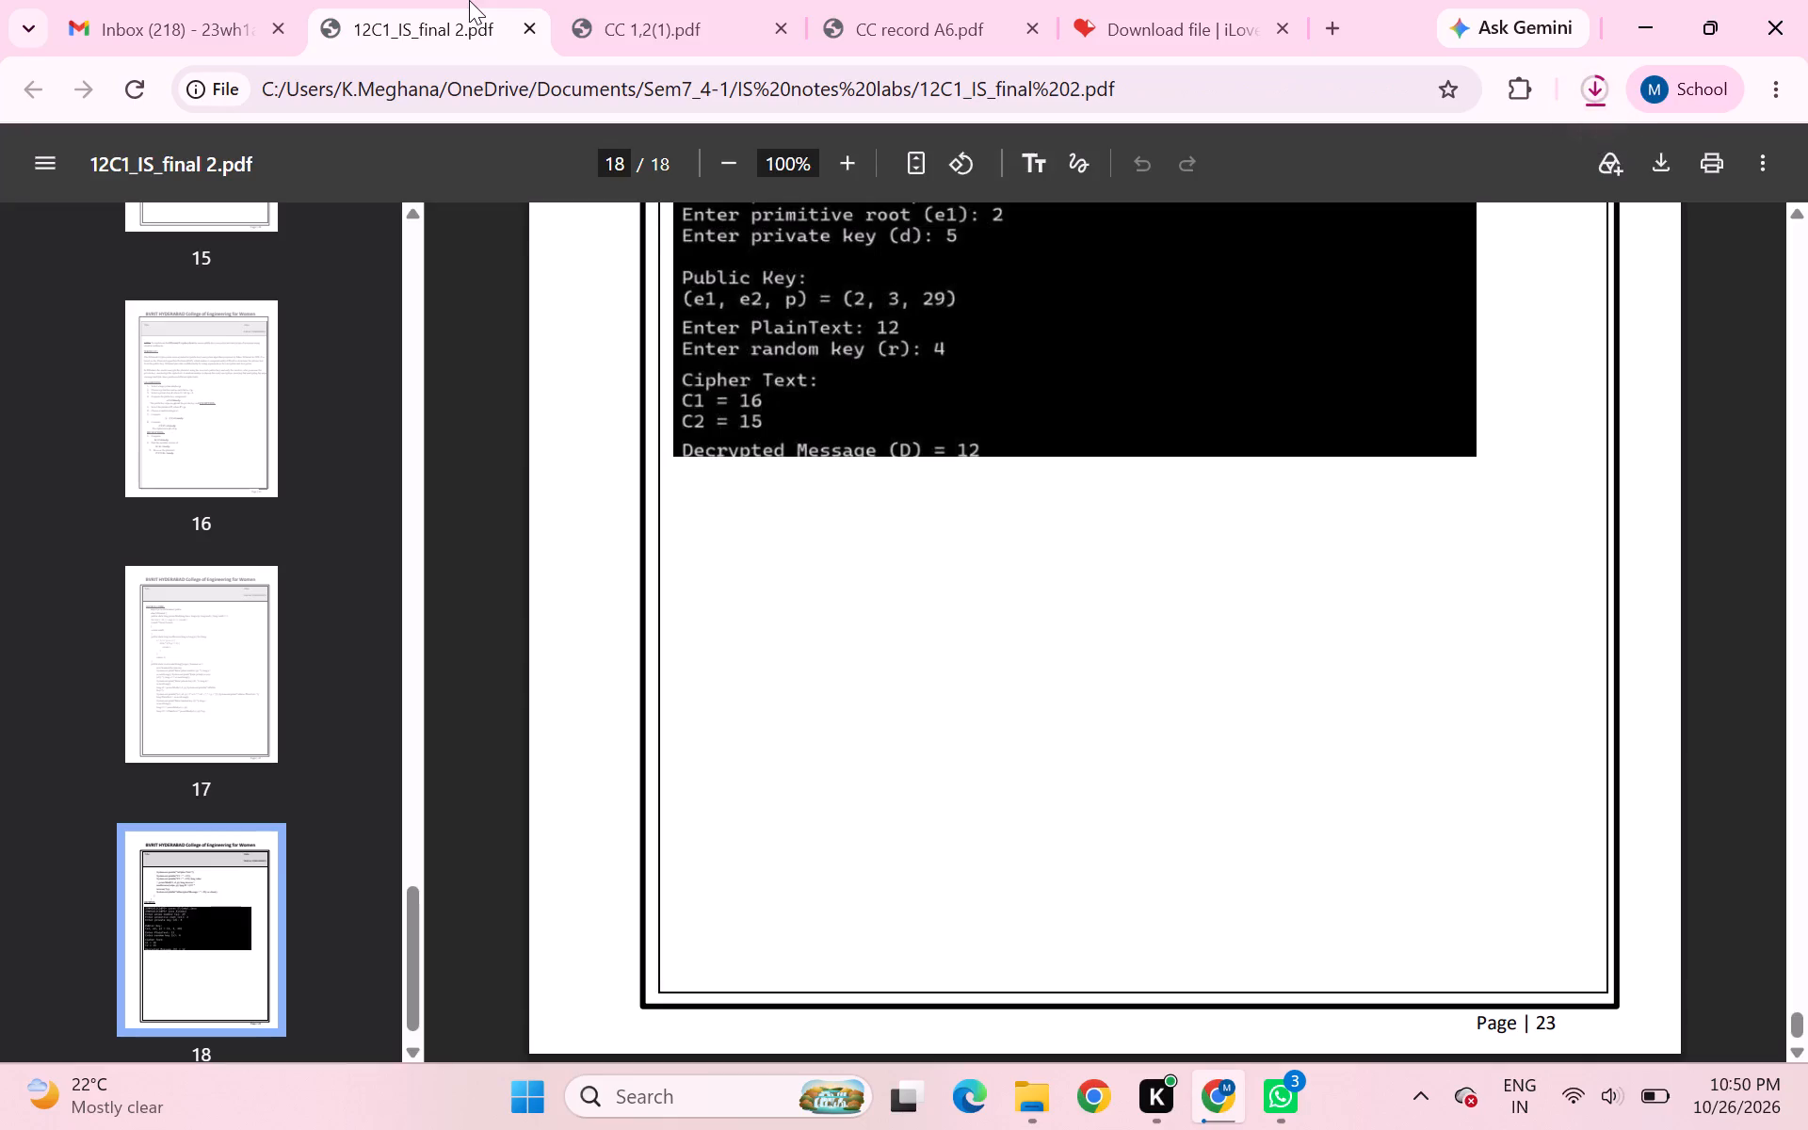
click(532, 33)
click(532, 33)
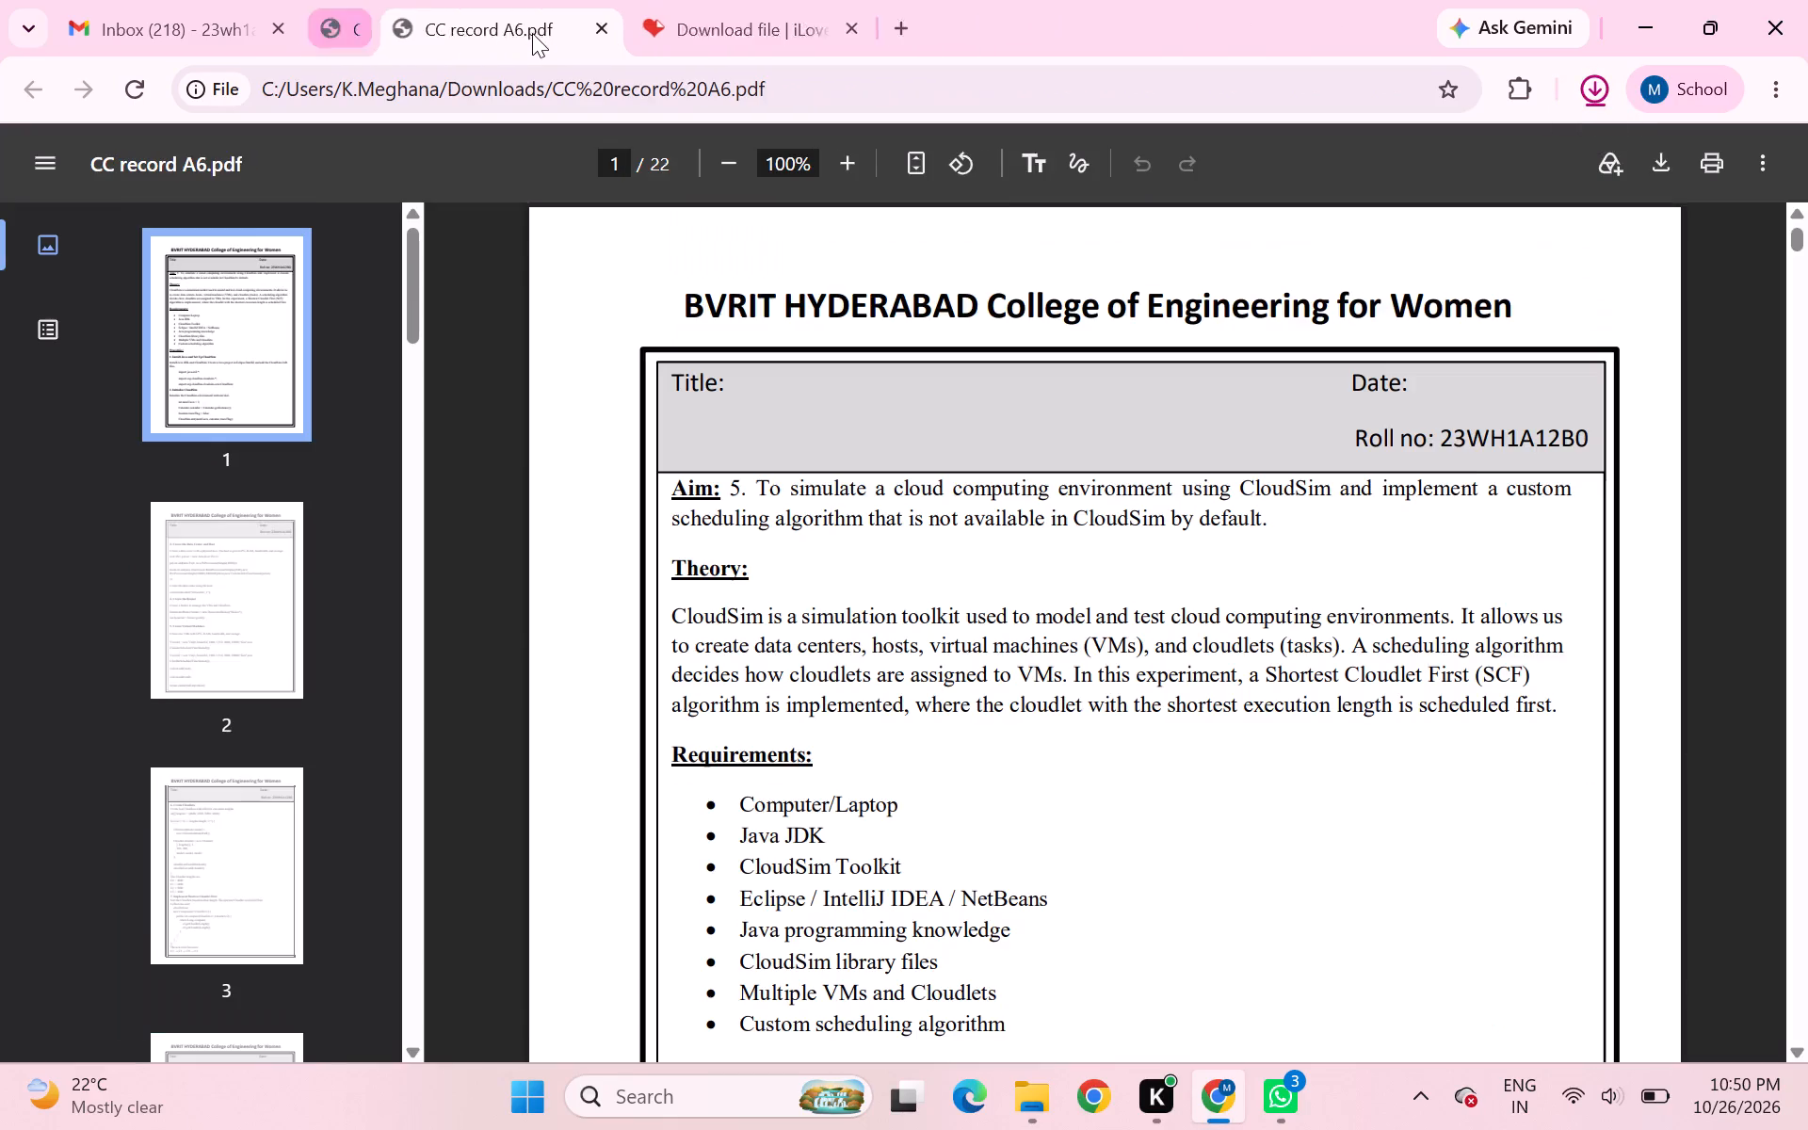
click(532, 33)
Switch to File Explorer, open the converted IS additional1233 document from Downloads in Word, and enable editing.
click(1027, 1078)
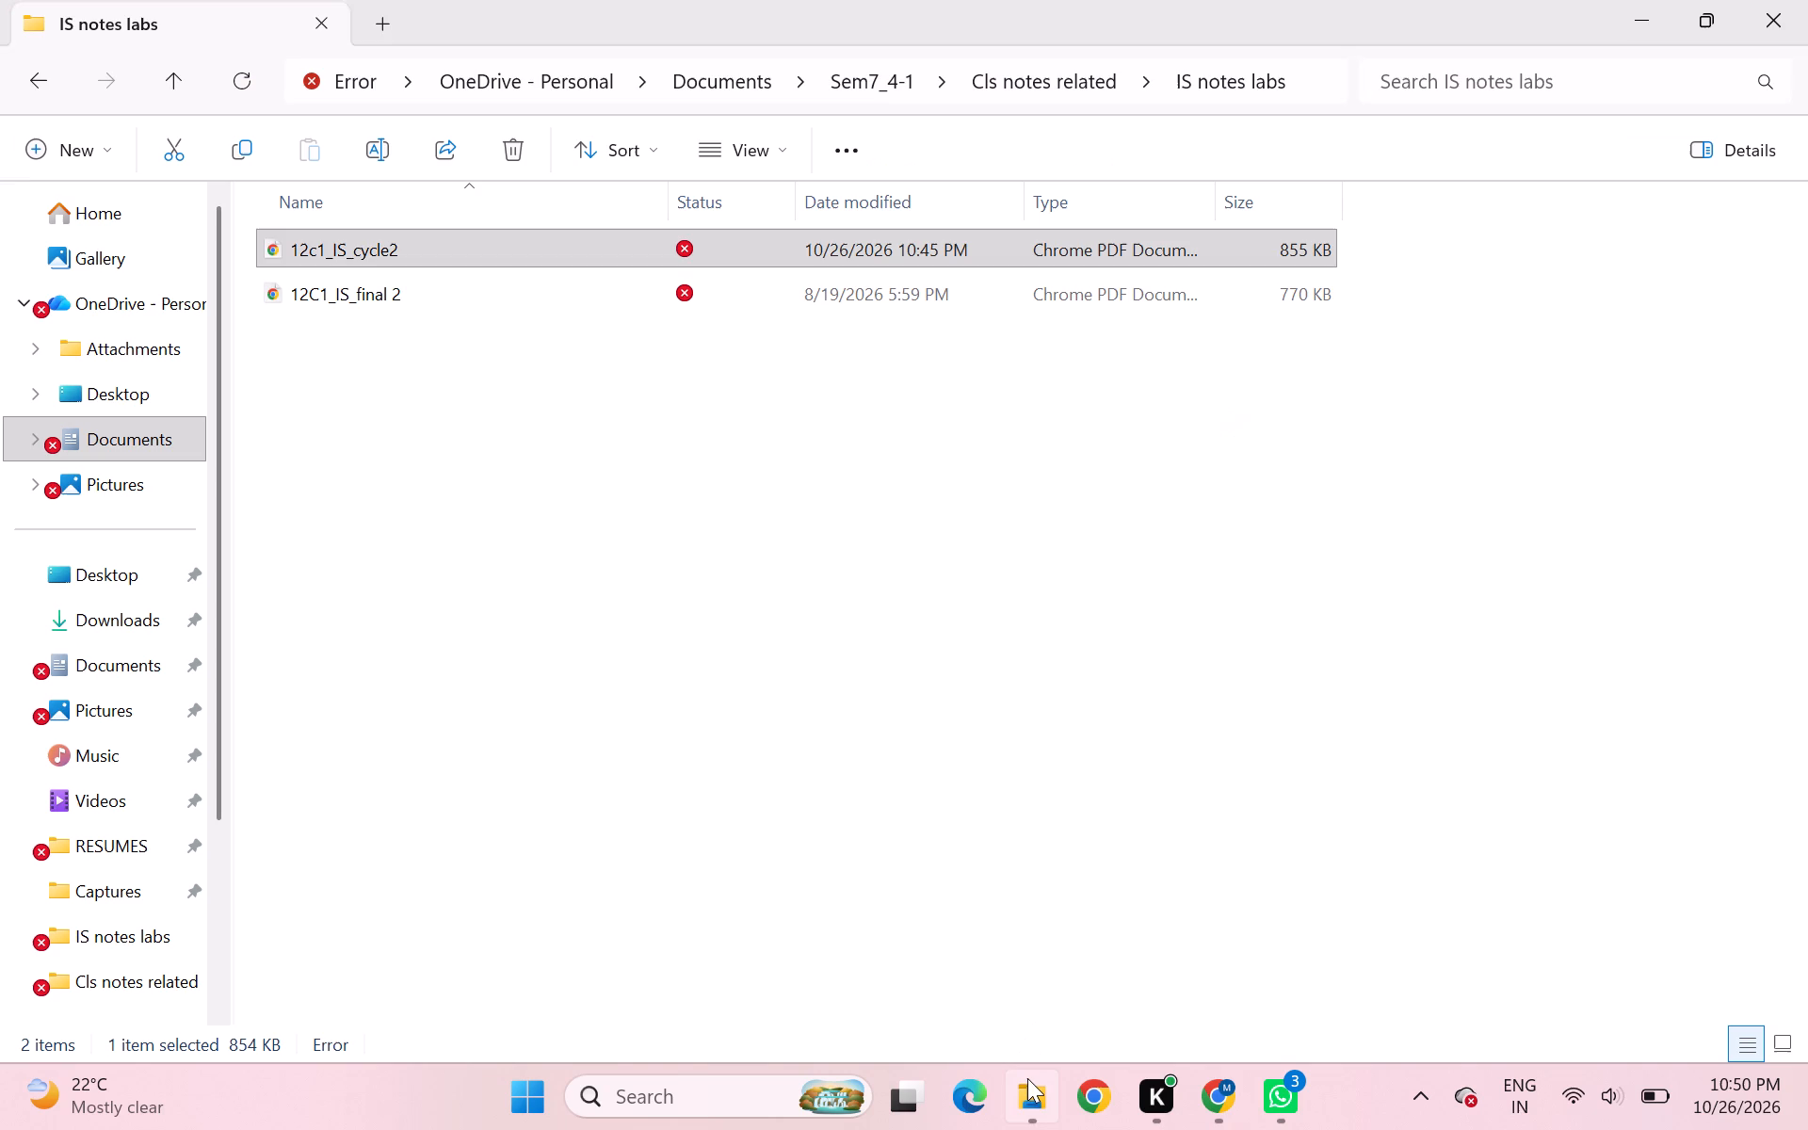
click(136, 606)
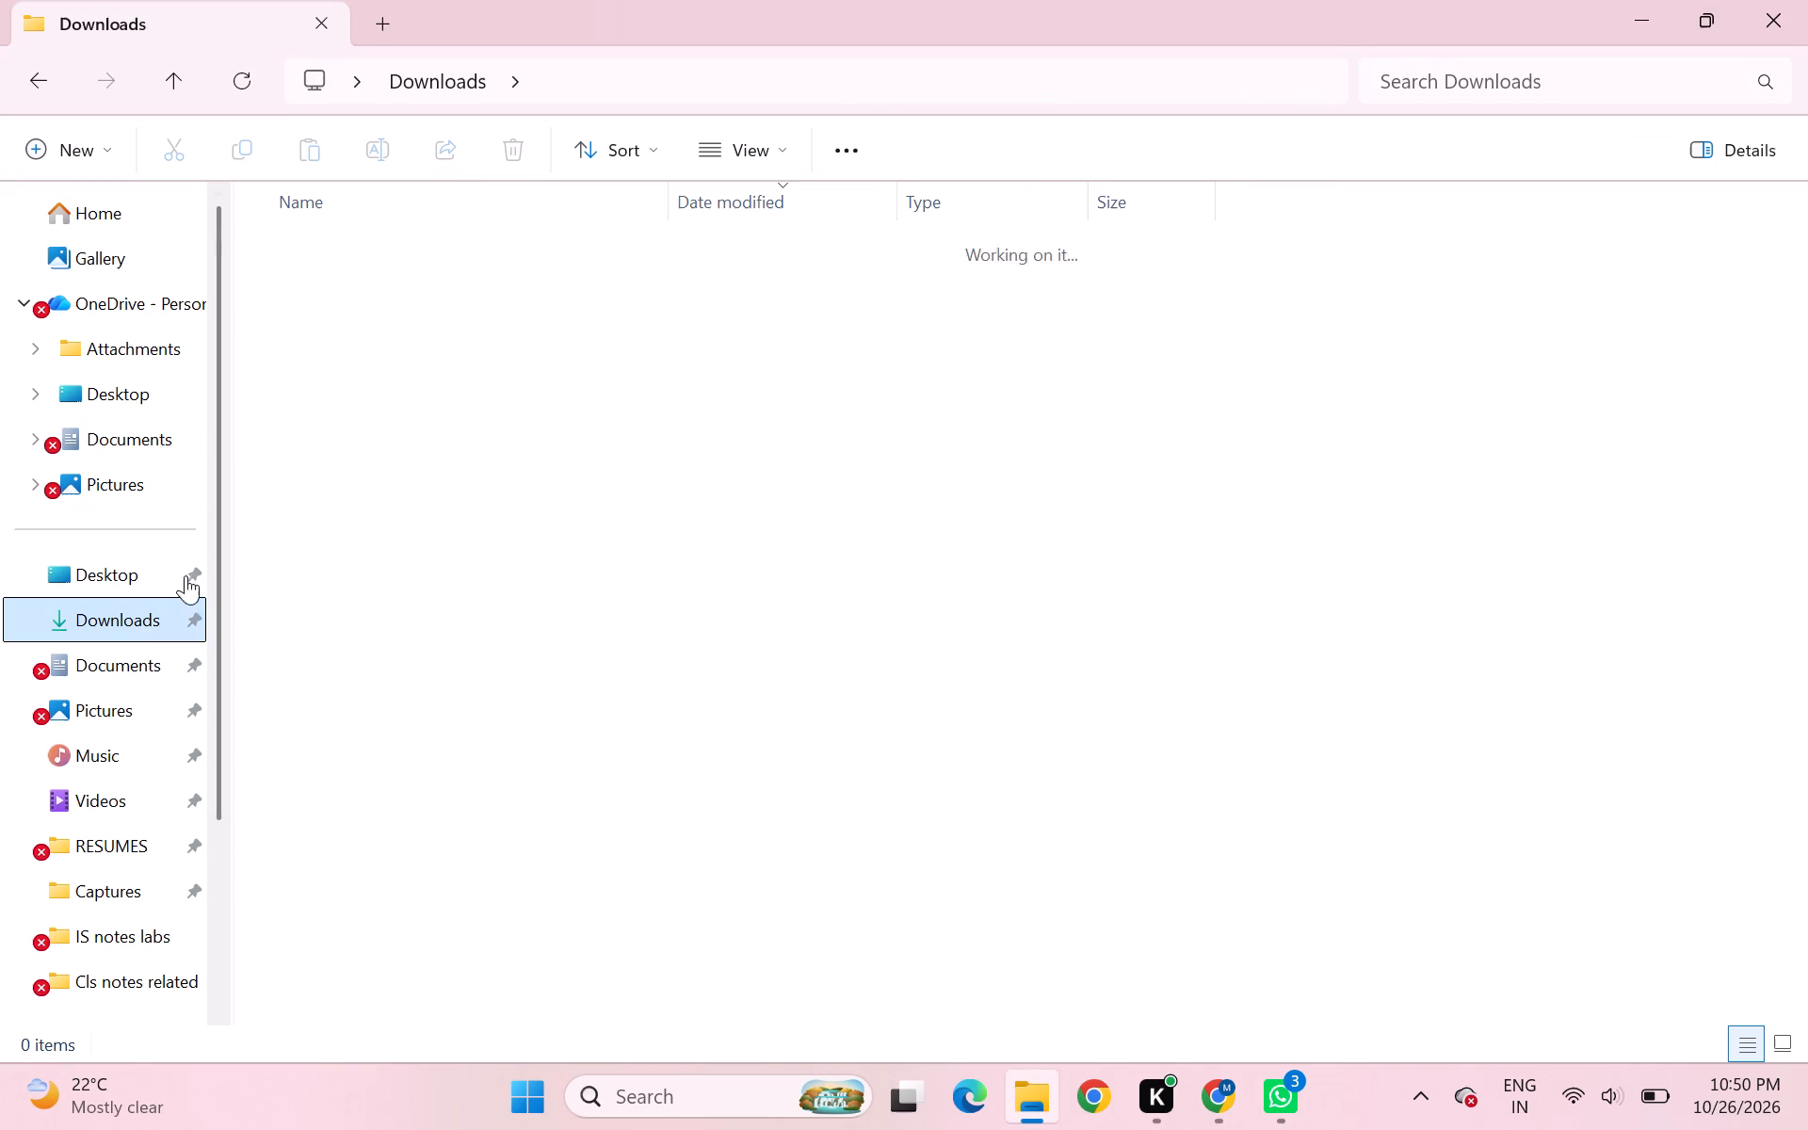
double_click(357, 283)
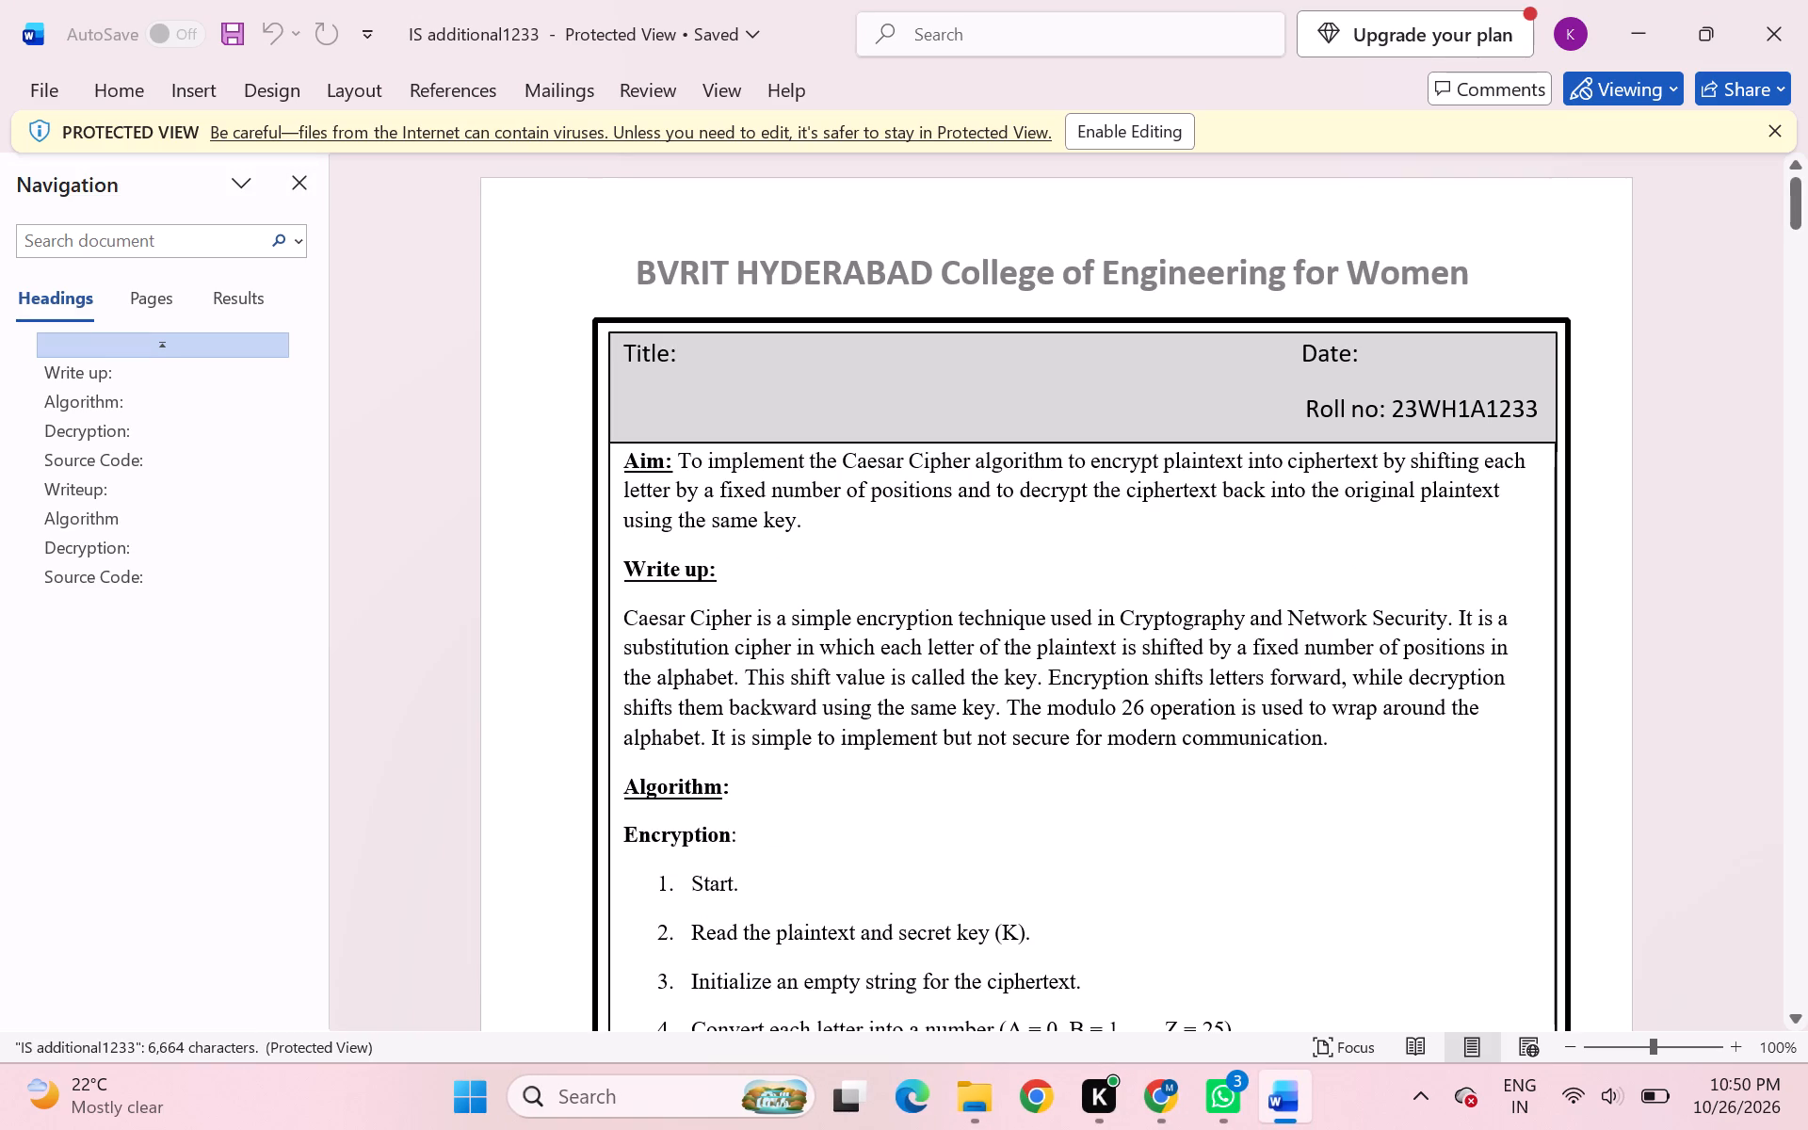
scroll(680, 458, right, 5)
click(1156, 128)
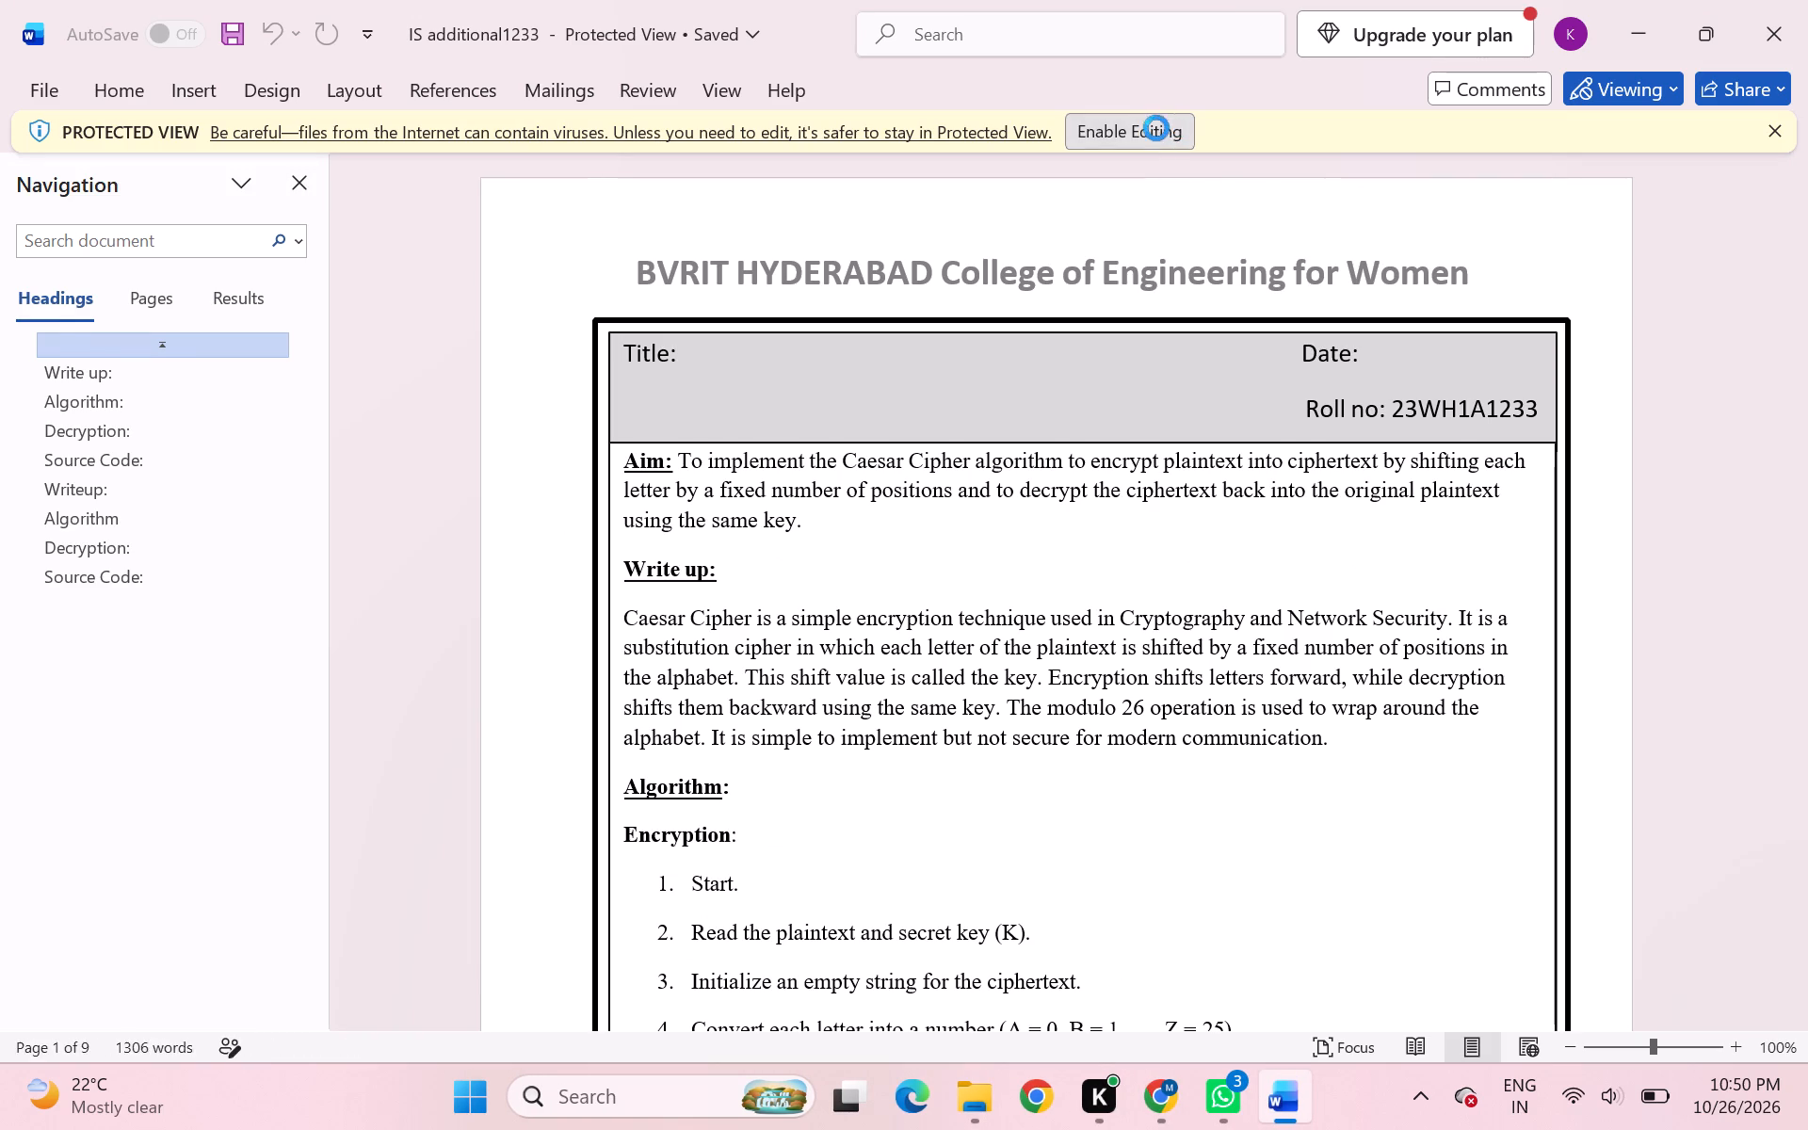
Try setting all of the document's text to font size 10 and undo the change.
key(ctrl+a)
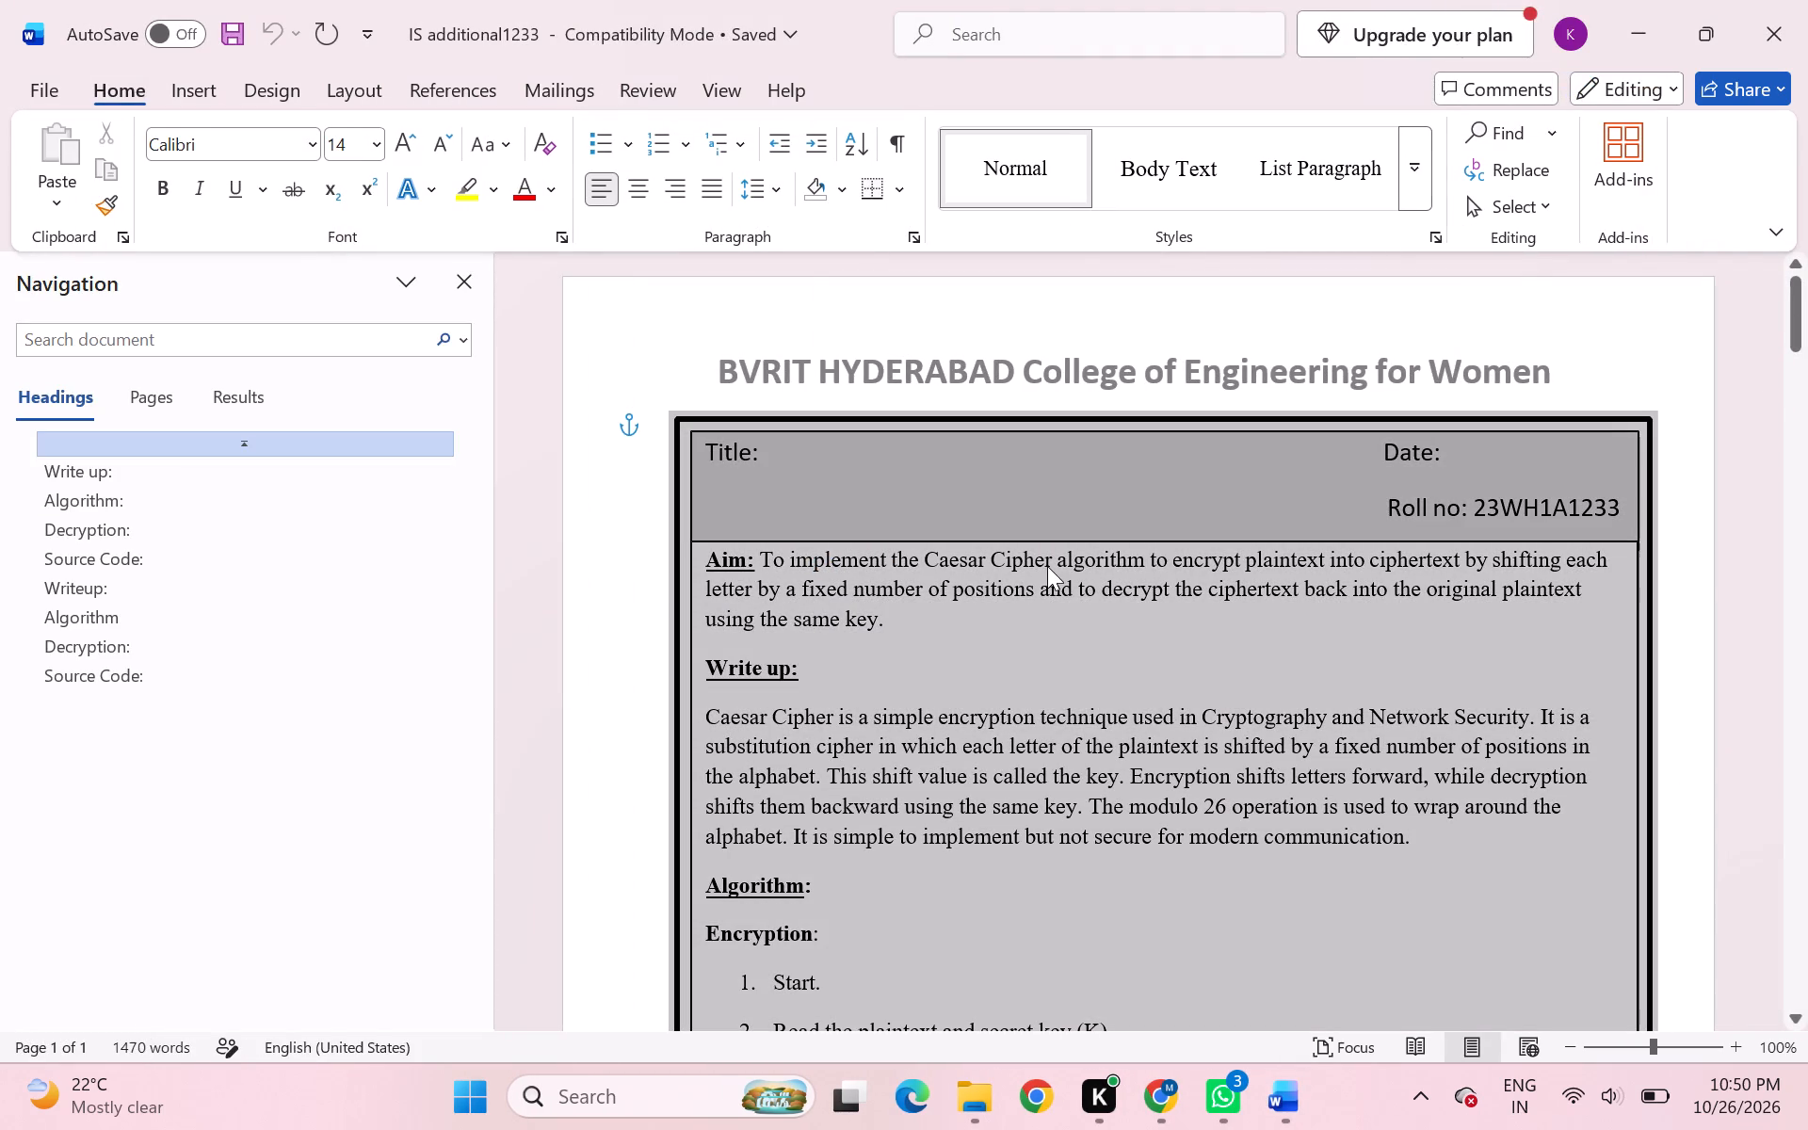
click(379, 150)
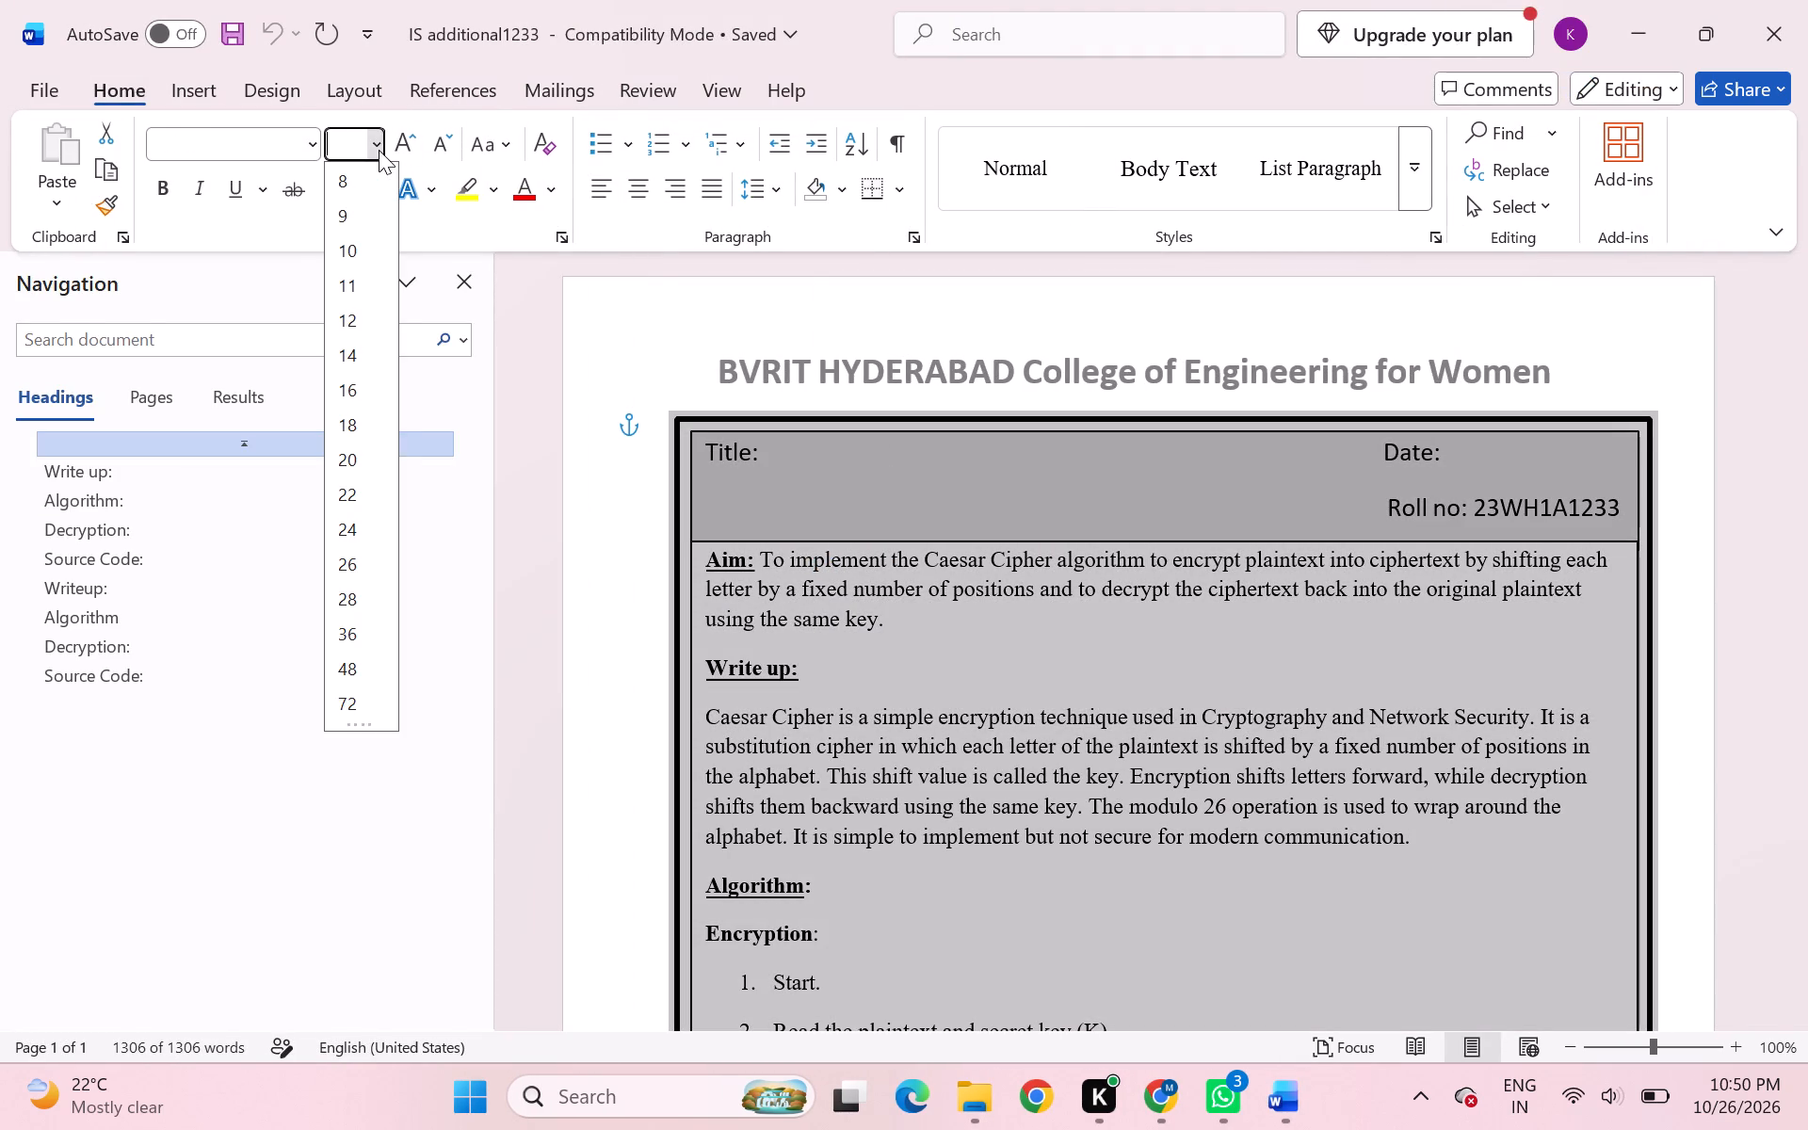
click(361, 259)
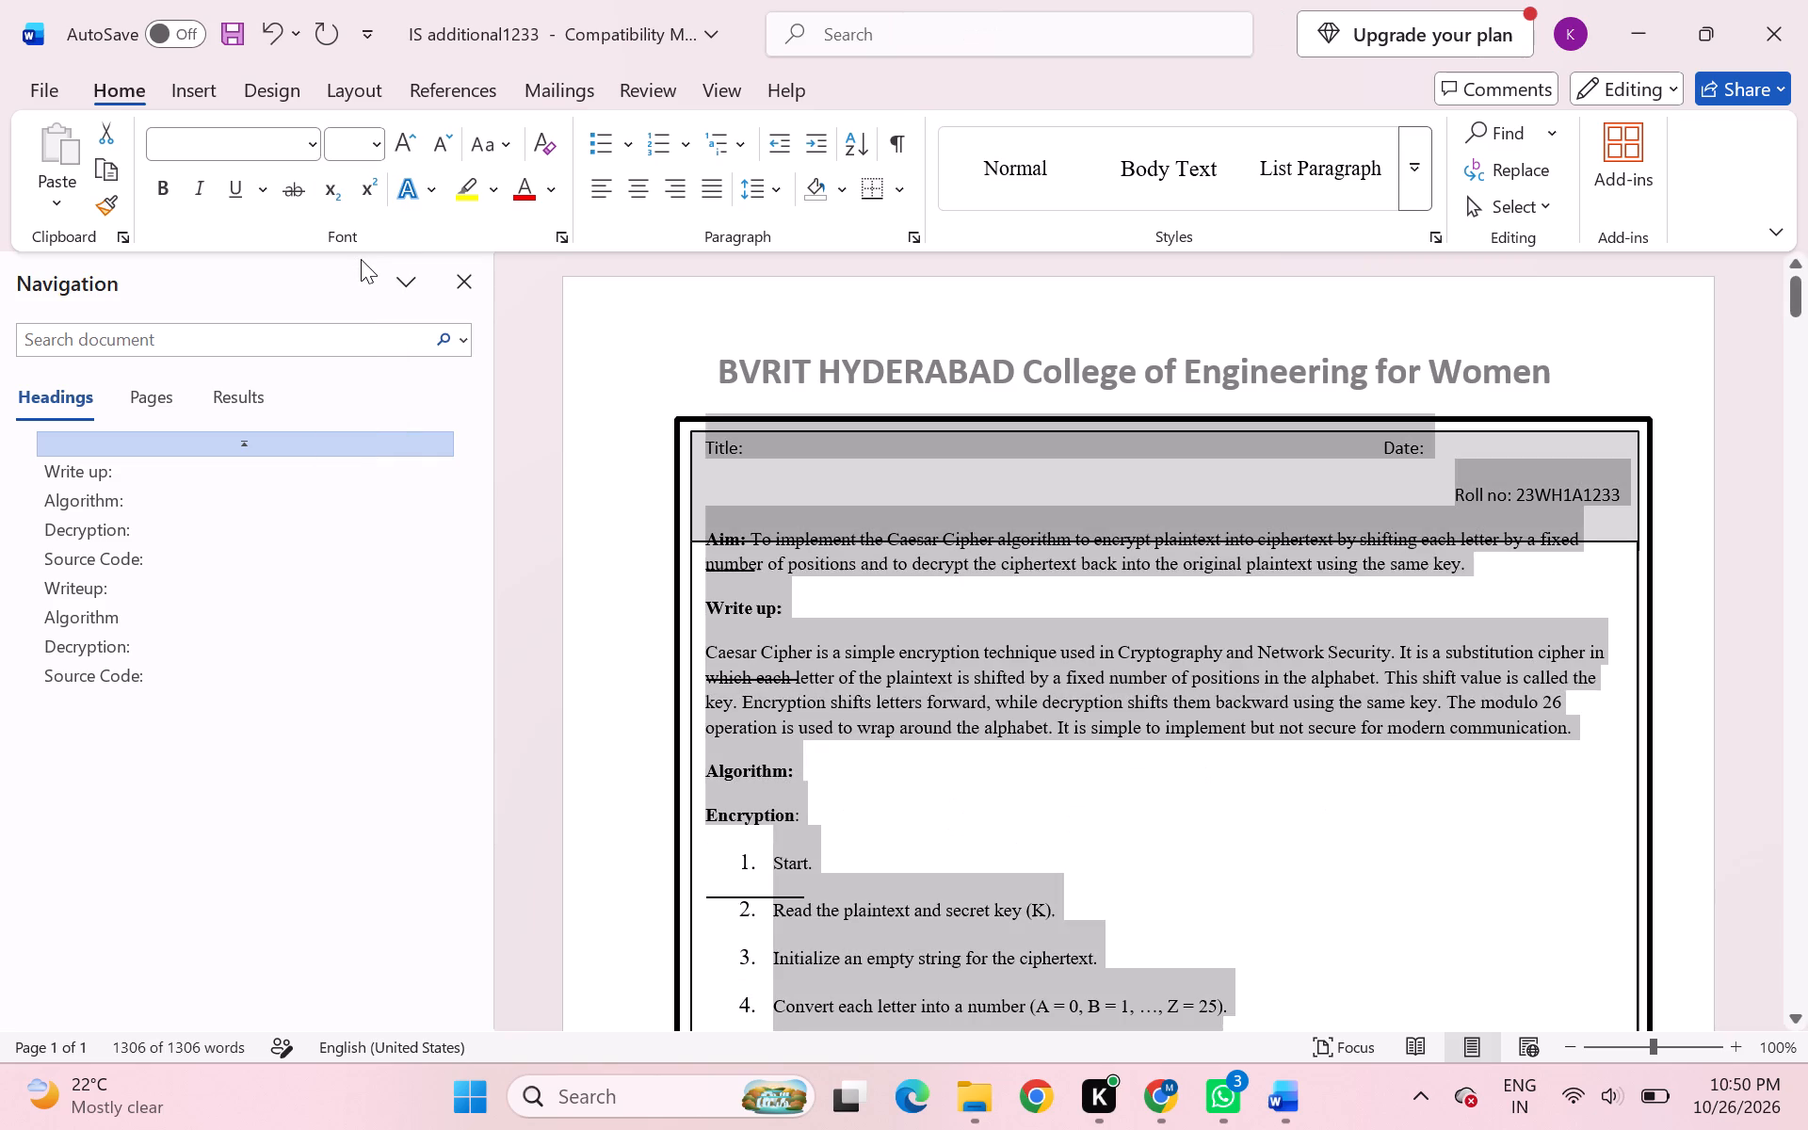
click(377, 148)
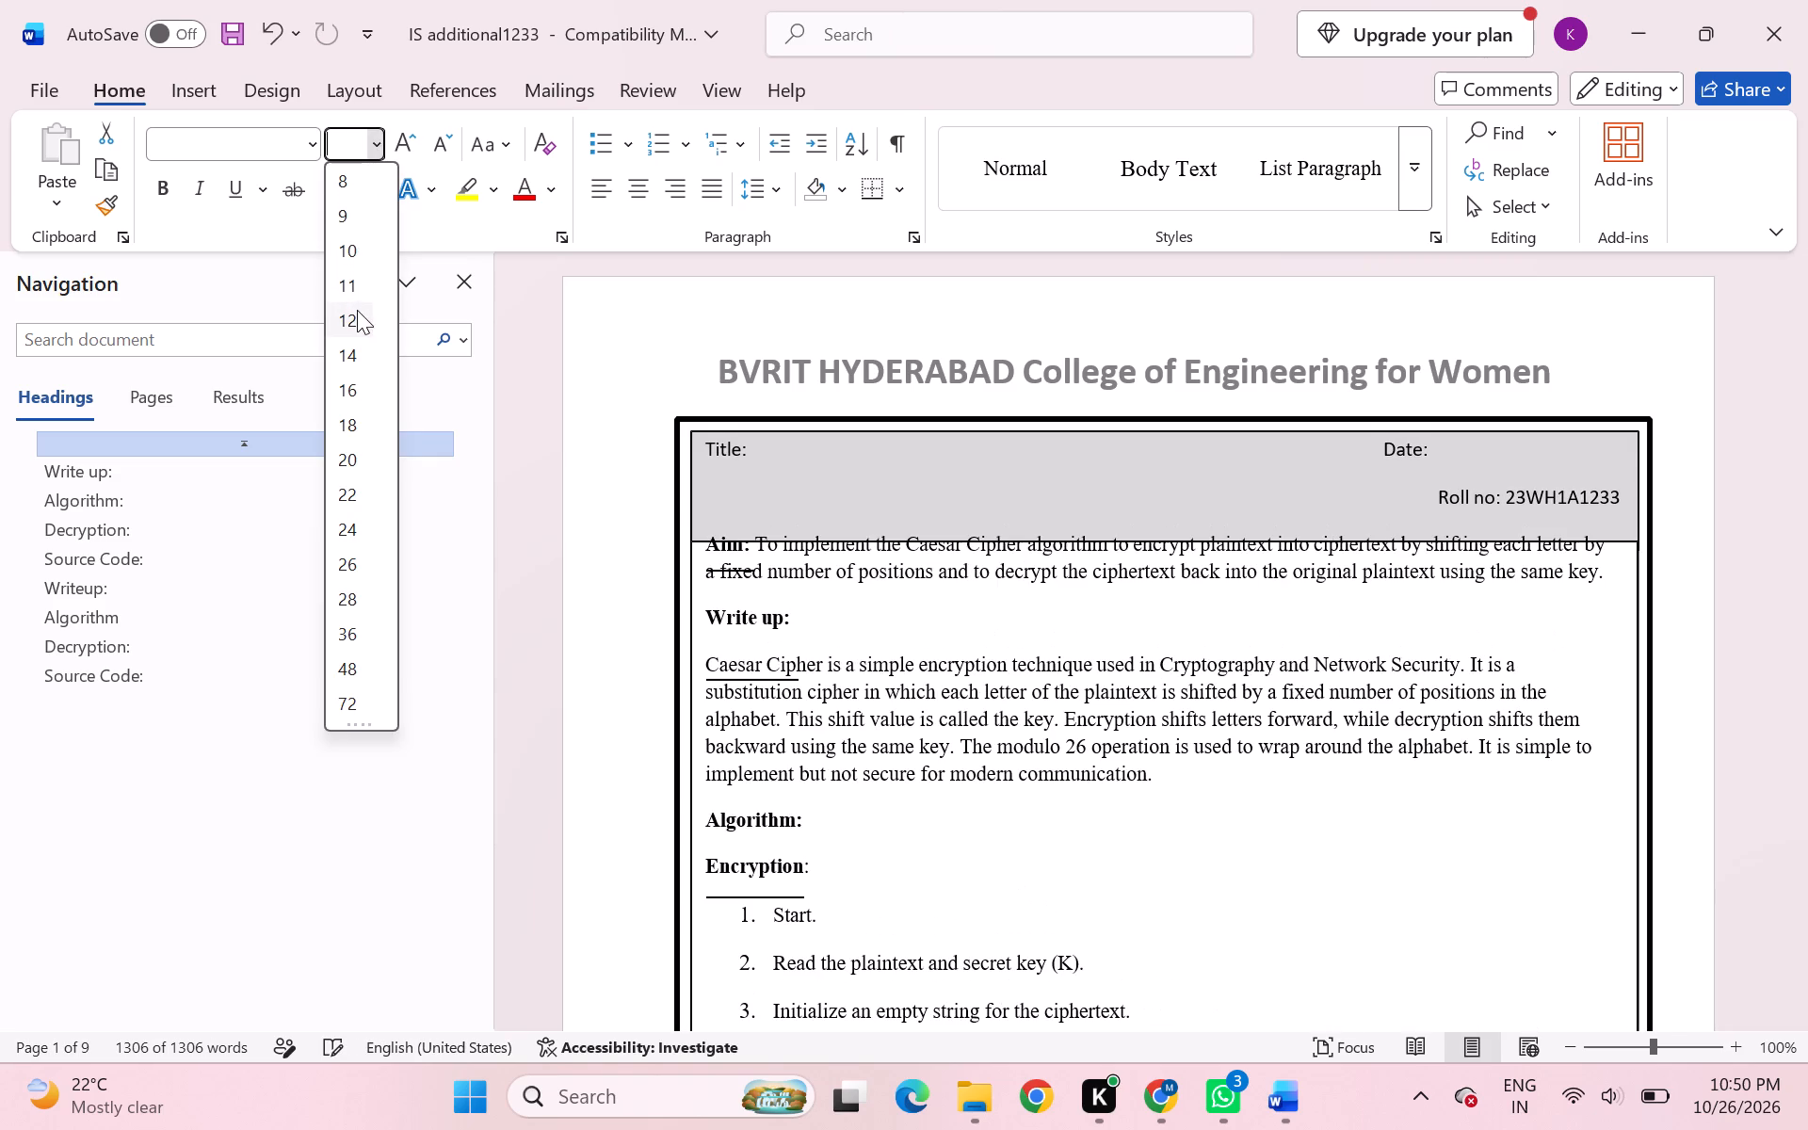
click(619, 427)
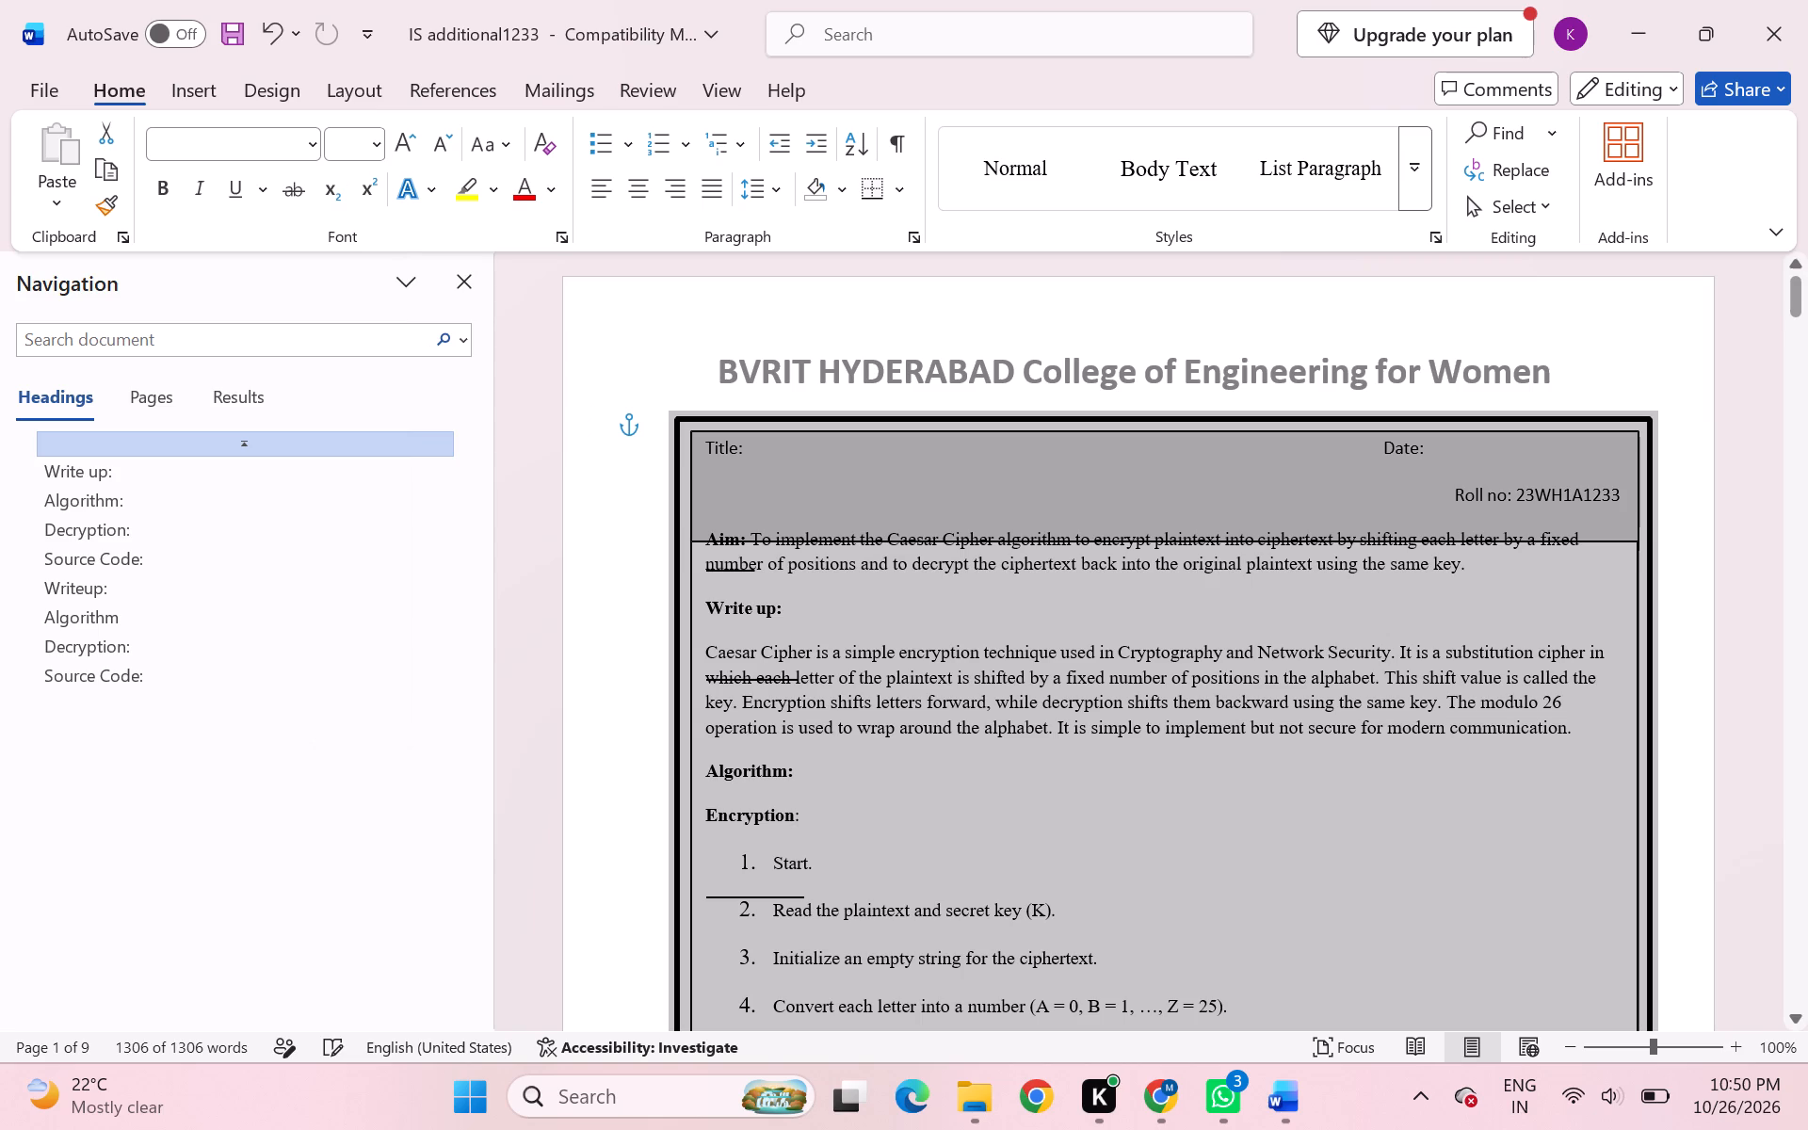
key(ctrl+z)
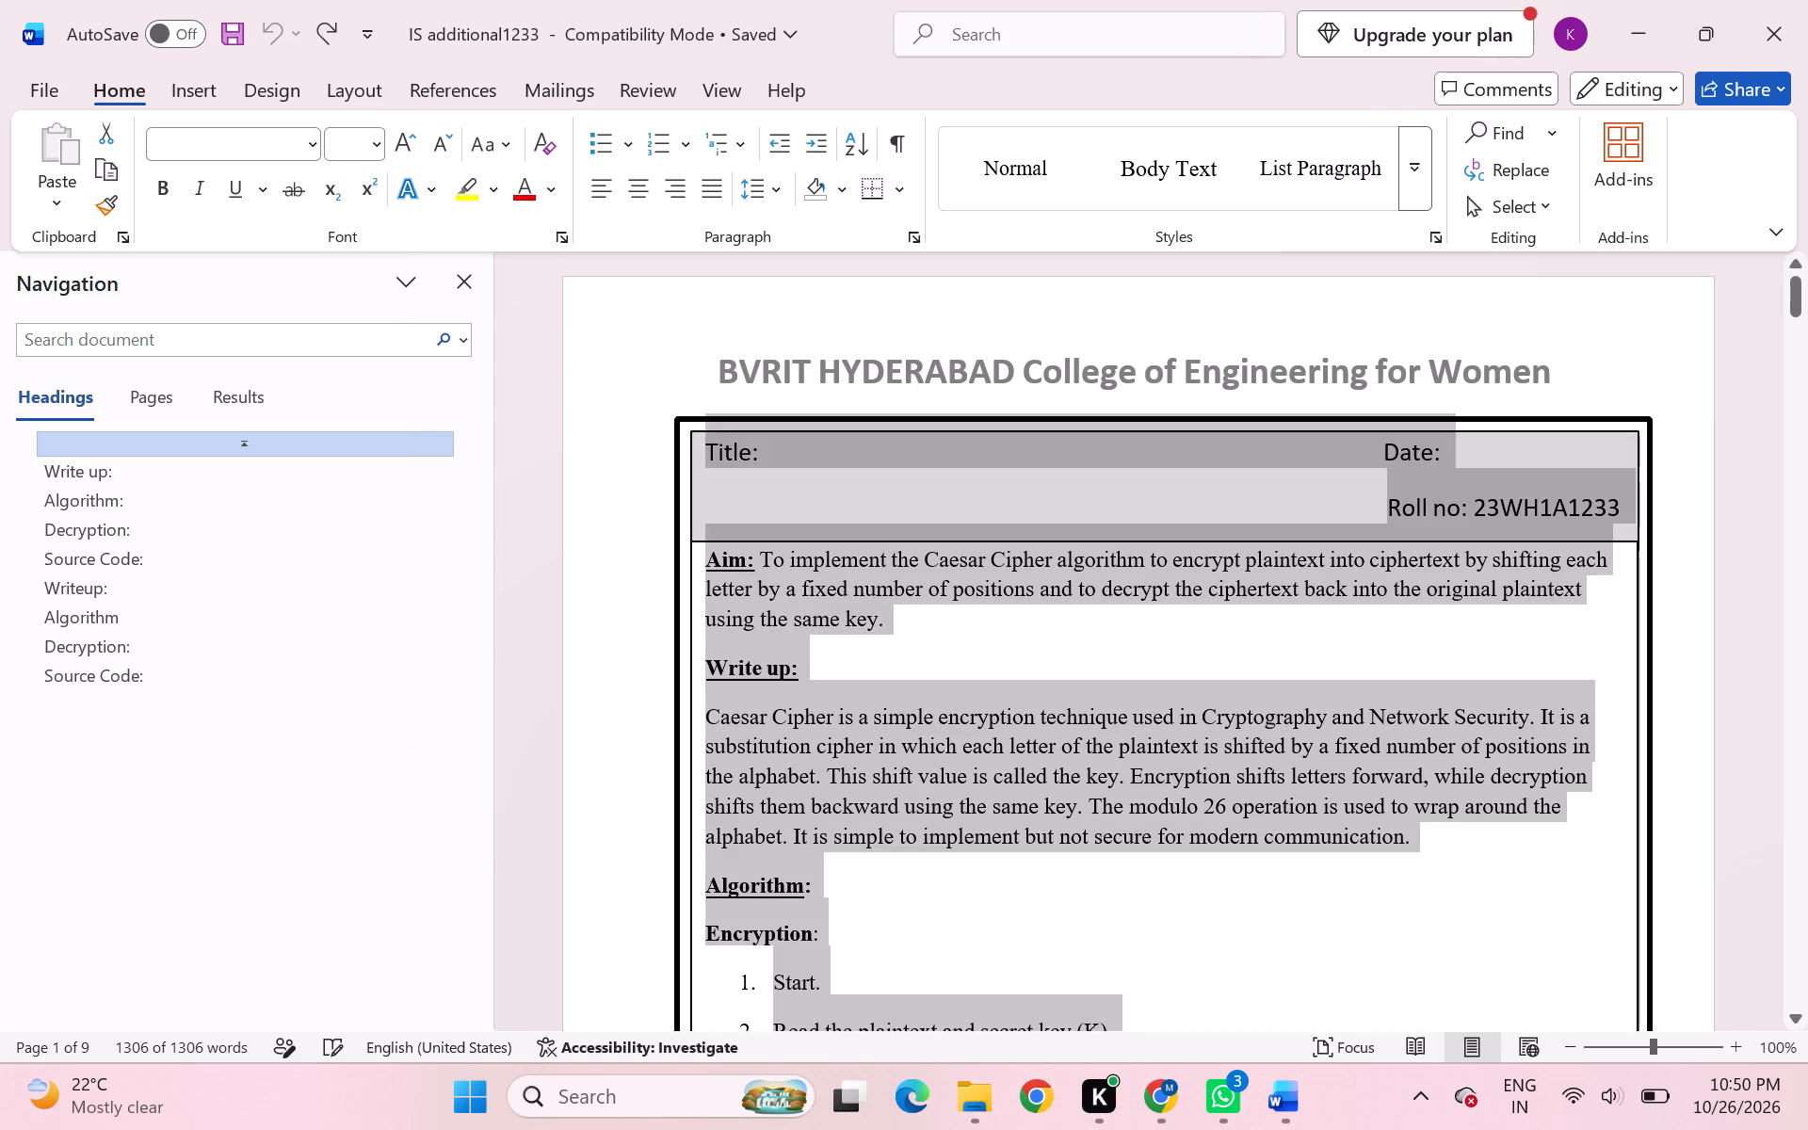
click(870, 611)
Examine the Caesar Cipher page's layout and its break onto the source code page, with page thumbnails shown.
scroll(870, 611, down, 1)
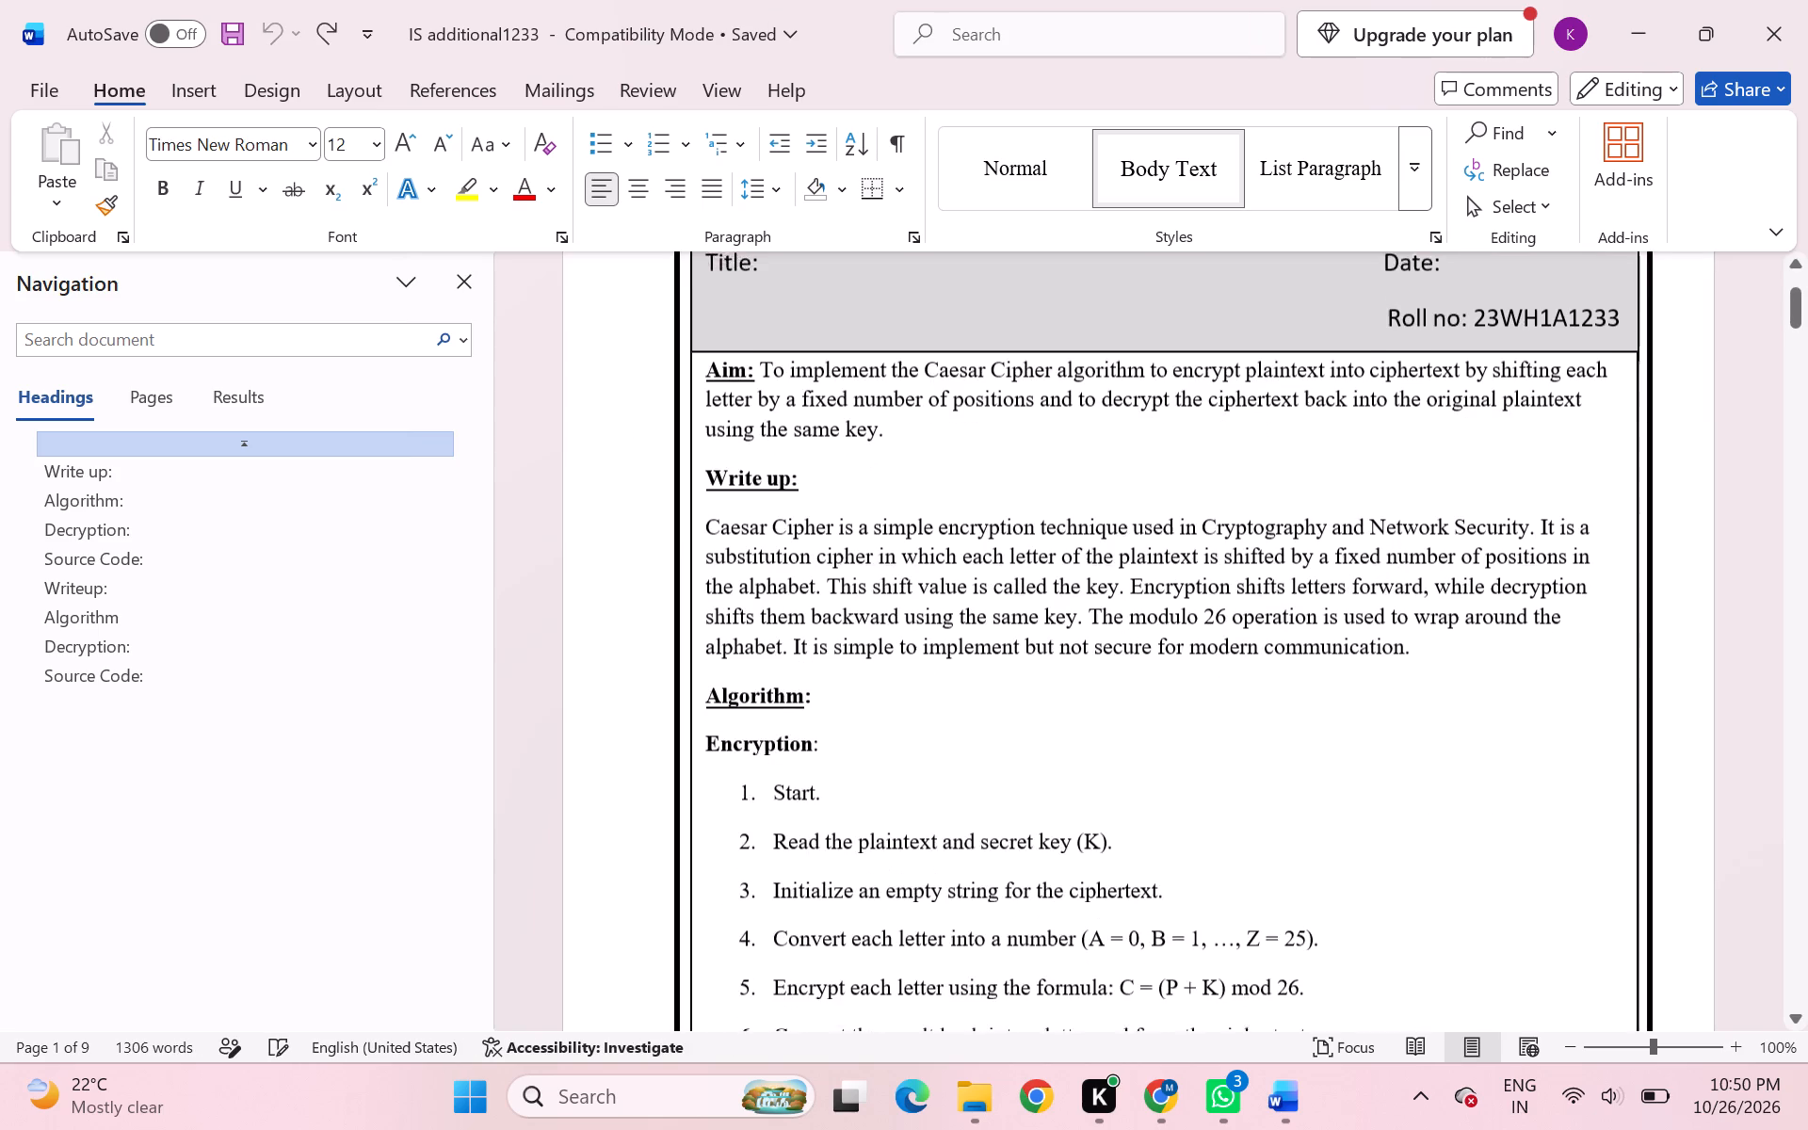
click(174, 385)
scroll(714, 598, down, 1)
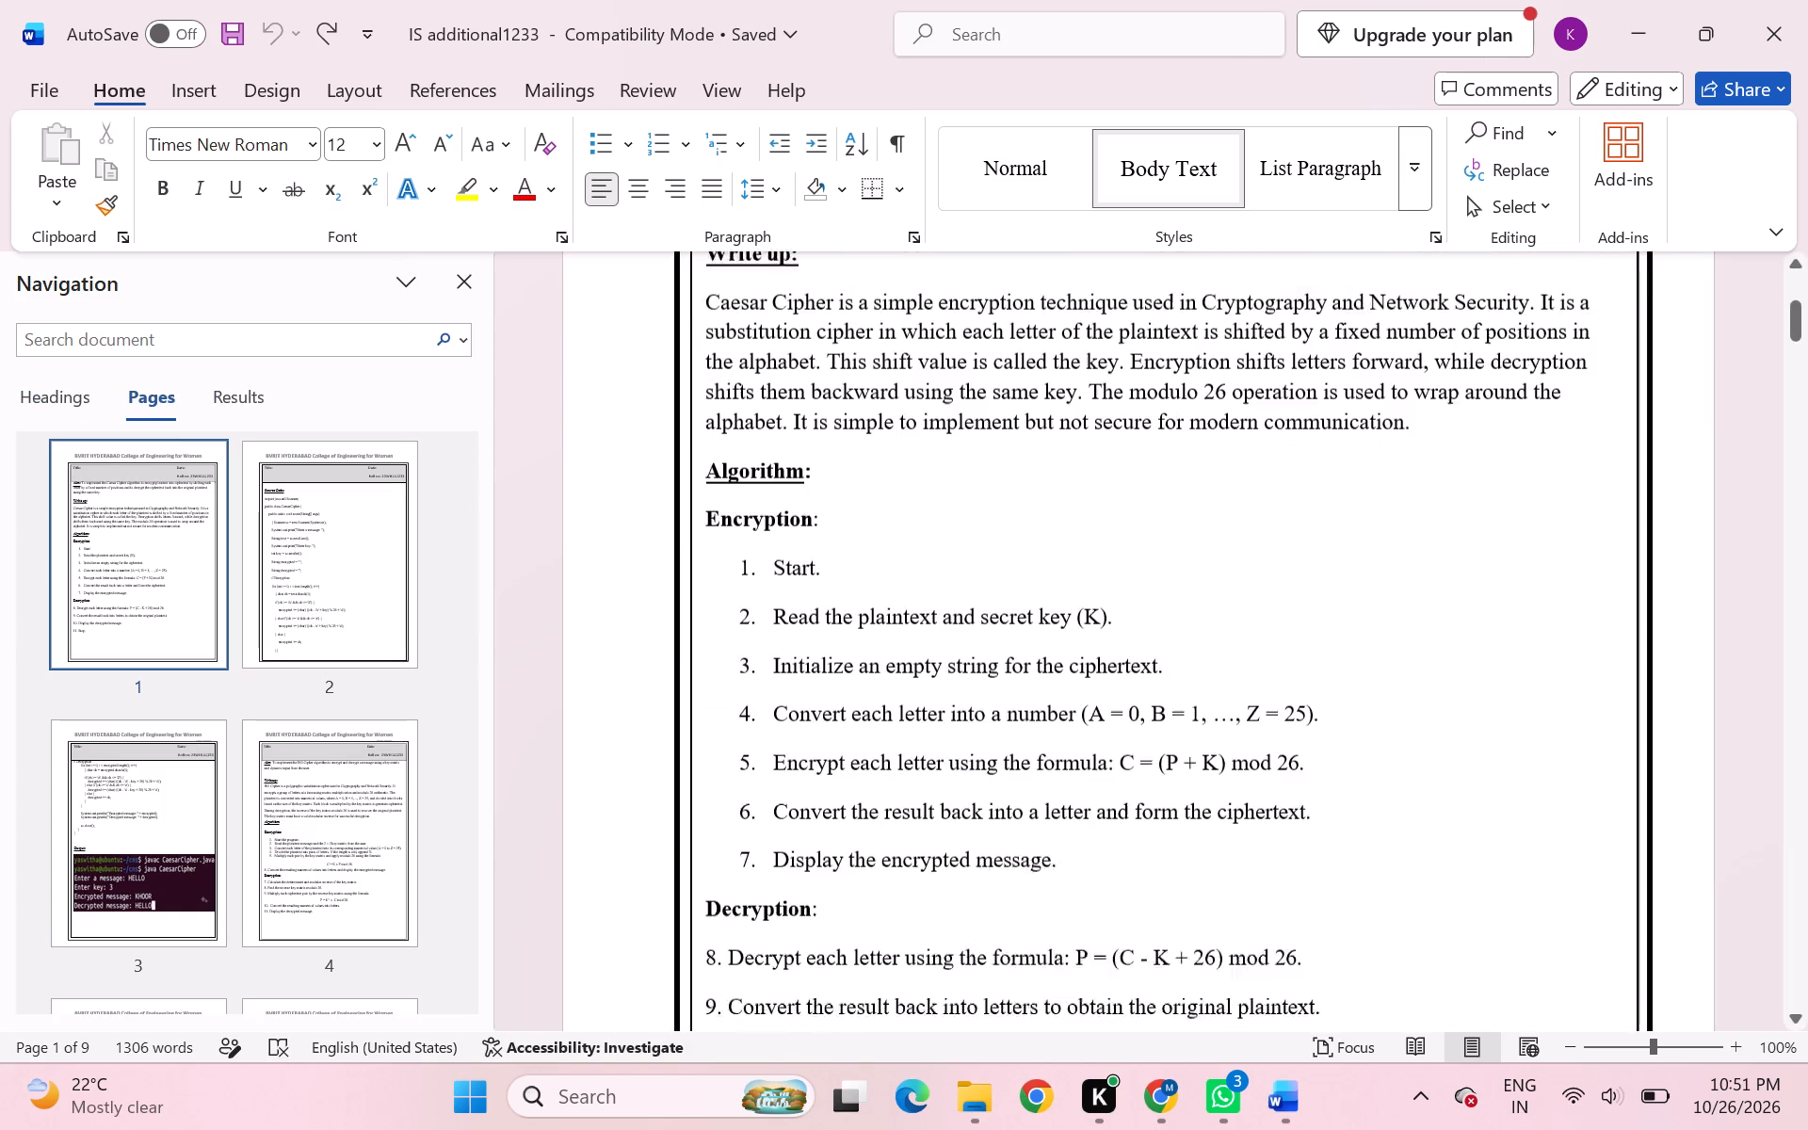
scroll(714, 598, down, 5)
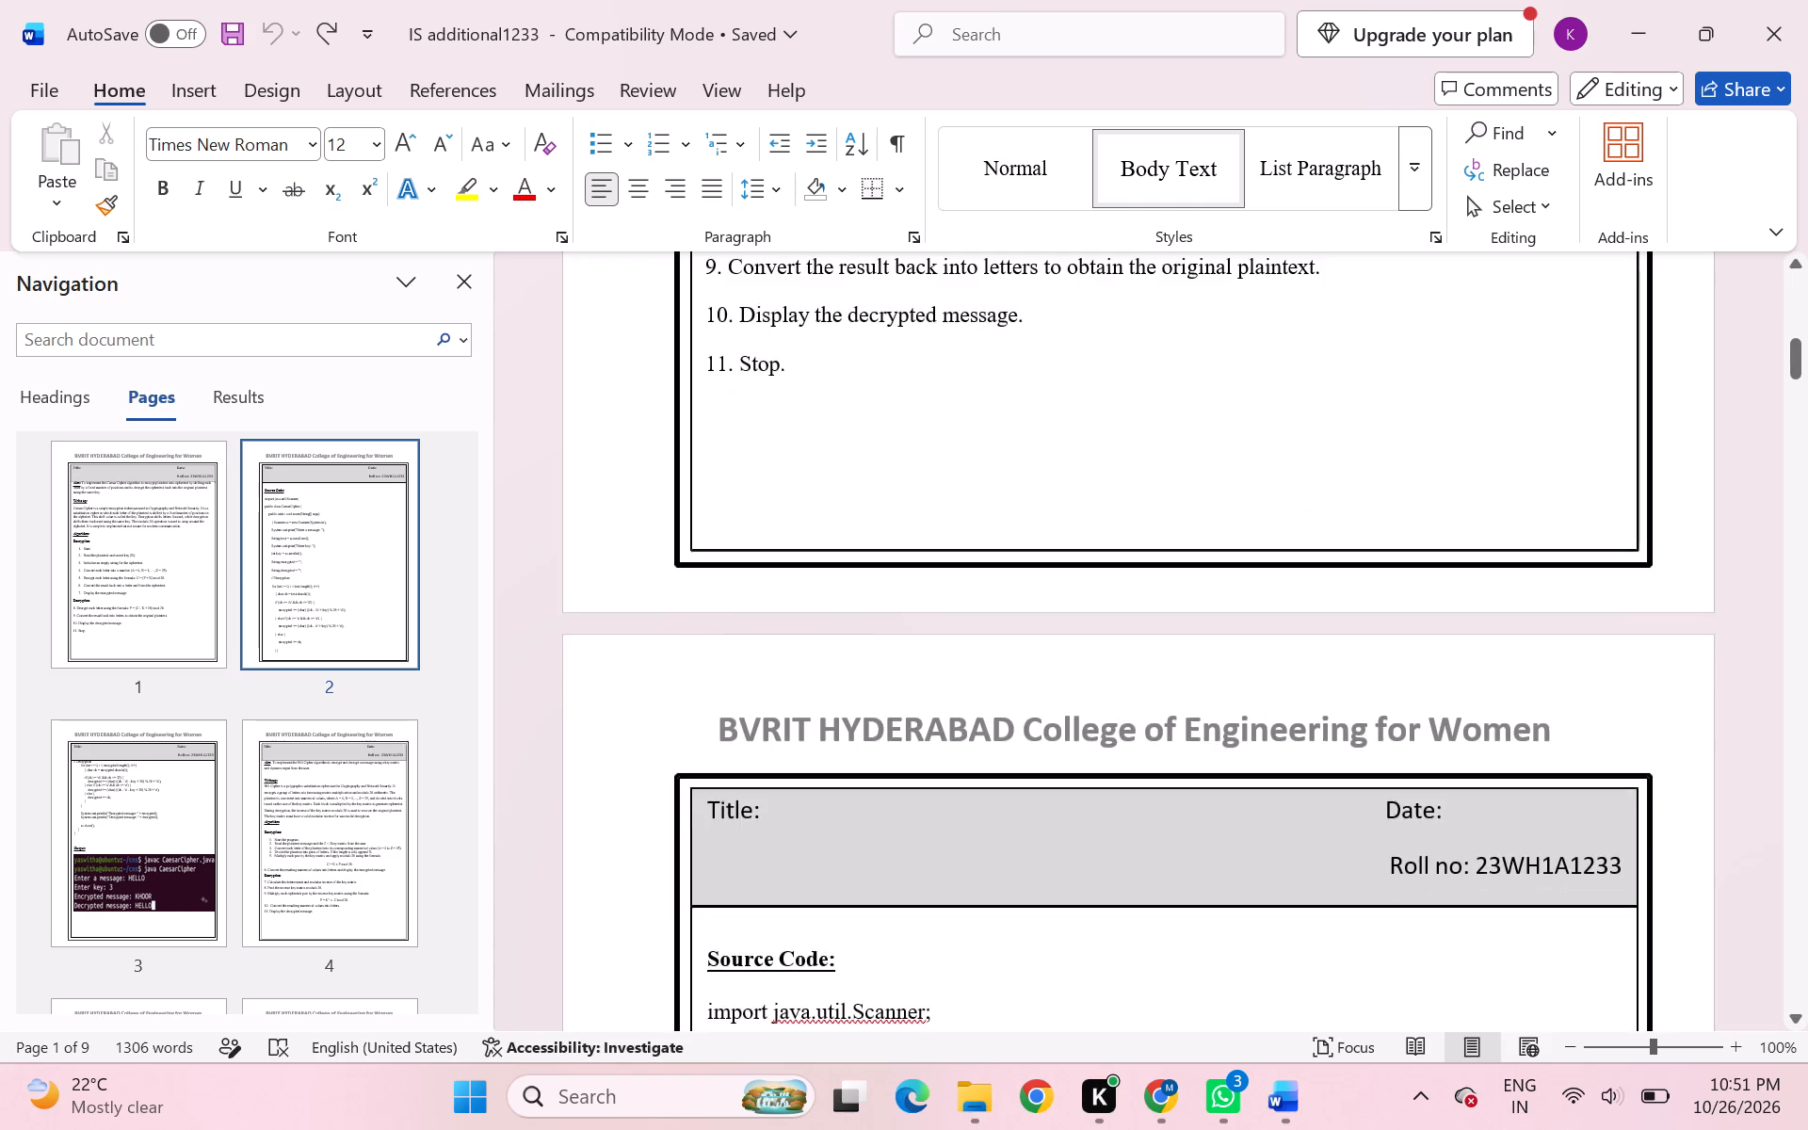
scroll(714, 598, up, 5)
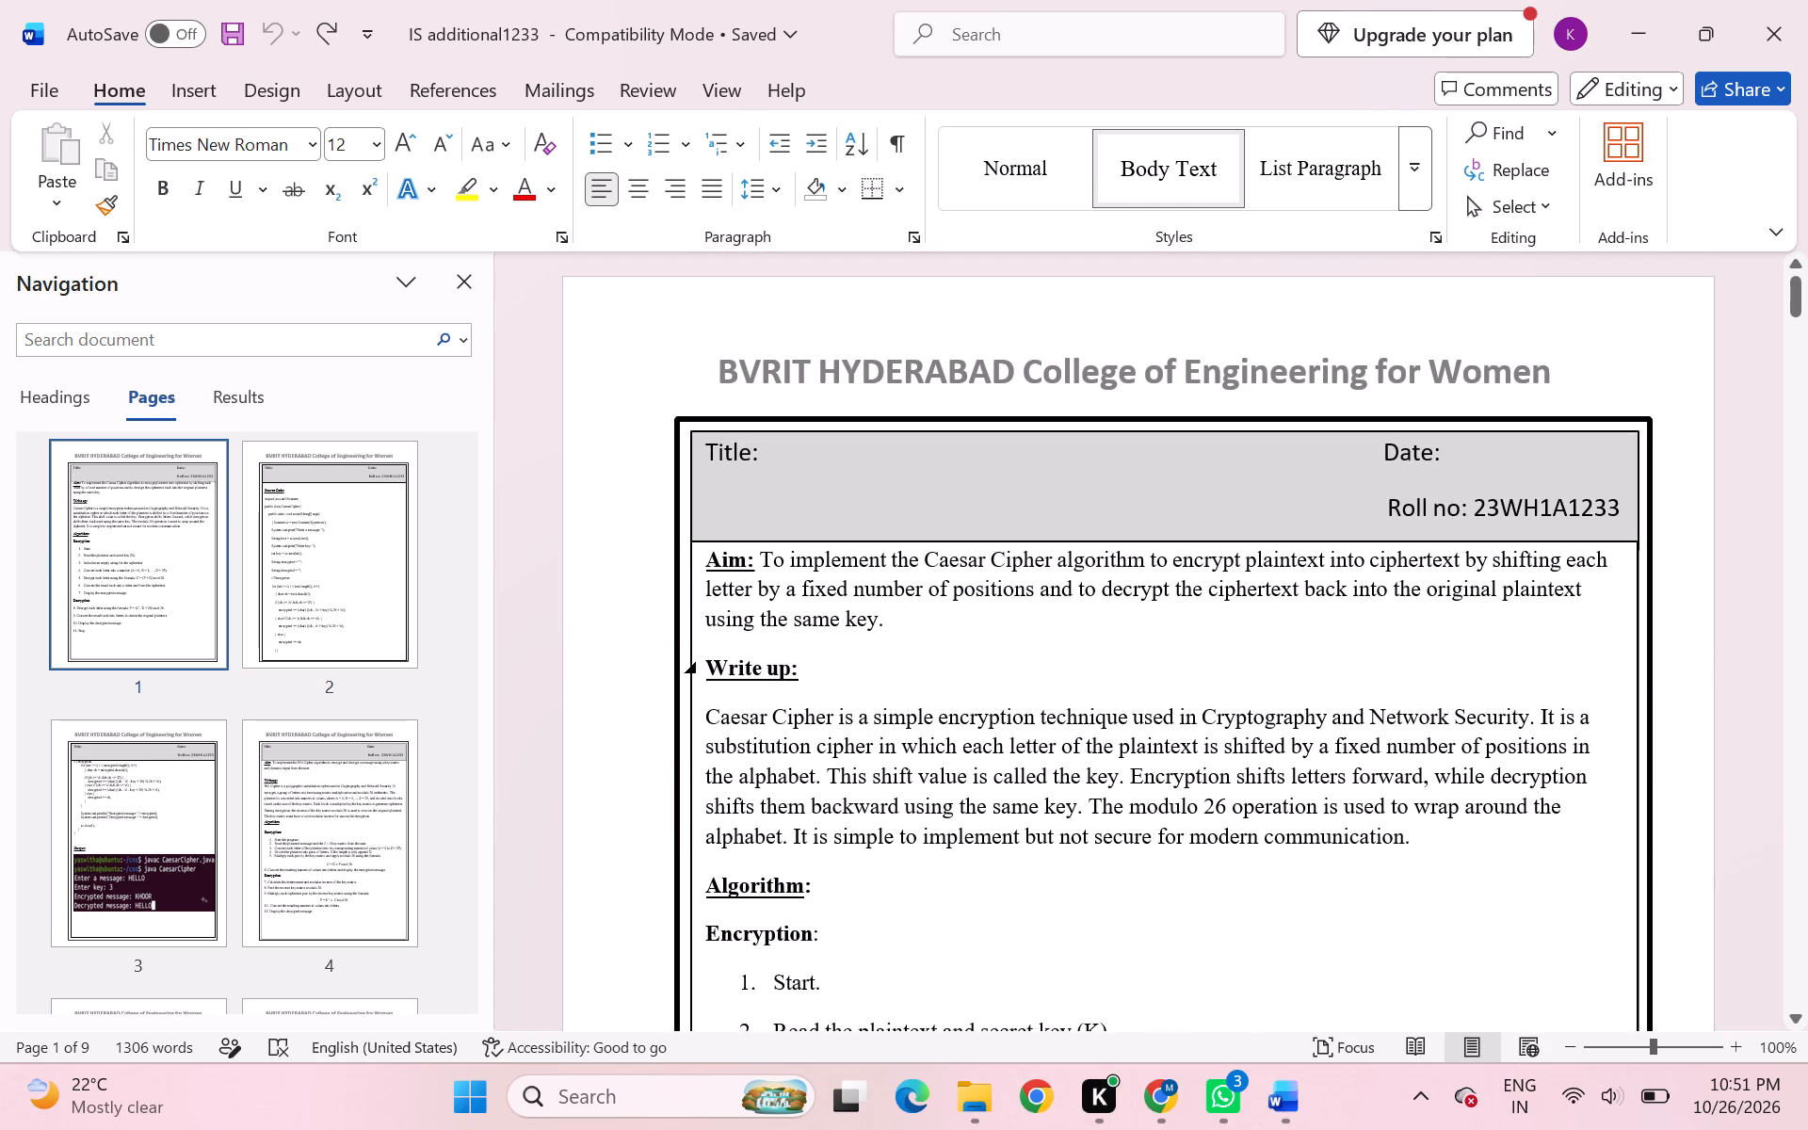
click(1070, 512)
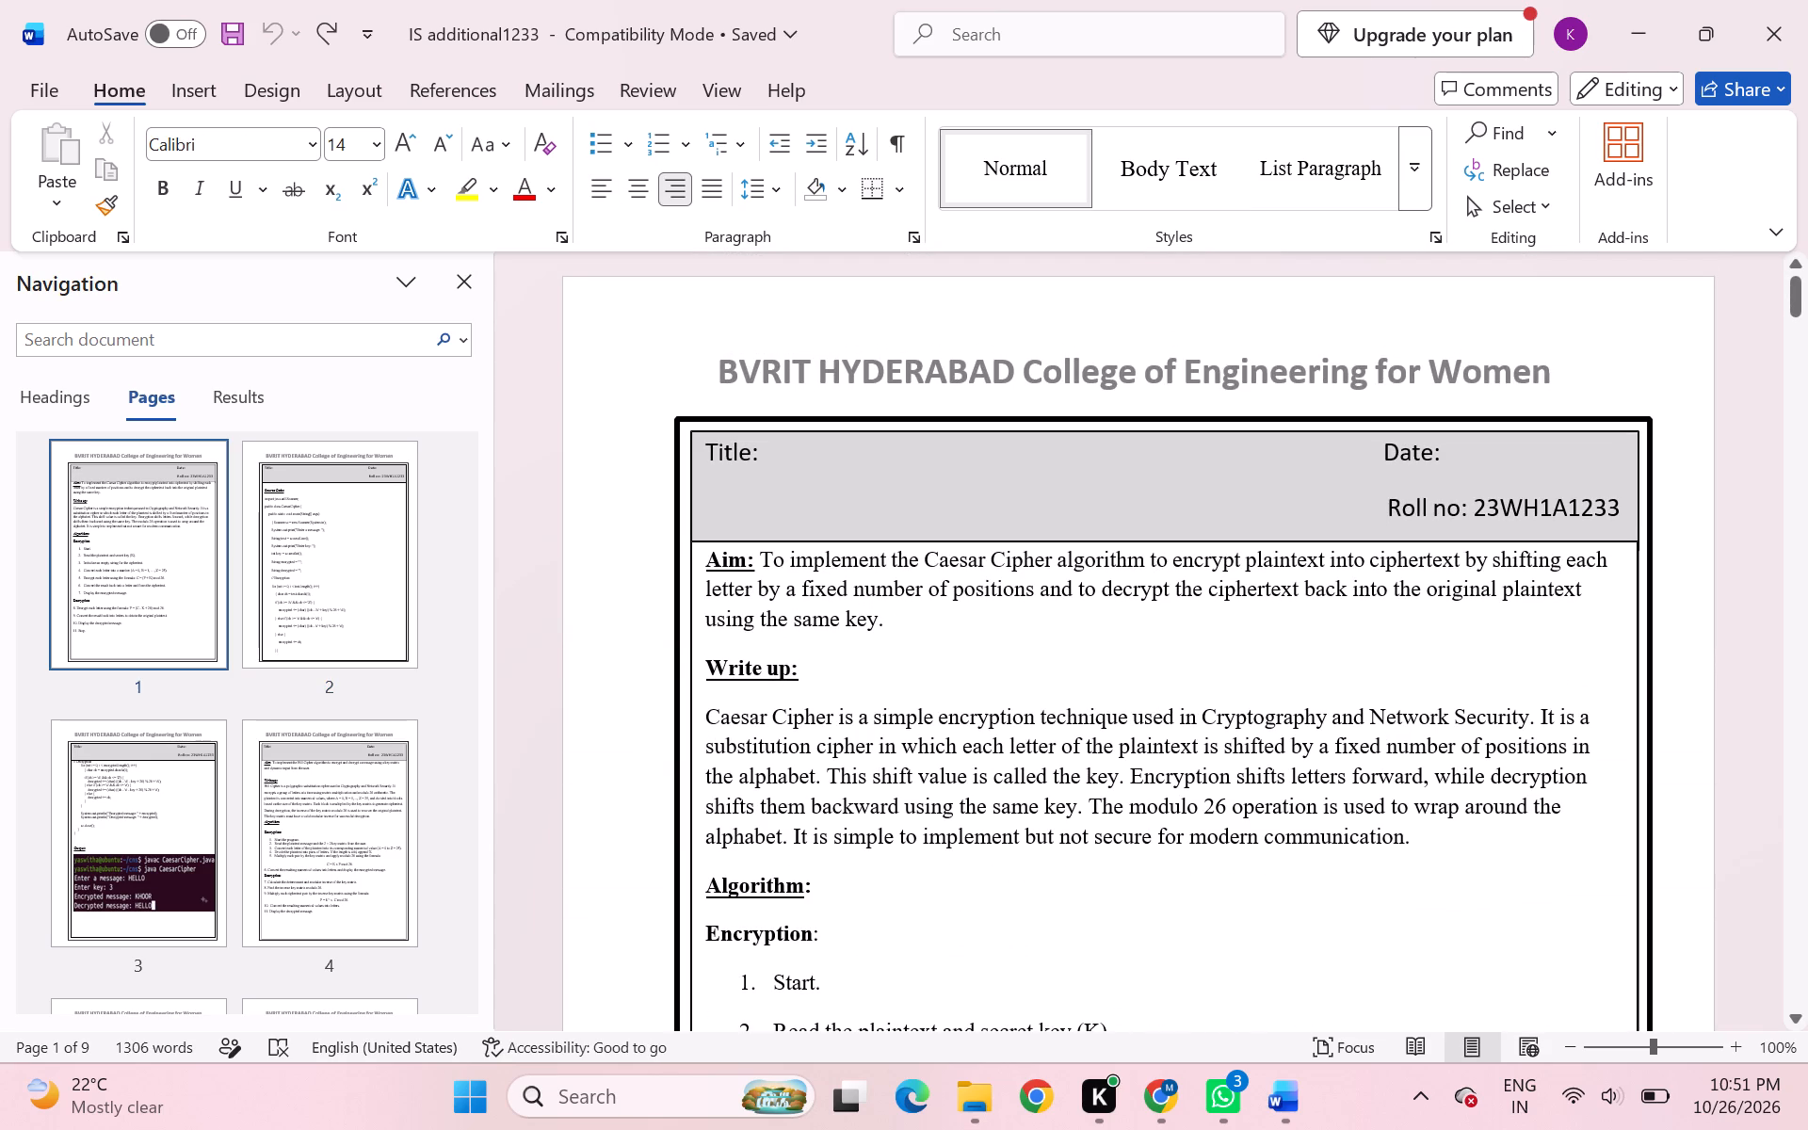
scroll(1359, 560, down, 2)
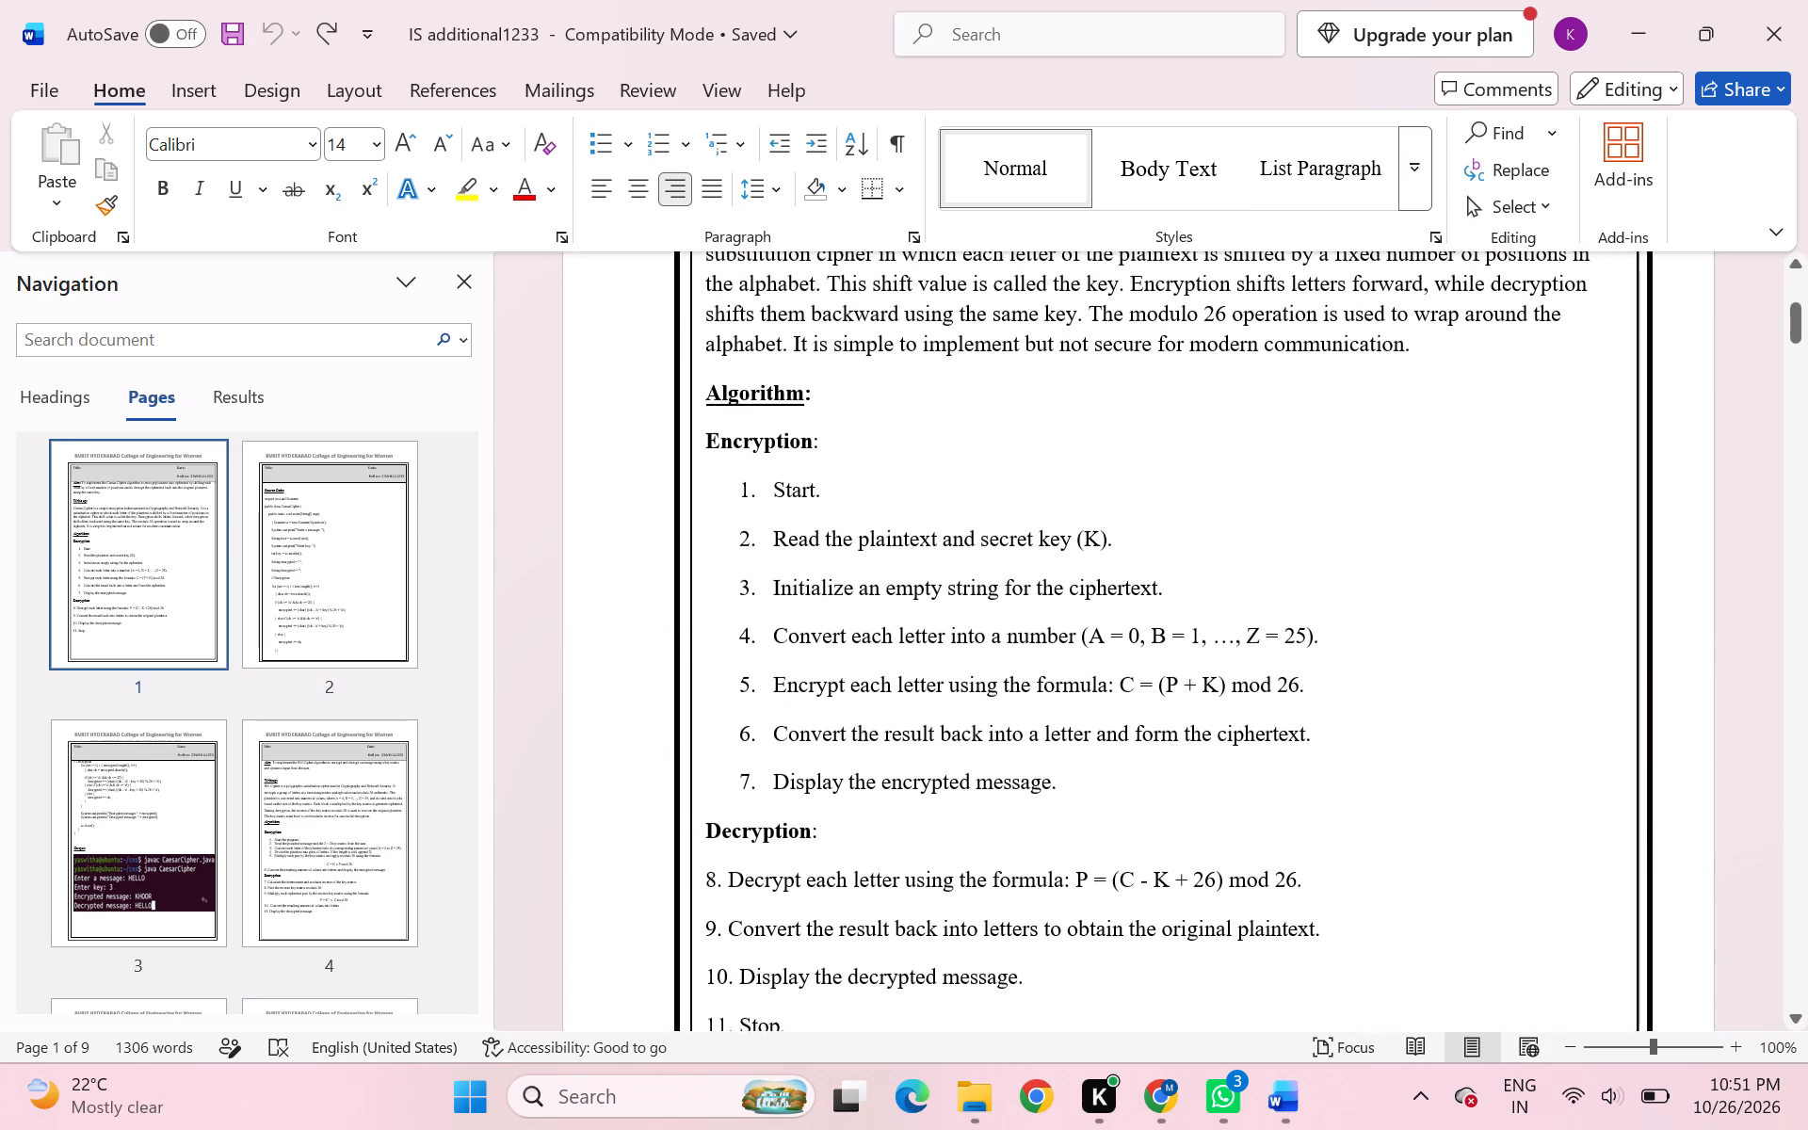
scroll(1359, 560, down, 2)
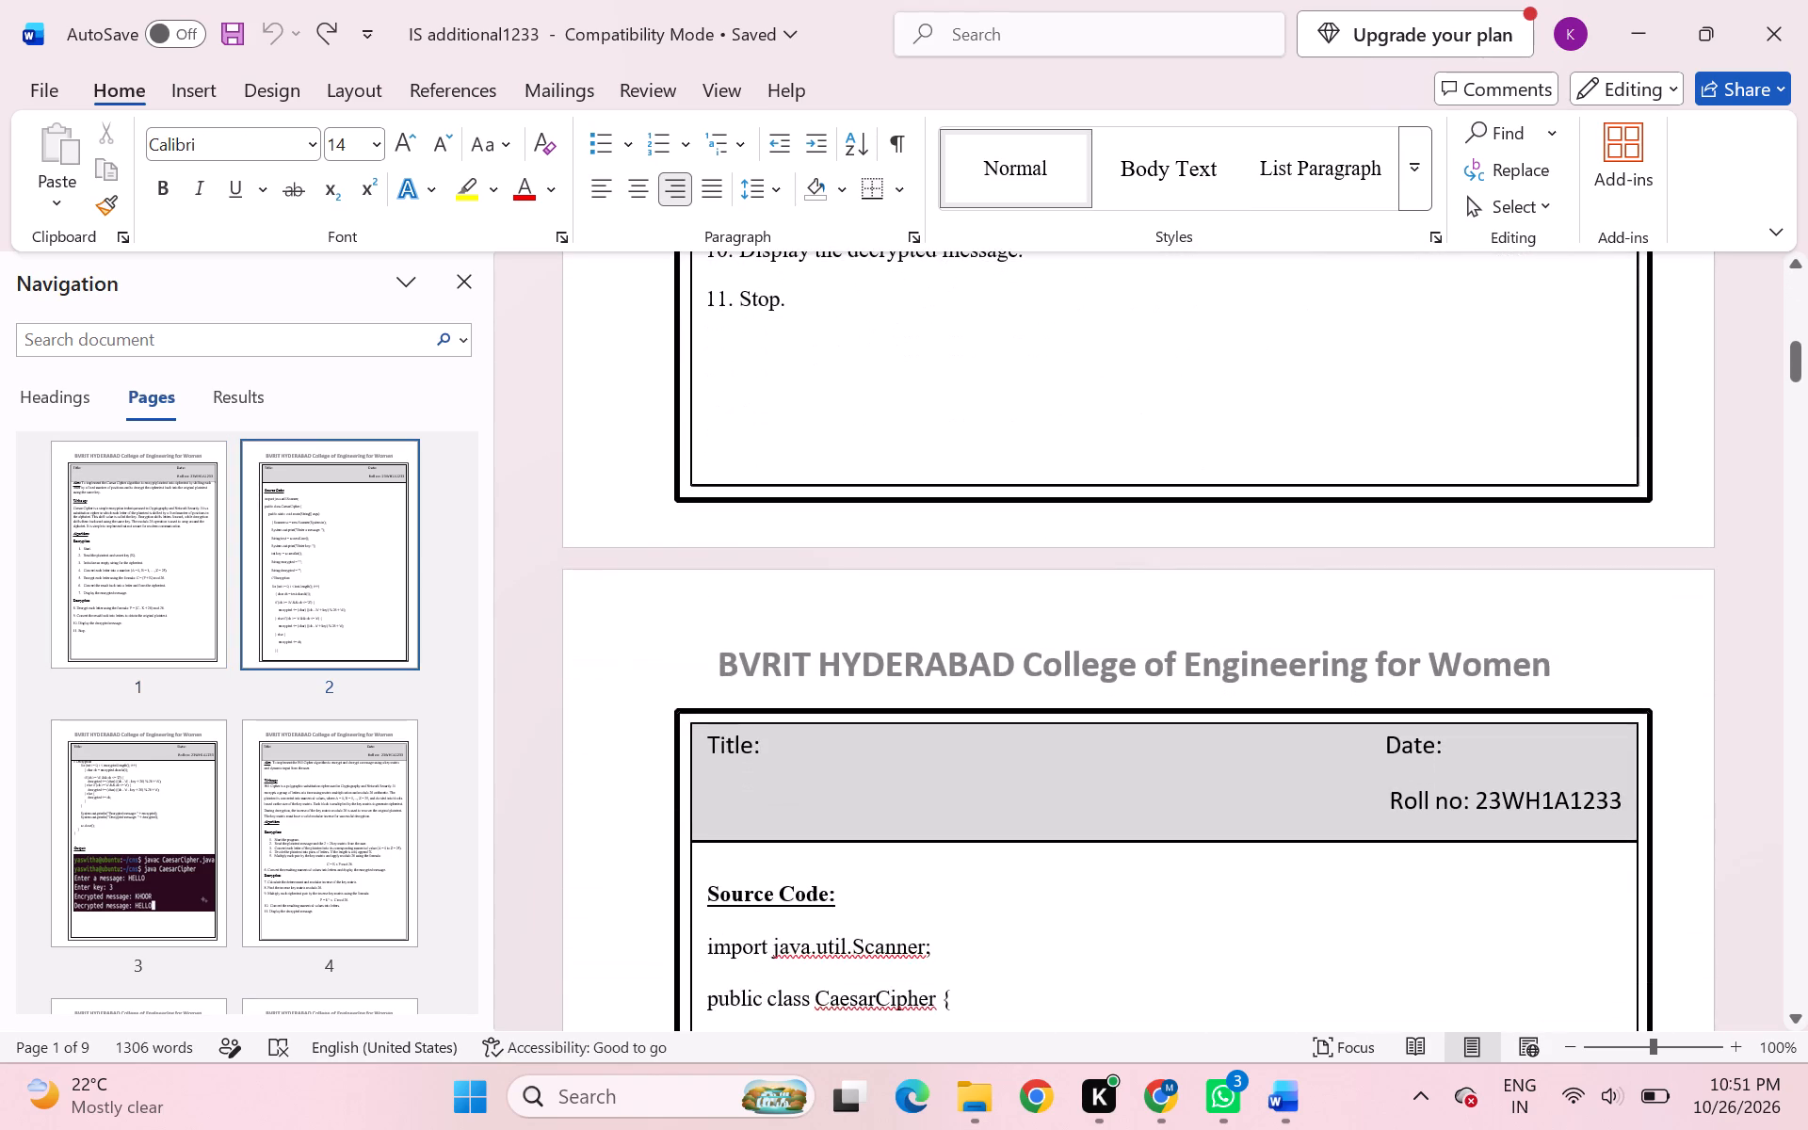
scroll(1359, 560, up, 3)
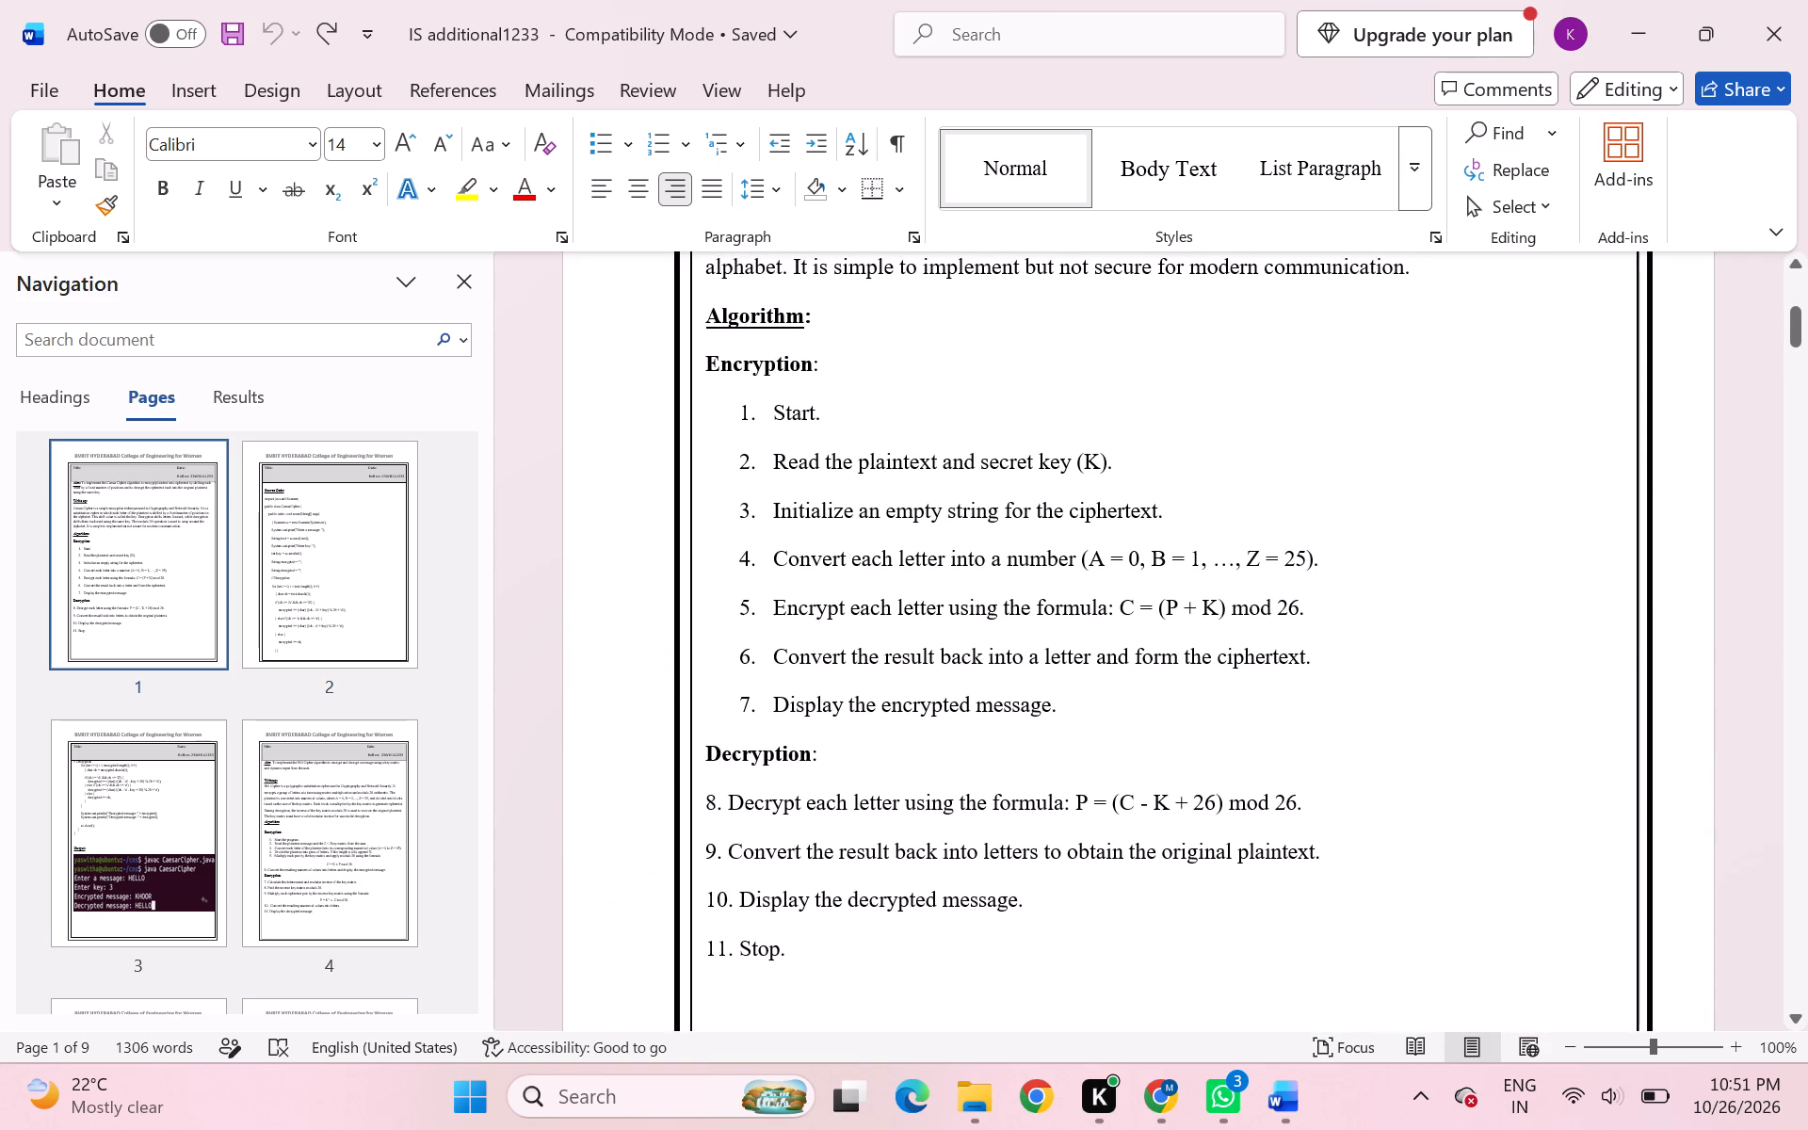
drag(770, 600, 1295, 589)
click(1295, 589)
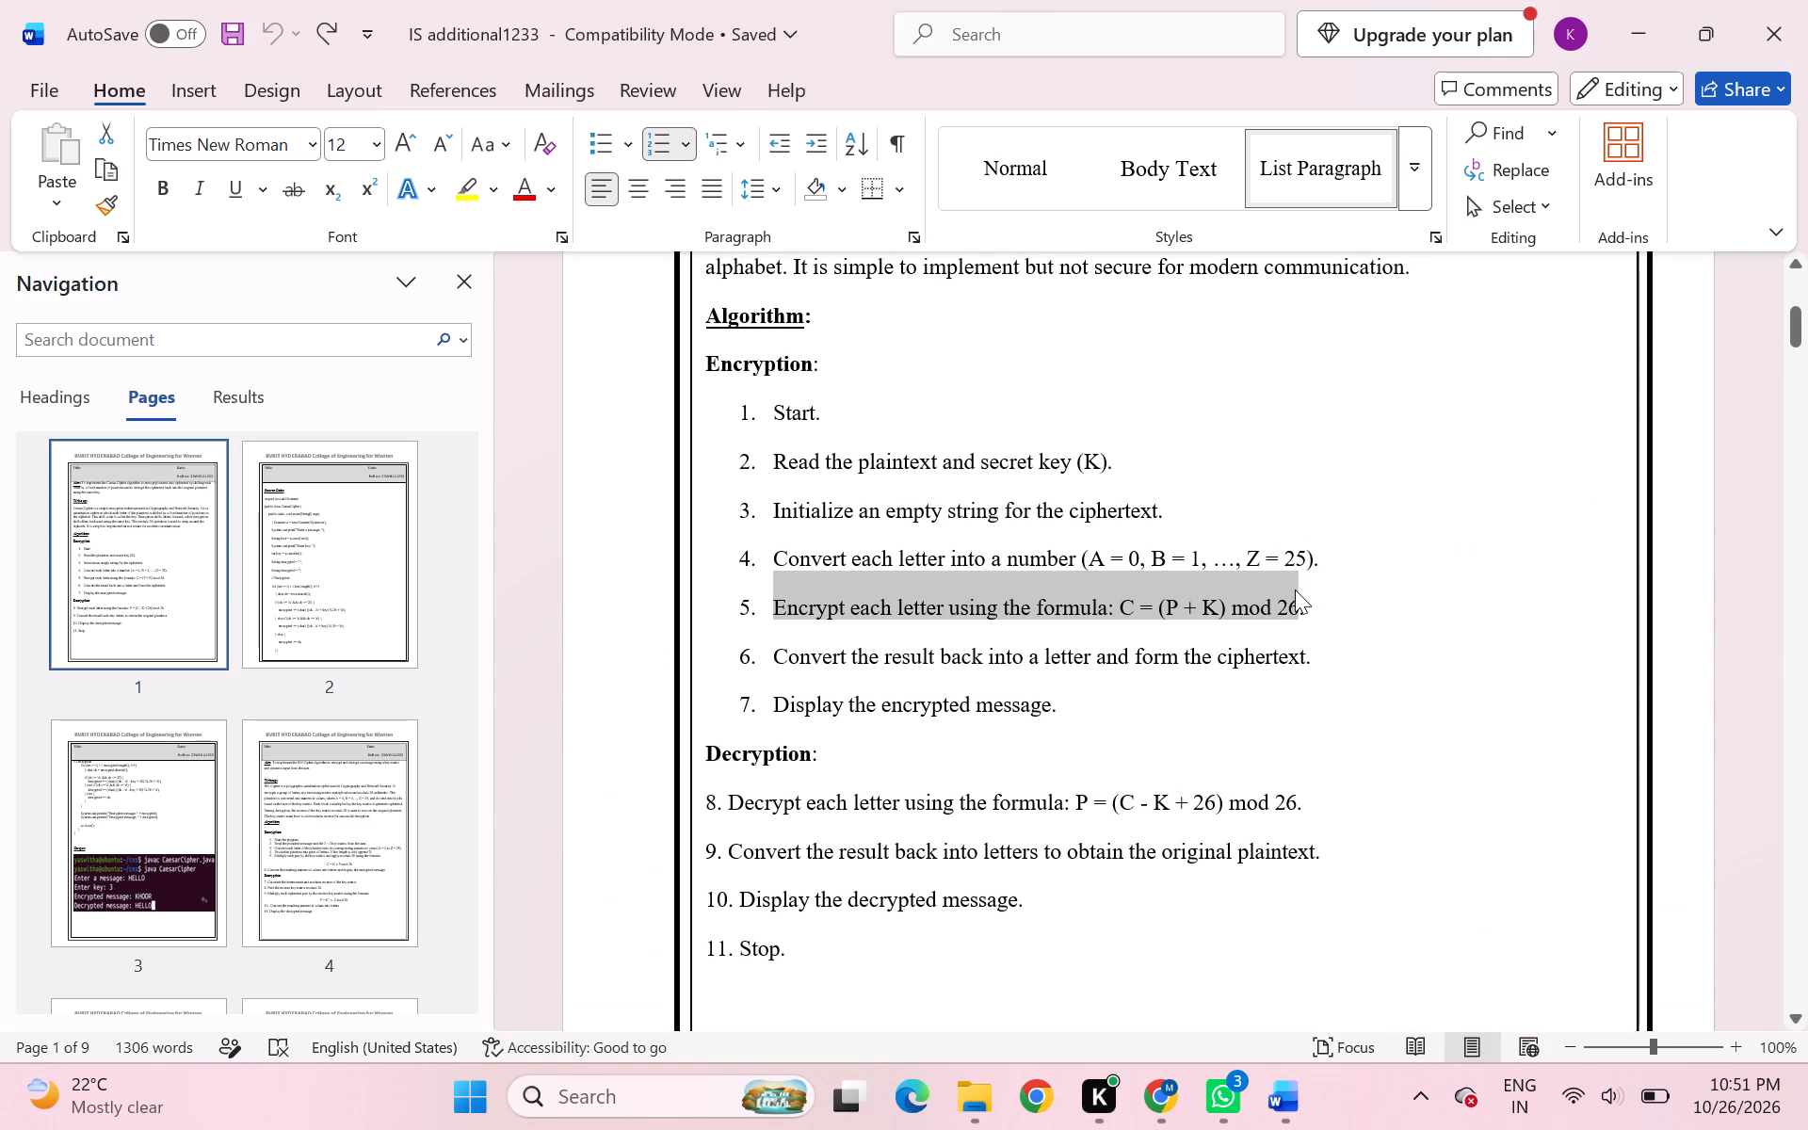
Merge the encryption item "Read the plaintext and secret key (K)." into item 1 after "Start.", separated by a space.
click(778, 472)
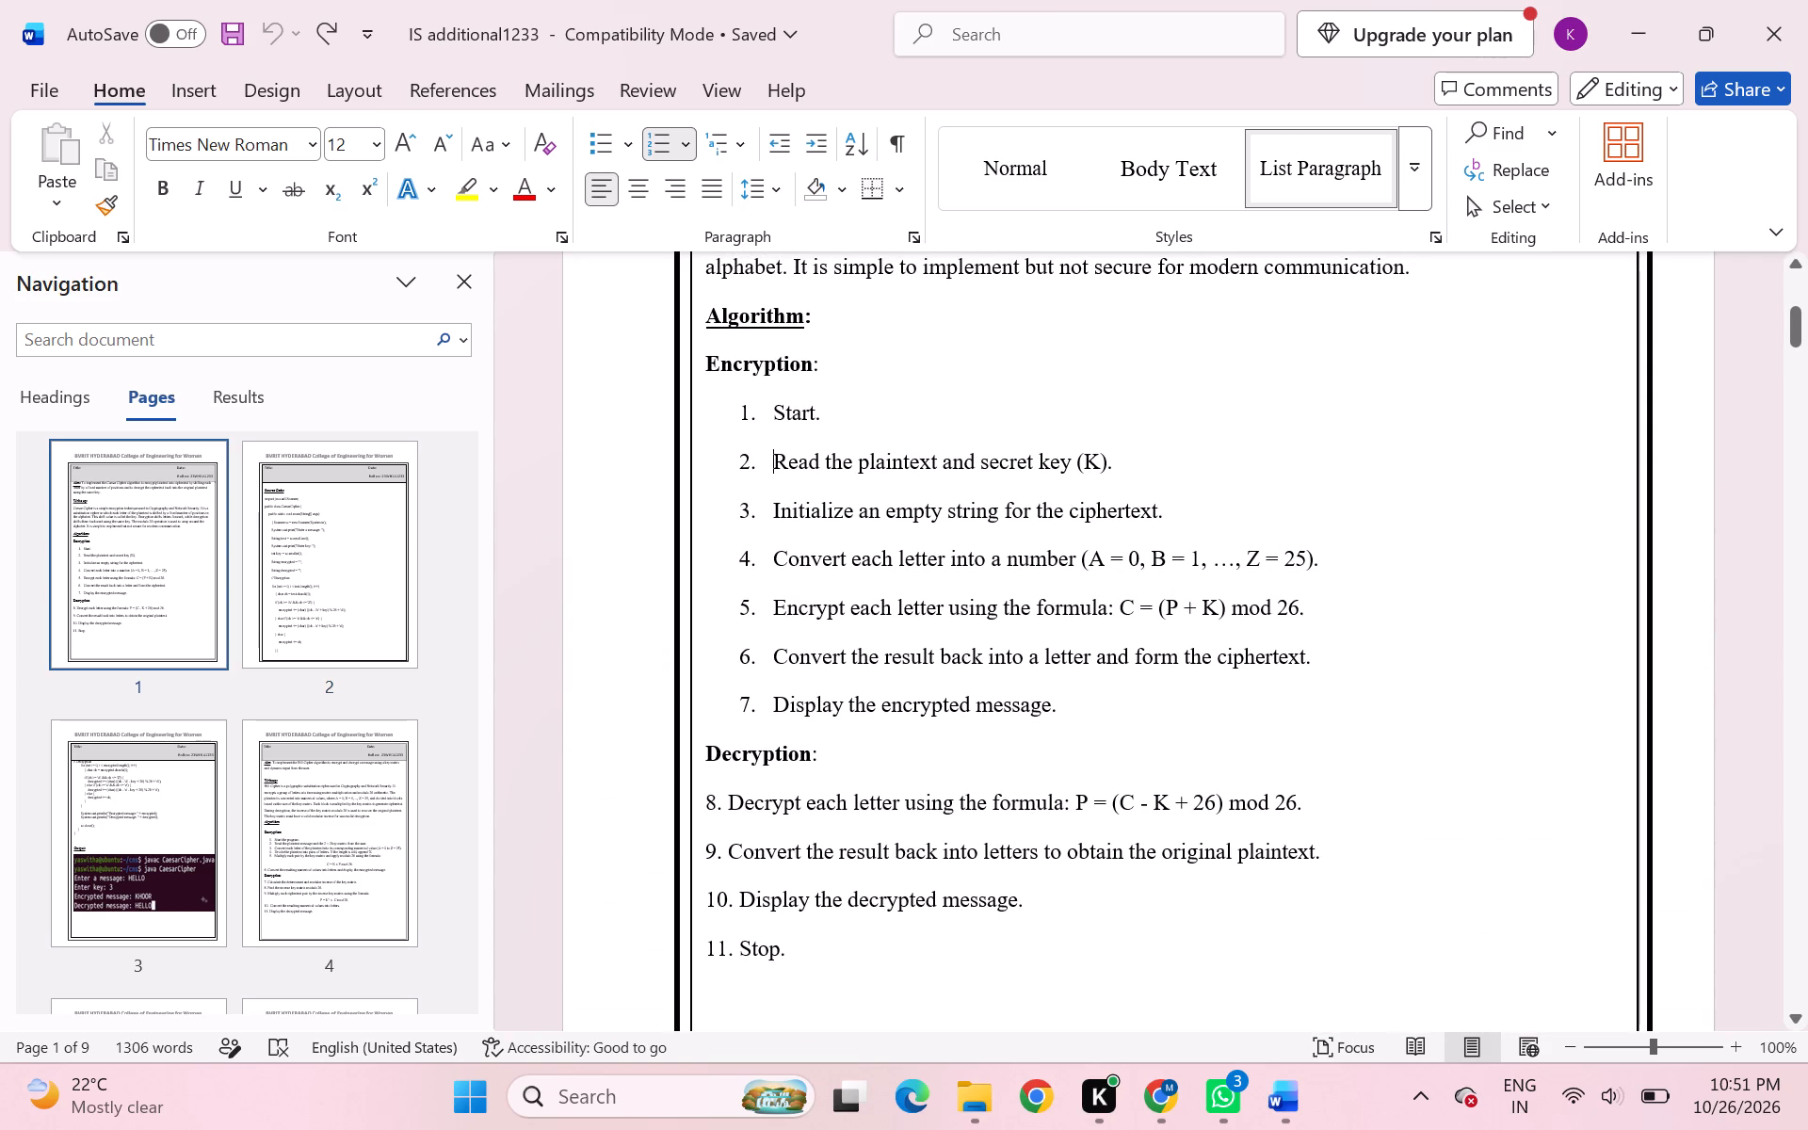
key(BackSpace)
key(BackSpace)
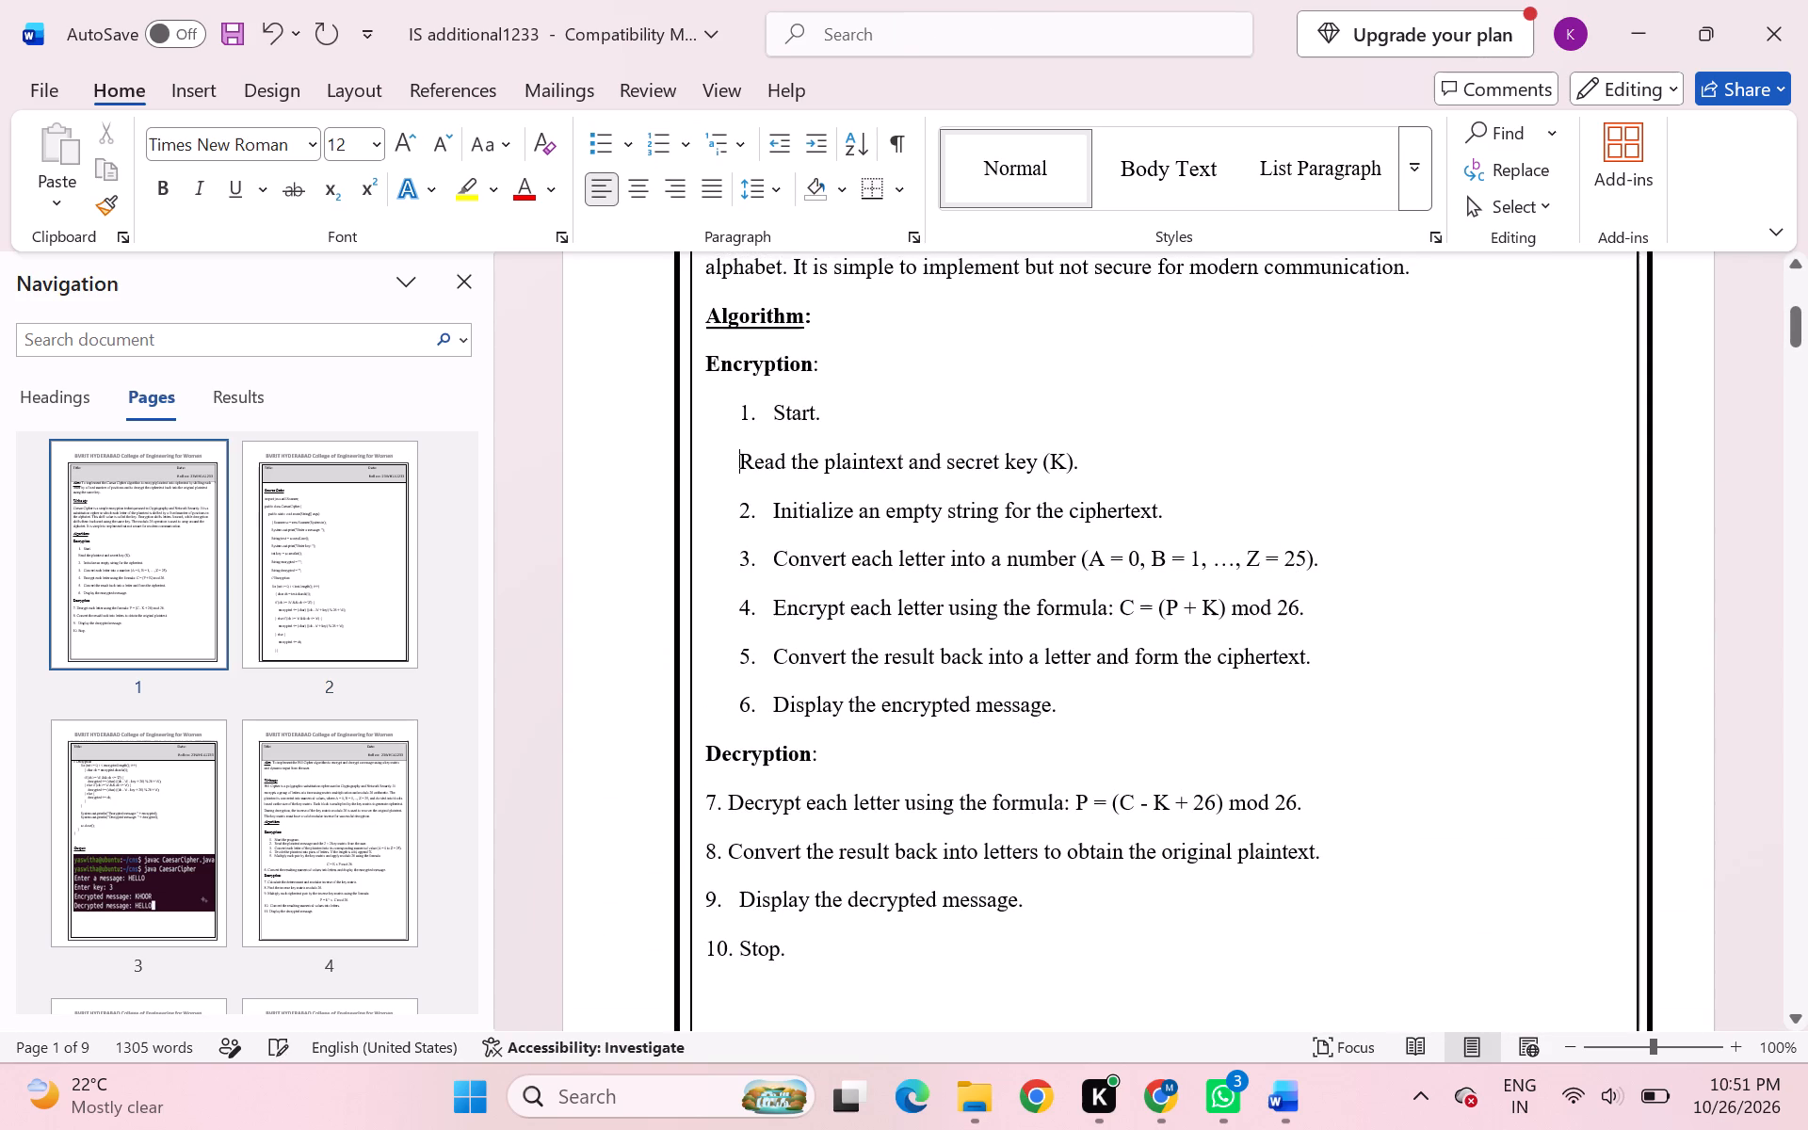
key(BackSpace)
key(BackSpace)
key(space)
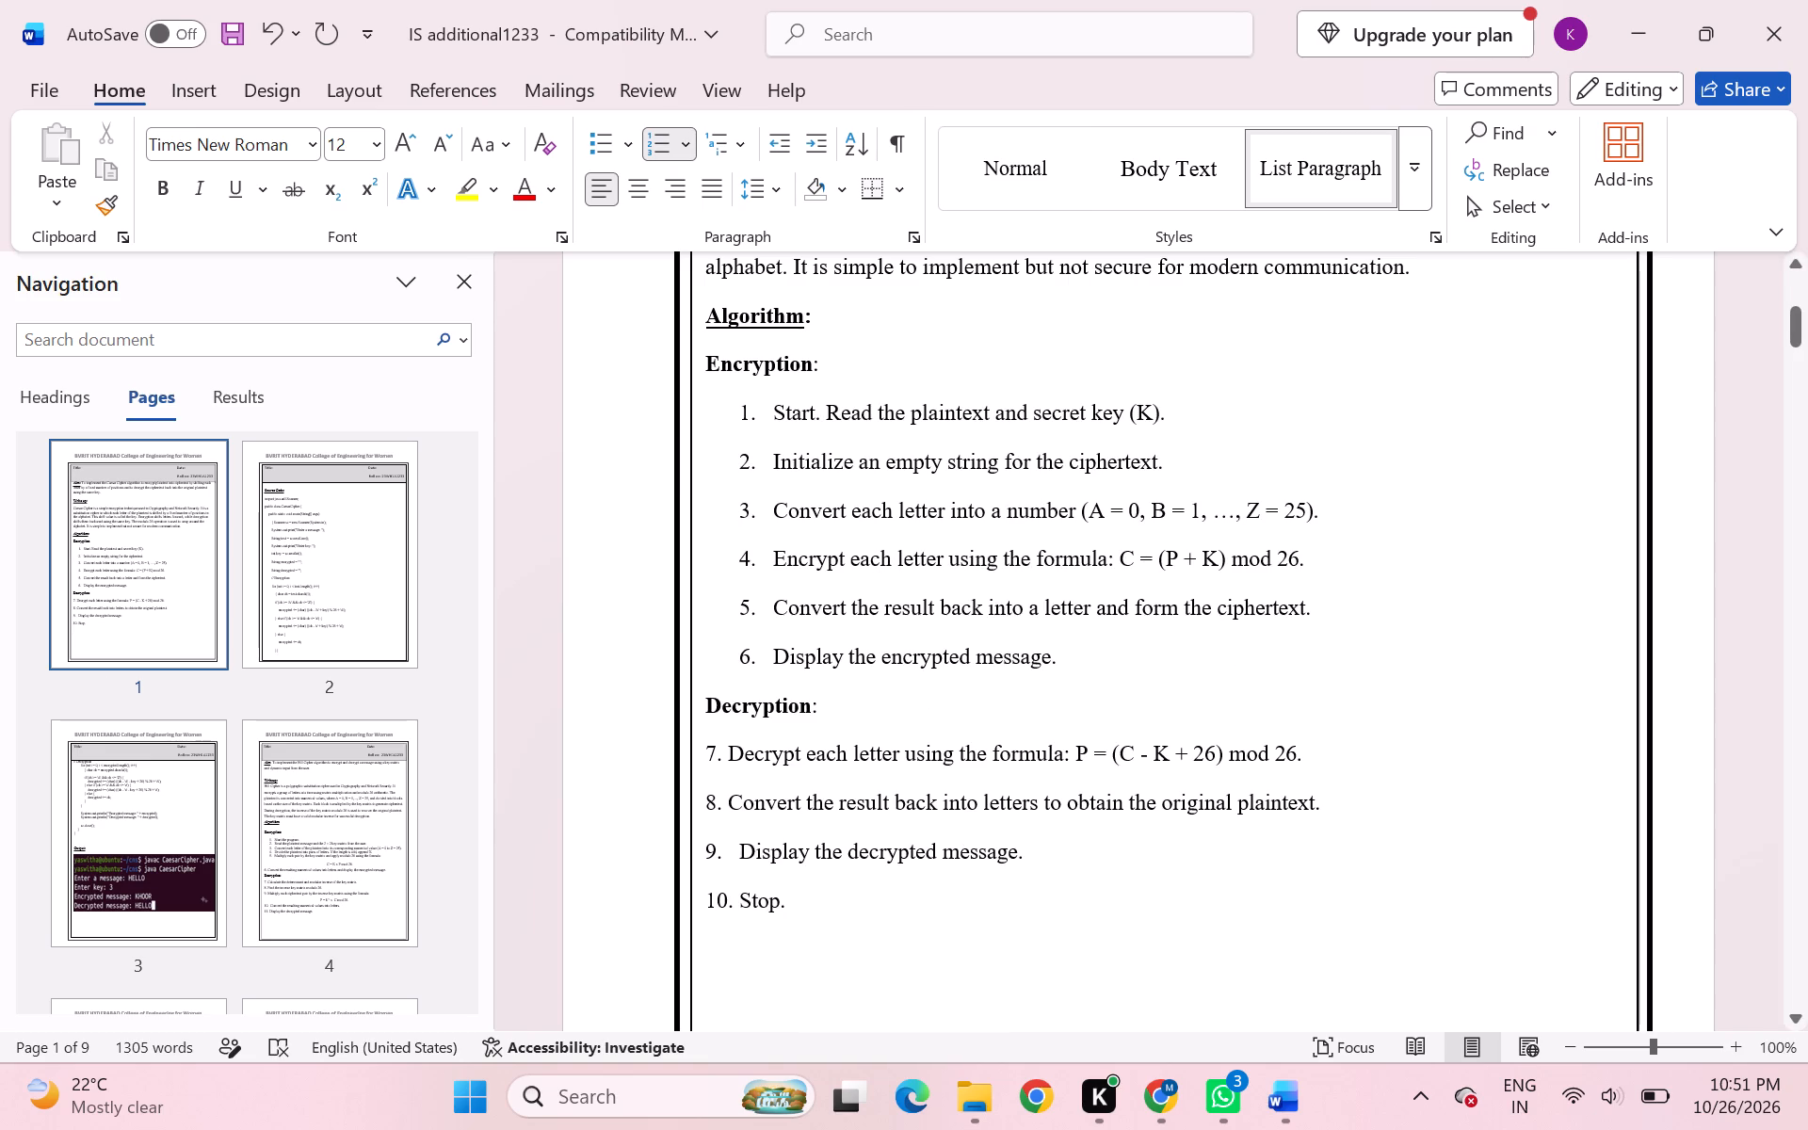
Merge "Display the encrypted message." into the preceding encryption item after "form the ciphertext.", separated by a space.
click(778, 653)
key(BackSpace)
key(BackSpace)
key(BackSpace)
key(BackSpace)
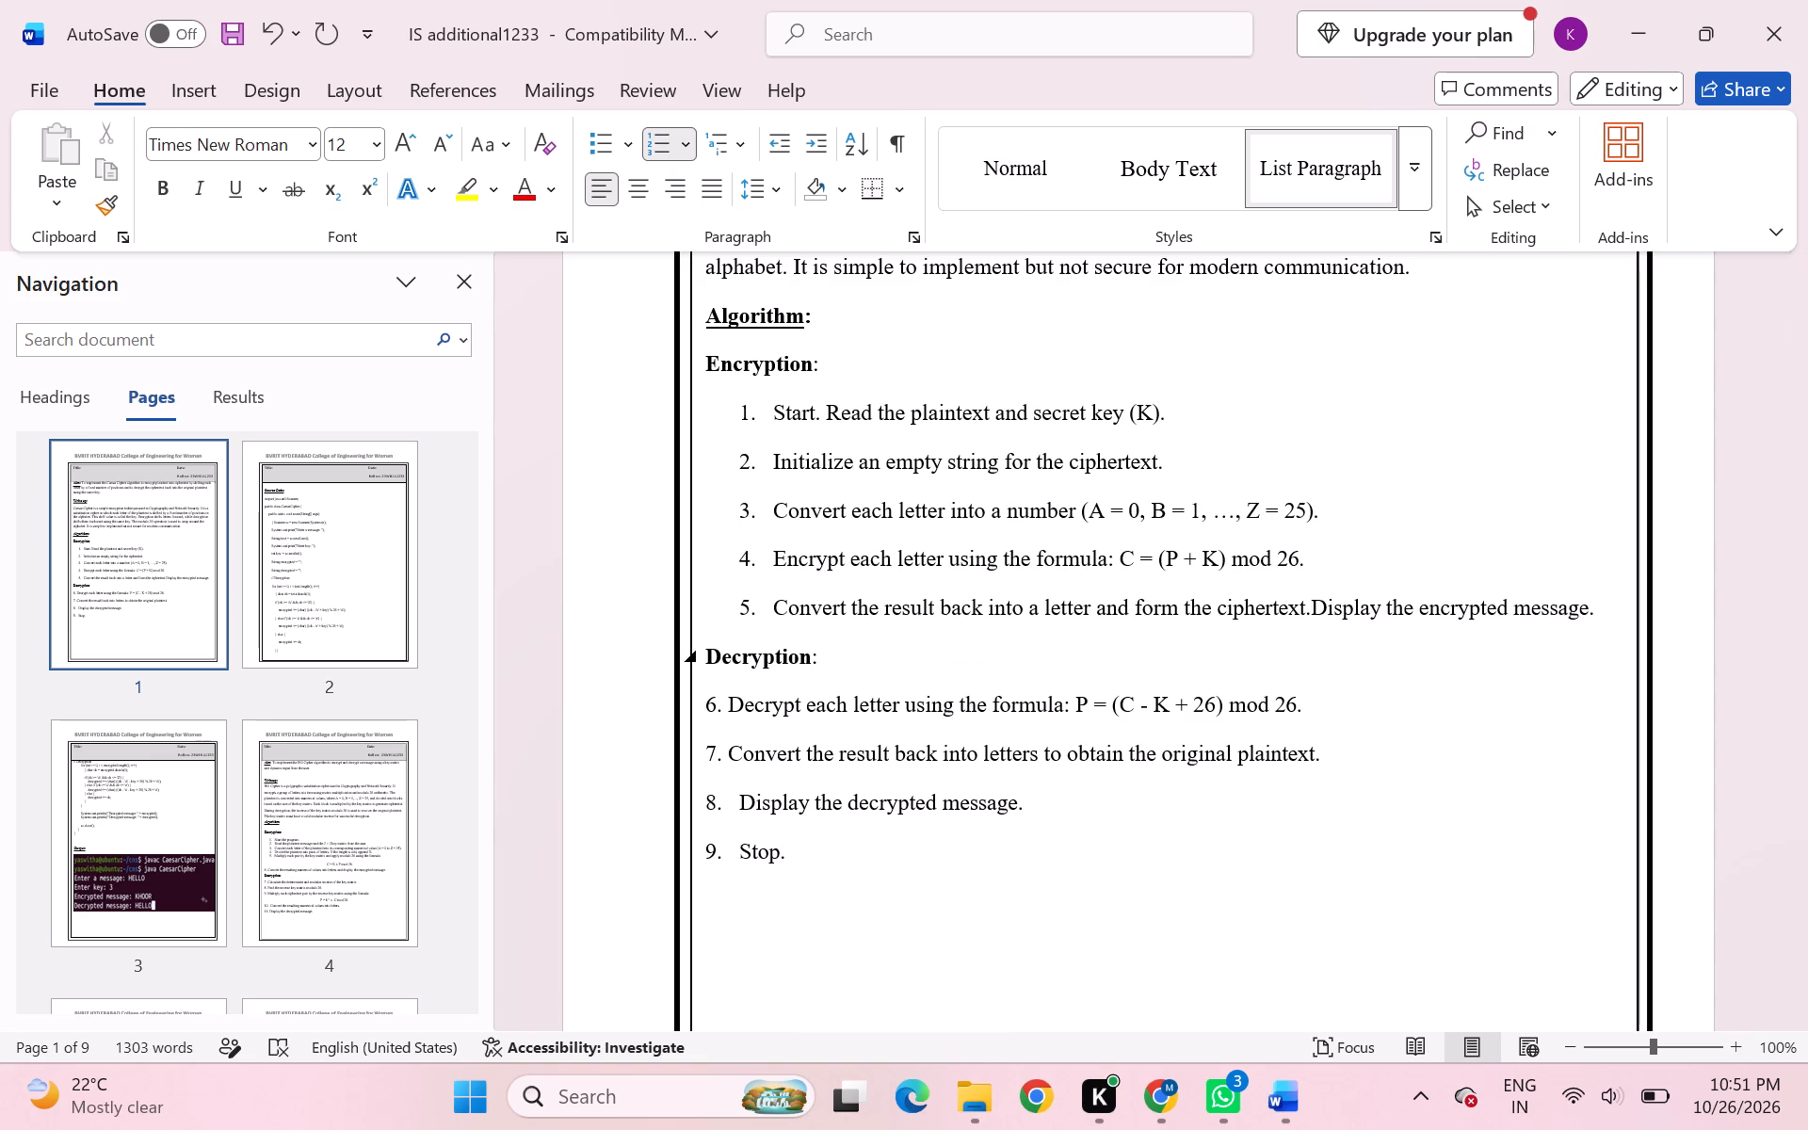
key(space)
scroll(767, 751, down, 1)
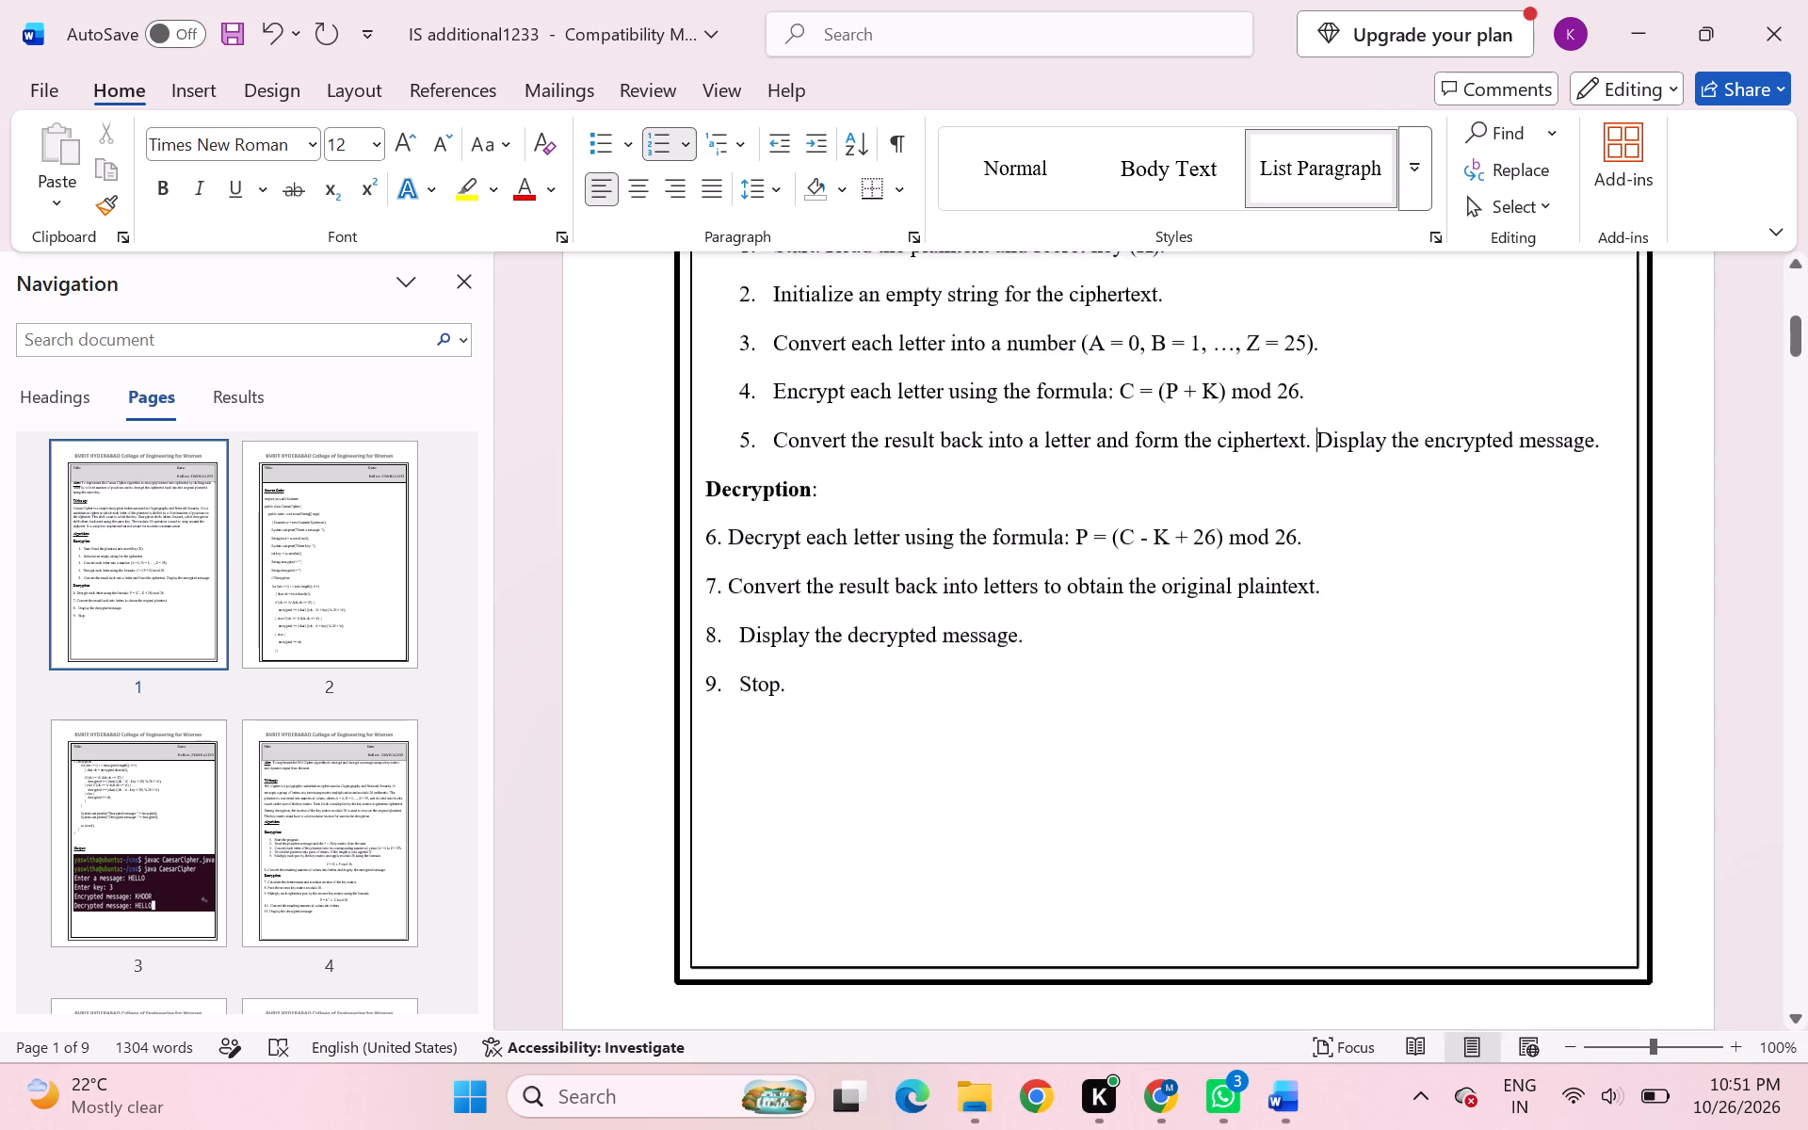
Merge the decryption item "Stop." into item 8 after "Display the decrypted message.", separated by a space.
scroll(767, 751, down, 1)
click(734, 675)
key(BackSpace)
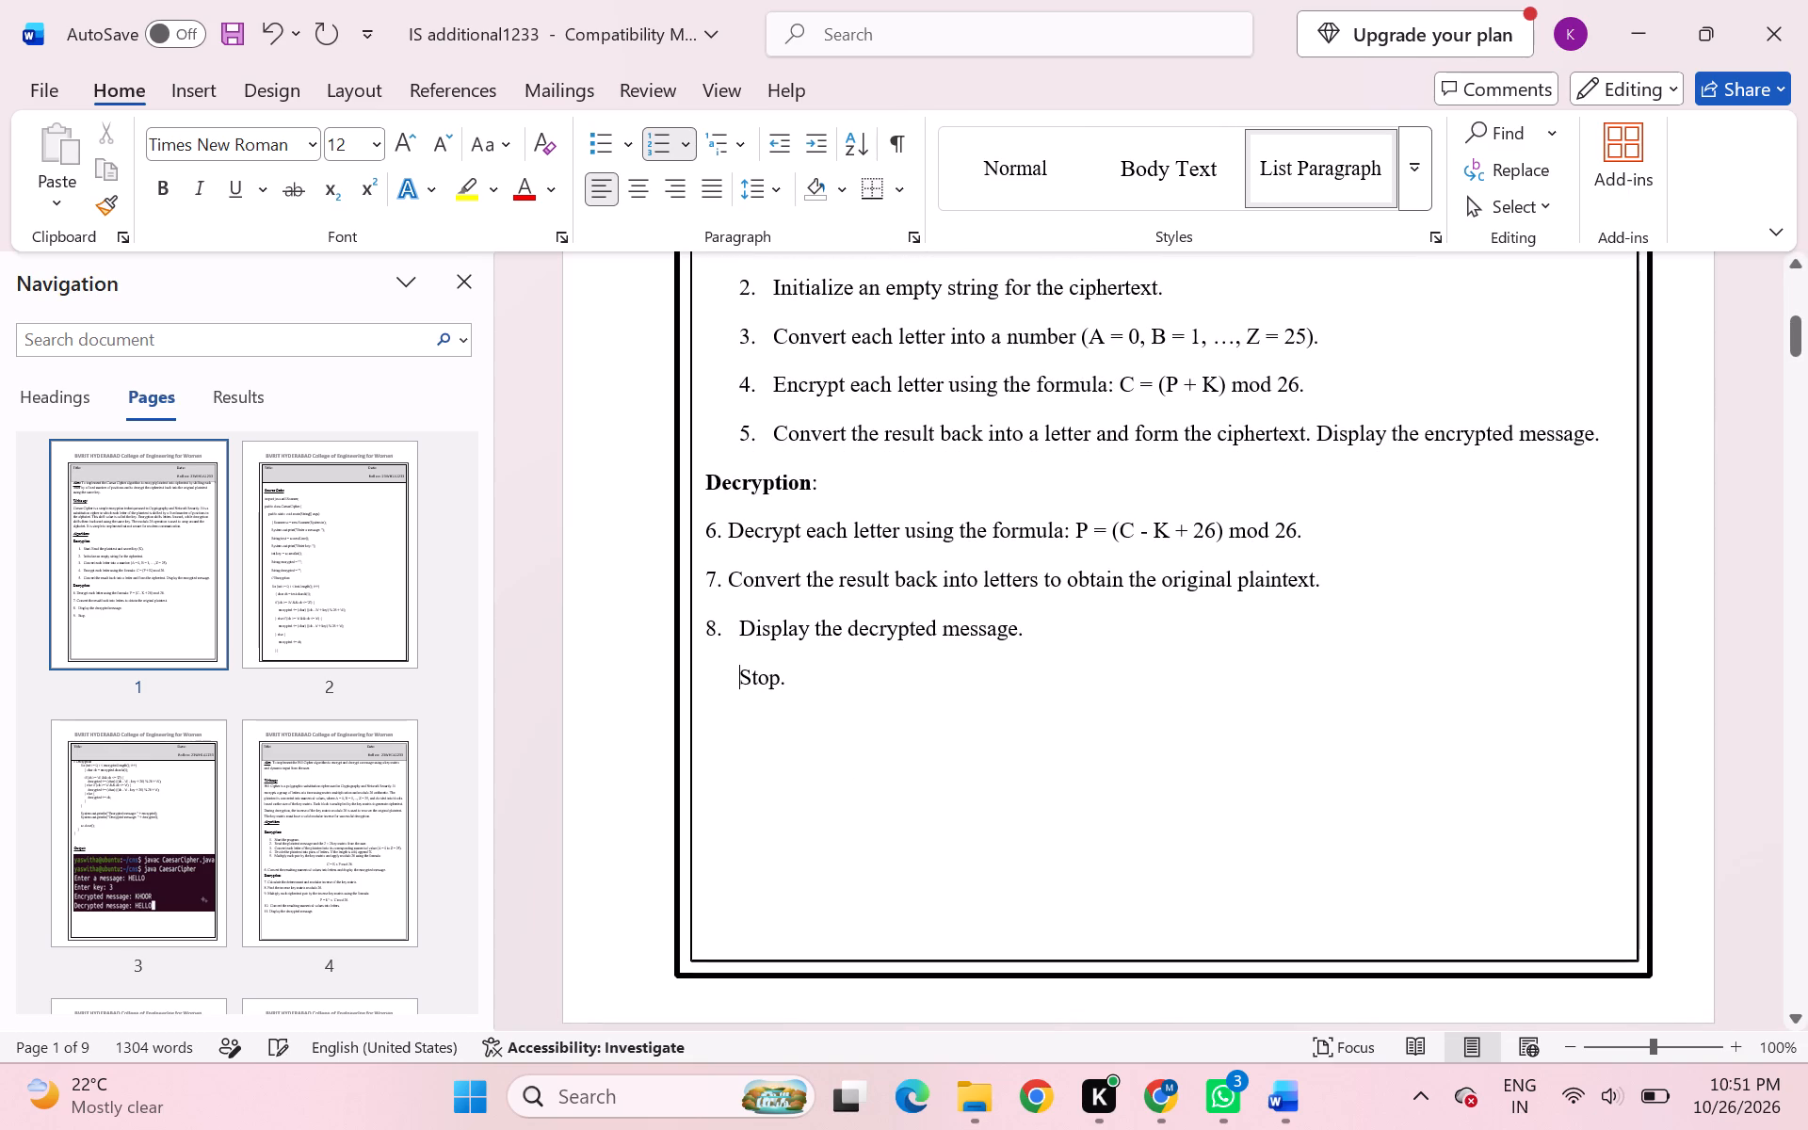
key(BackSpace)
key(BackSpace)
key(BackSpace)
key(space)
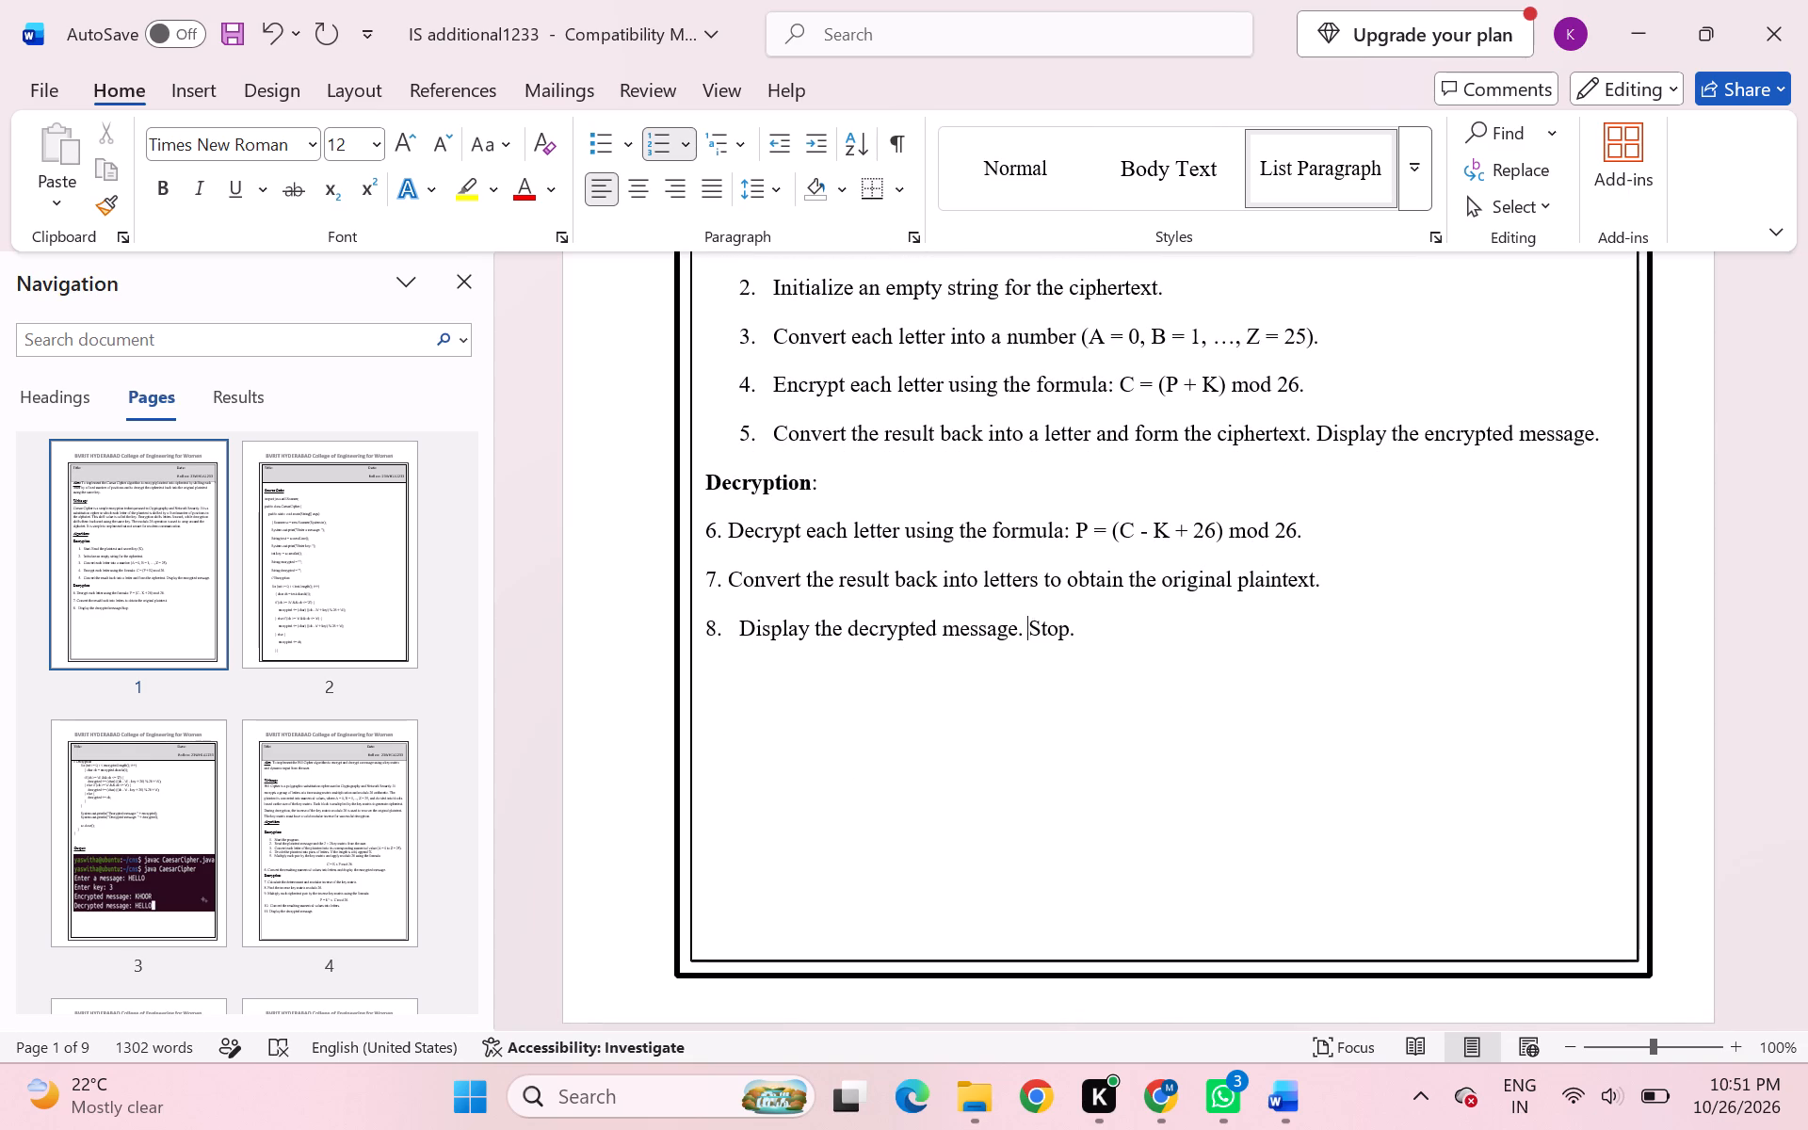
Set all of the document's text to font size 12.
scroll(911, 729, down, 4)
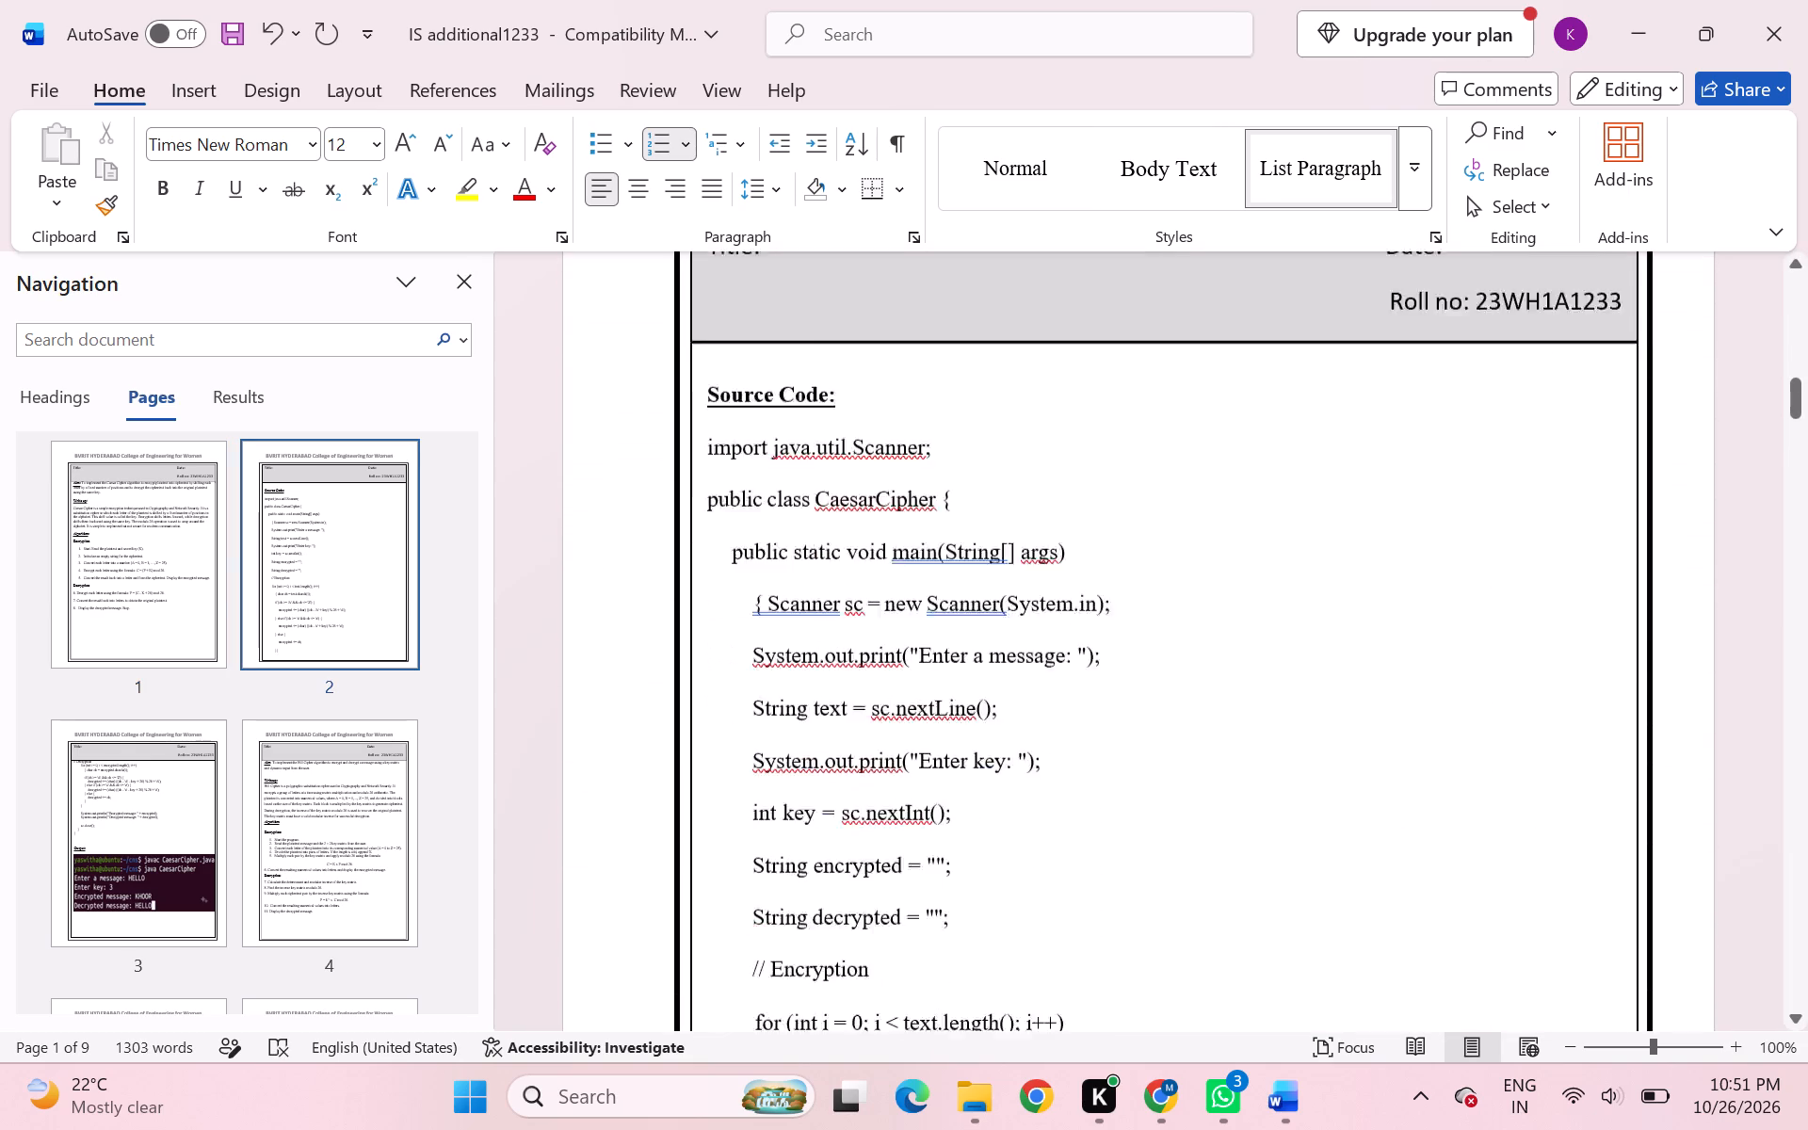
scroll(911, 729, down, 5)
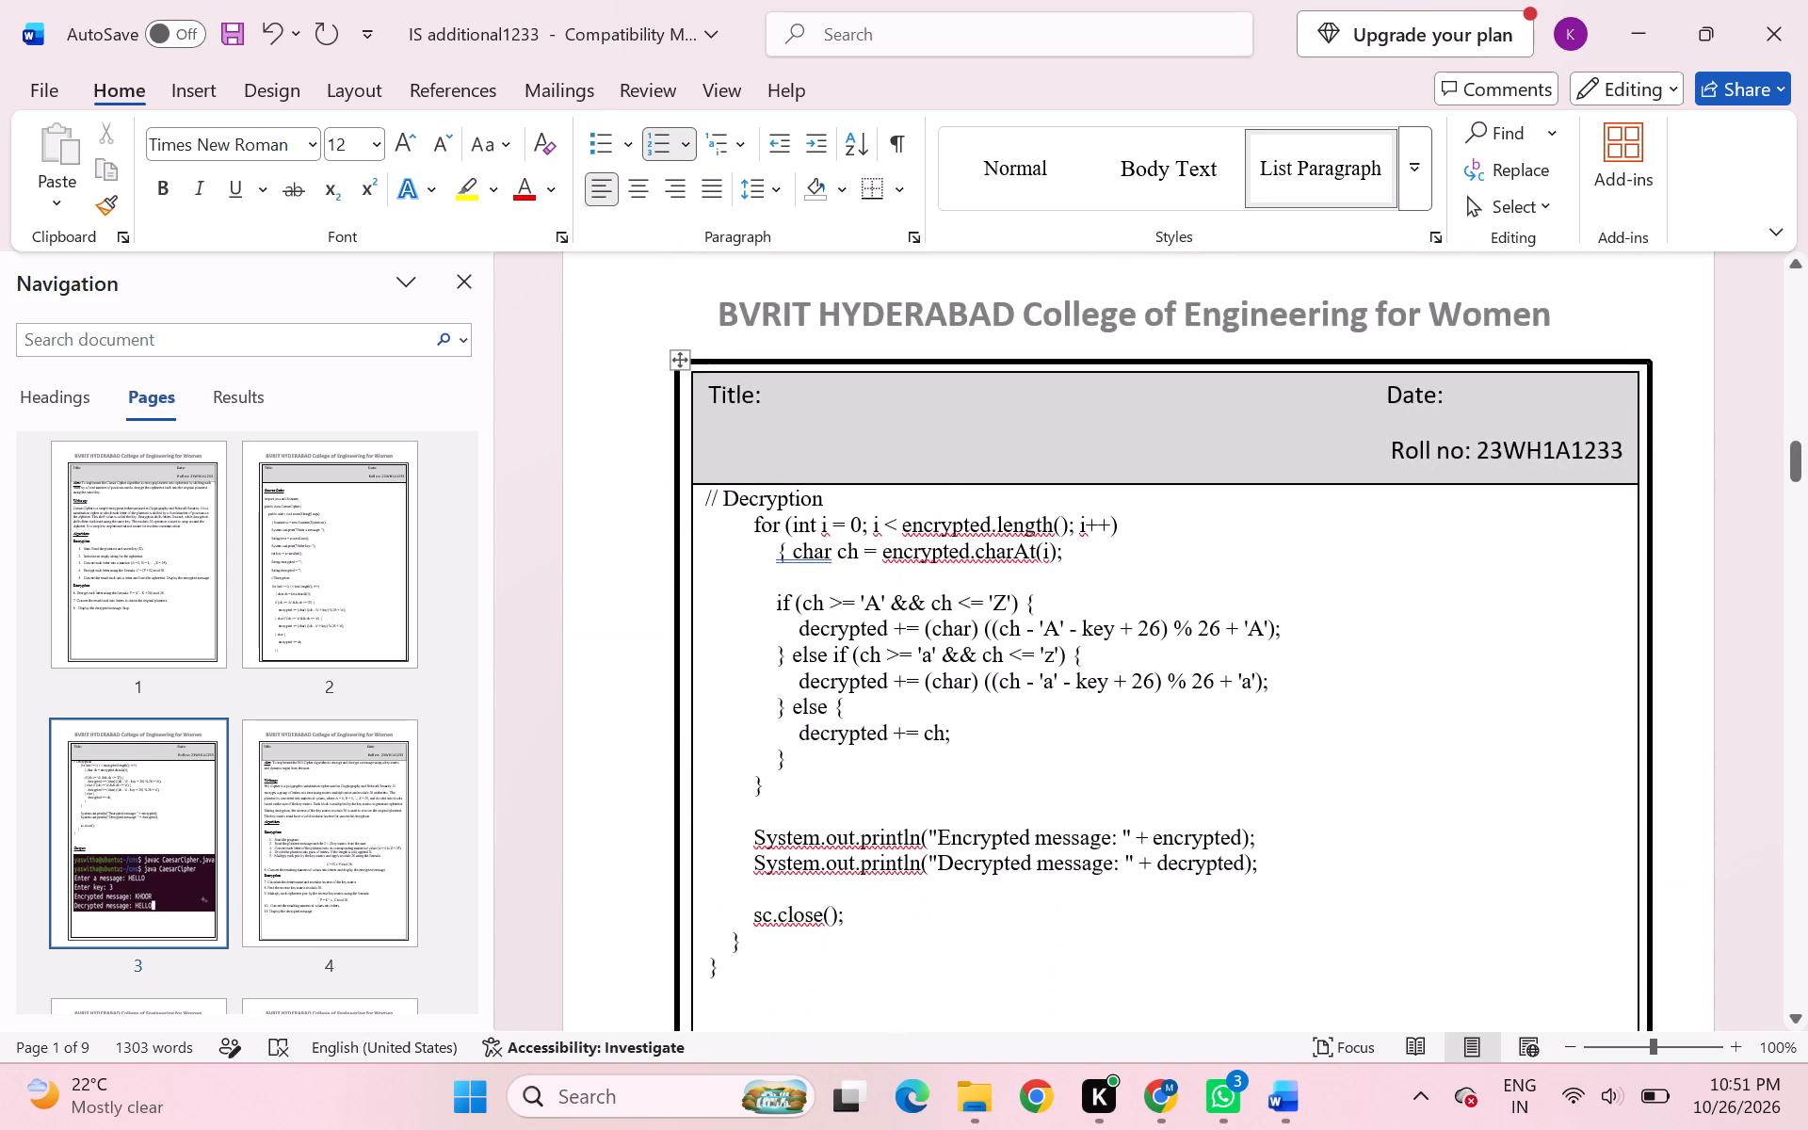
scroll(911, 729, up, 5)
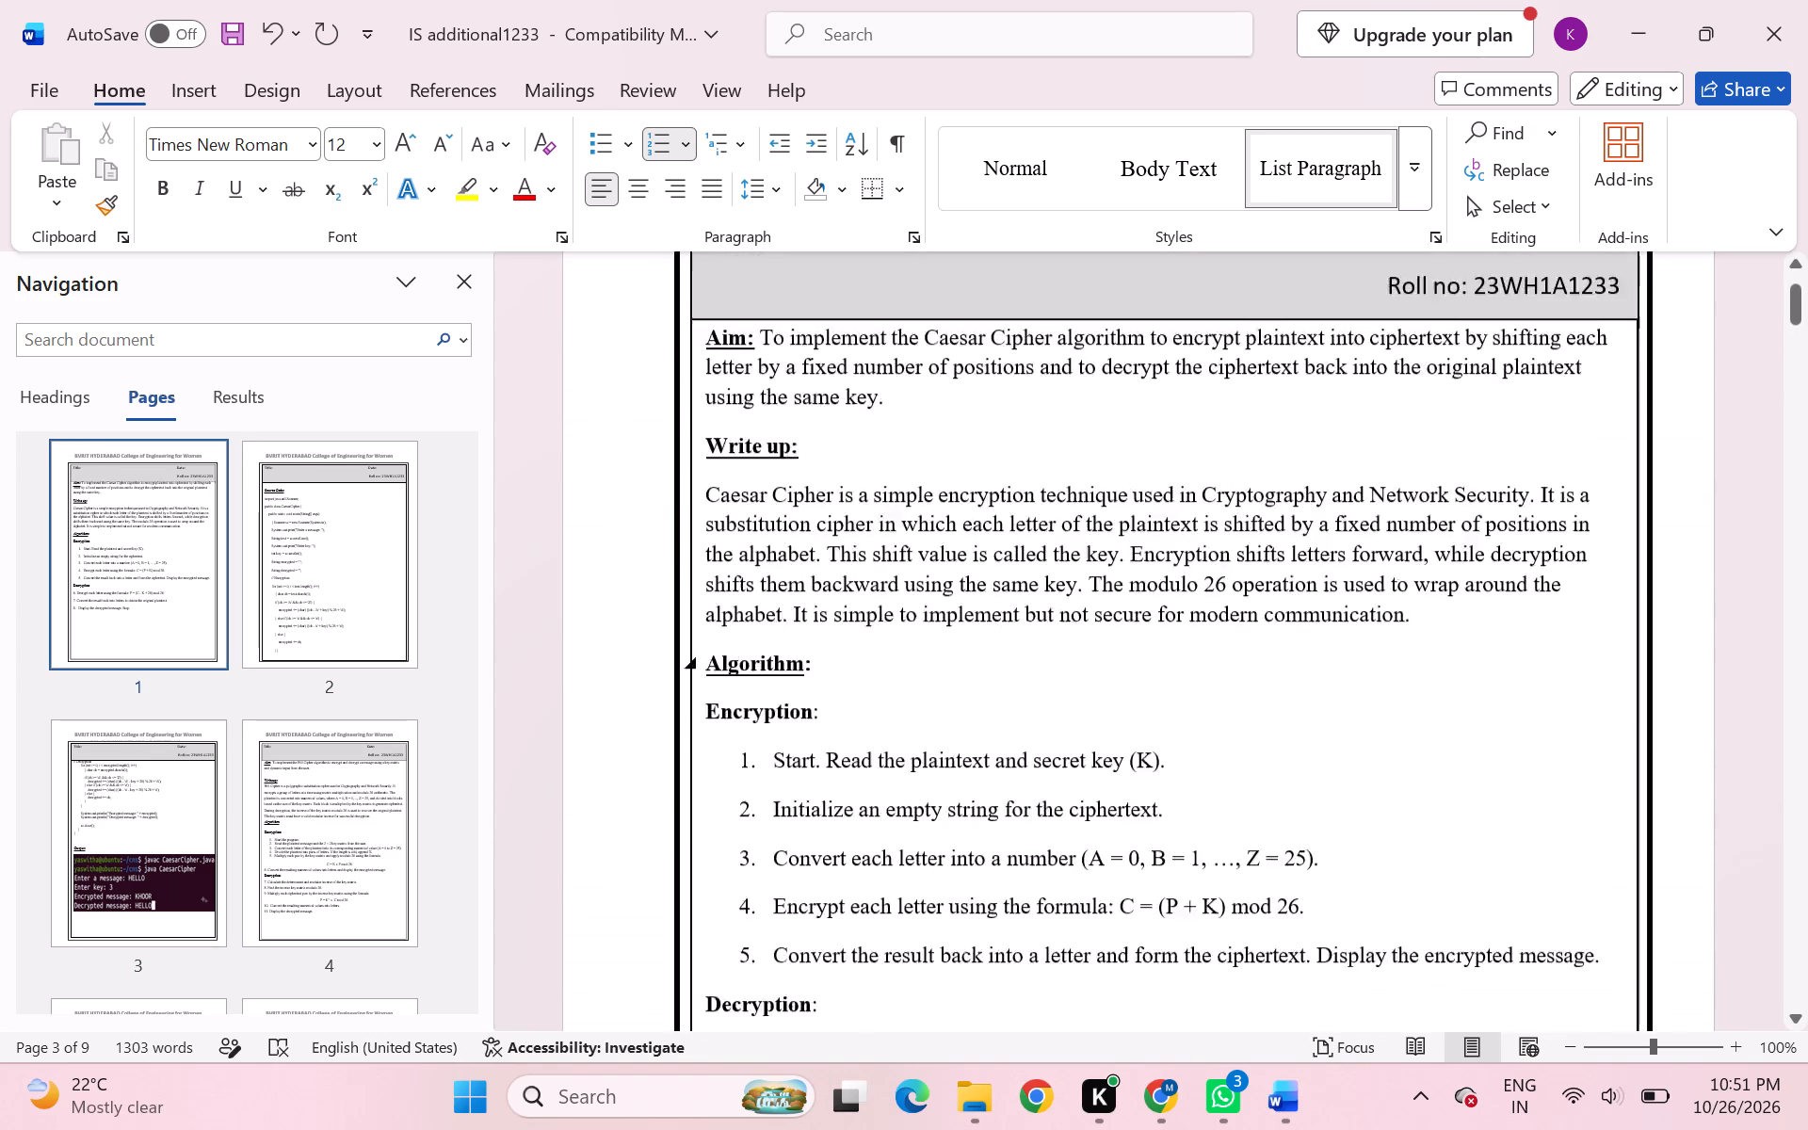
scroll(812, 619, up, 1)
click(890, 704)
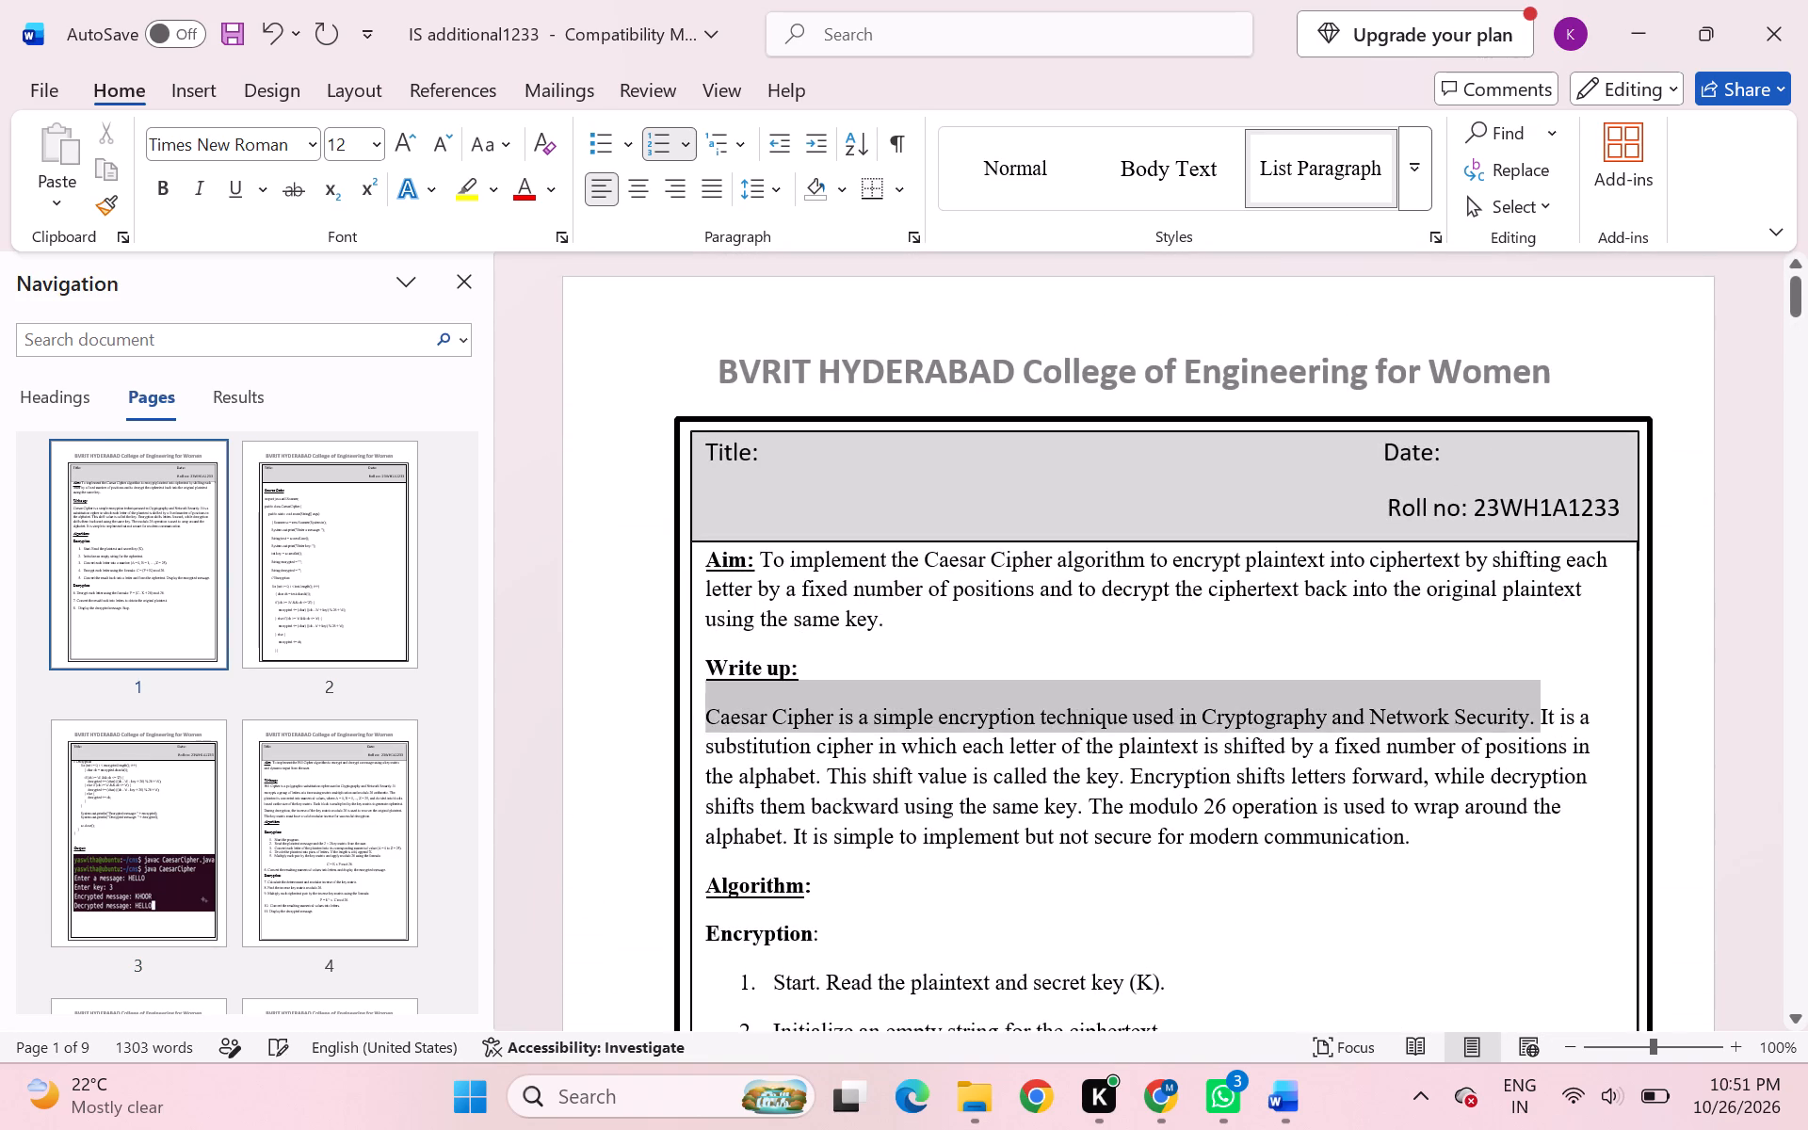
key(ctrl+a)
click(374, 157)
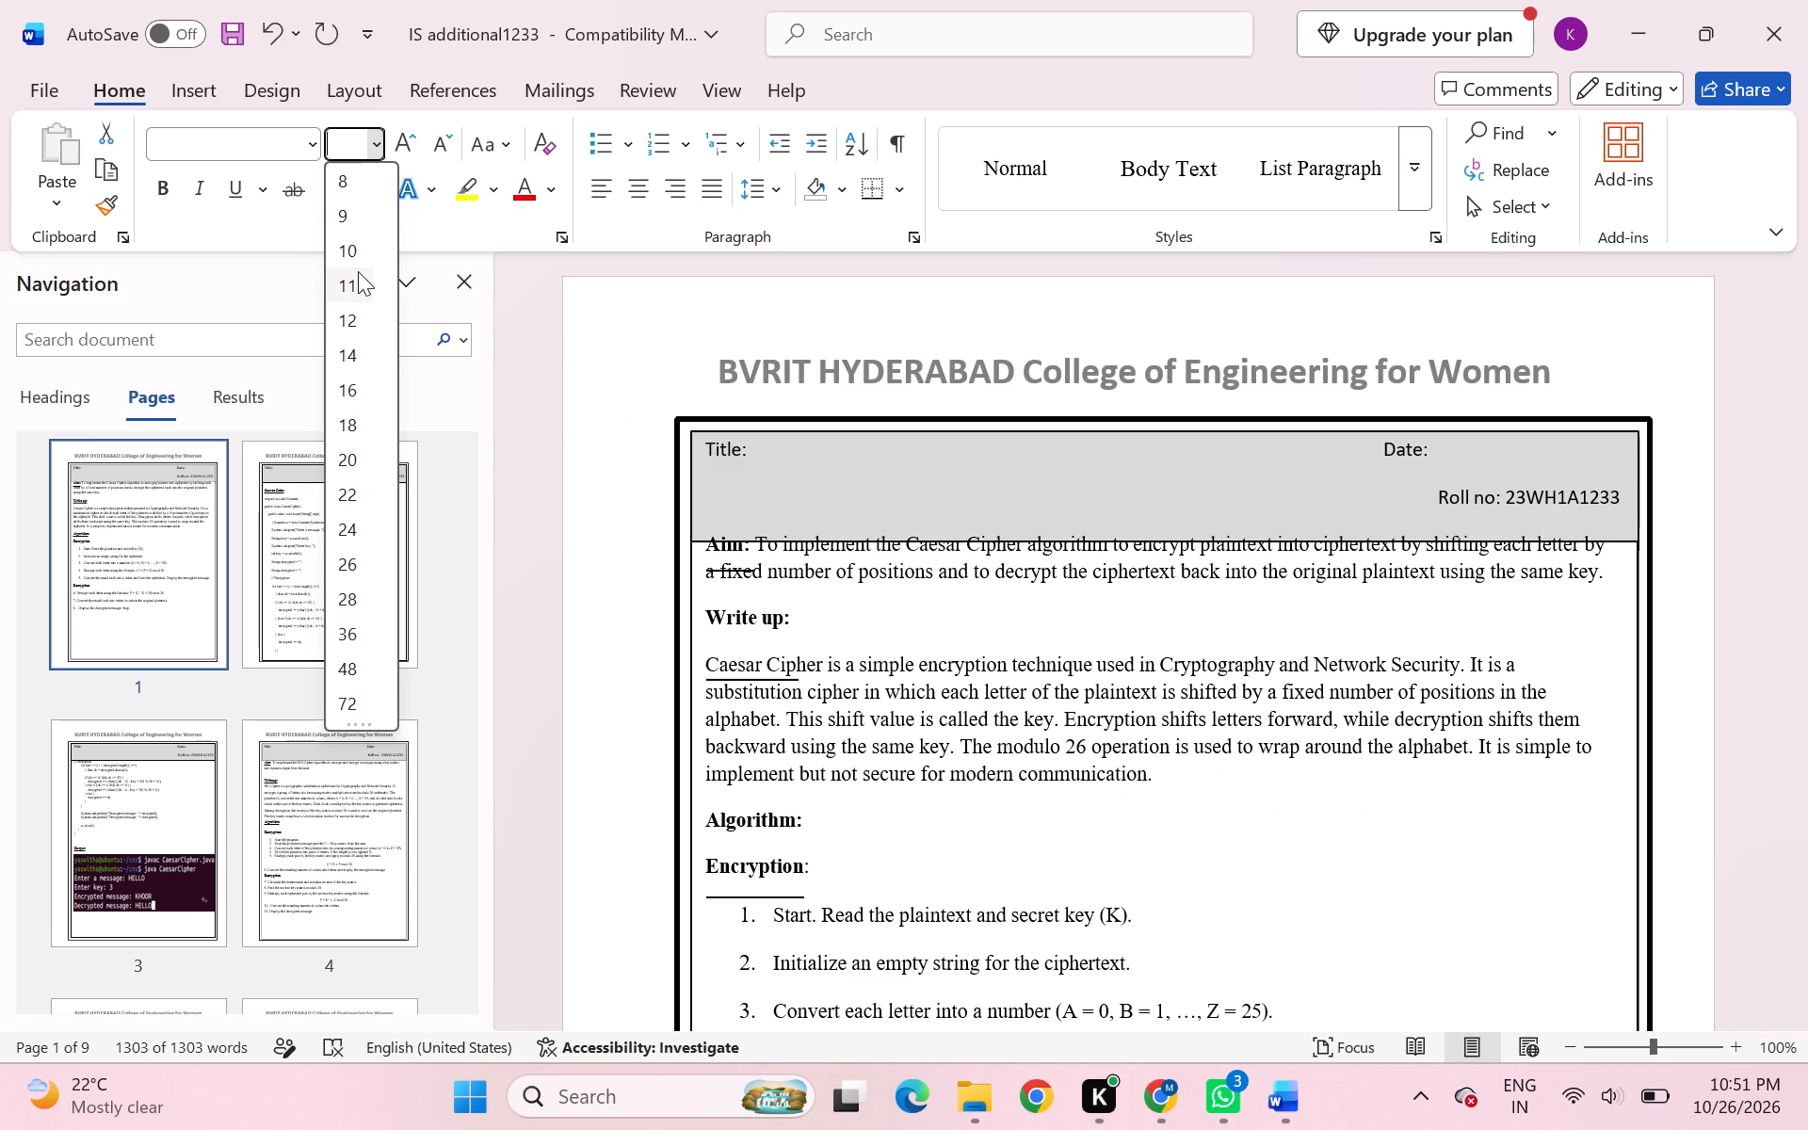
click(349, 327)
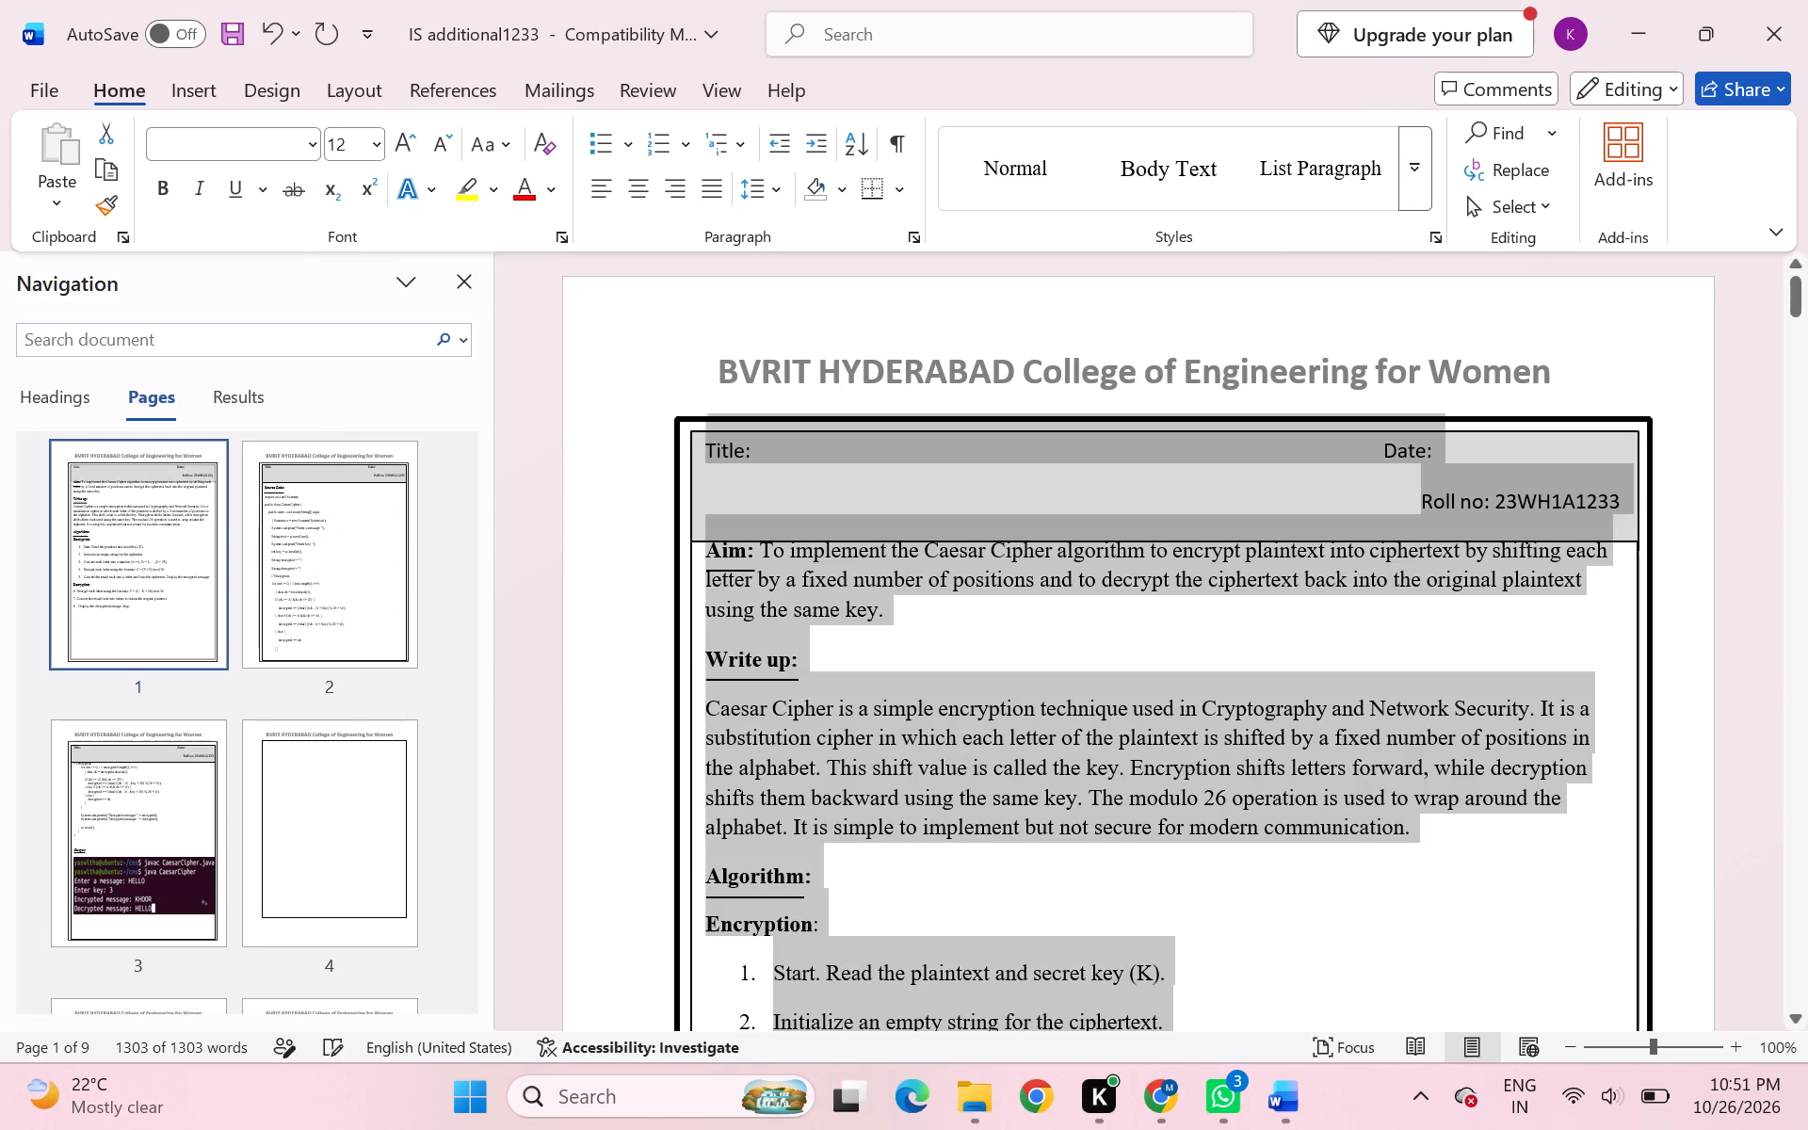
click(917, 645)
Remove the blank page between the Caesar Cipher output page and the Hill Cipher page.
scroll(917, 645, down, 6)
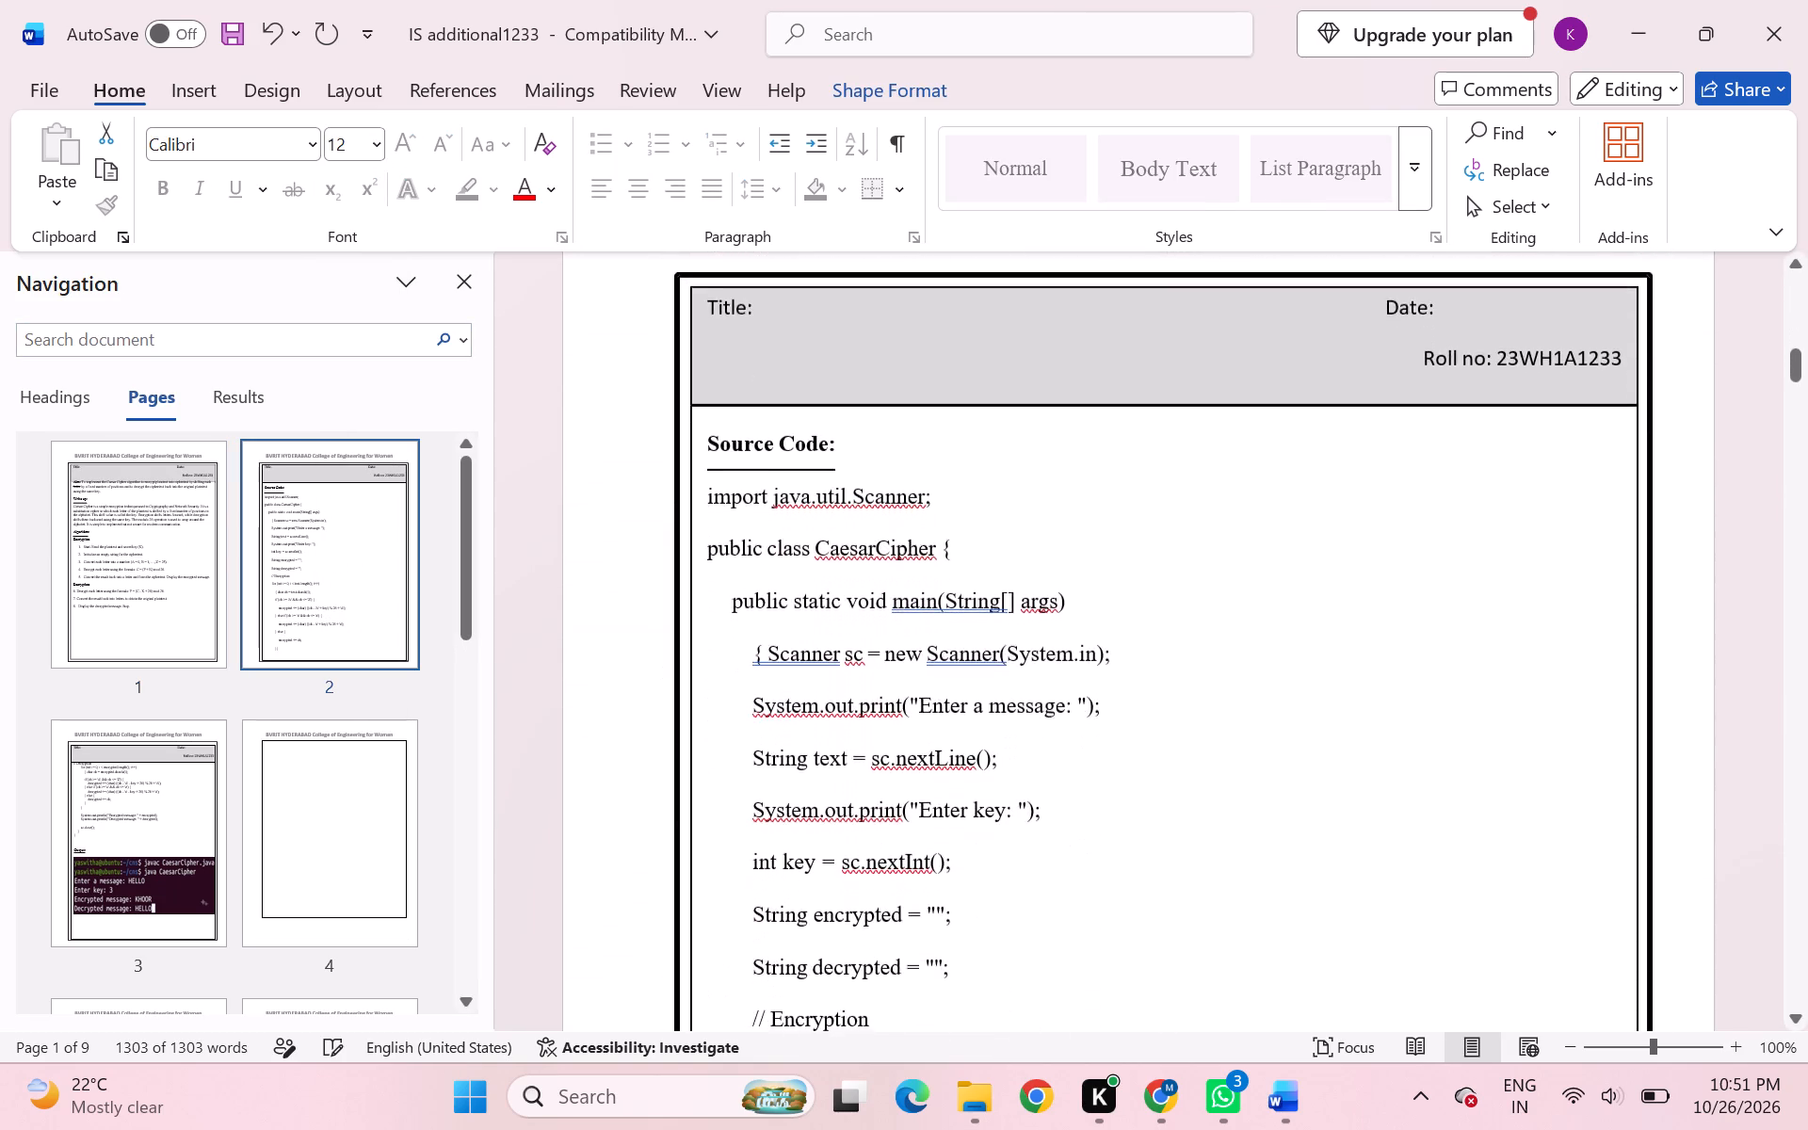
scroll(917, 645, down, 6)
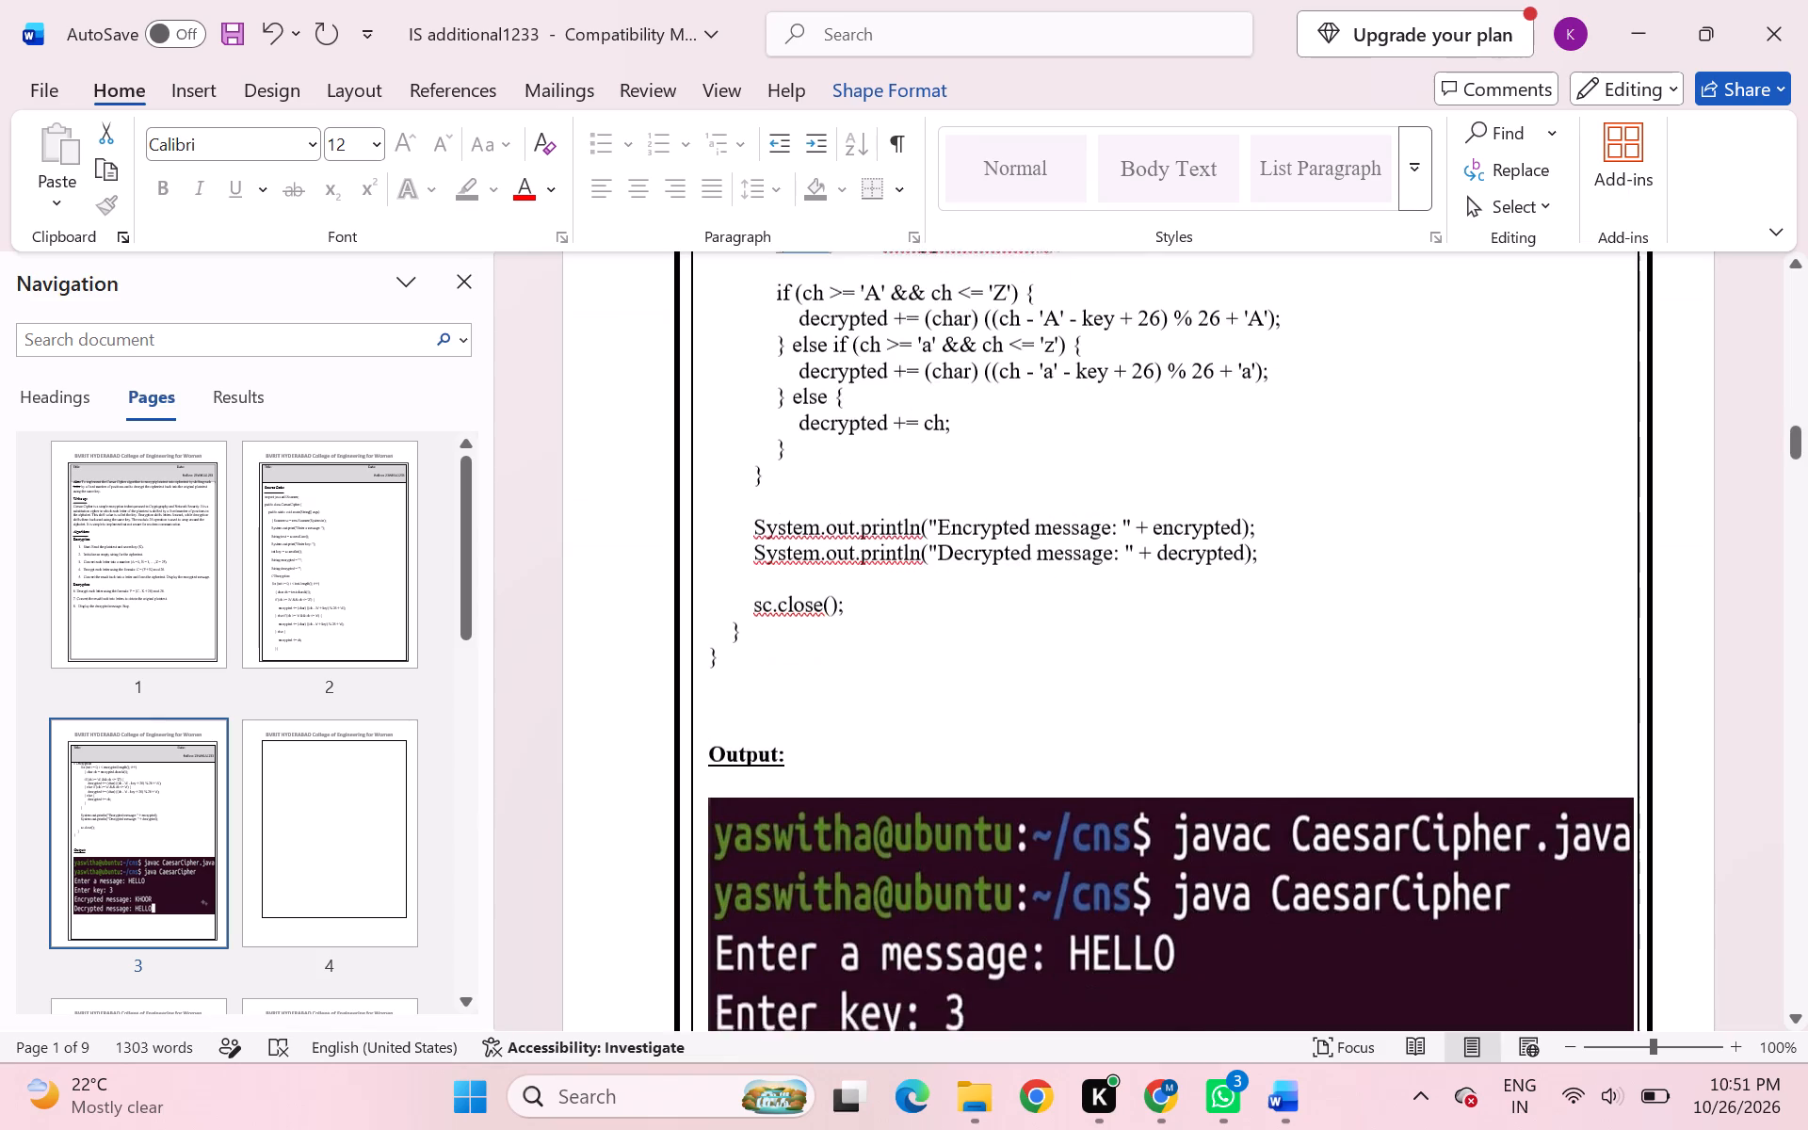
scroll(917, 645, down, 7)
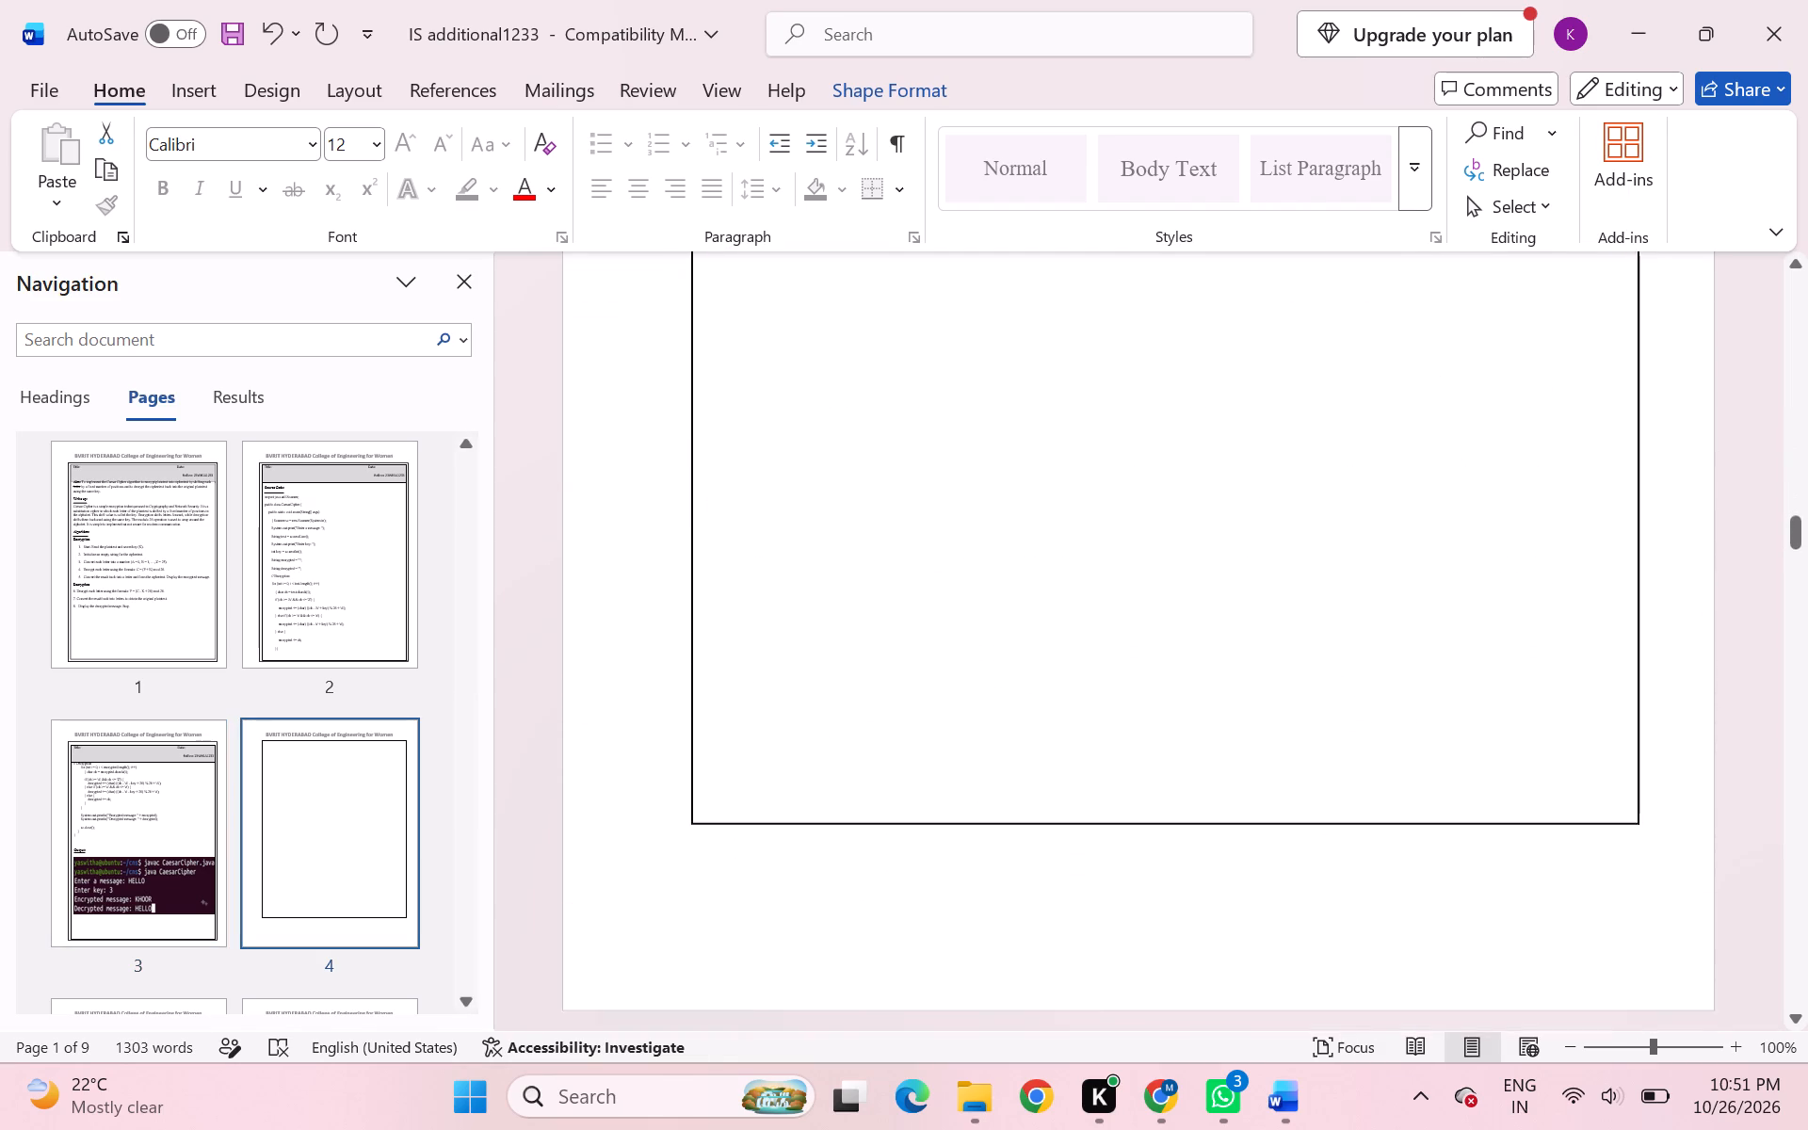
scroll(917, 645, down, 2)
click(282, 580)
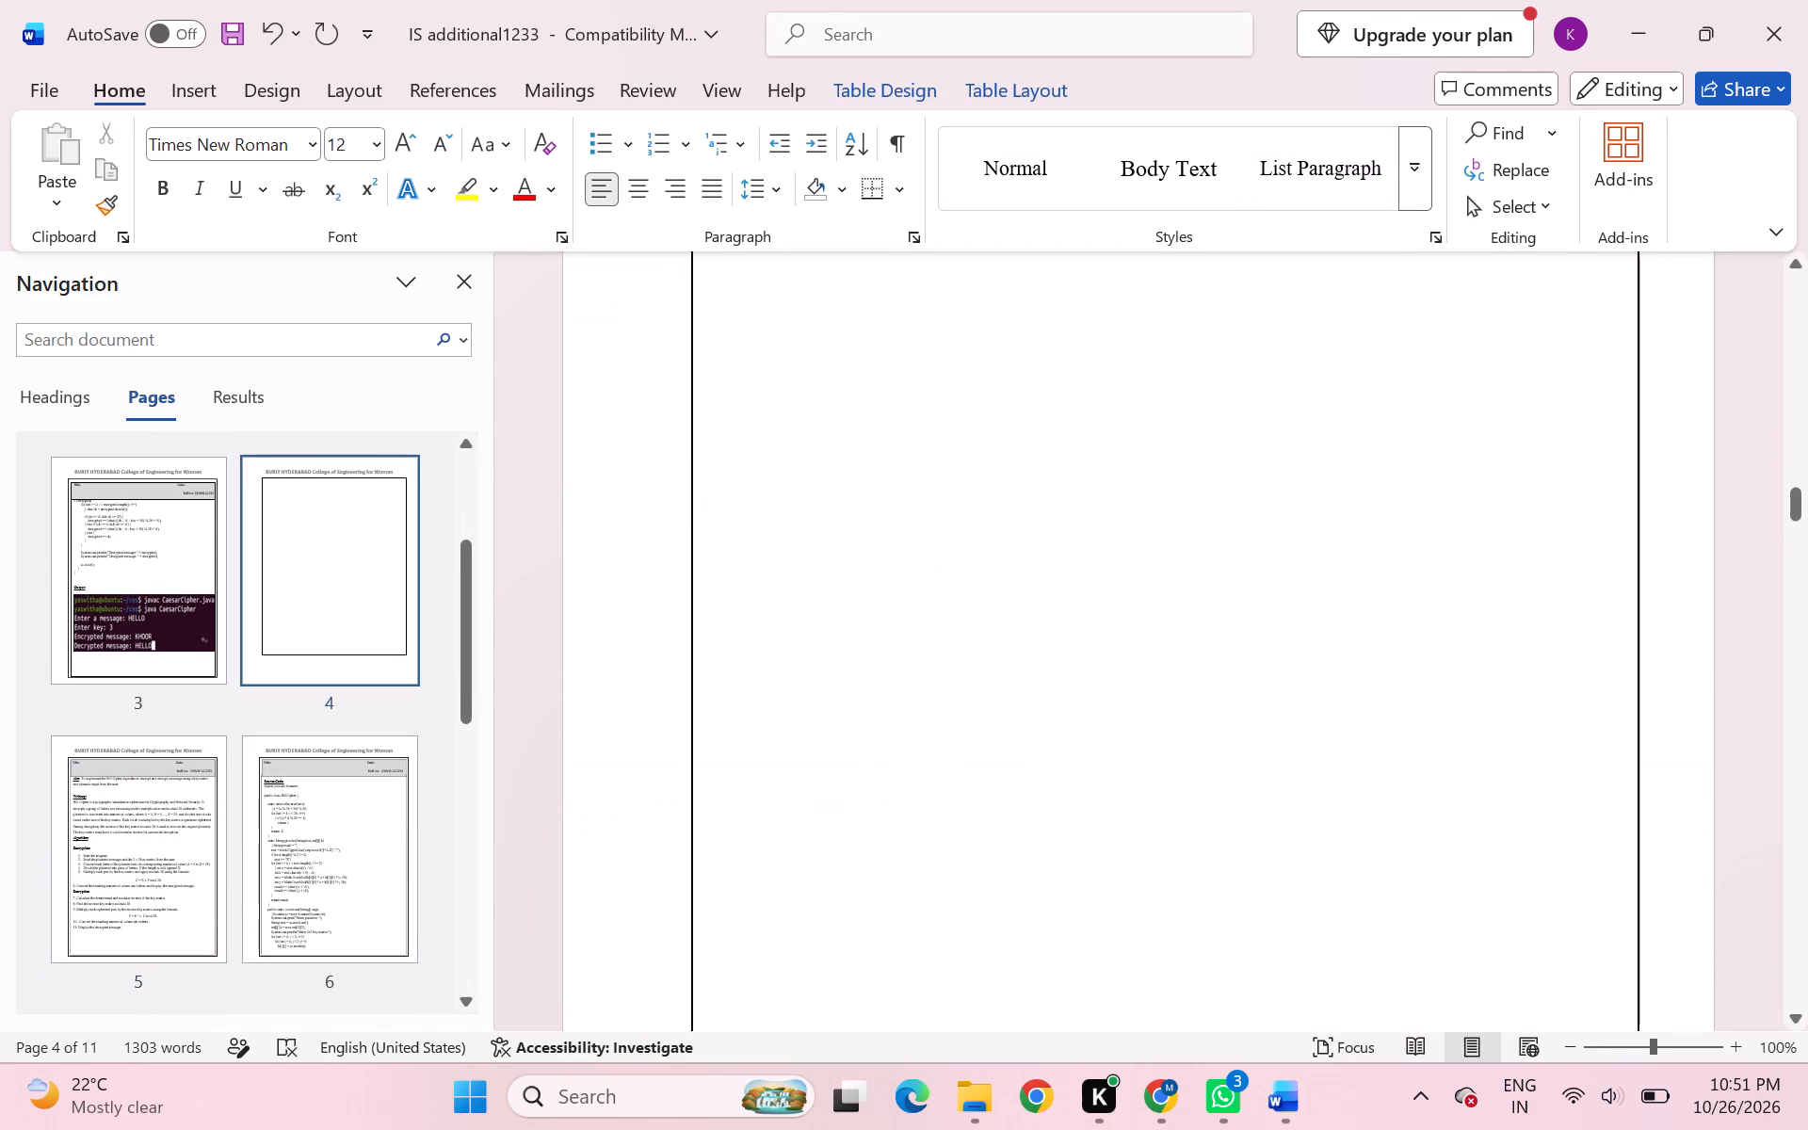
scroll(718, 581, up, 2)
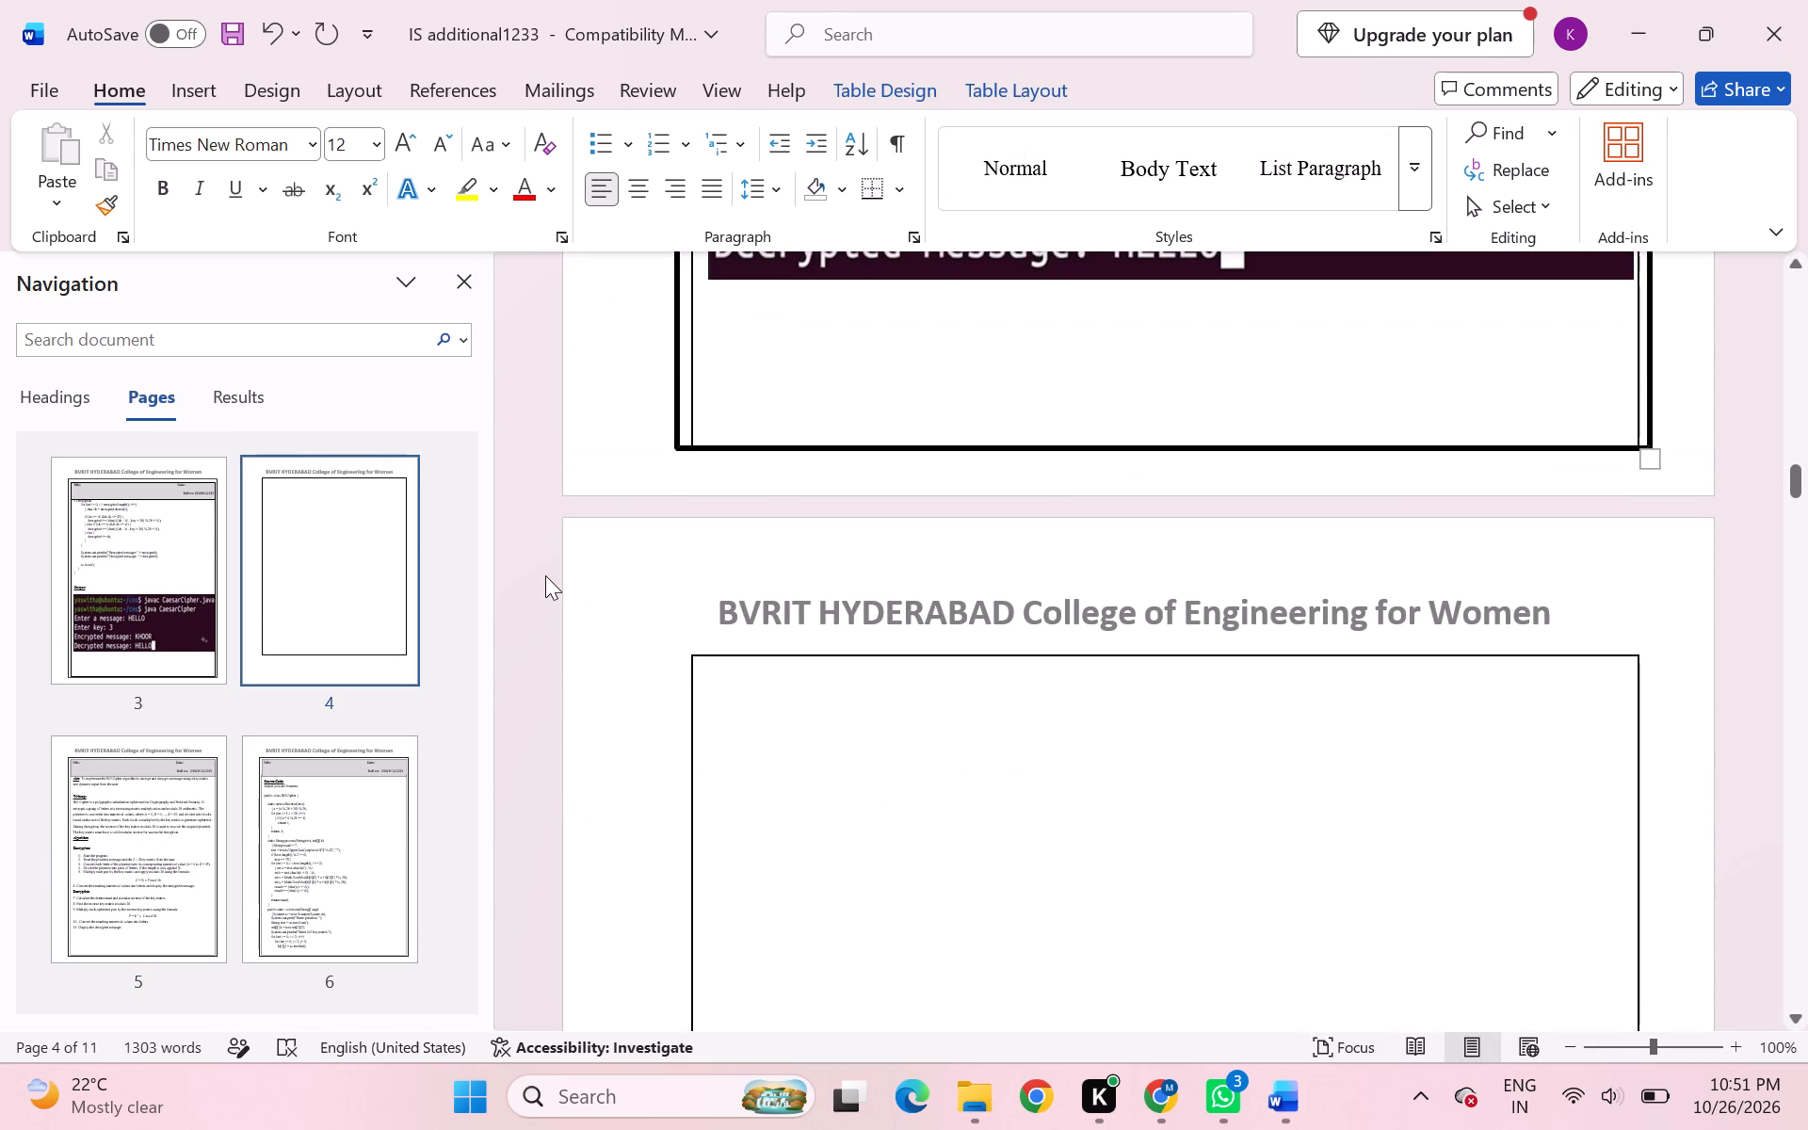
drag(602, 566, 1104, 913)
drag(1104, 913, 969, 773)
click(969, 773)
drag(575, 590, 1093, 955)
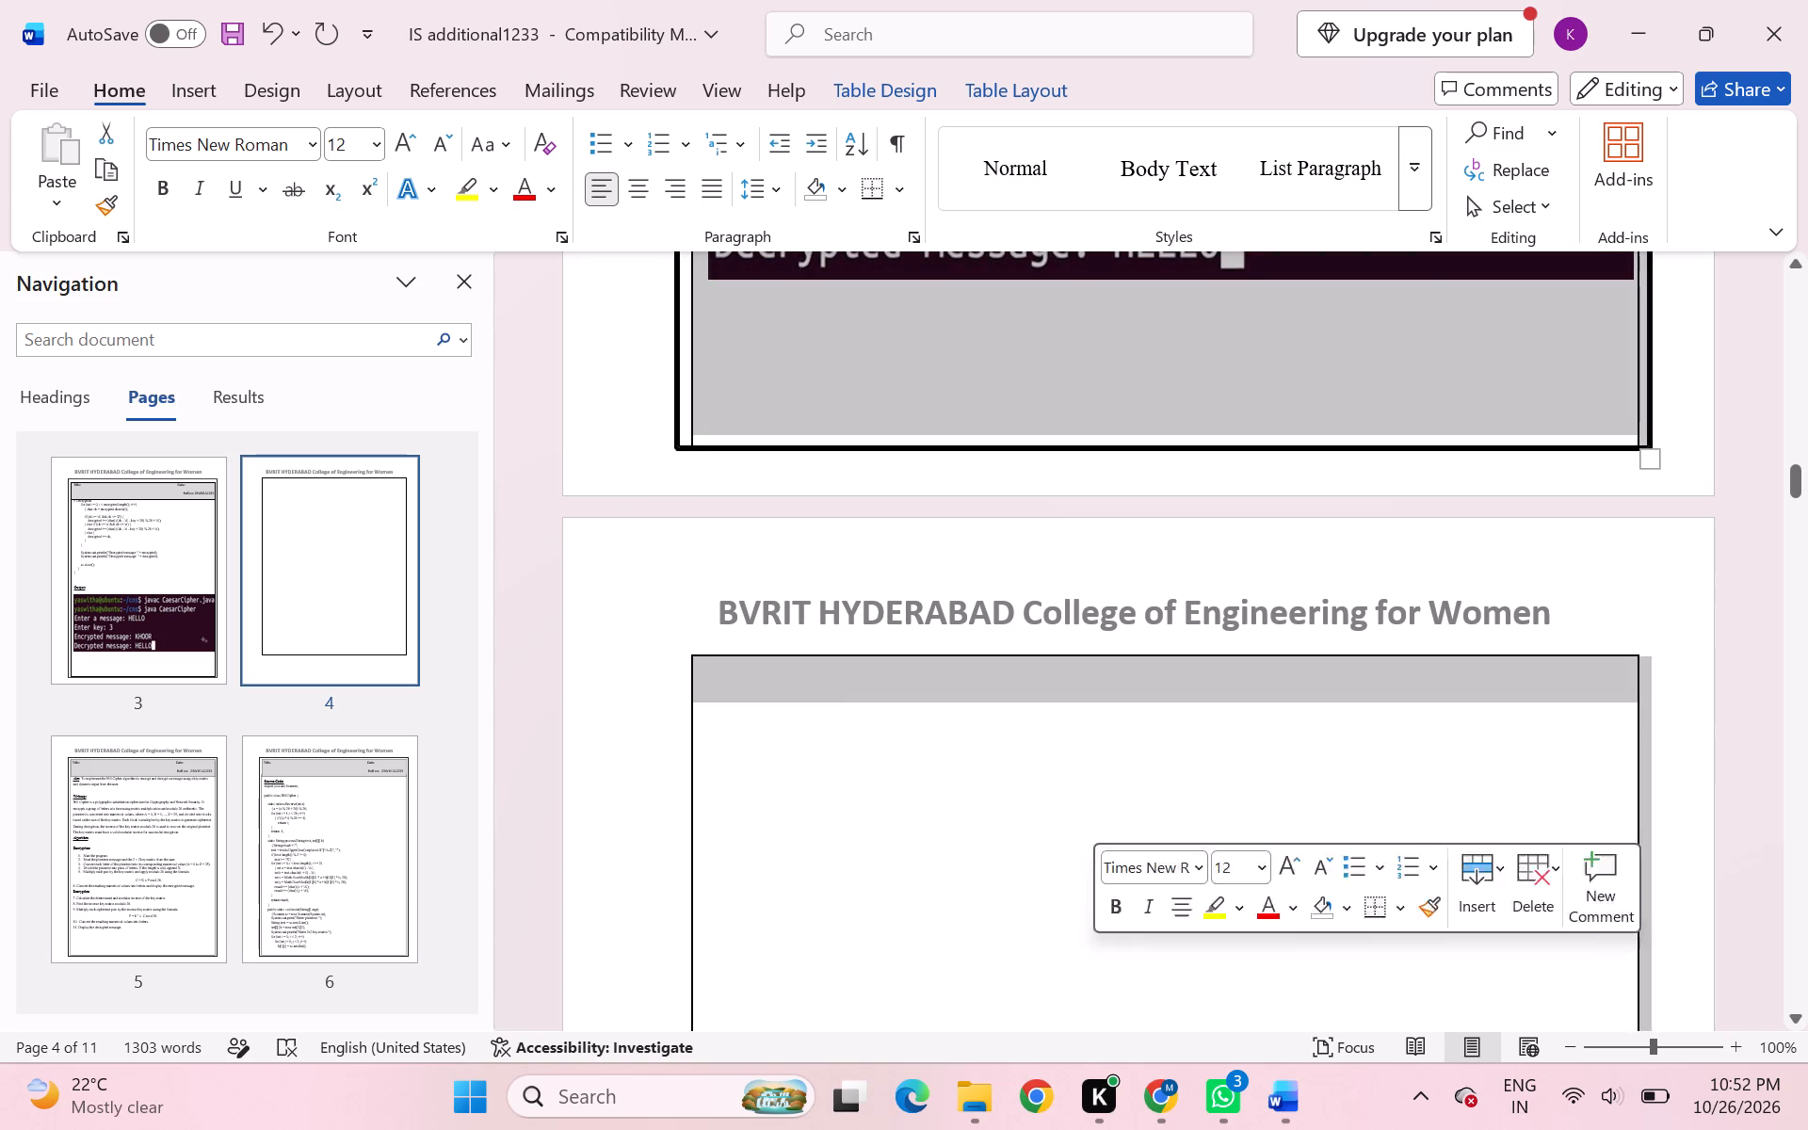
click(1093, 955)
double_click(788, 744)
key(BackSpace)
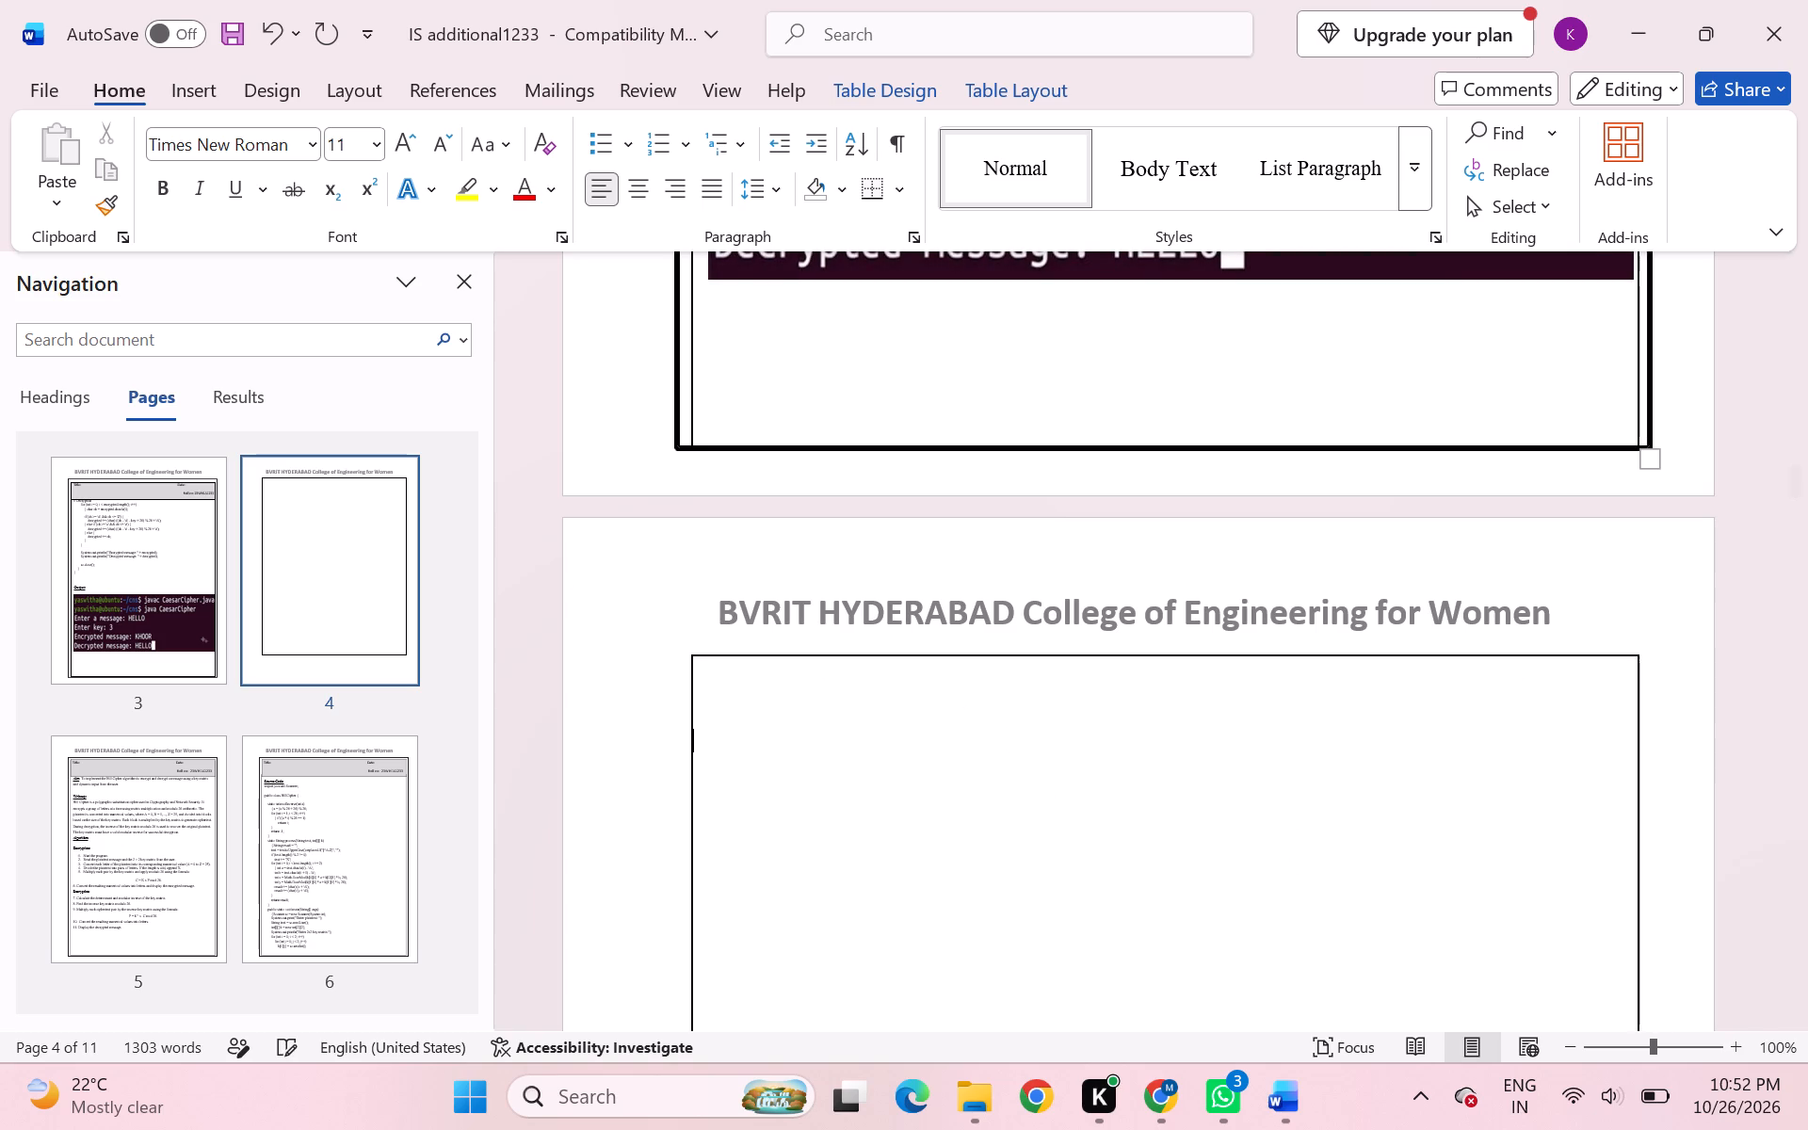
key(BackSpace)
key(BackSpace)
key(BackSpace)
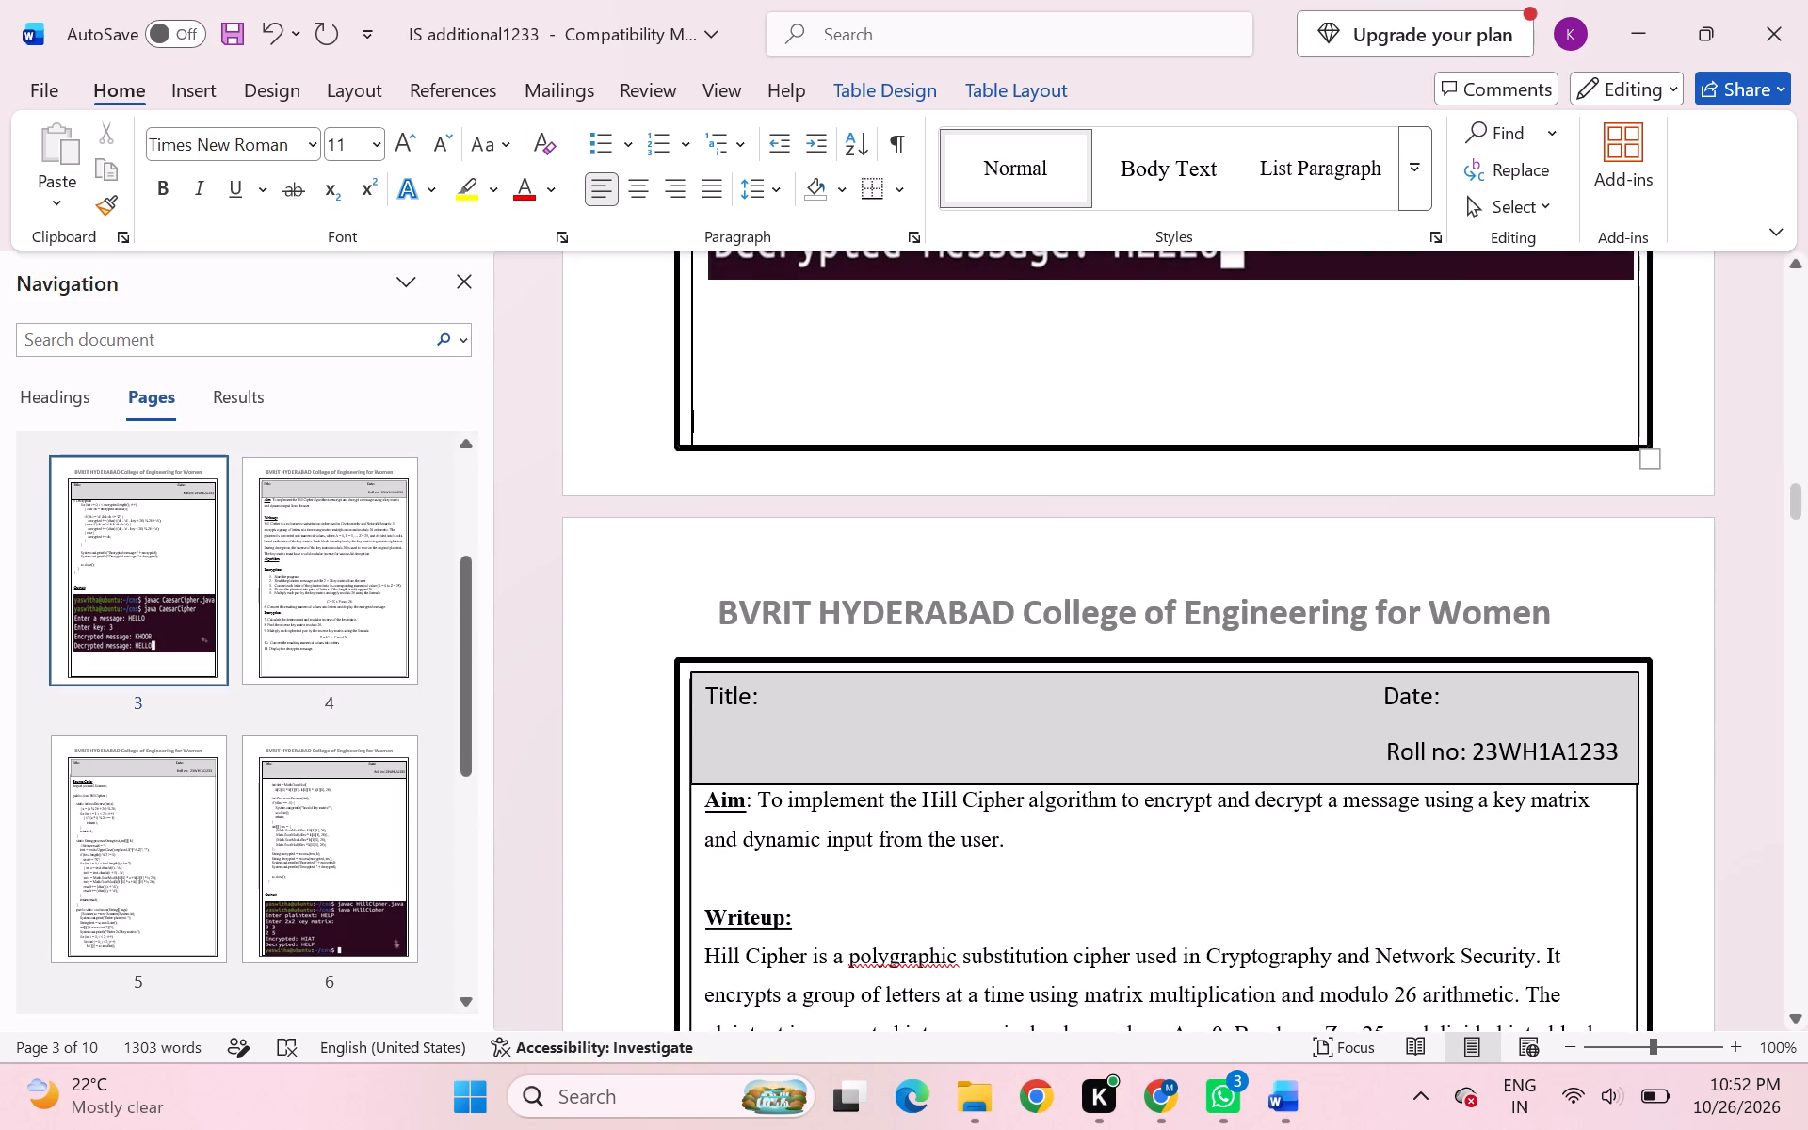
Shrink the Caesar Cipher output screenshot proportionally to about three quarters of its width.
scroll(984, 657, up, 4)
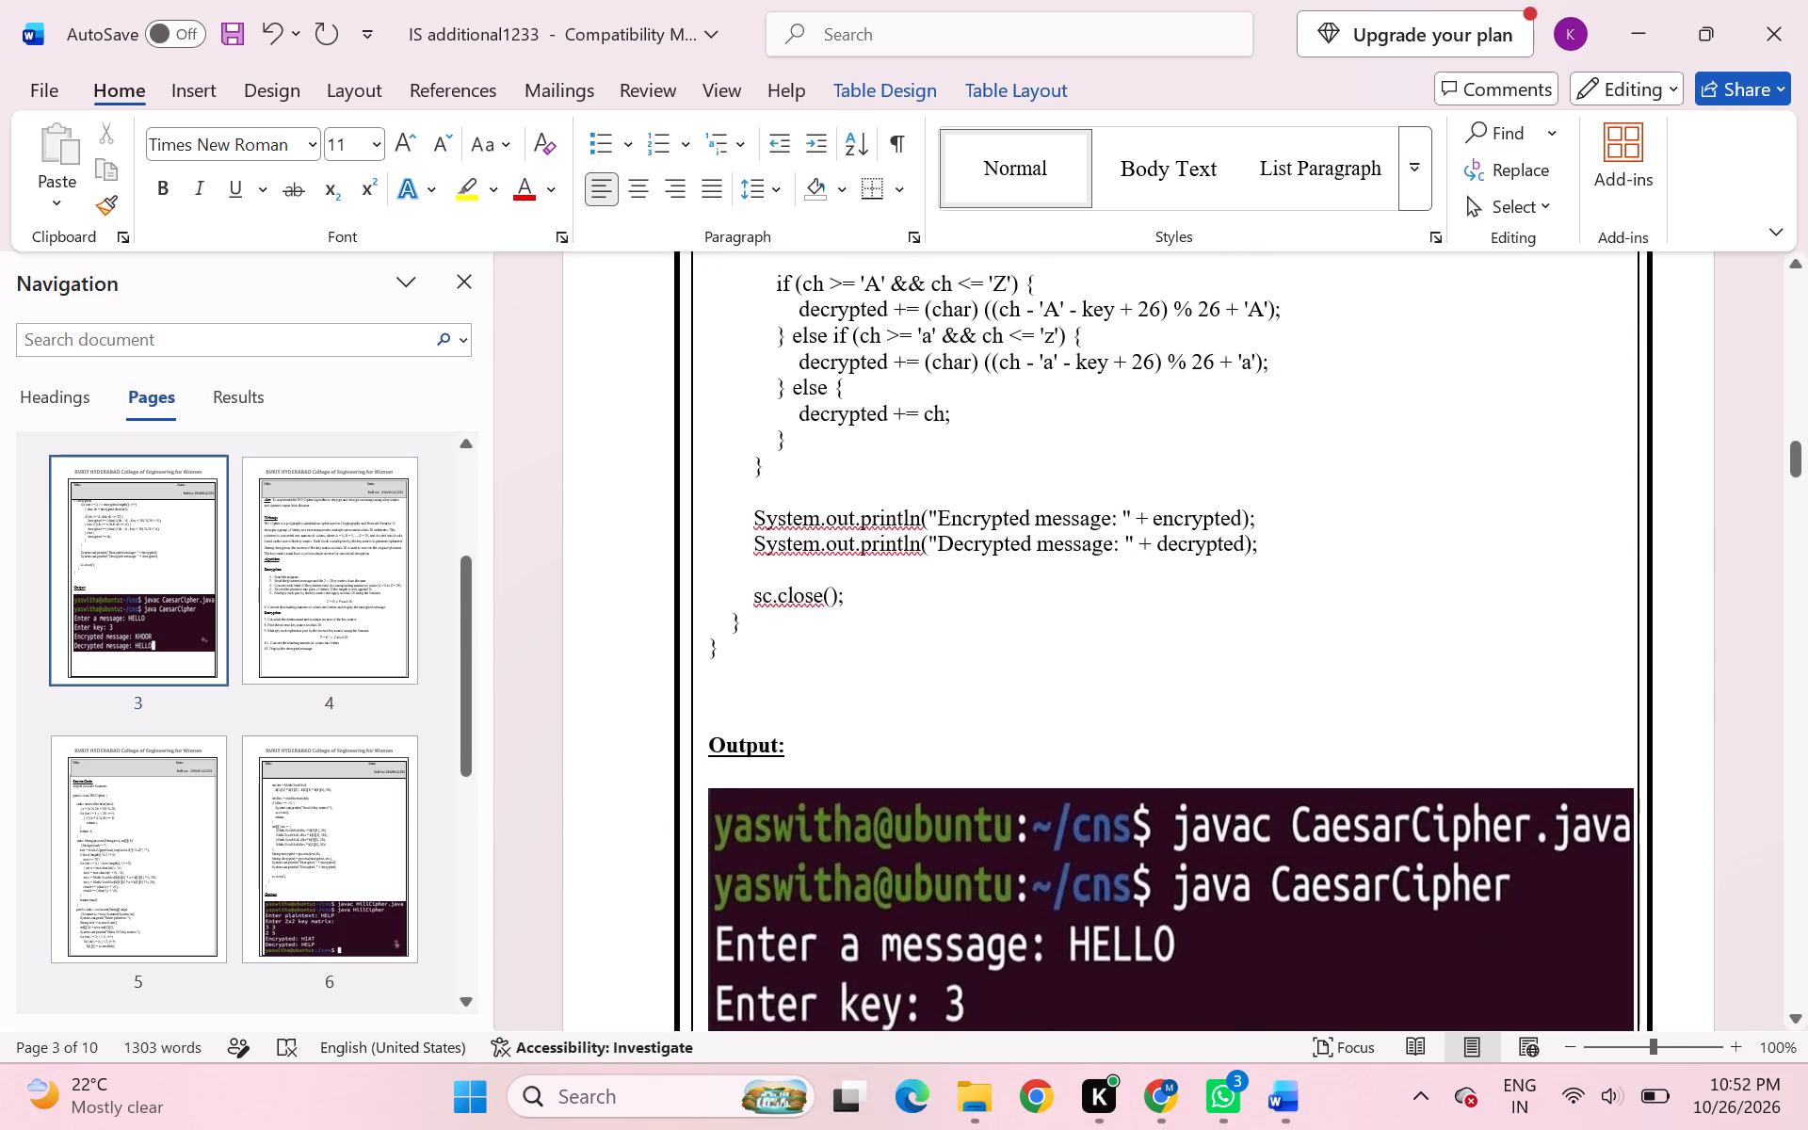
scroll(984, 657, down, 1)
click(1178, 615)
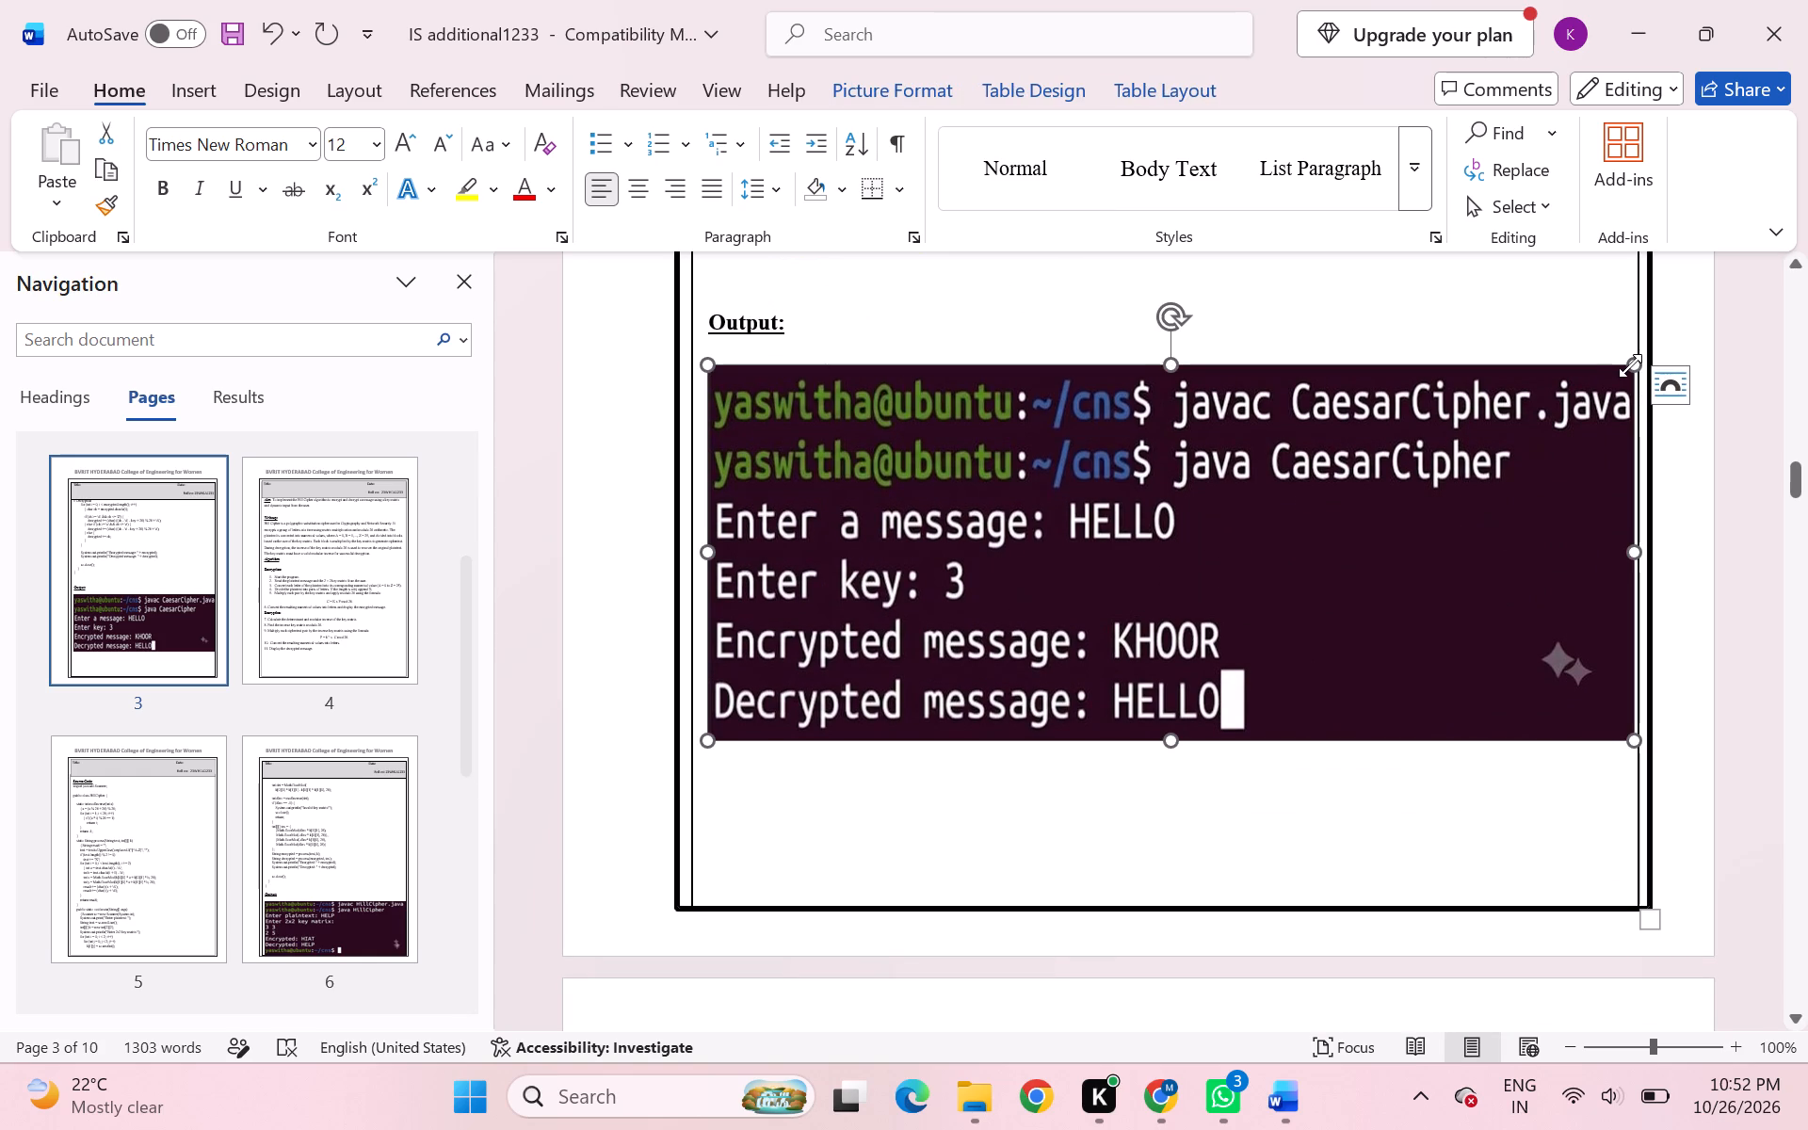
drag(1630, 365, 1421, 453)
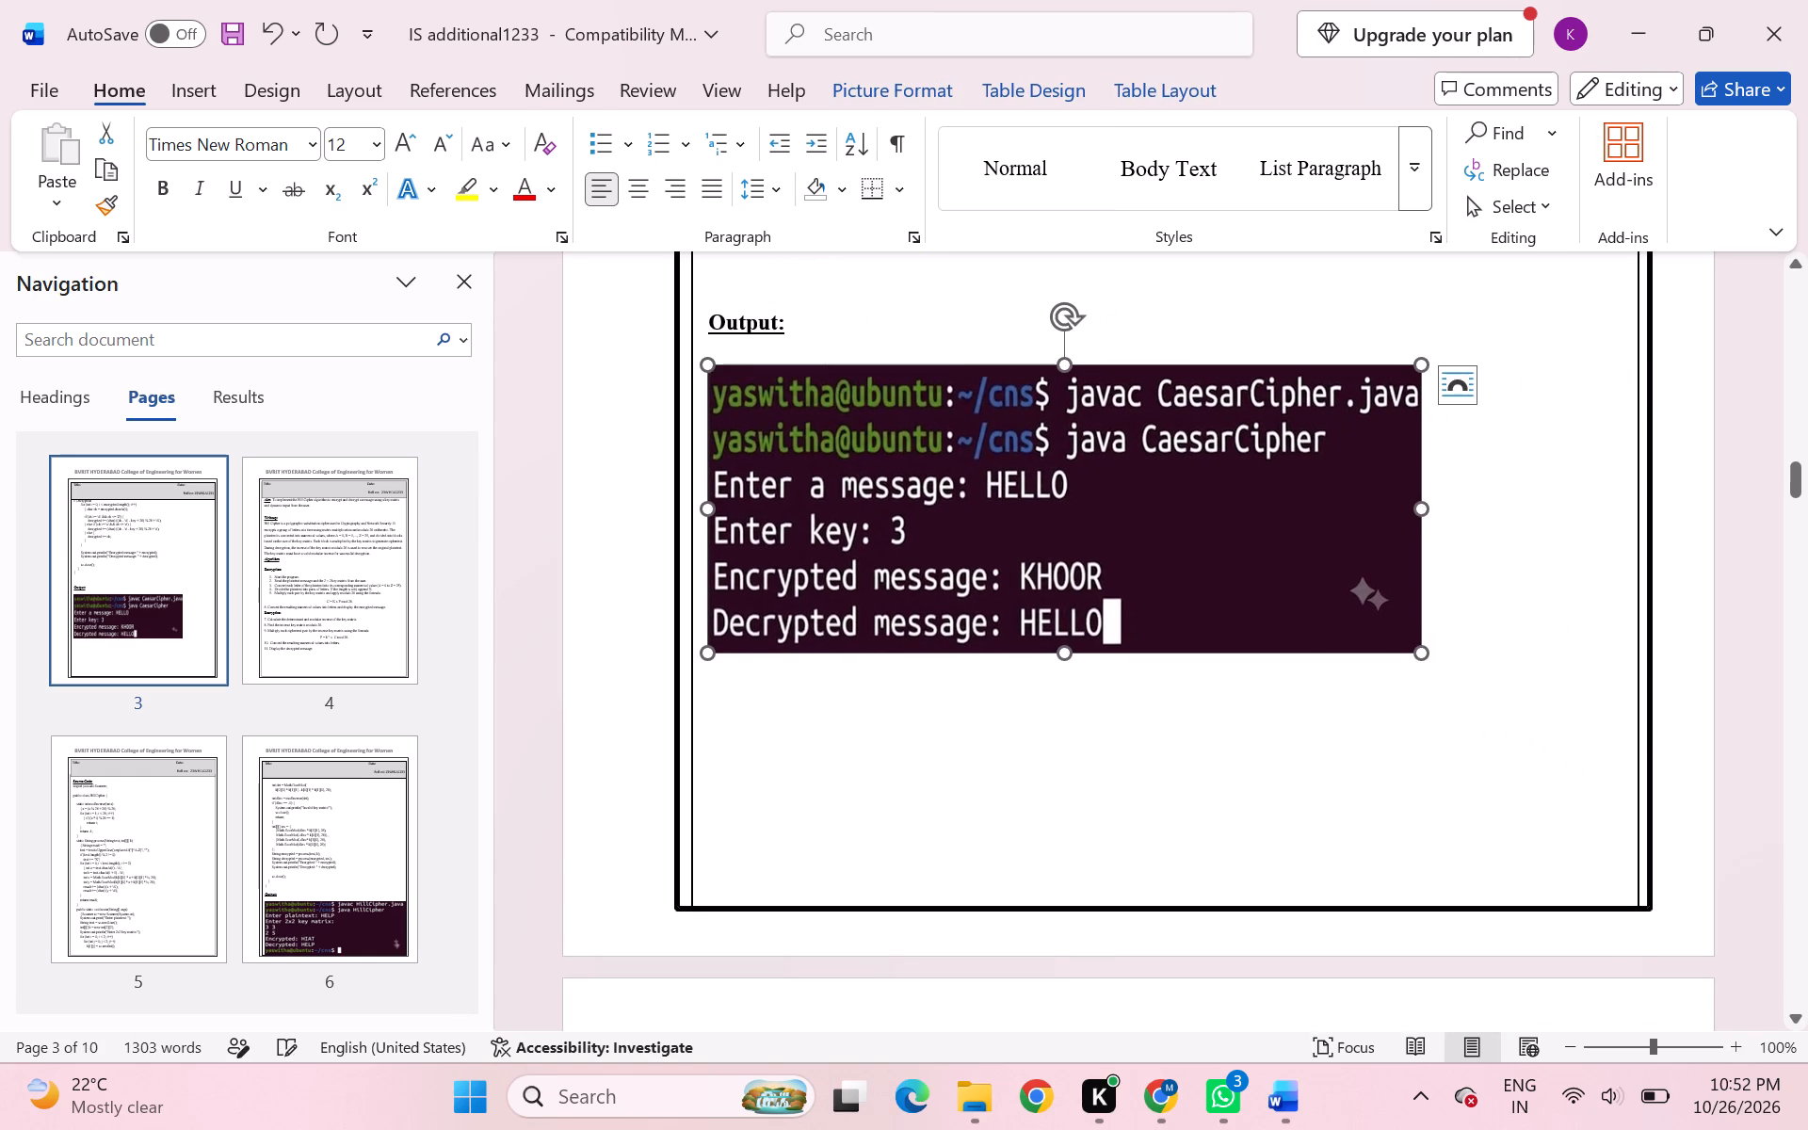
drag(1235, 492, 1275, 493)
Delete the lines "String text = sc.nextLine();" and "System.out.print("Enter key: ");" from the Caesar Cipher source code.
scroll(1275, 493, up, 3)
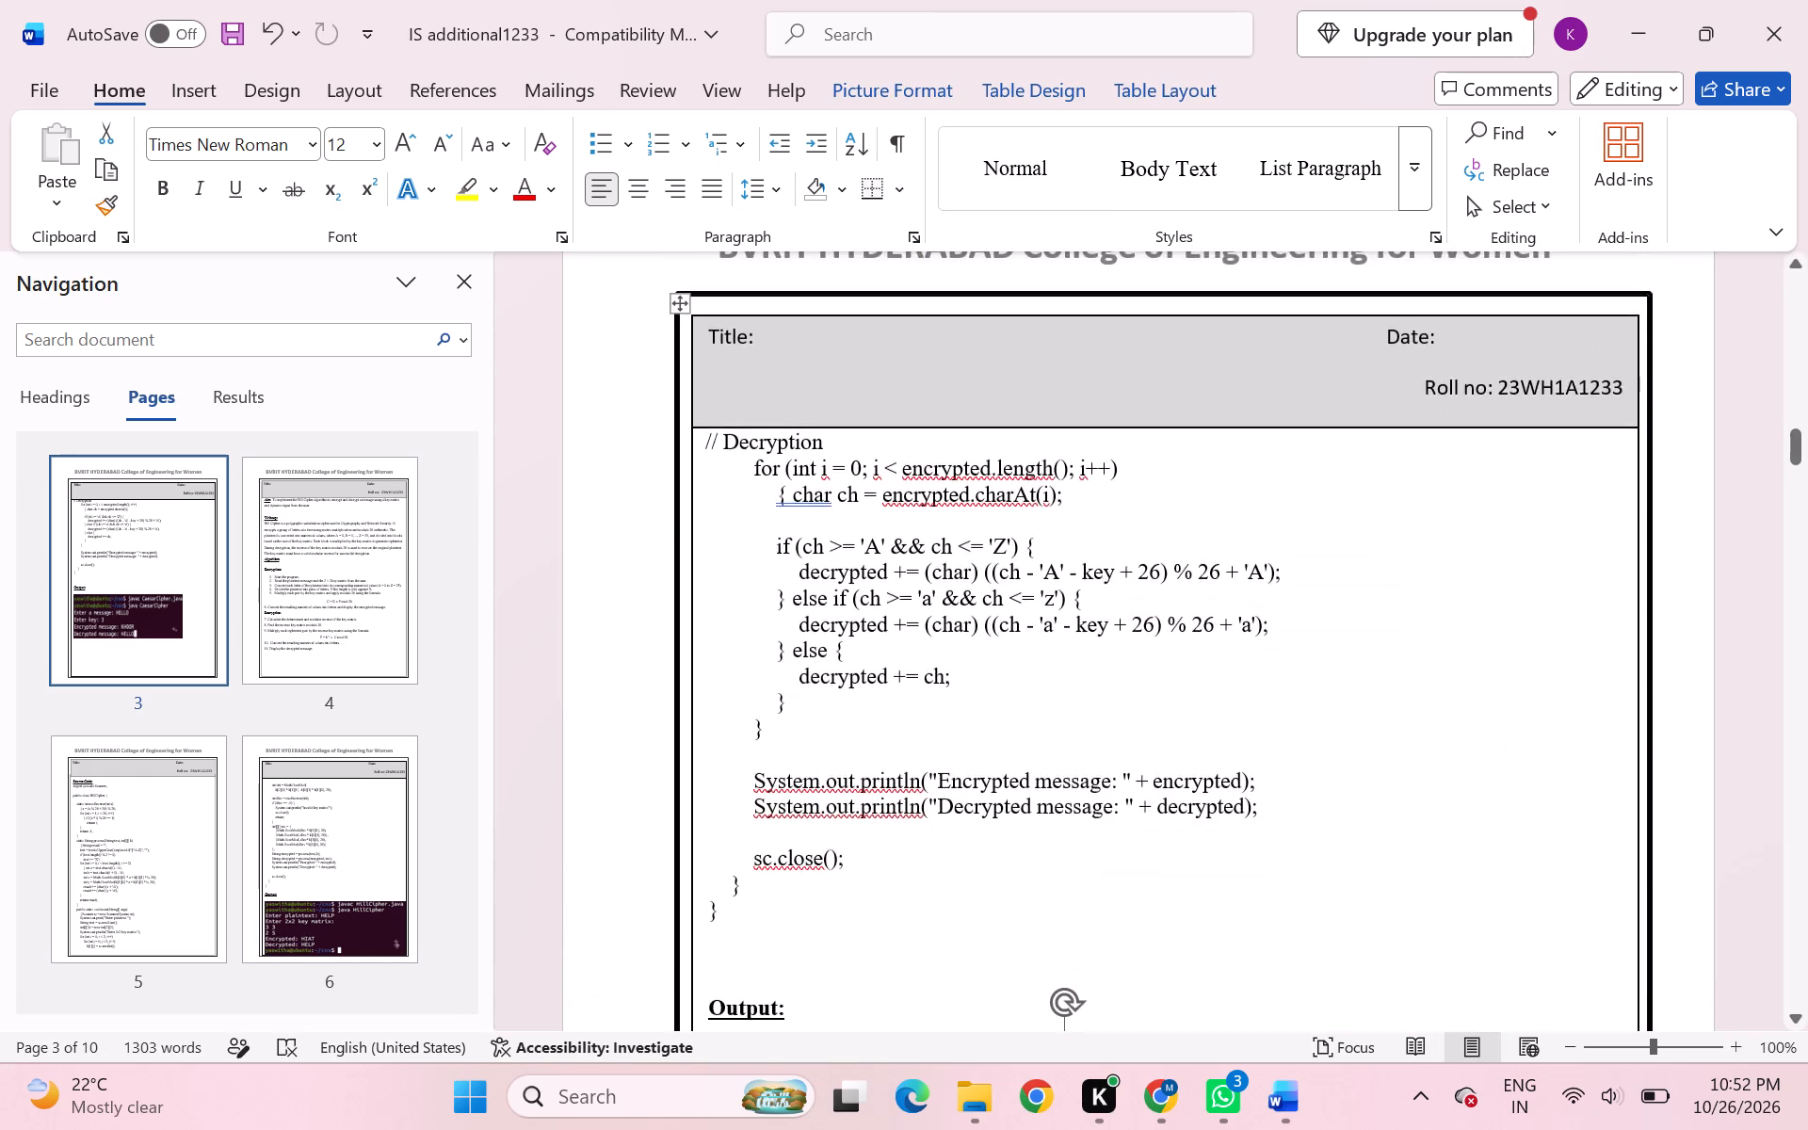
scroll(1275, 493, up, 5)
scroll(1275, 493, down, 2)
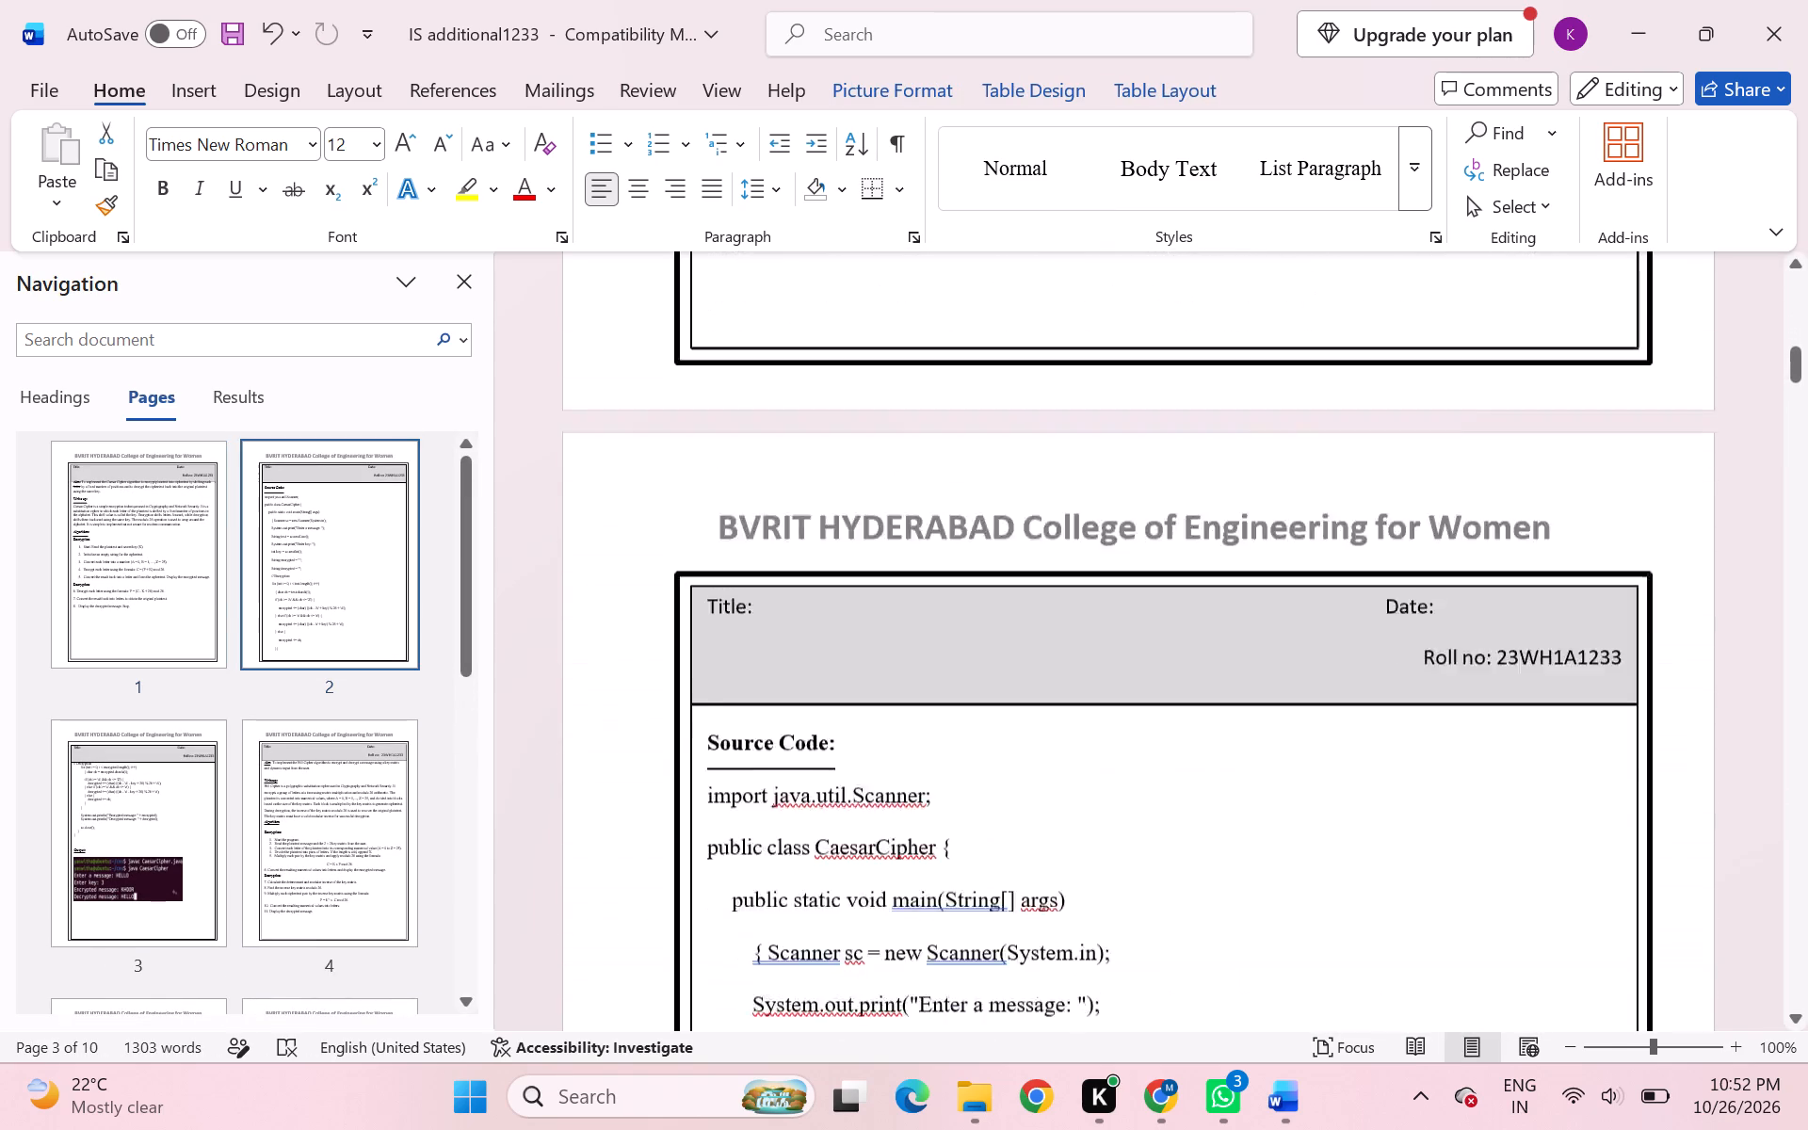
scroll(1275, 493, down, 4)
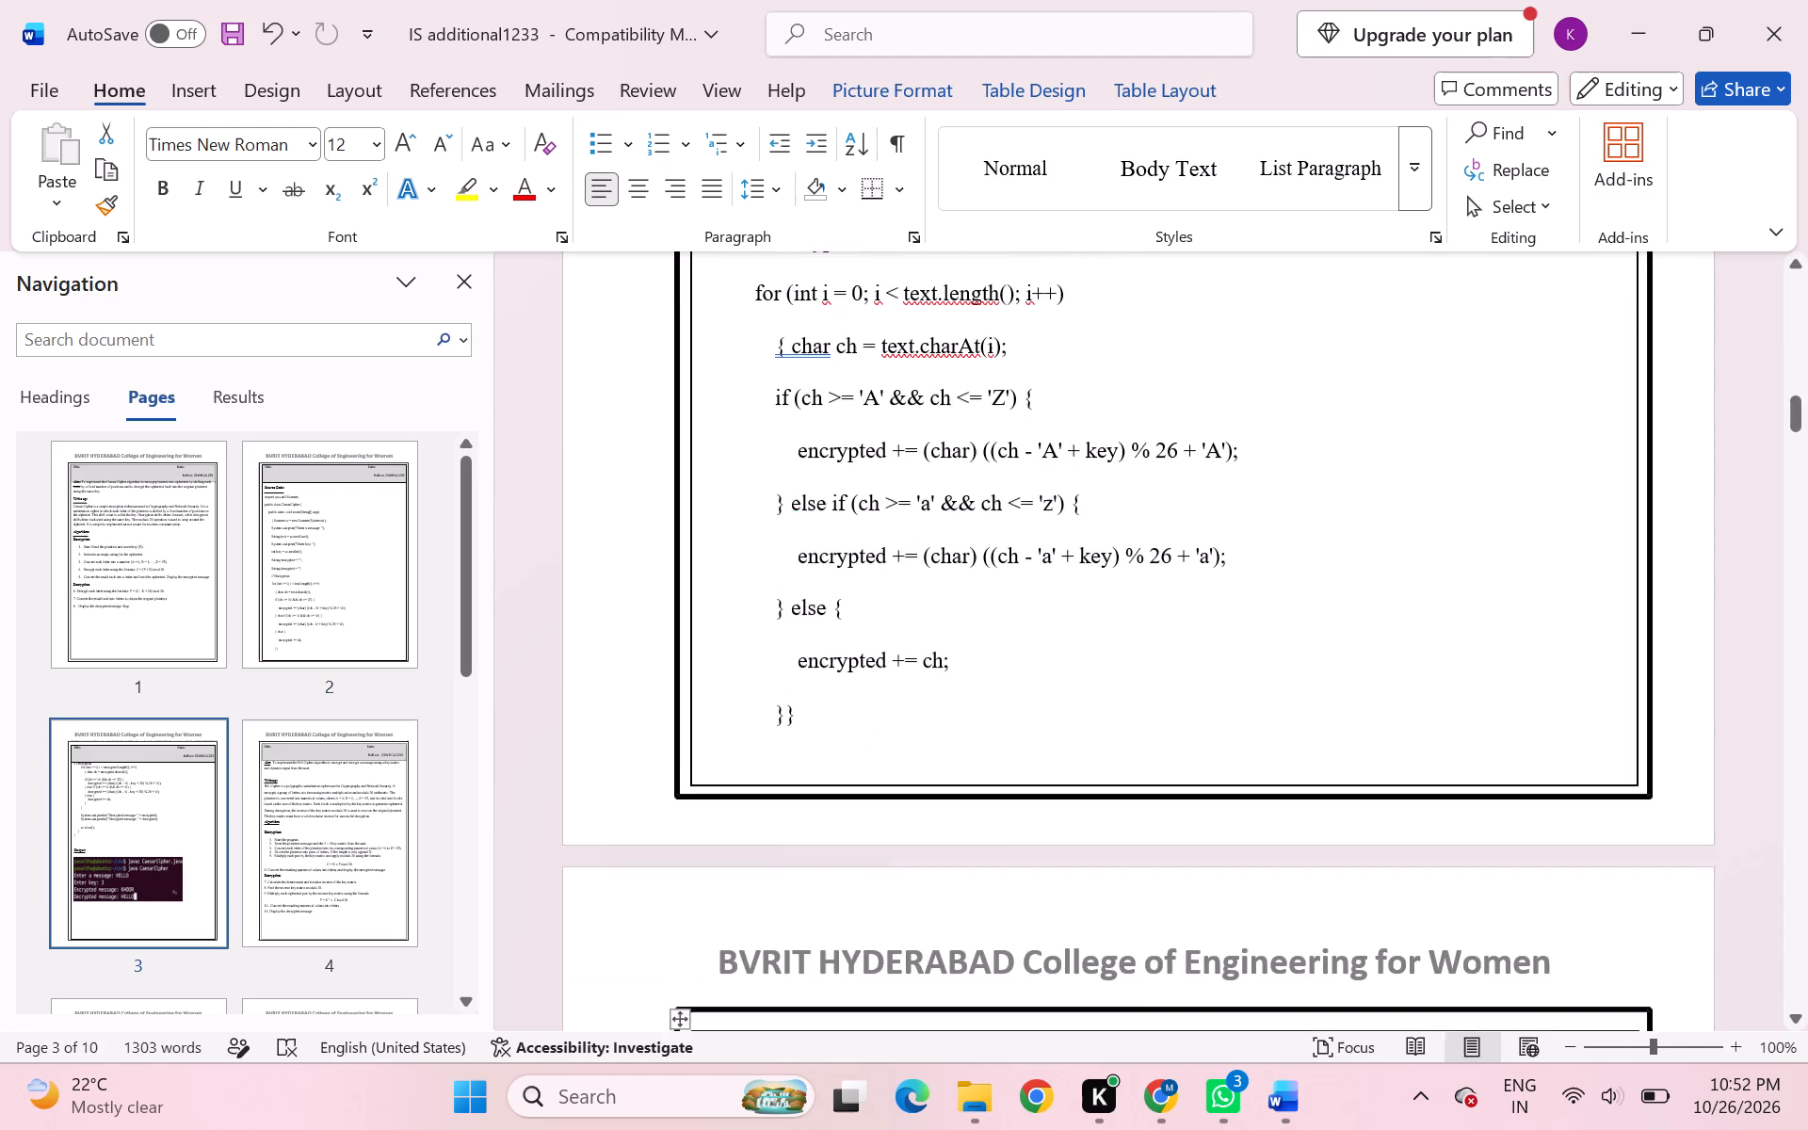
scroll(1275, 493, down, 1)
scroll(1275, 493, up, 3)
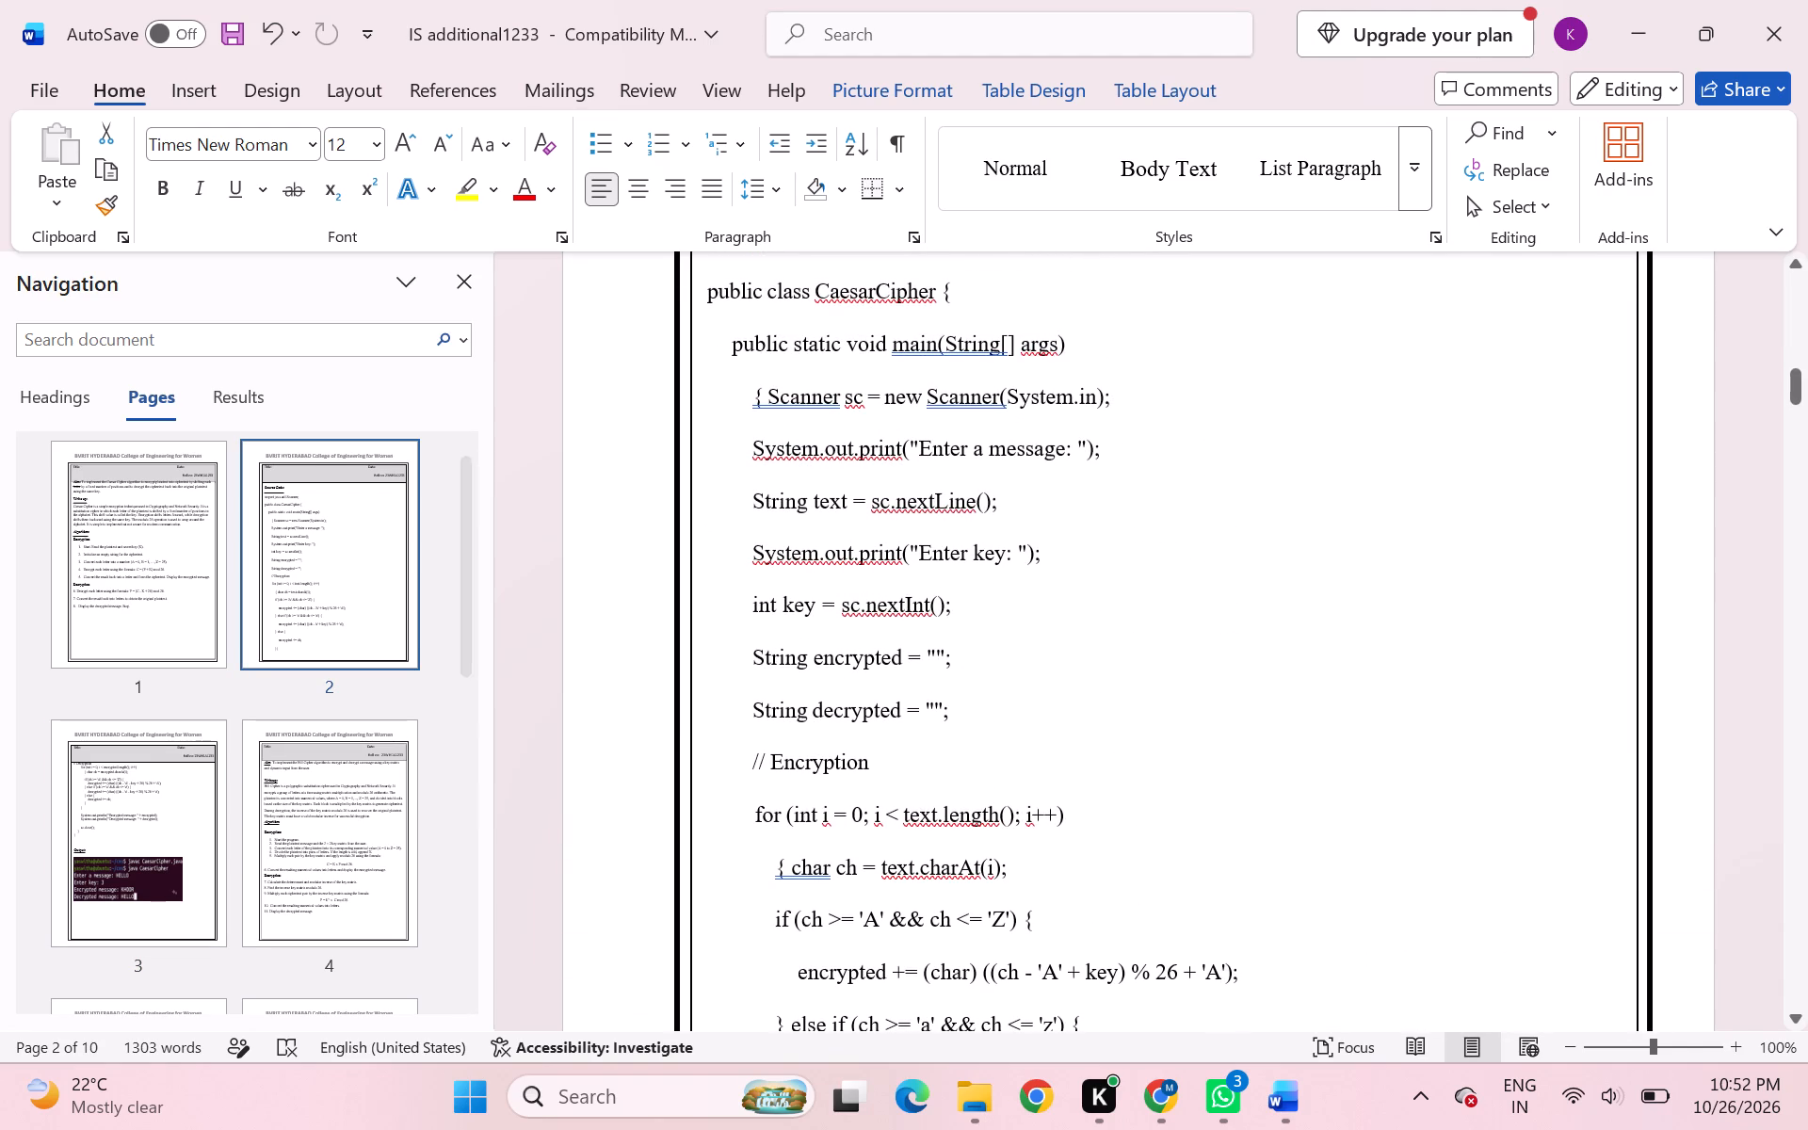
drag(757, 499, 1057, 557)
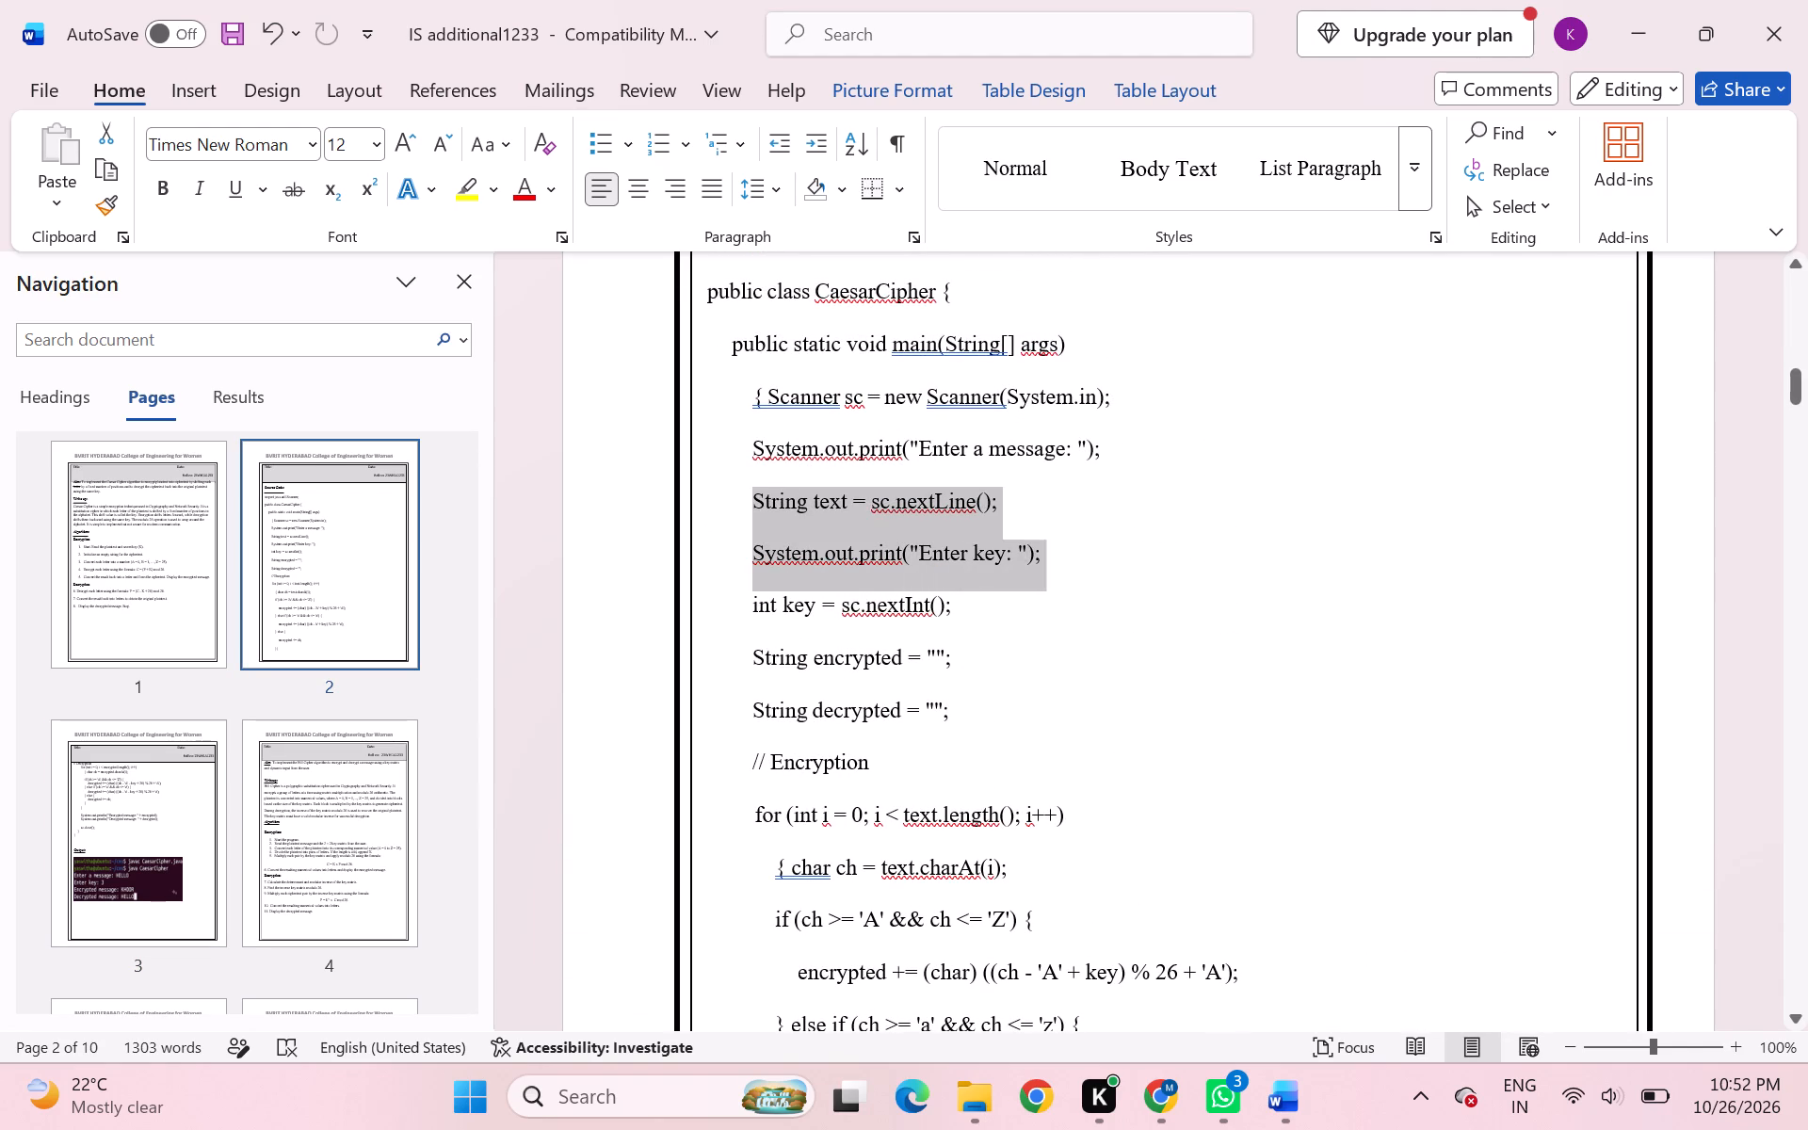
drag(1057, 557, 1073, 557)
key(BackSpace)
Set the page 2 Caesar Cipher source code, from the import line through the closing braces, to font size 10.
scroll(1073, 557, up, 1)
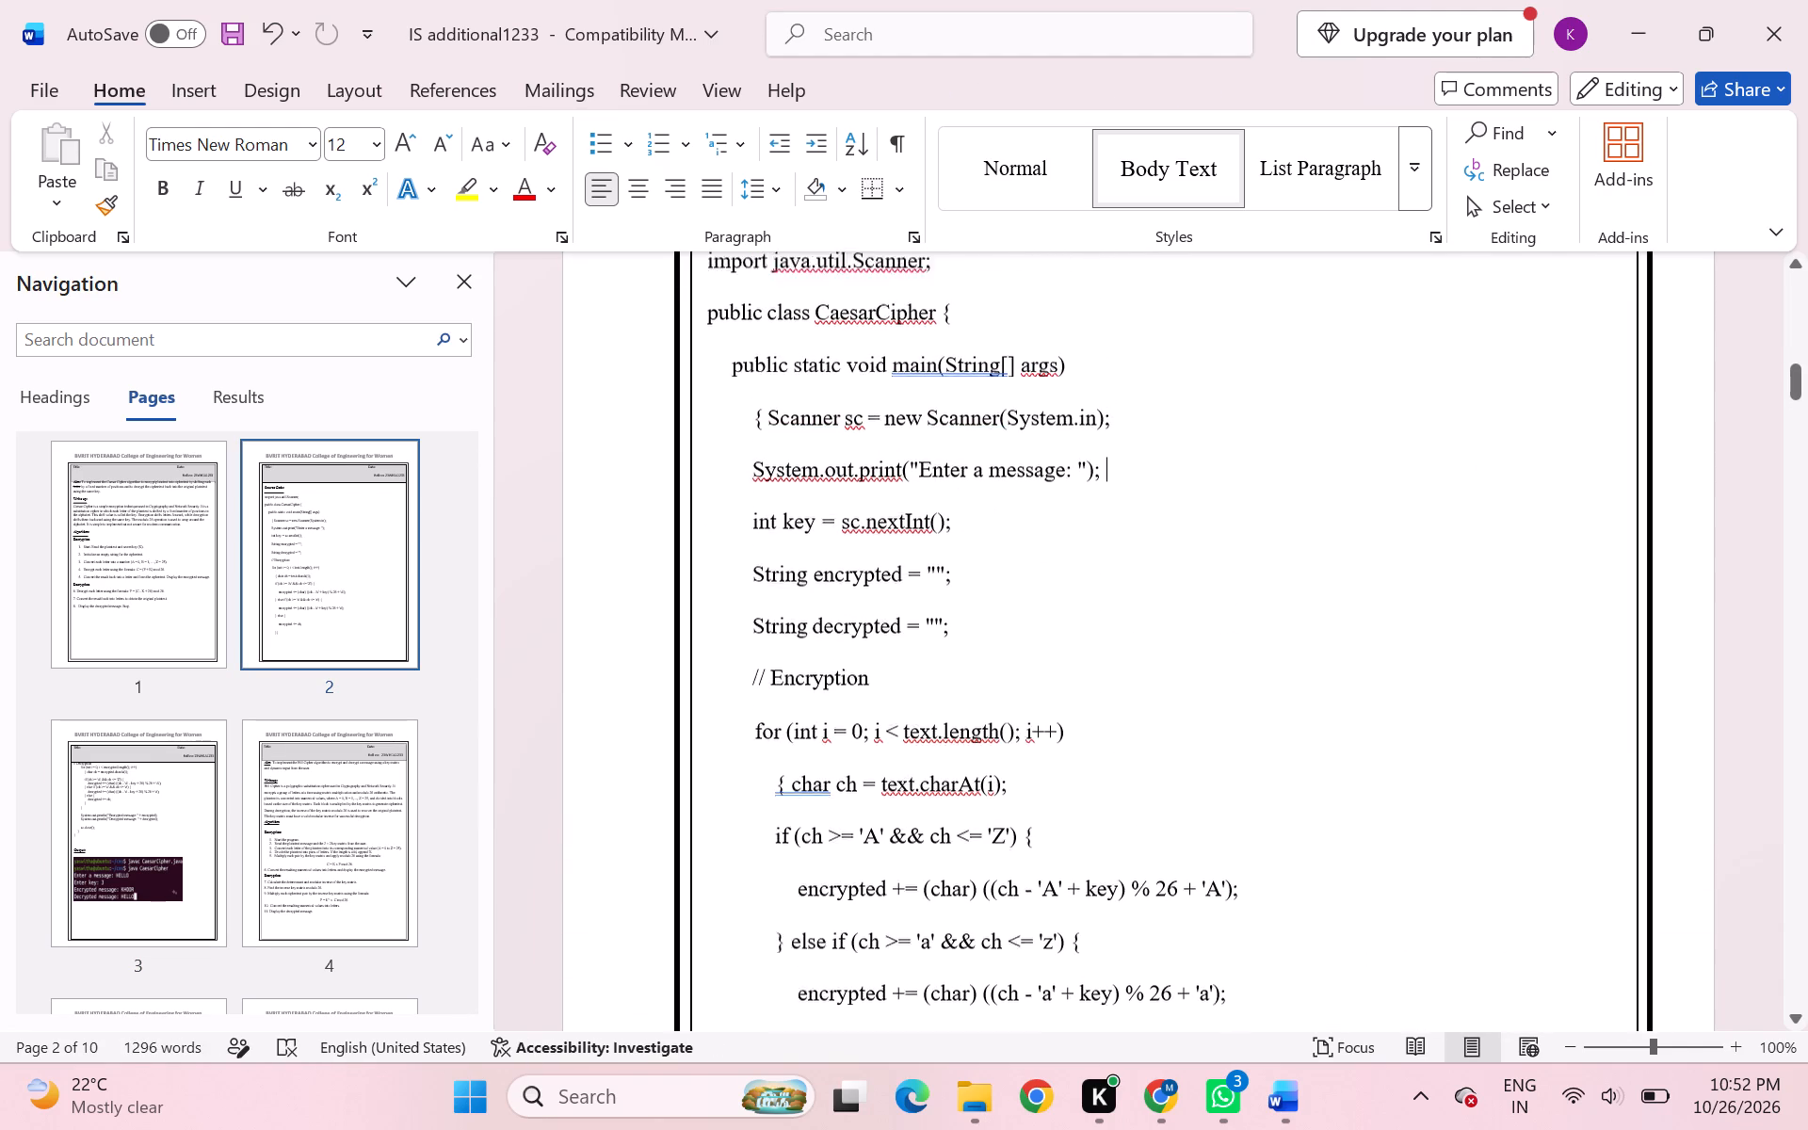
scroll(1073, 557, up, 1)
scroll(1073, 557, down, 2)
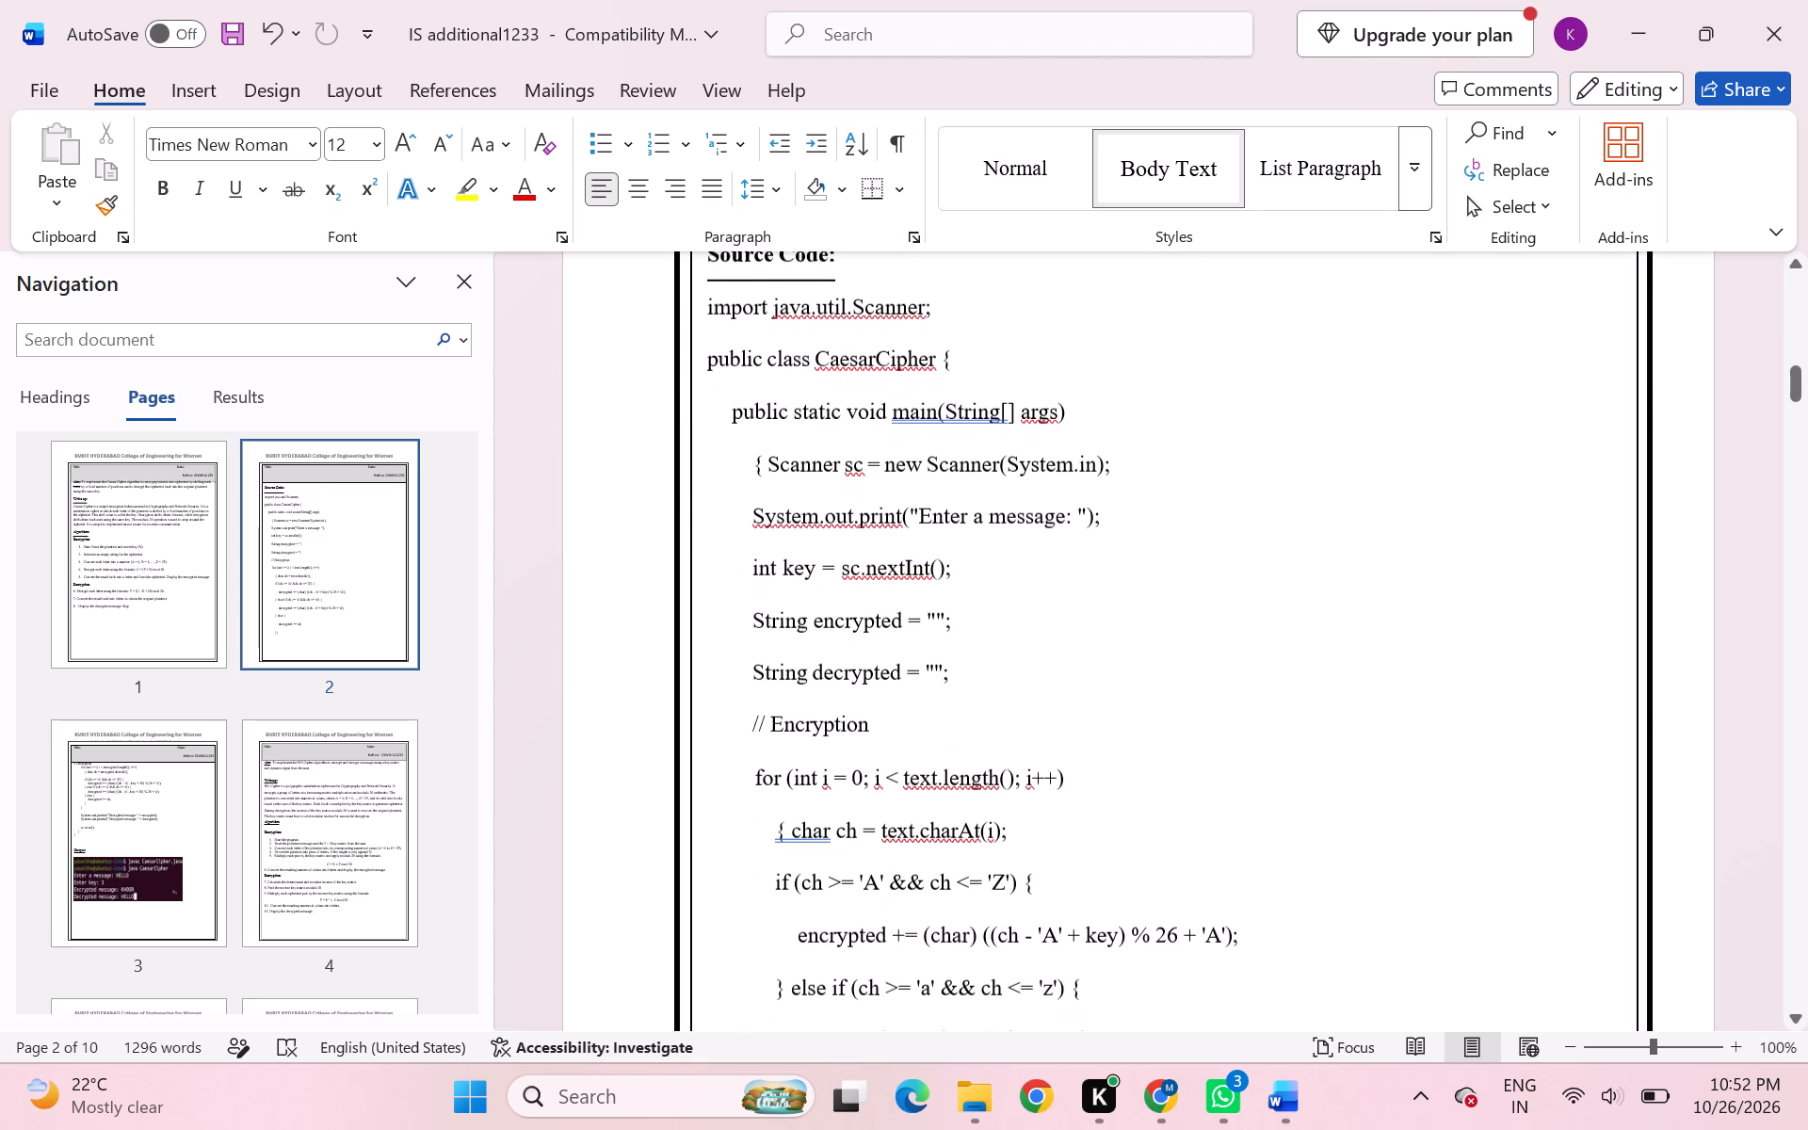
scroll(1073, 557, up, 1)
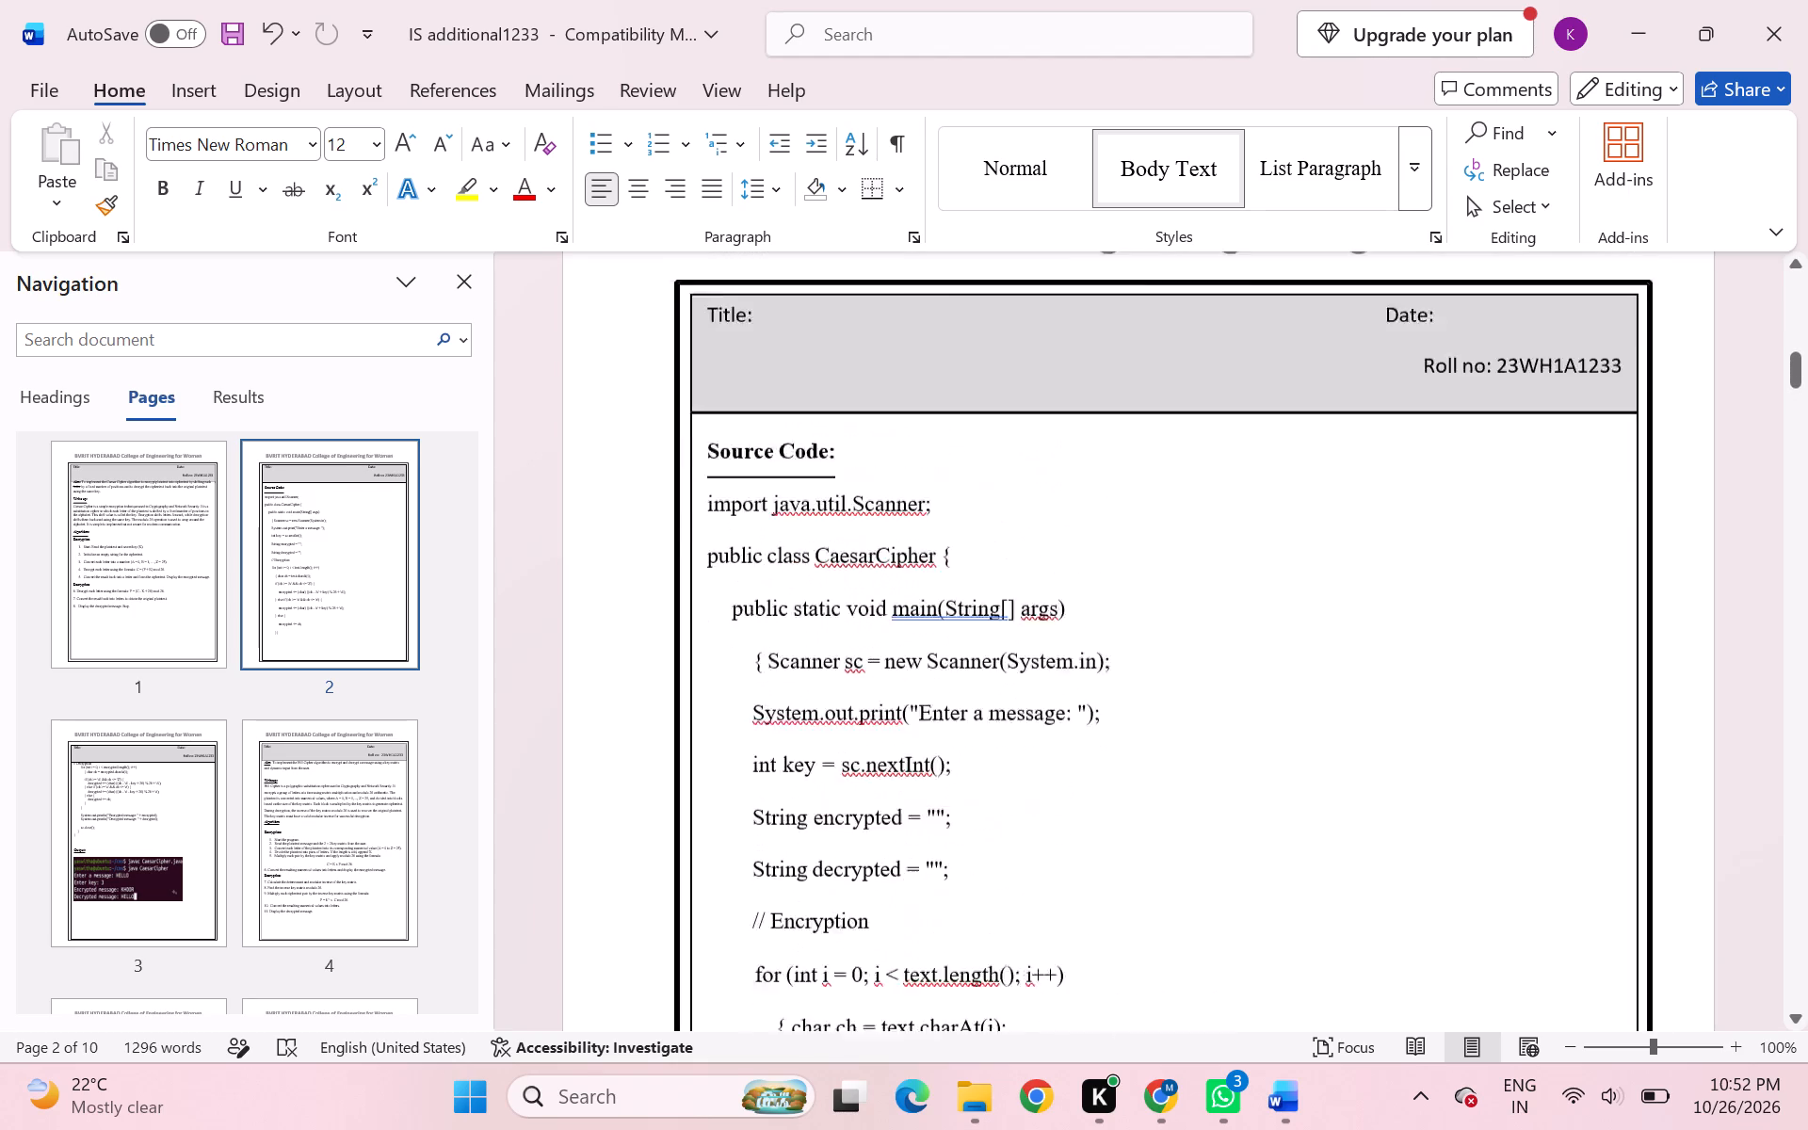
scroll(1073, 557, up, 1)
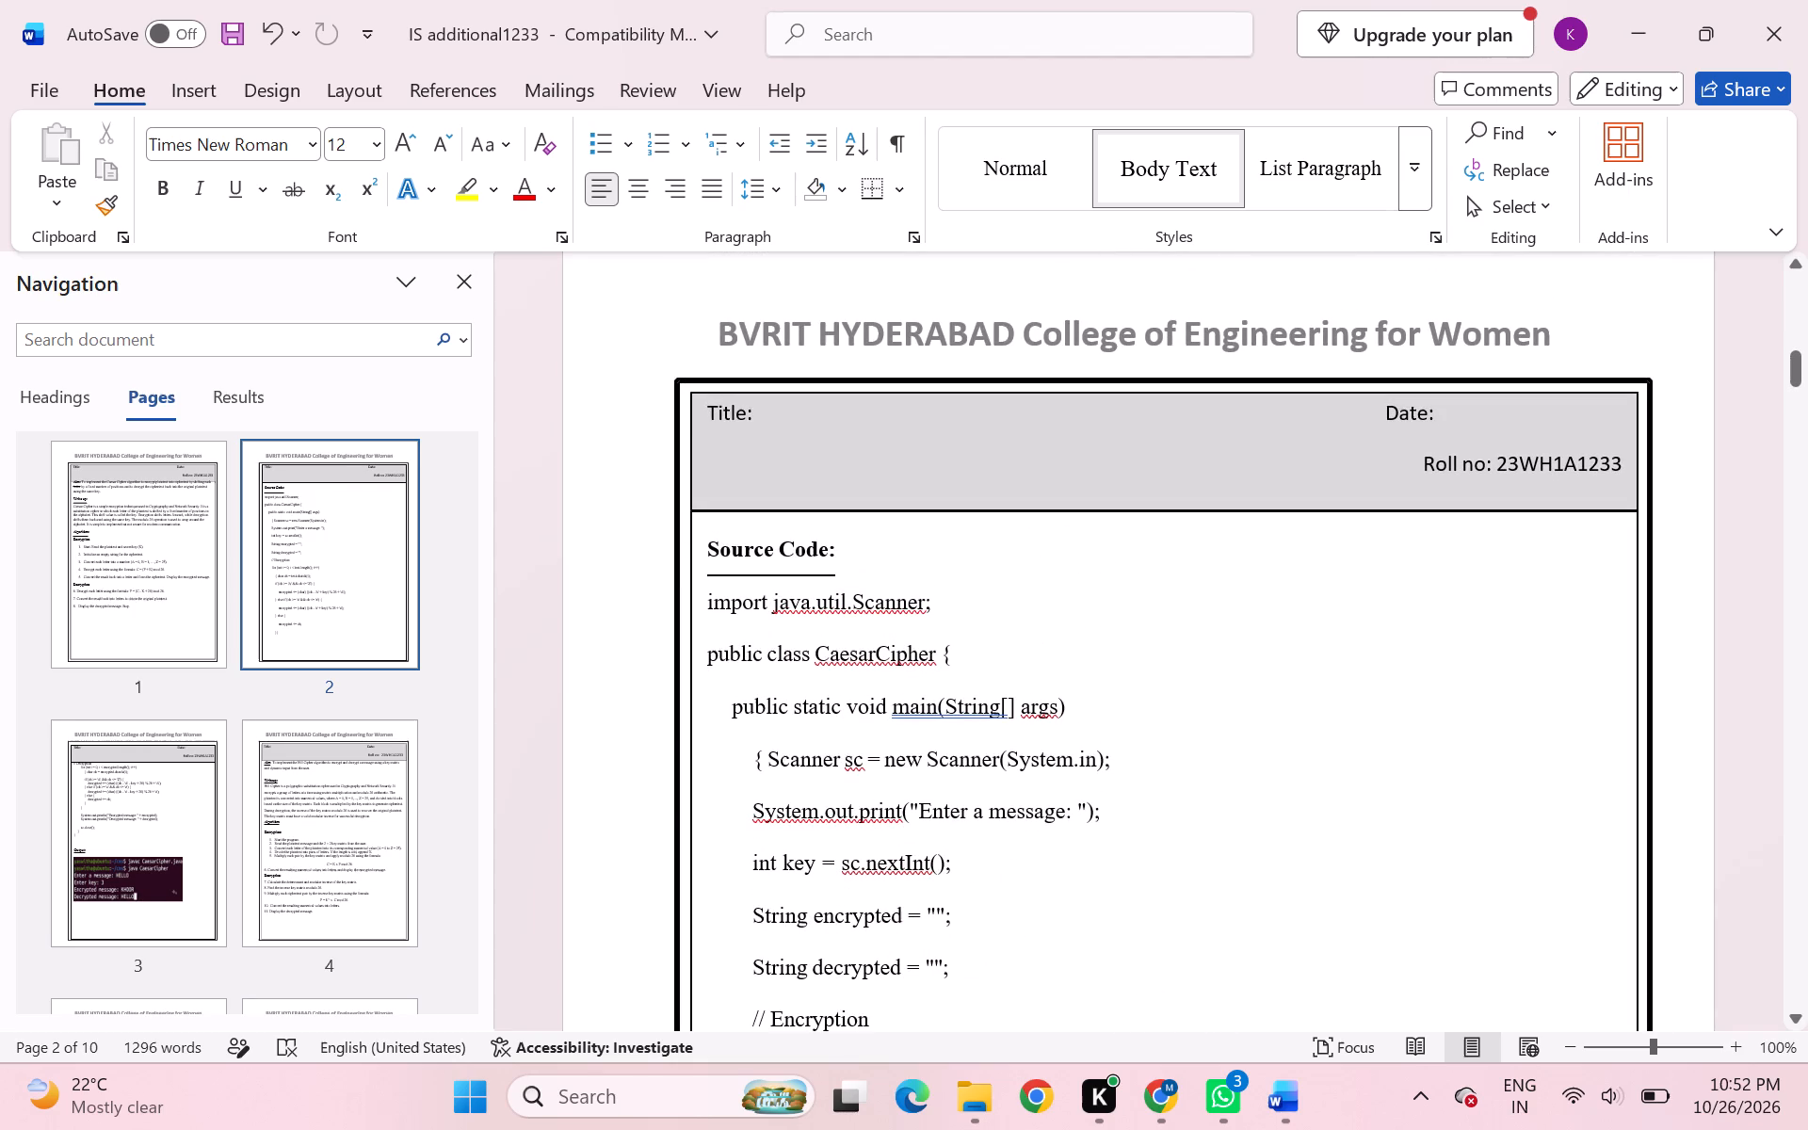
drag(703, 599, 982, 291)
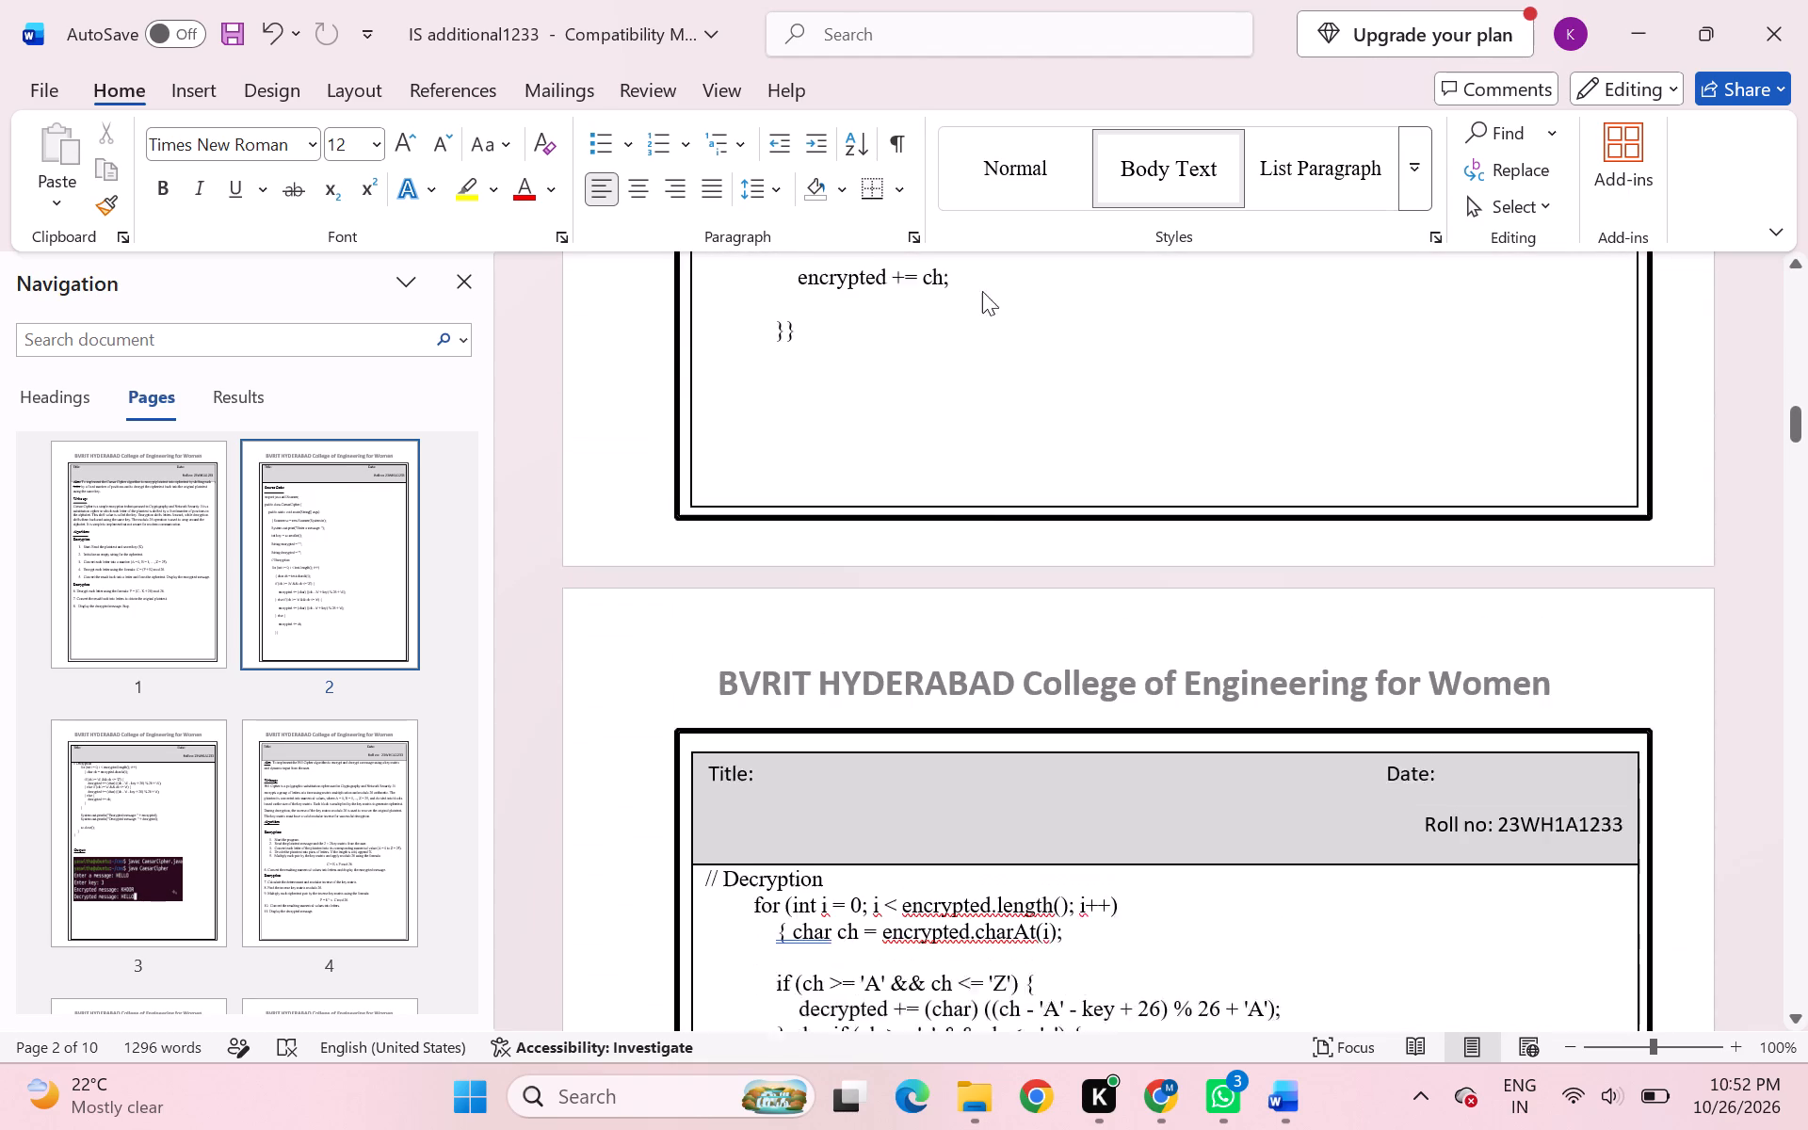
drag(982, 291, 933, 423)
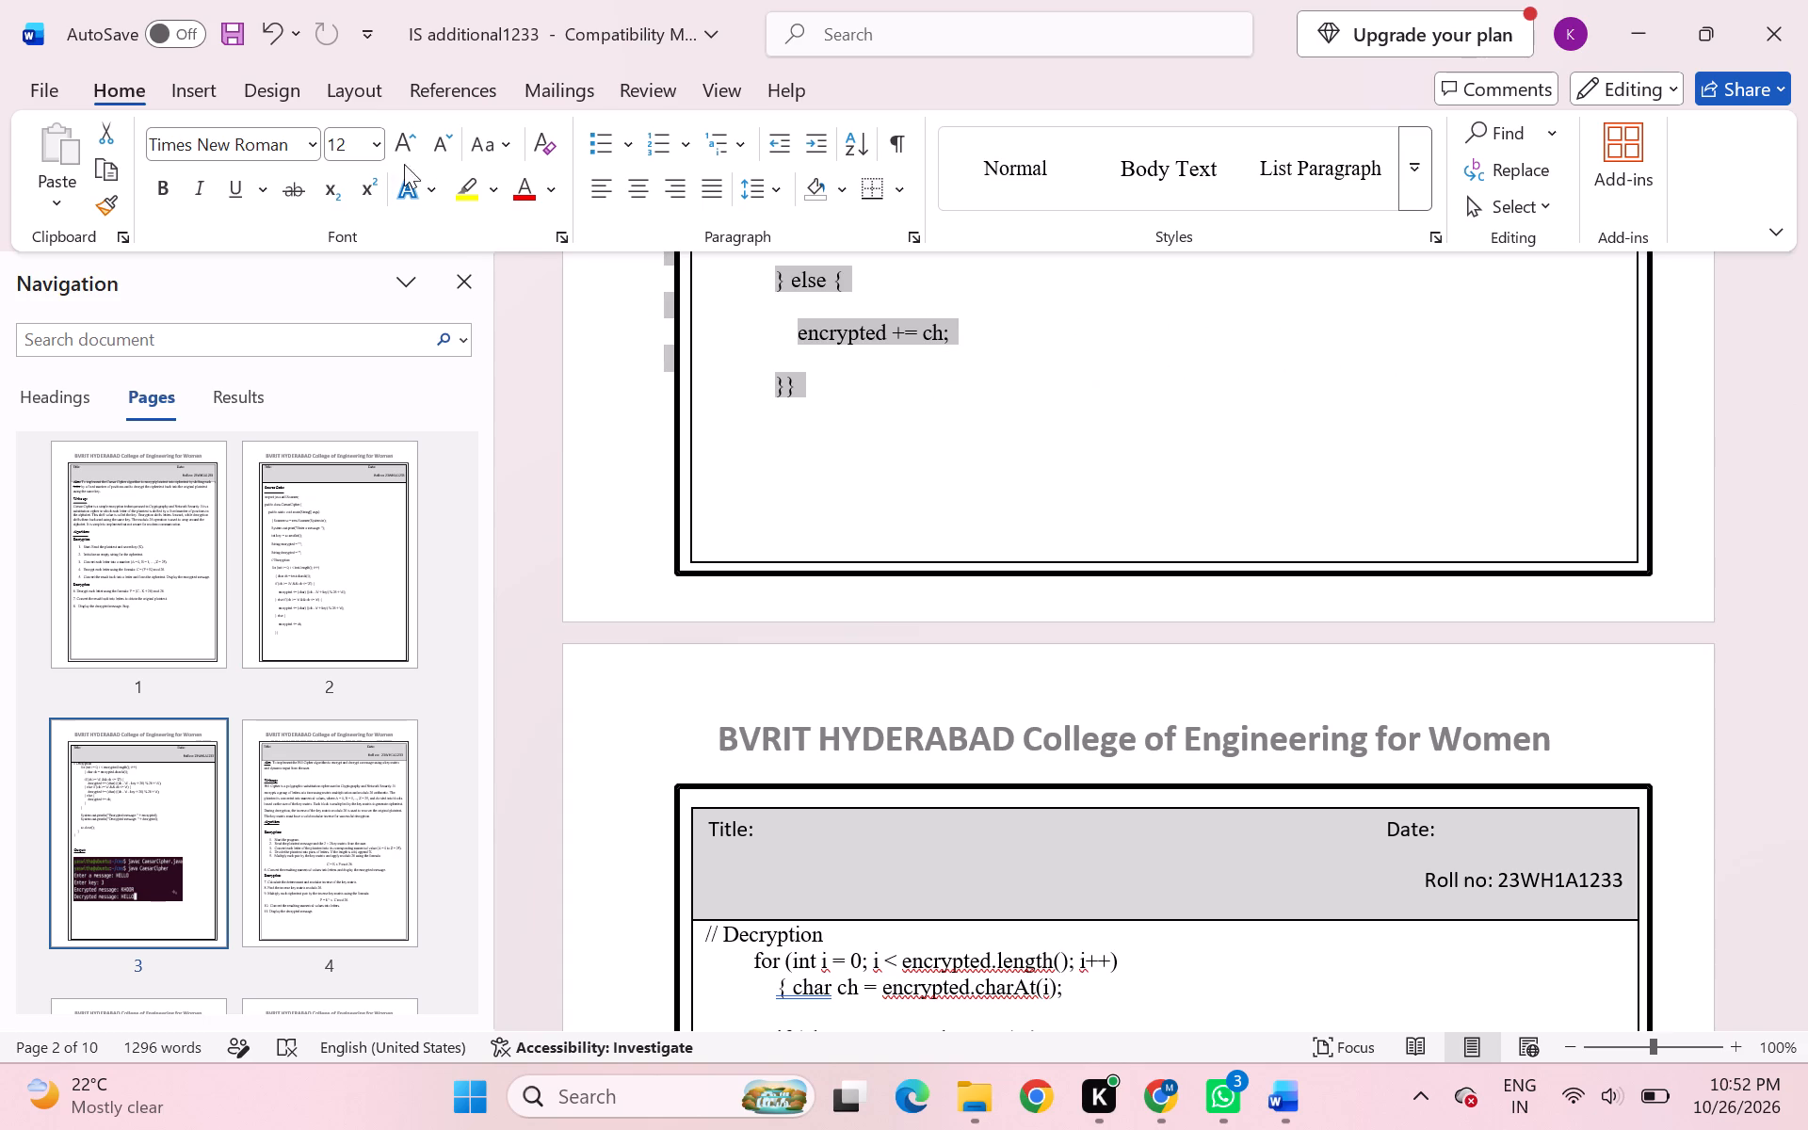
click(379, 149)
click(355, 256)
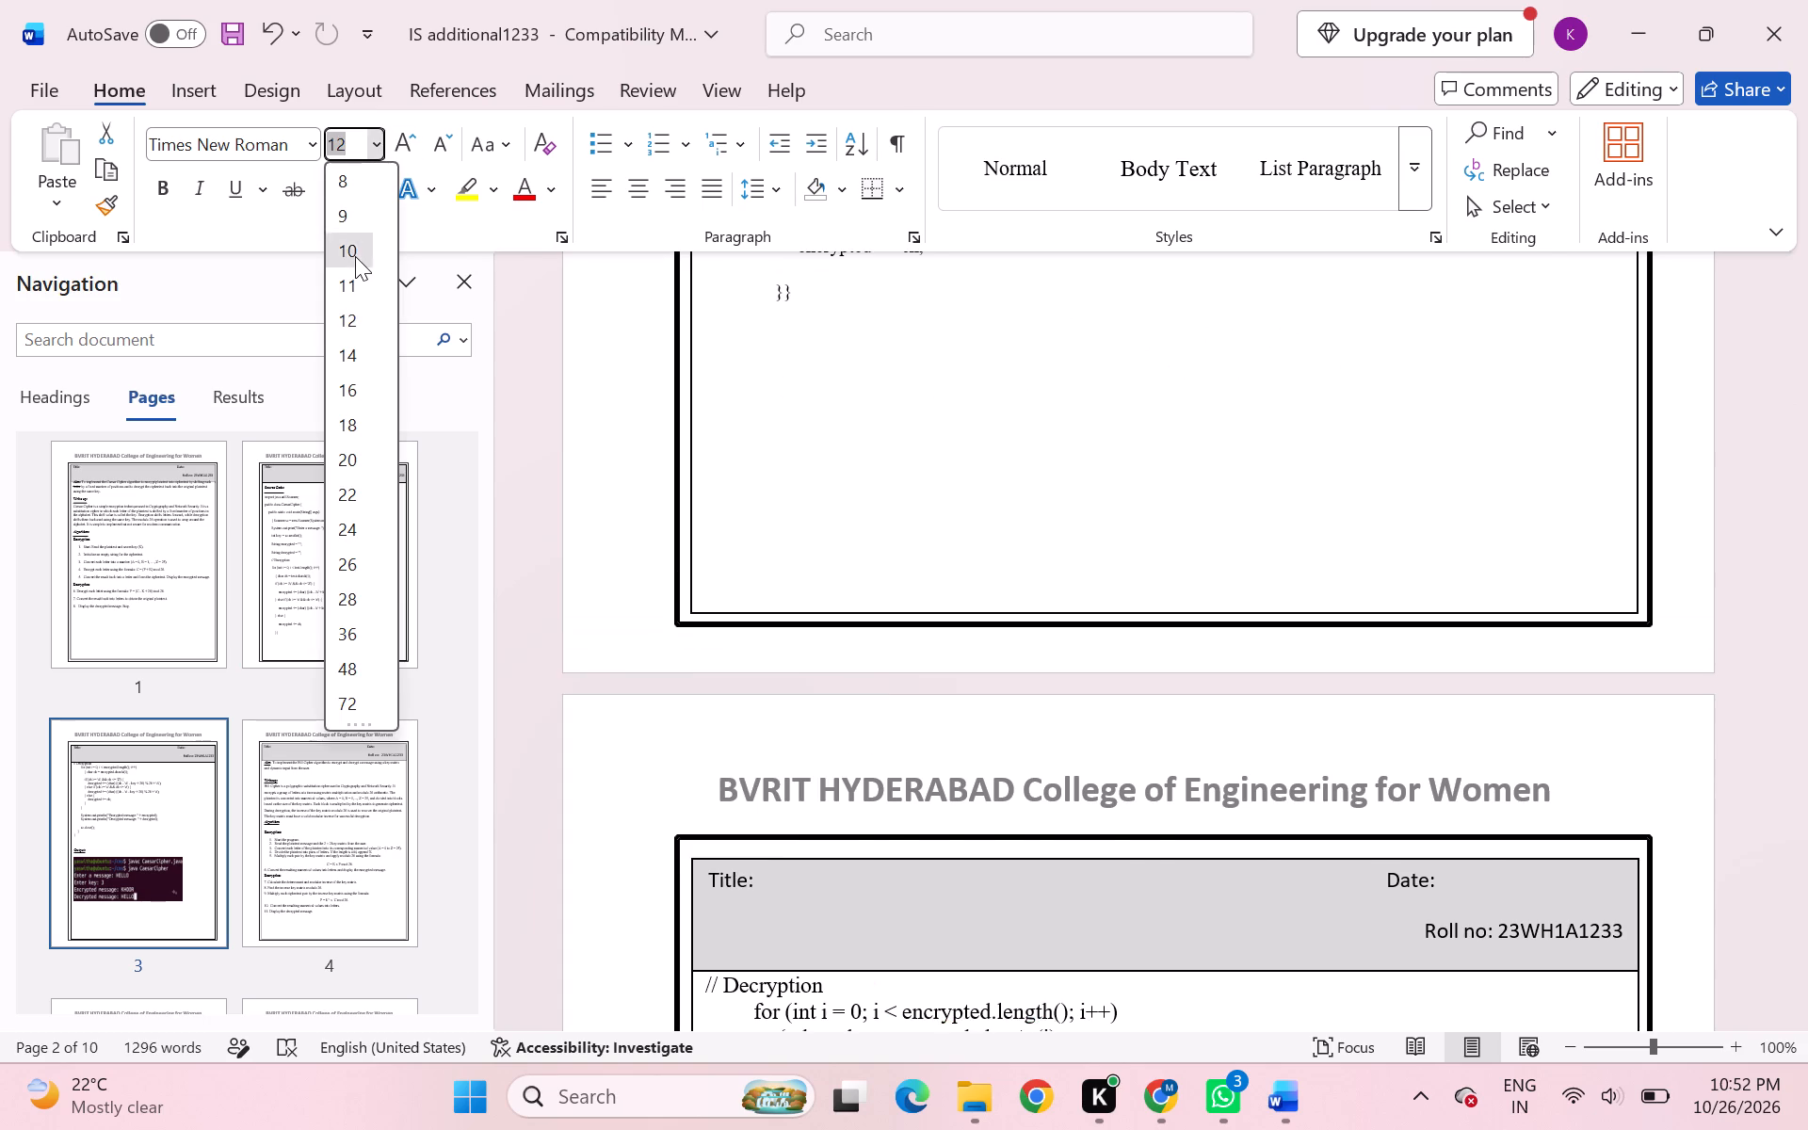
click(948, 444)
Set the page 1 Algorithm section, from its heading through decryption step 8, to font size 10.
scroll(948, 444, up, 4)
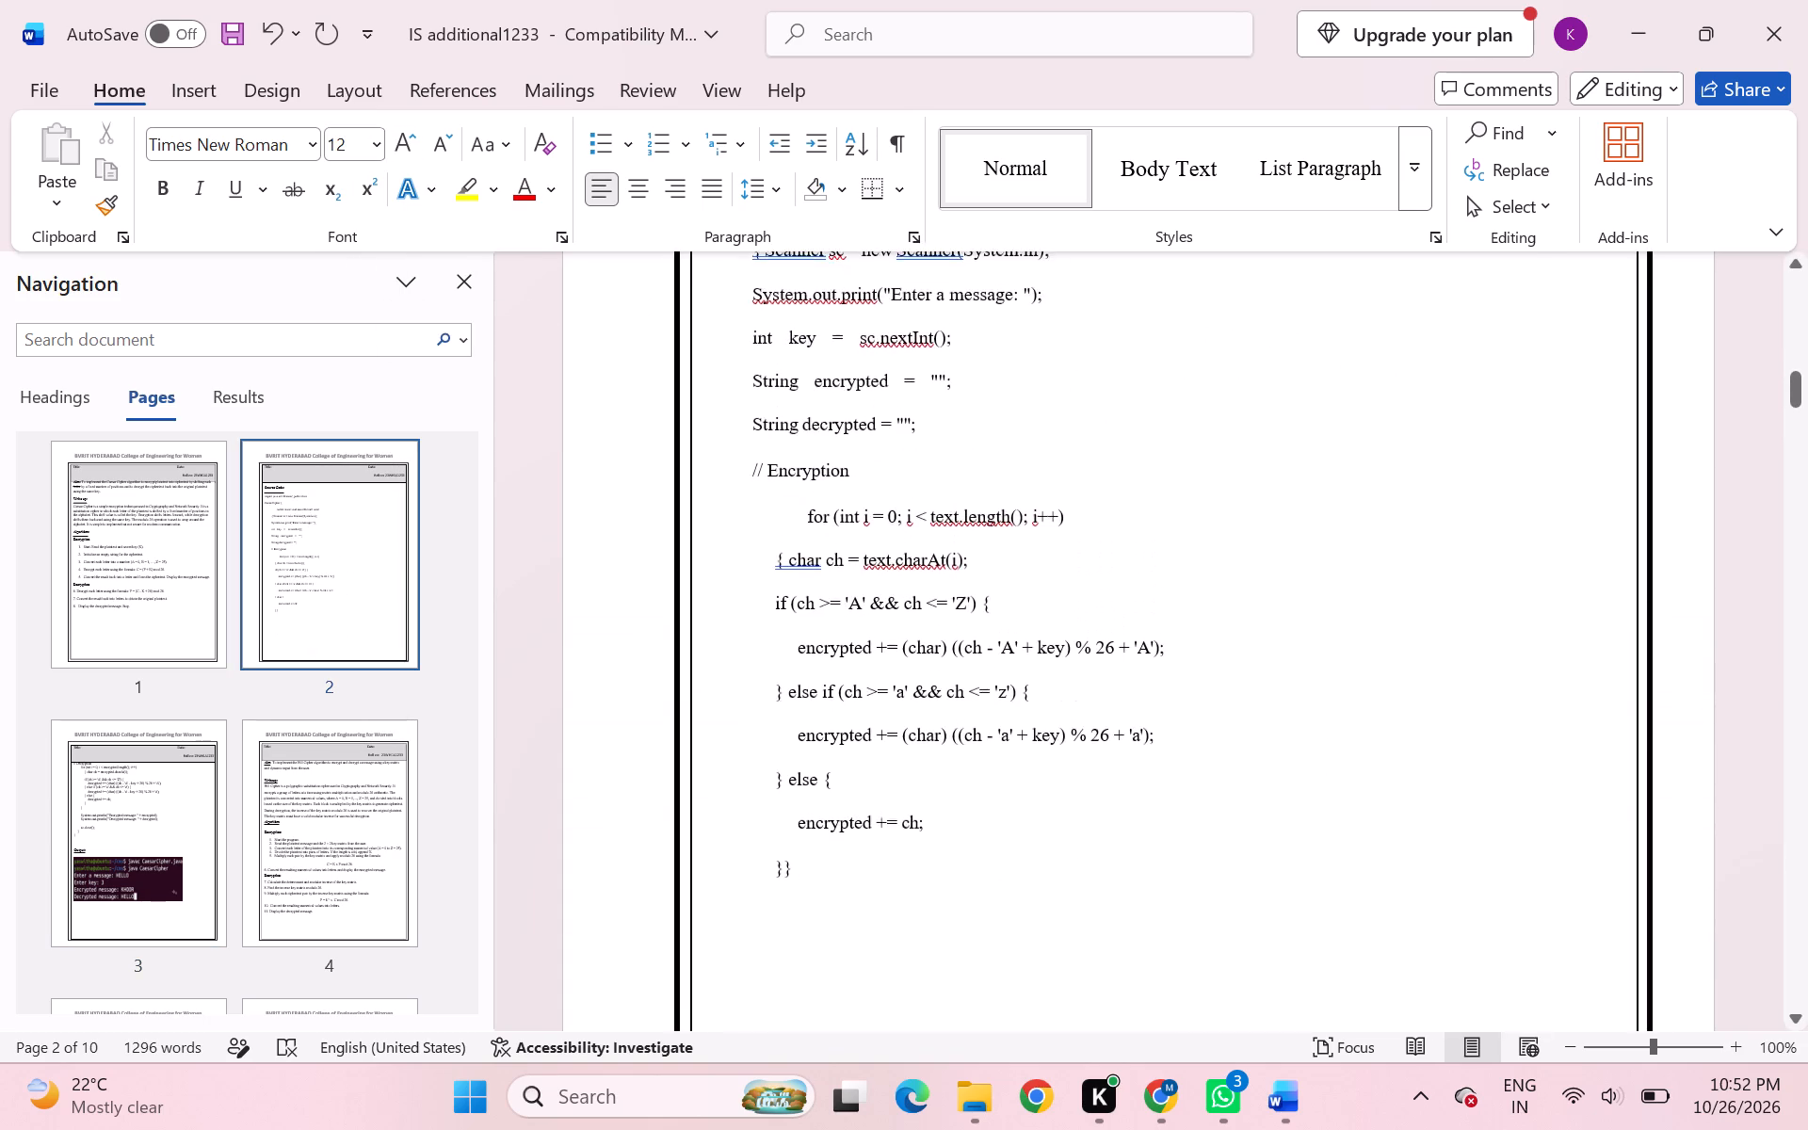
scroll(948, 444, up, 4)
scroll(948, 444, down, 1)
scroll(948, 444, up, 5)
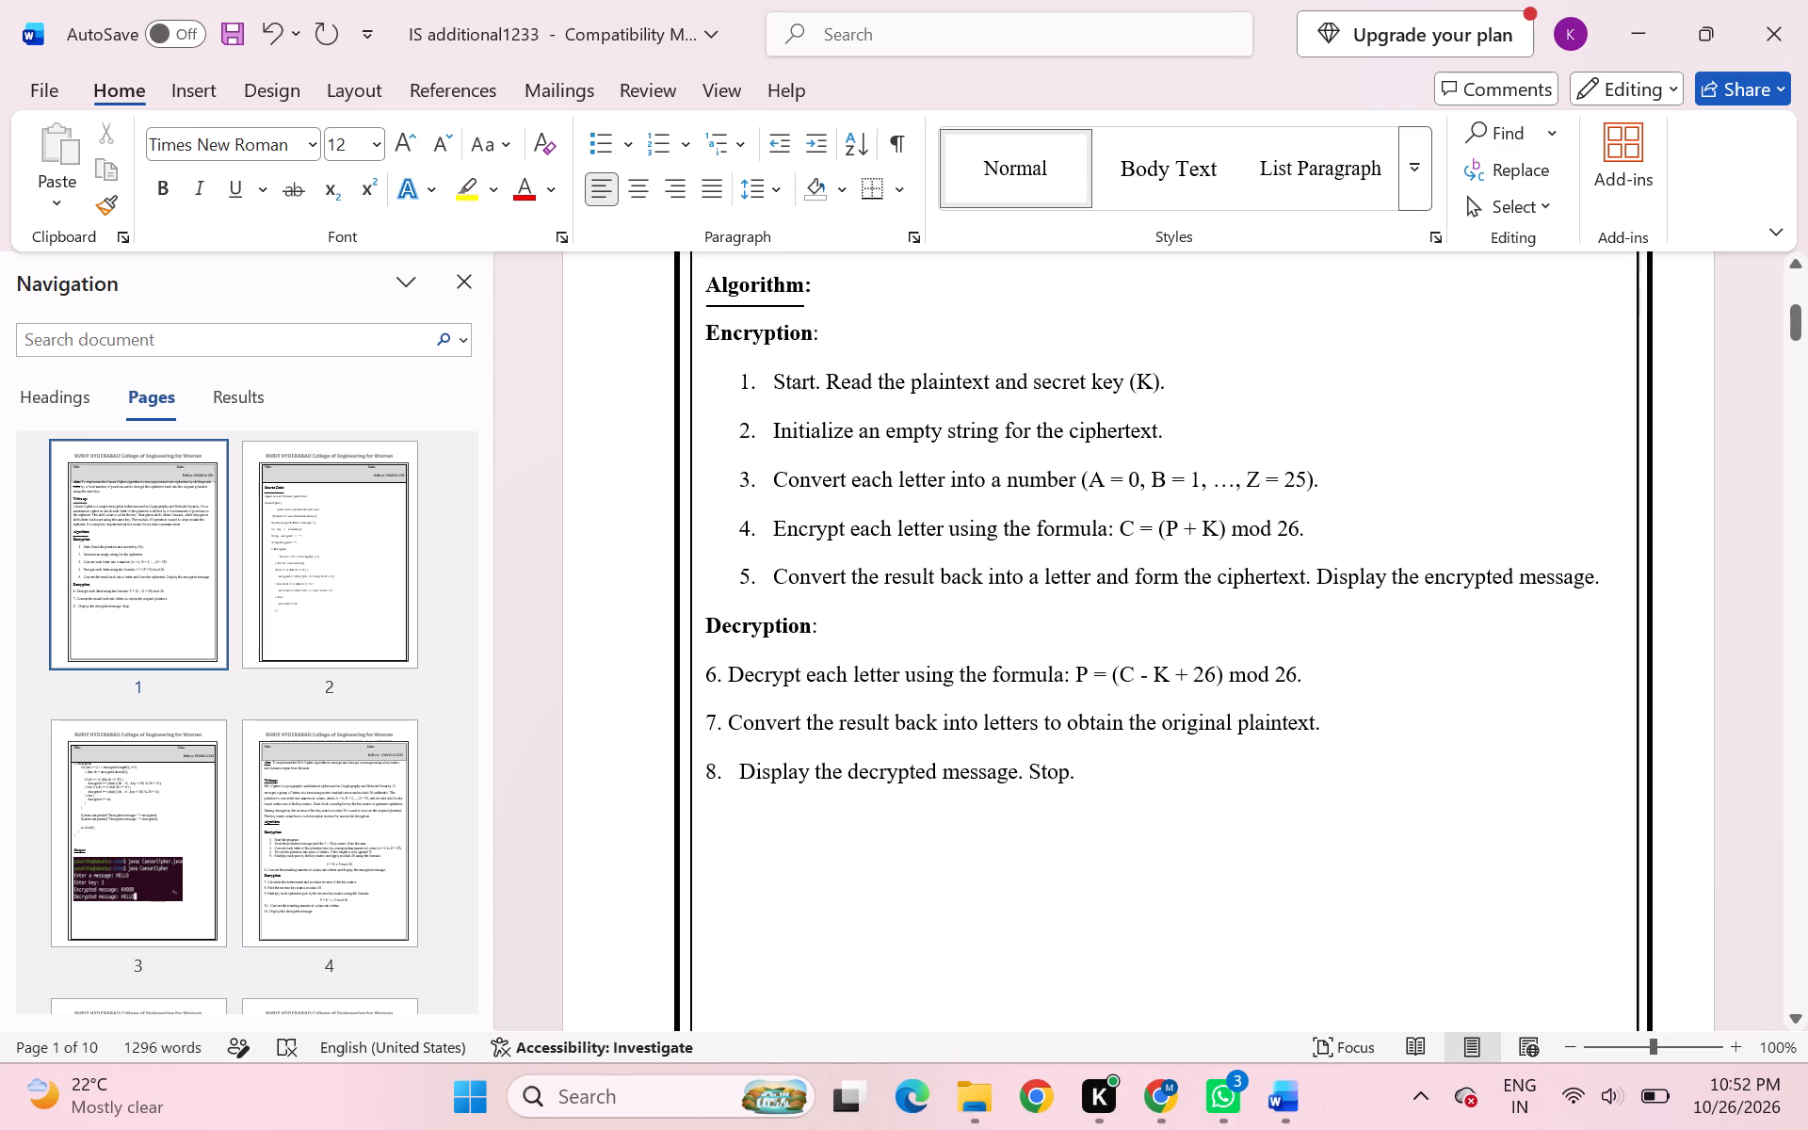
drag(702, 286, 1092, 785)
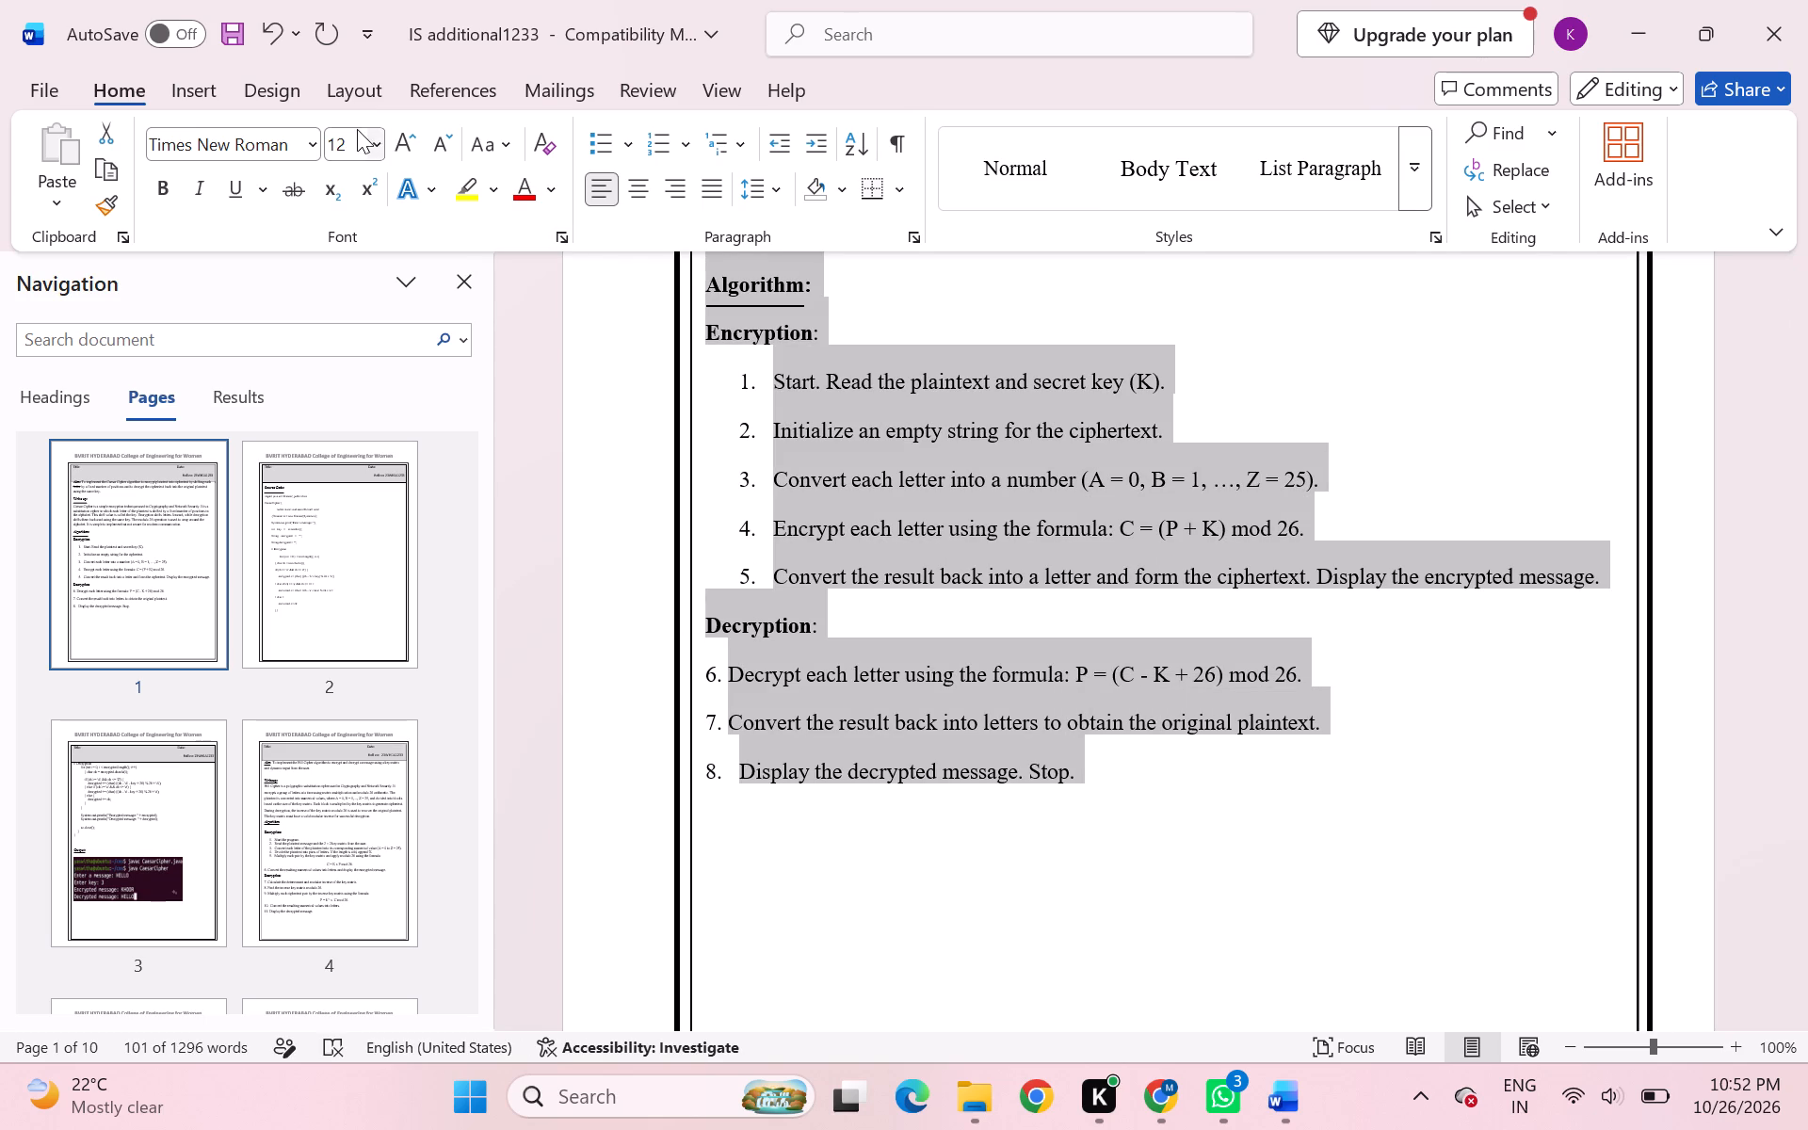
click(378, 139)
click(364, 247)
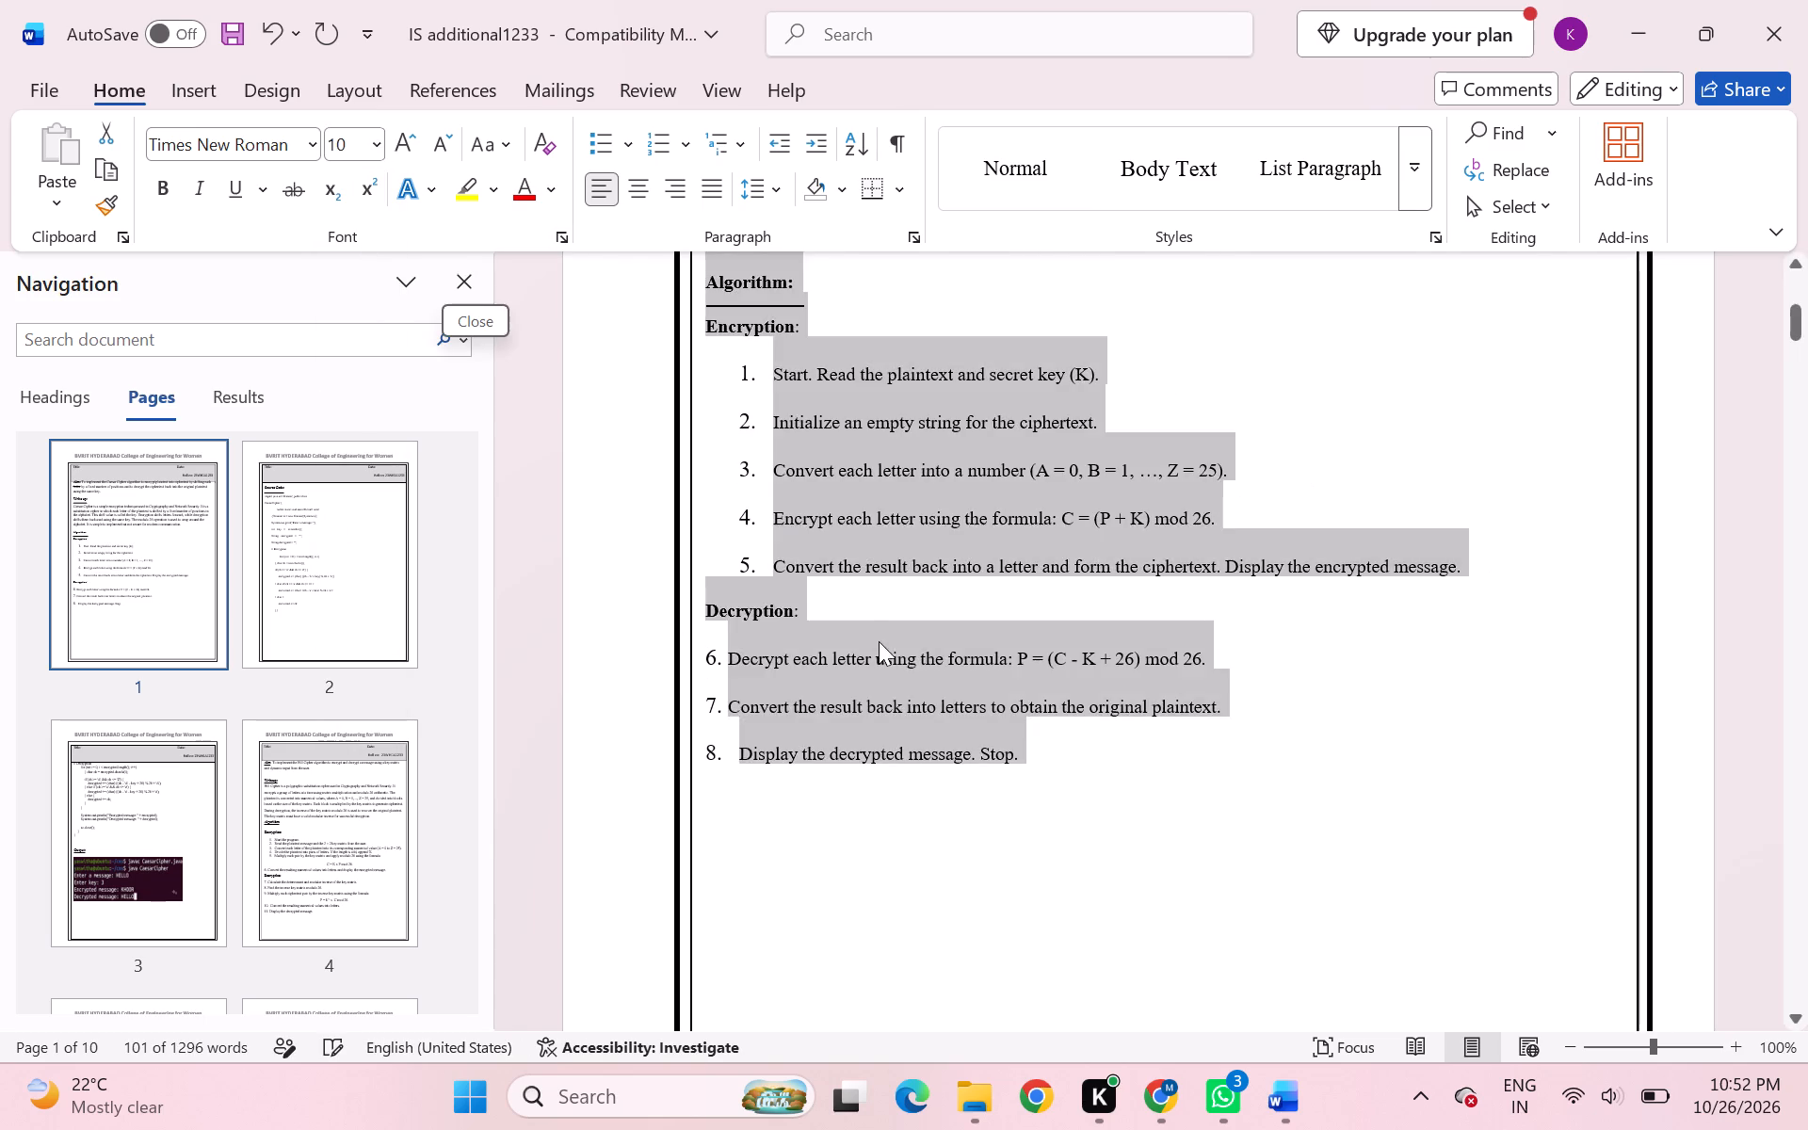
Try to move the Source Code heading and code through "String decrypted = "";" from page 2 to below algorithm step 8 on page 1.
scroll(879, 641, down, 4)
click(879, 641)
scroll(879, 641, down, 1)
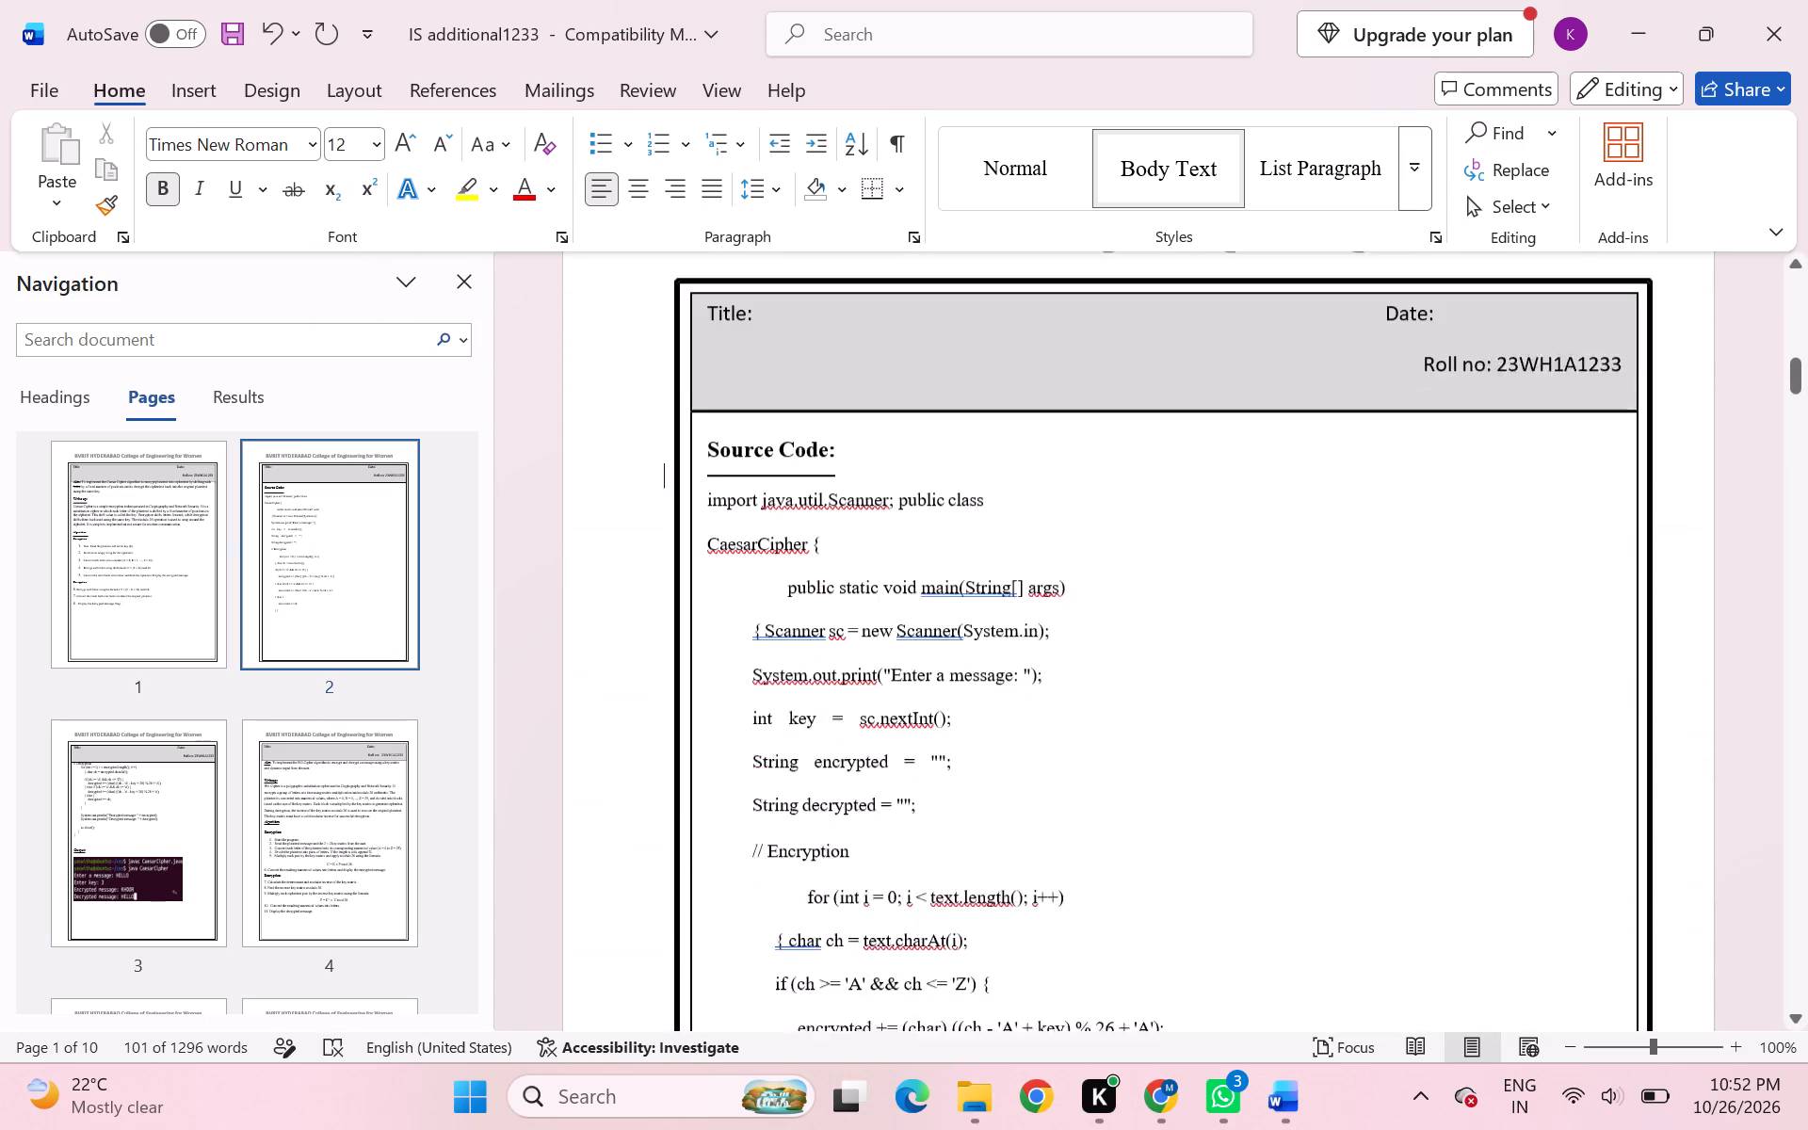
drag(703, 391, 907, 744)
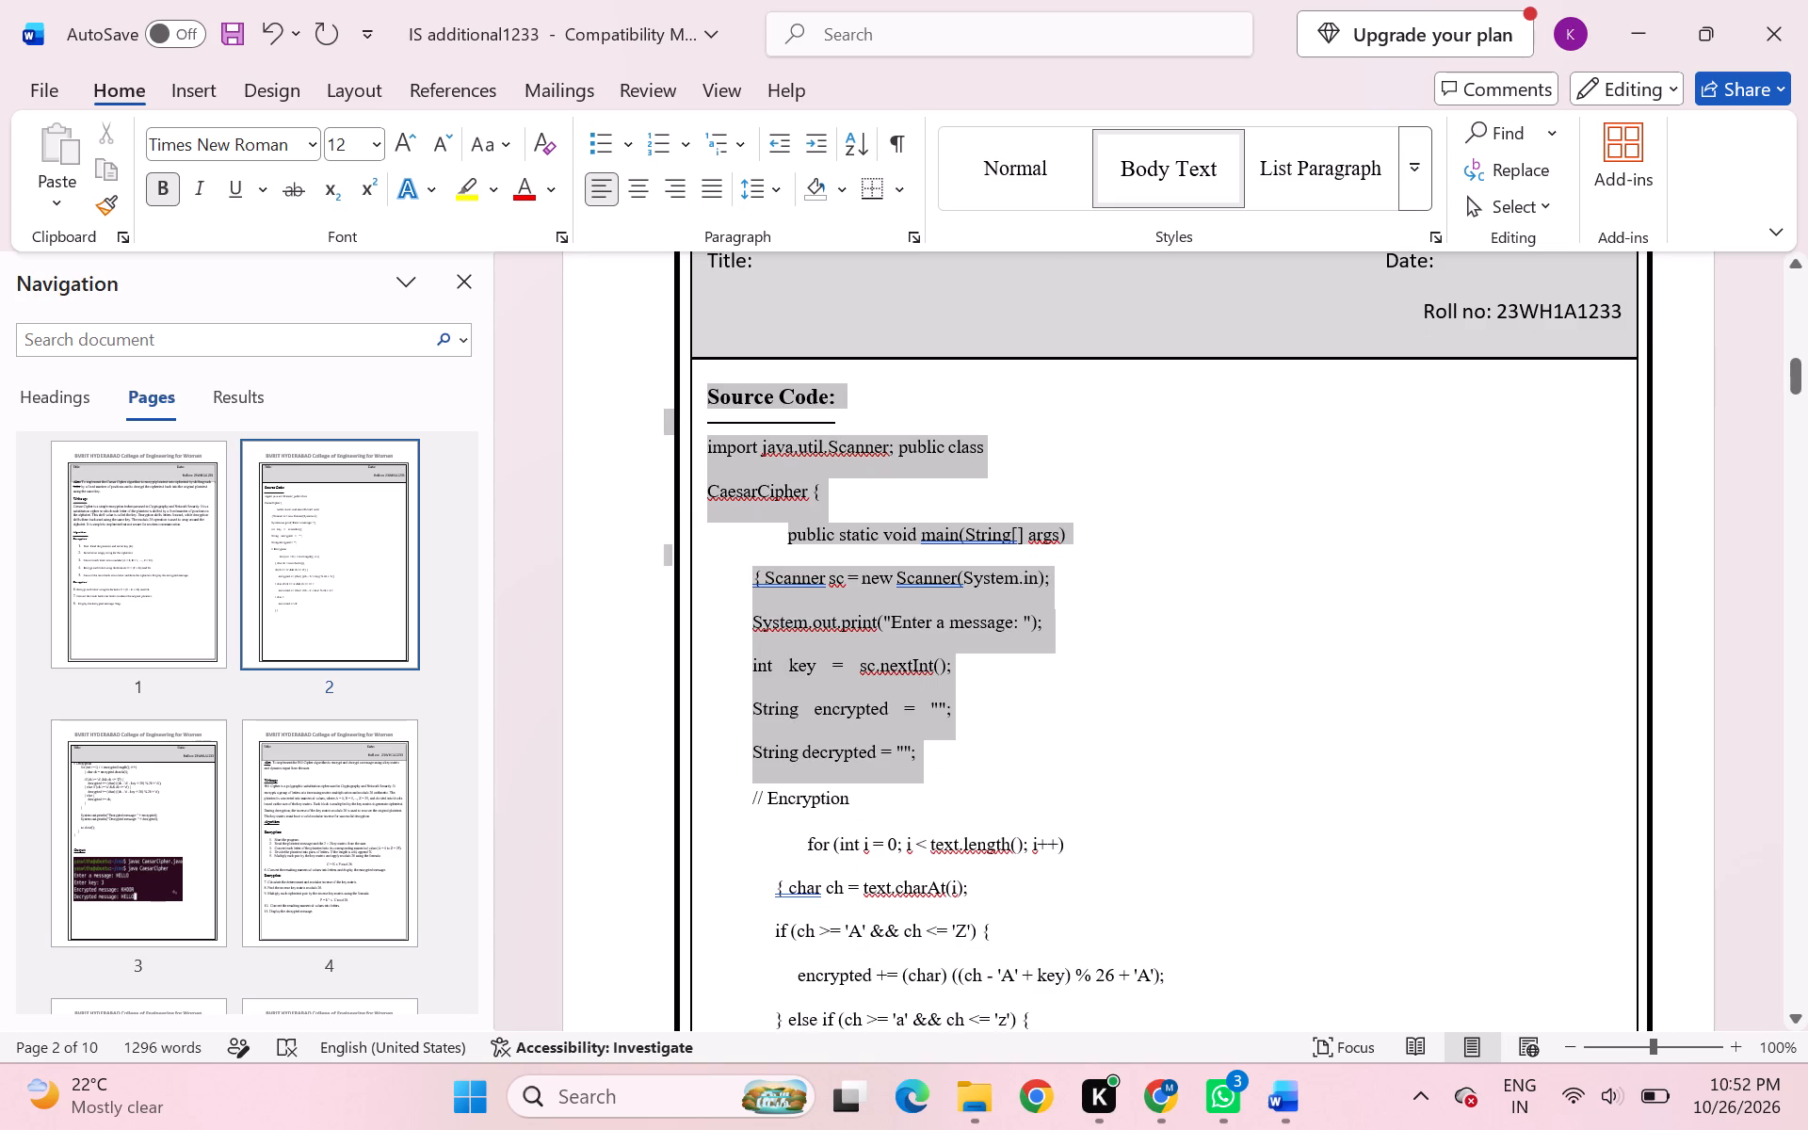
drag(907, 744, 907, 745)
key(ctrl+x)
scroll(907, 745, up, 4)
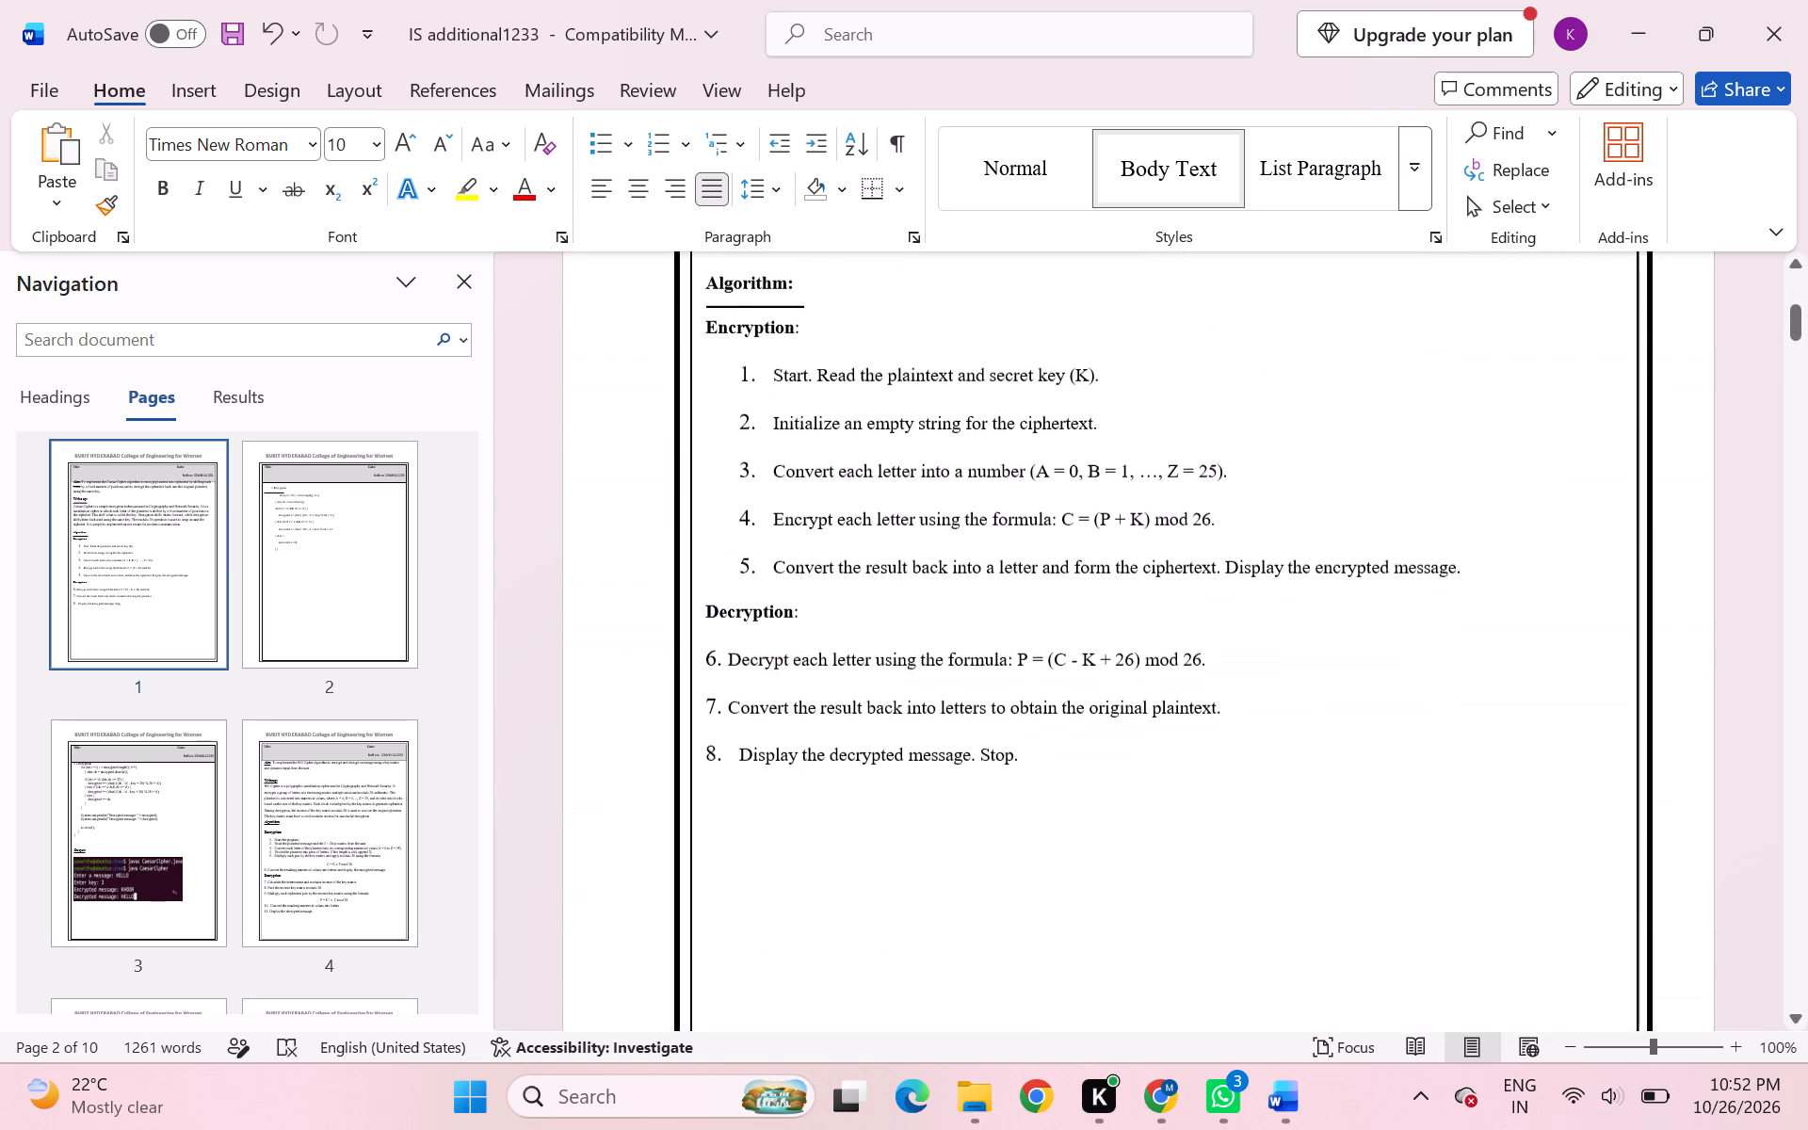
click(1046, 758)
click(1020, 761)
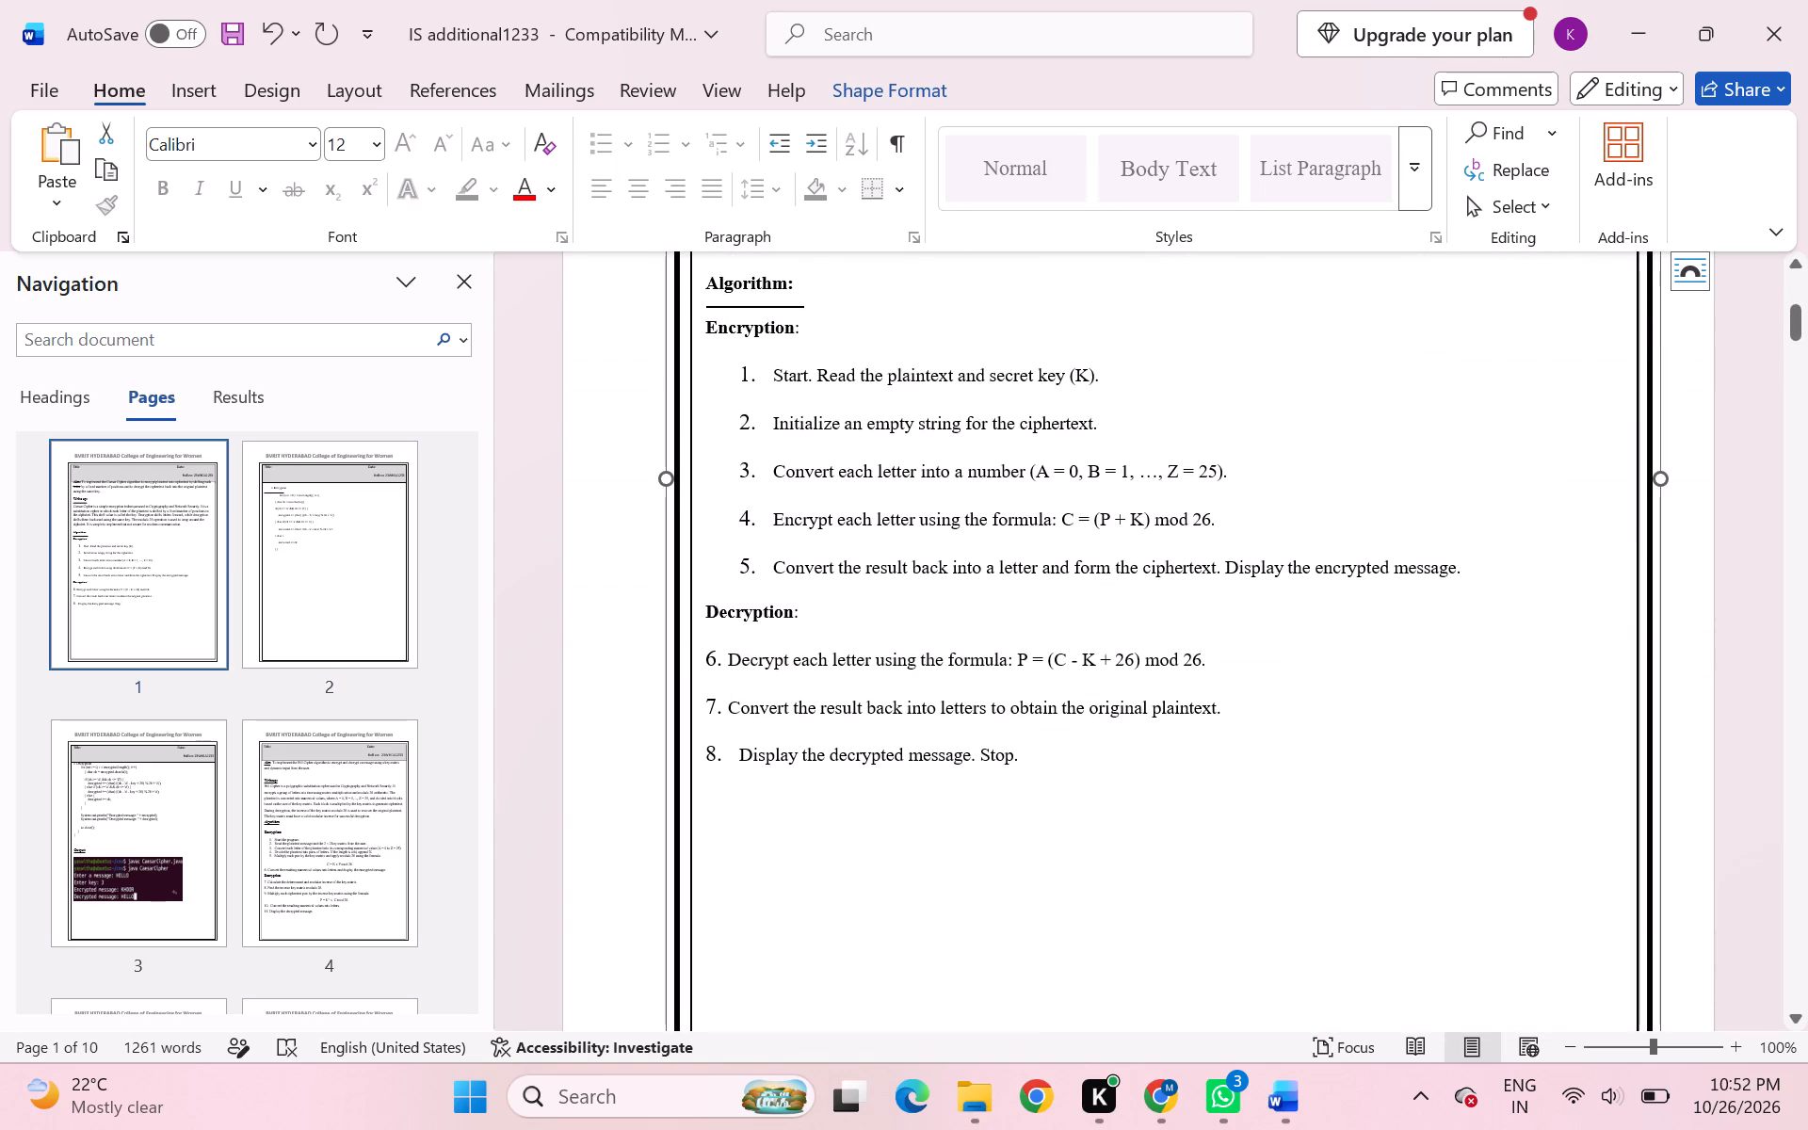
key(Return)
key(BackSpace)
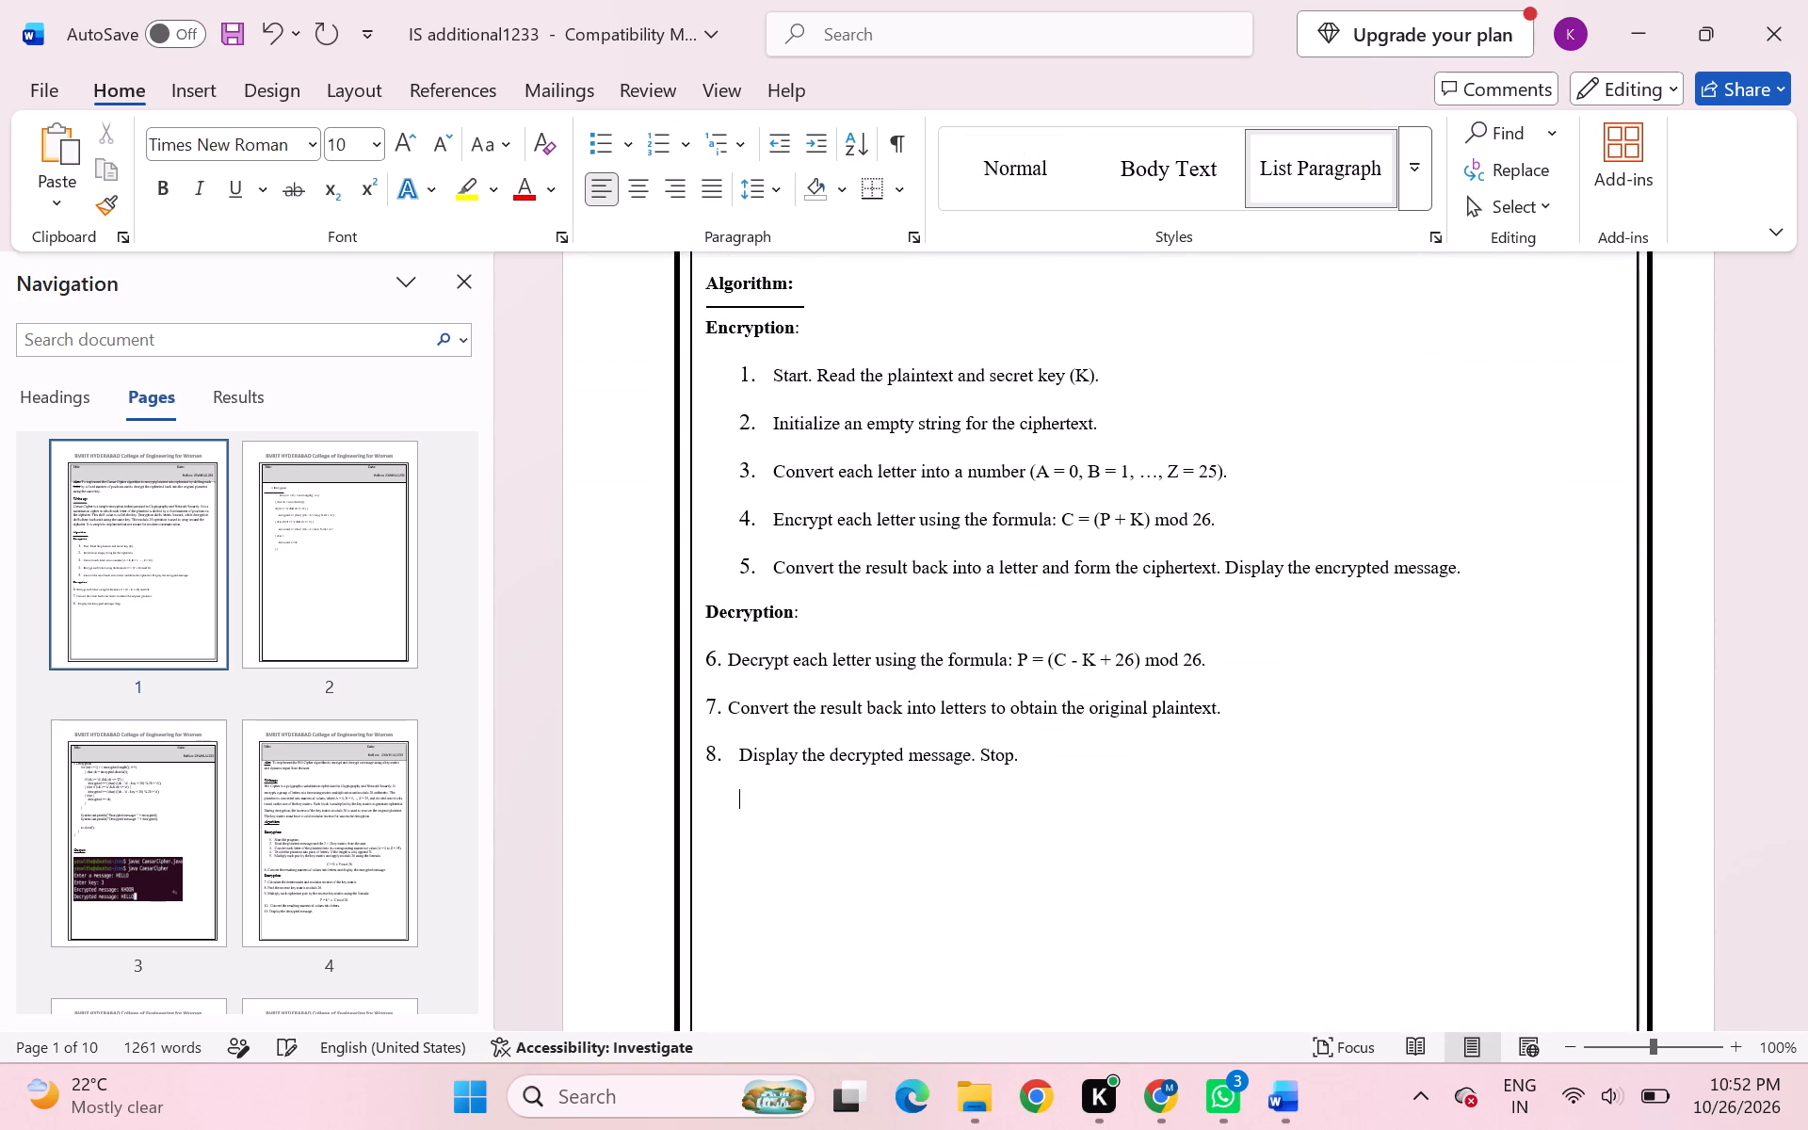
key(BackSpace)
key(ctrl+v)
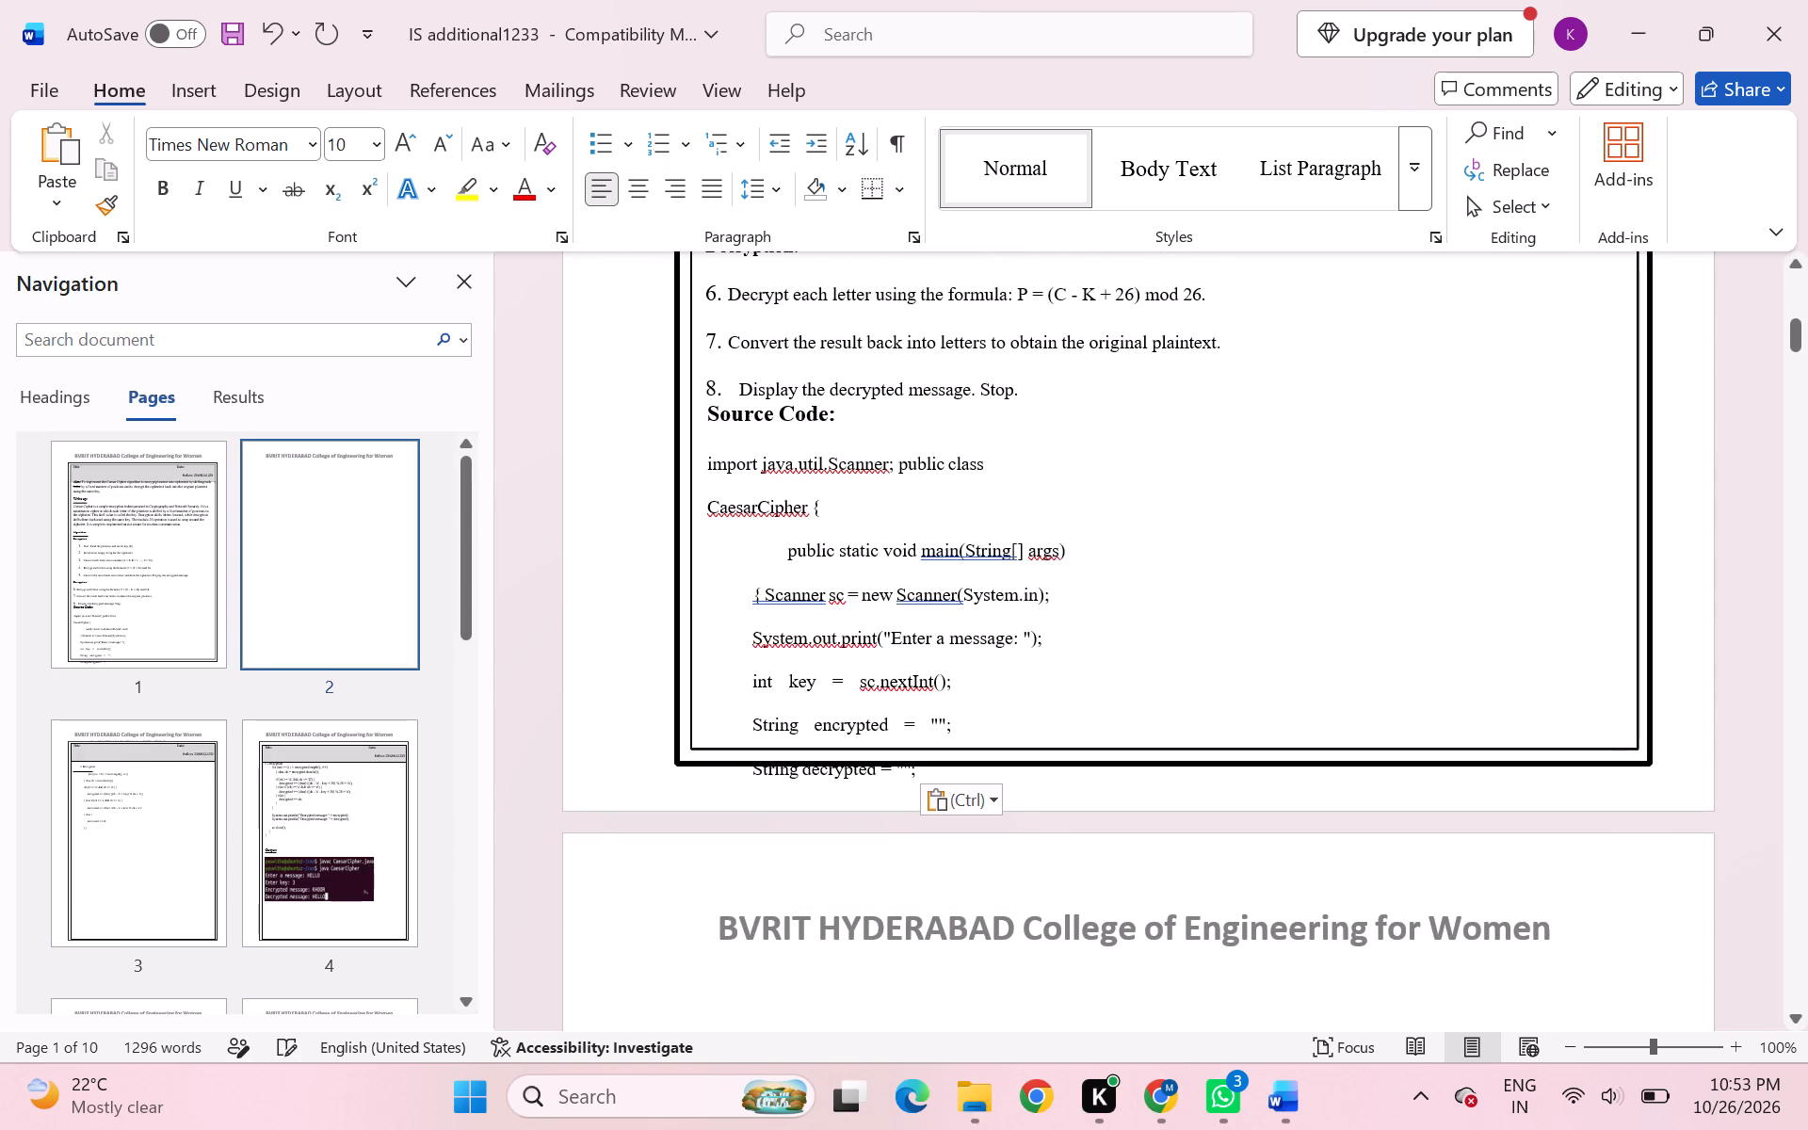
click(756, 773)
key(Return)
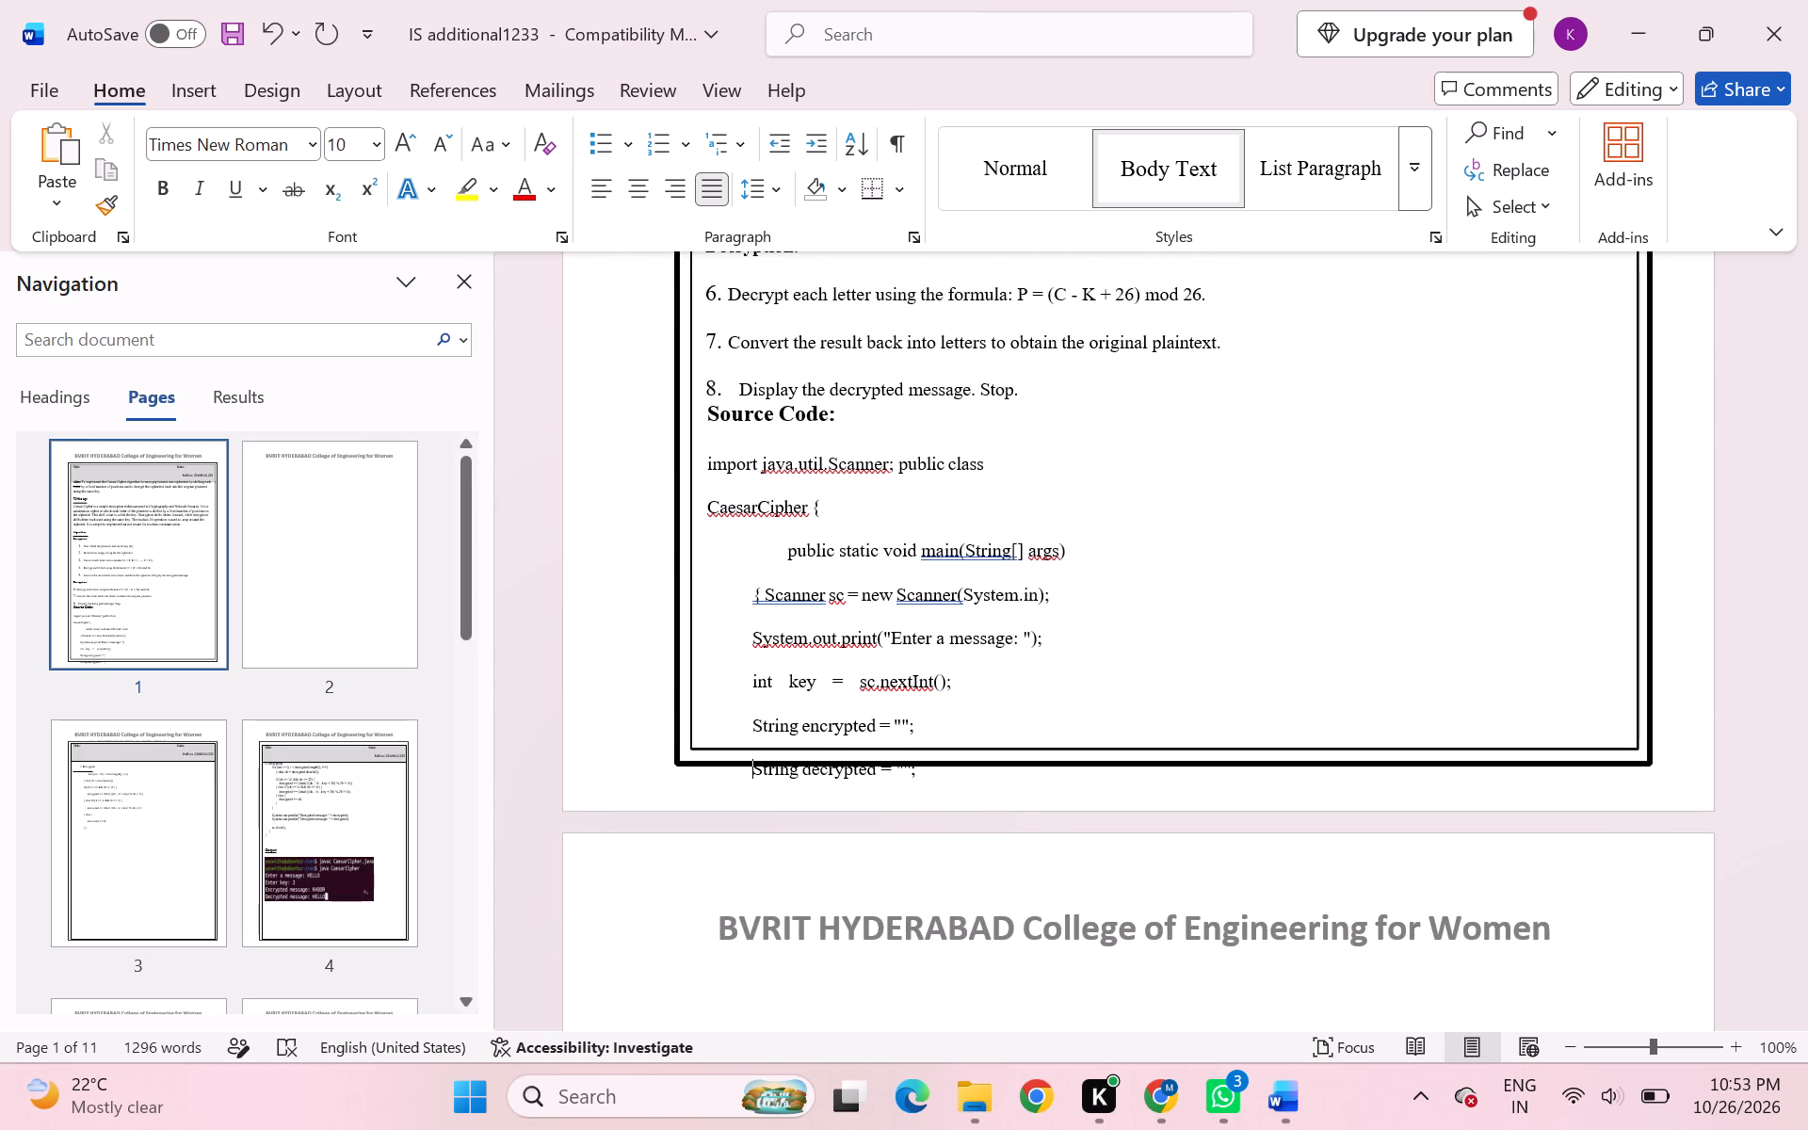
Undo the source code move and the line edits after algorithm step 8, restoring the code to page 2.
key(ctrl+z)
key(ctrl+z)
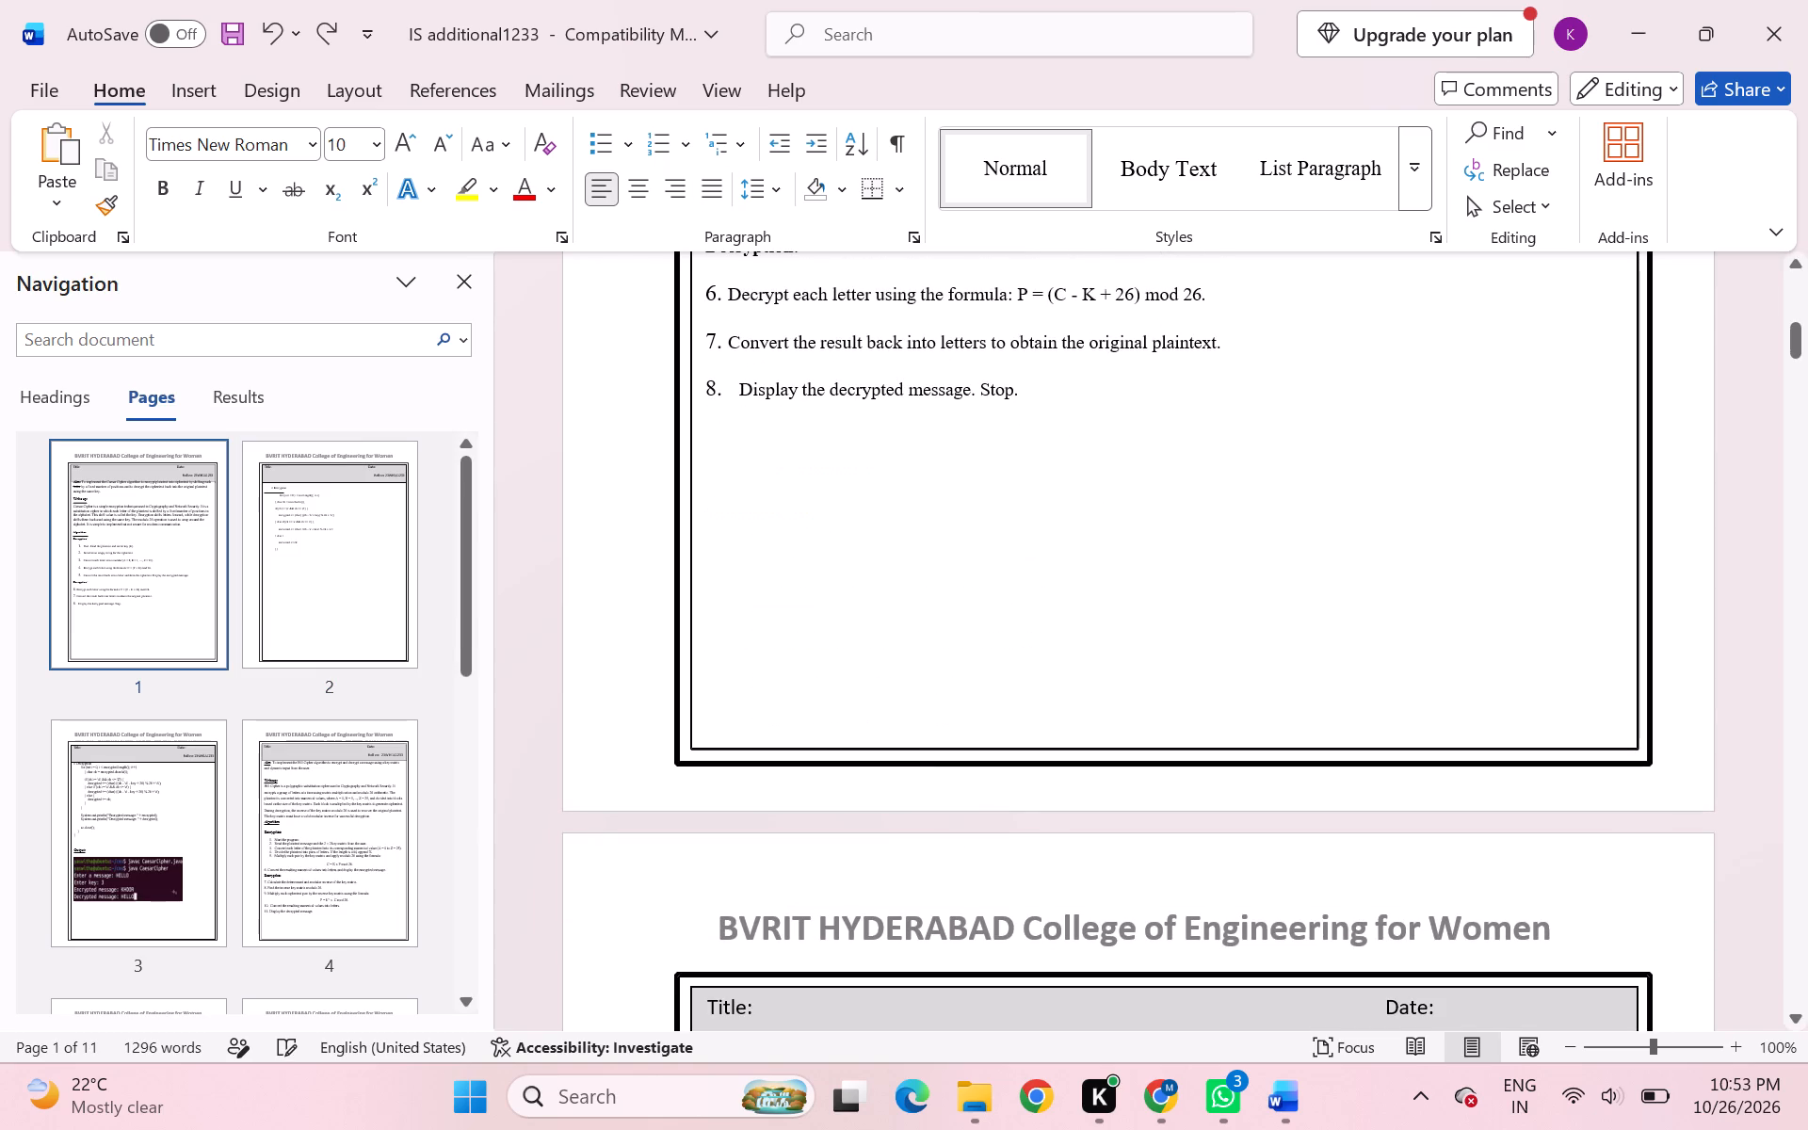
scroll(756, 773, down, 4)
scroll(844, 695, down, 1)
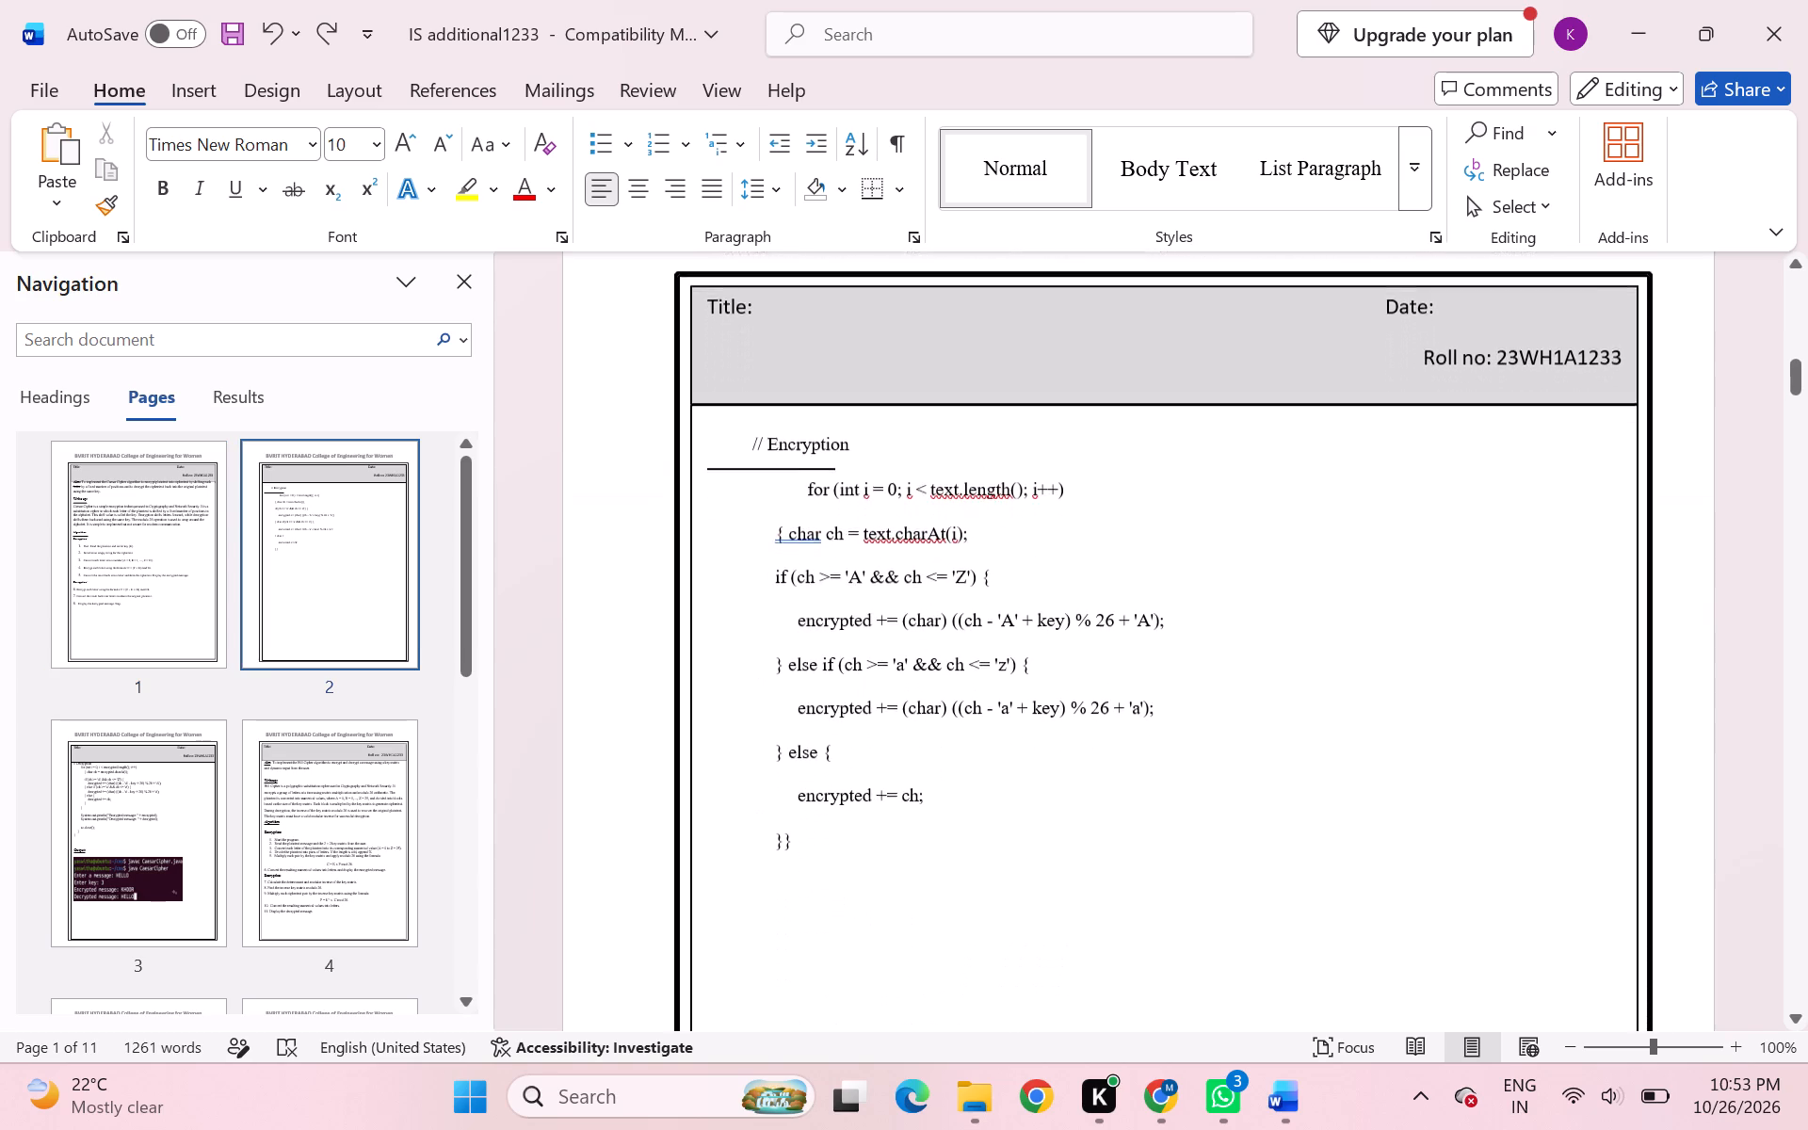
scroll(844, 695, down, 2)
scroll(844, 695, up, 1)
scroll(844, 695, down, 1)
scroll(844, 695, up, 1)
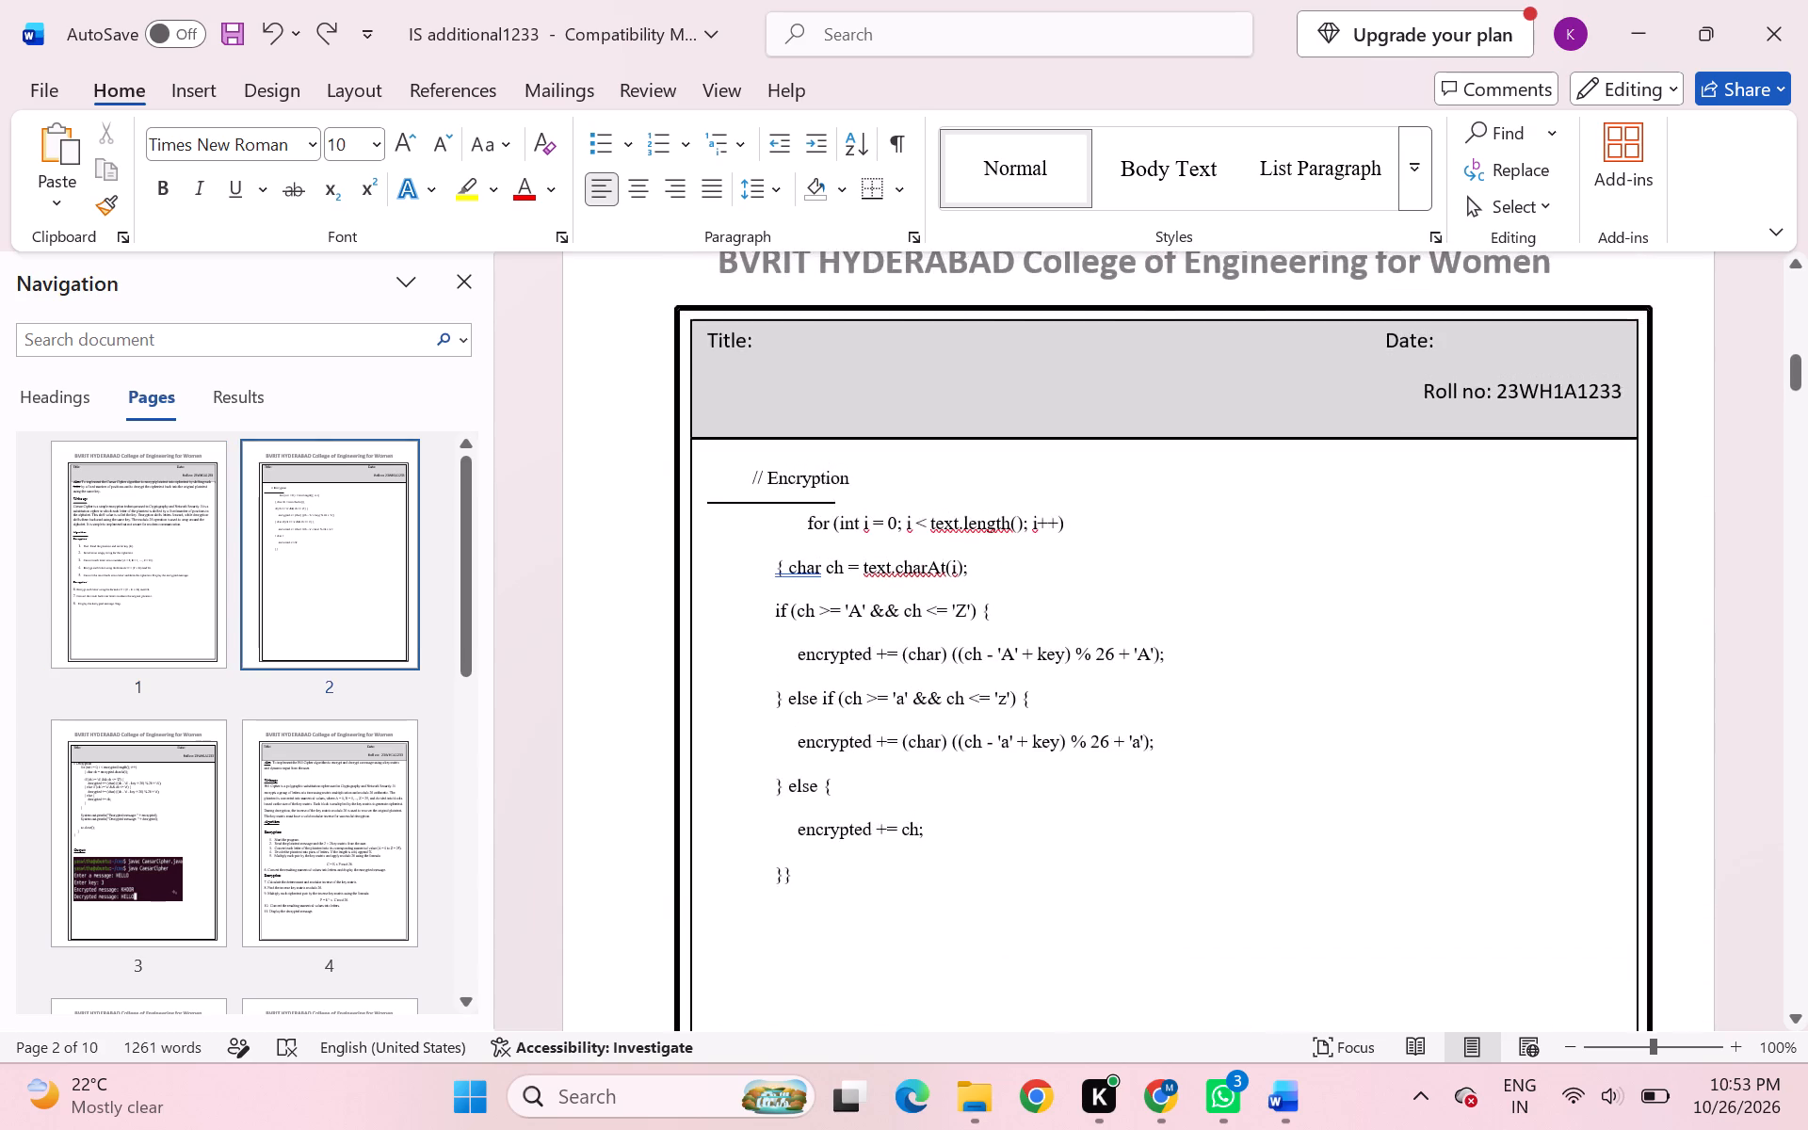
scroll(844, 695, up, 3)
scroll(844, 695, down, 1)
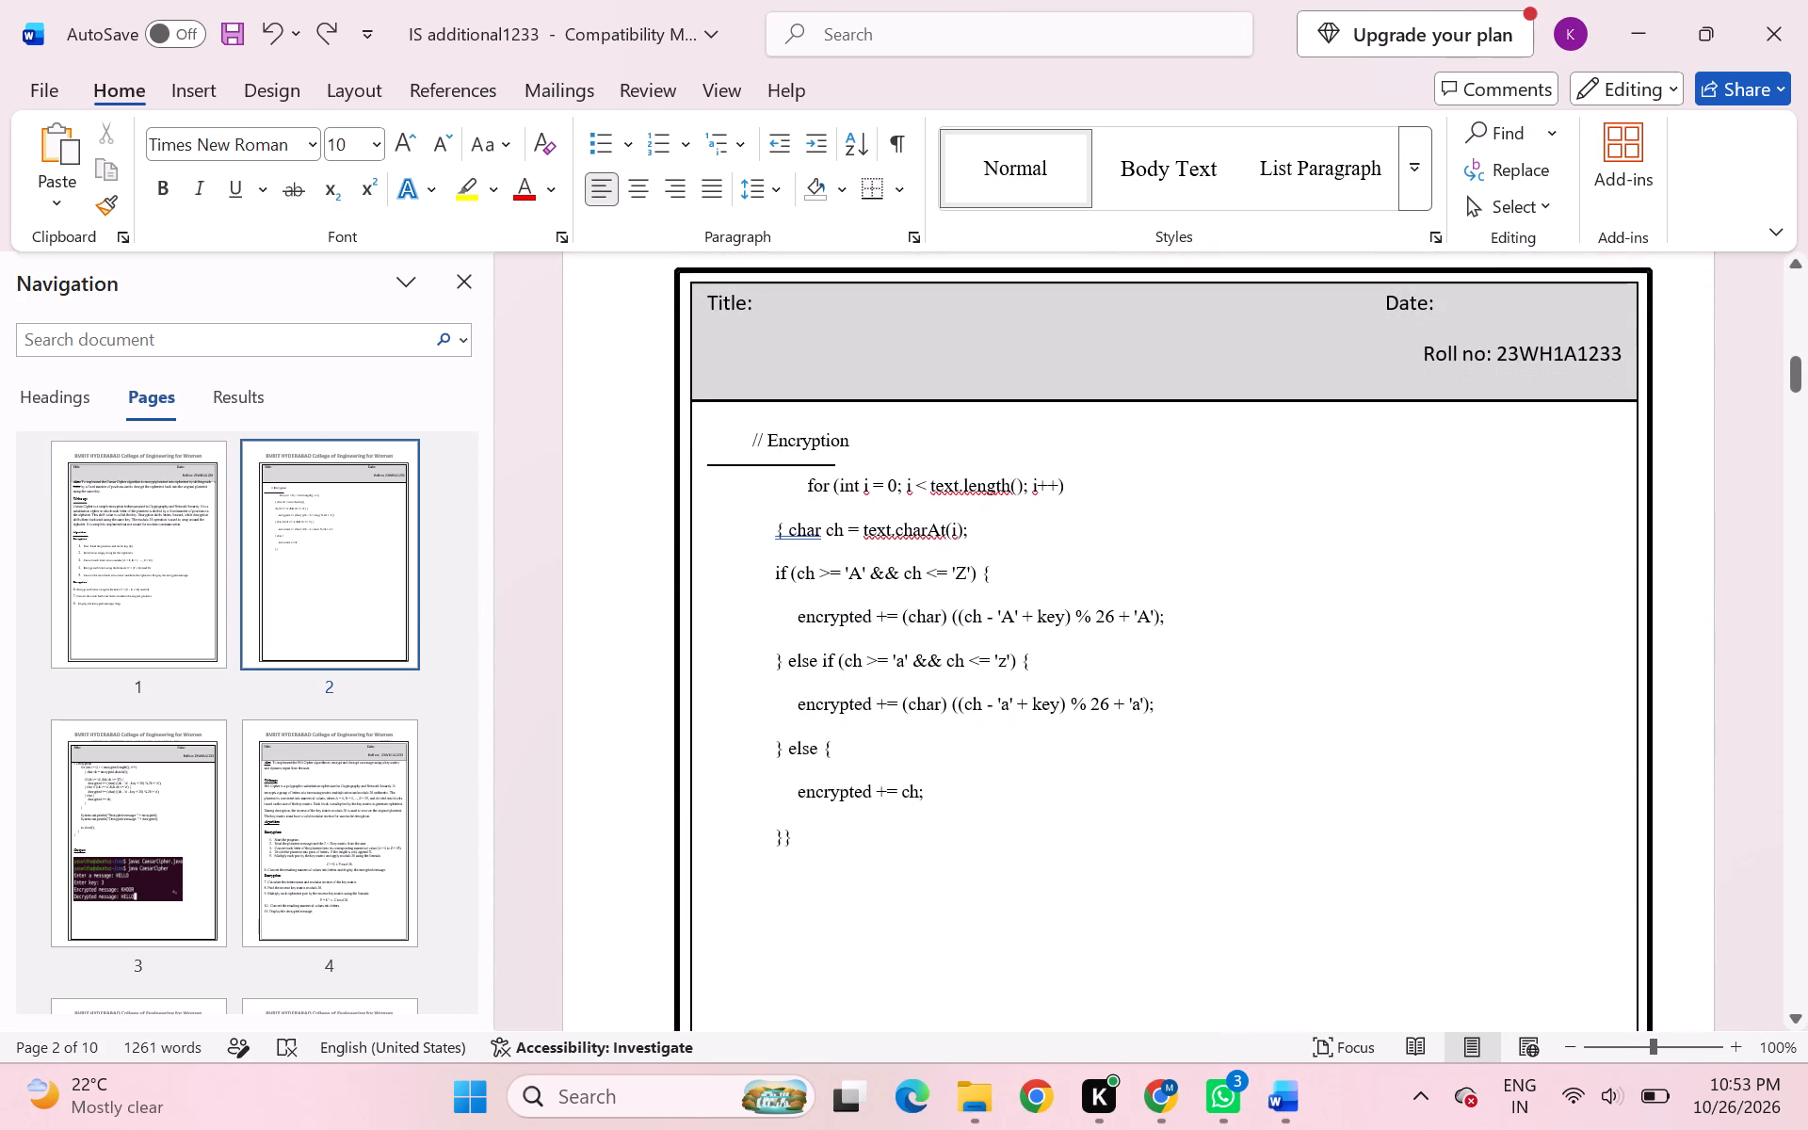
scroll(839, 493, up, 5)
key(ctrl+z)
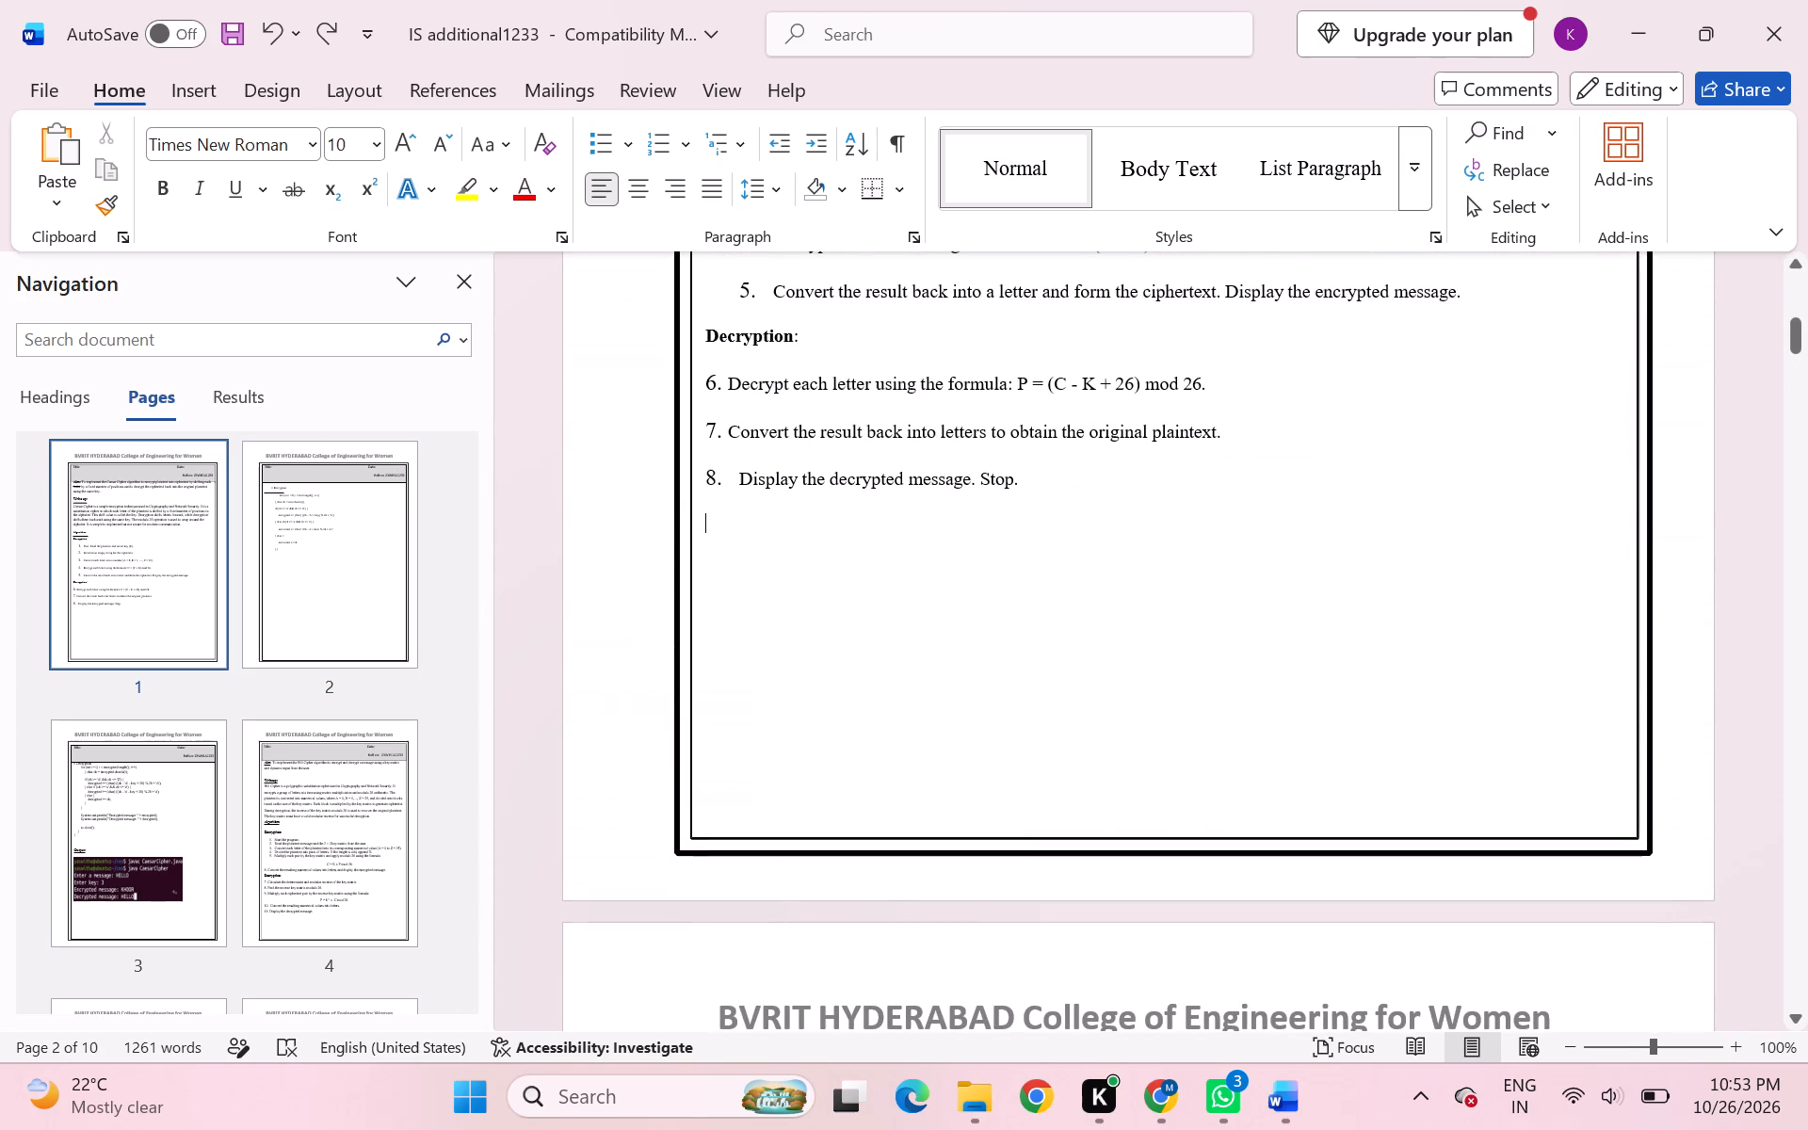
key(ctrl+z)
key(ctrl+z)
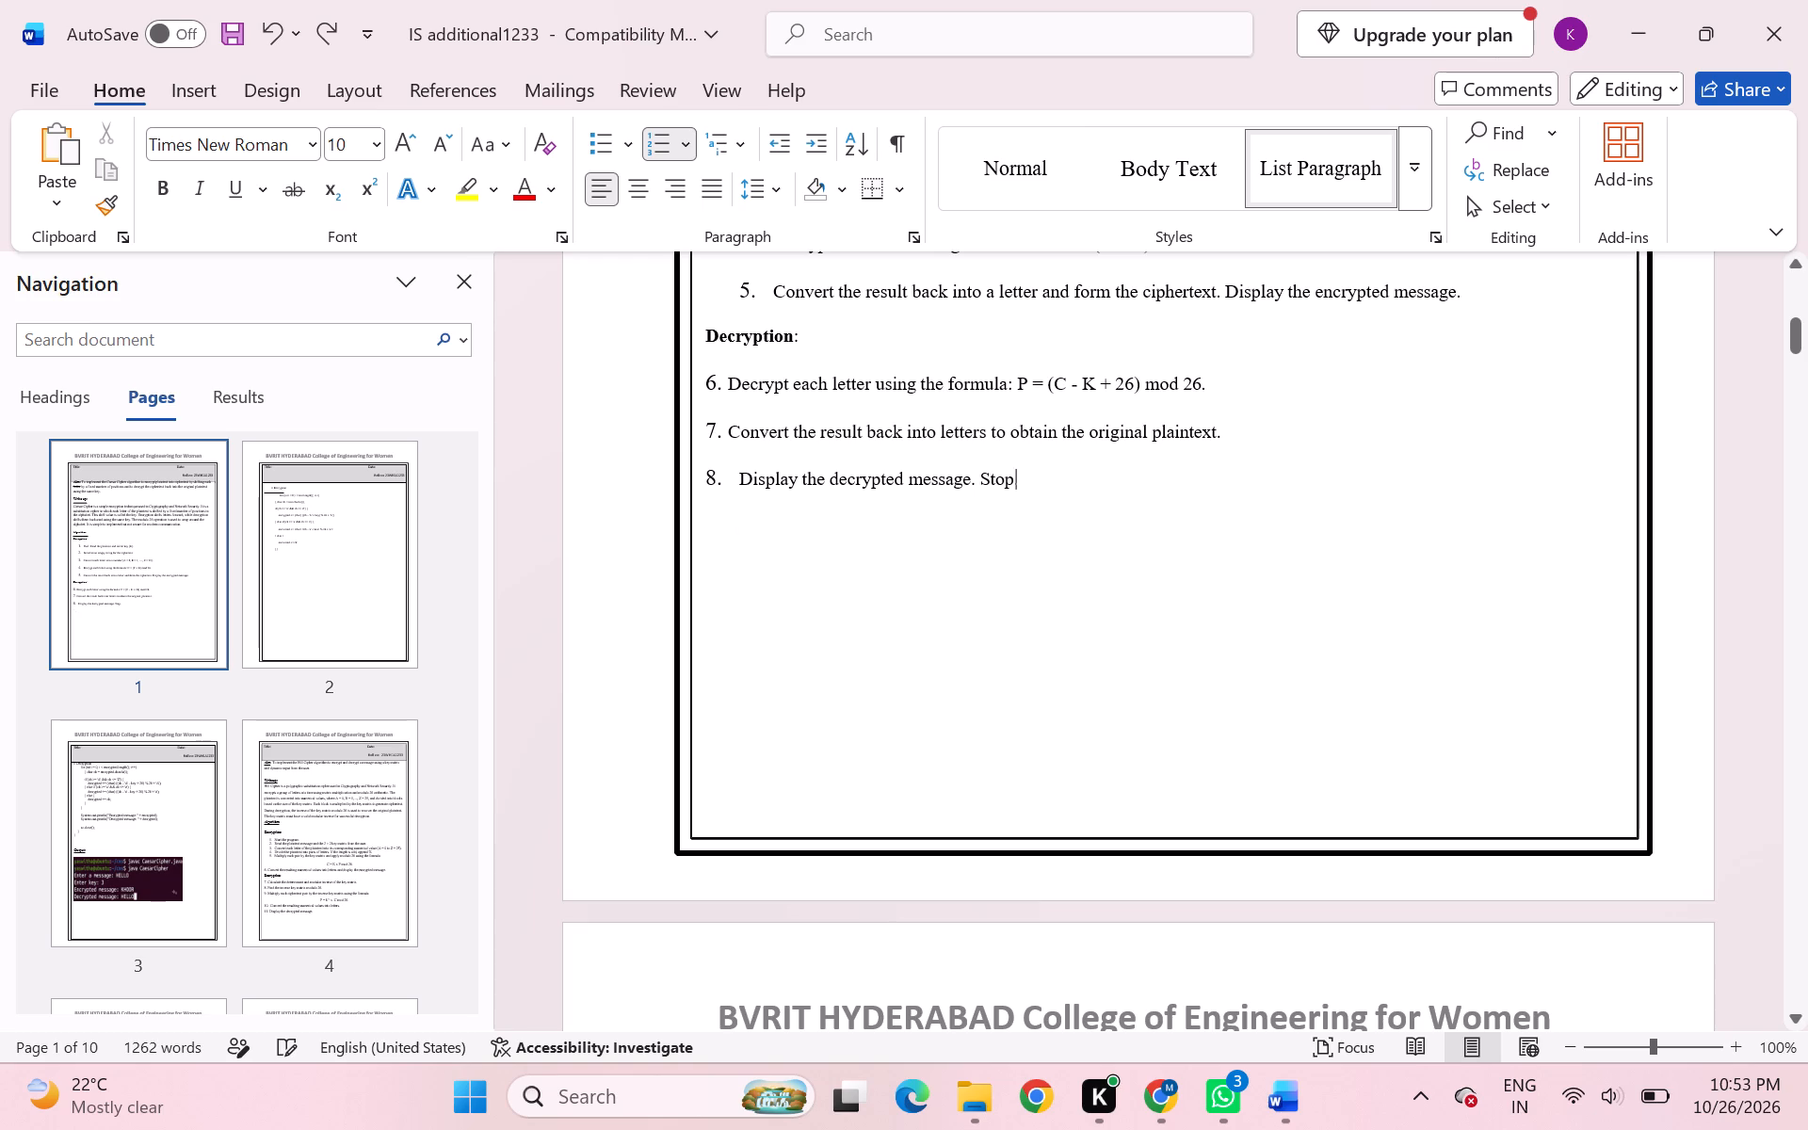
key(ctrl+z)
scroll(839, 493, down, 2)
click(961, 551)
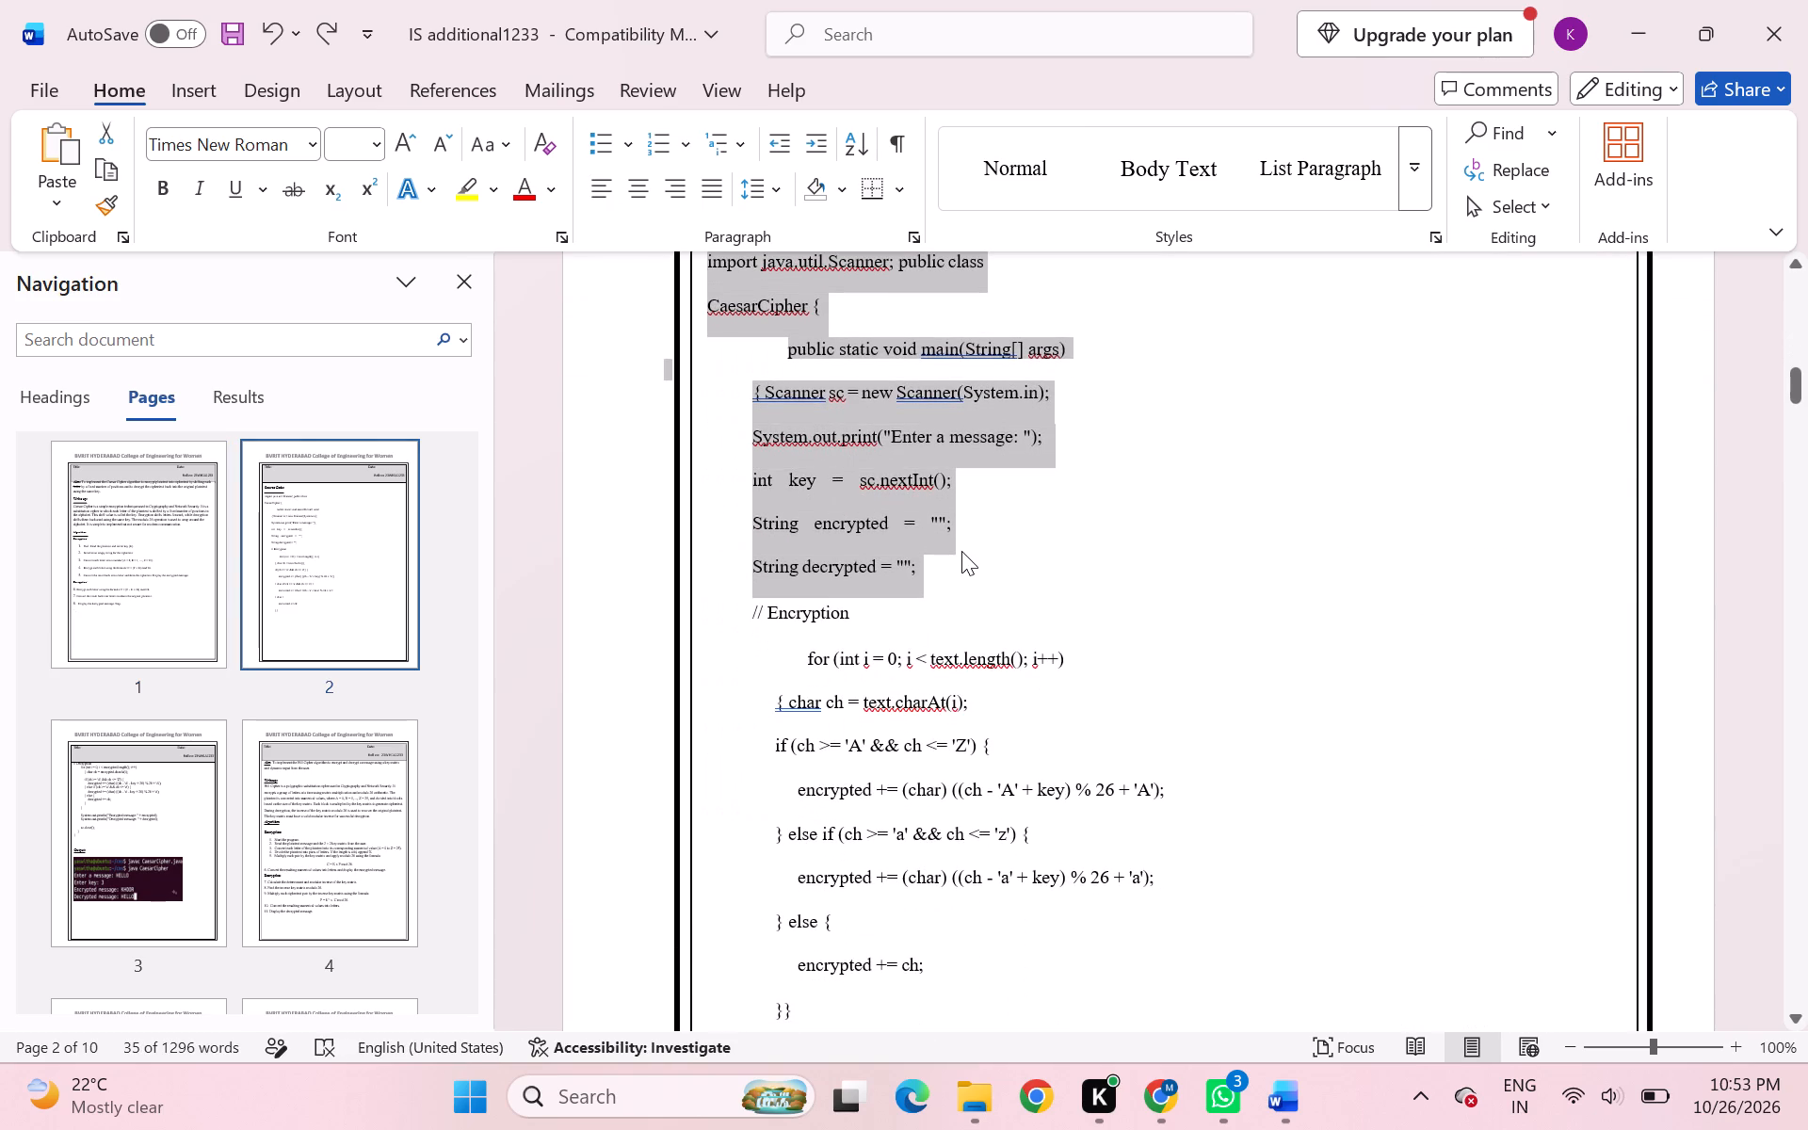
Move the Source Code heading and code through "String encrypted = "";" from page 2 to an indented new line below algorithm step 8.
scroll(961, 551, up, 2)
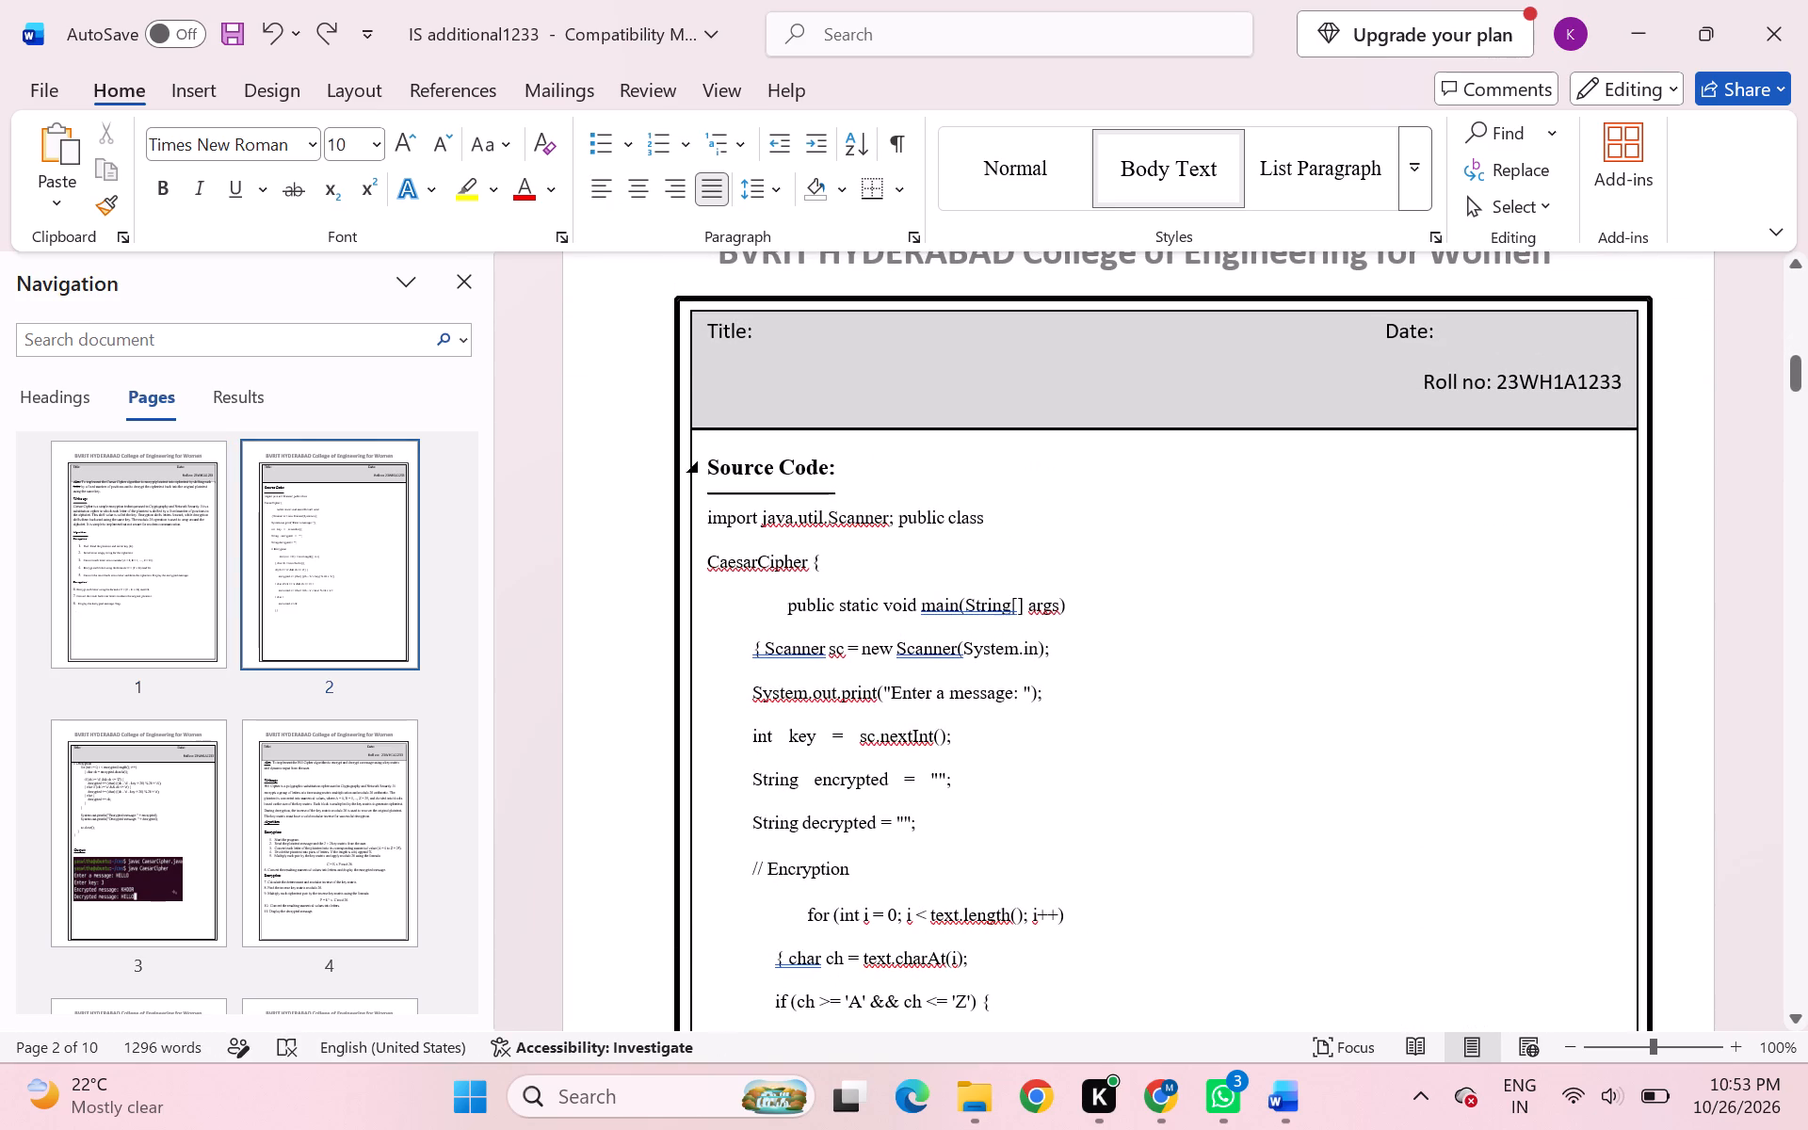
drag(711, 465, 970, 771)
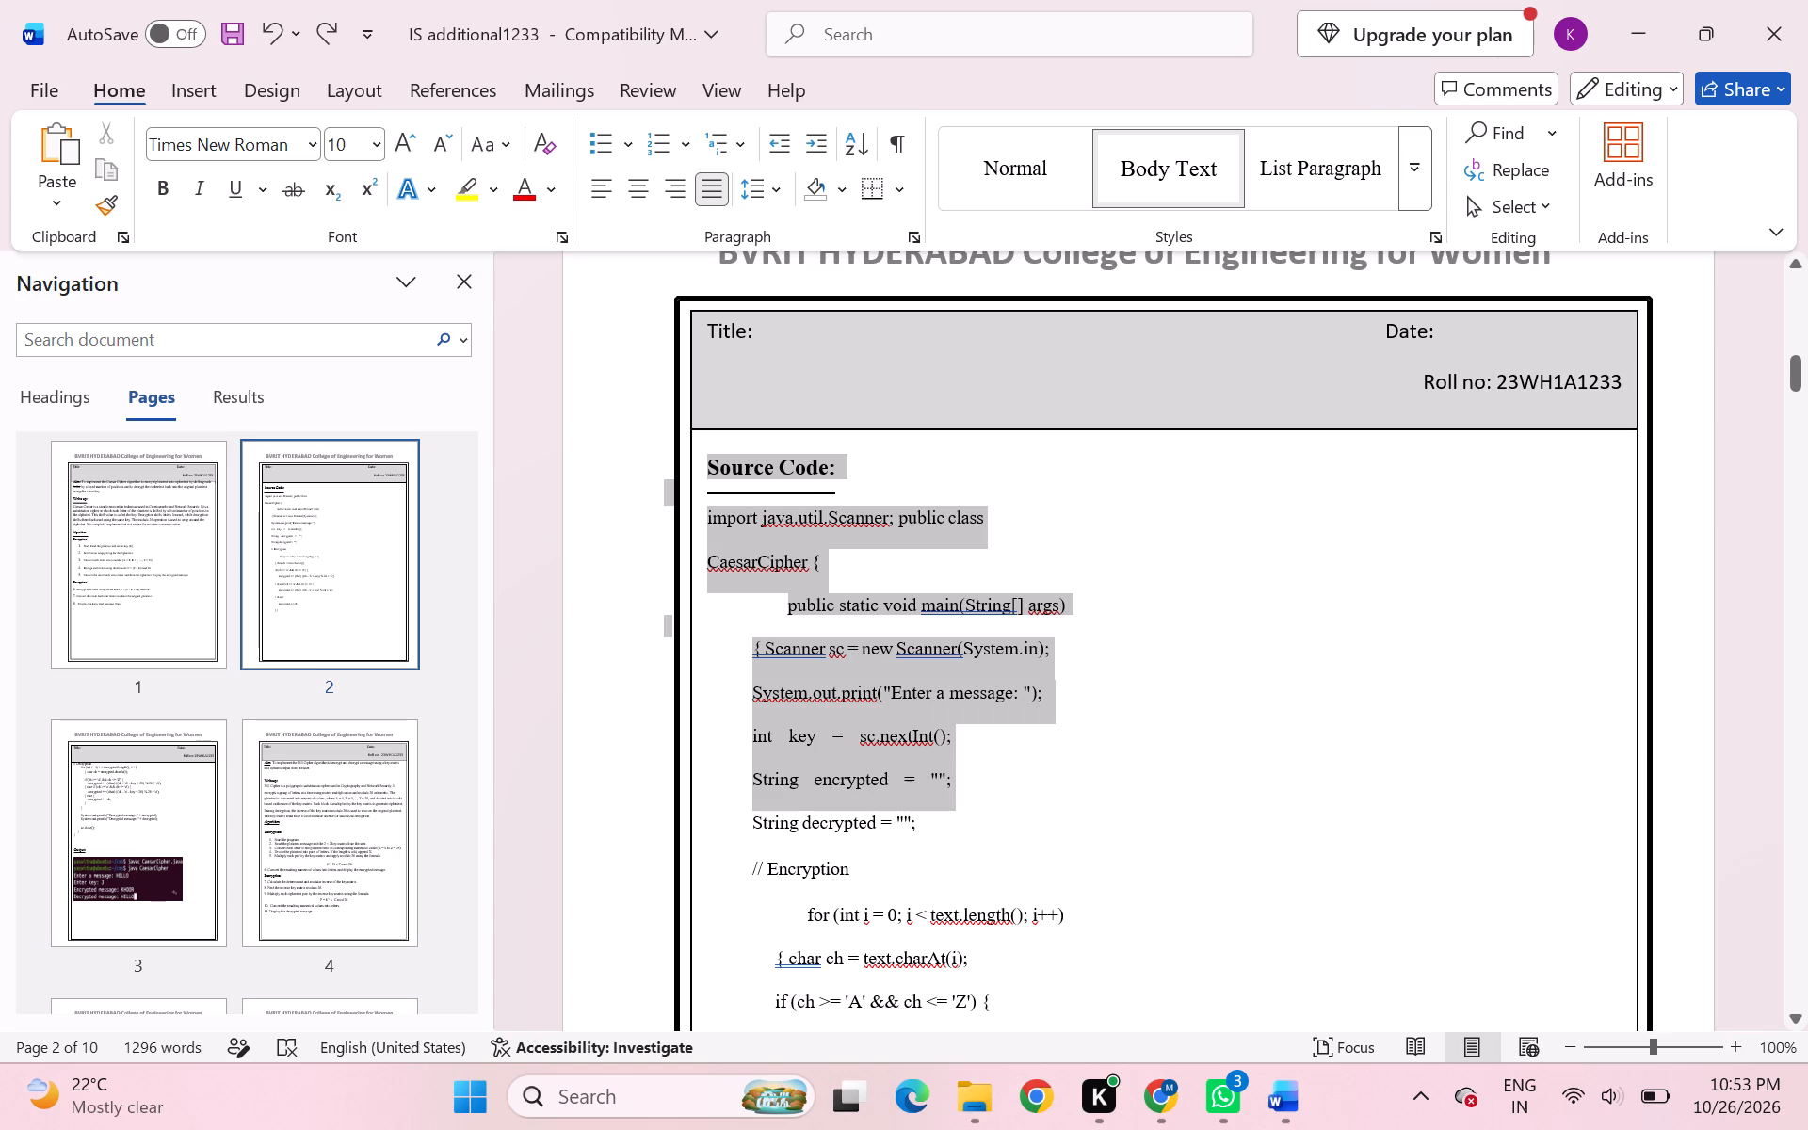
drag(970, 771, 971, 771)
key(ctrl+x)
scroll(971, 771, up, 2)
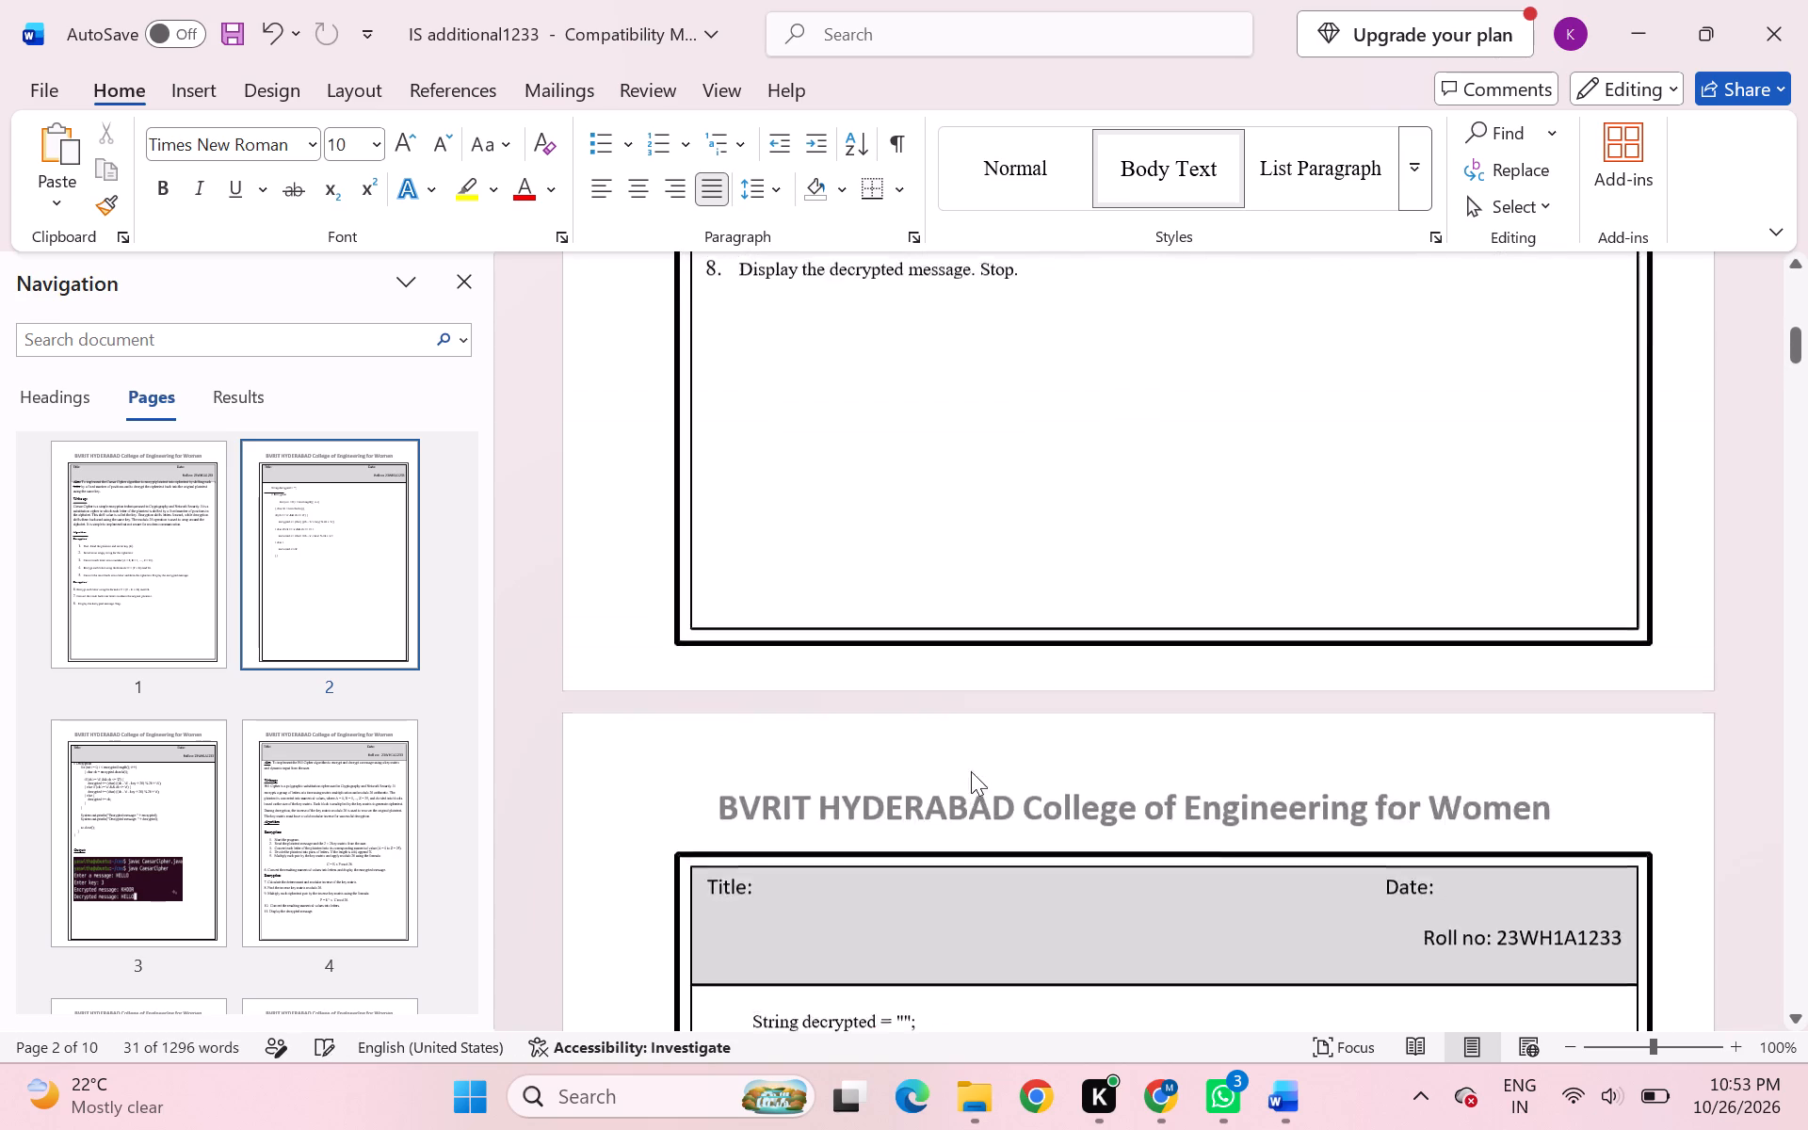
scroll(971, 771, up, 2)
click(1041, 525)
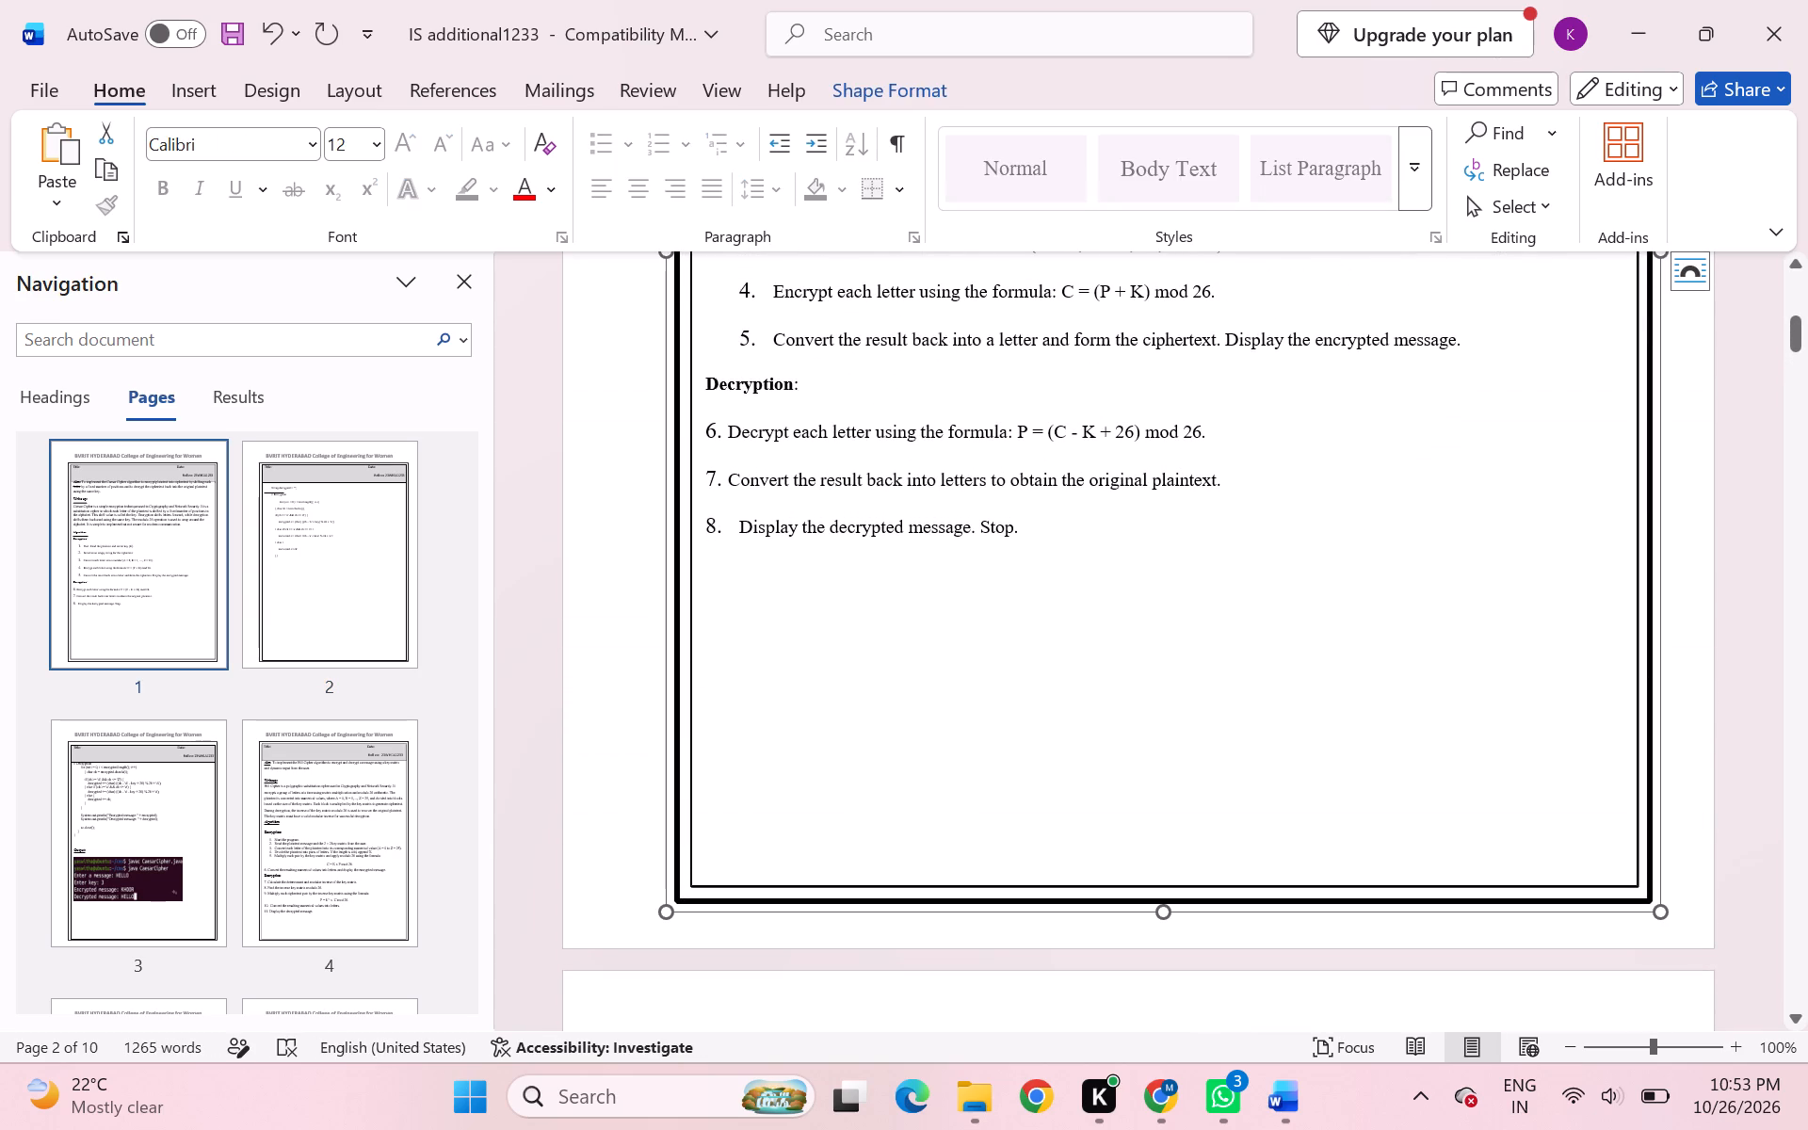
click(1026, 525)
key(Return)
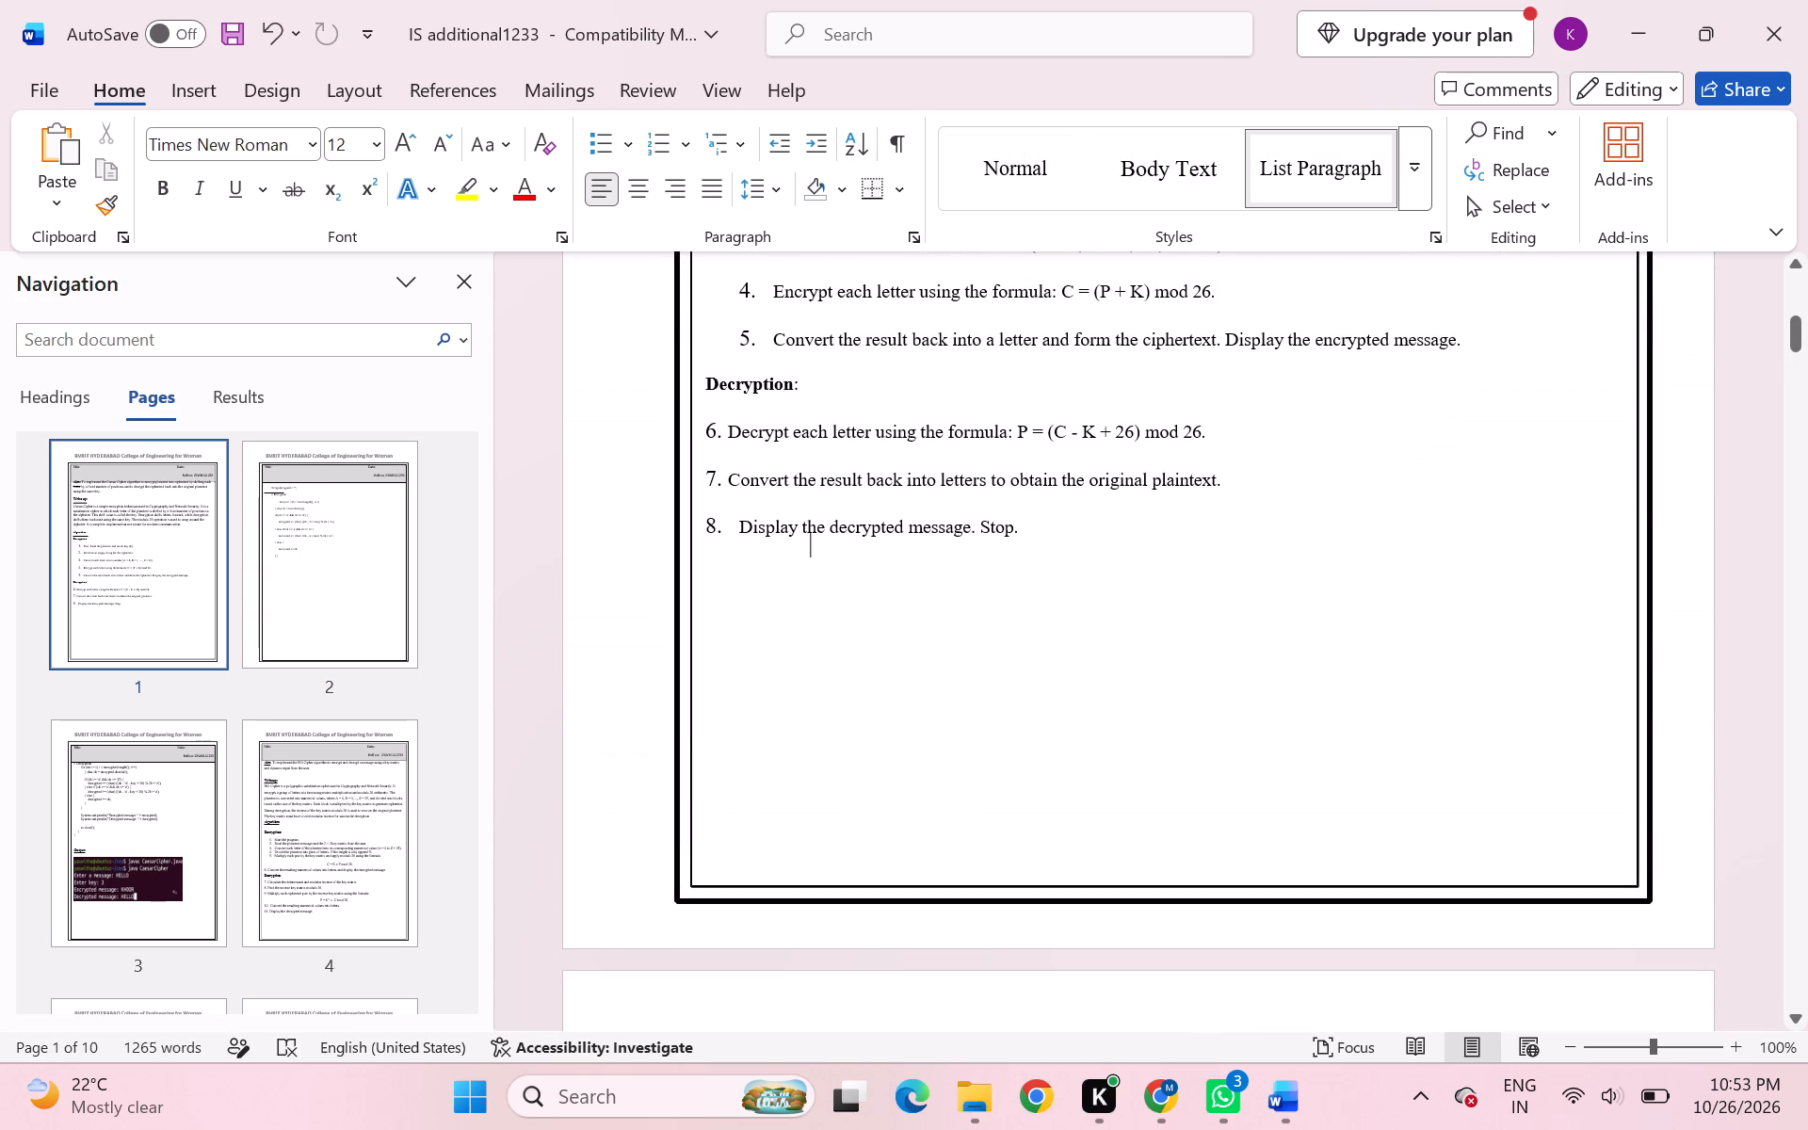
key(BackSpace)
key(BackSpace)
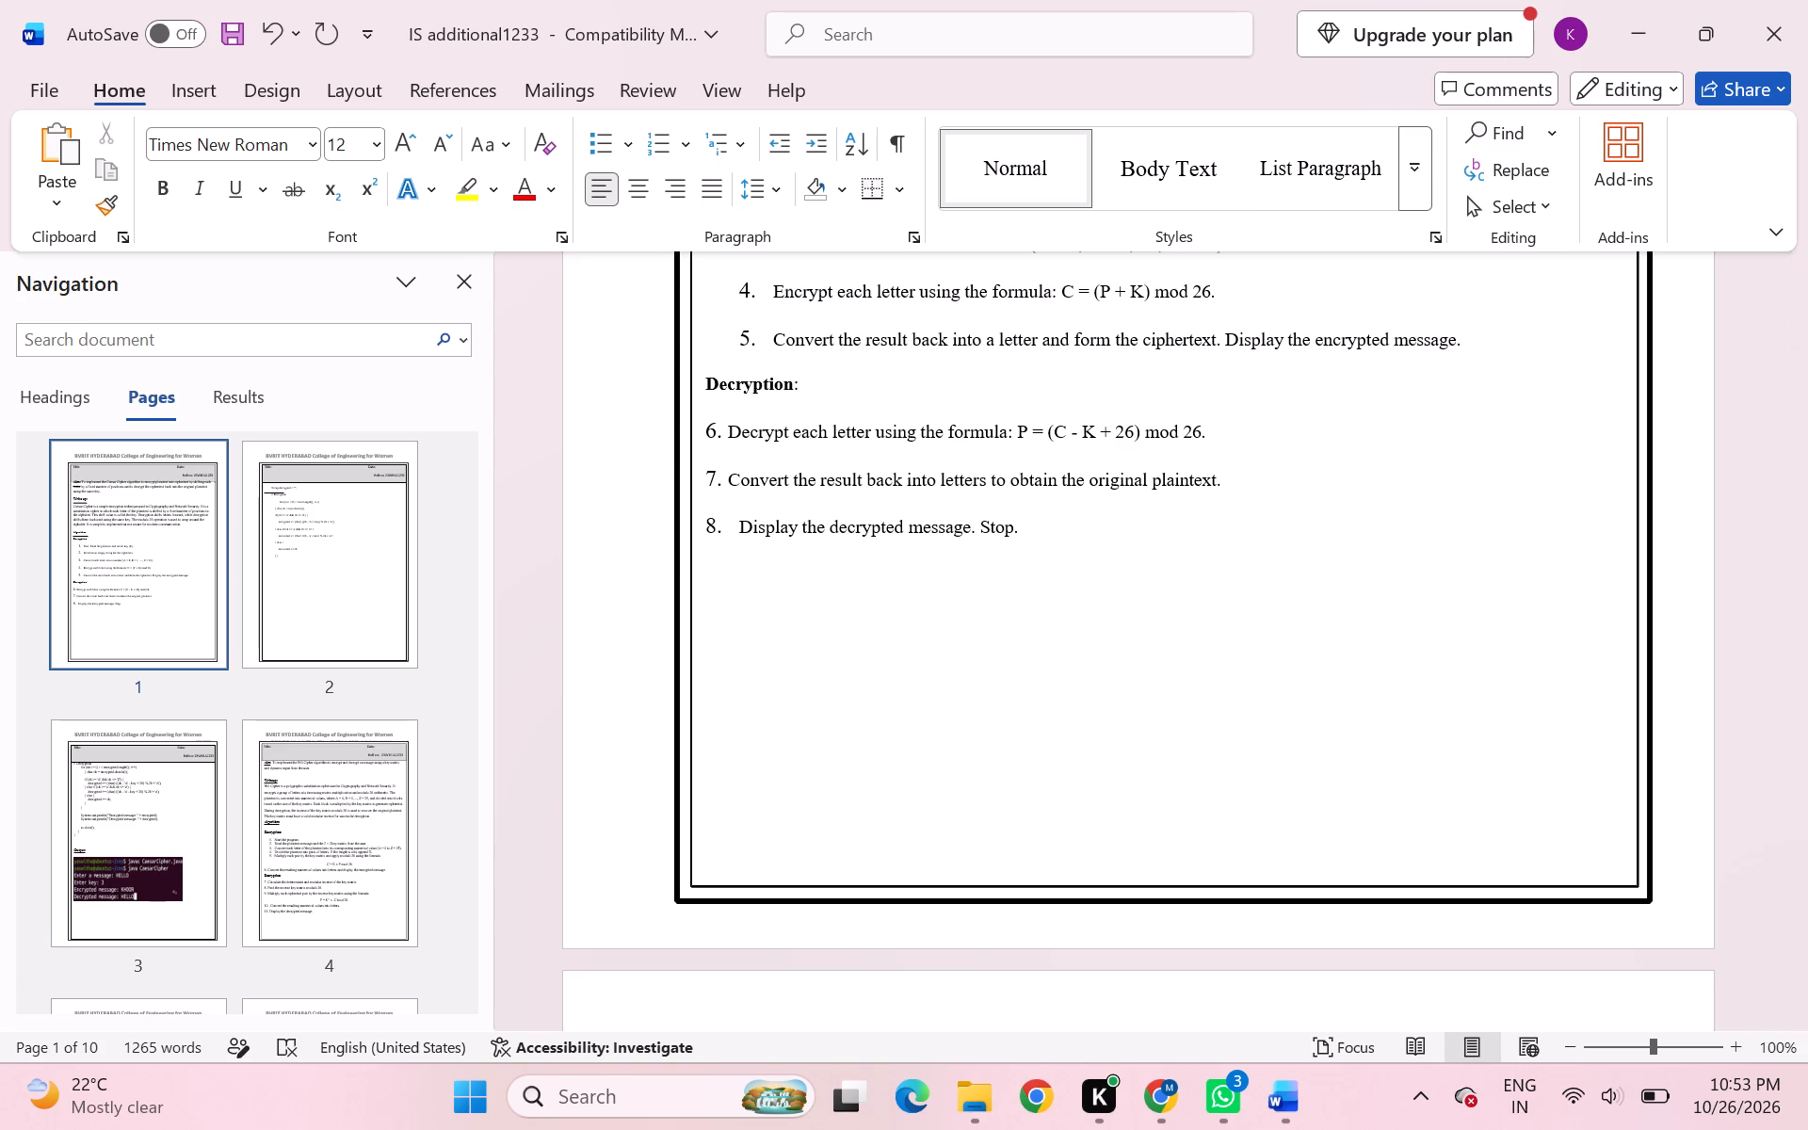
key(Return)
key(Return)
key(space)
key(space)
key(BackSpace)
key(BackSpace)
key(BackSpace)
key(BackSpace)
key(Return)
key(space)
key(space)
key(space)
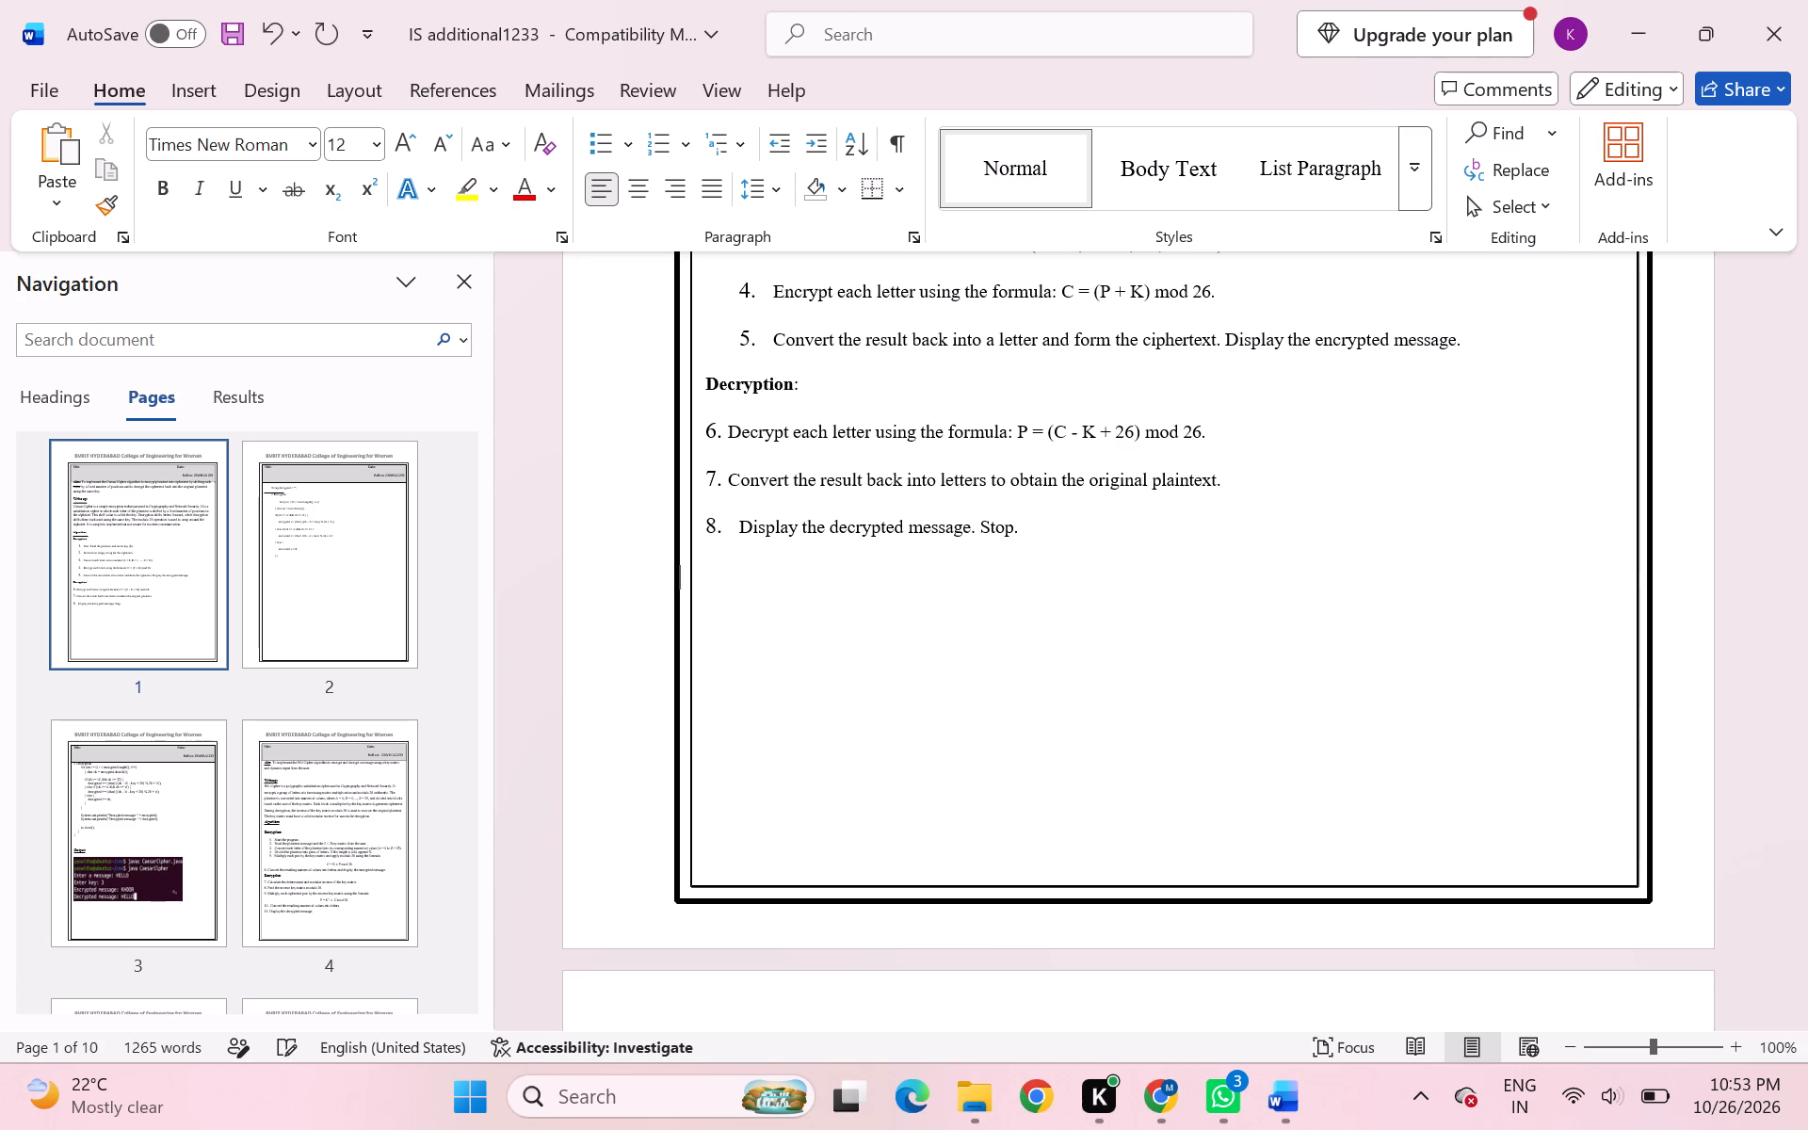
key(space)
key(space)
key(space)
key(space)
key(space)
key(ctrl+v)
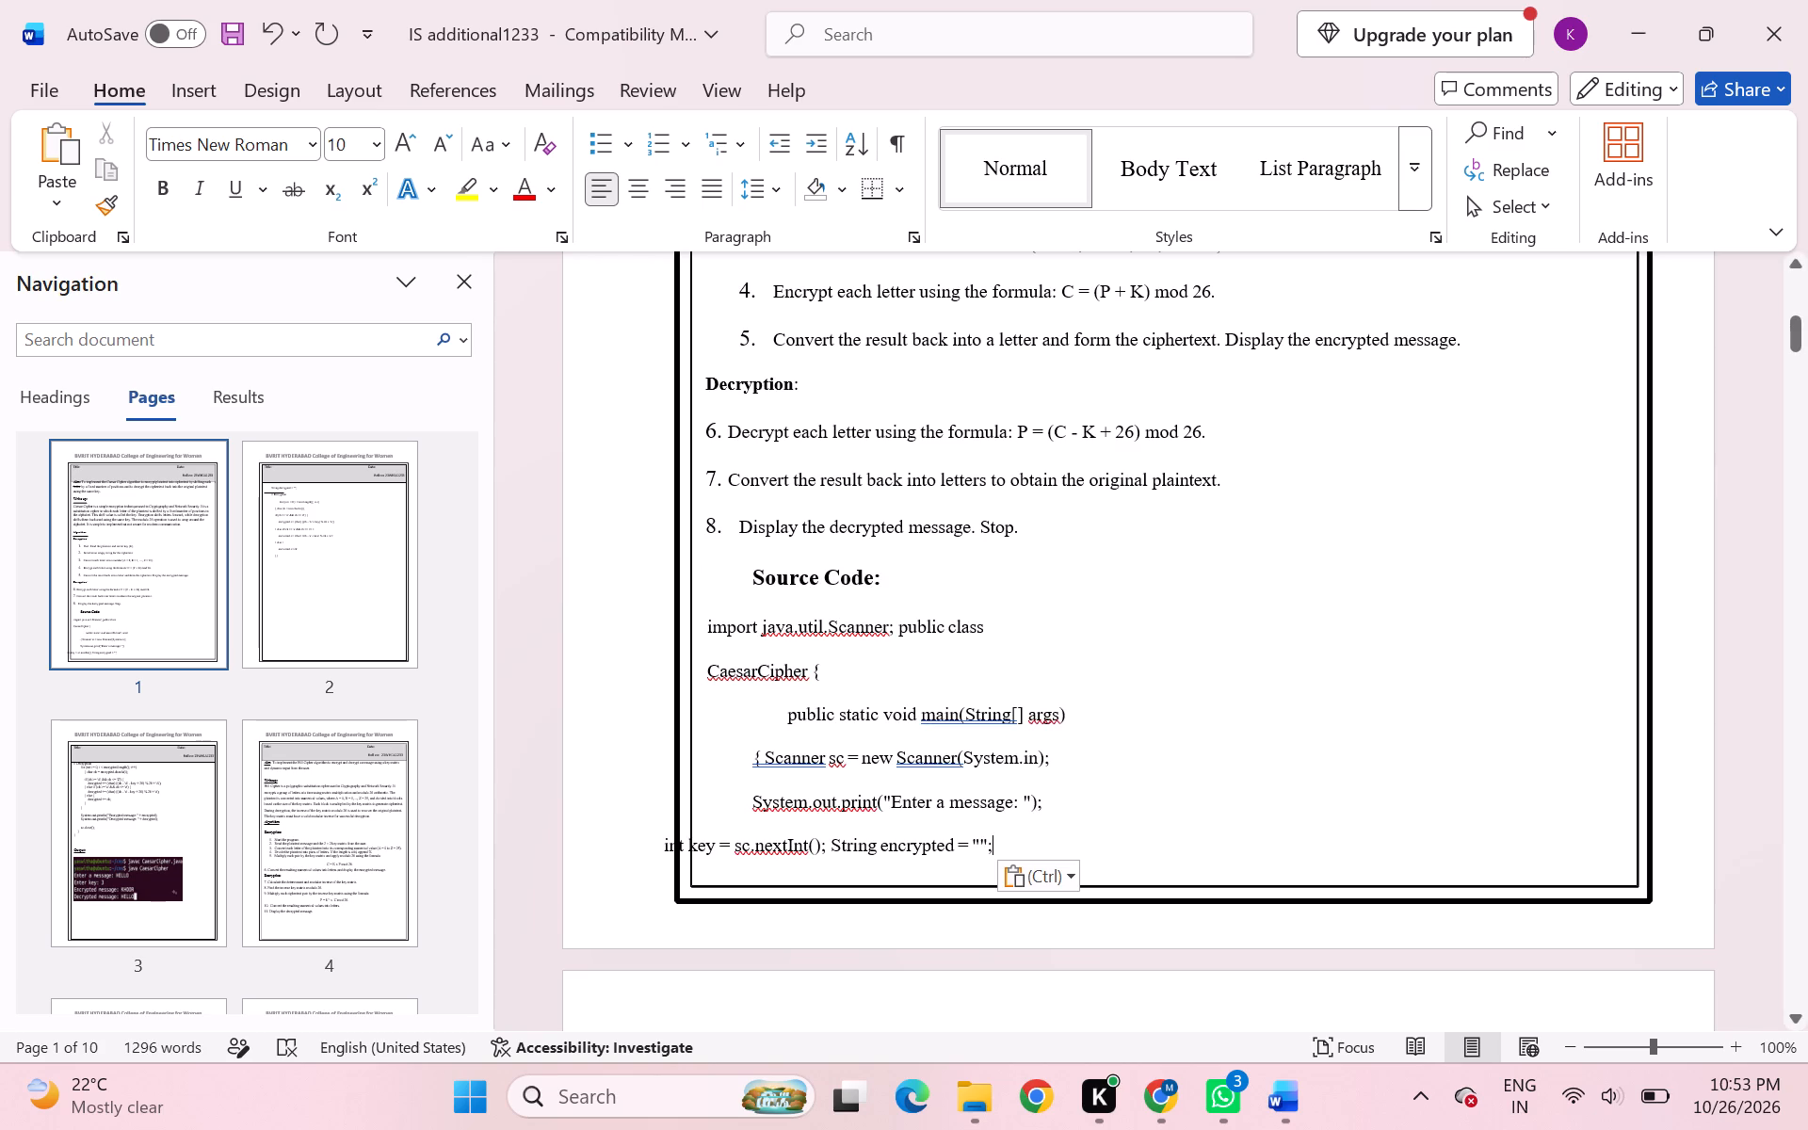
Start "public class CaesarCipher {" on its own line and reduce the indent of the main method line.
click(896, 630)
key(Return)
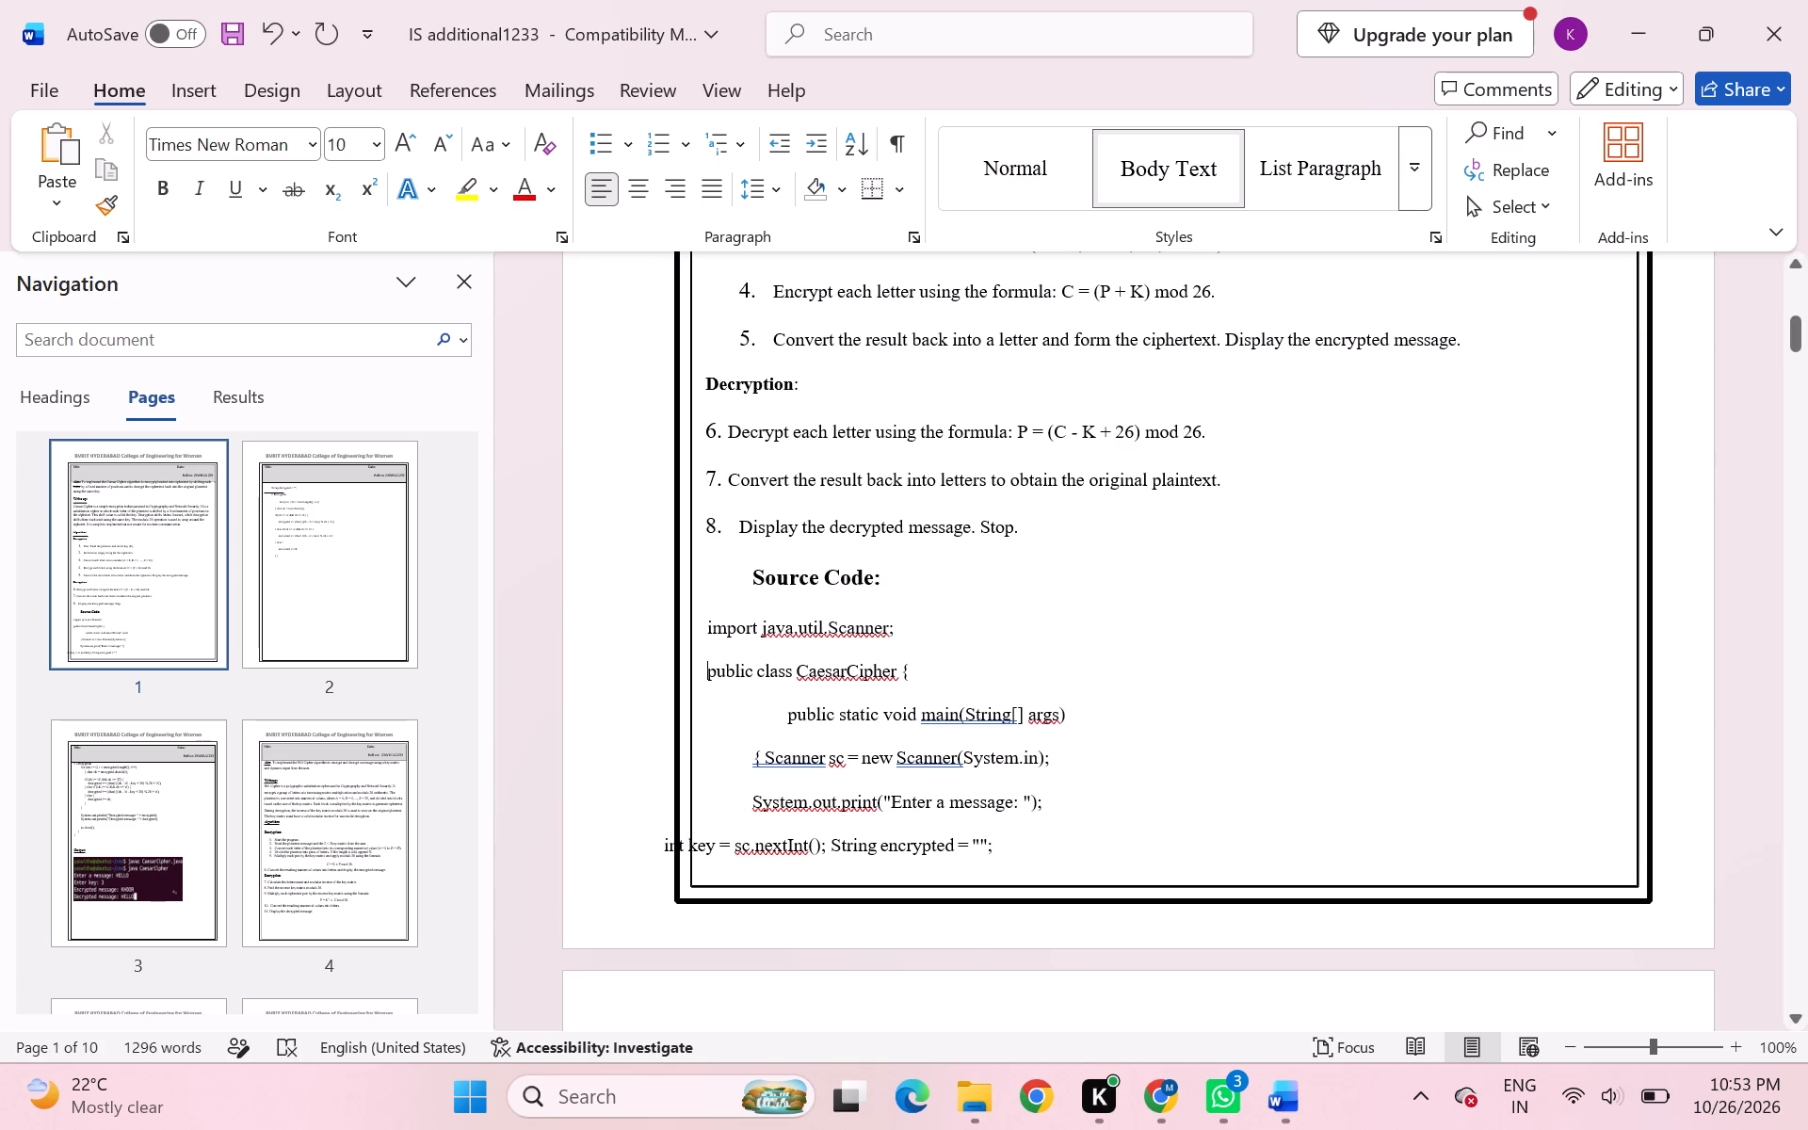
click(786, 710)
key(BackSpace)
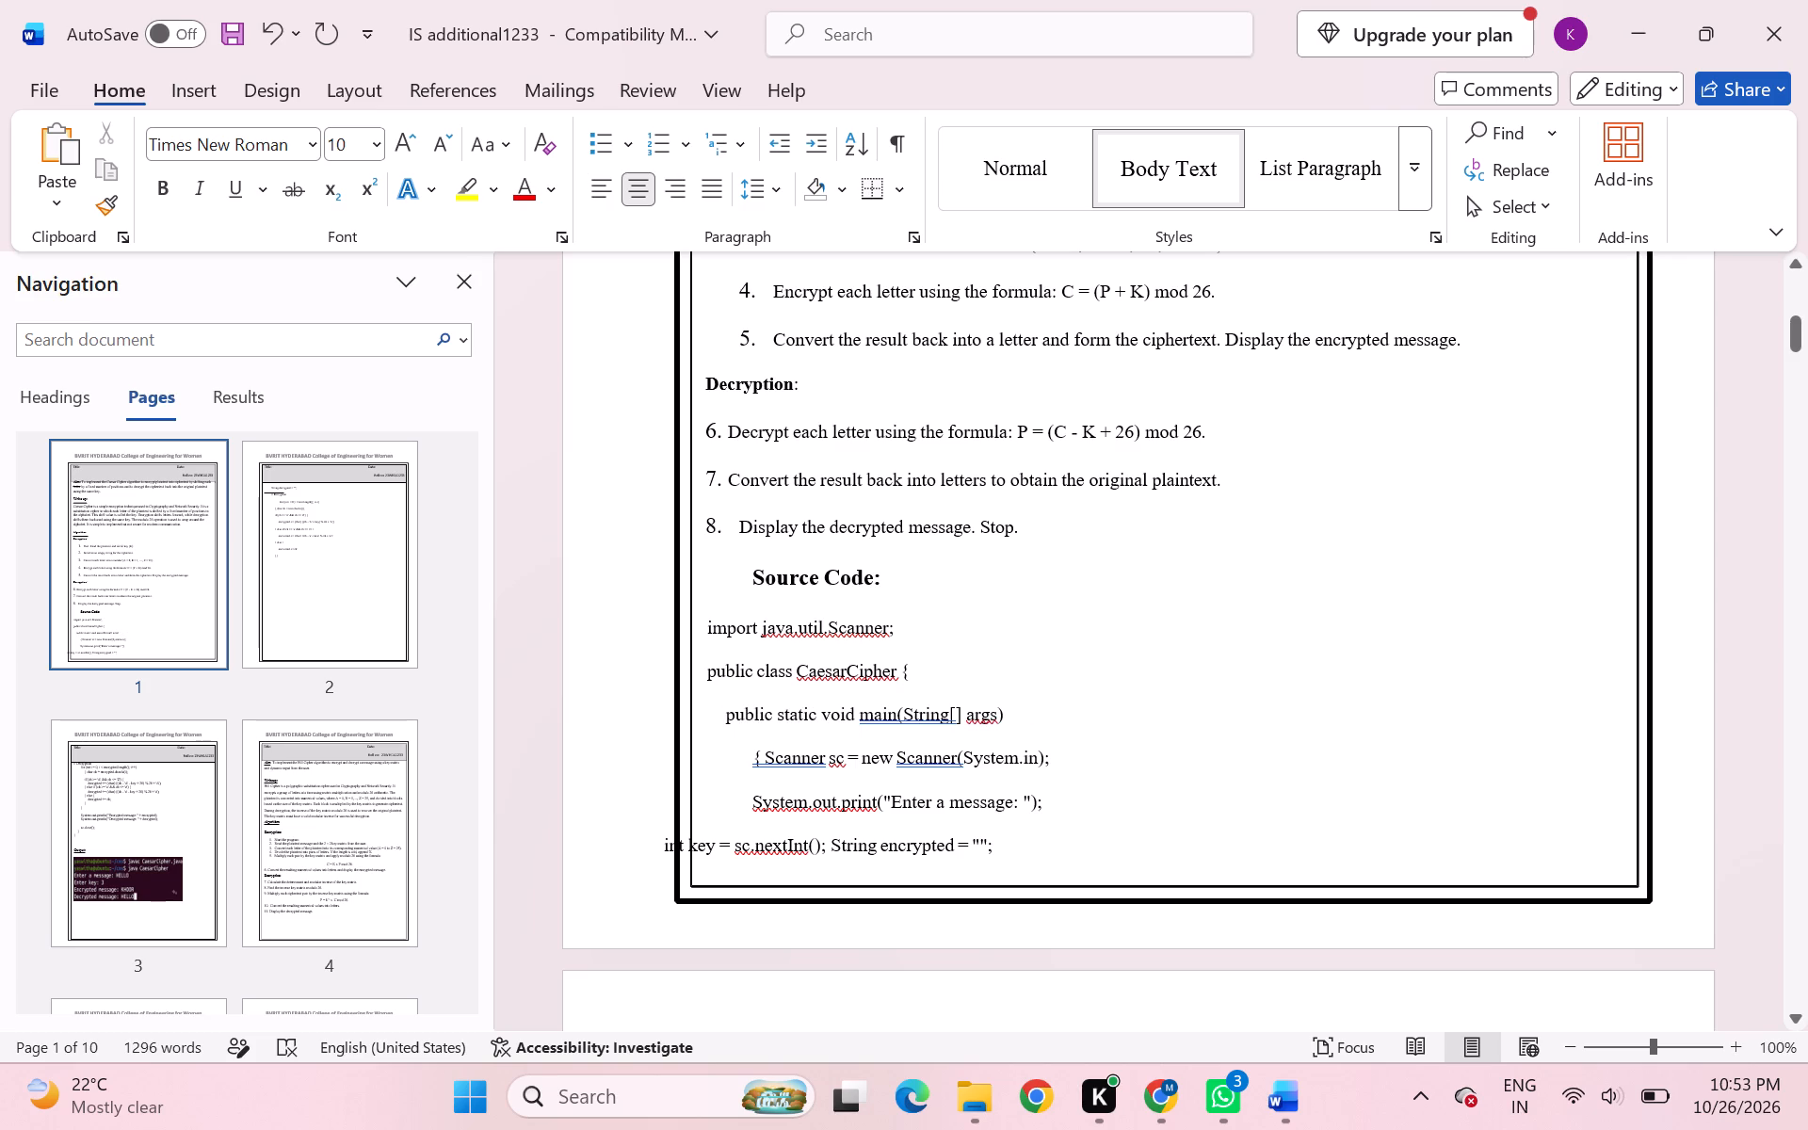
Cut the "int key = sc.nextInt(); String encrypted = "";" line from page 1 and add two blank lines in its place.
drag(659, 843, 1027, 848)
key(ctrl+x)
scroll(1027, 848, down, 1)
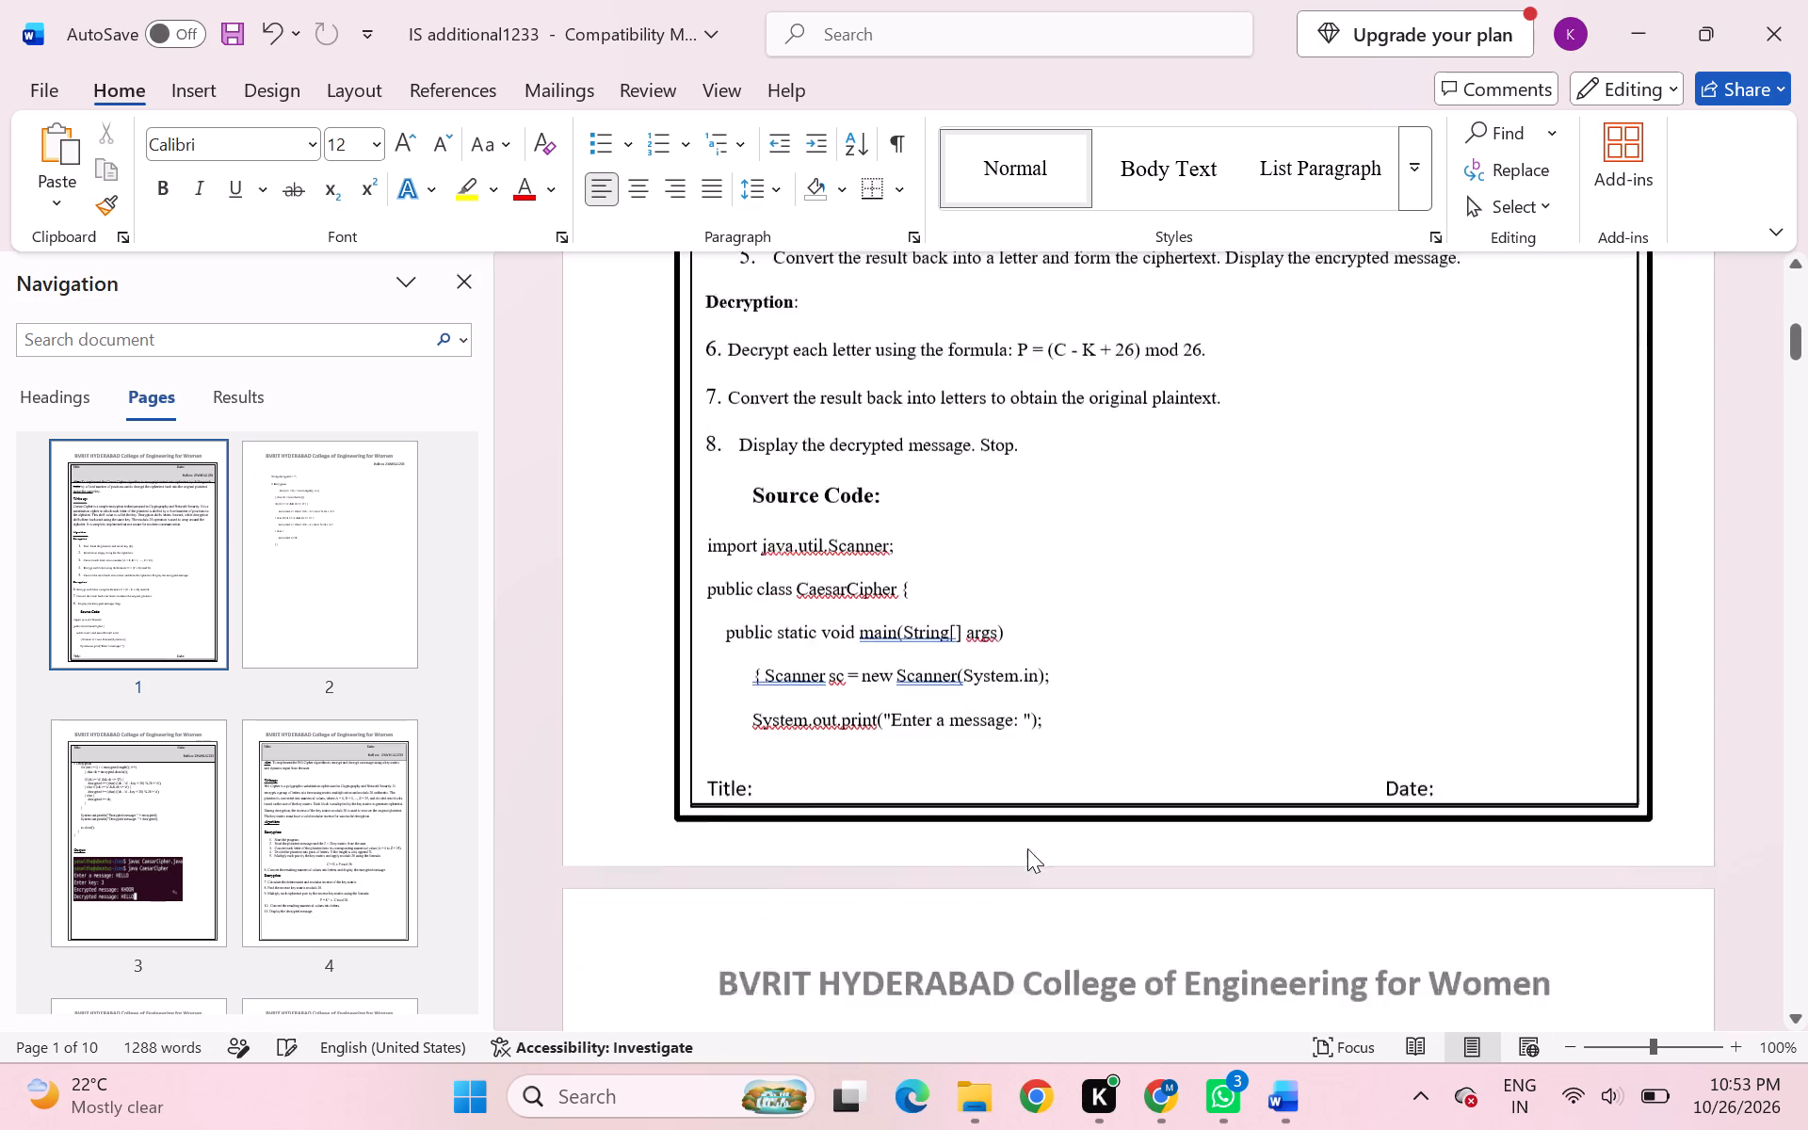
scroll(1027, 848, down, 1)
key(Return)
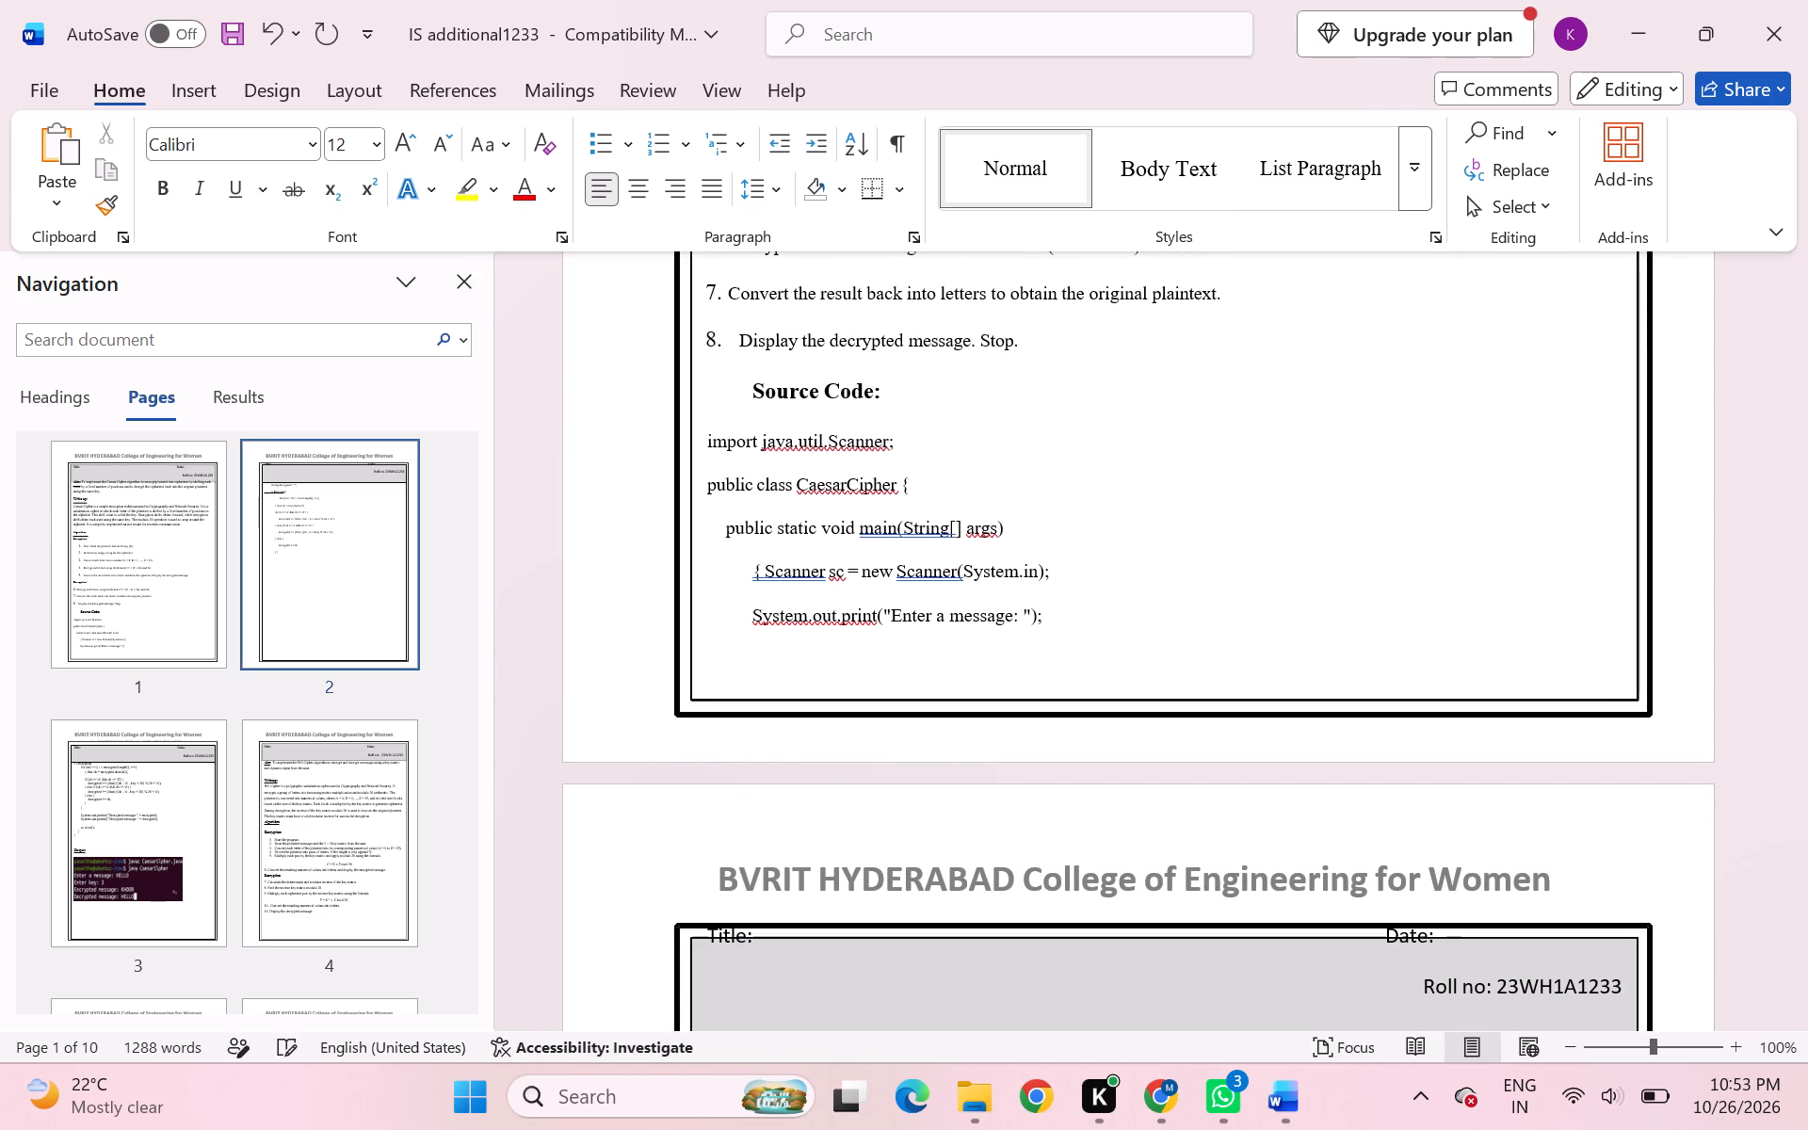
key(Return)
Delete the "String decrypted = "";" line at the top of page 2's code.
scroll(776, 719, down, 2)
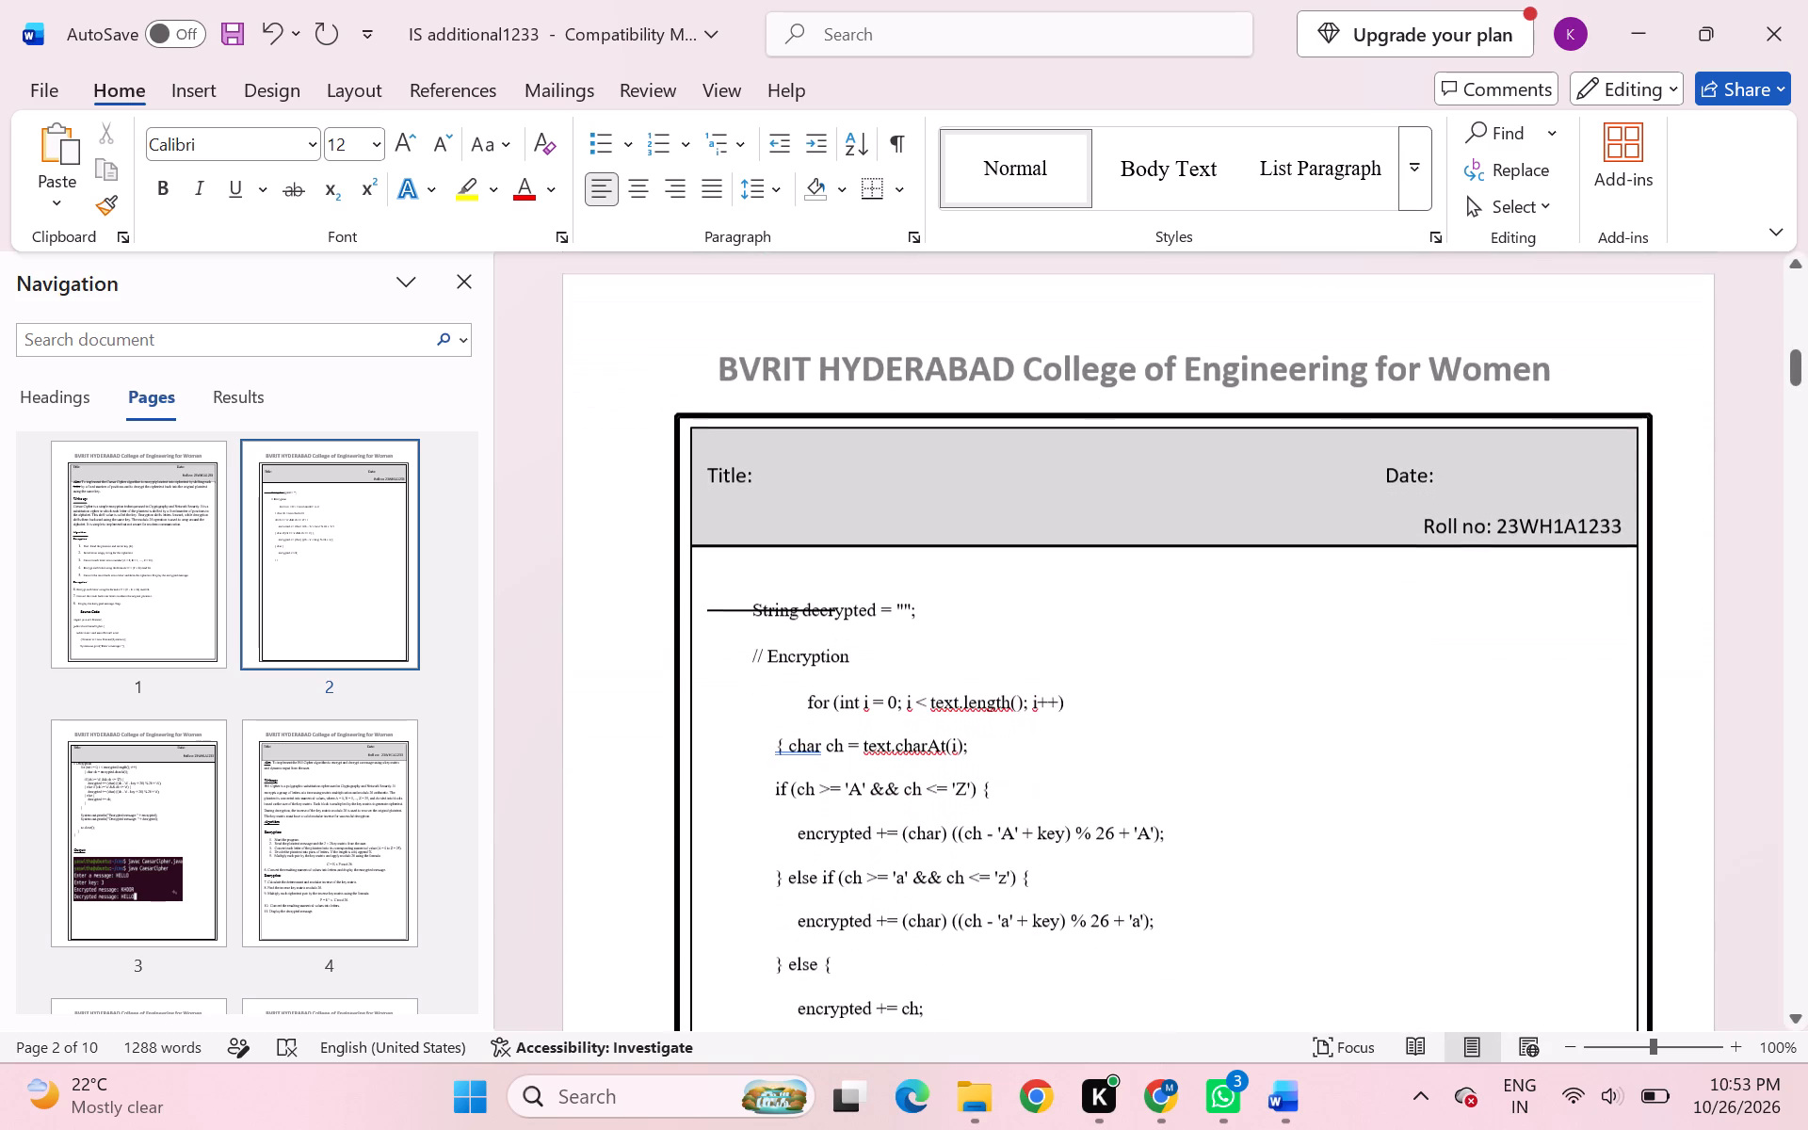
drag(928, 598, 736, 606)
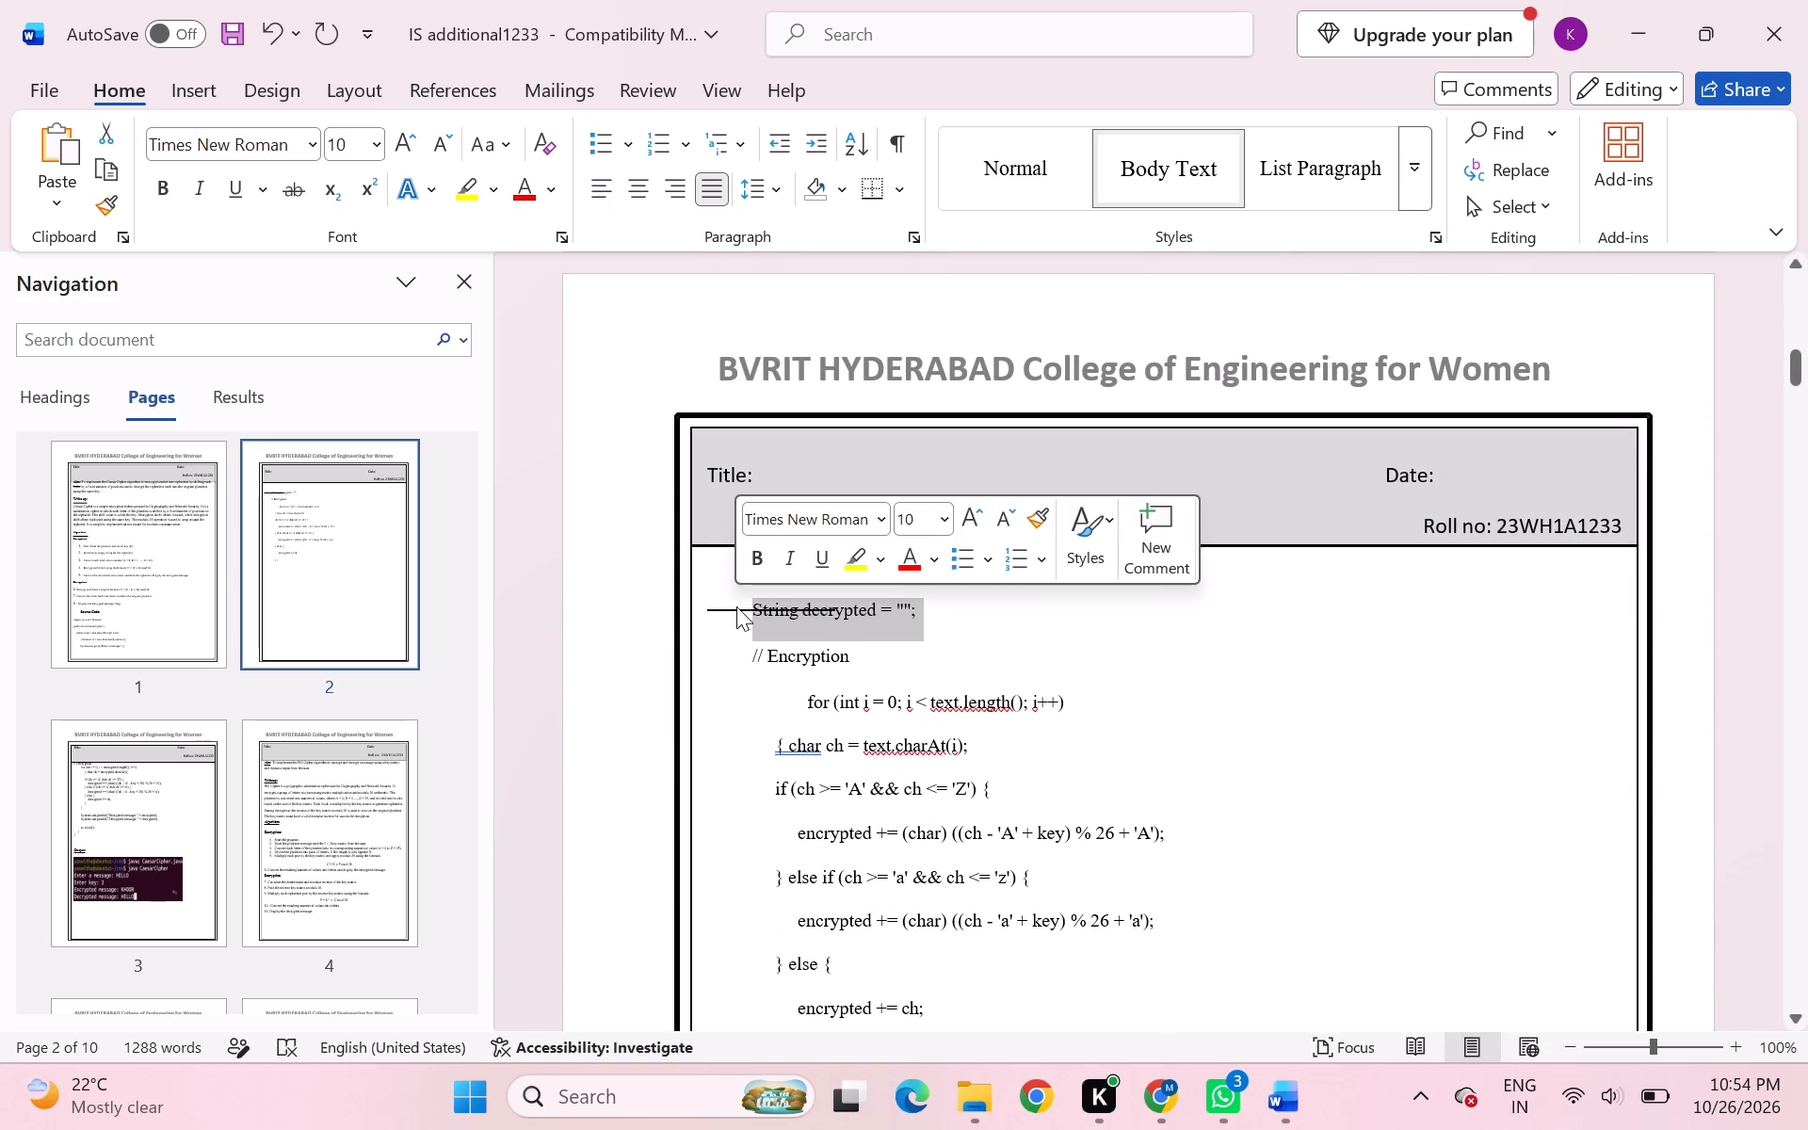
key(BackSpace)
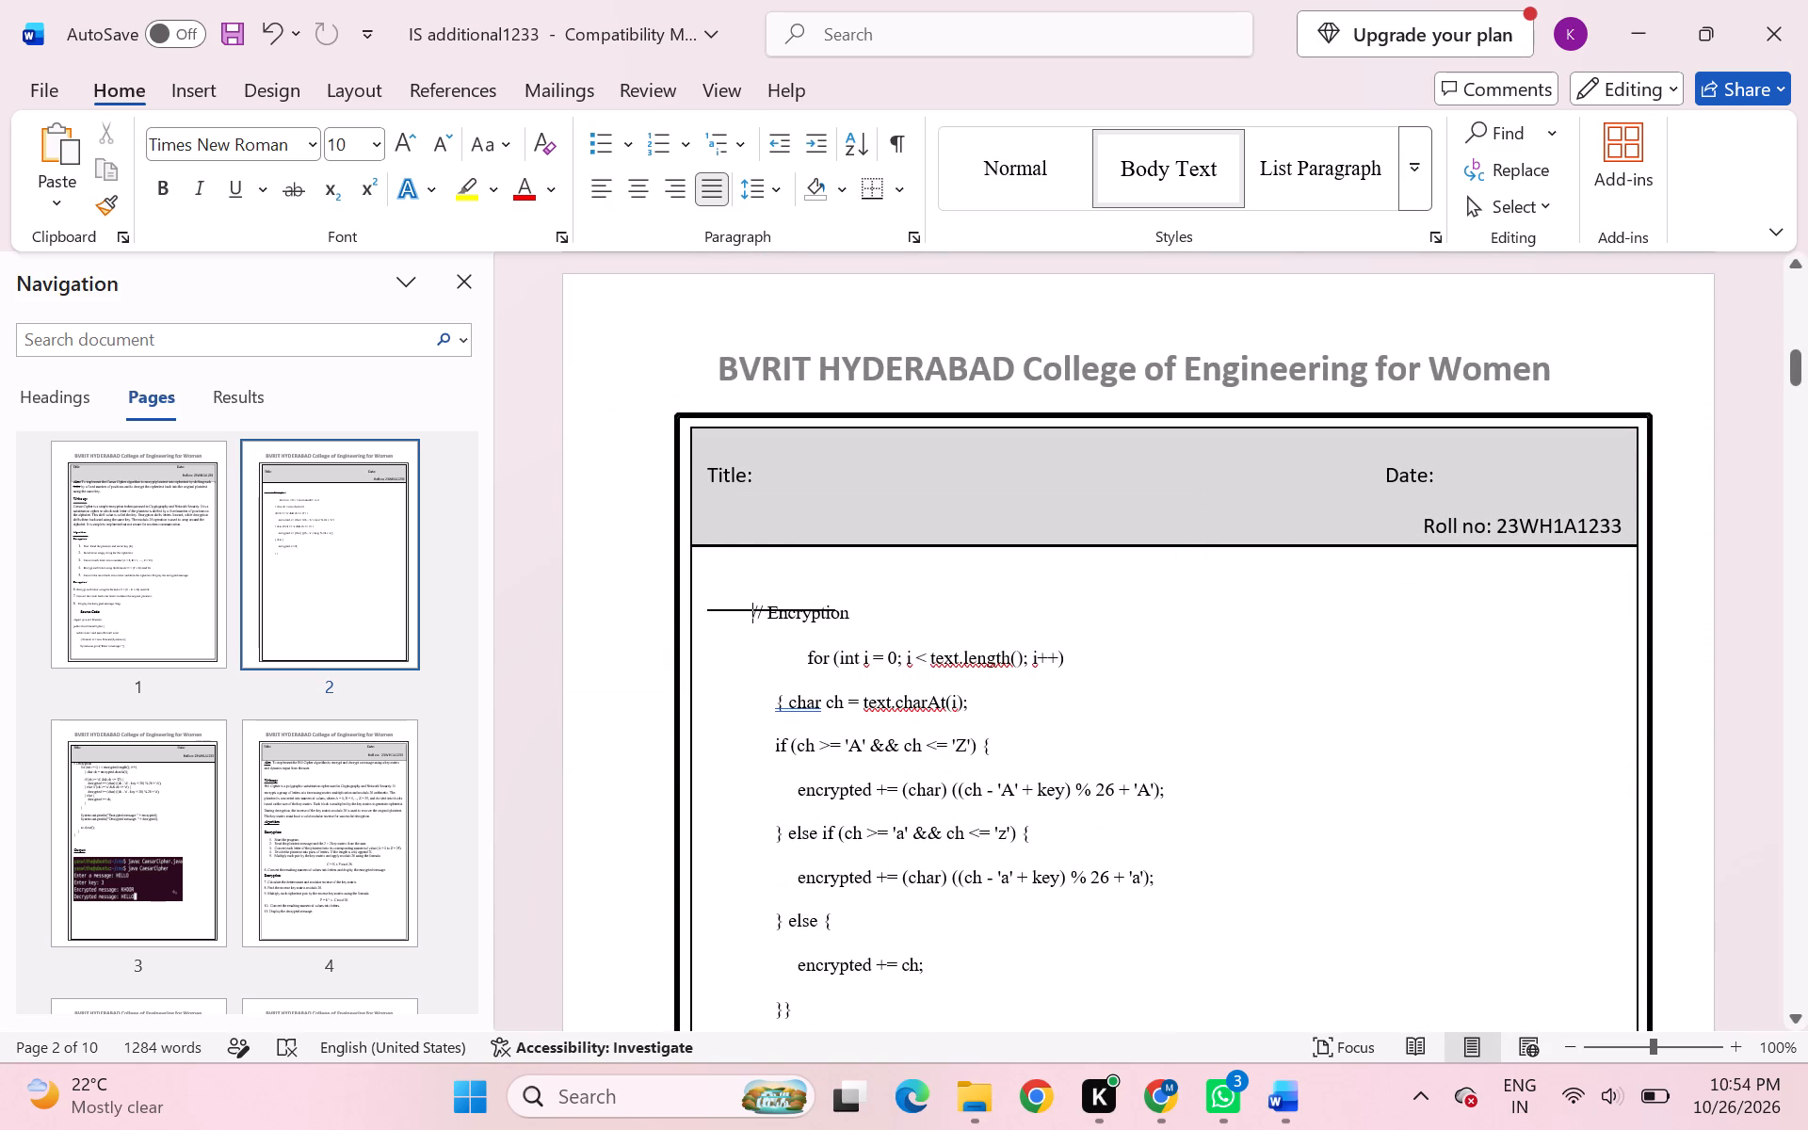
Delete the "// Encryption" comment above the for loop on page 2, leaving its line blank.
click(721, 609)
double_click(702, 618)
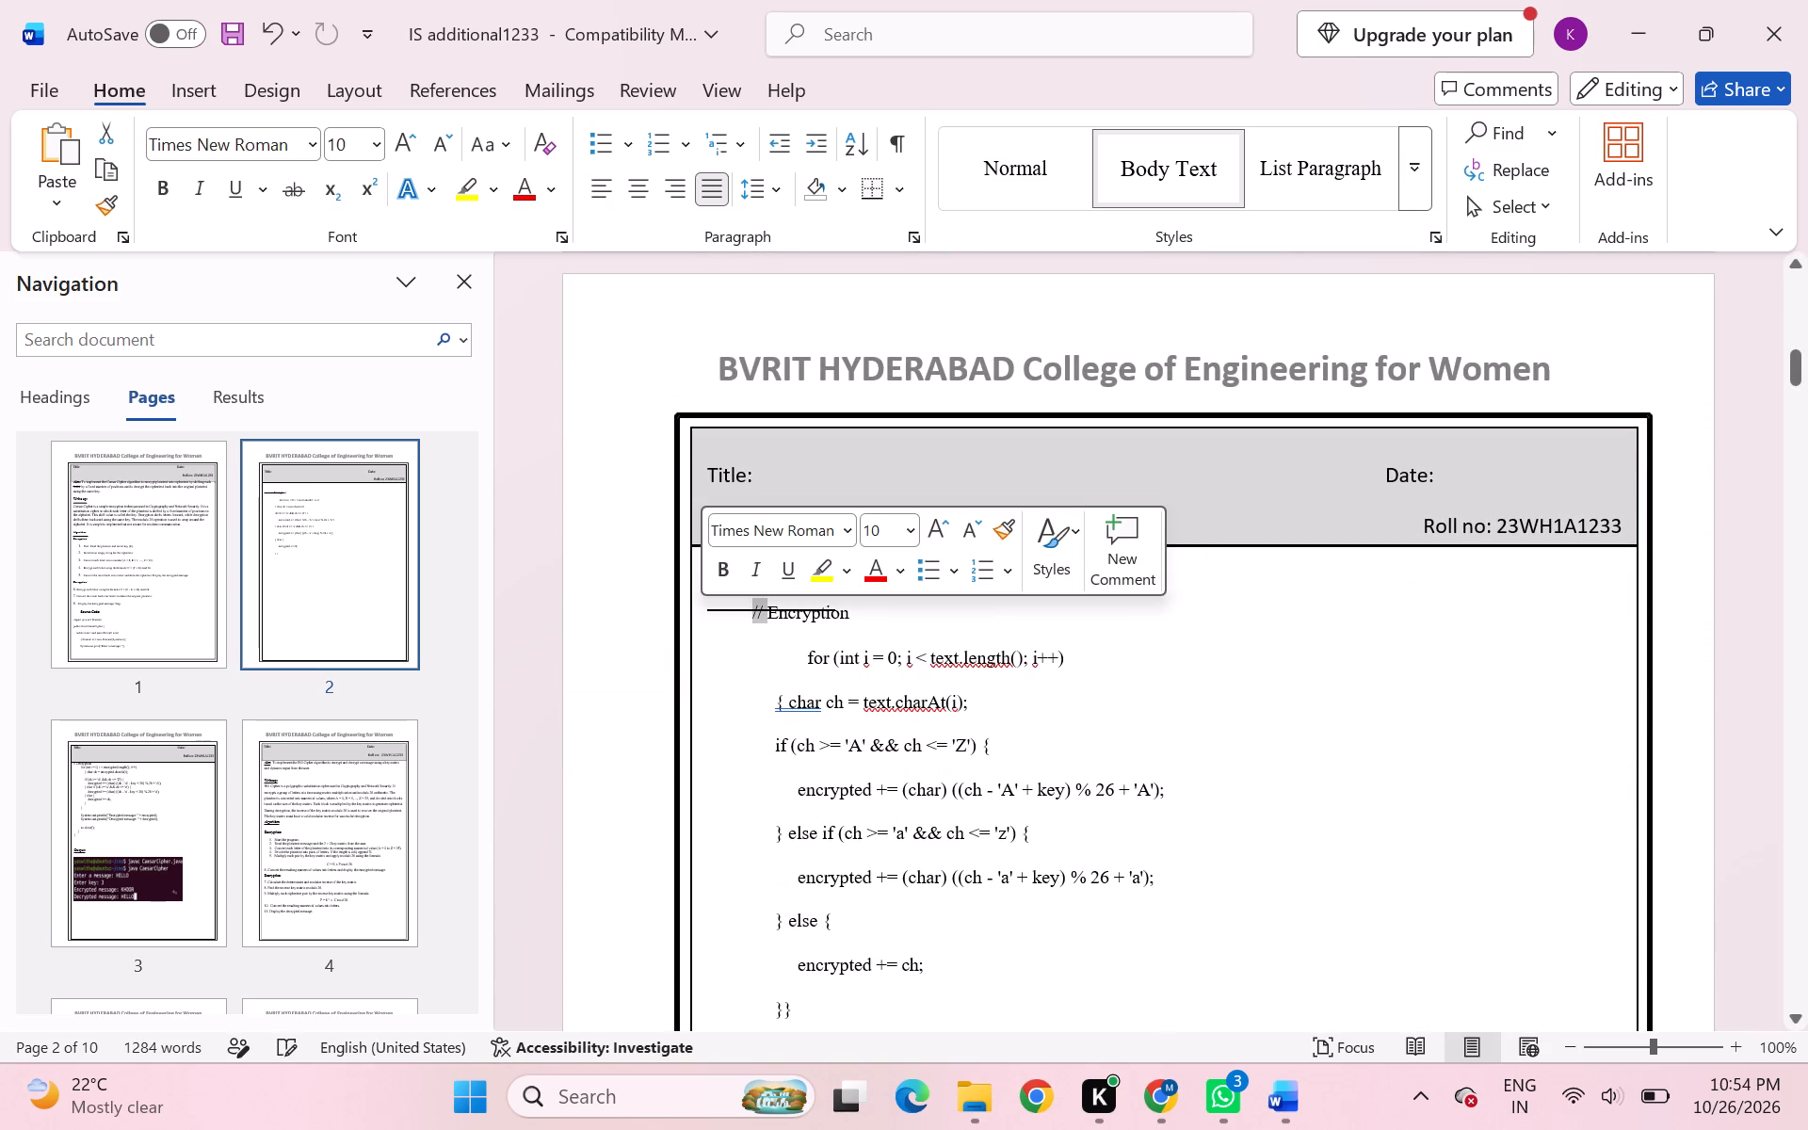
click(888, 606)
click(874, 614)
key(BackSpace)
key(BackSpace)
key(BackSpace)
key(BackSpace)
key(BackSpace)
key(BackSpace)
key(BackSpace)
key(BackSpace)
key(BackSpace)
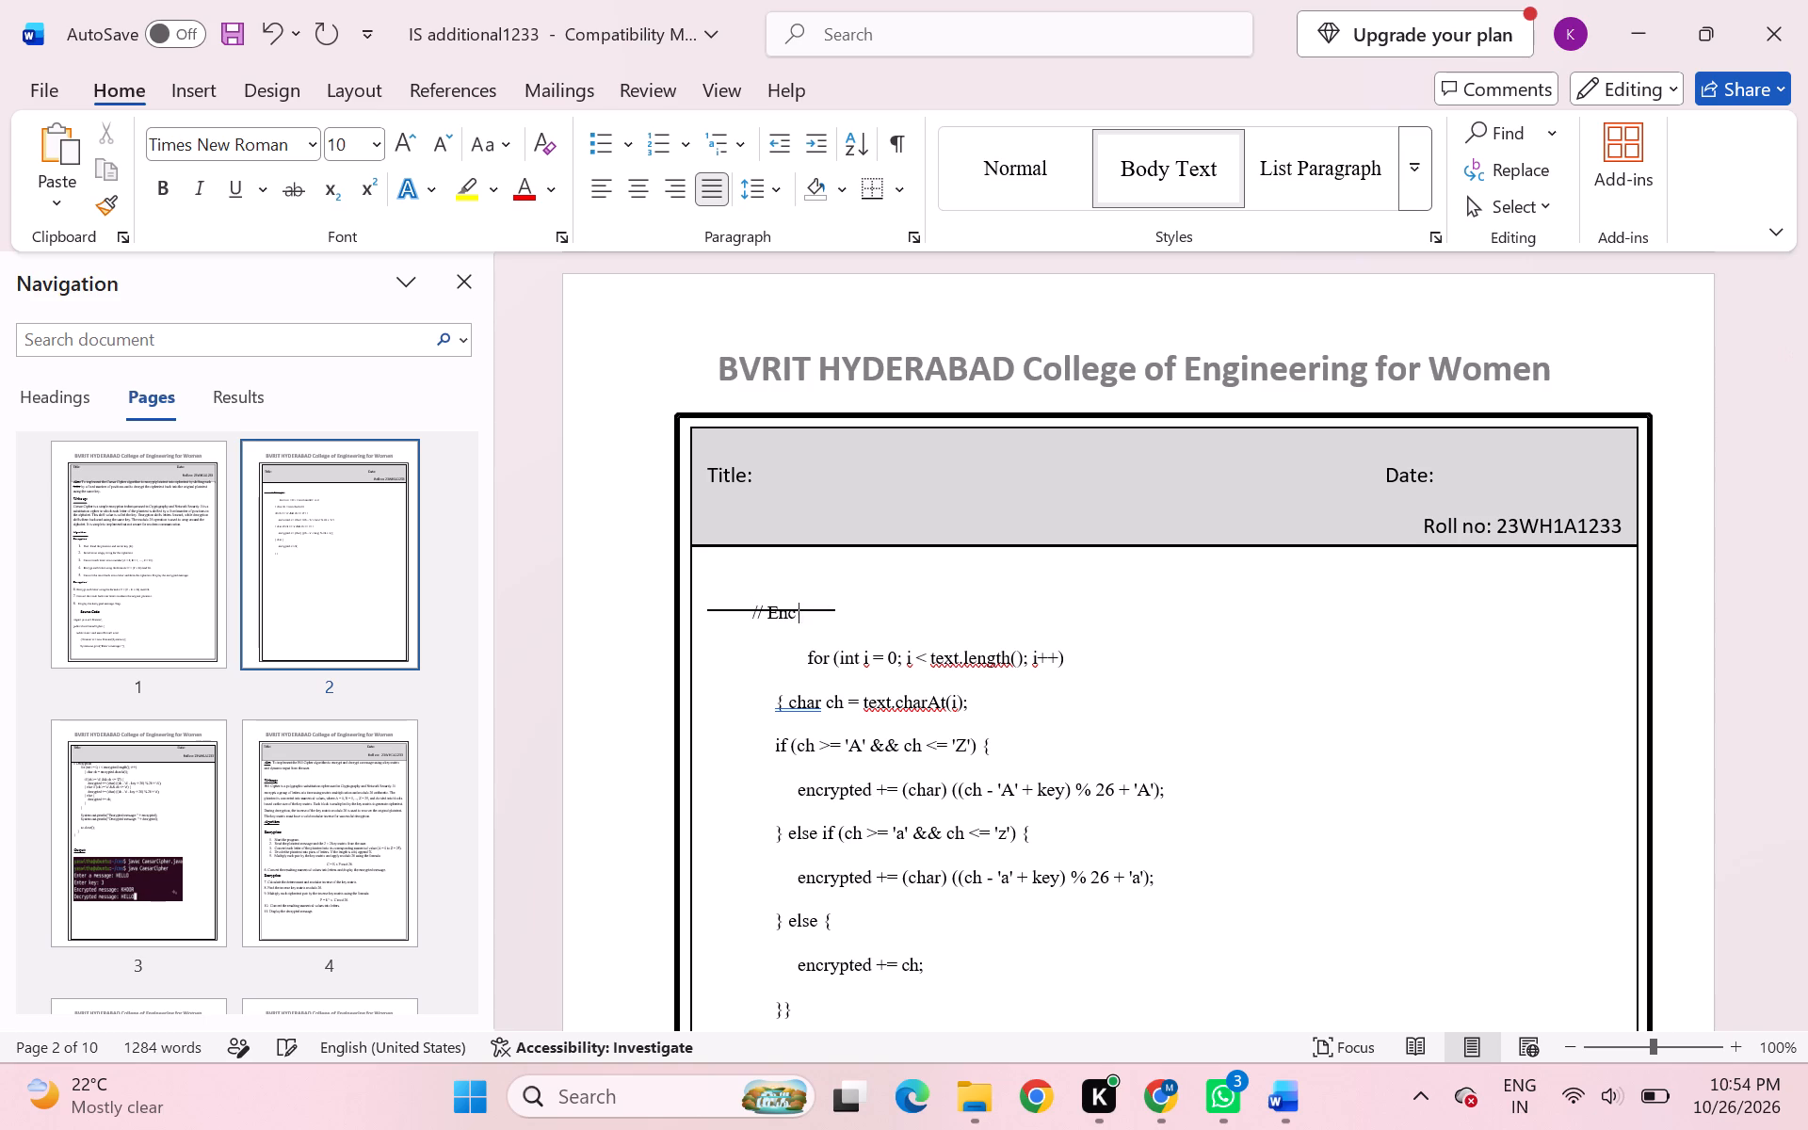
key(BackSpace)
key(BackSpace)
key(BackSpace)
key(BackSpace)
key(BackSpace)
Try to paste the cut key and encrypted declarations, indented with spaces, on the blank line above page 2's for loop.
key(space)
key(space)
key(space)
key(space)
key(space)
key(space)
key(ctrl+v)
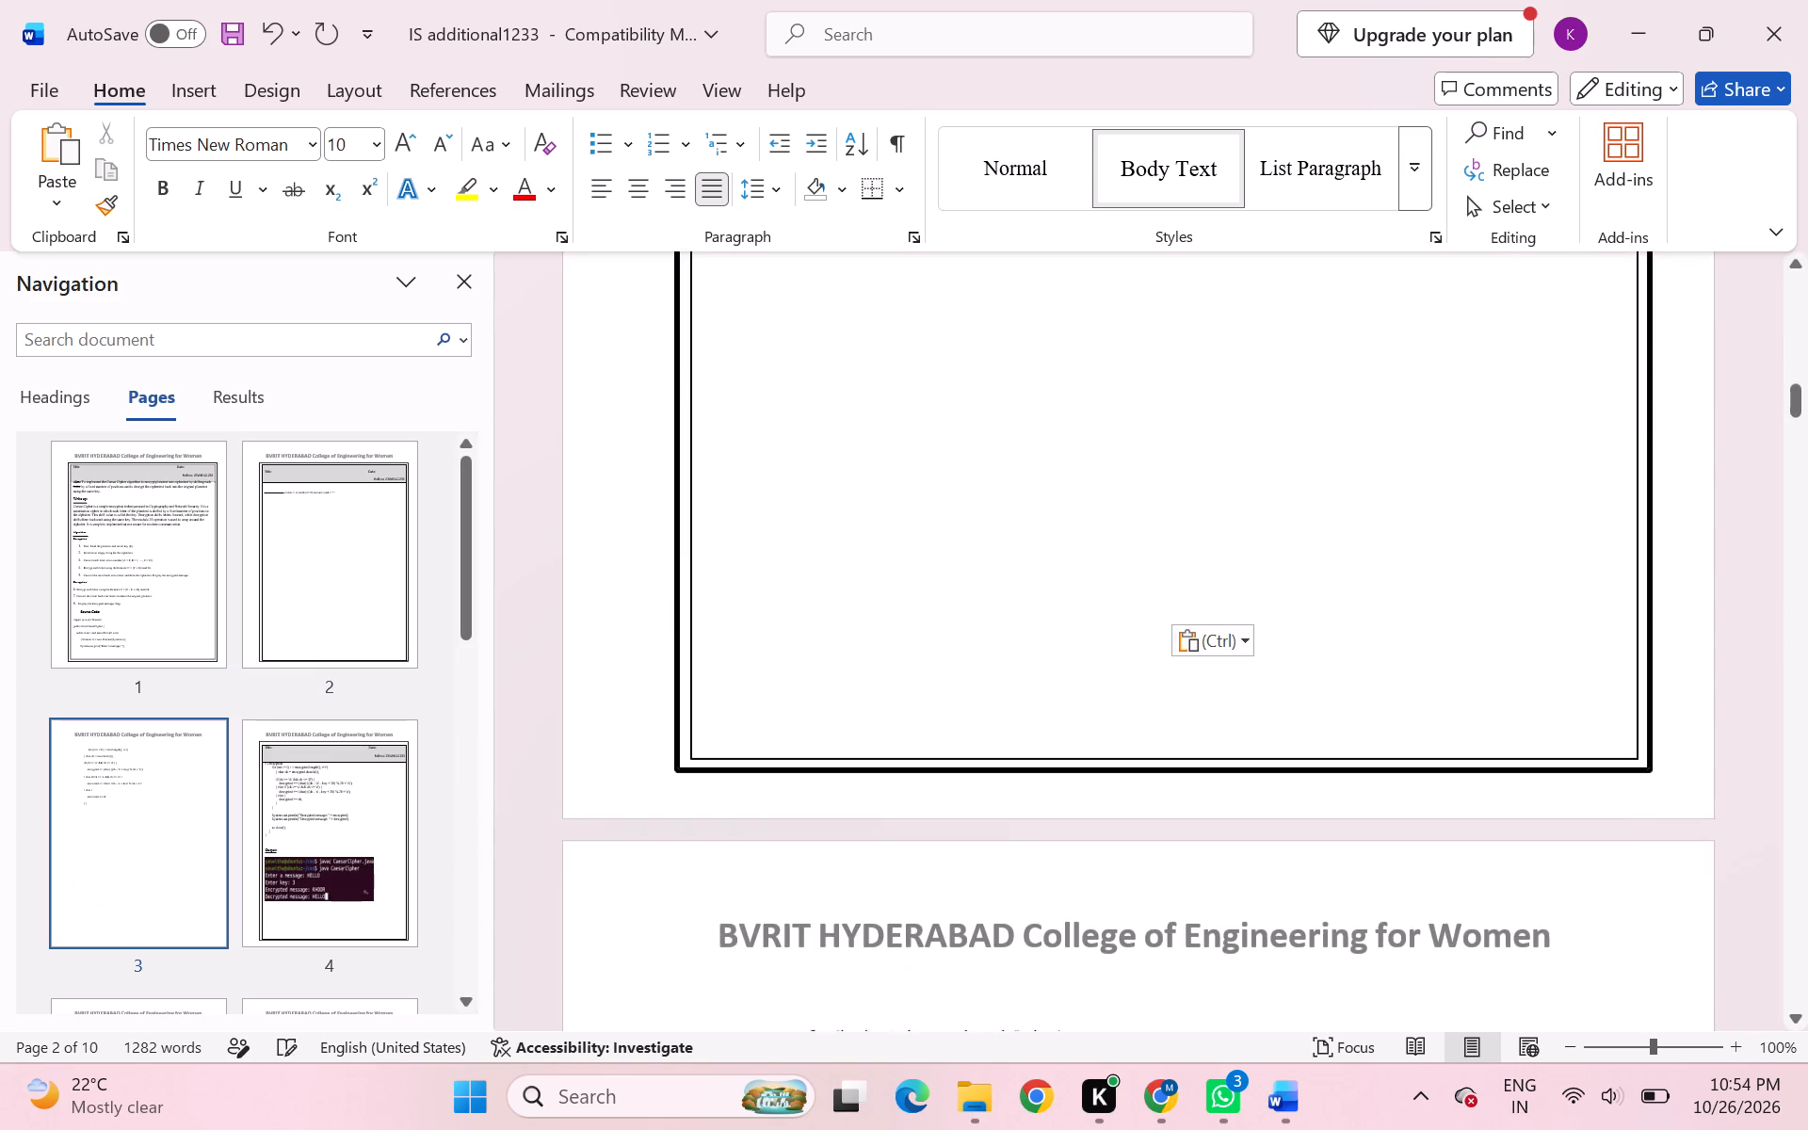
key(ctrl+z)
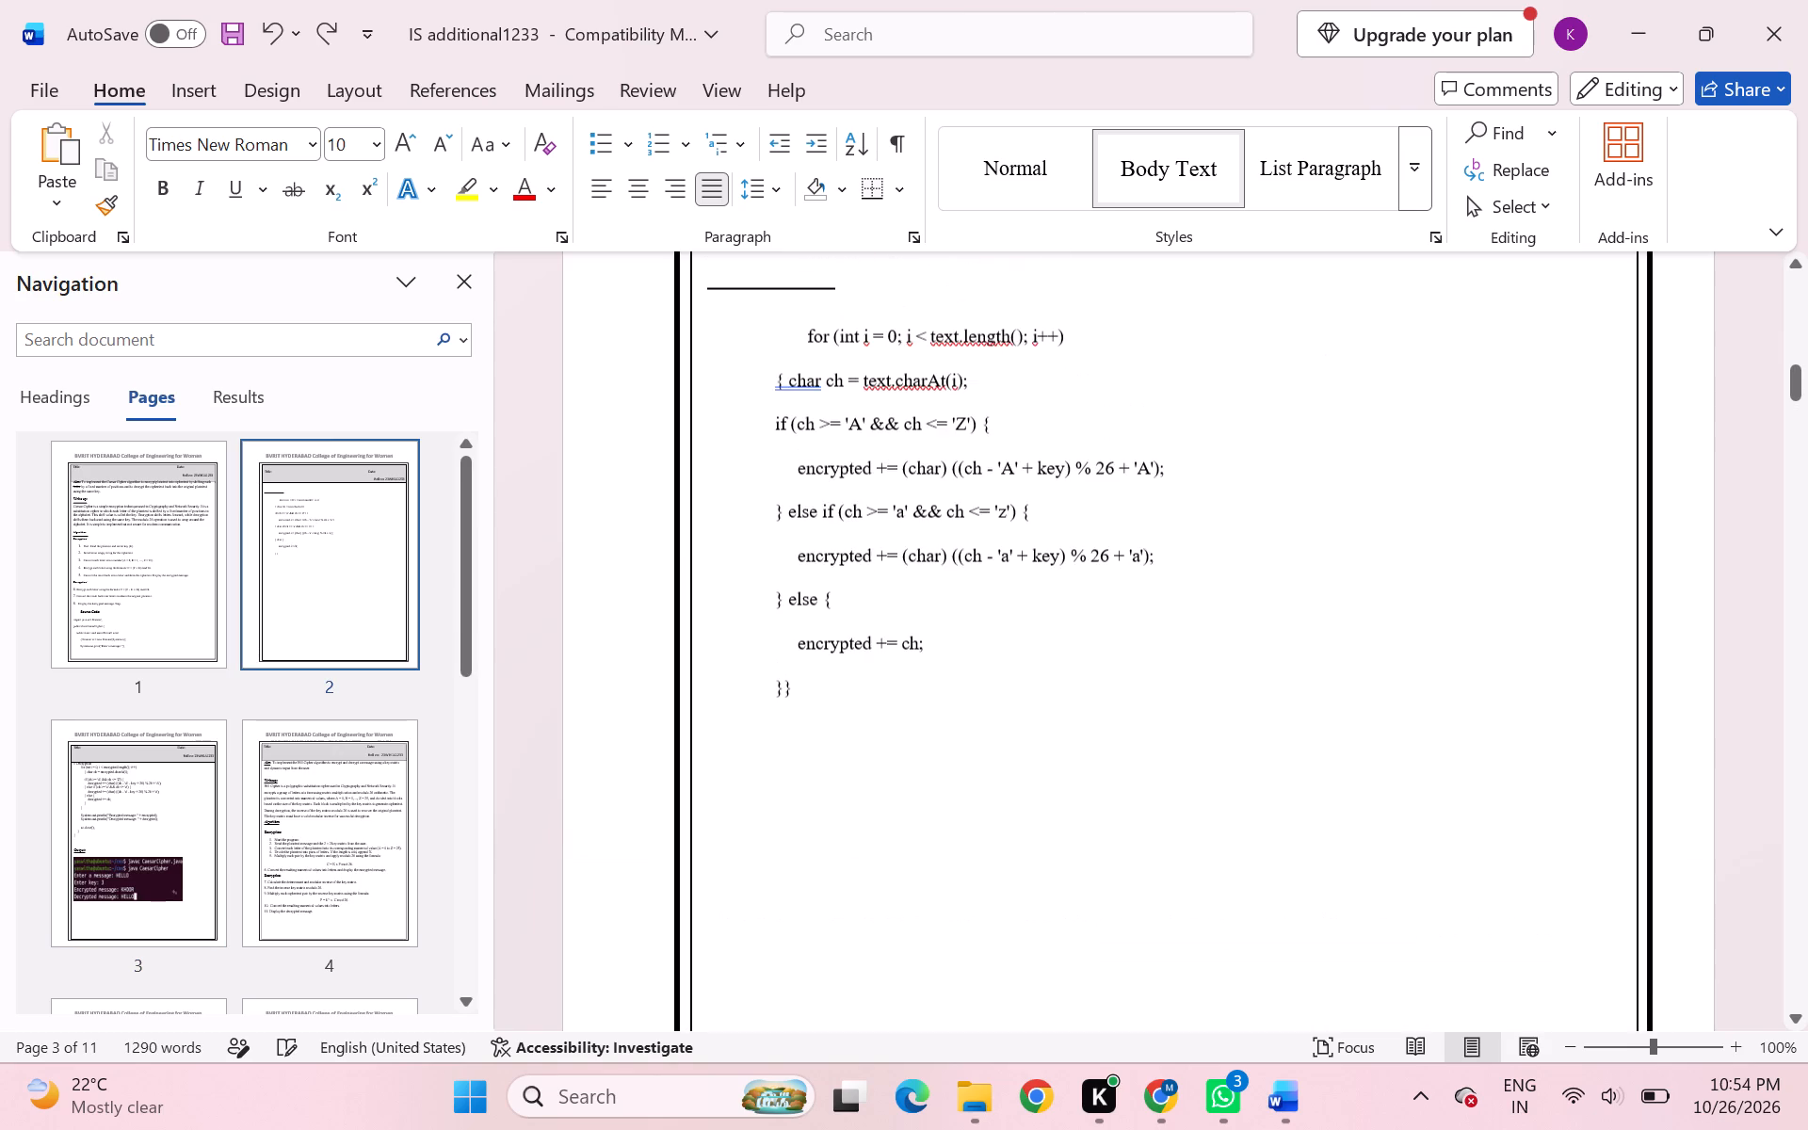
Reduce the indent of the "for (int i = 0; i < text.length(); i++)" line on page 2.
scroll(874, 614, up, 2)
scroll(874, 614, down, 3)
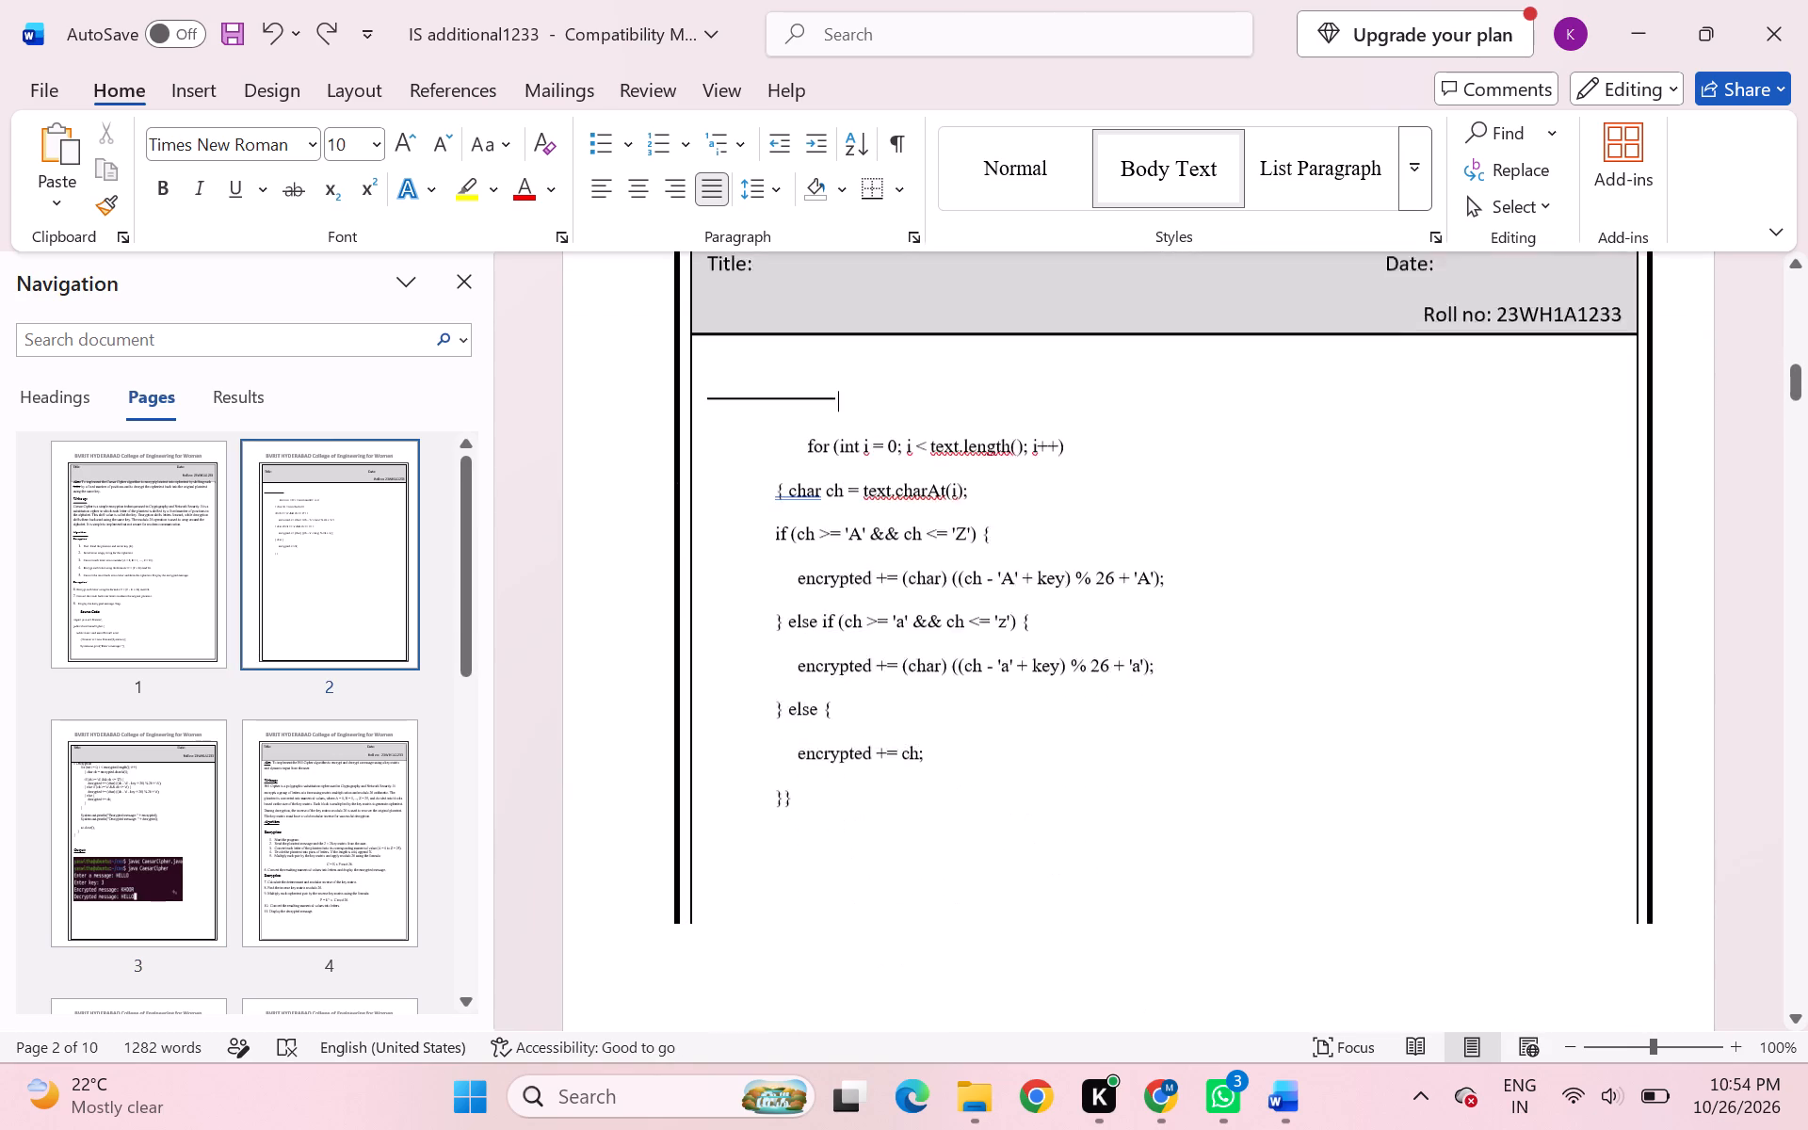
click(813, 340)
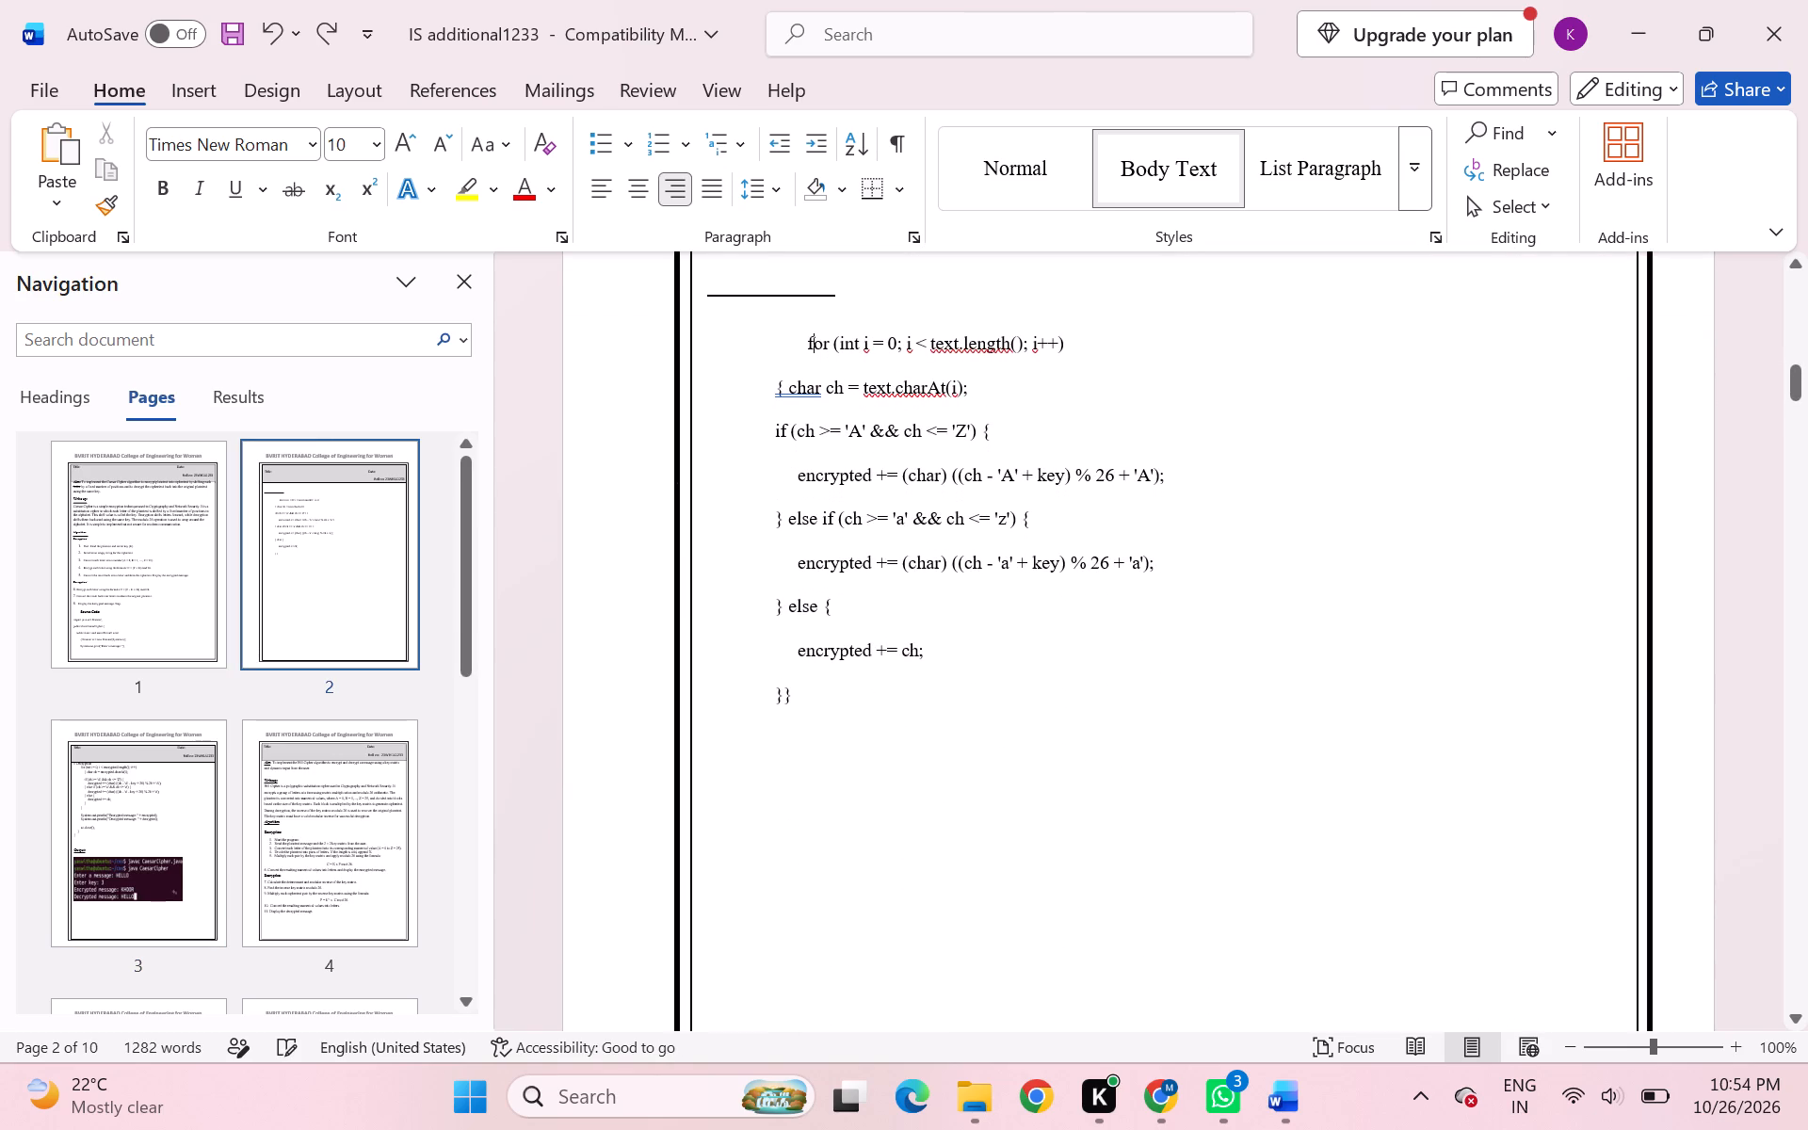
key(Left)
key(BackSpace)
Move the decryption code, from its for loop through the final closing brace, from page 3 to an indented new line below the encryption loop on page 2.
scroll(813, 340, down, 2)
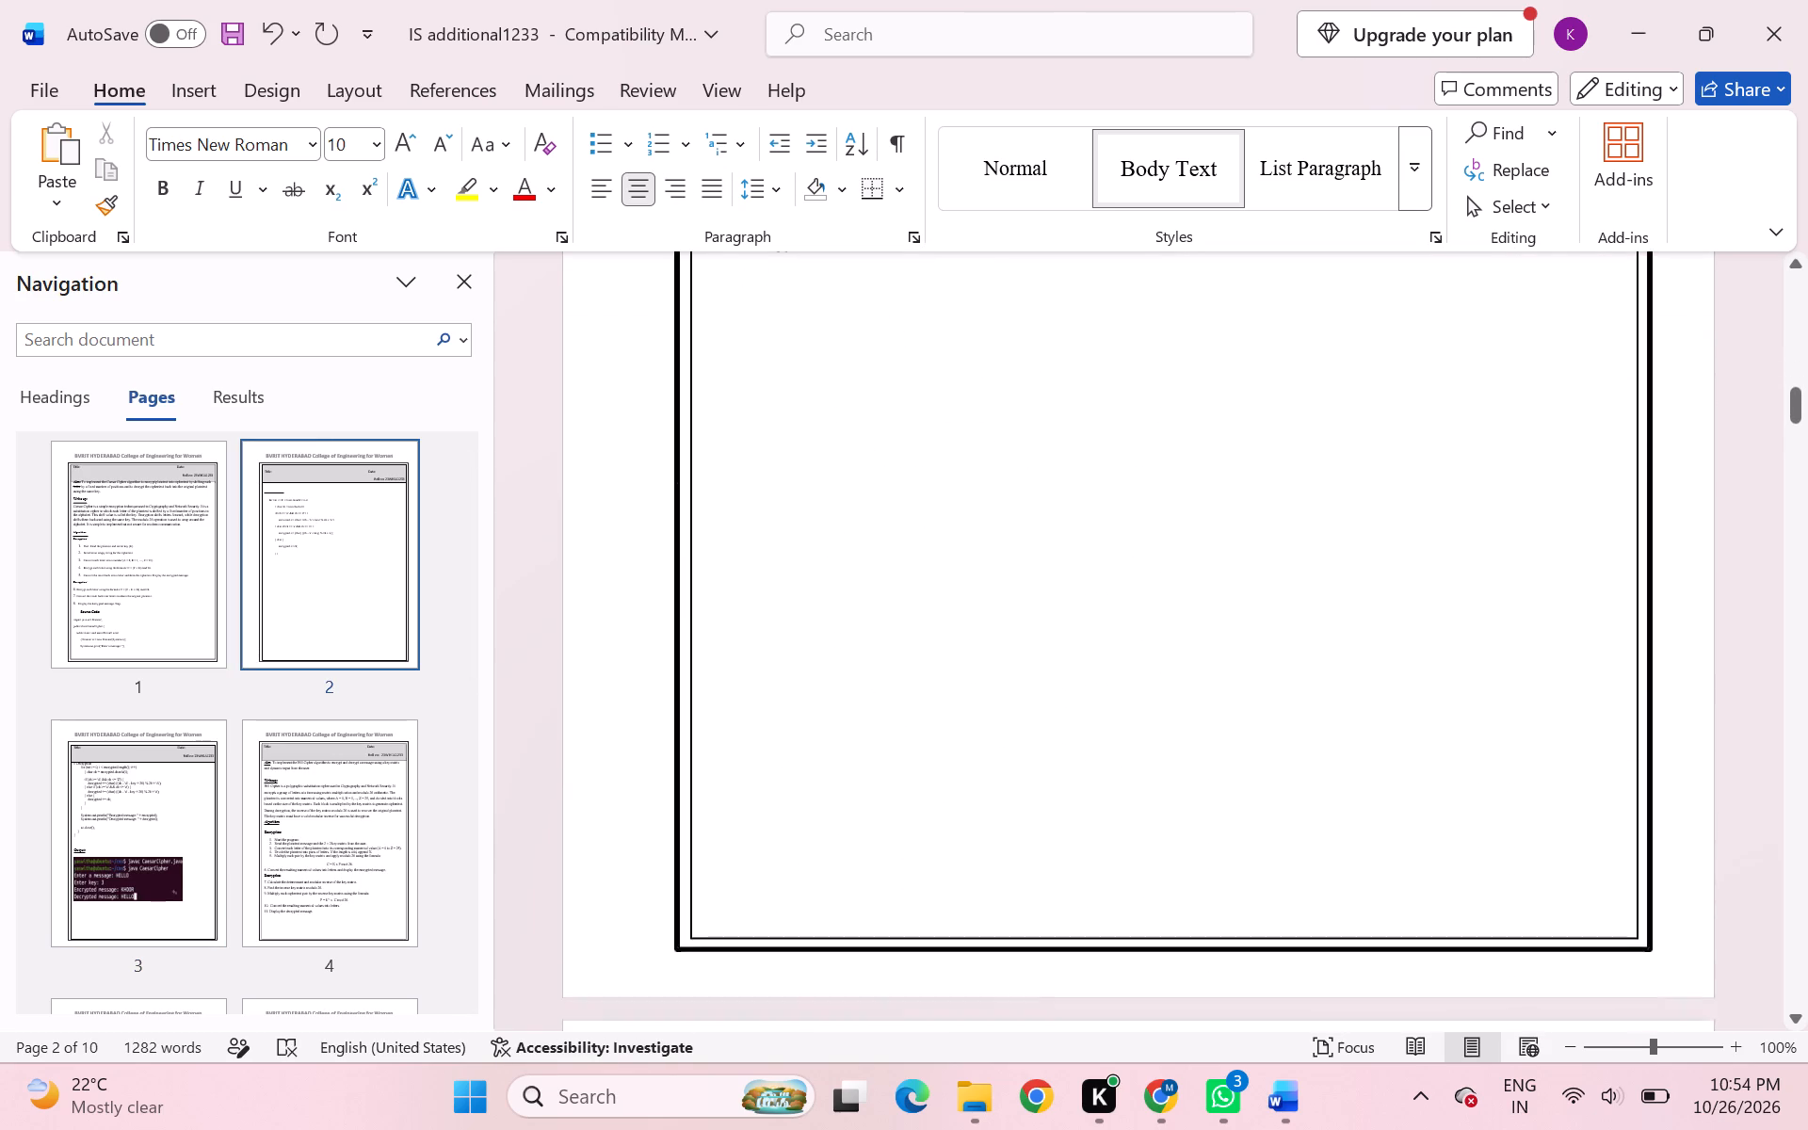
scroll(813, 340, down, 4)
scroll(813, 340, up, 5)
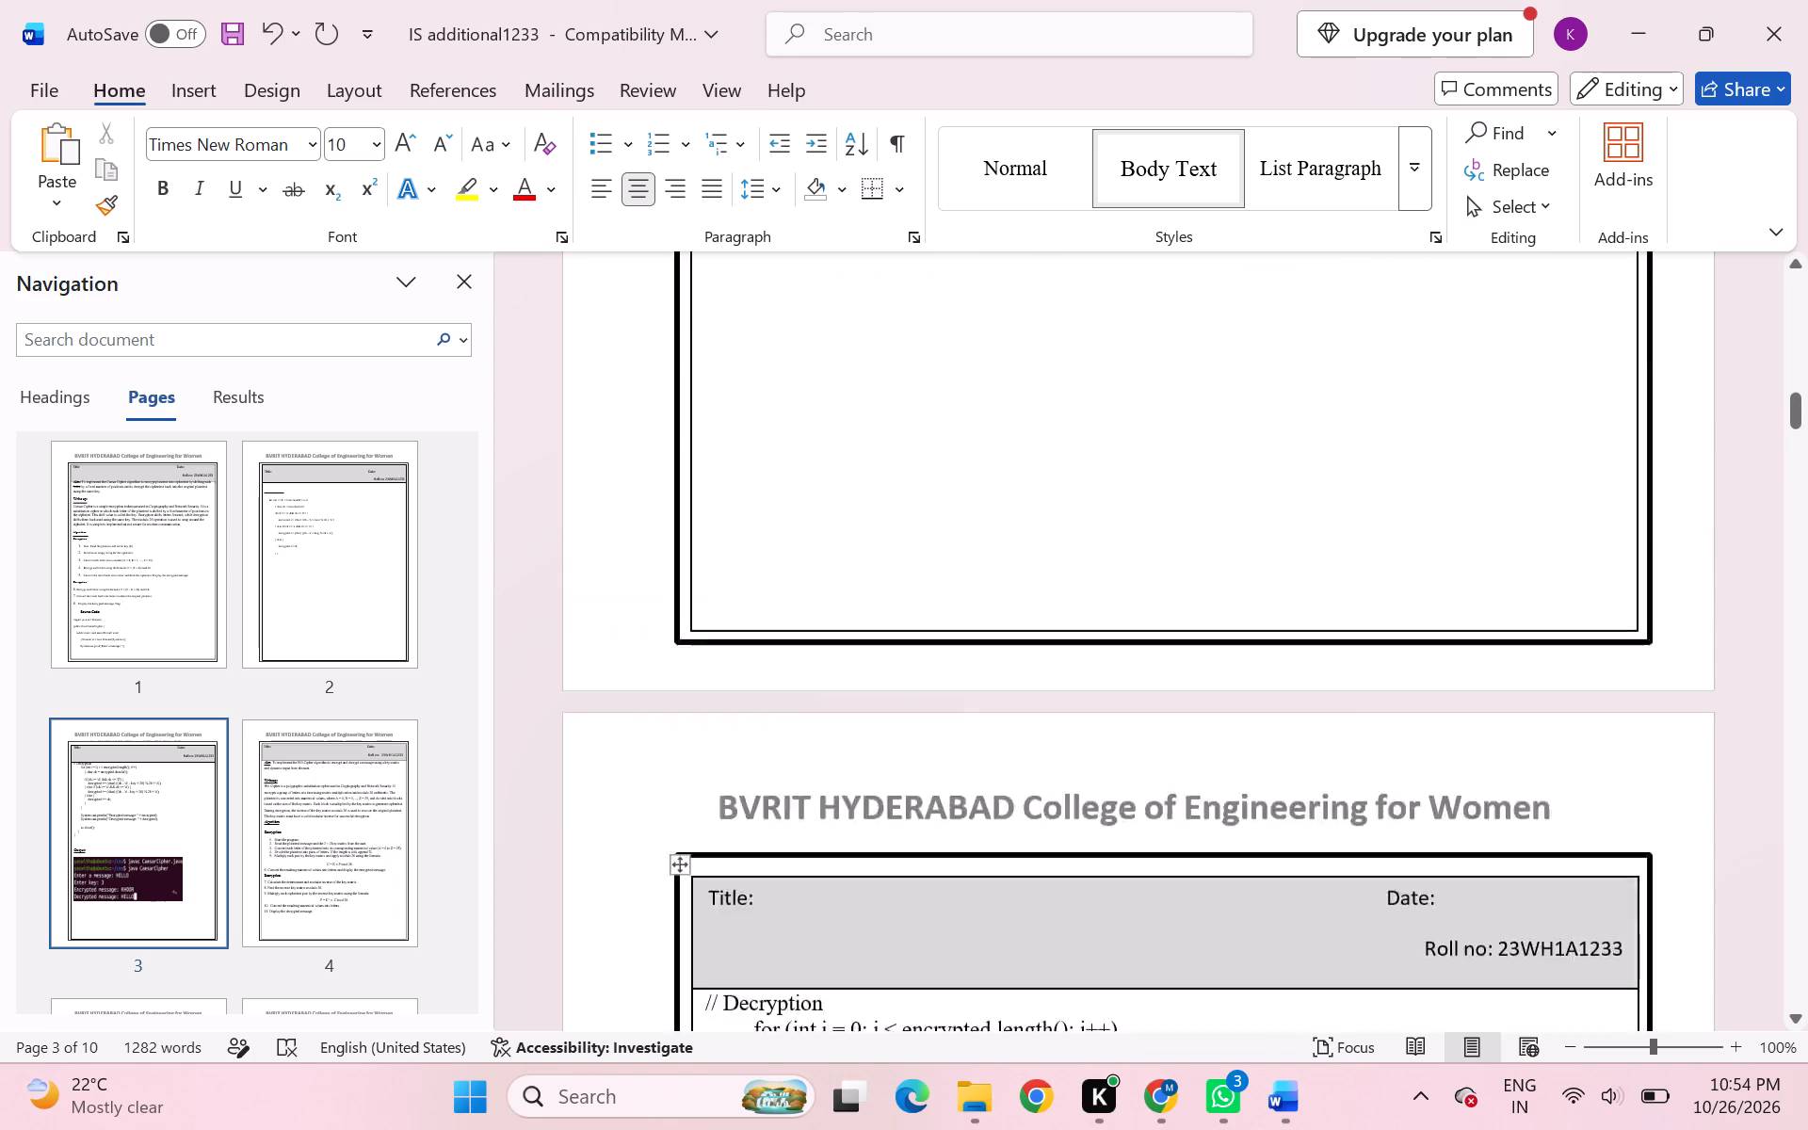
scroll(813, 340, up, 4)
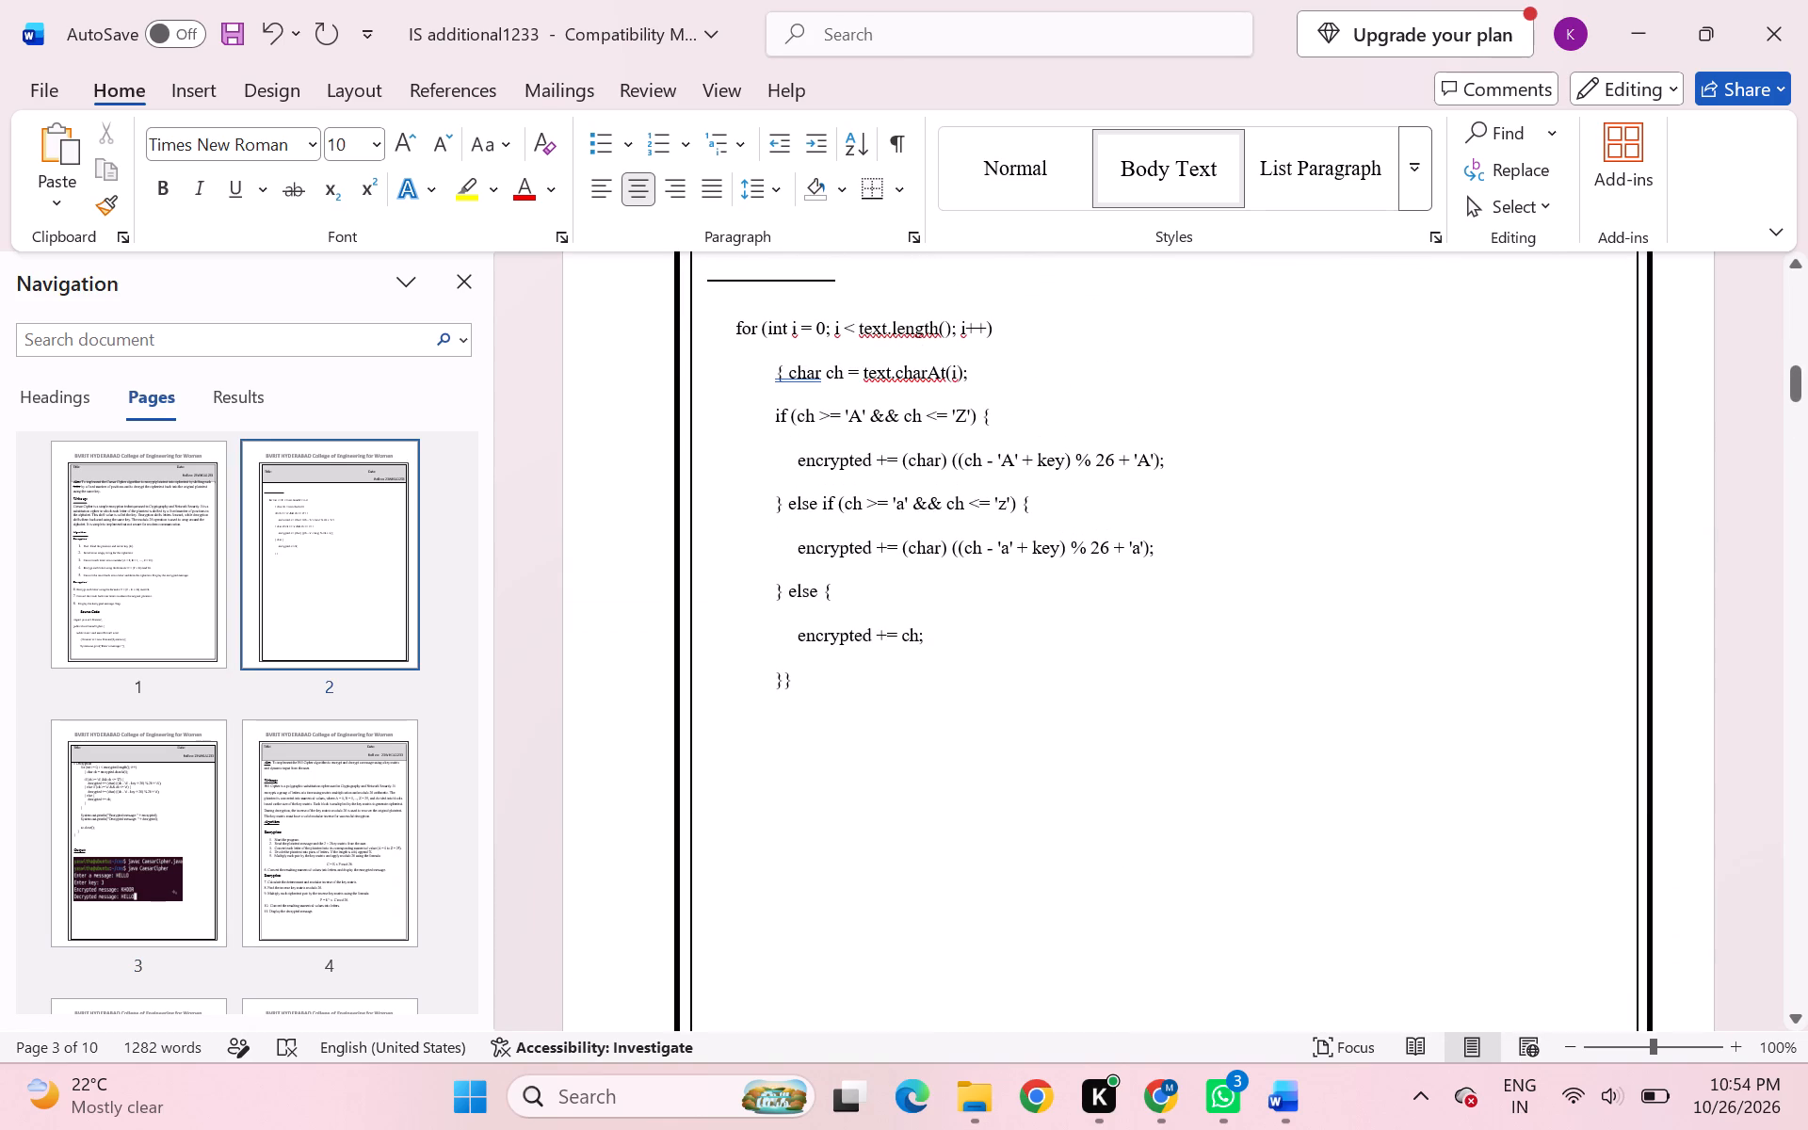
scroll(800, 679, down, 2)
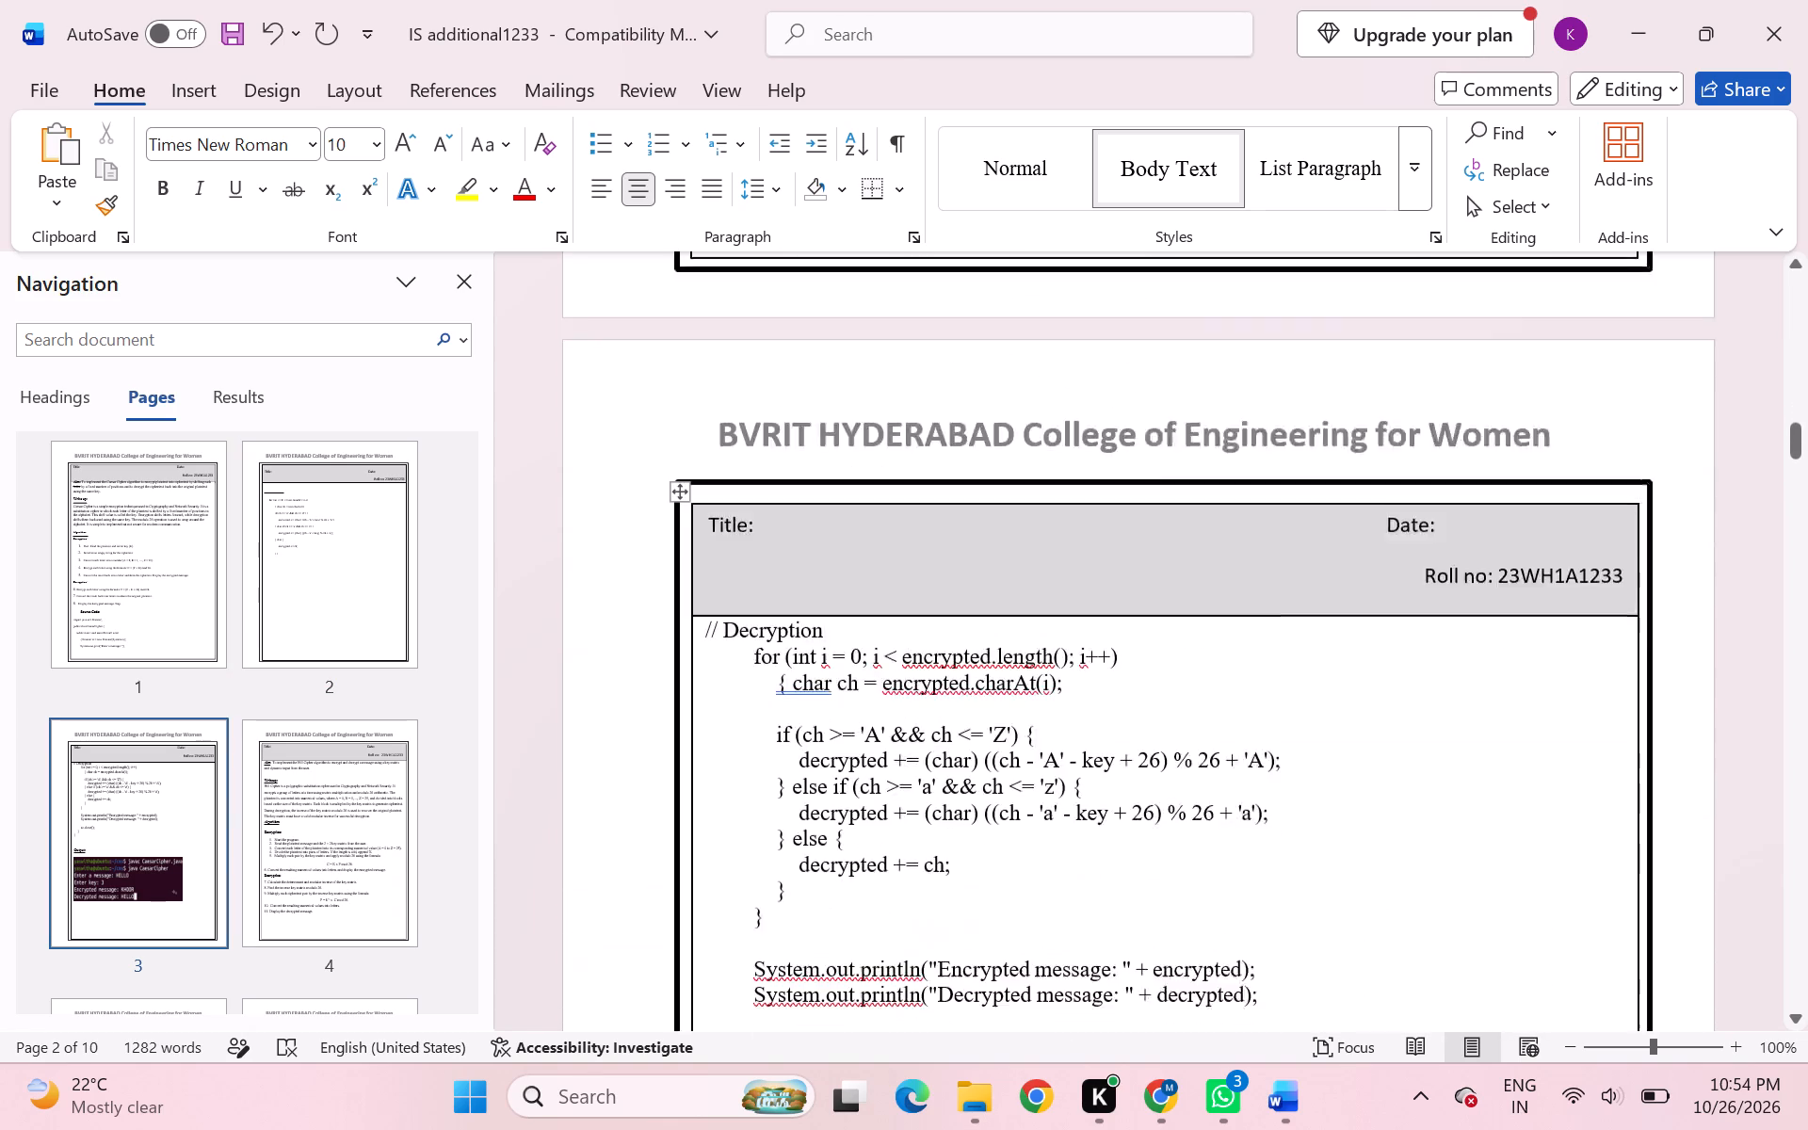
scroll(800, 679, down, 2)
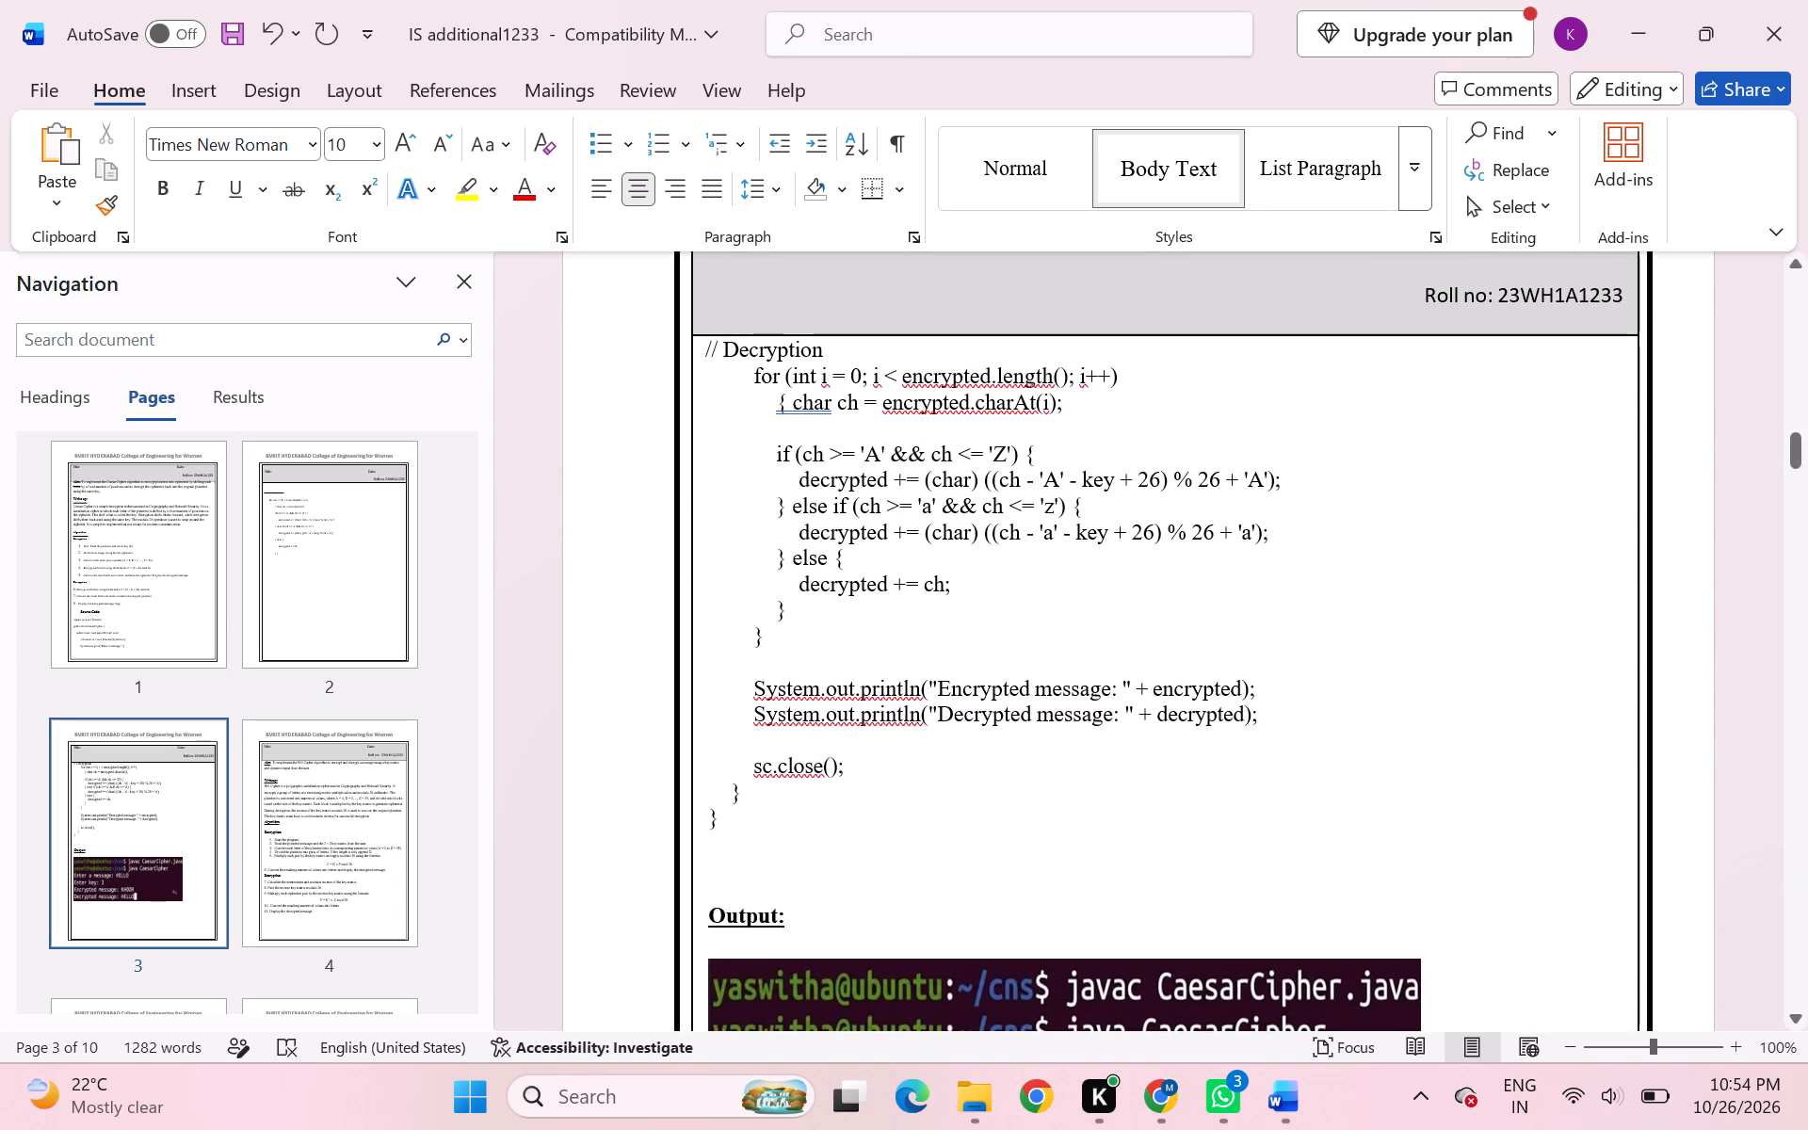
drag(750, 381, 783, 815)
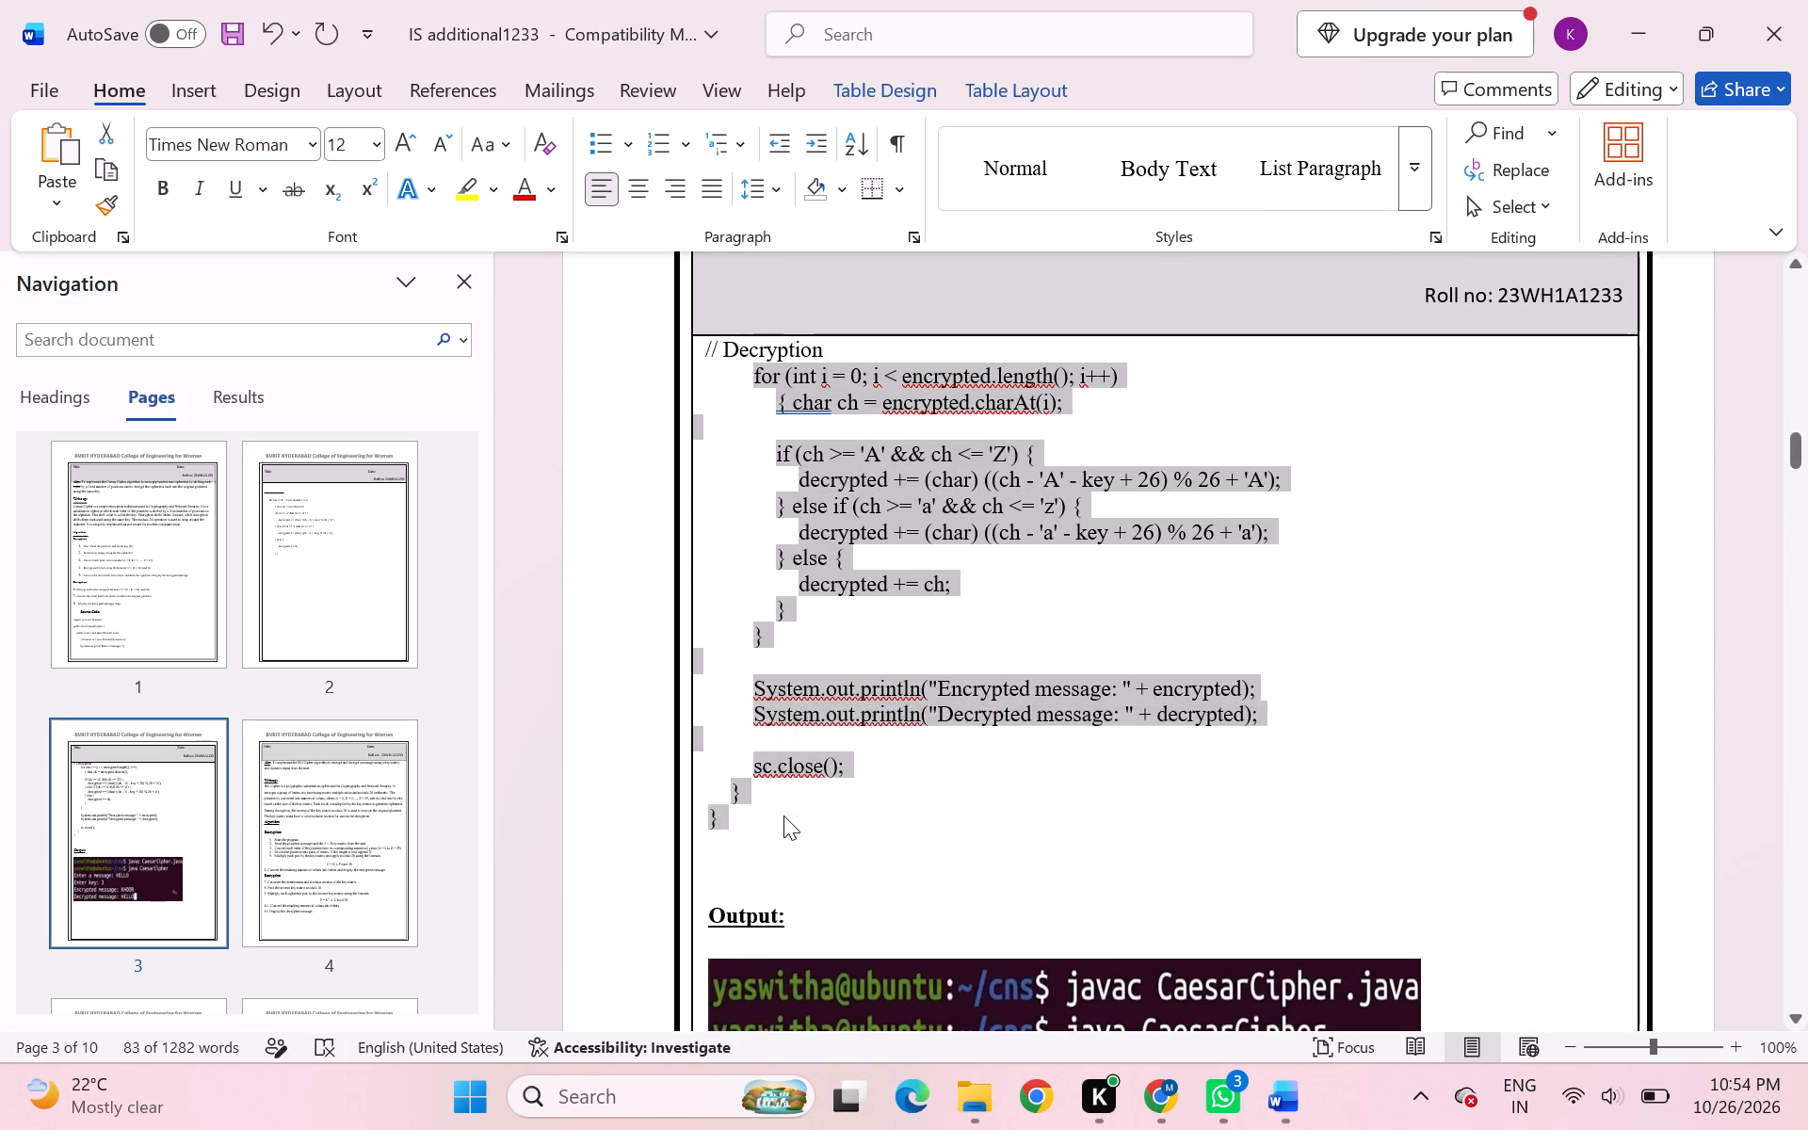
key(ctrl+x)
scroll(783, 815, up, 5)
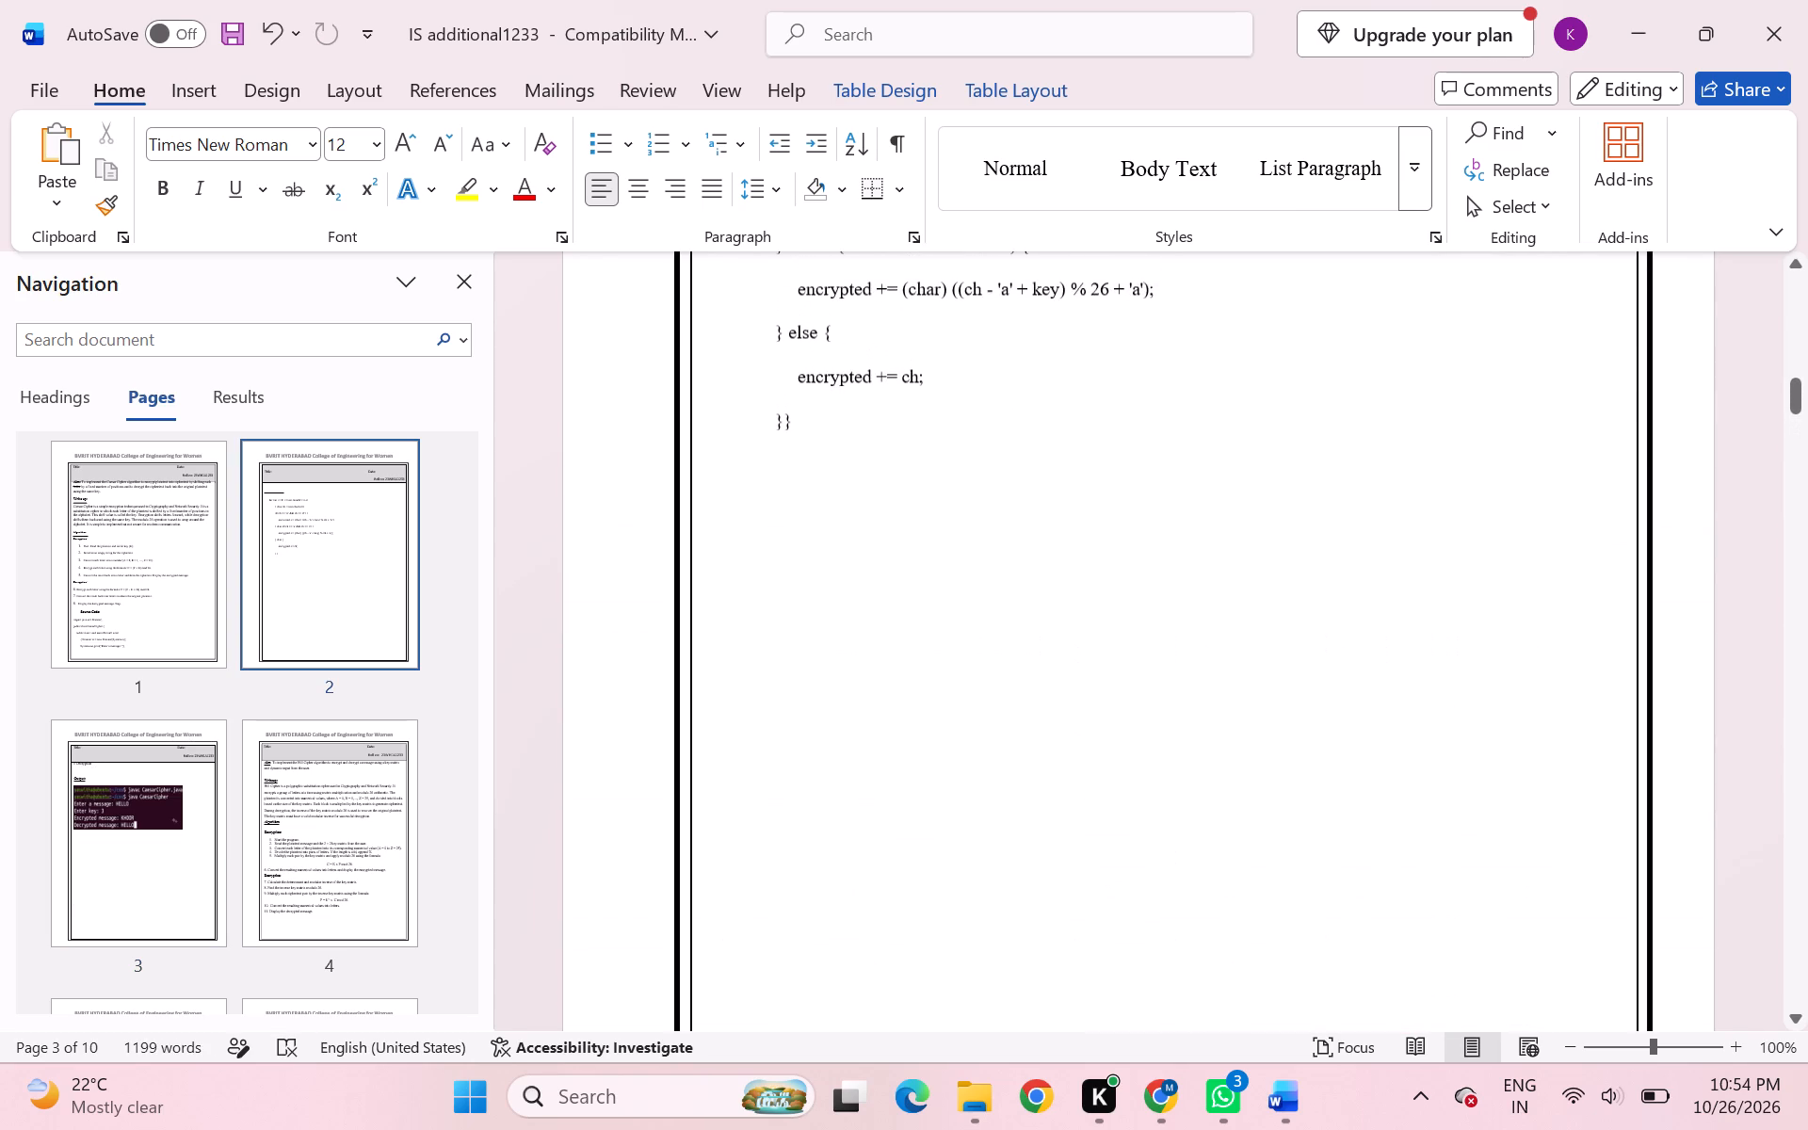
click(809, 436)
key(Return)
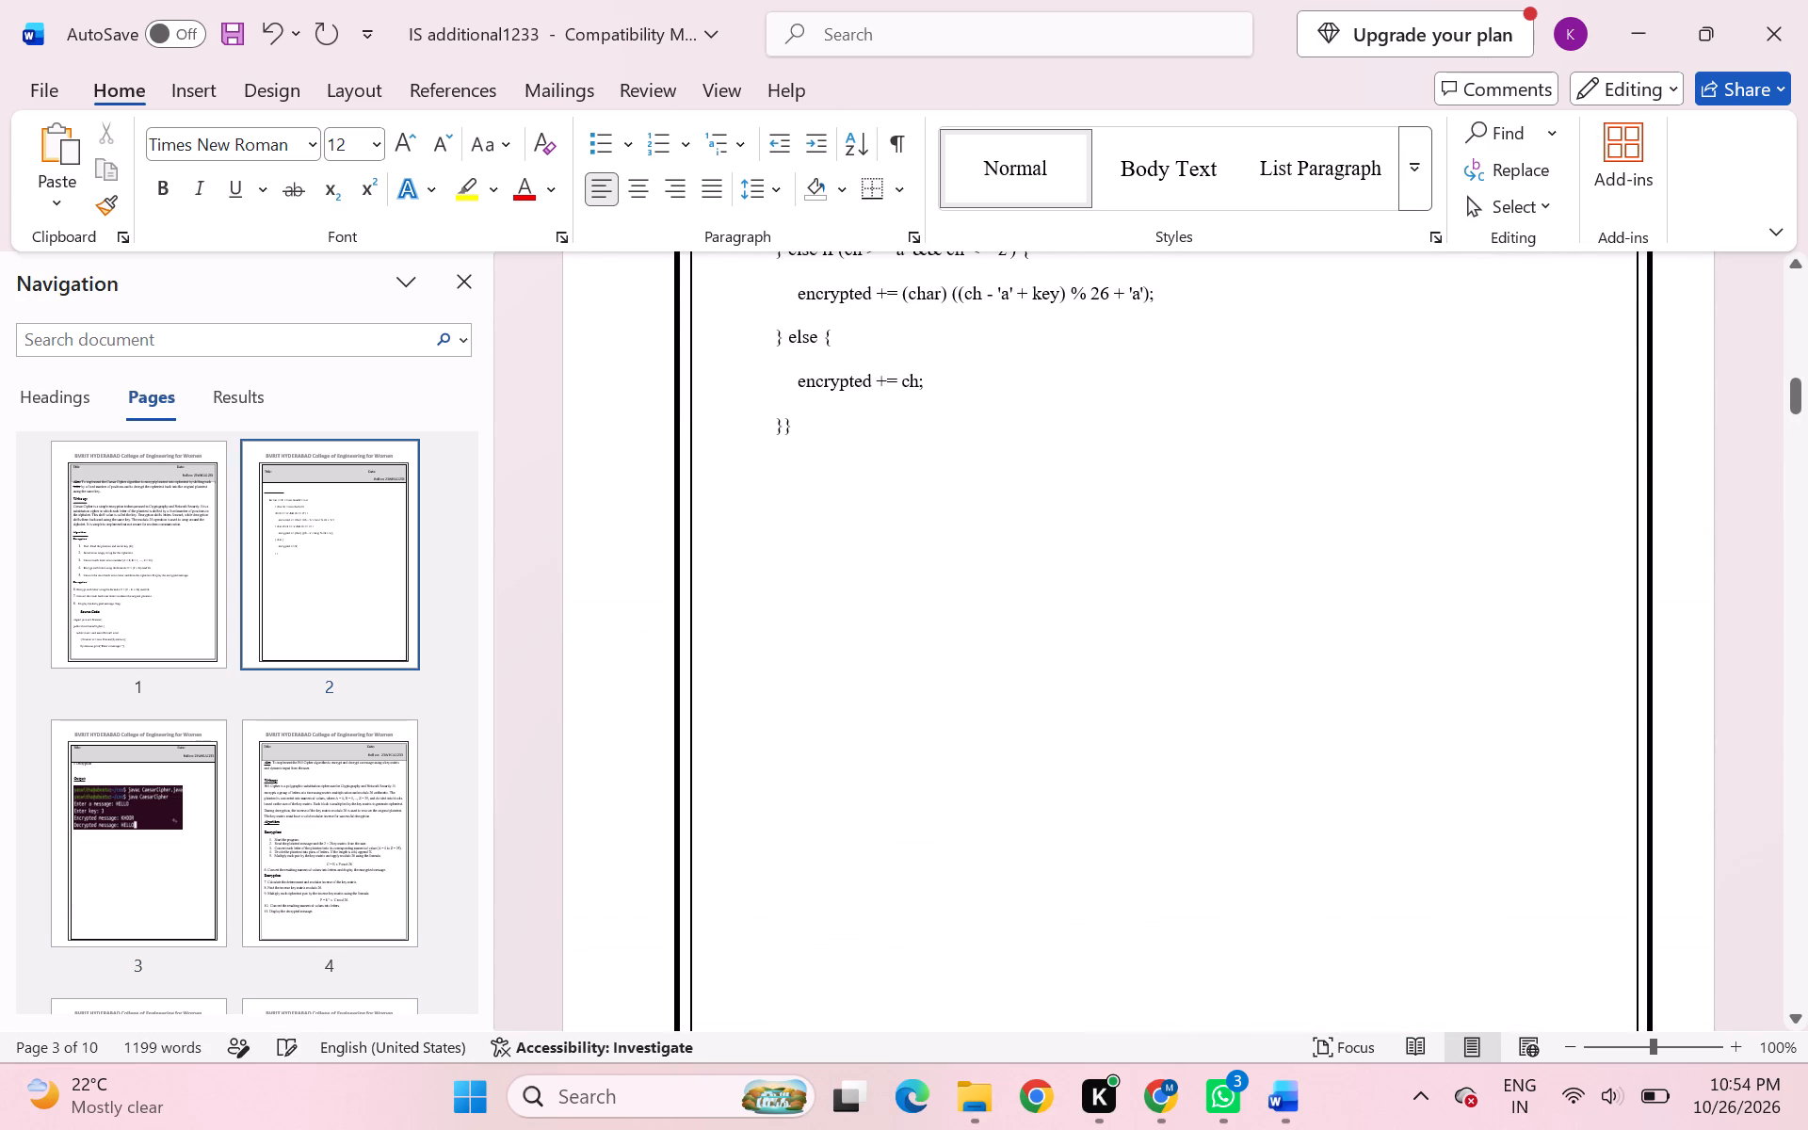
key(space)
key(space)
key(space)
key(space)
key(space)
key(space)
key(space)
key(space)
key(space)
key(ctrl+v)
Set the font size of the moved decryption code, from the for loop through the brace below sc.close(), to 10.
scroll(849, 528, down, 2)
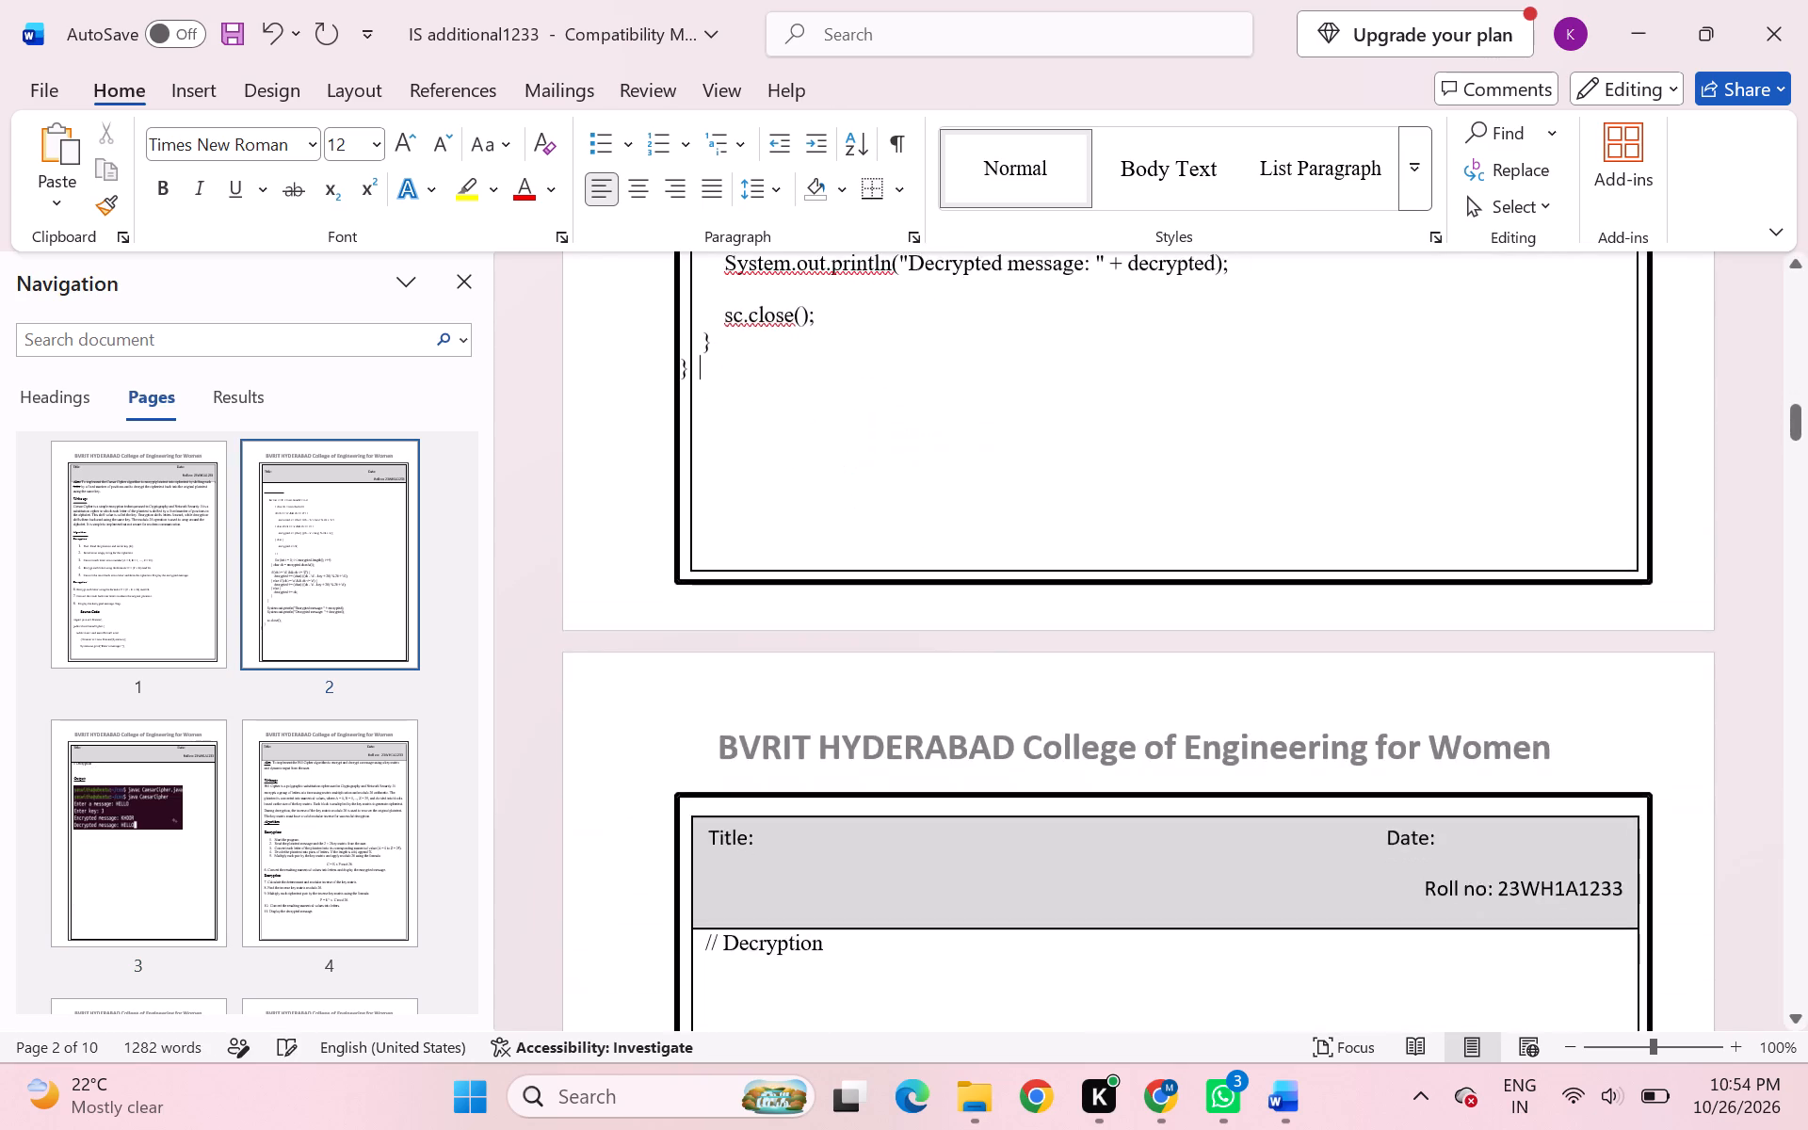
scroll(849, 528, up, 4)
scroll(849, 528, down, 2)
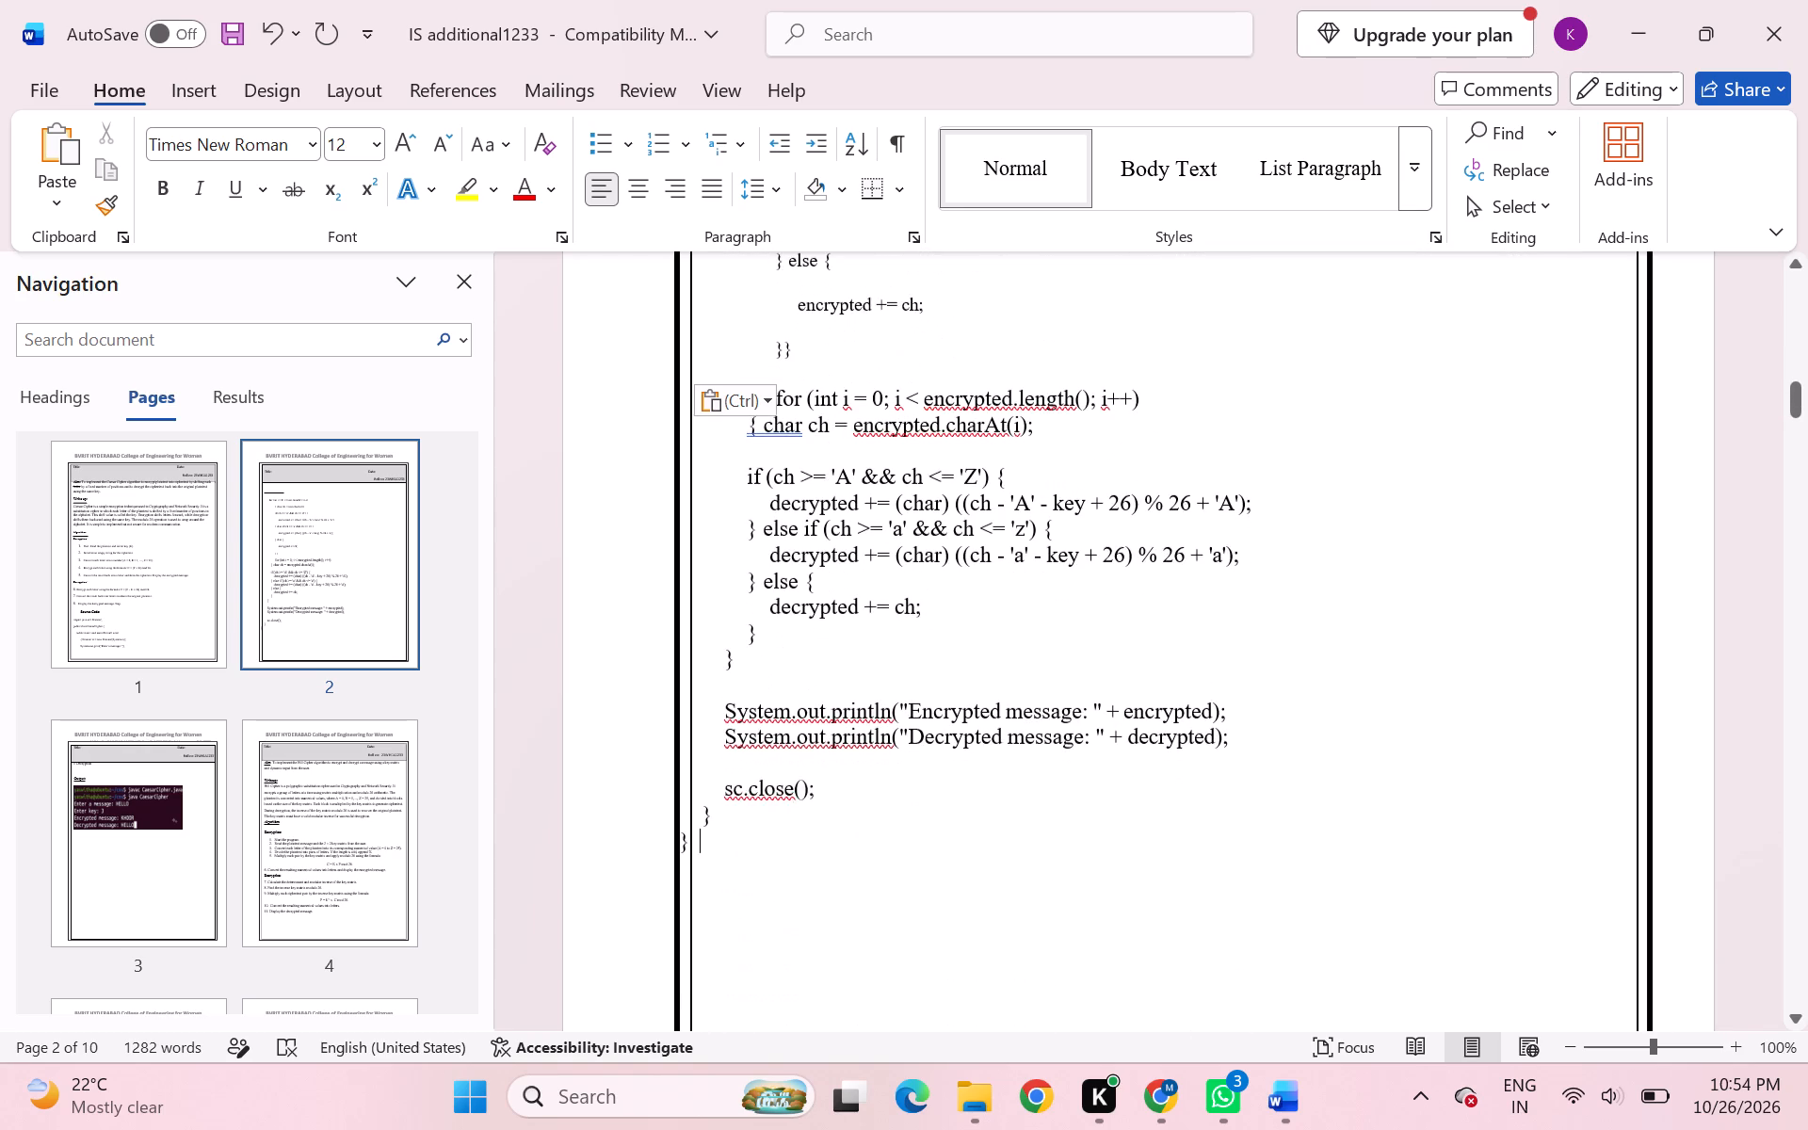
drag(767, 377, 925, 813)
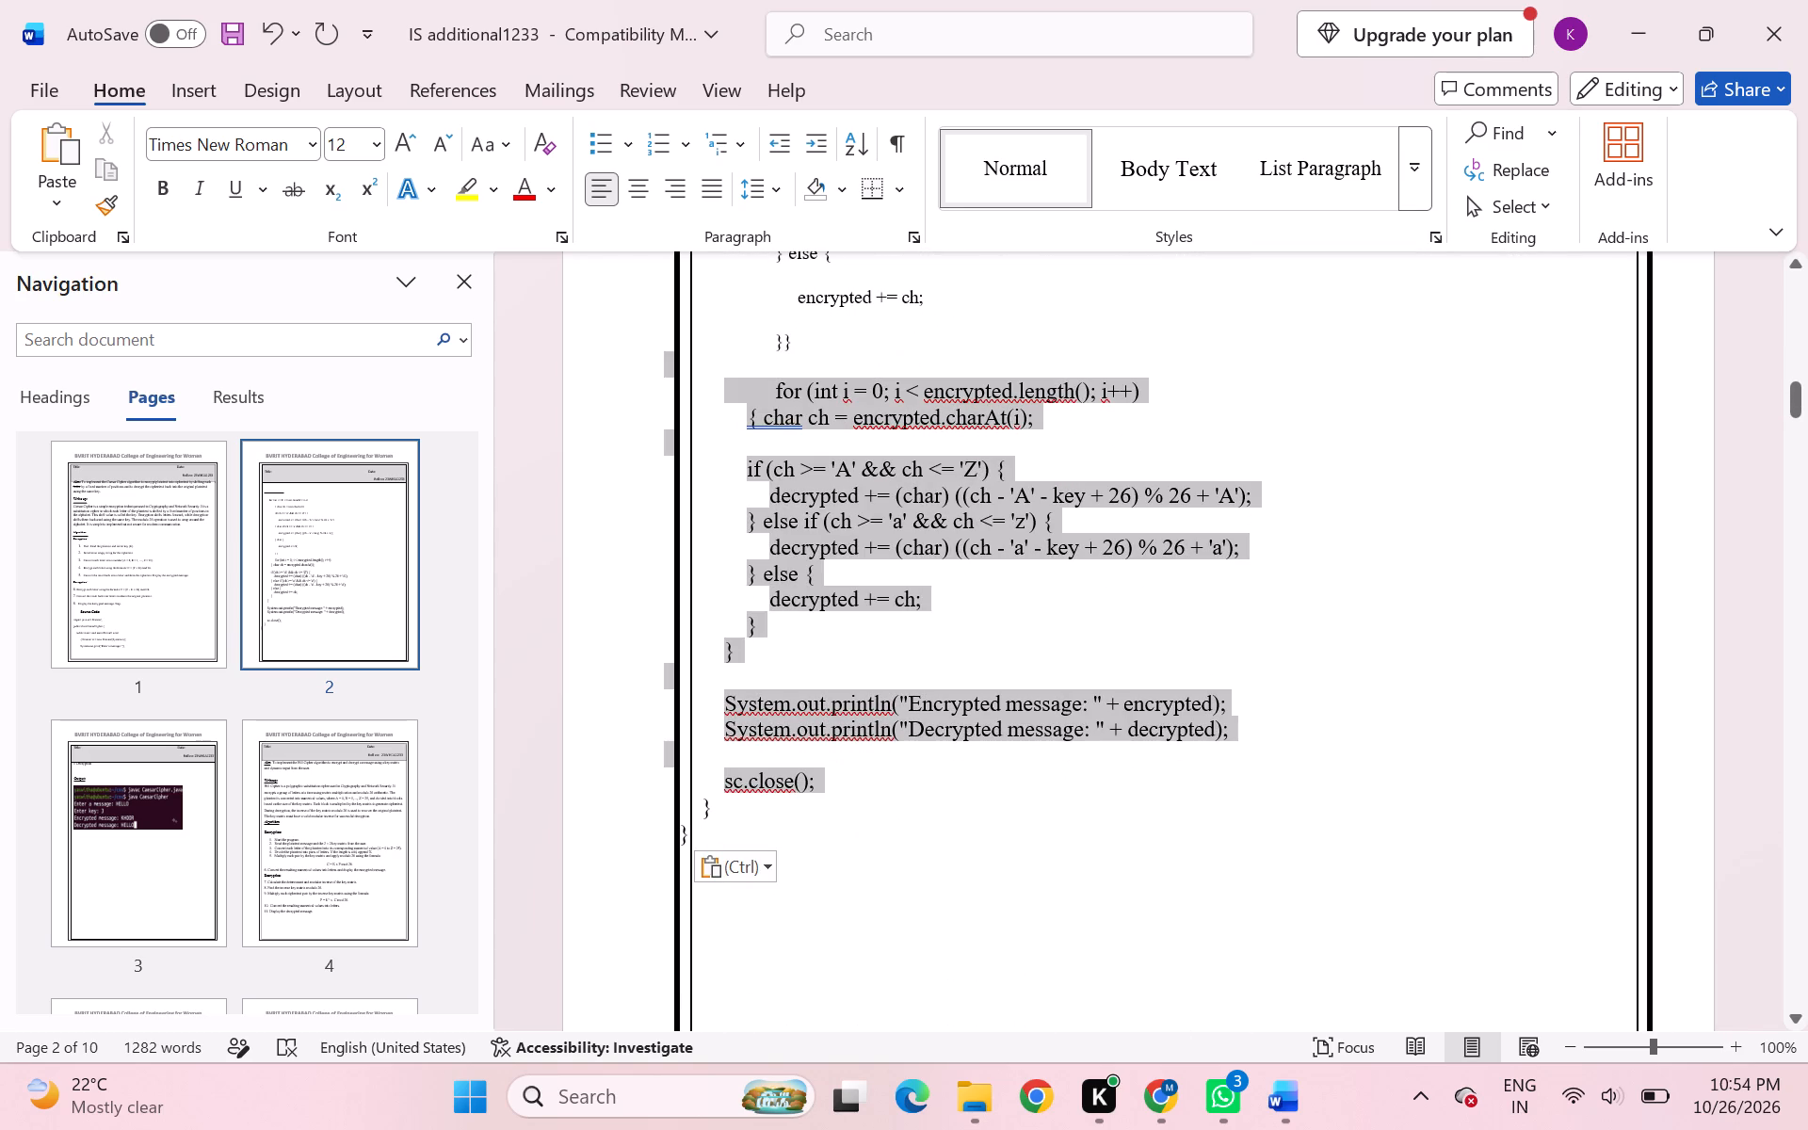
drag(925, 813, 925, 818)
click(365, 140)
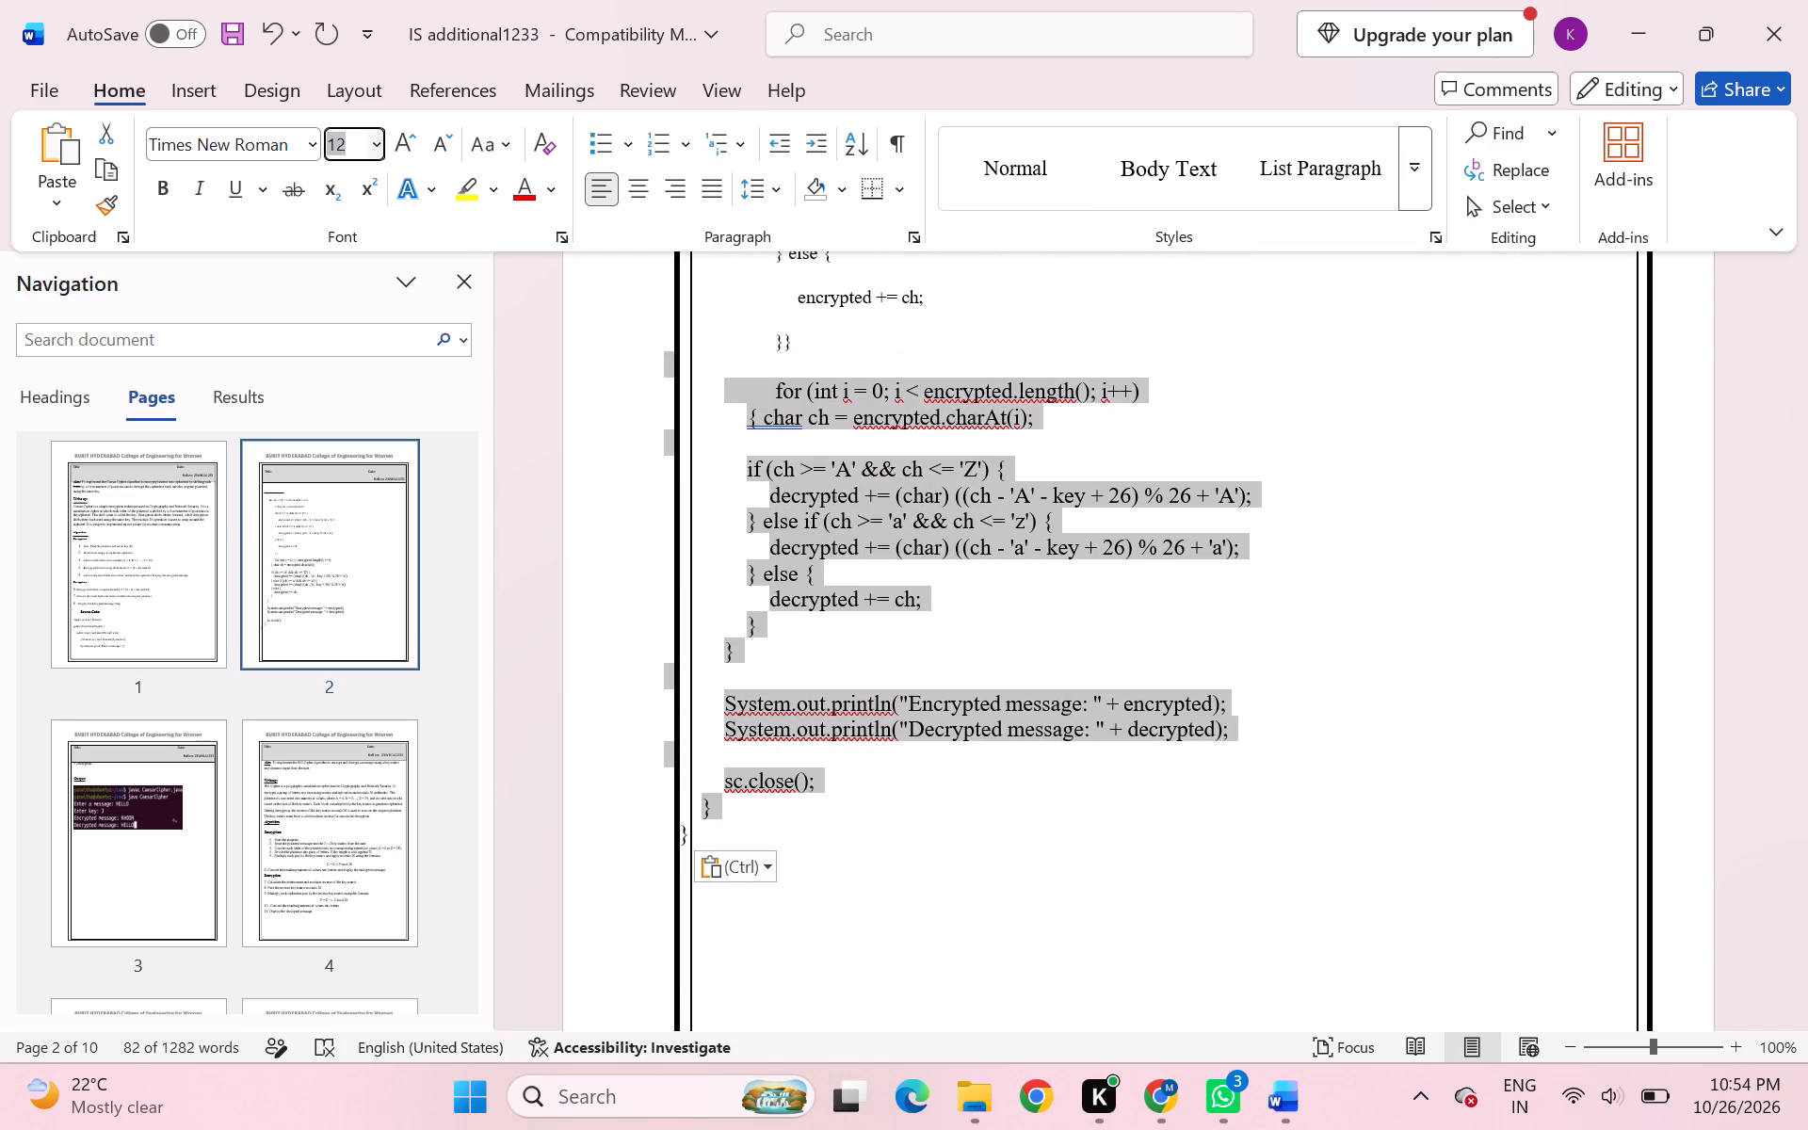
click(375, 147)
click(346, 259)
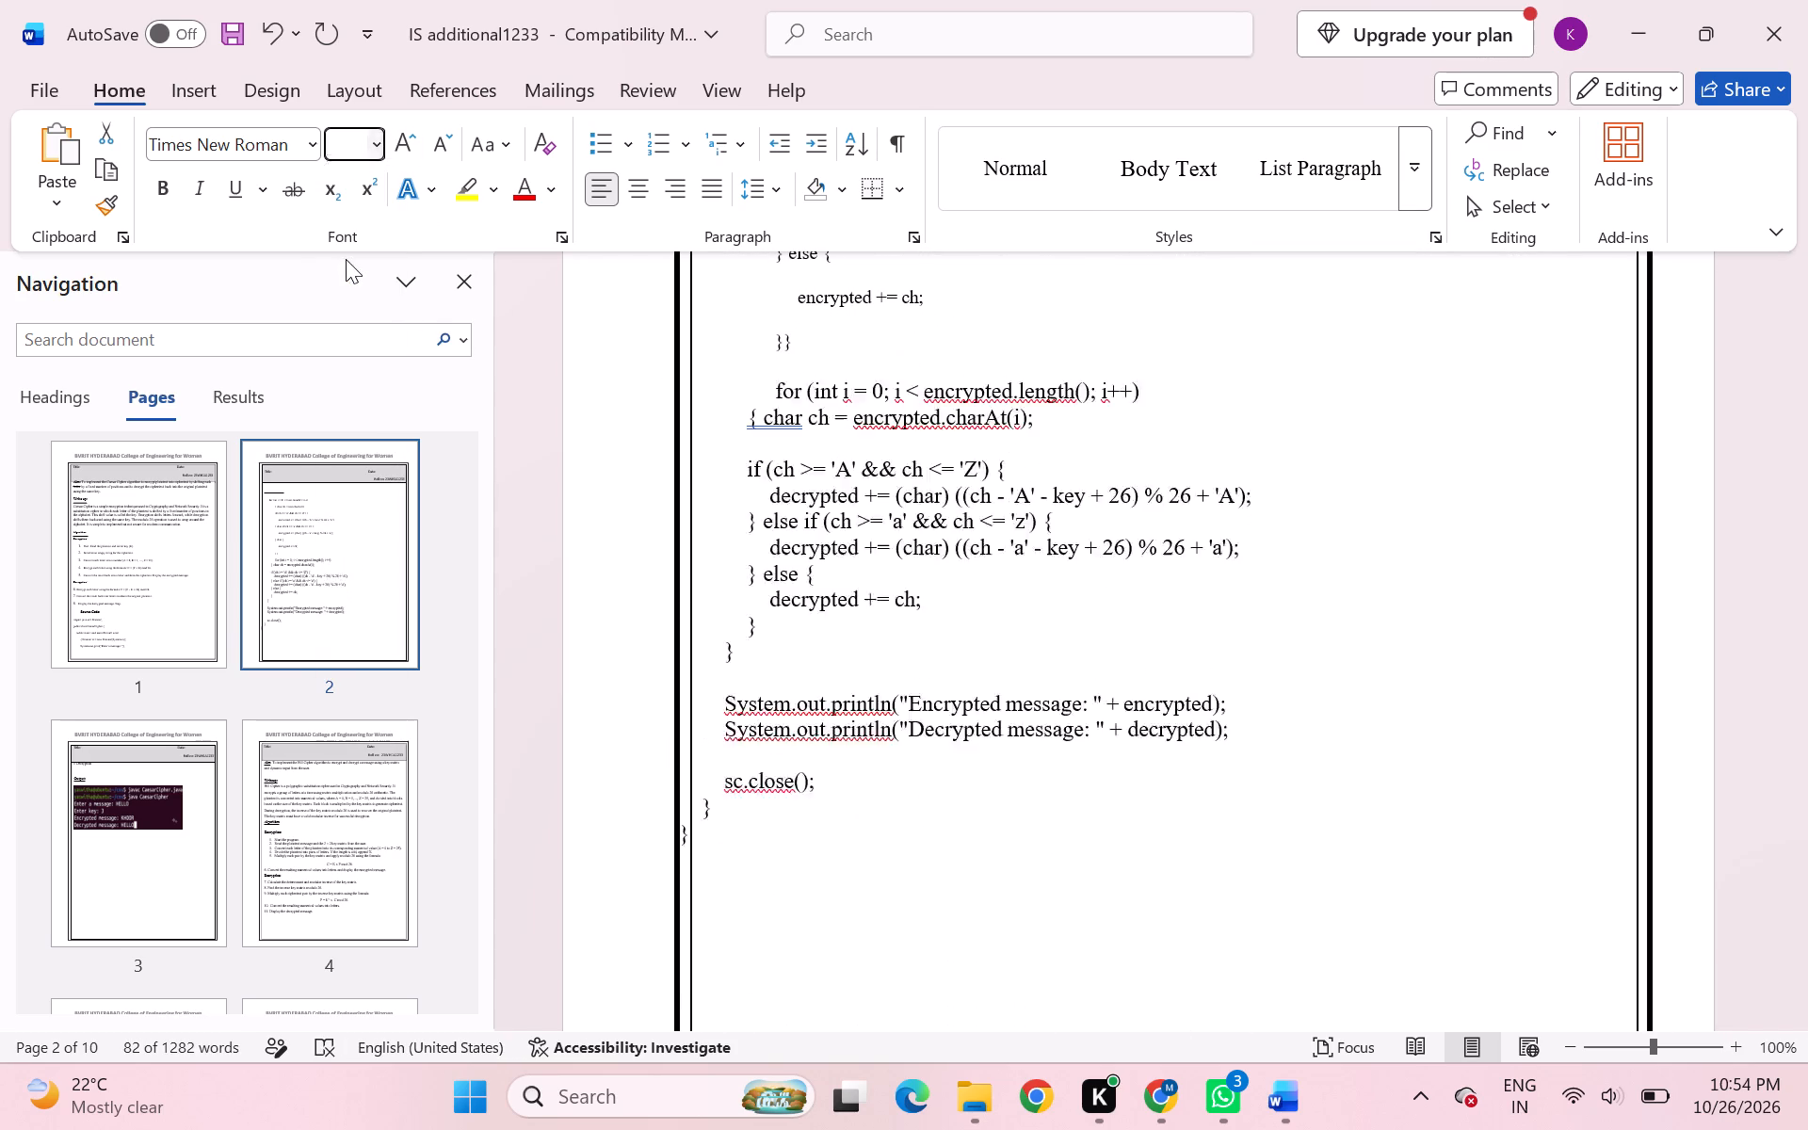
click(914, 686)
Move the two closing braces of the encryption loop up onto the end of the "encrypted += ch;" line.
scroll(914, 686, up, 1)
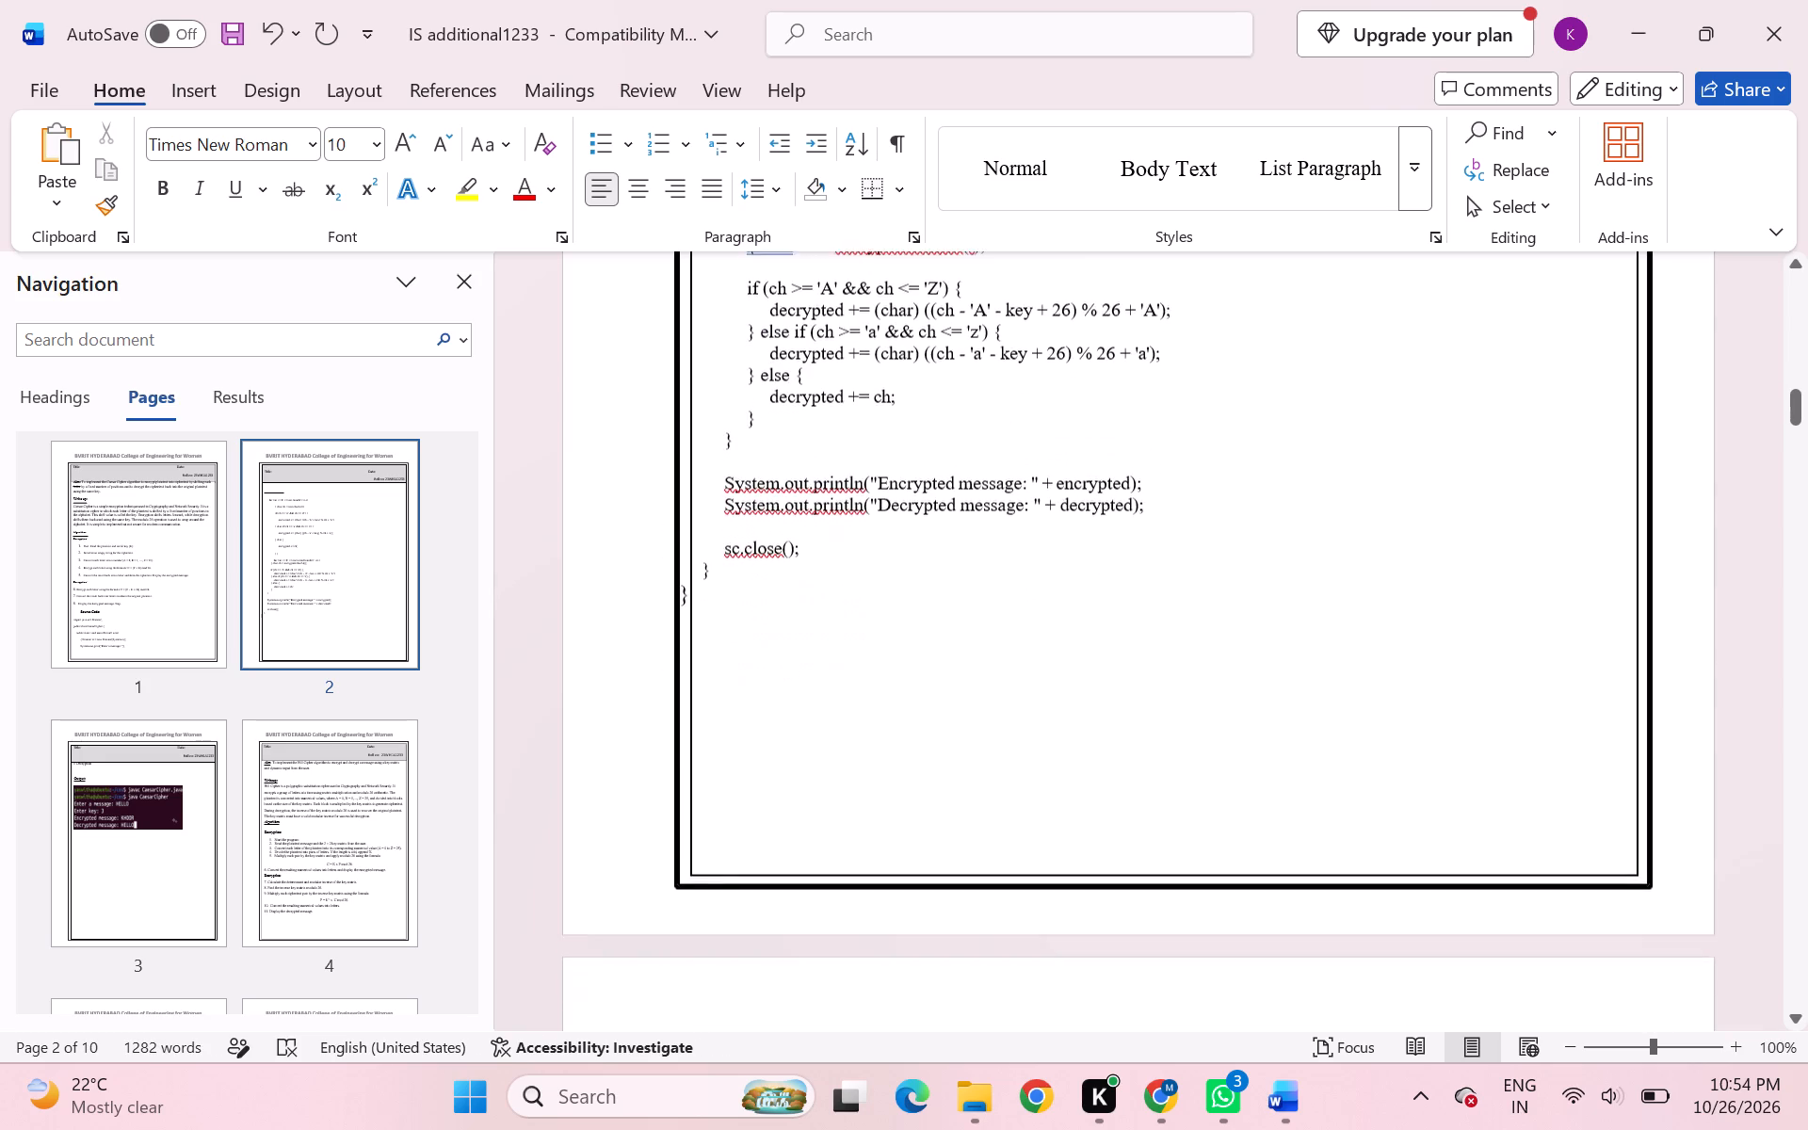
scroll(914, 686, up, 1)
click(797, 488)
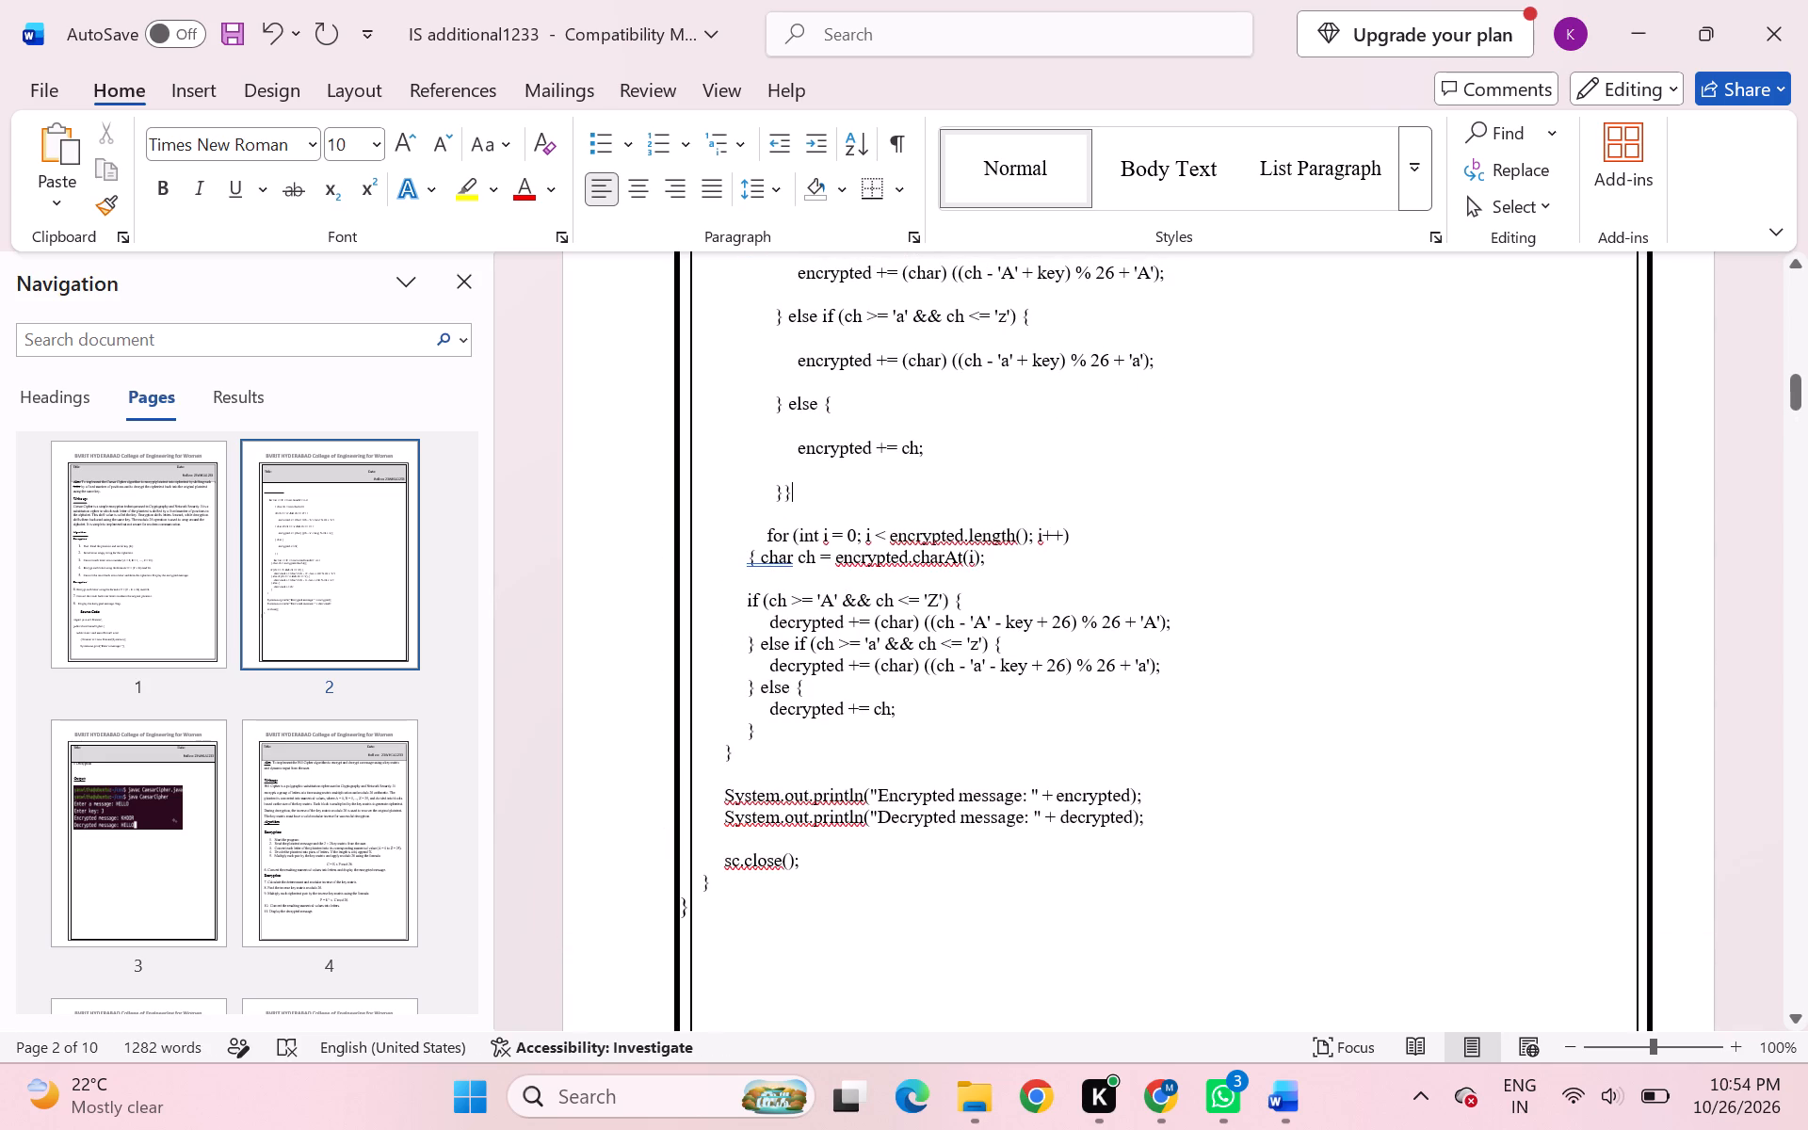
key(BackSpace)
key(BackSpace)
key(BackSpace)
key(BackSpace)
key(BackSpace)
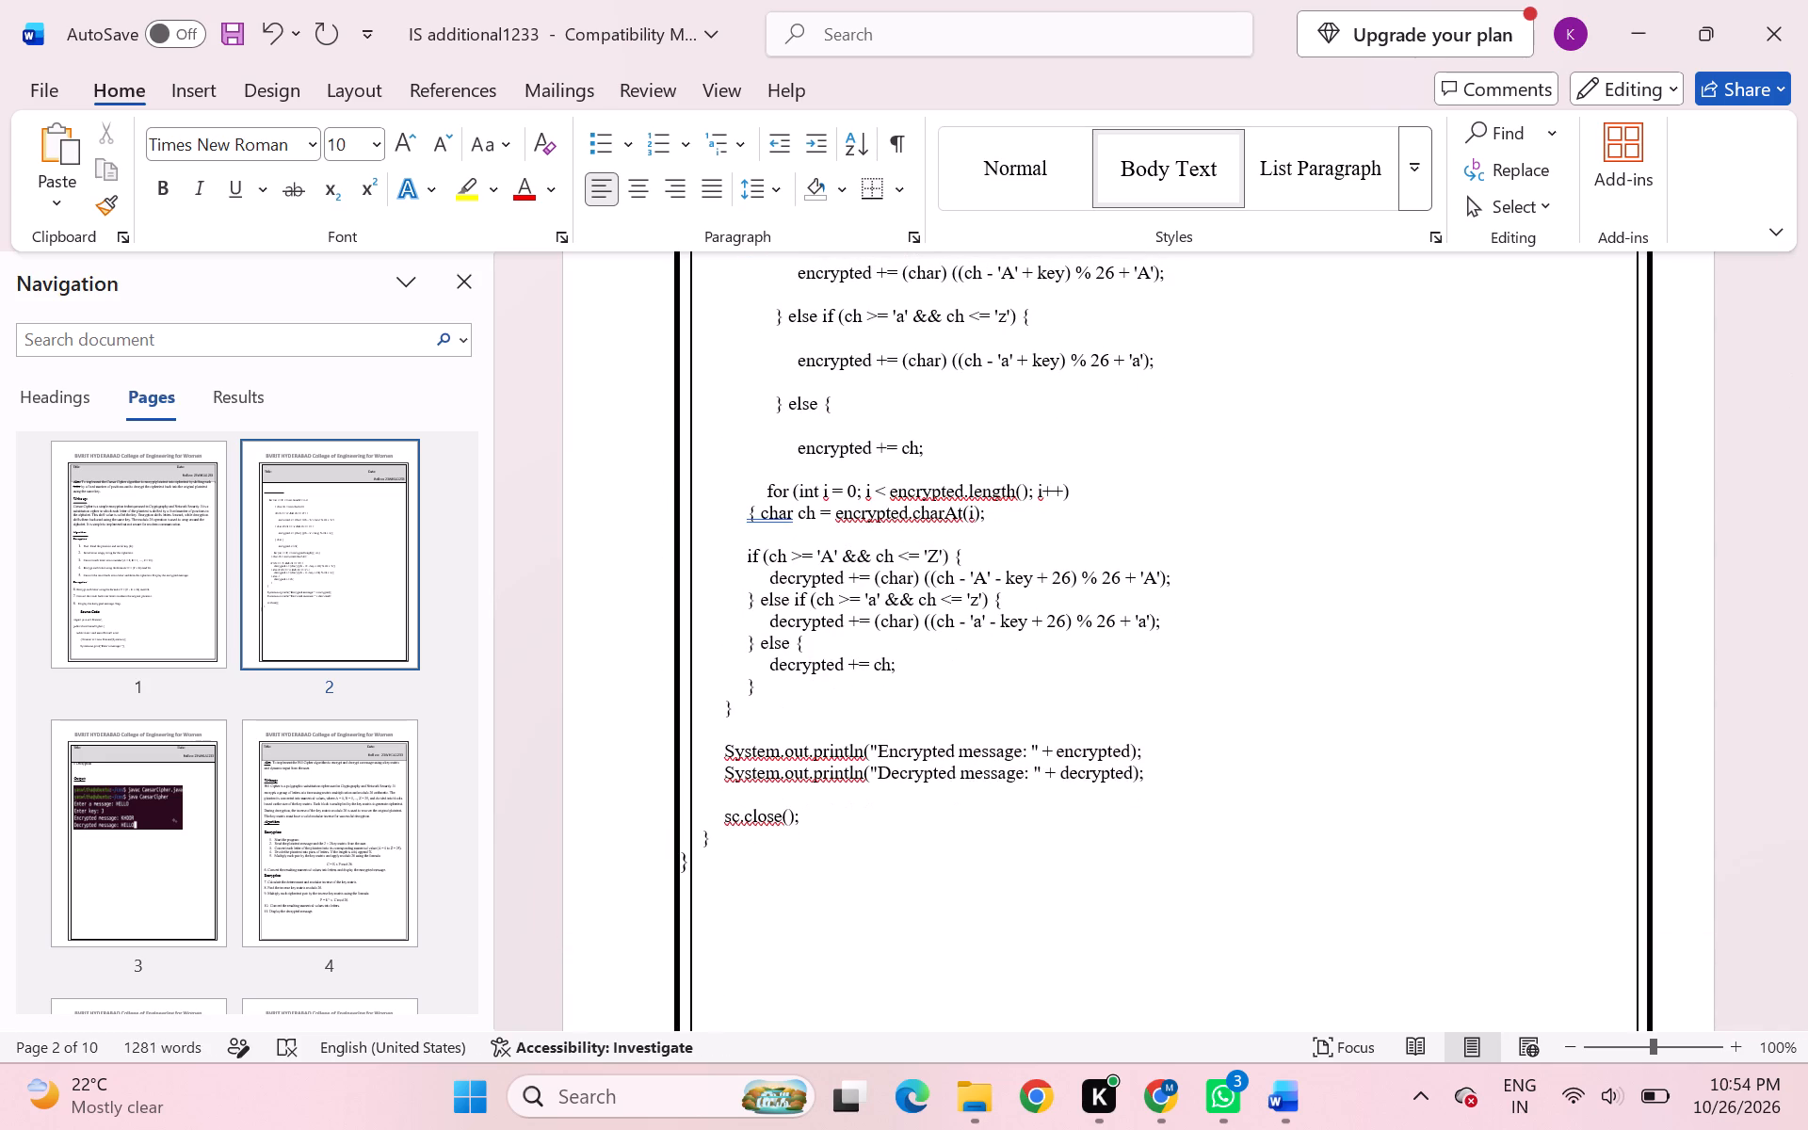
key(space)
text(})
key(shift+braceright)
Indent the two closing braces below sc.close() with spaces so they sit inside the page 2 border.
scroll(815, 651, down, 1)
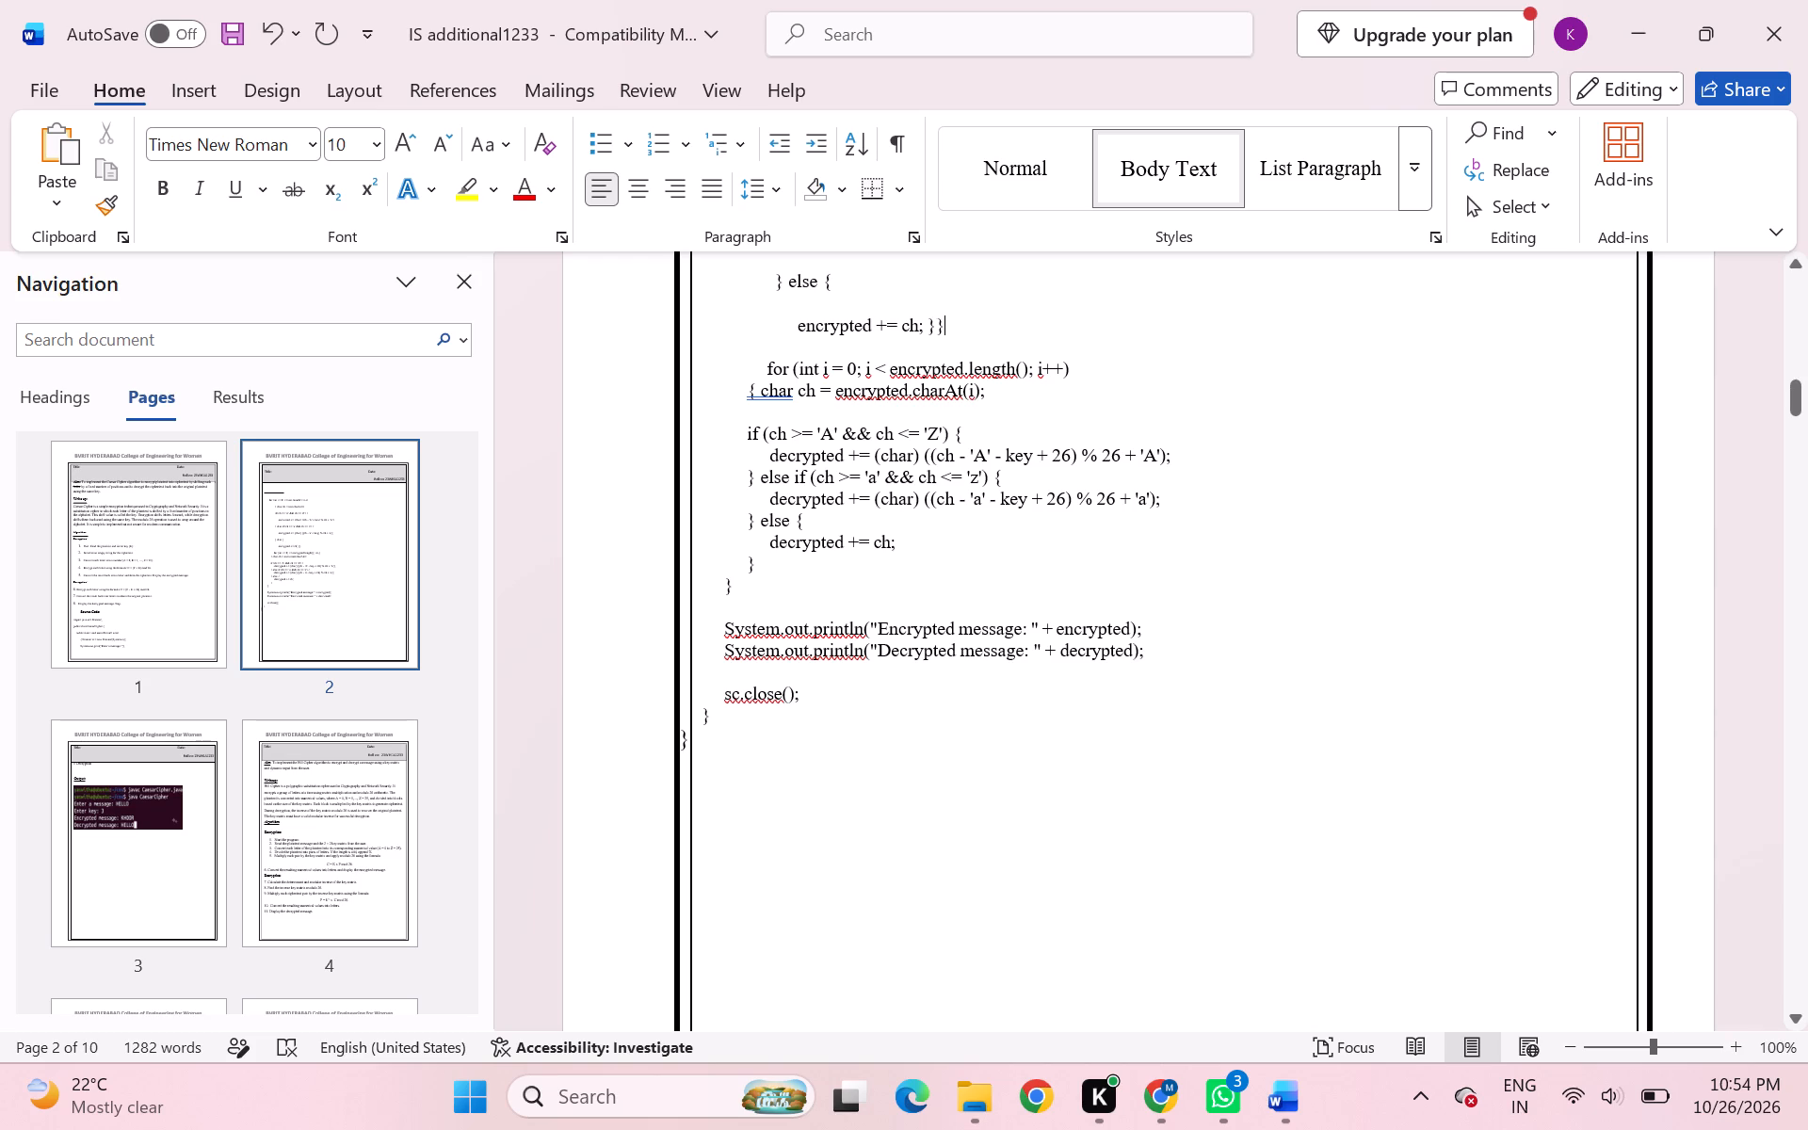
click(680, 733)
key(space)
key(space)
key(space)
key(space)
key(space)
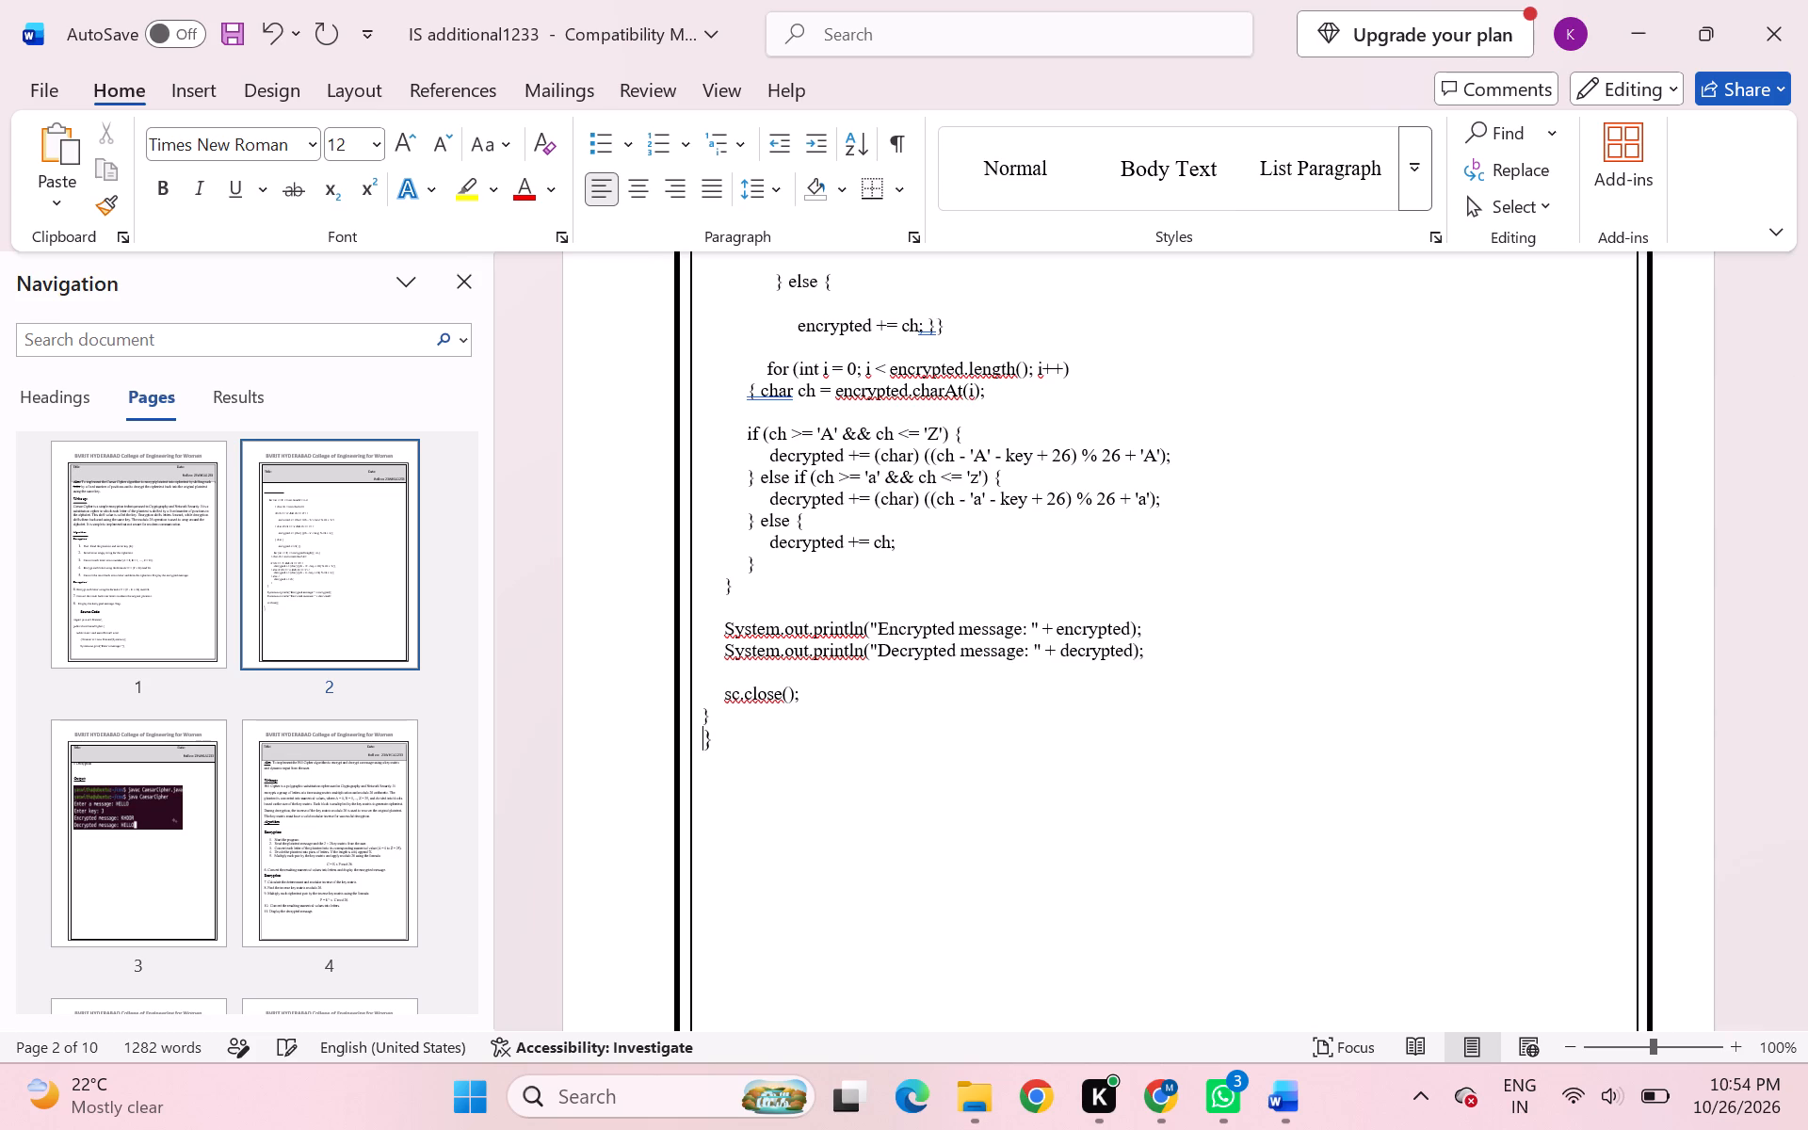
click(699, 715)
key(space)
key(space)
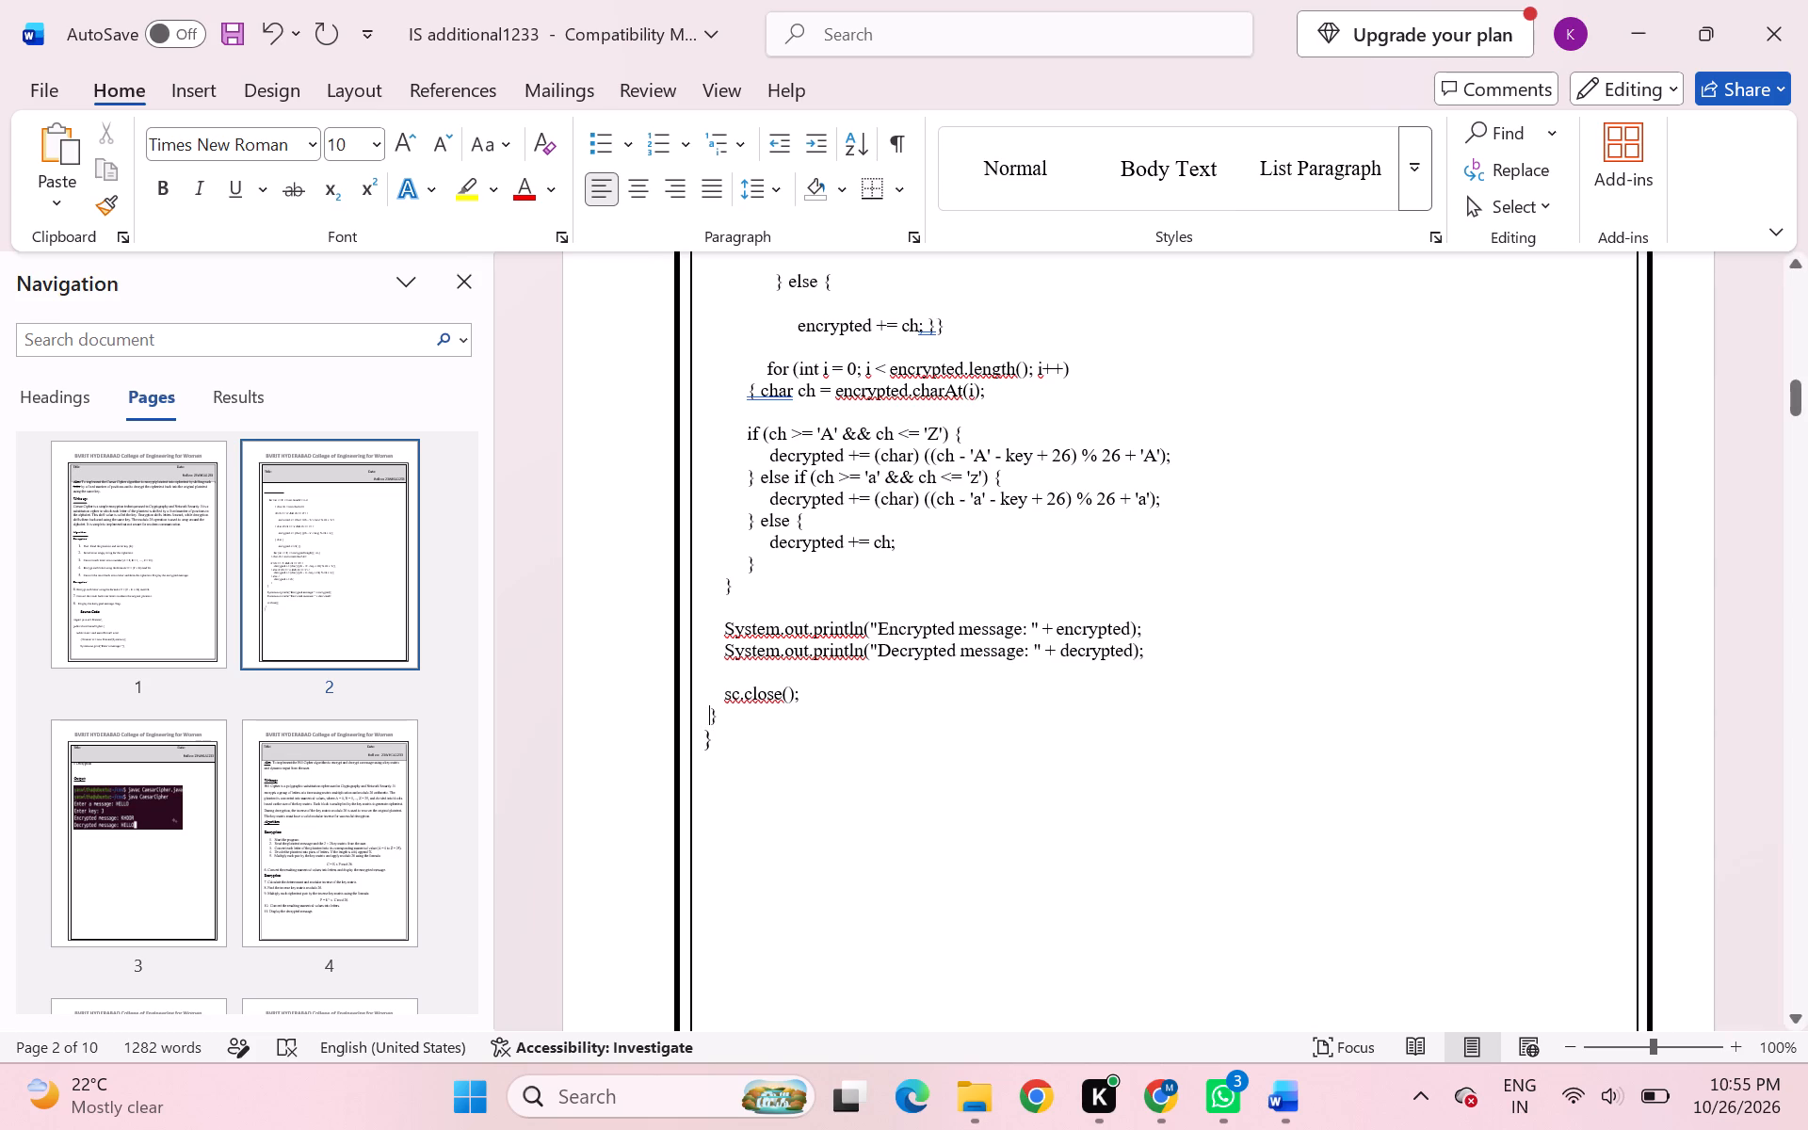
Remove the blank line above the encrypted-message println on page 2 and put both println statements on one line.
click(724, 625)
key(BackSpace)
key(BackSpace)
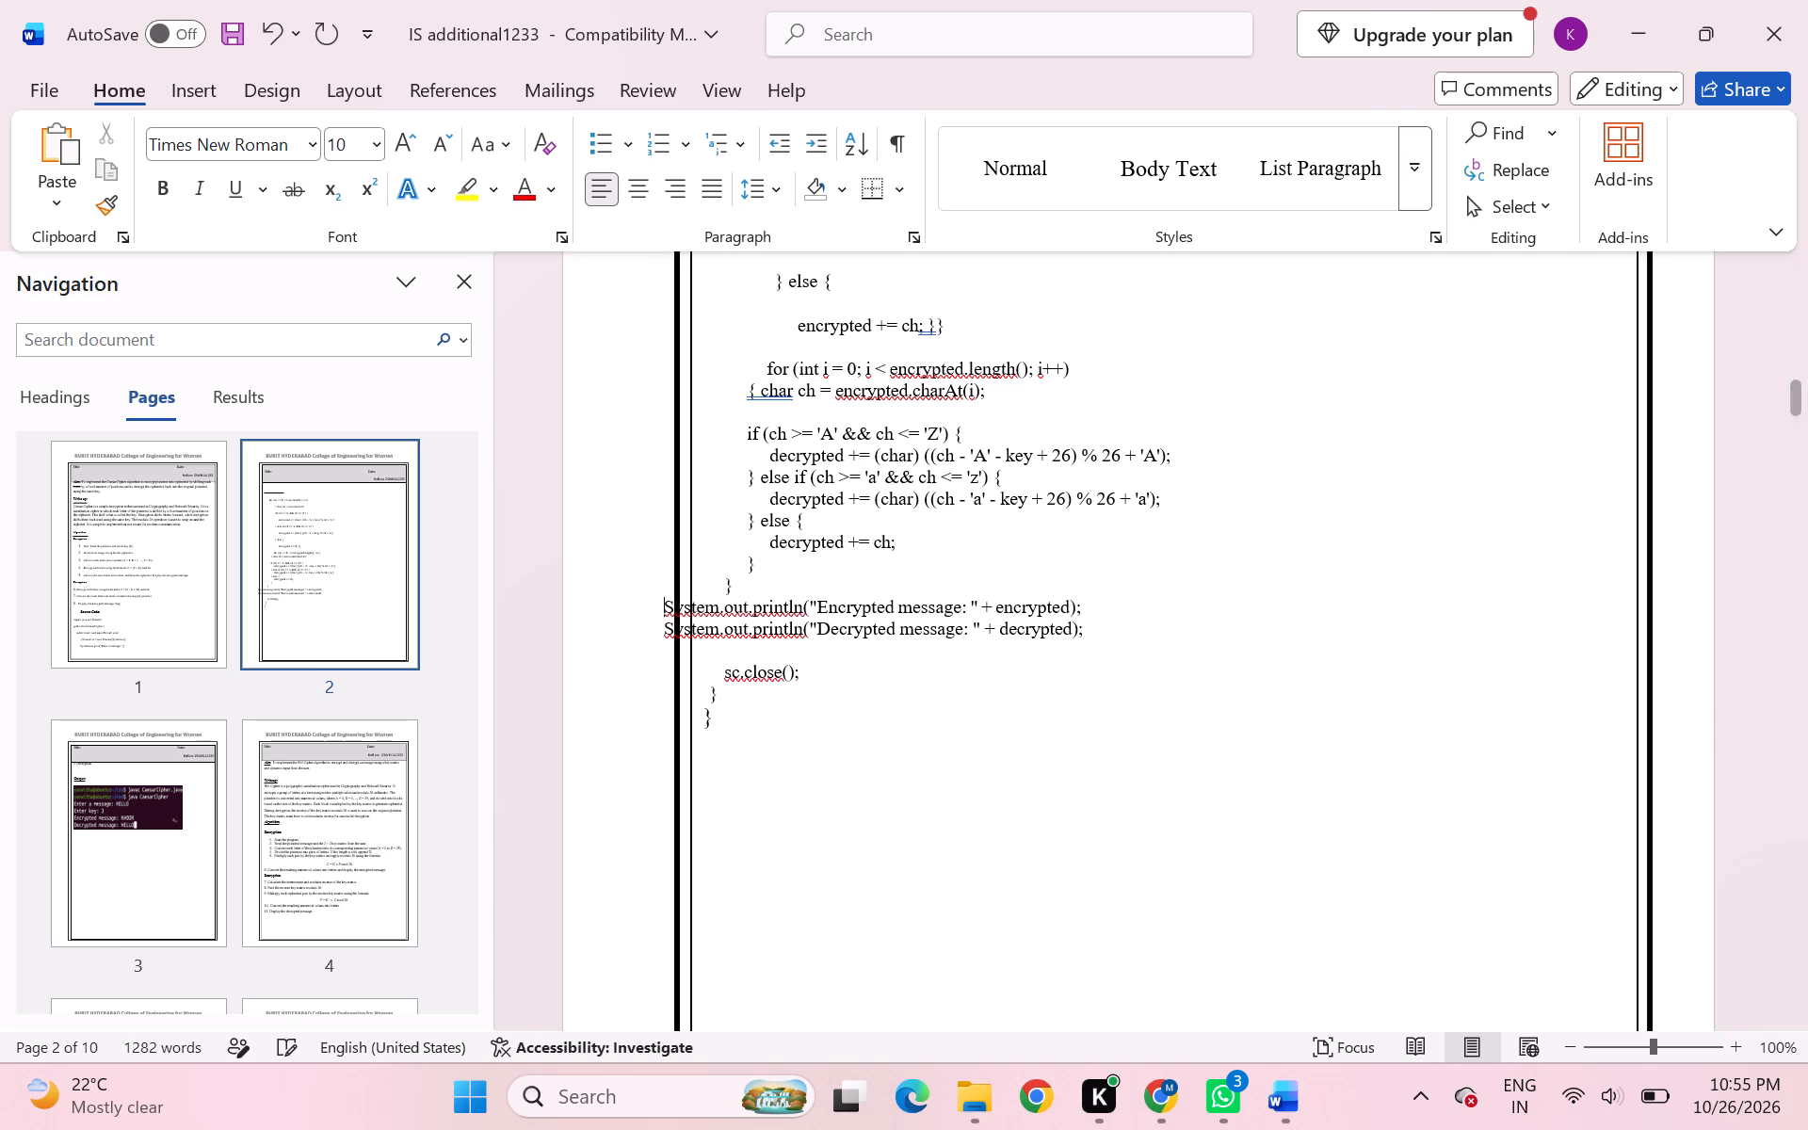
key(BackSpace)
key(Return)
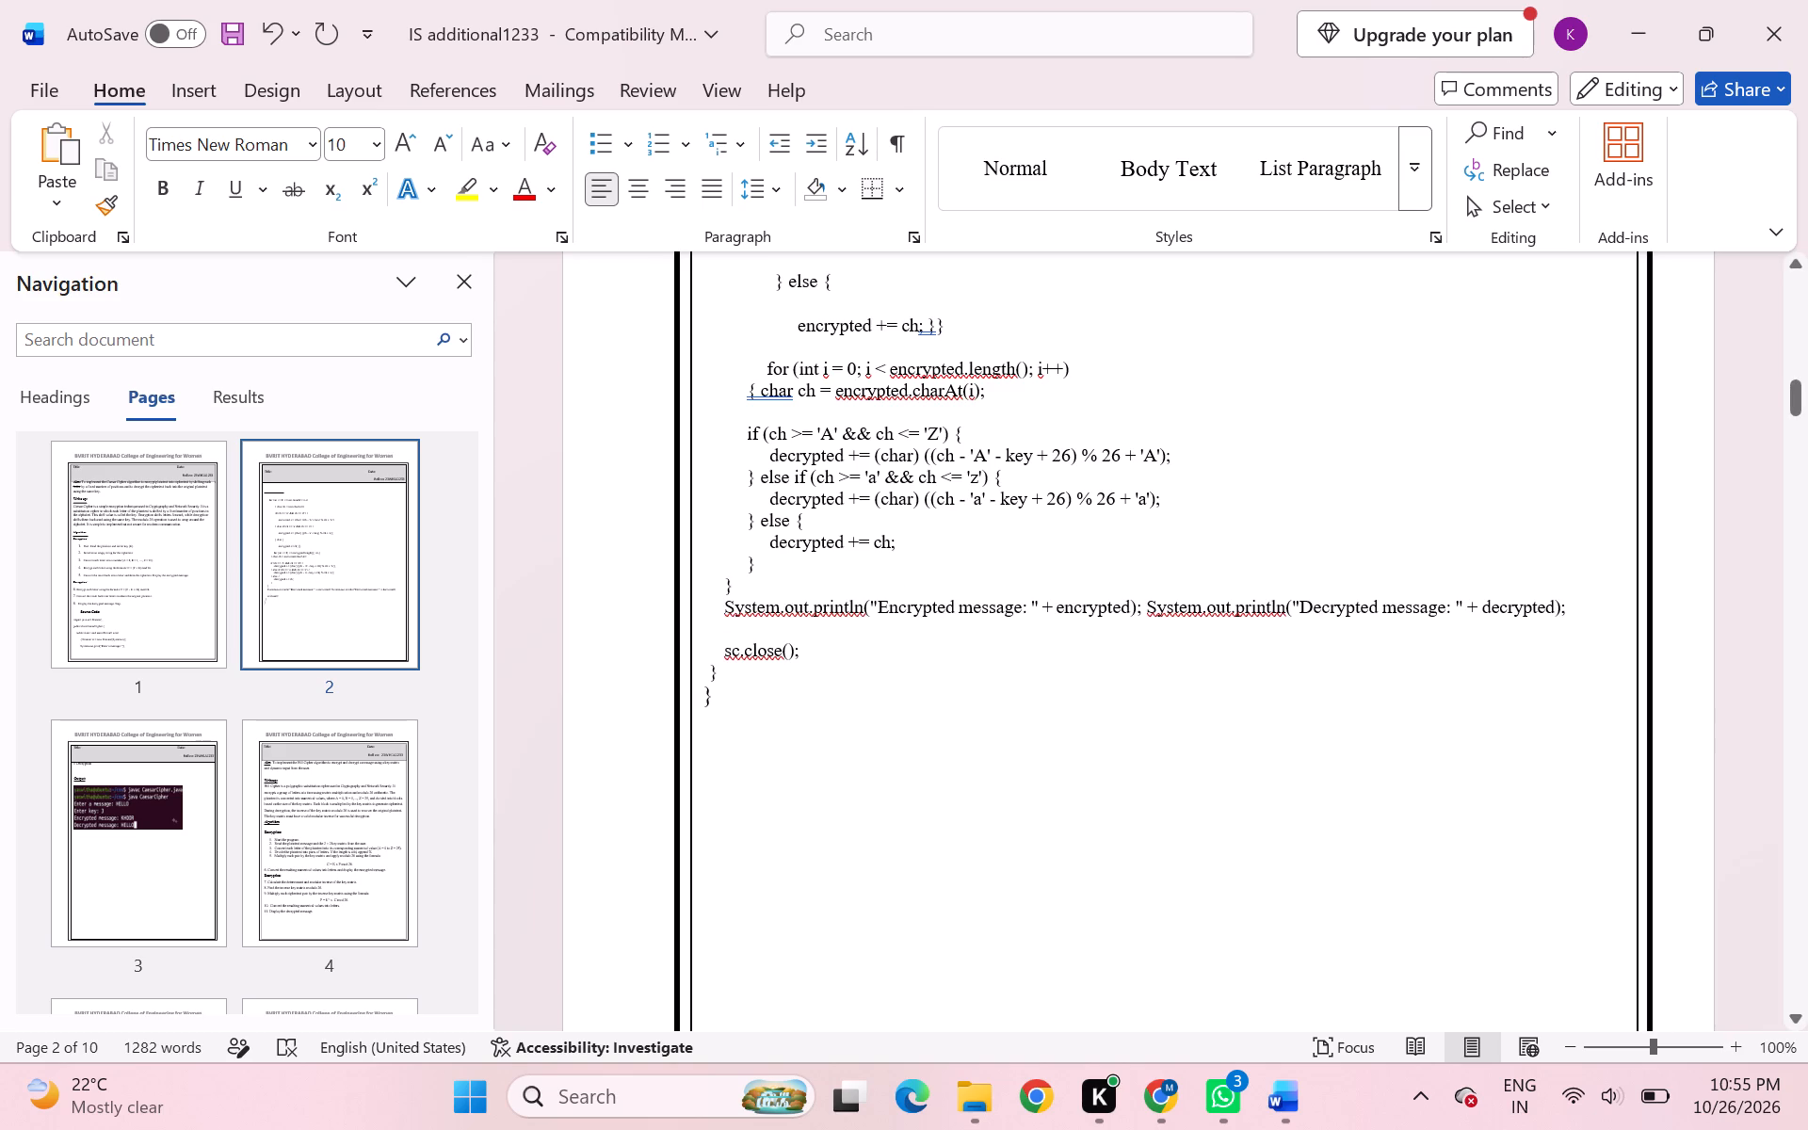
Delete the sc.close(); statement and the blank lines around it, keeping the closing brace on its own line under the println statements.
drag(814, 650, 715, 648)
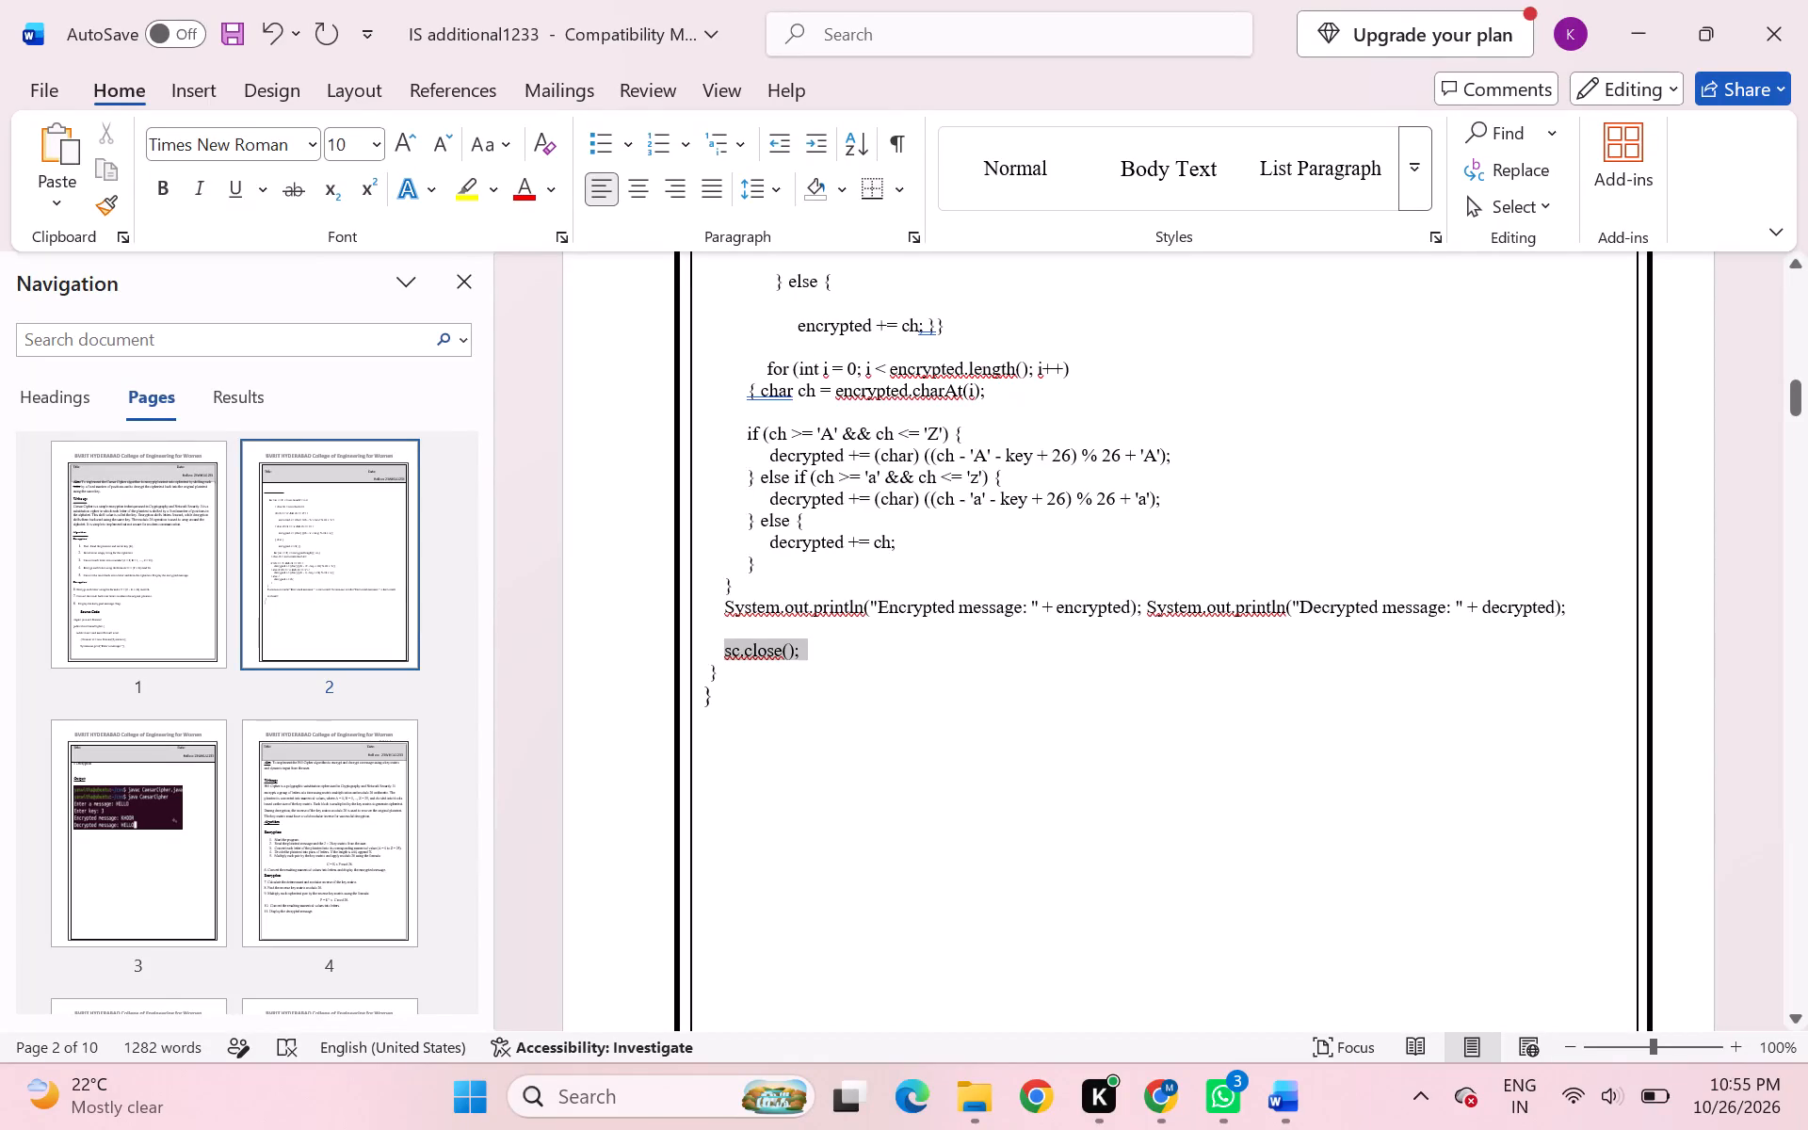
drag(715, 648, 713, 648)
key(BackSpace)
key(BackSpace)
key(BackSpace)
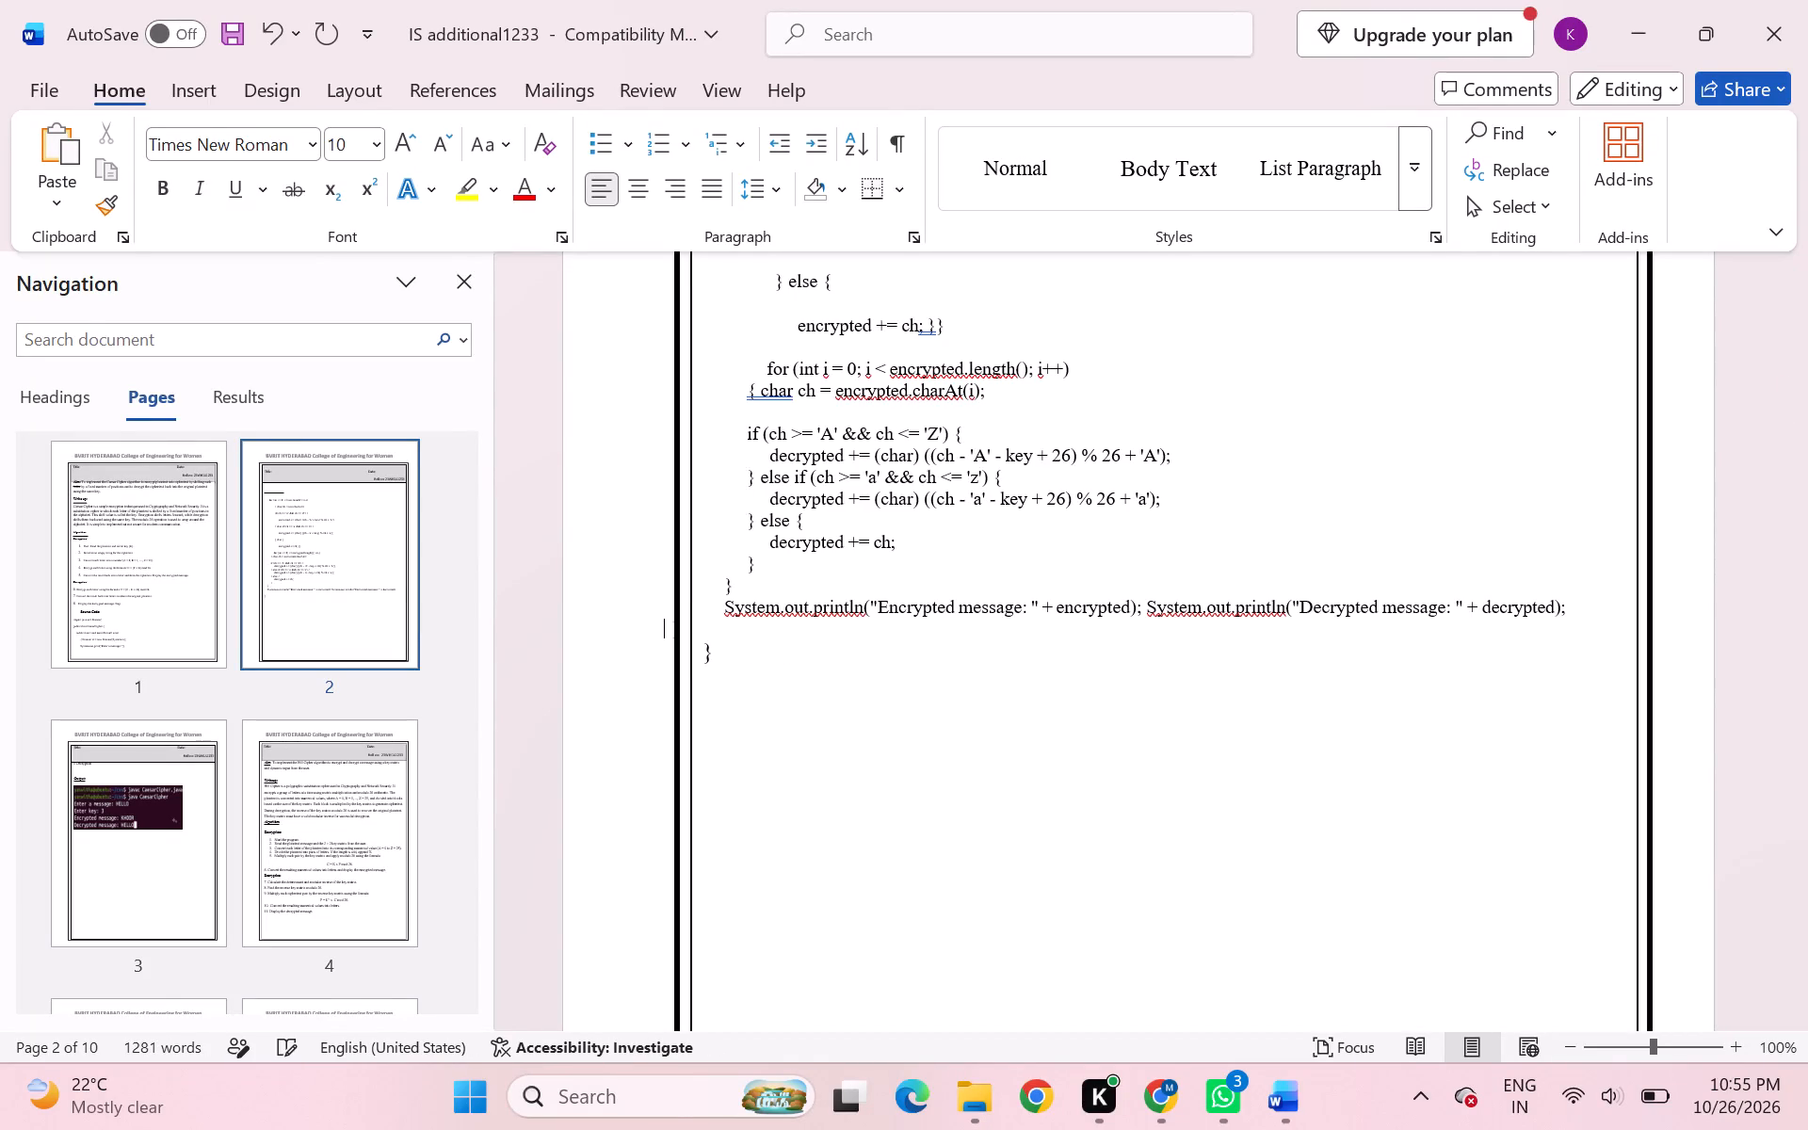
key(BackSpace)
key(Return)
Move the "Output:" heading from page 3 to directly below the final closing brace on page 2.
scroll(743, 733, down, 3)
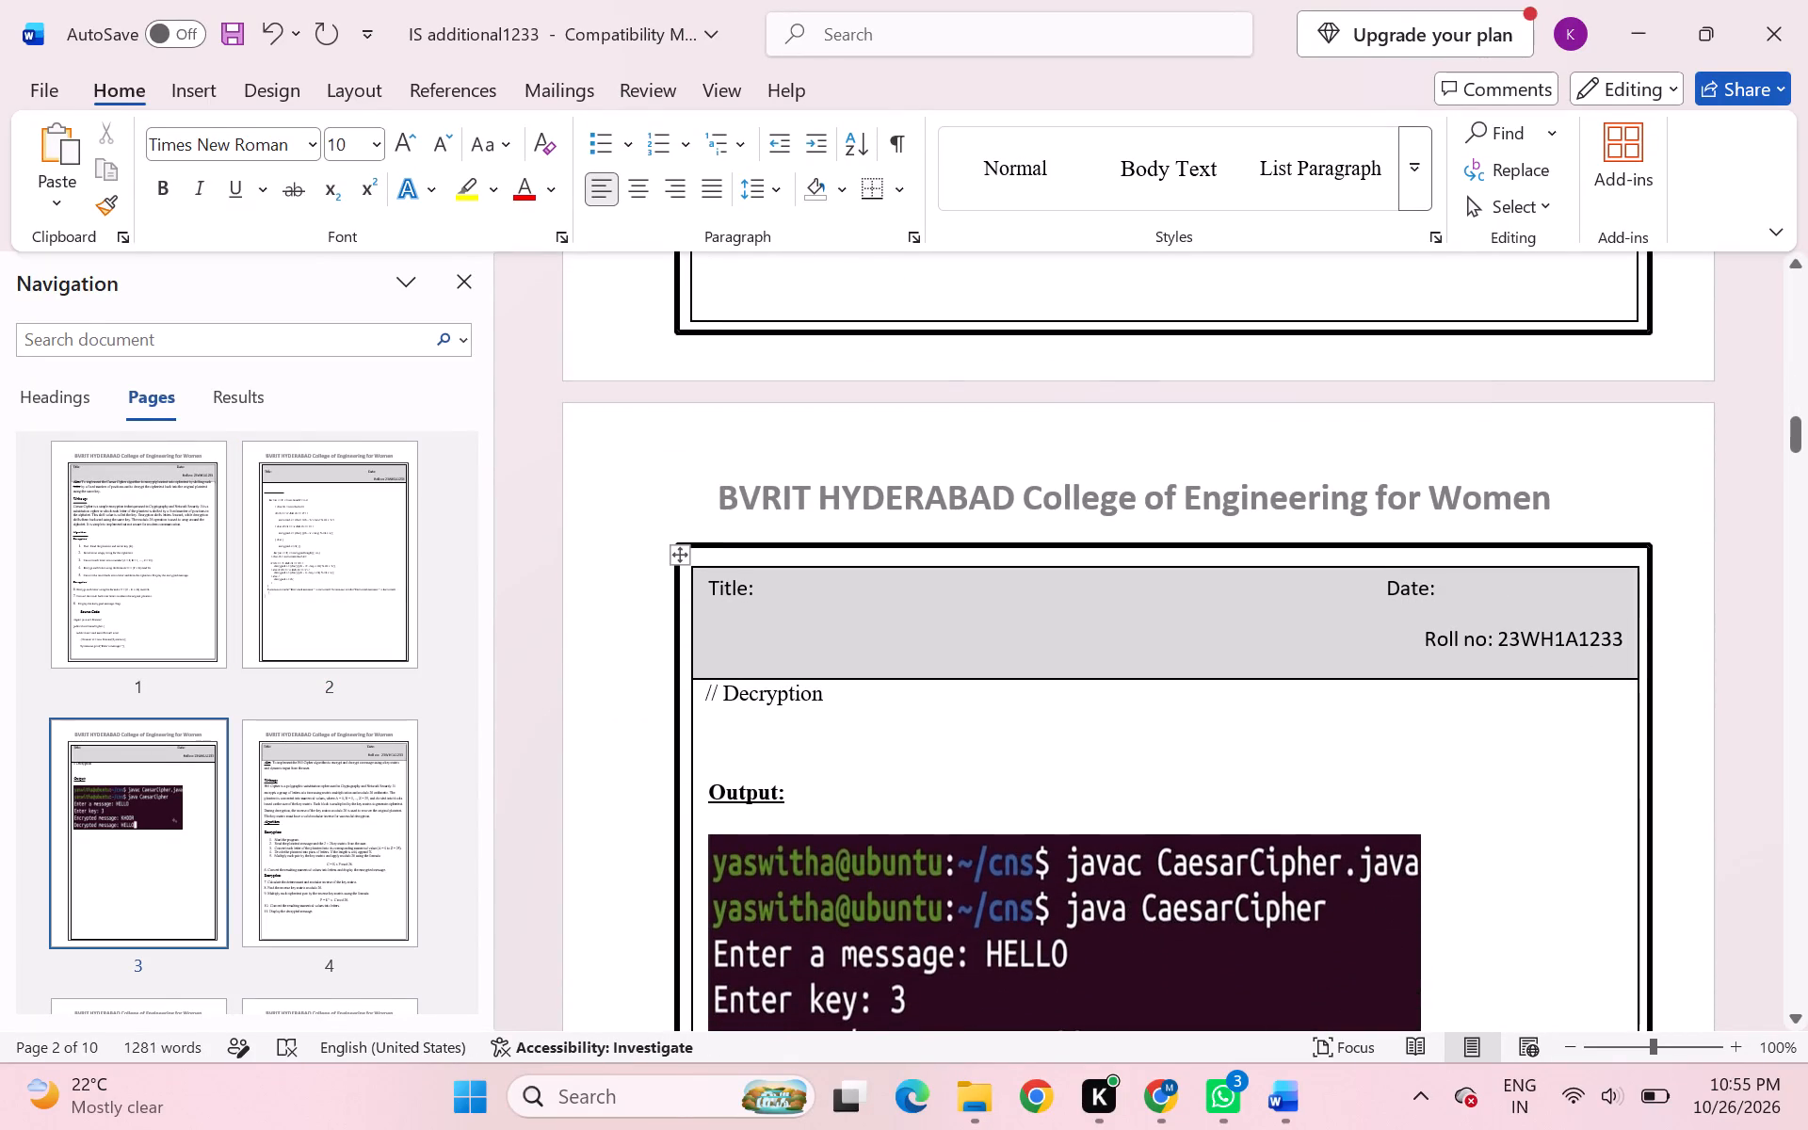
drag(803, 783, 708, 796)
key(ctrl+x)
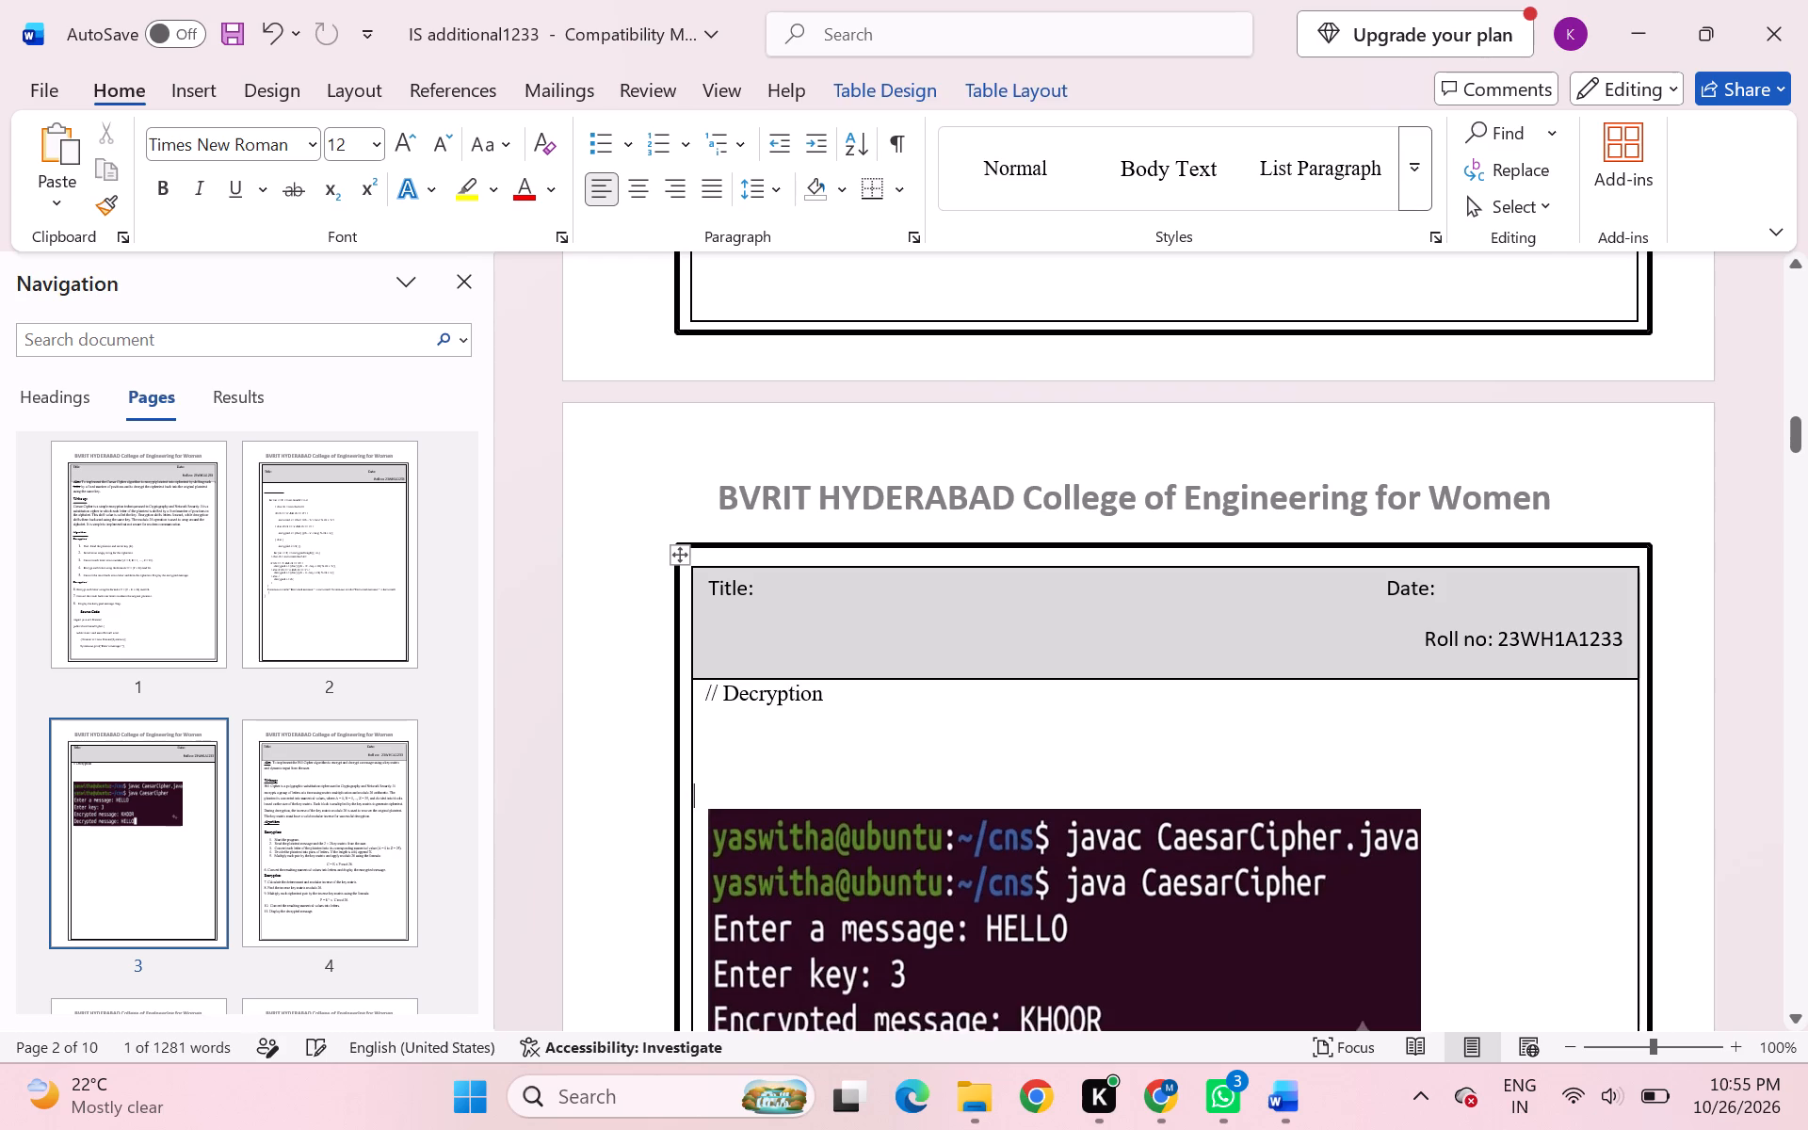
scroll(708, 796, up, 1)
scroll(796, 546, up, 1)
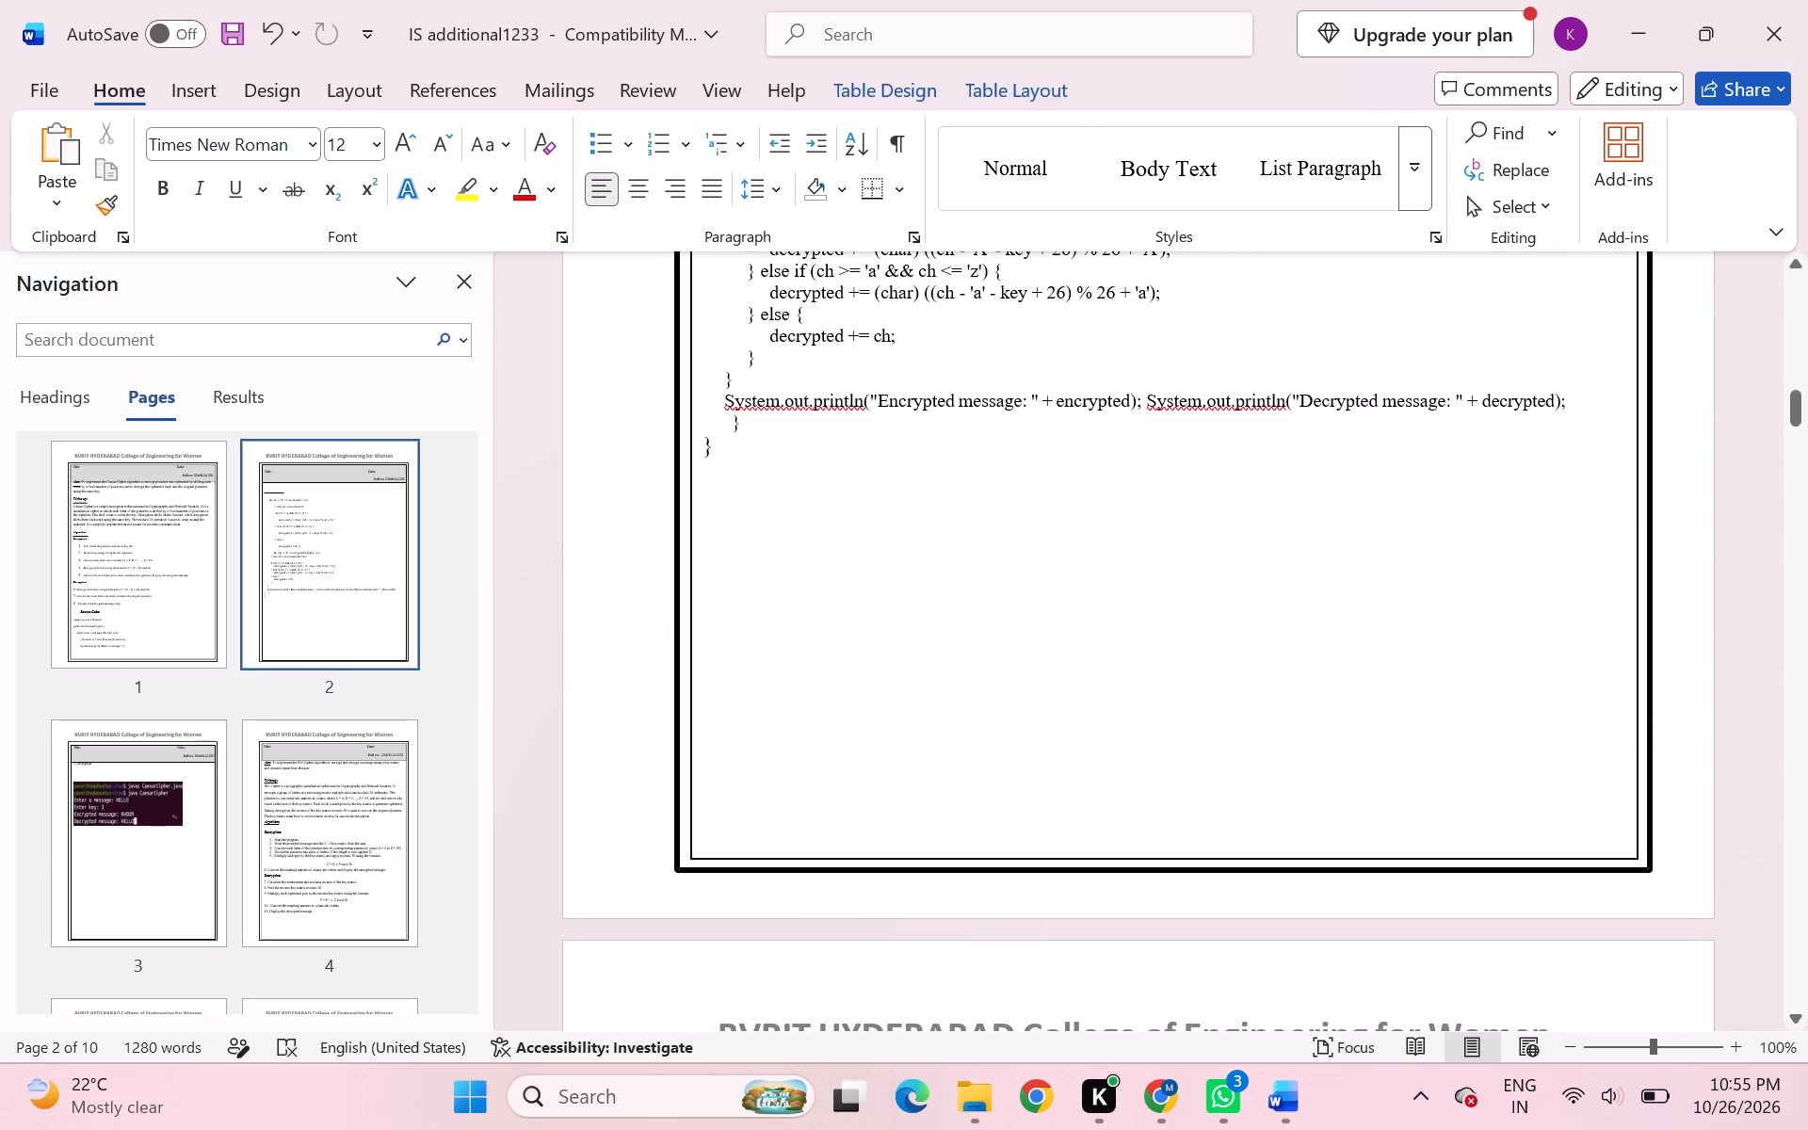
click(747, 450)
key(ctrl+v)
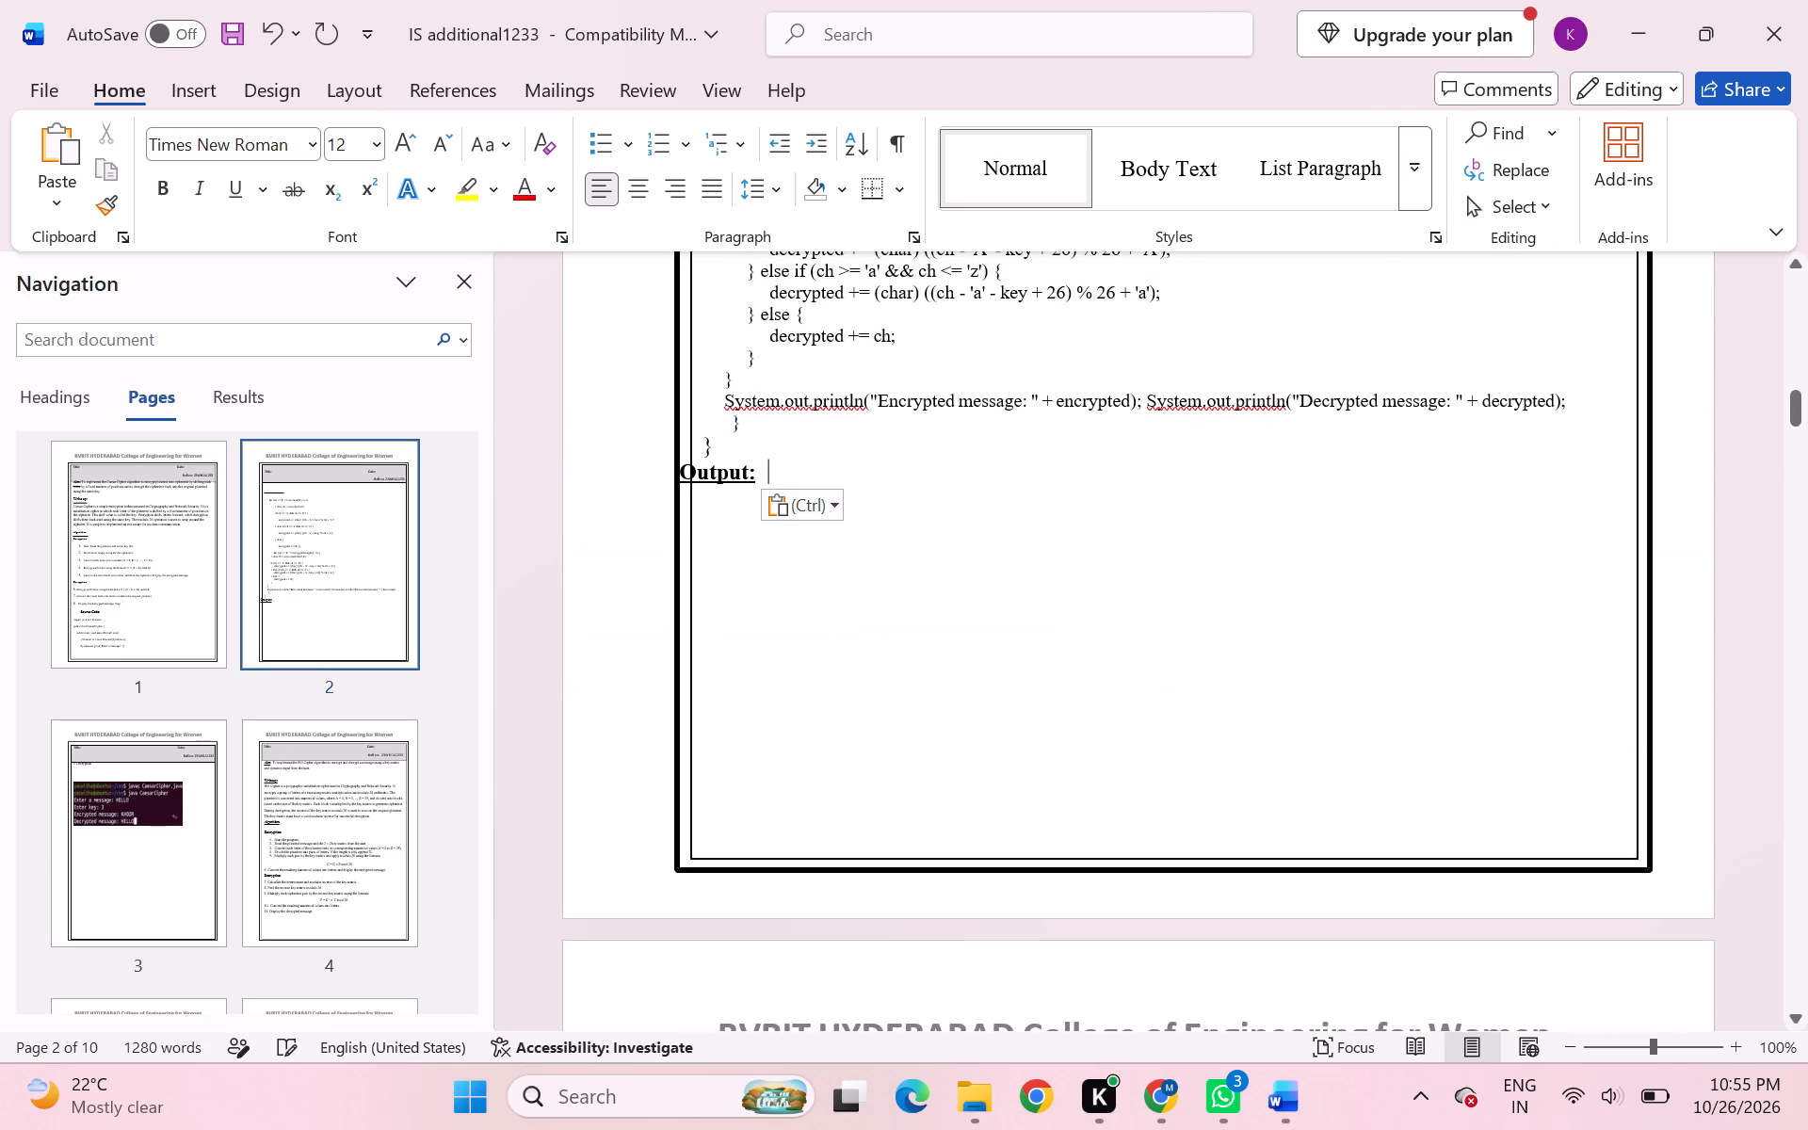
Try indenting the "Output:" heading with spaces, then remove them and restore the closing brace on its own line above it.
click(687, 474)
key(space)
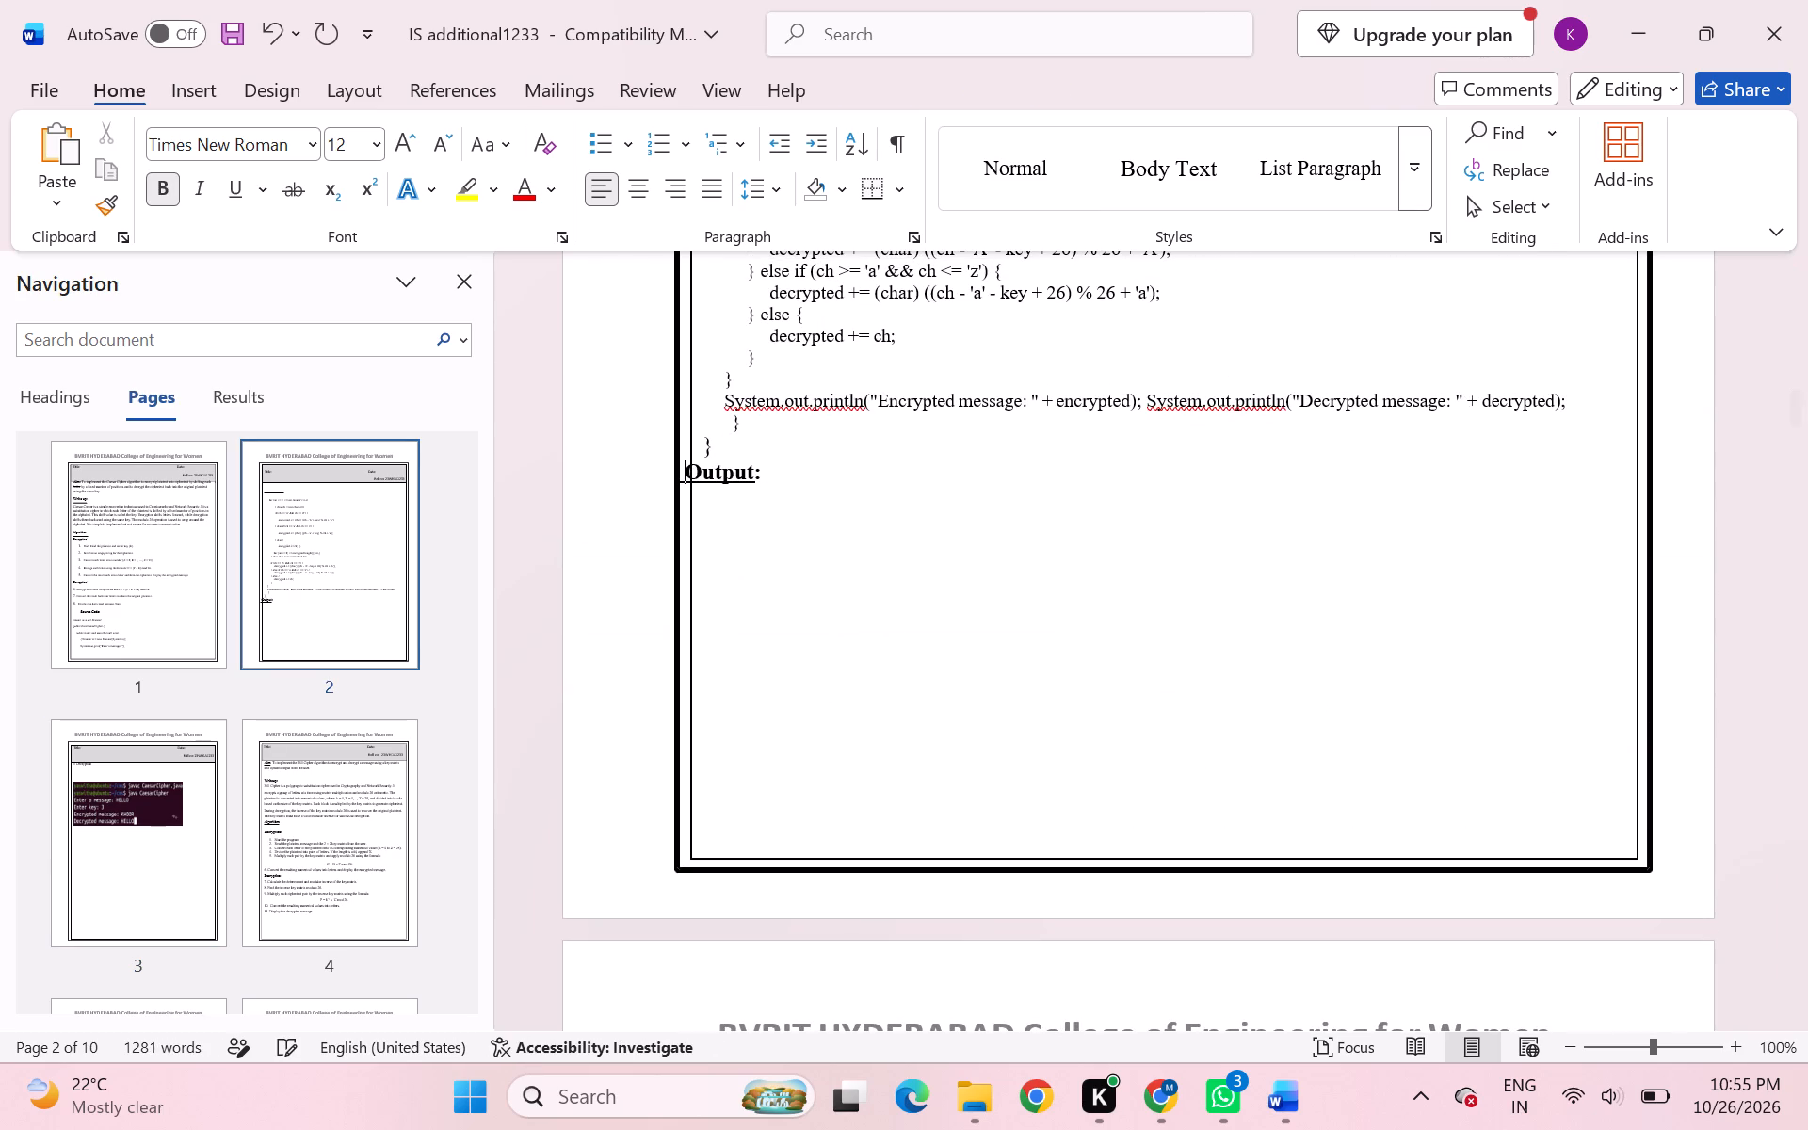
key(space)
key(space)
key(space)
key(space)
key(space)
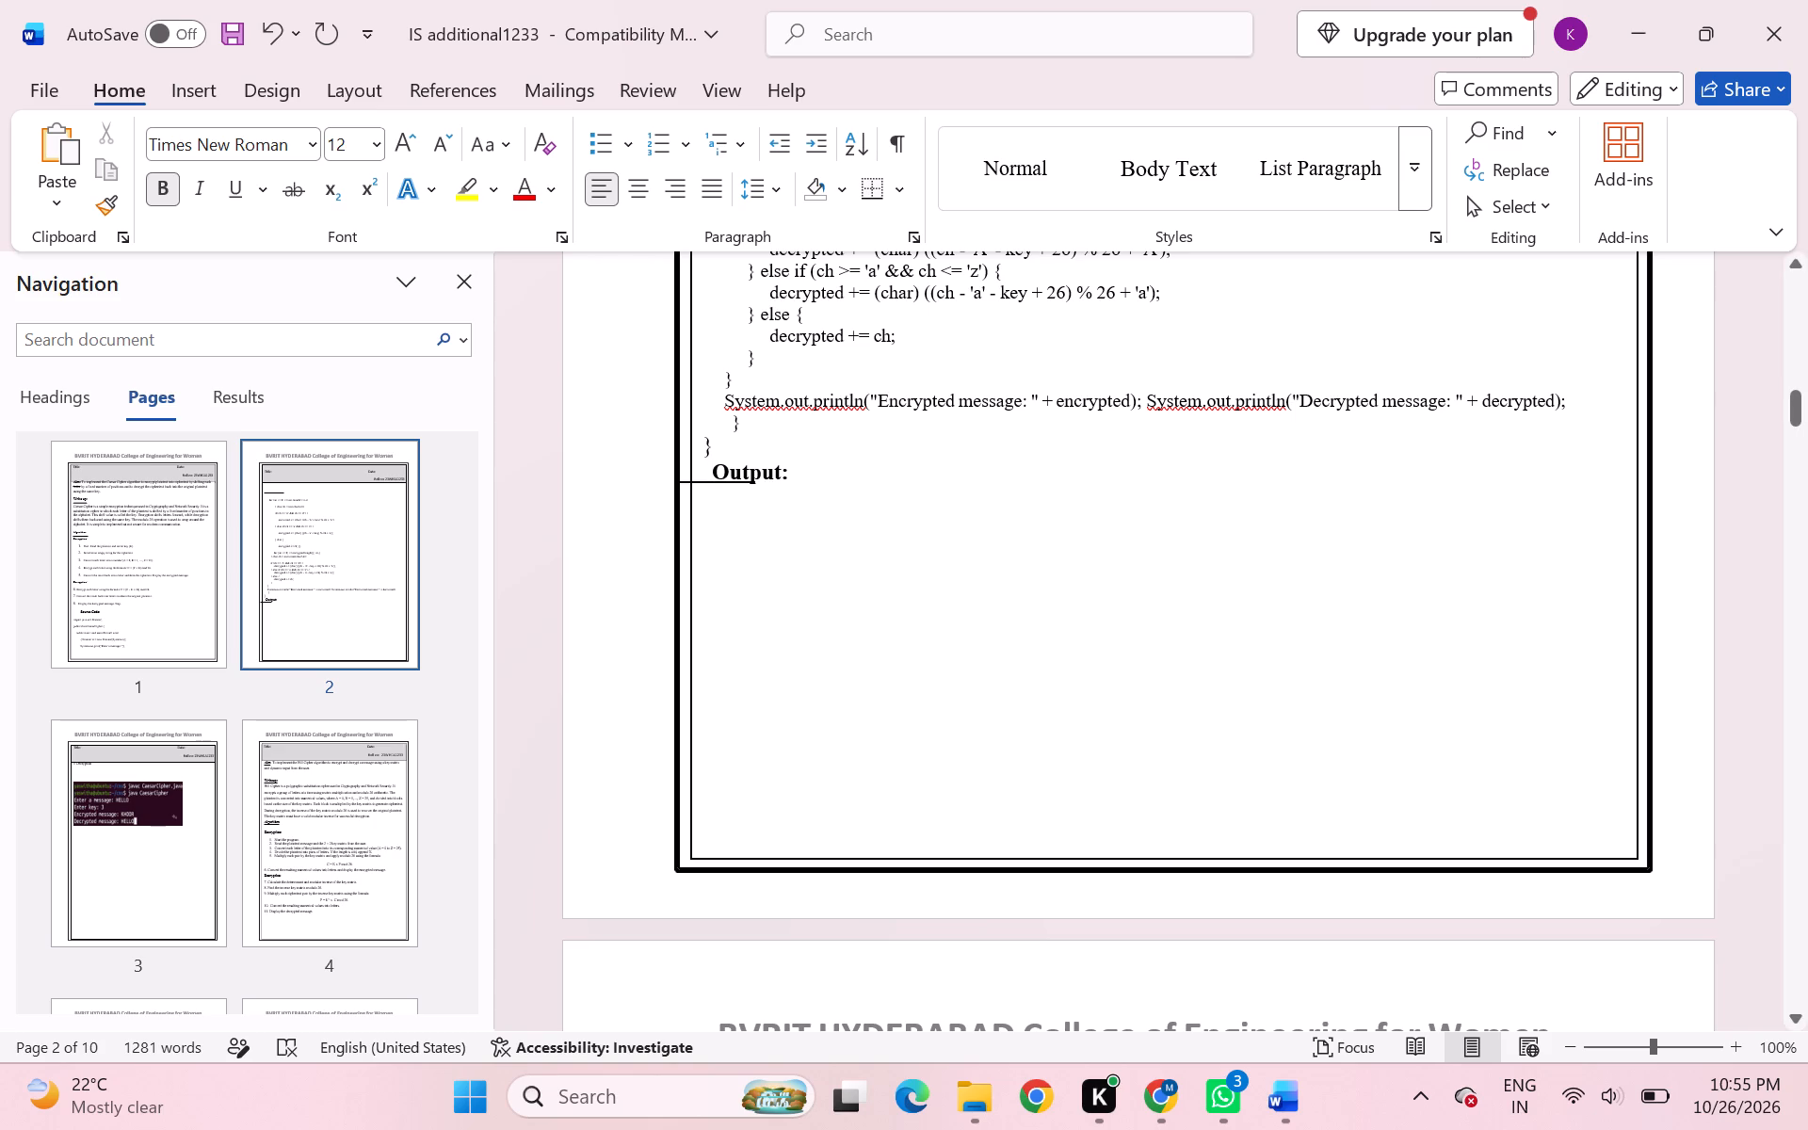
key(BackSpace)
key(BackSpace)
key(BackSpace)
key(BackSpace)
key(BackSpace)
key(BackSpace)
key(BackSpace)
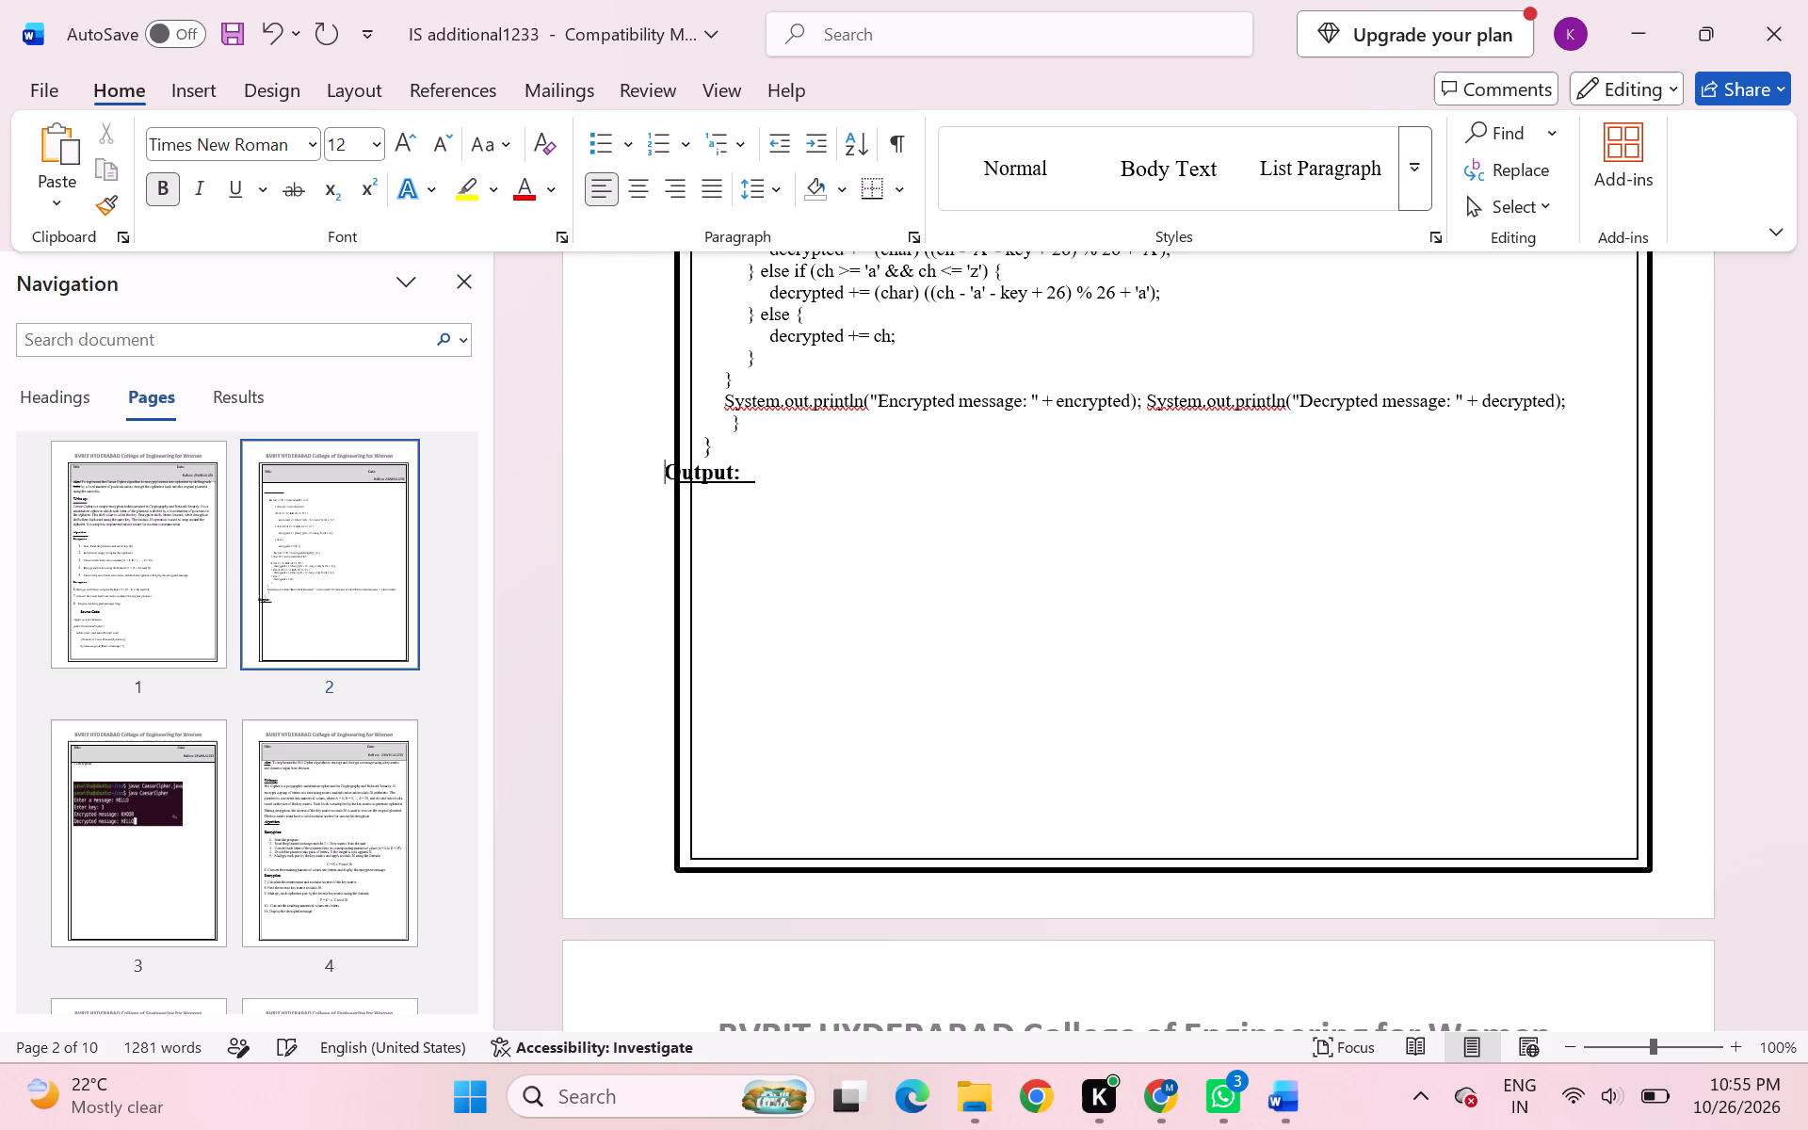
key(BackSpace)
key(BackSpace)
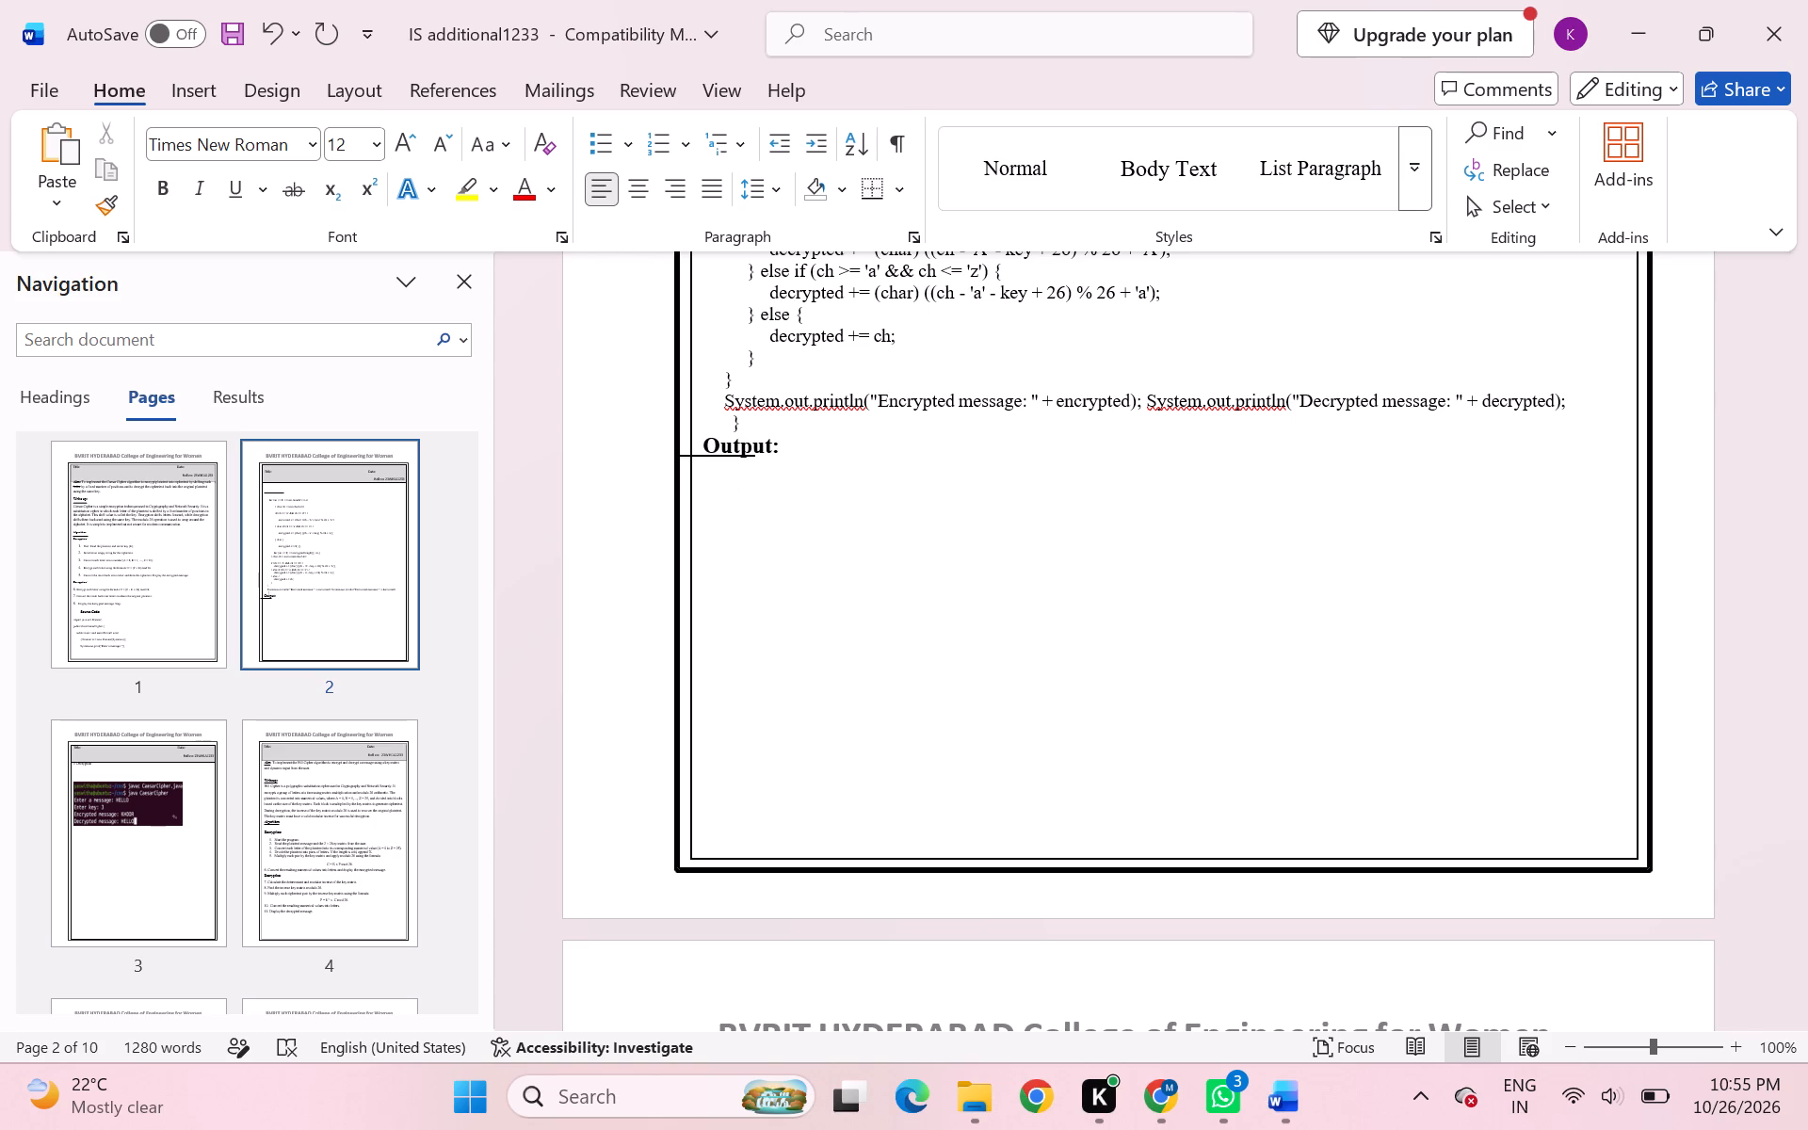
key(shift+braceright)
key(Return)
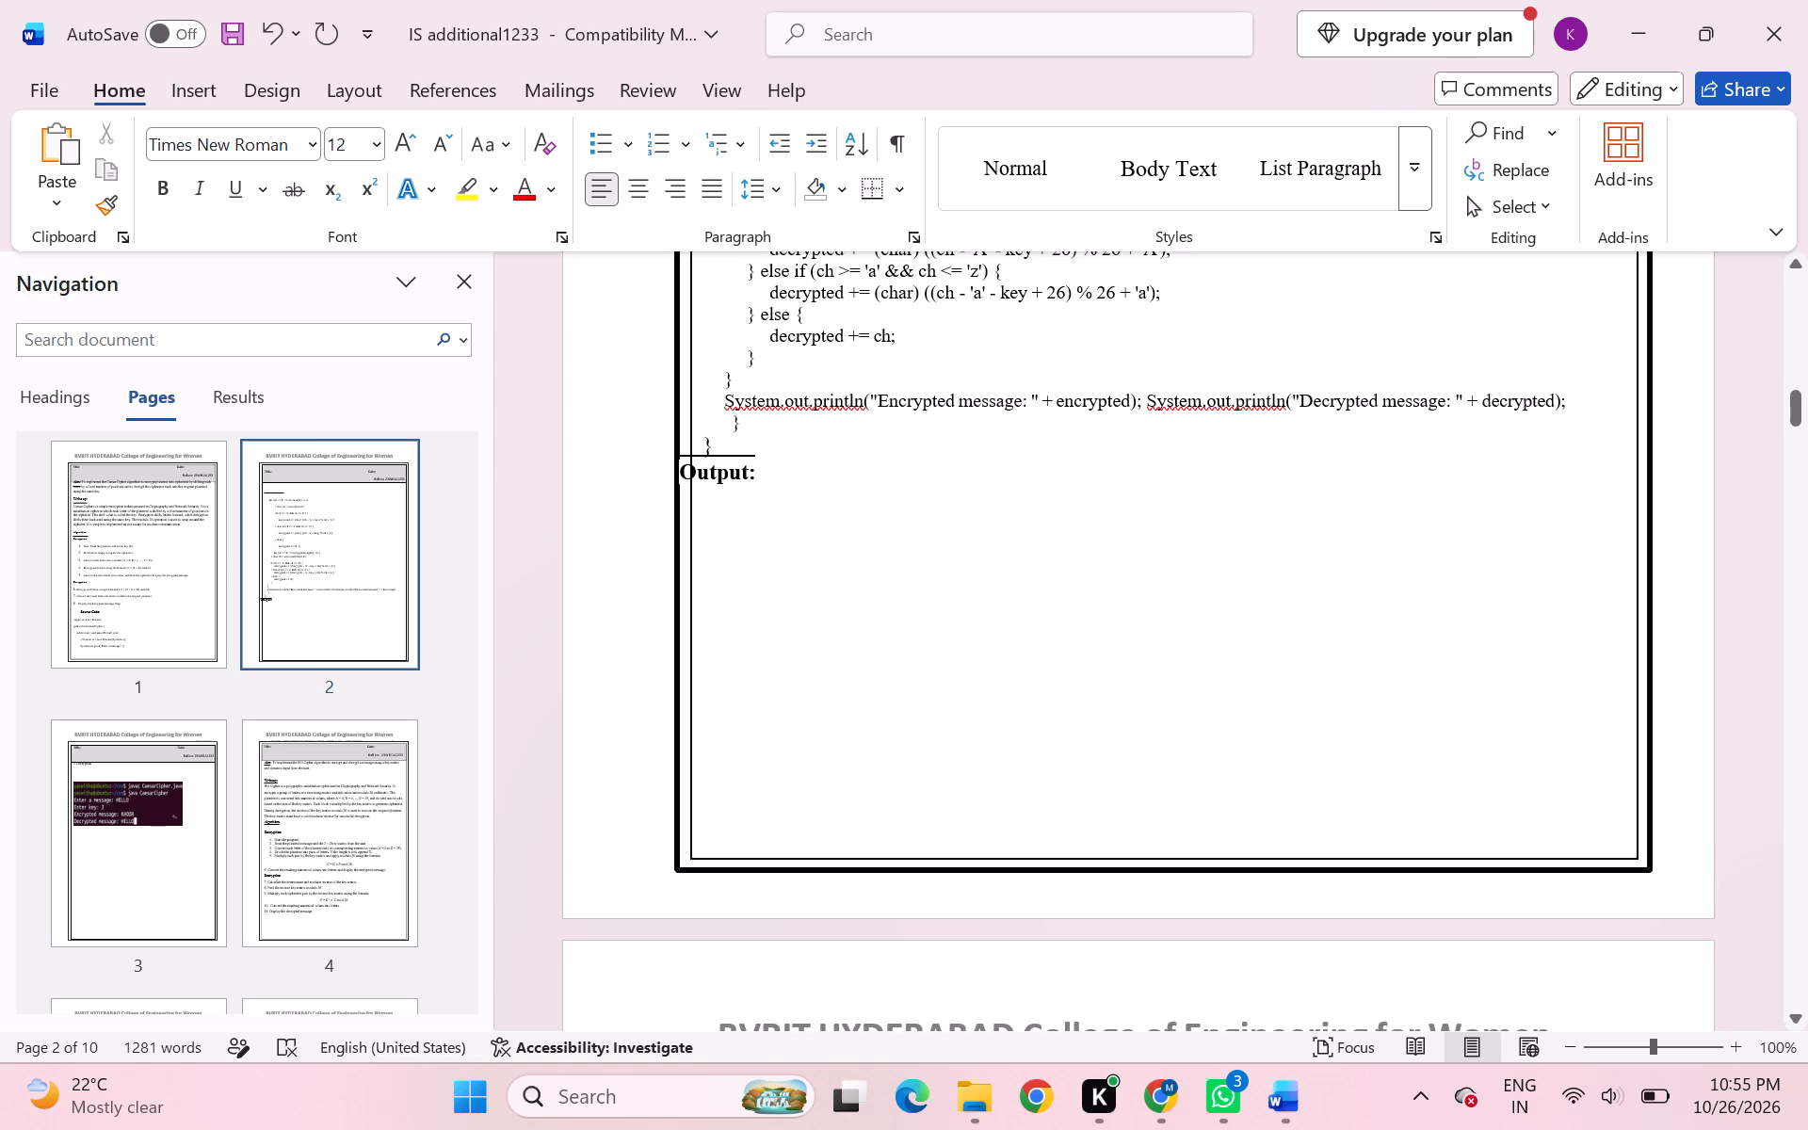
Indent the "Output:" heading with seven spaces so it sits inside the page 2 border.
key(space)
key(space)
key(space)
key(space)
key(space)
key(space)
key(space)
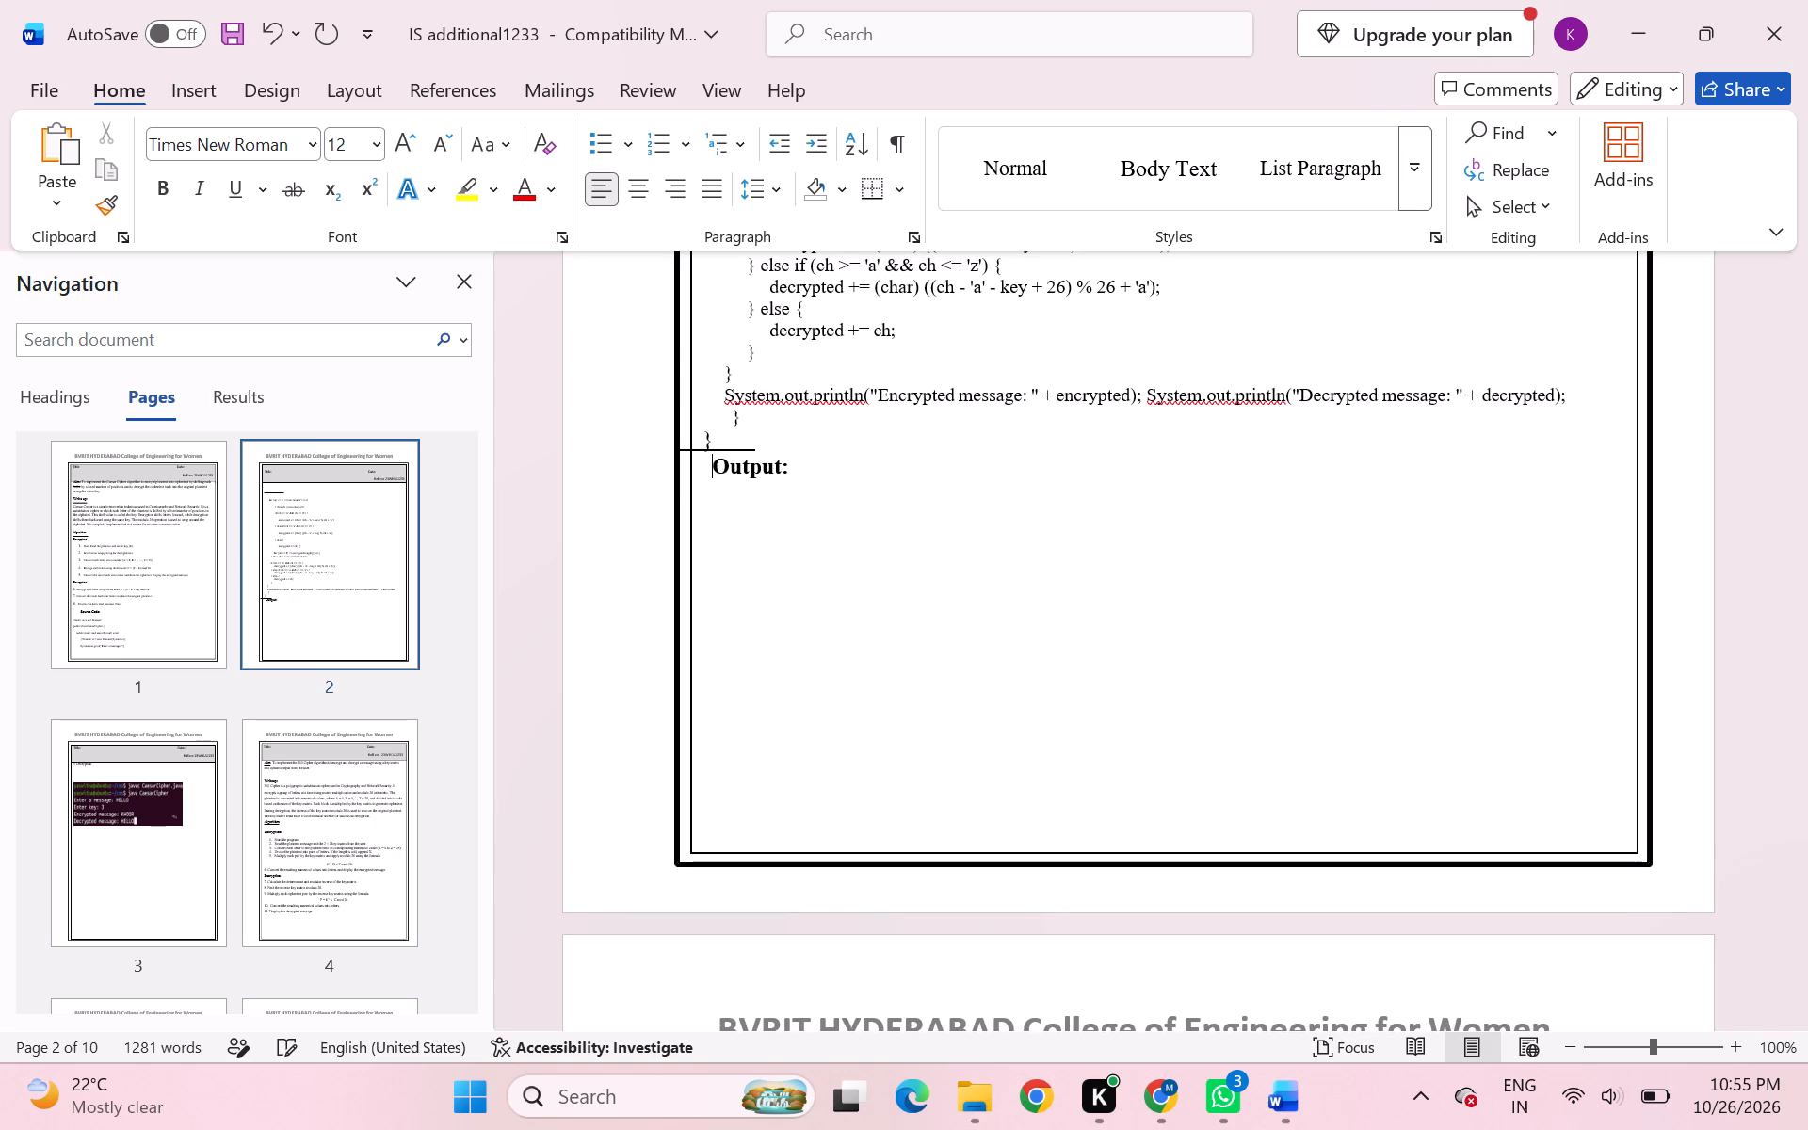
Shrink the Caesar Cipher terminal screenshot on page 3 slightly, keeping its proportions.
scroll(843, 624, down, 2)
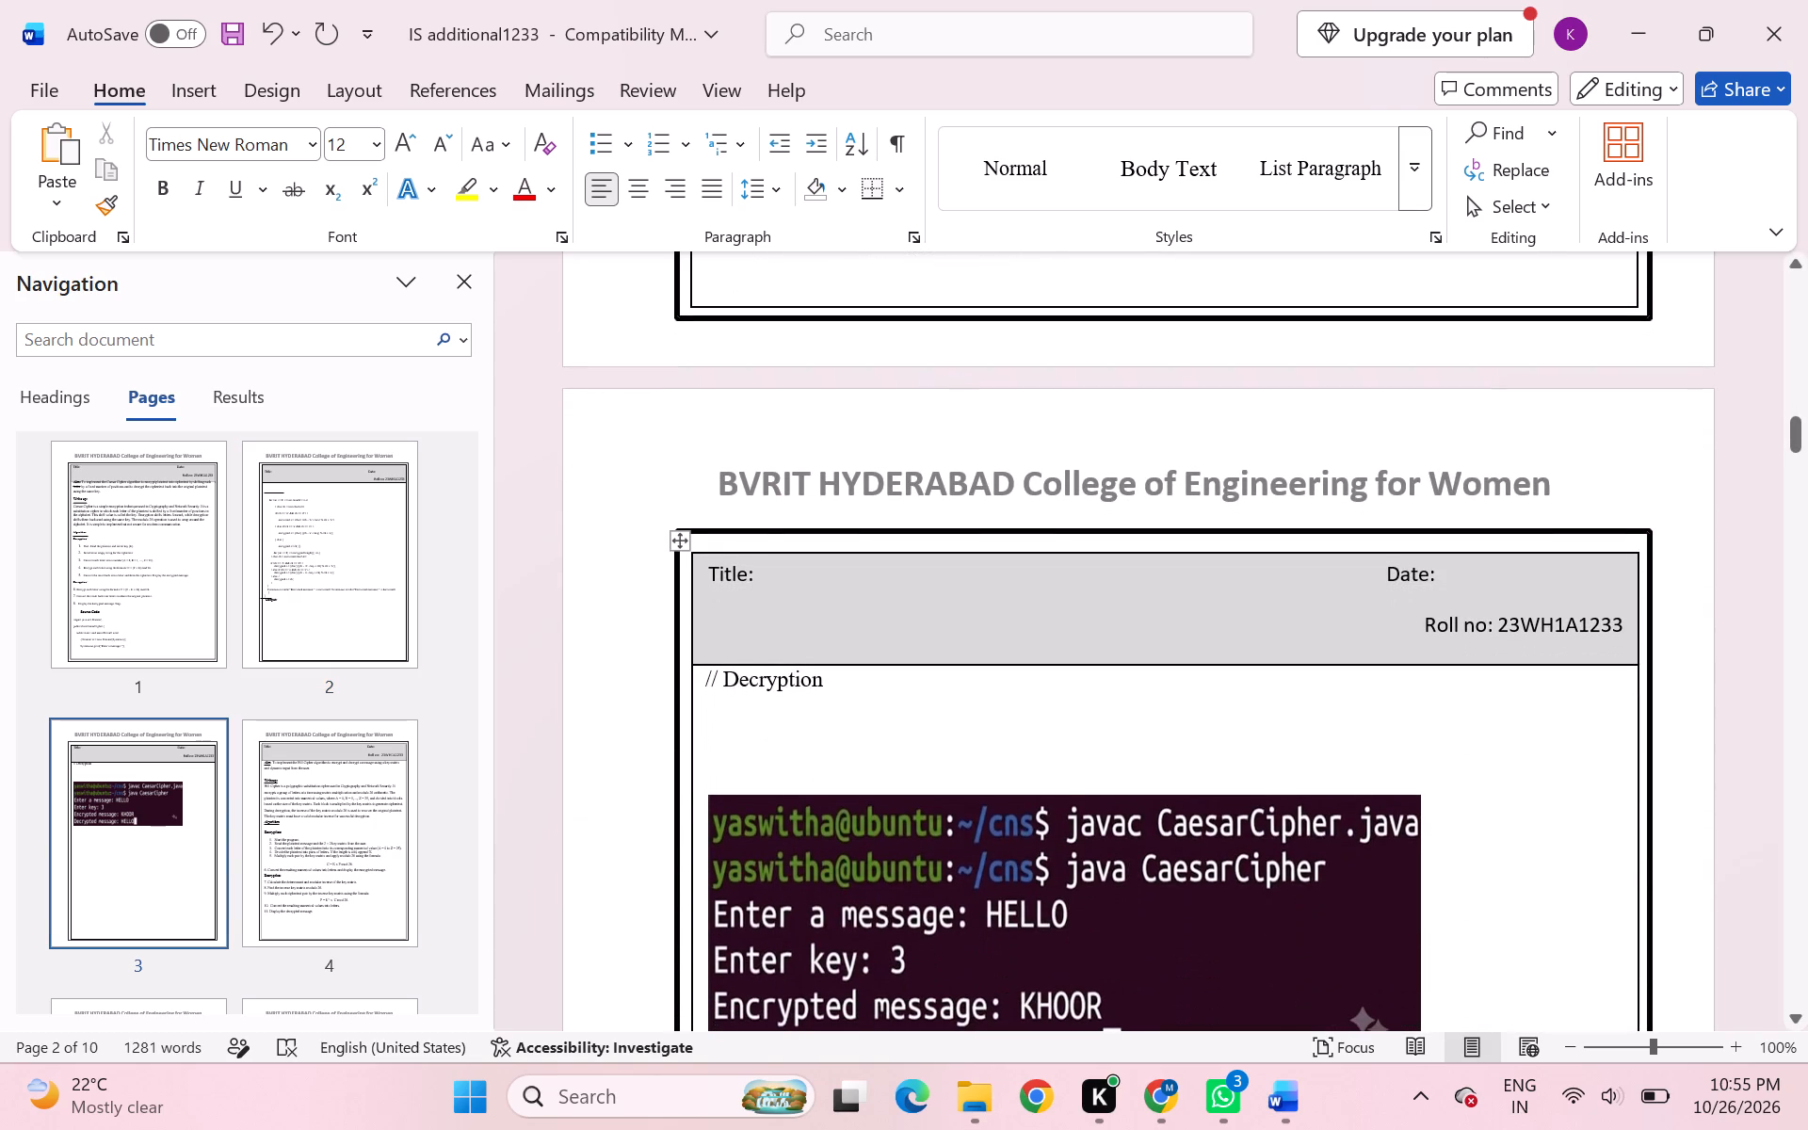
click(967, 879)
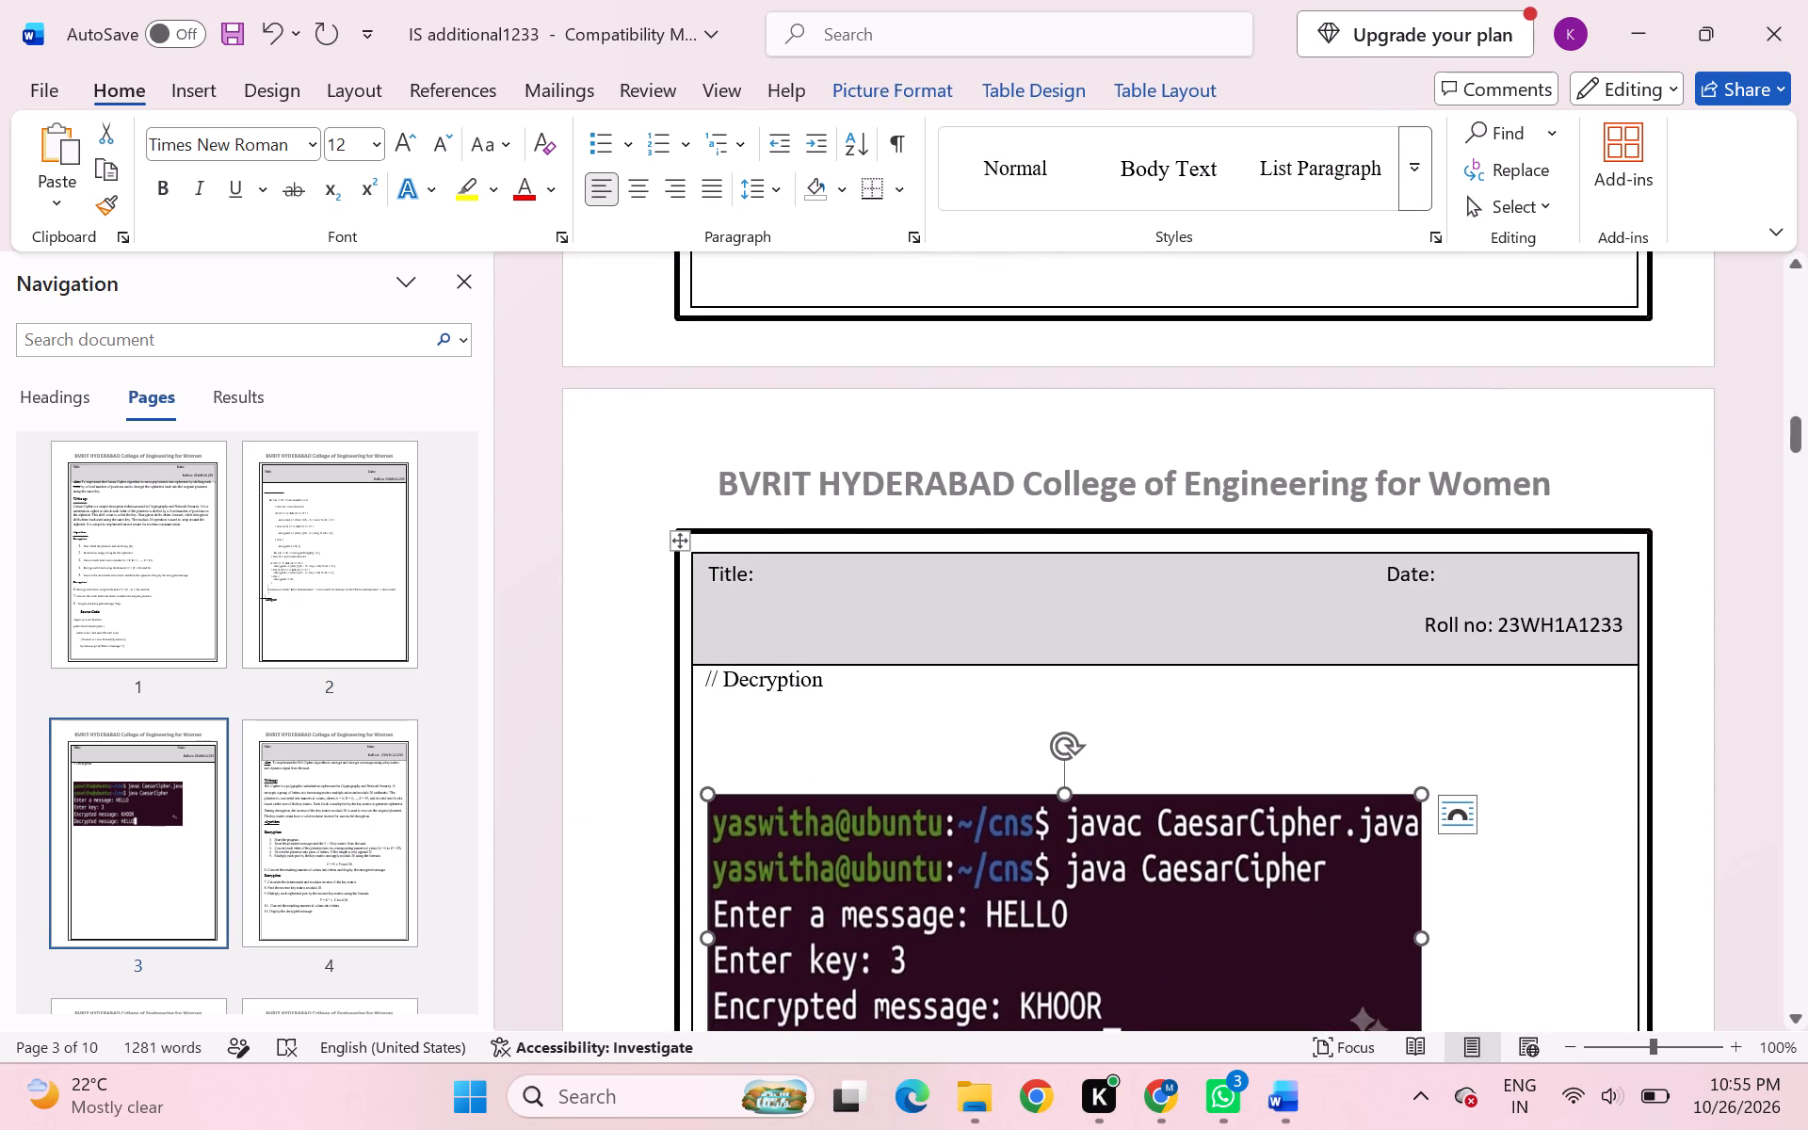
drag(1418, 796, 1334, 846)
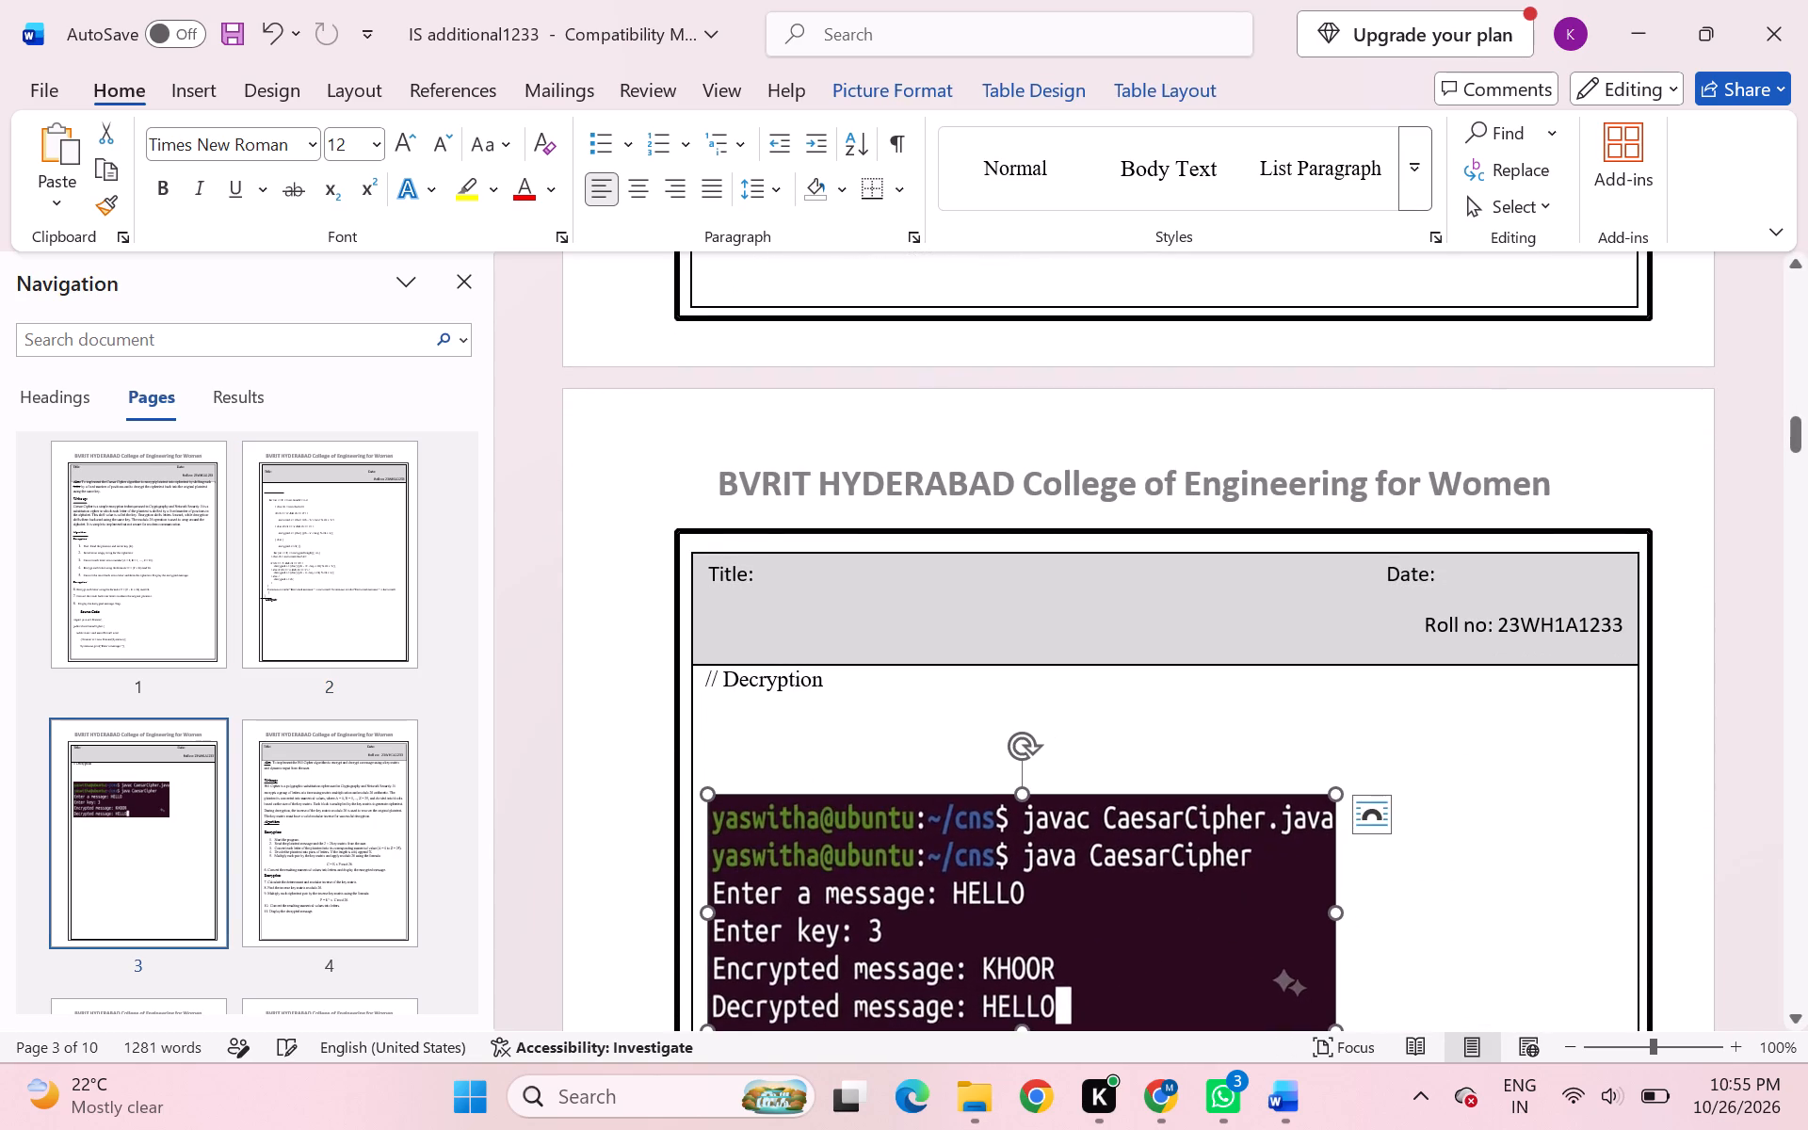
Move the resized terminal screenshot from page 3 to a new line below "Output:" on page 2, indented with 12 spaces.
key(ctrl+x)
scroll(1168, 880, up, 2)
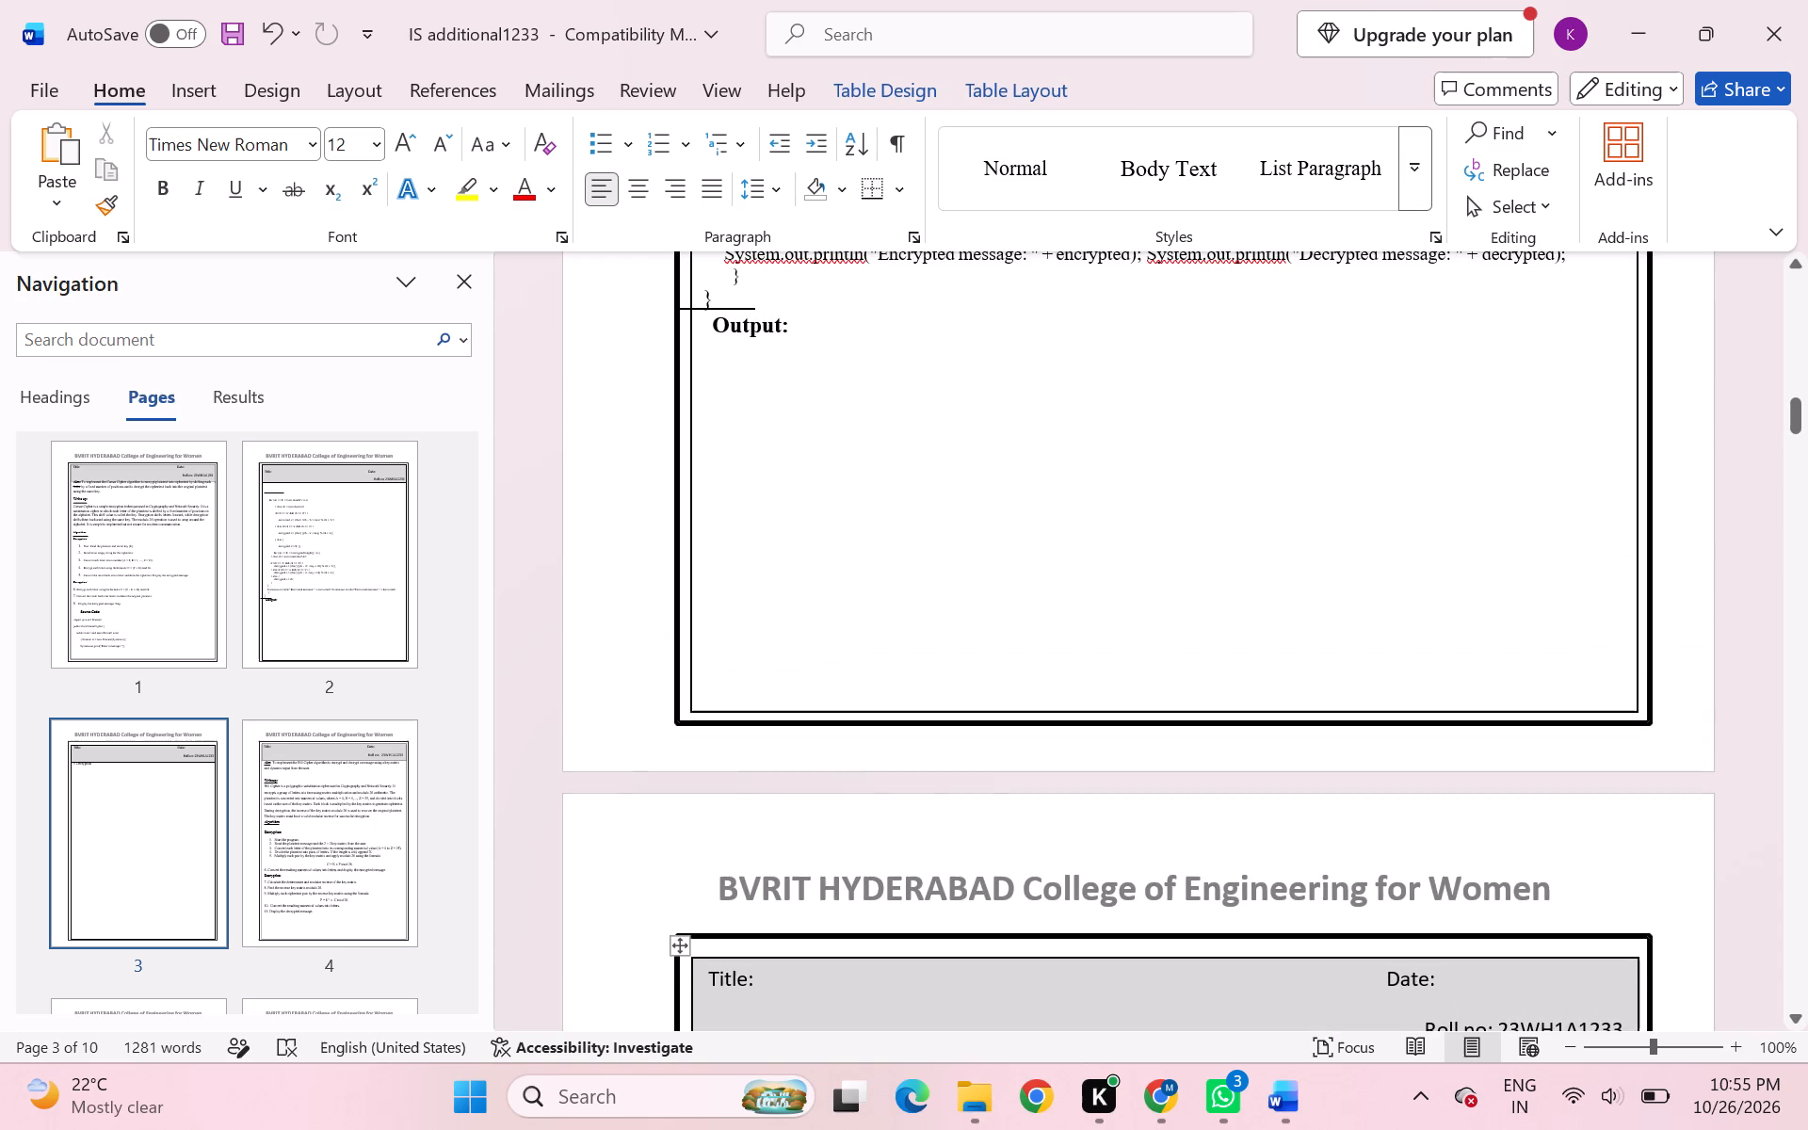
click(921, 344)
key(Return)
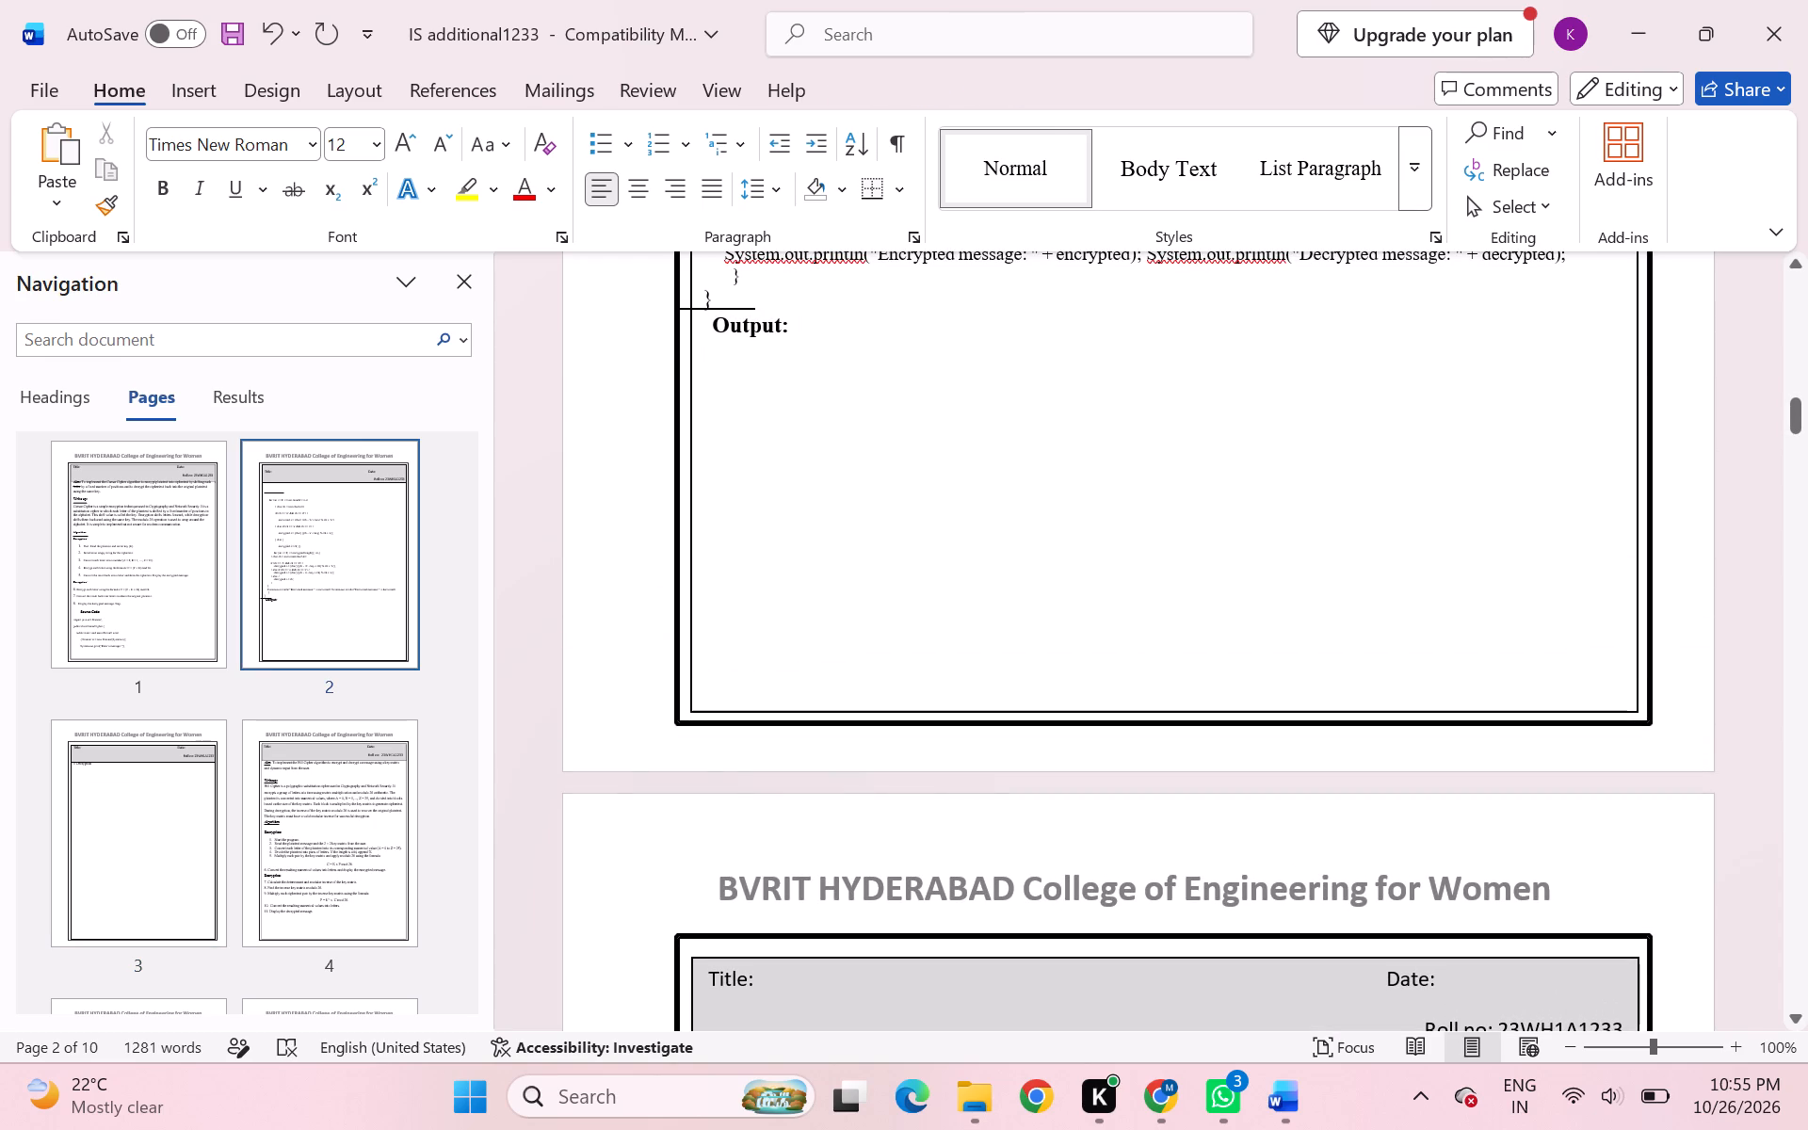
key(space)
key(space)
key(space)
key(space)
key(space)
key(space)
key(space)
key(space)
key(space)
key(space)
key(space)
key(space)
key(ctrl+v)
Delete the page 3 table containing the Title, Date and Roll no header and the leftover "// Decryption" text.
scroll(1144, 630, down, 2)
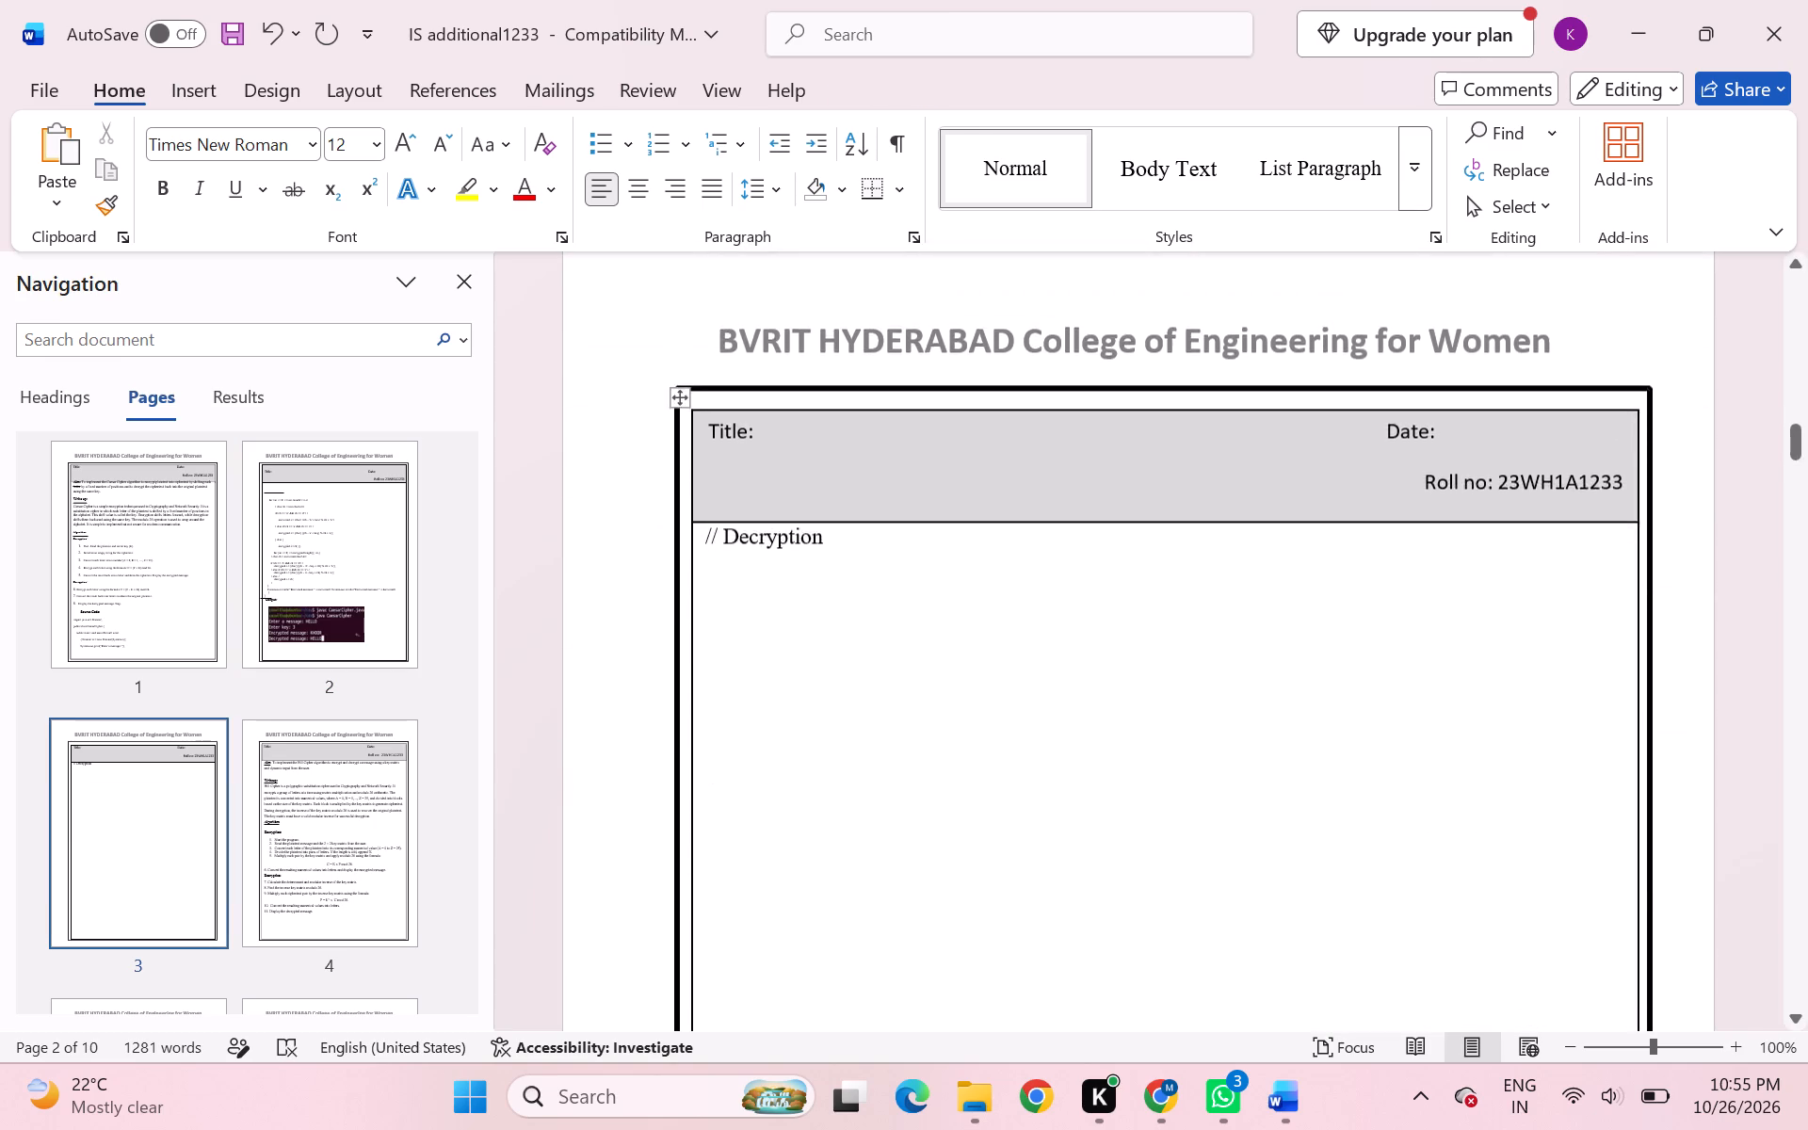
scroll(1144, 630, down, 1)
scroll(792, 492, up, 1)
drag(658, 459, 1193, 1008)
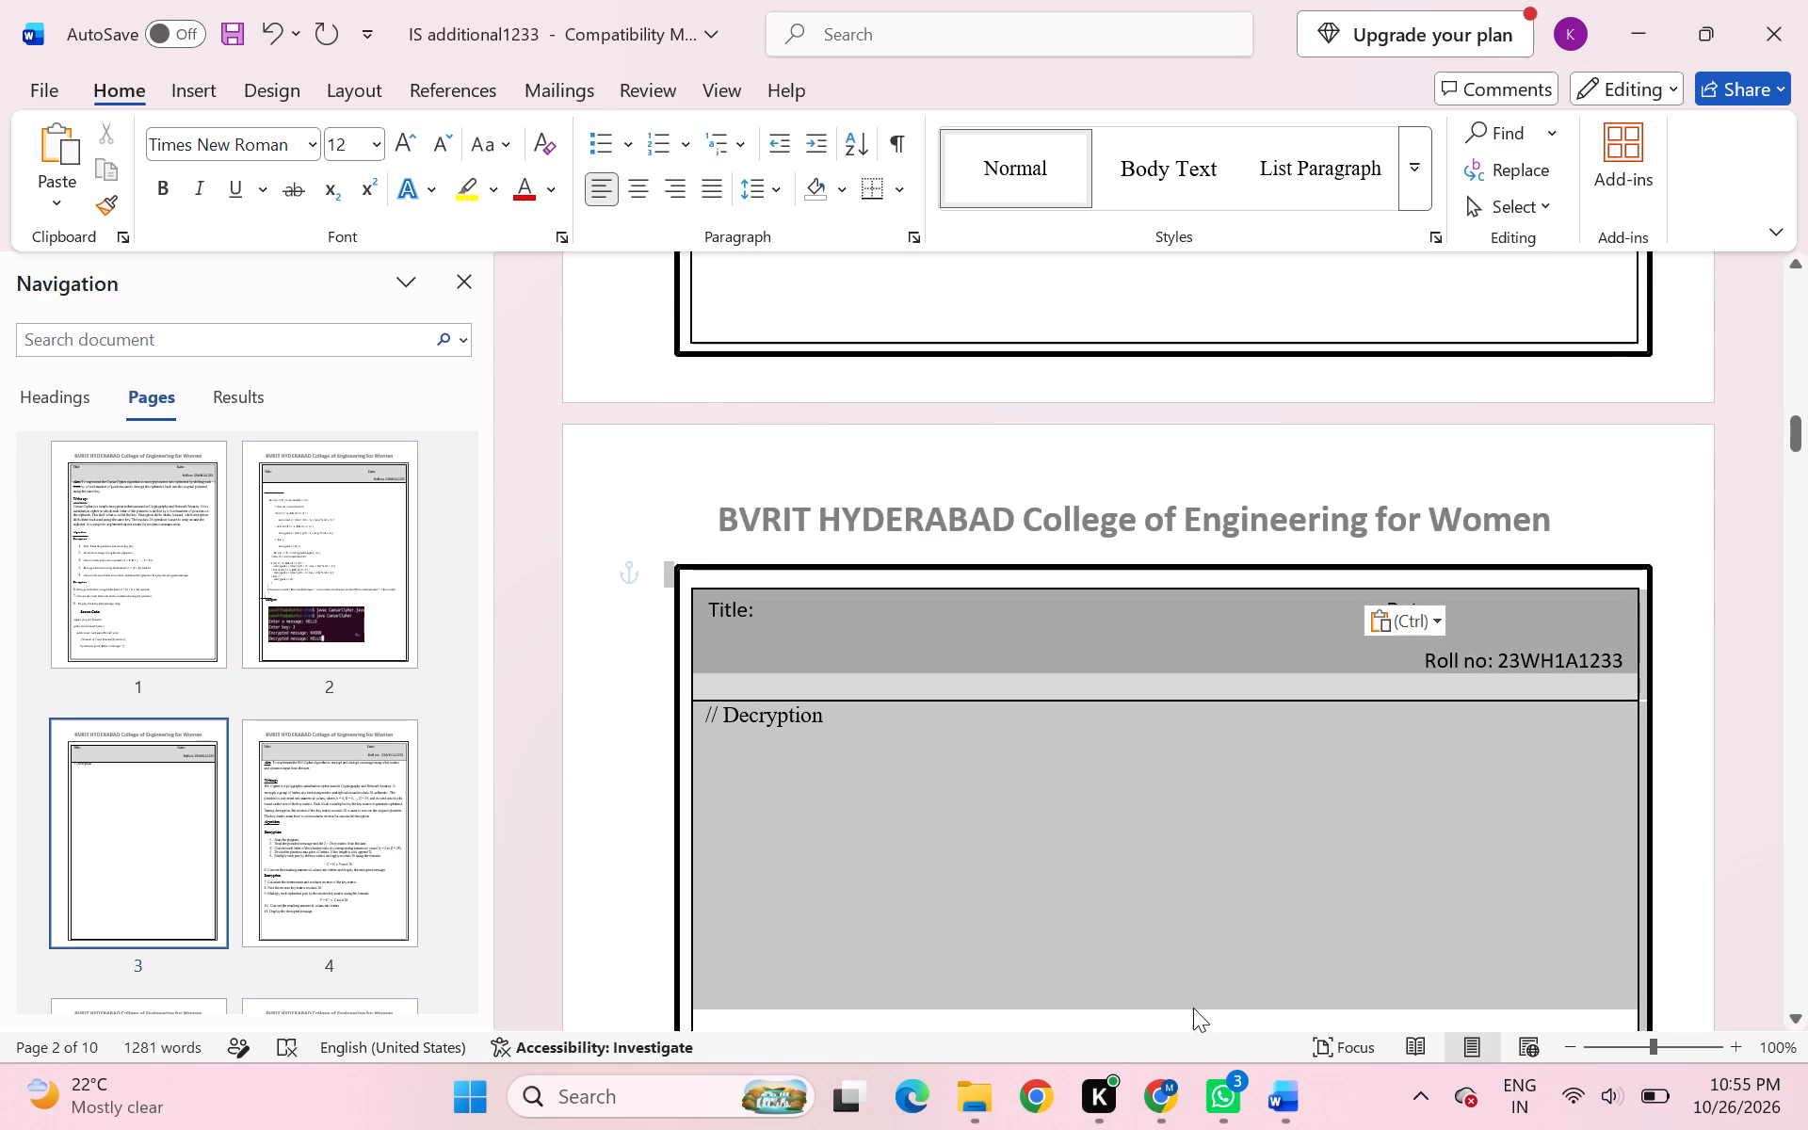
drag(1193, 1008, 1369, 901)
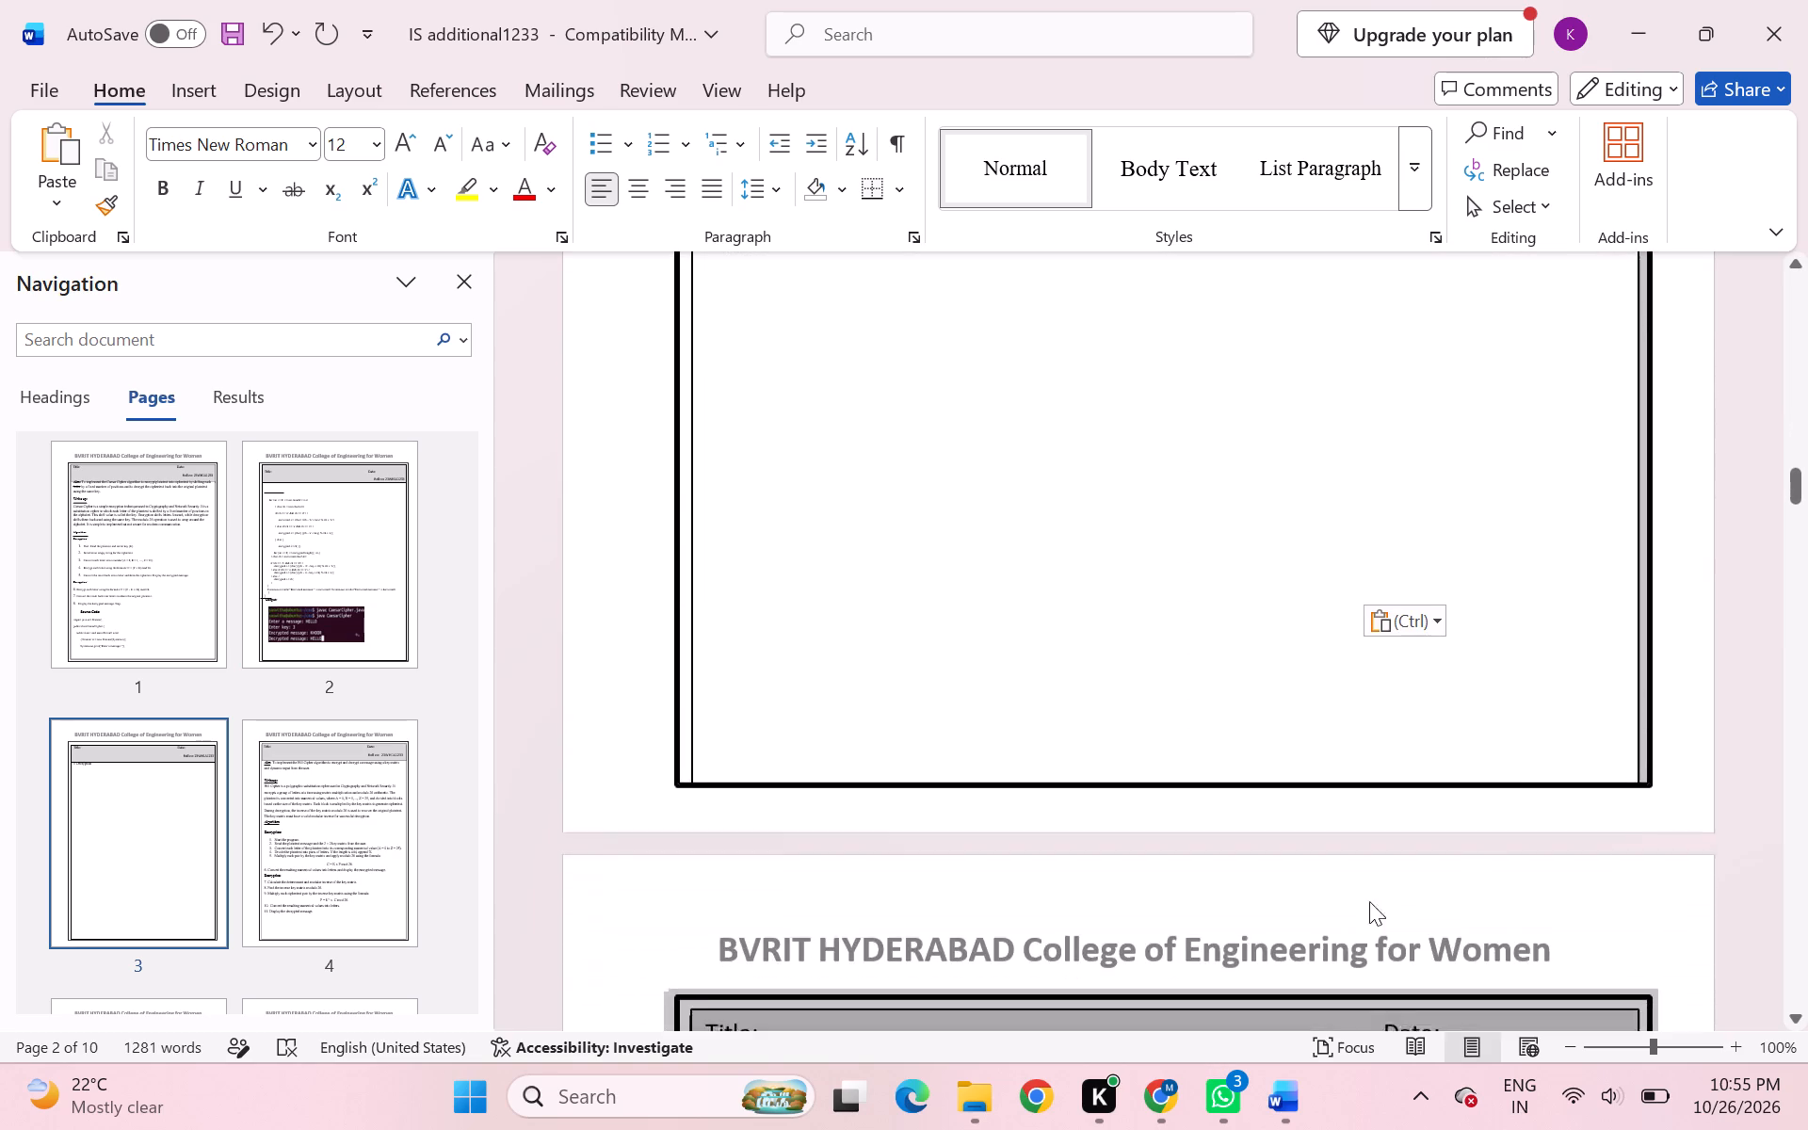
drag(1369, 901, 1603, 704)
key(BackSpace)
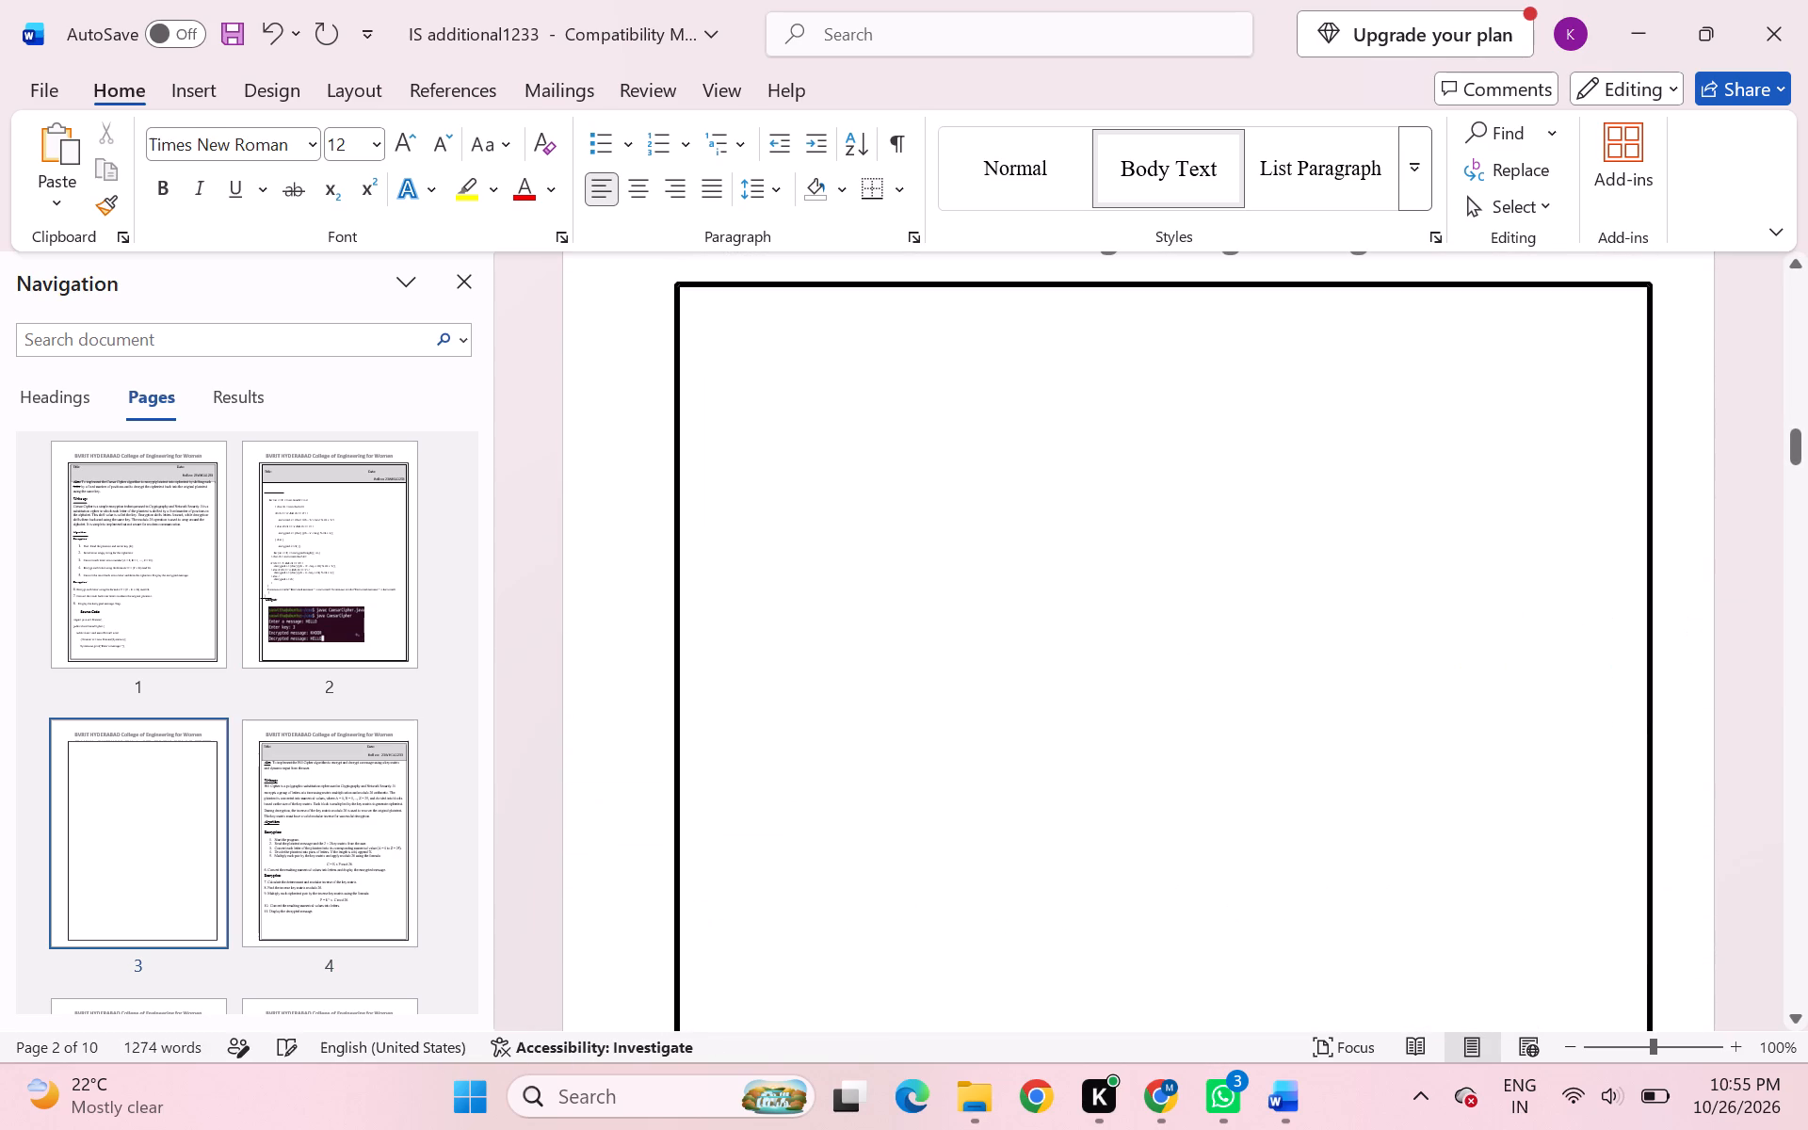
Delete the leftover empty bordered page between the Caesar Cipher output and the Hill Cipher experiment.
click(1357, 573)
key(BackSpace)
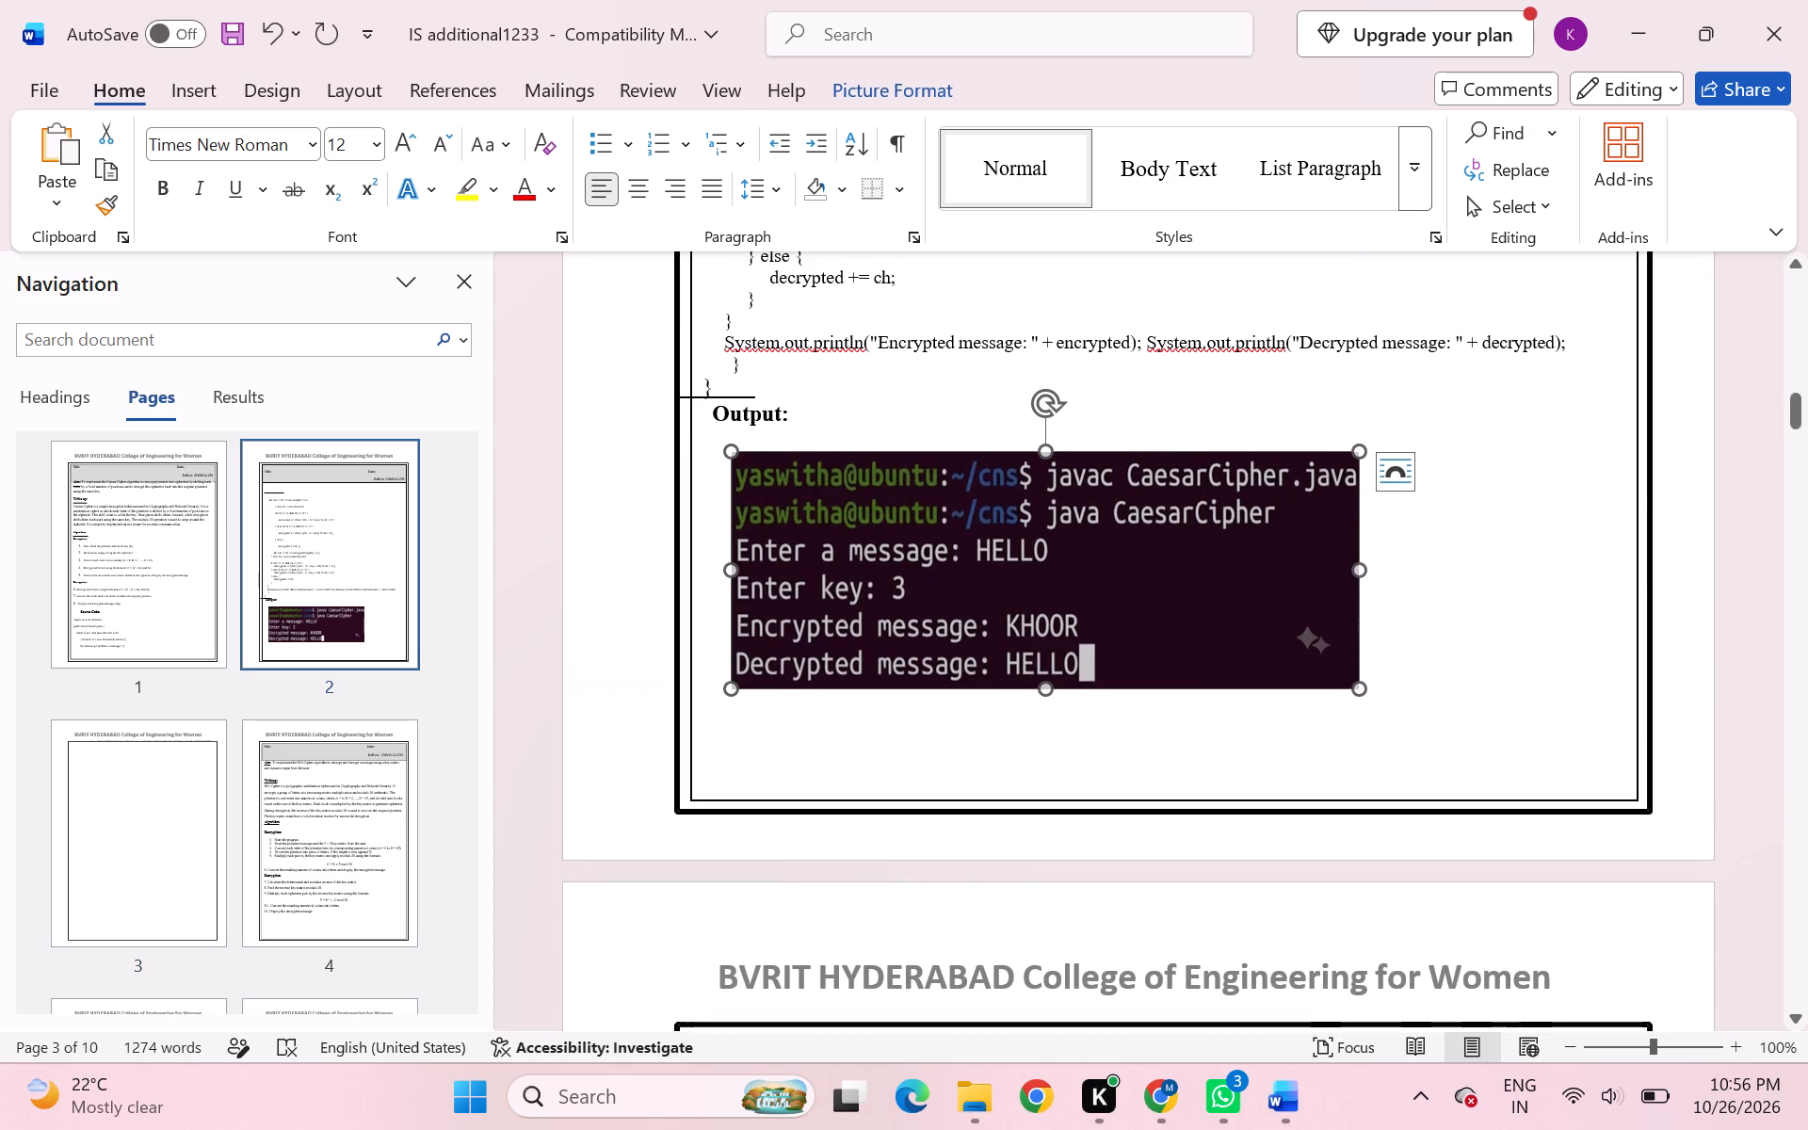
click(169, 776)
scroll(677, 587, up, 1)
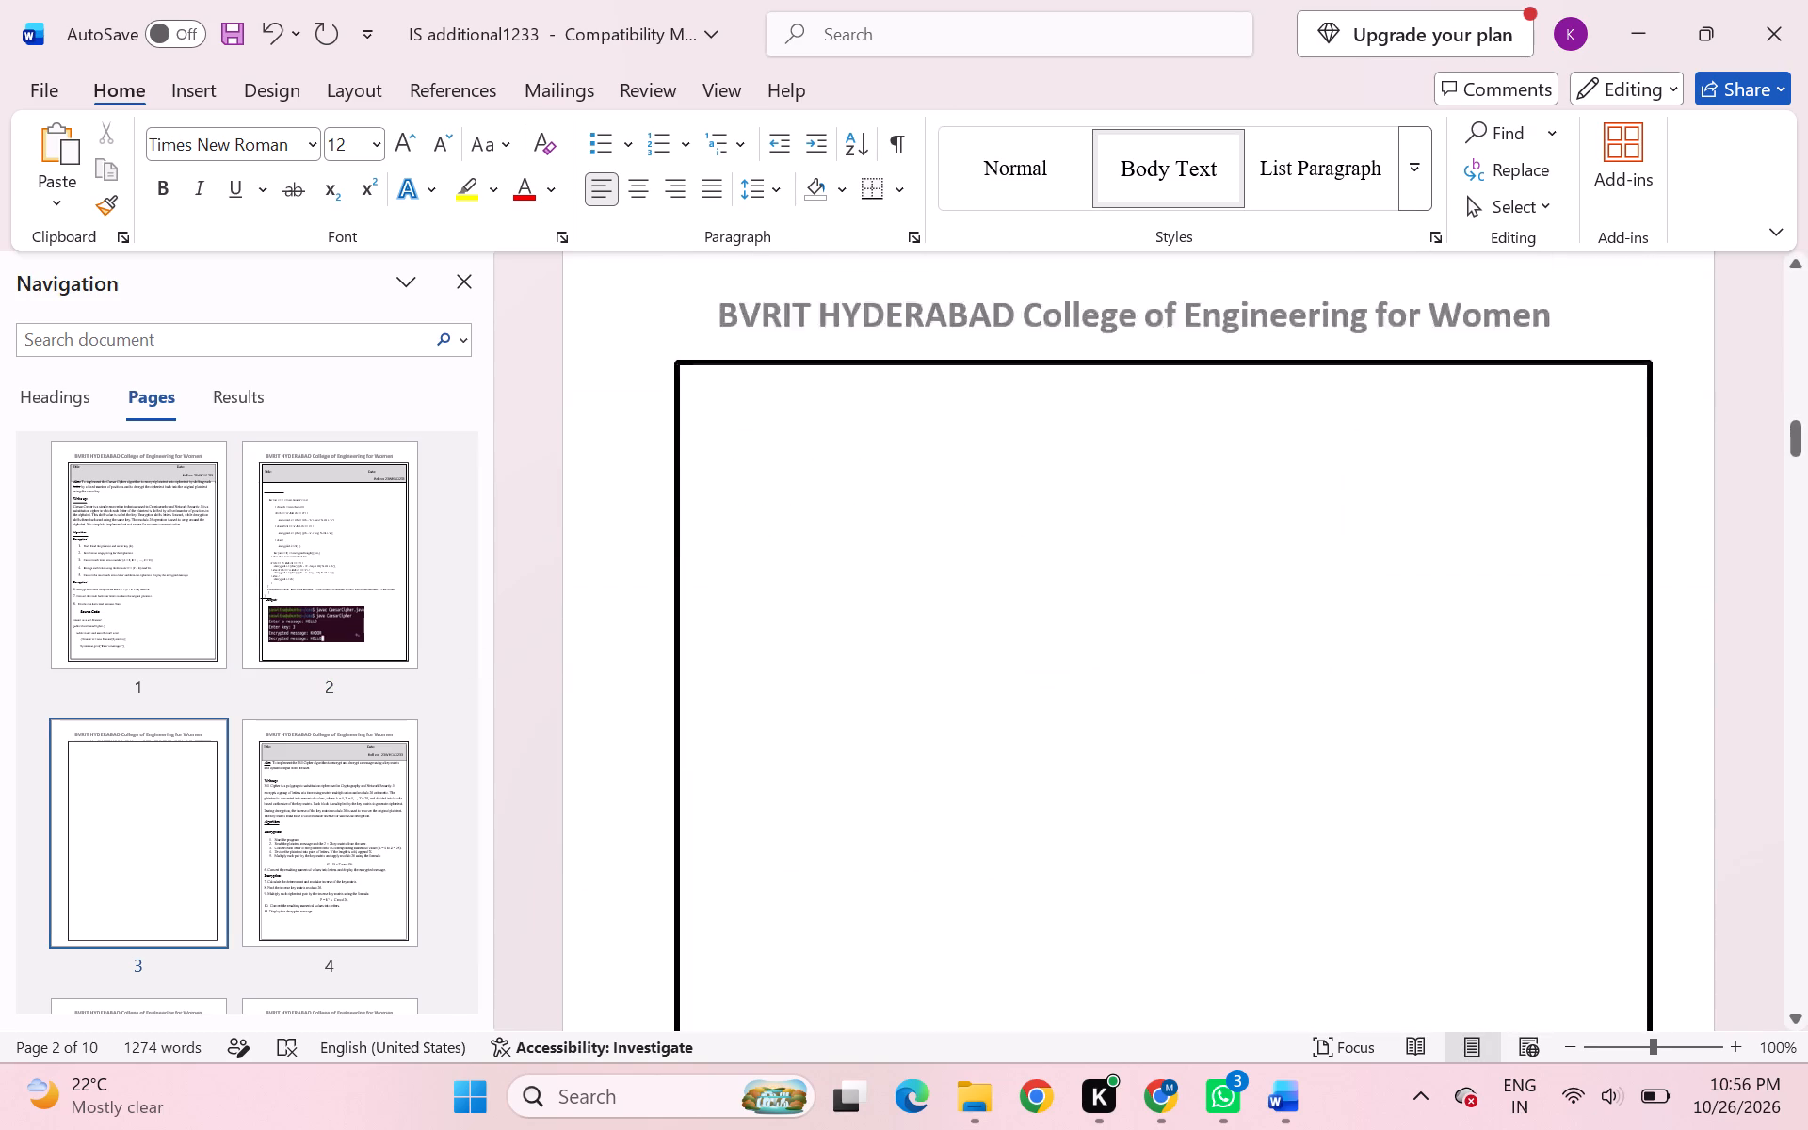
drag(646, 429, 1493, 883)
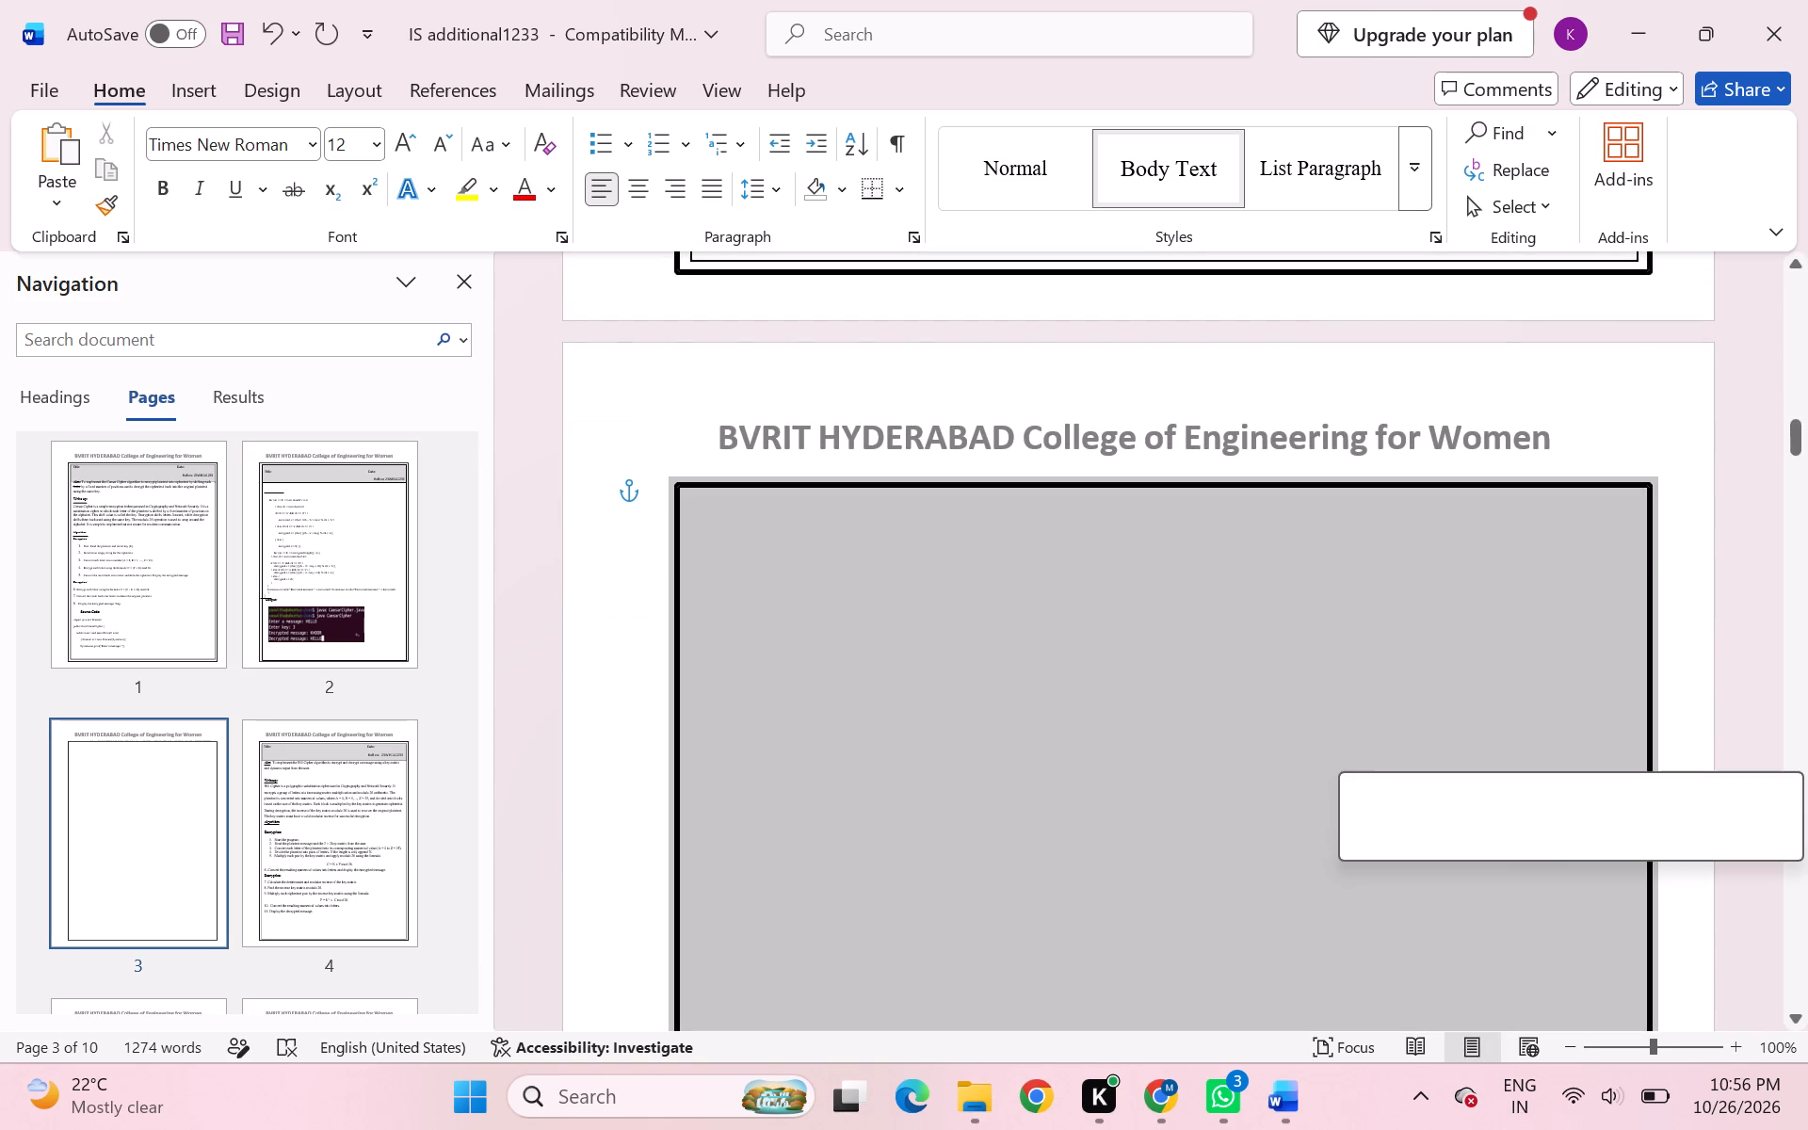
key(BackSpace)
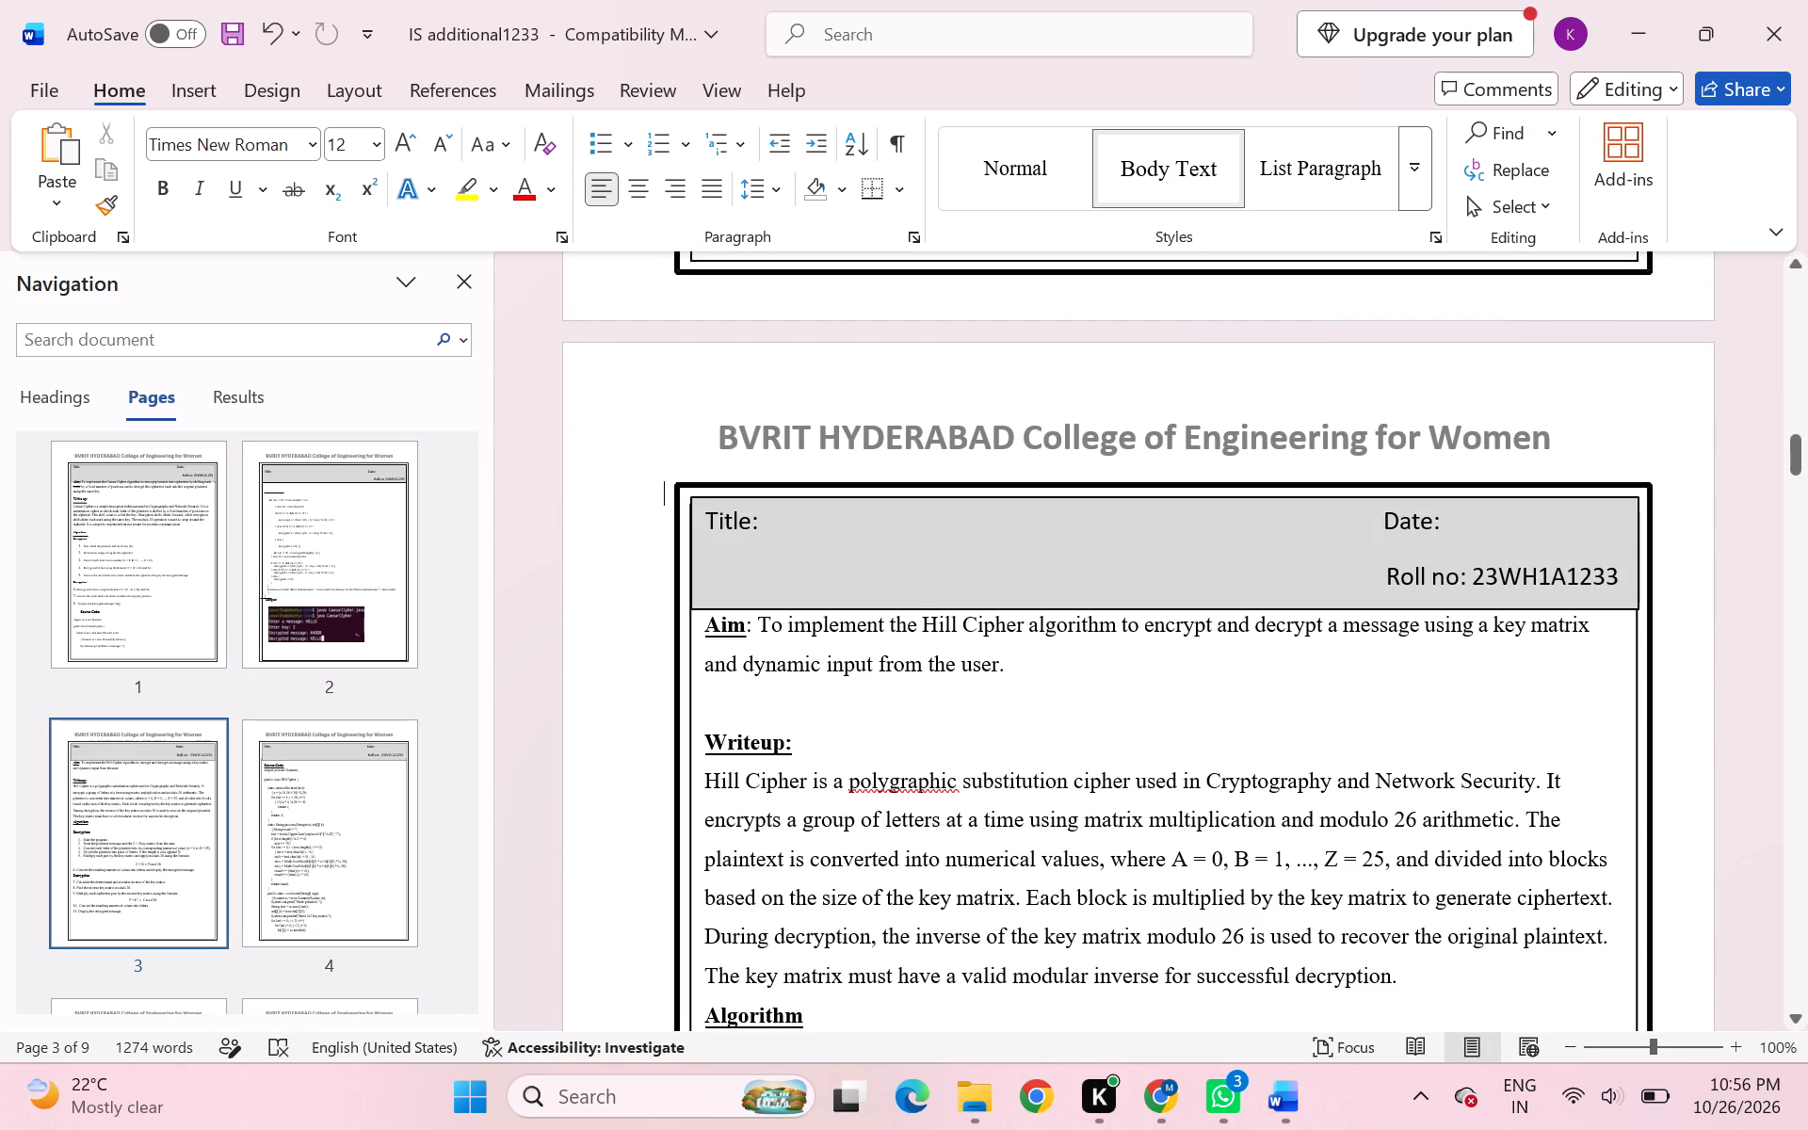
Review the Hill Cipher page and the following page thumbnails for text and space that can be condensed.
scroll(1379, 801, down, 3)
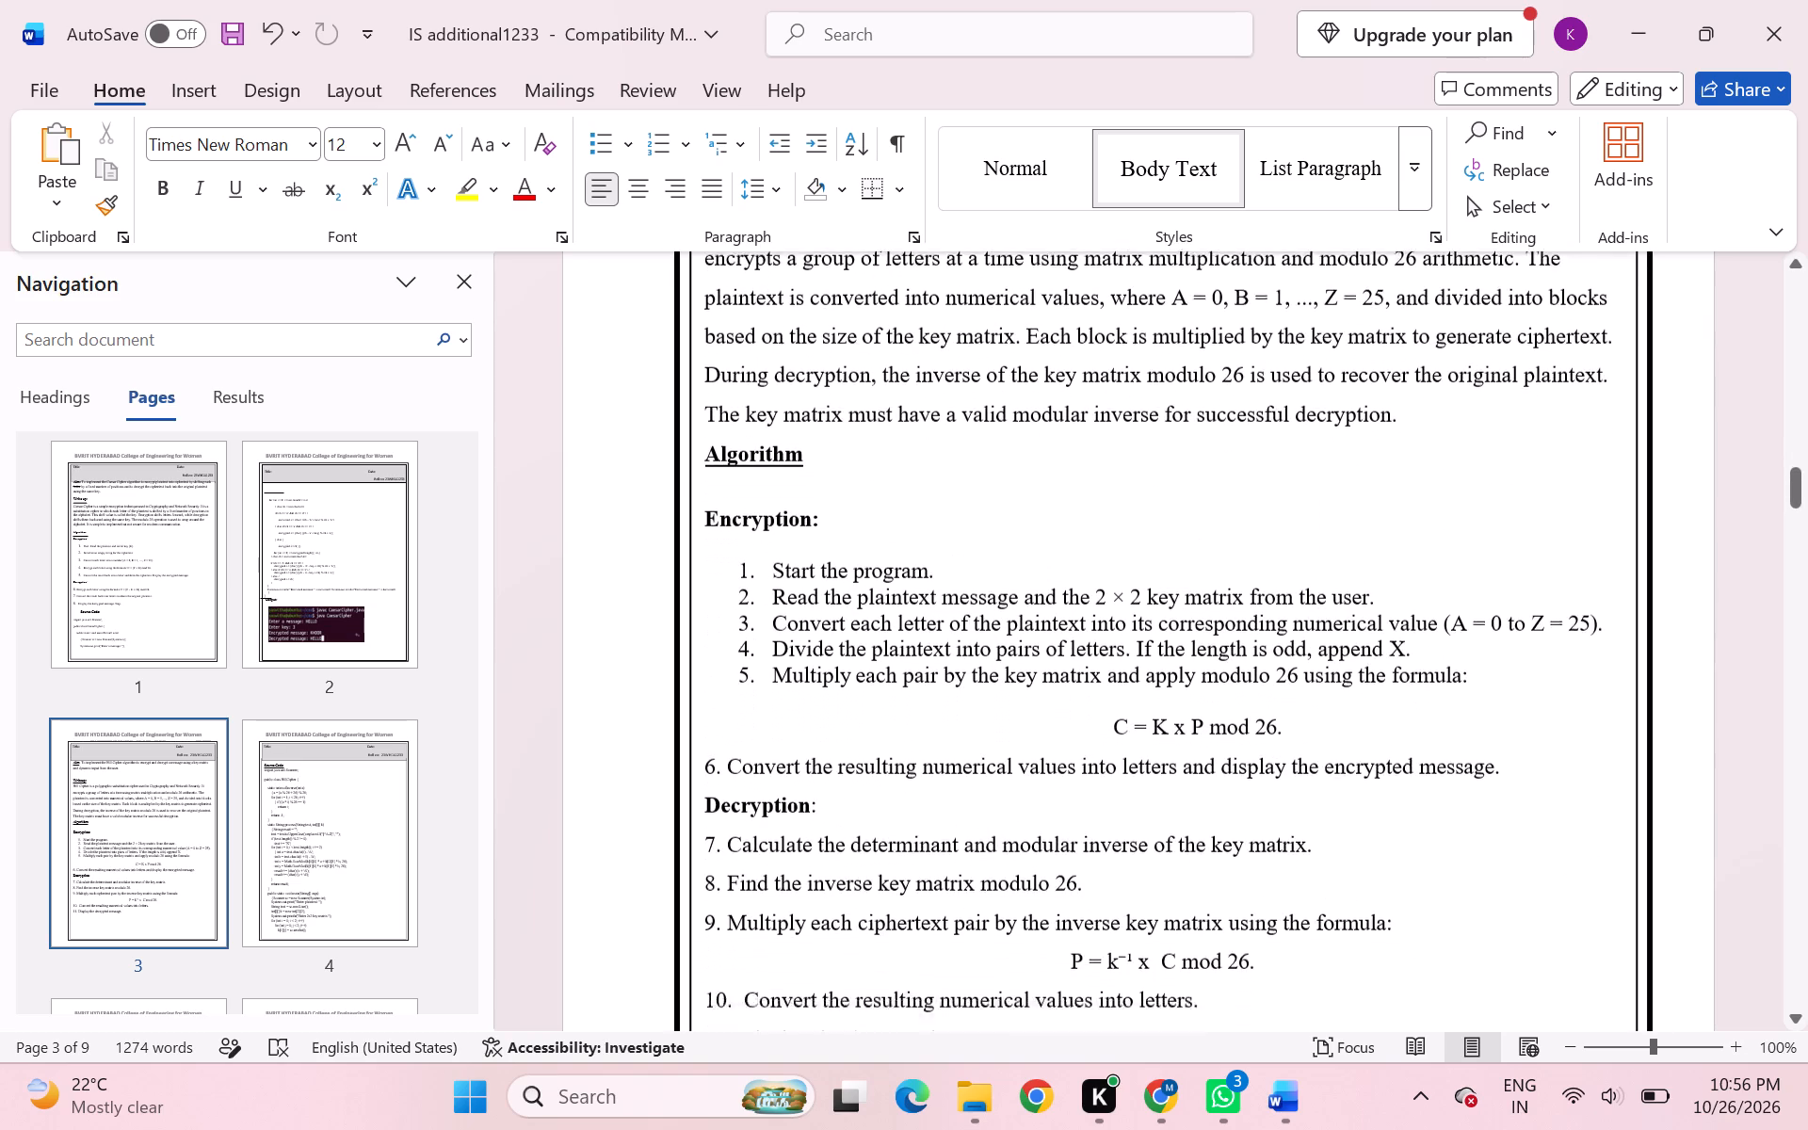
scroll(1379, 801, down, 1)
scroll(333, 668, down, 1)
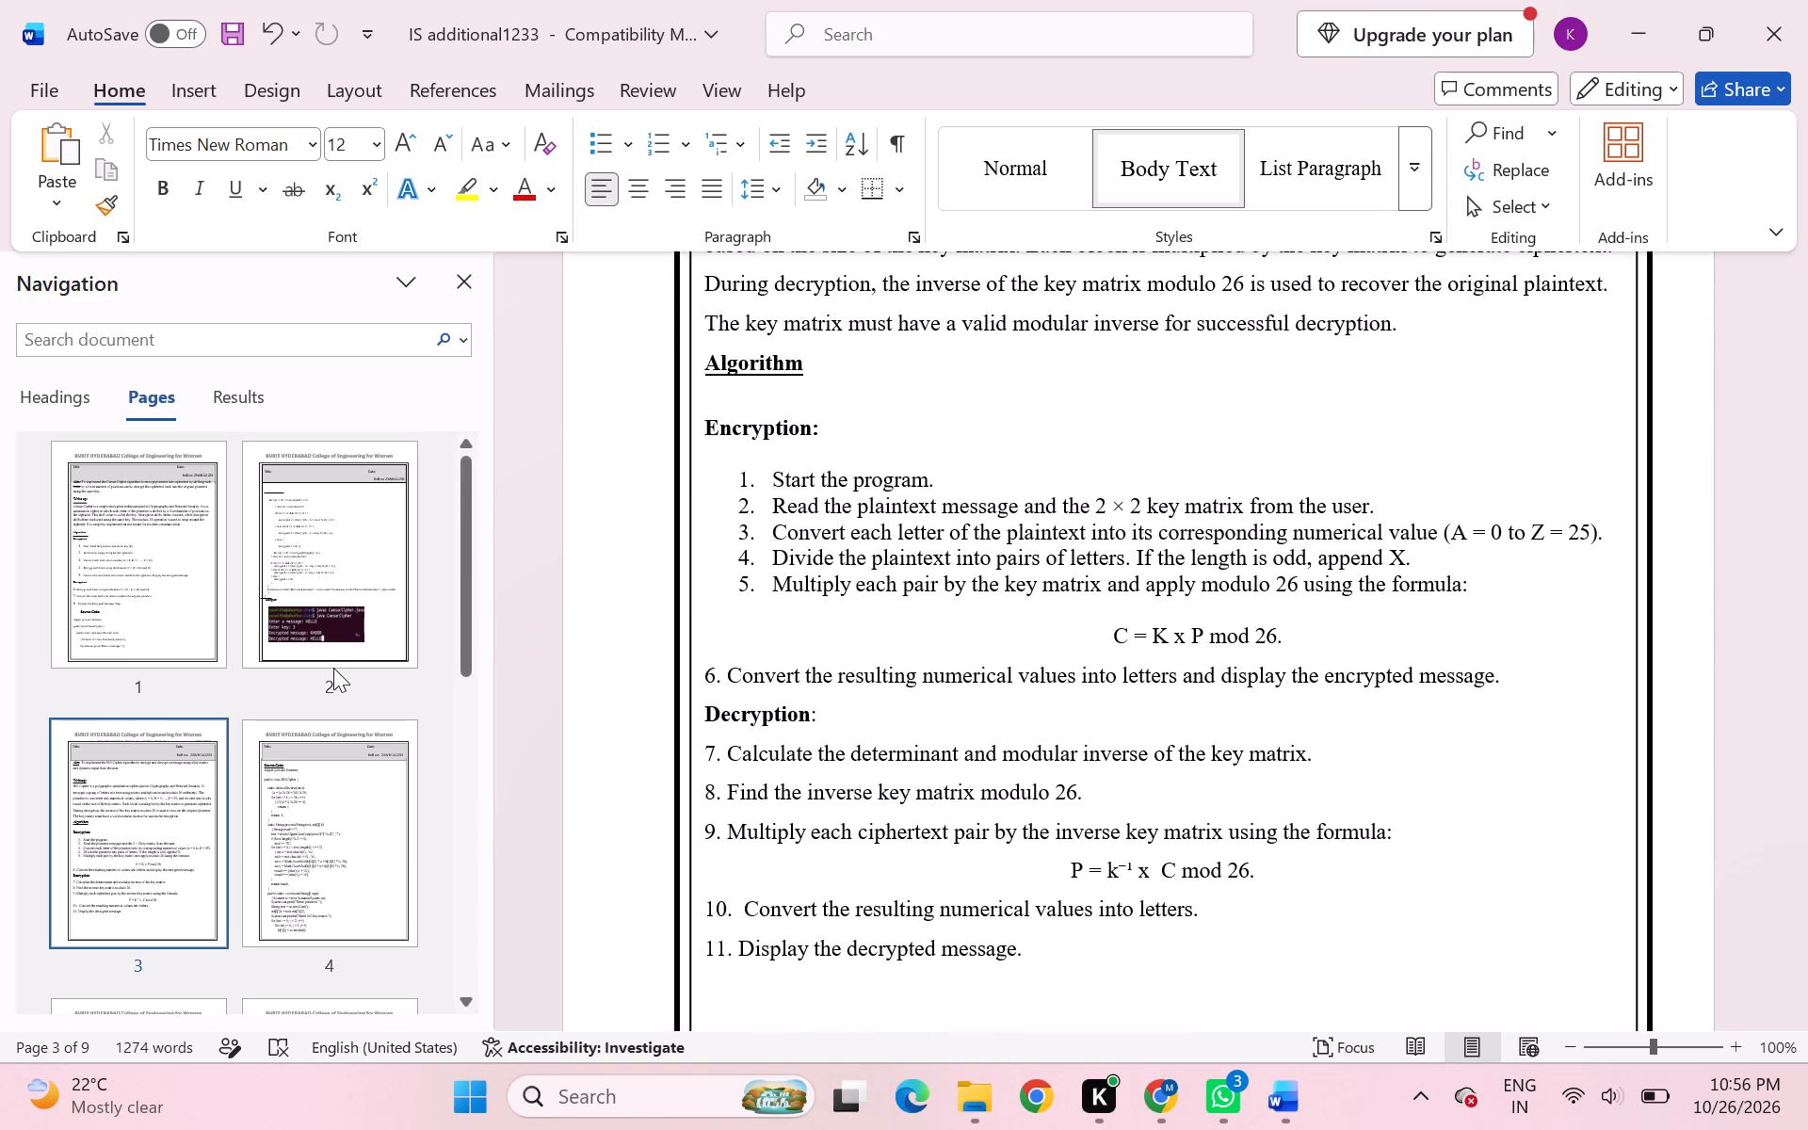
scroll(333, 668, down, 2)
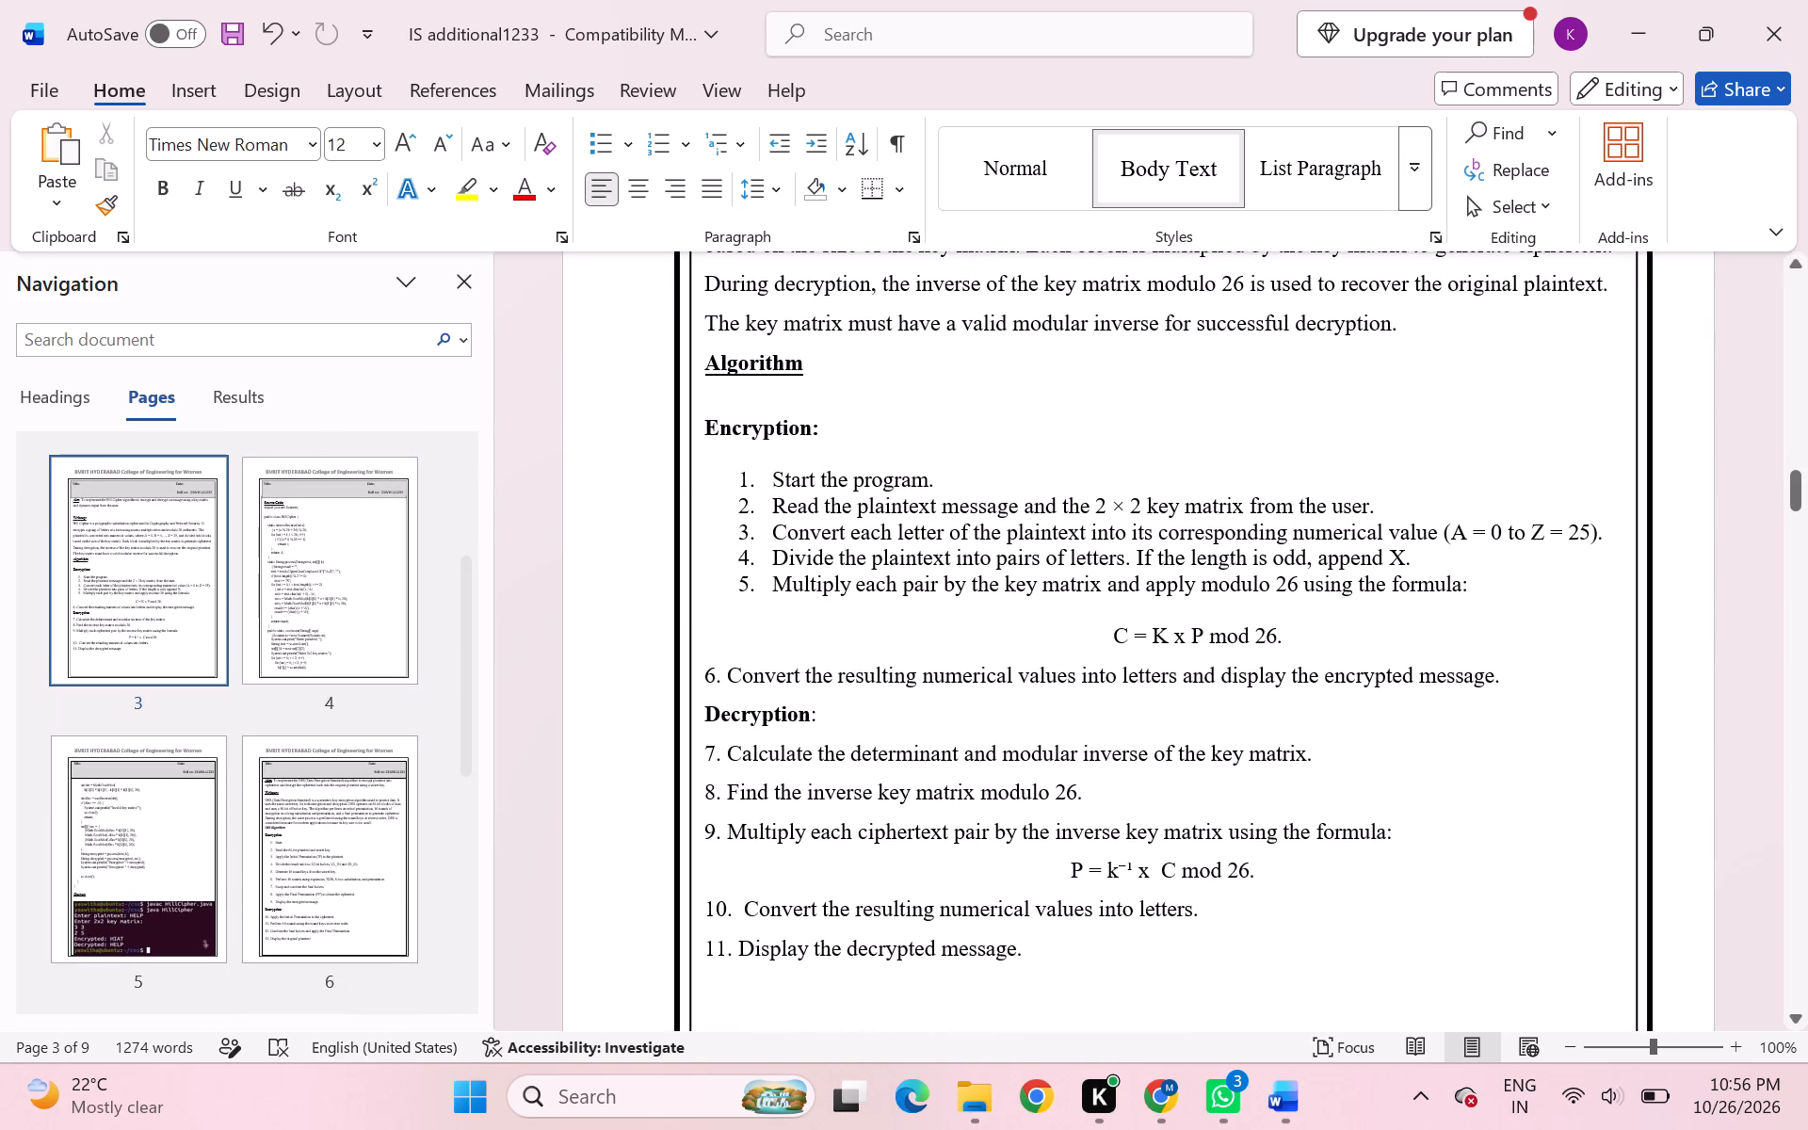
scroll(1064, 588, up, 2)
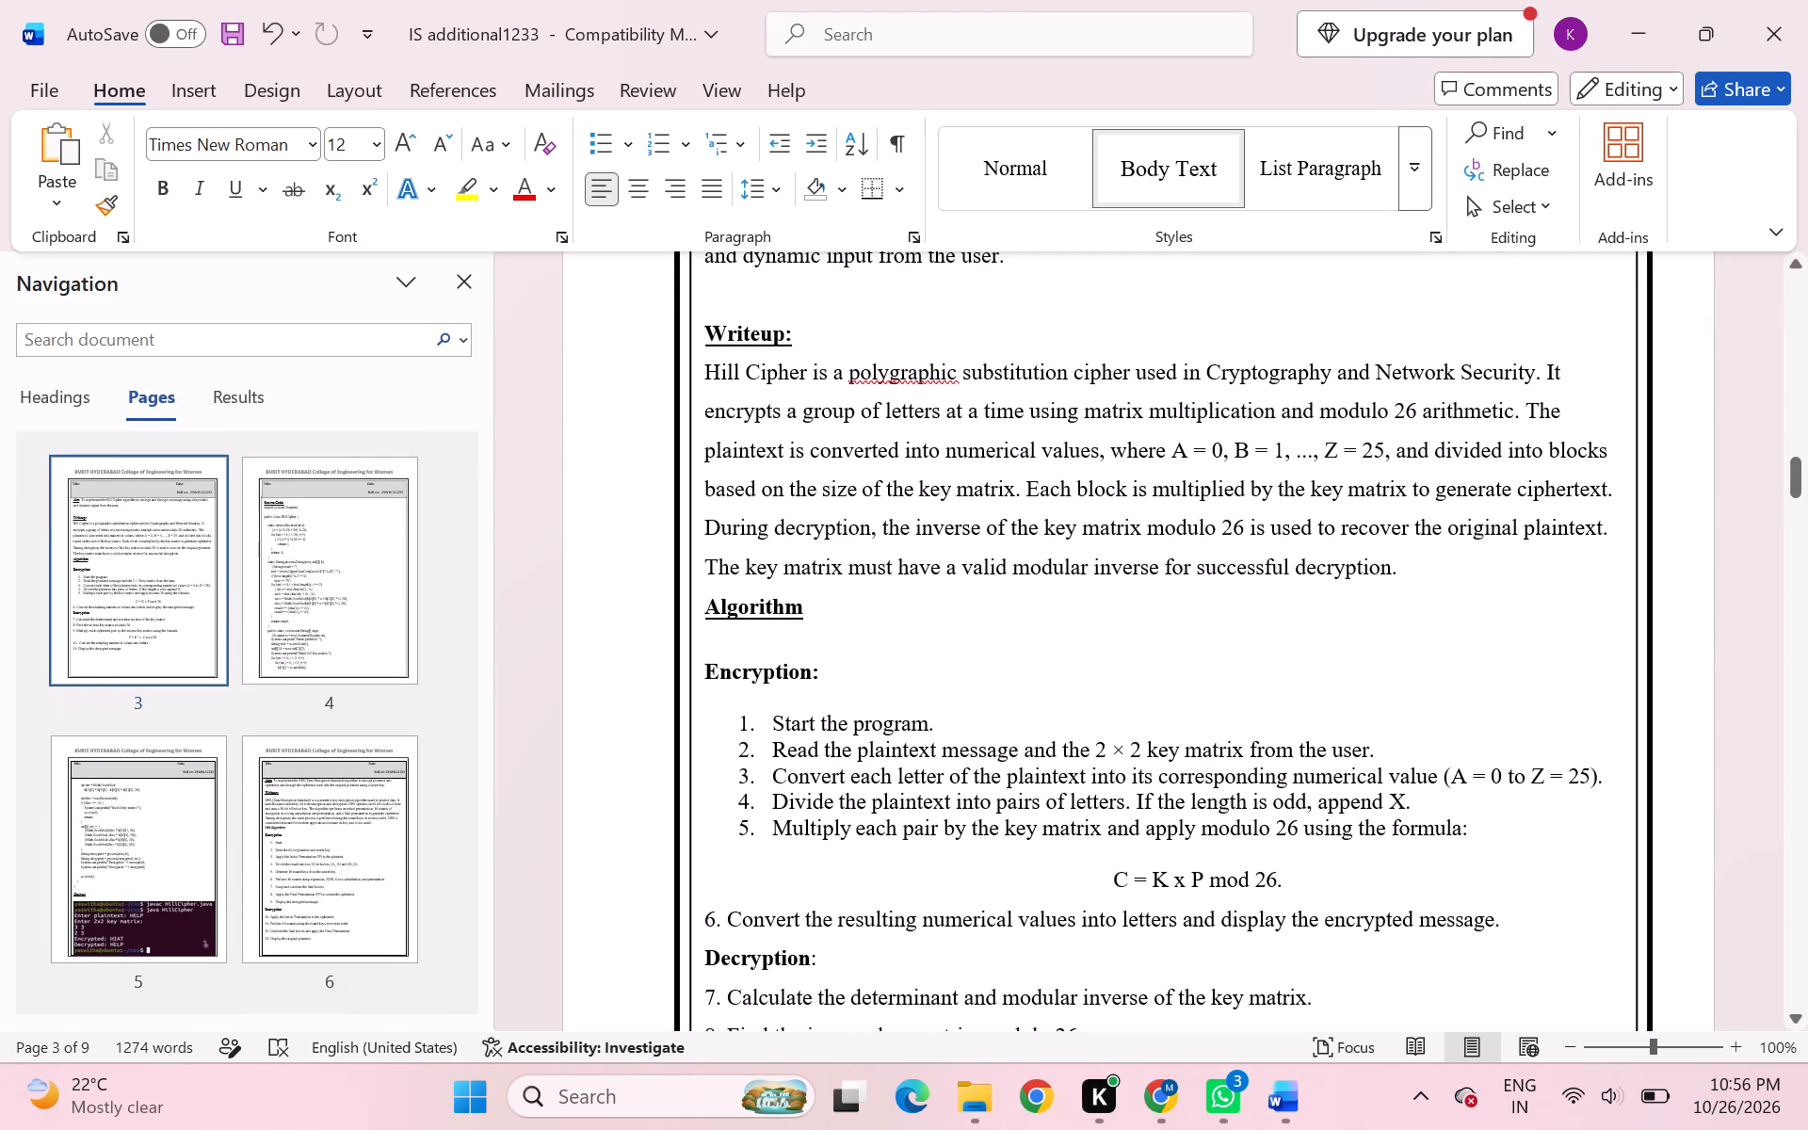
Delete the Hill Cipher Writeup sentences on converting plaintext to numerical values and multiplying each block by the key matrix.
drag(1024, 490, 1607, 485)
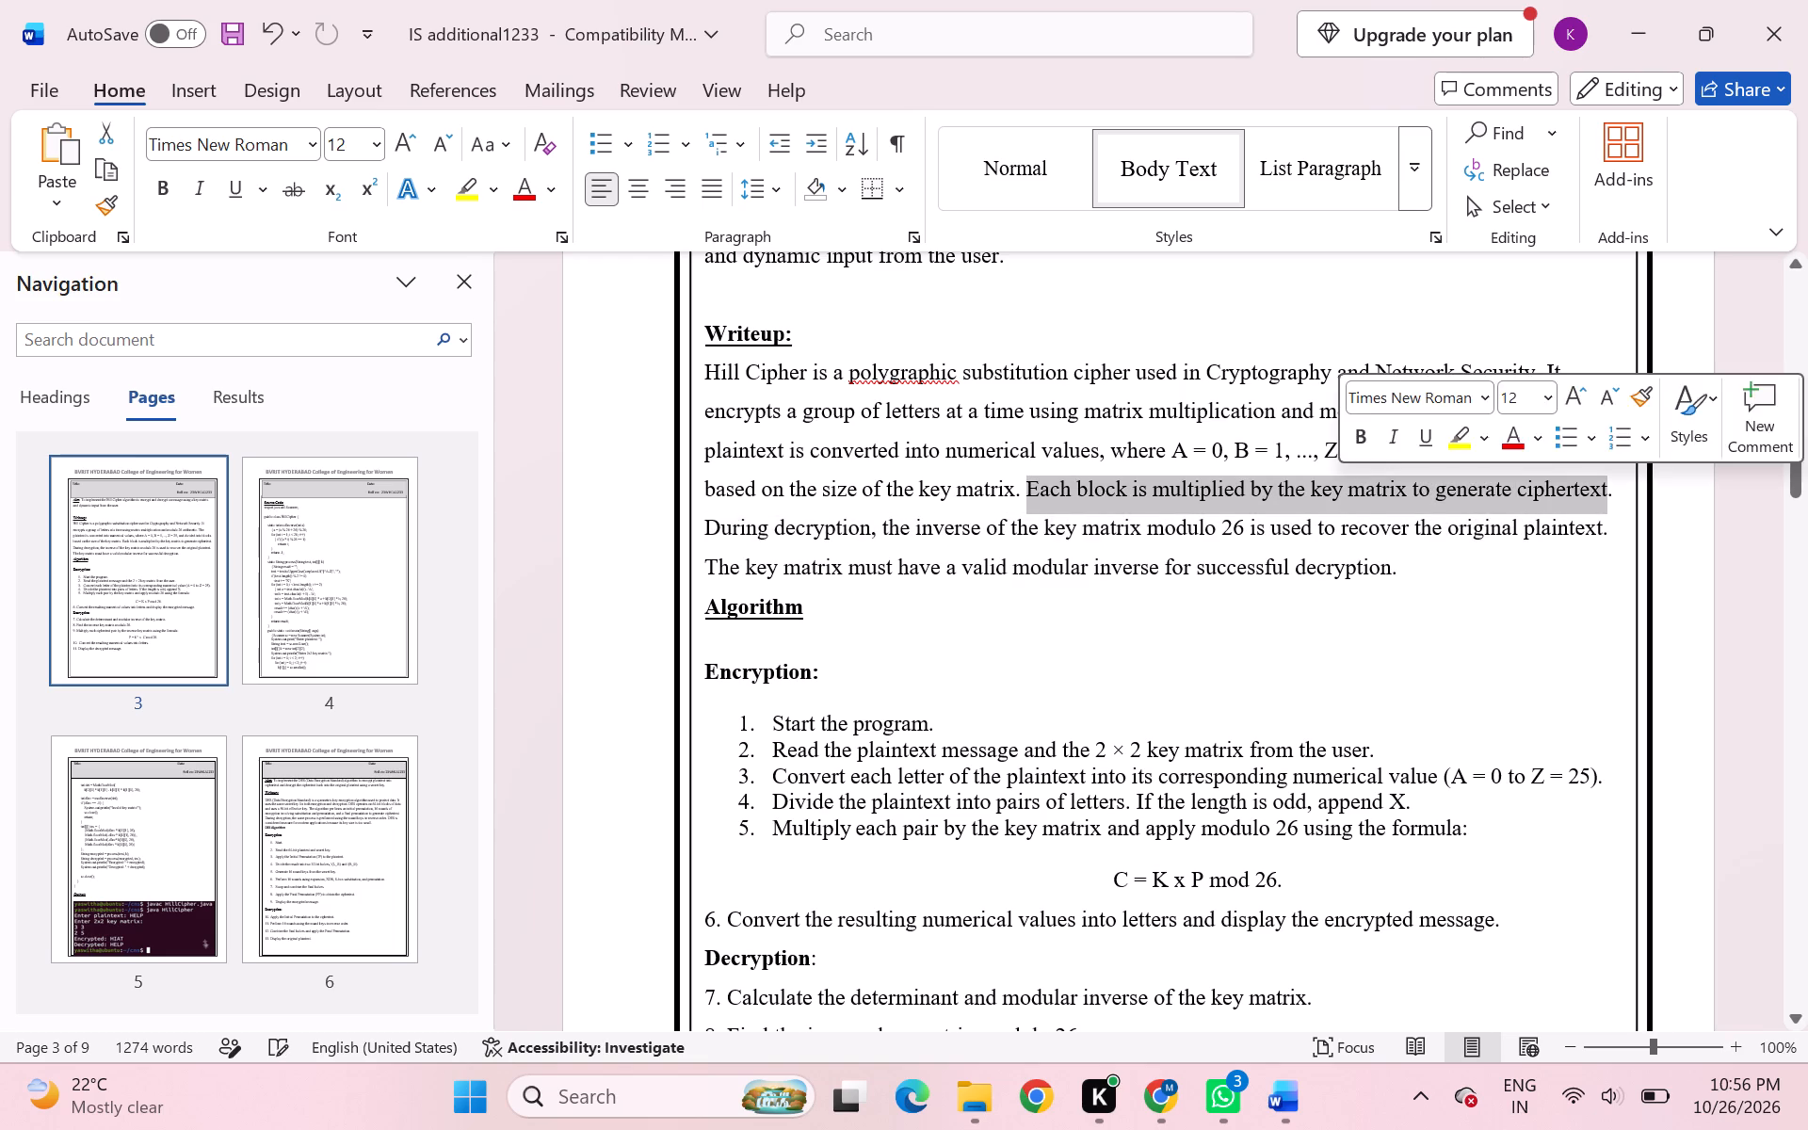
key(BackSpace)
drag(1523, 408, 1006, 494)
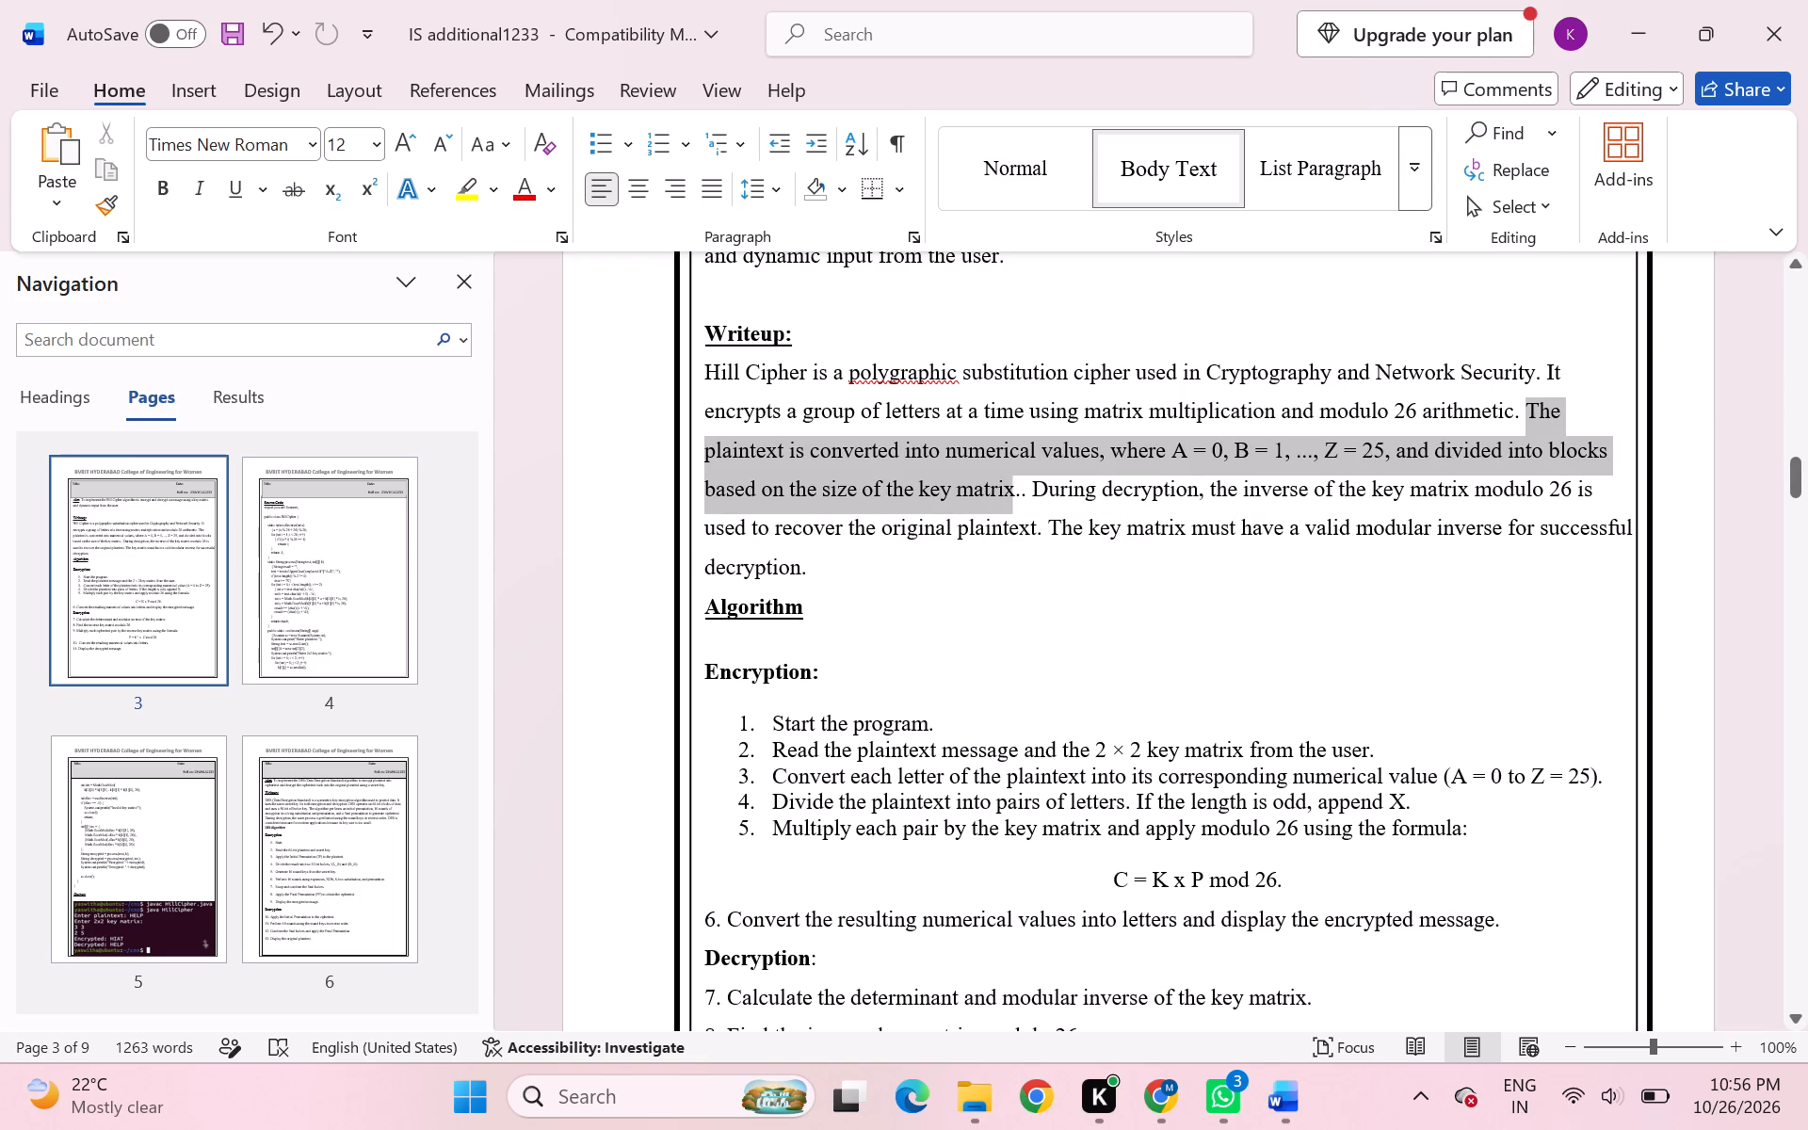
drag(1006, 494, 1033, 495)
key(BackSpace)
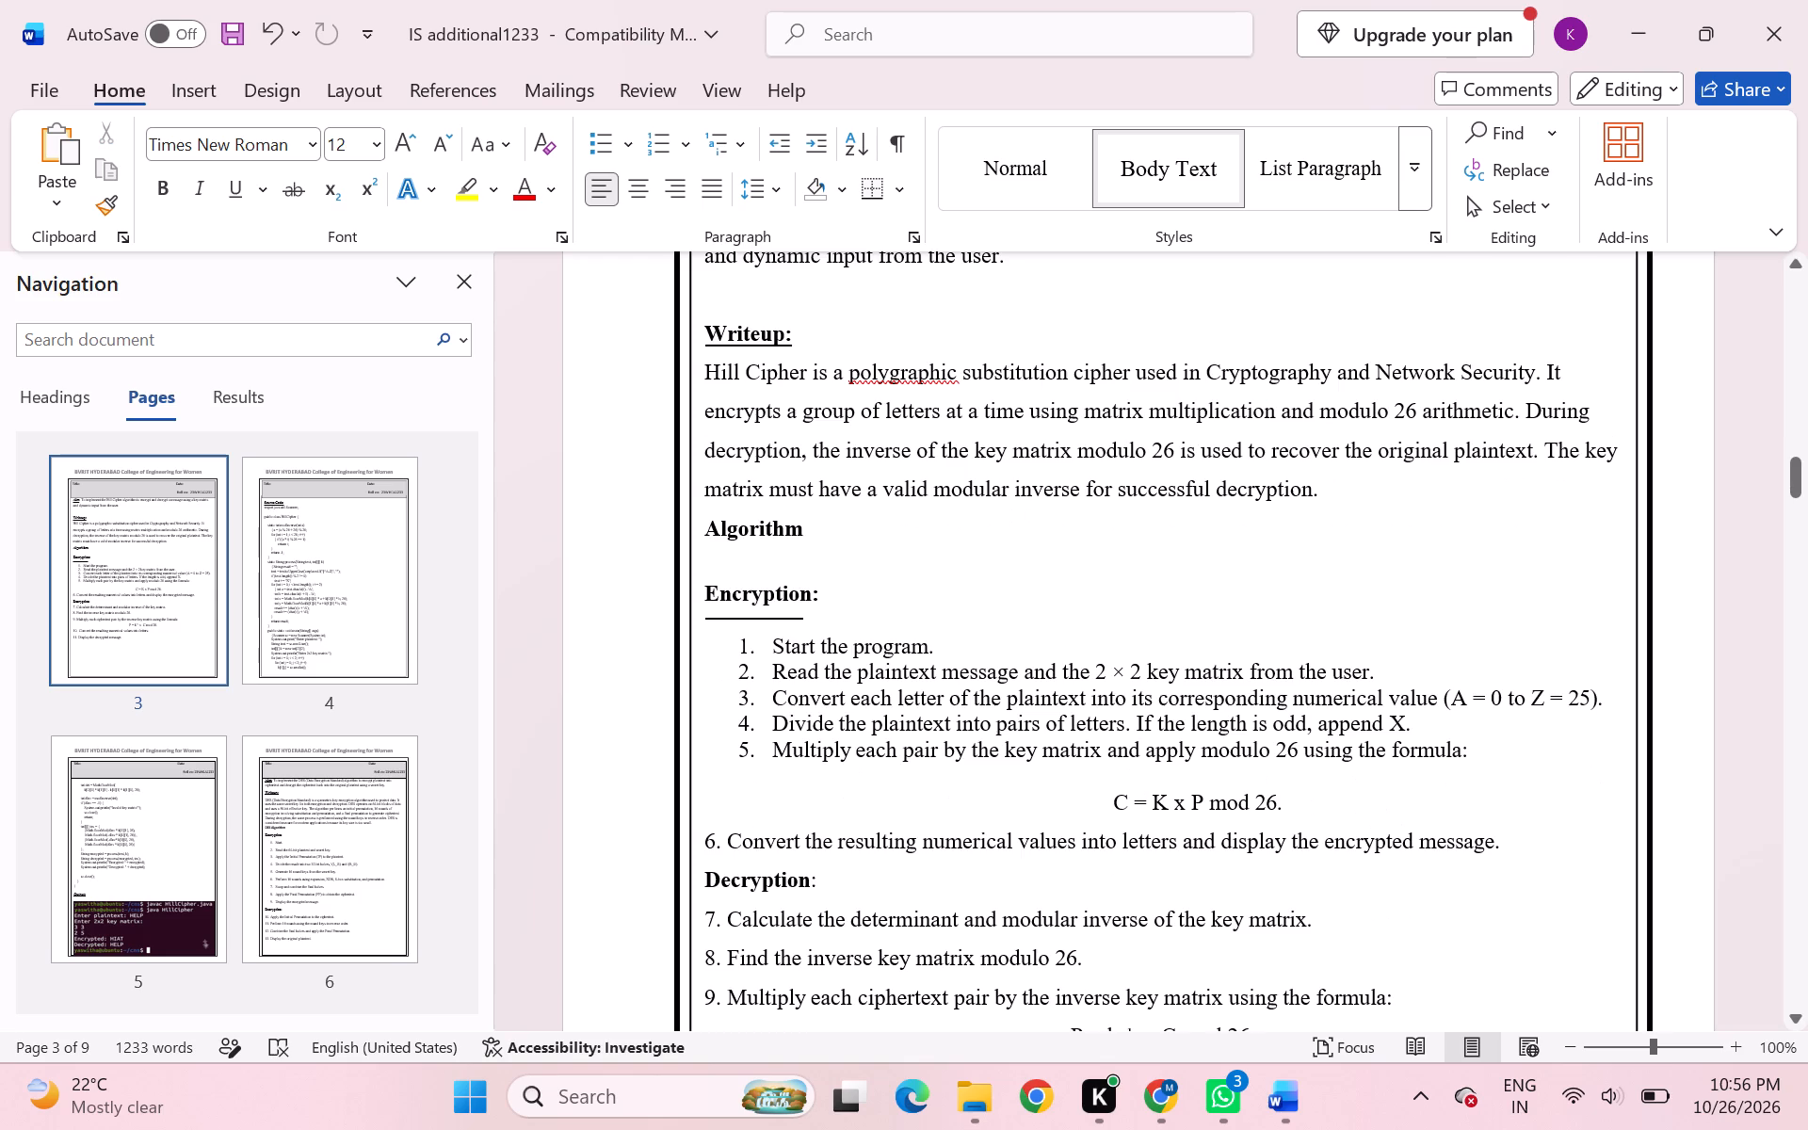
Delete the Encryption step "Divide the plaintext into pairs of letters. If the length is odd, append X.".
scroll(1033, 495, down, 3)
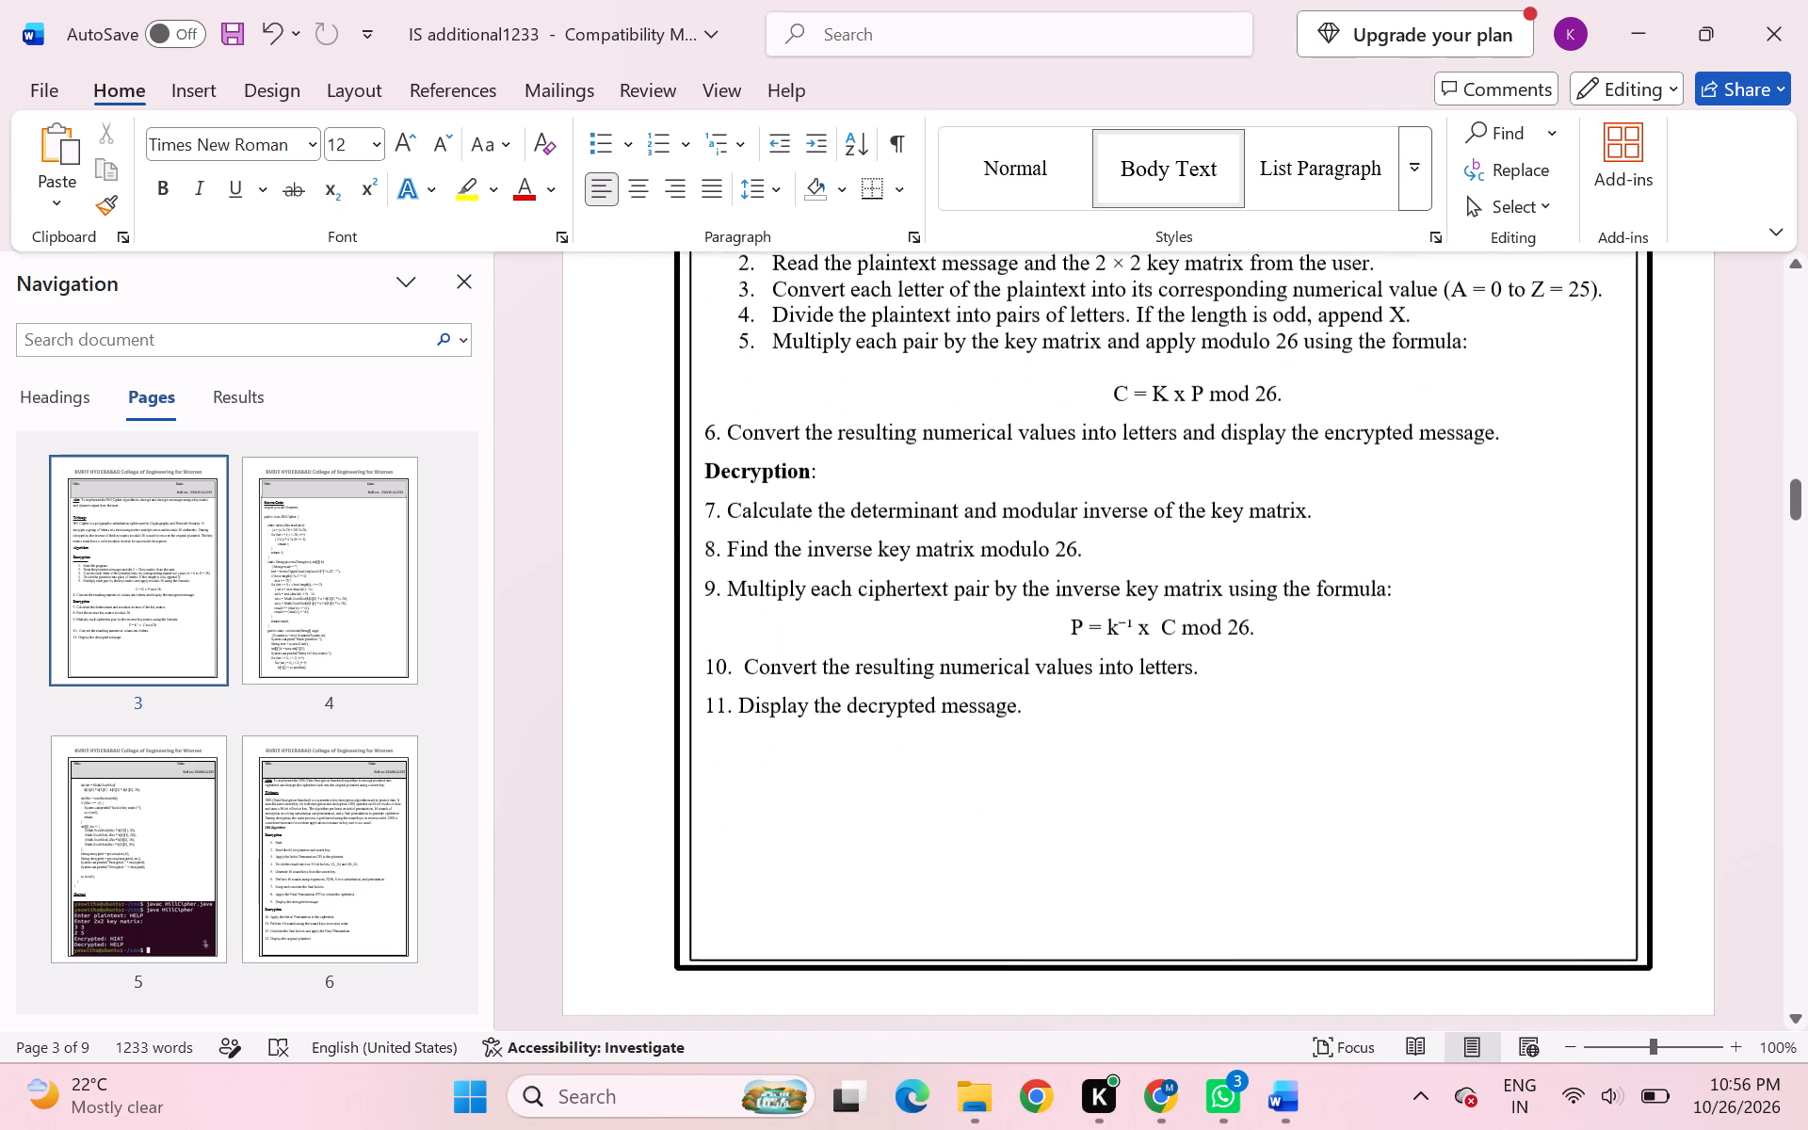
scroll(1033, 495, down, 1)
scroll(1033, 495, up, 1)
drag(768, 353, 1072, 346)
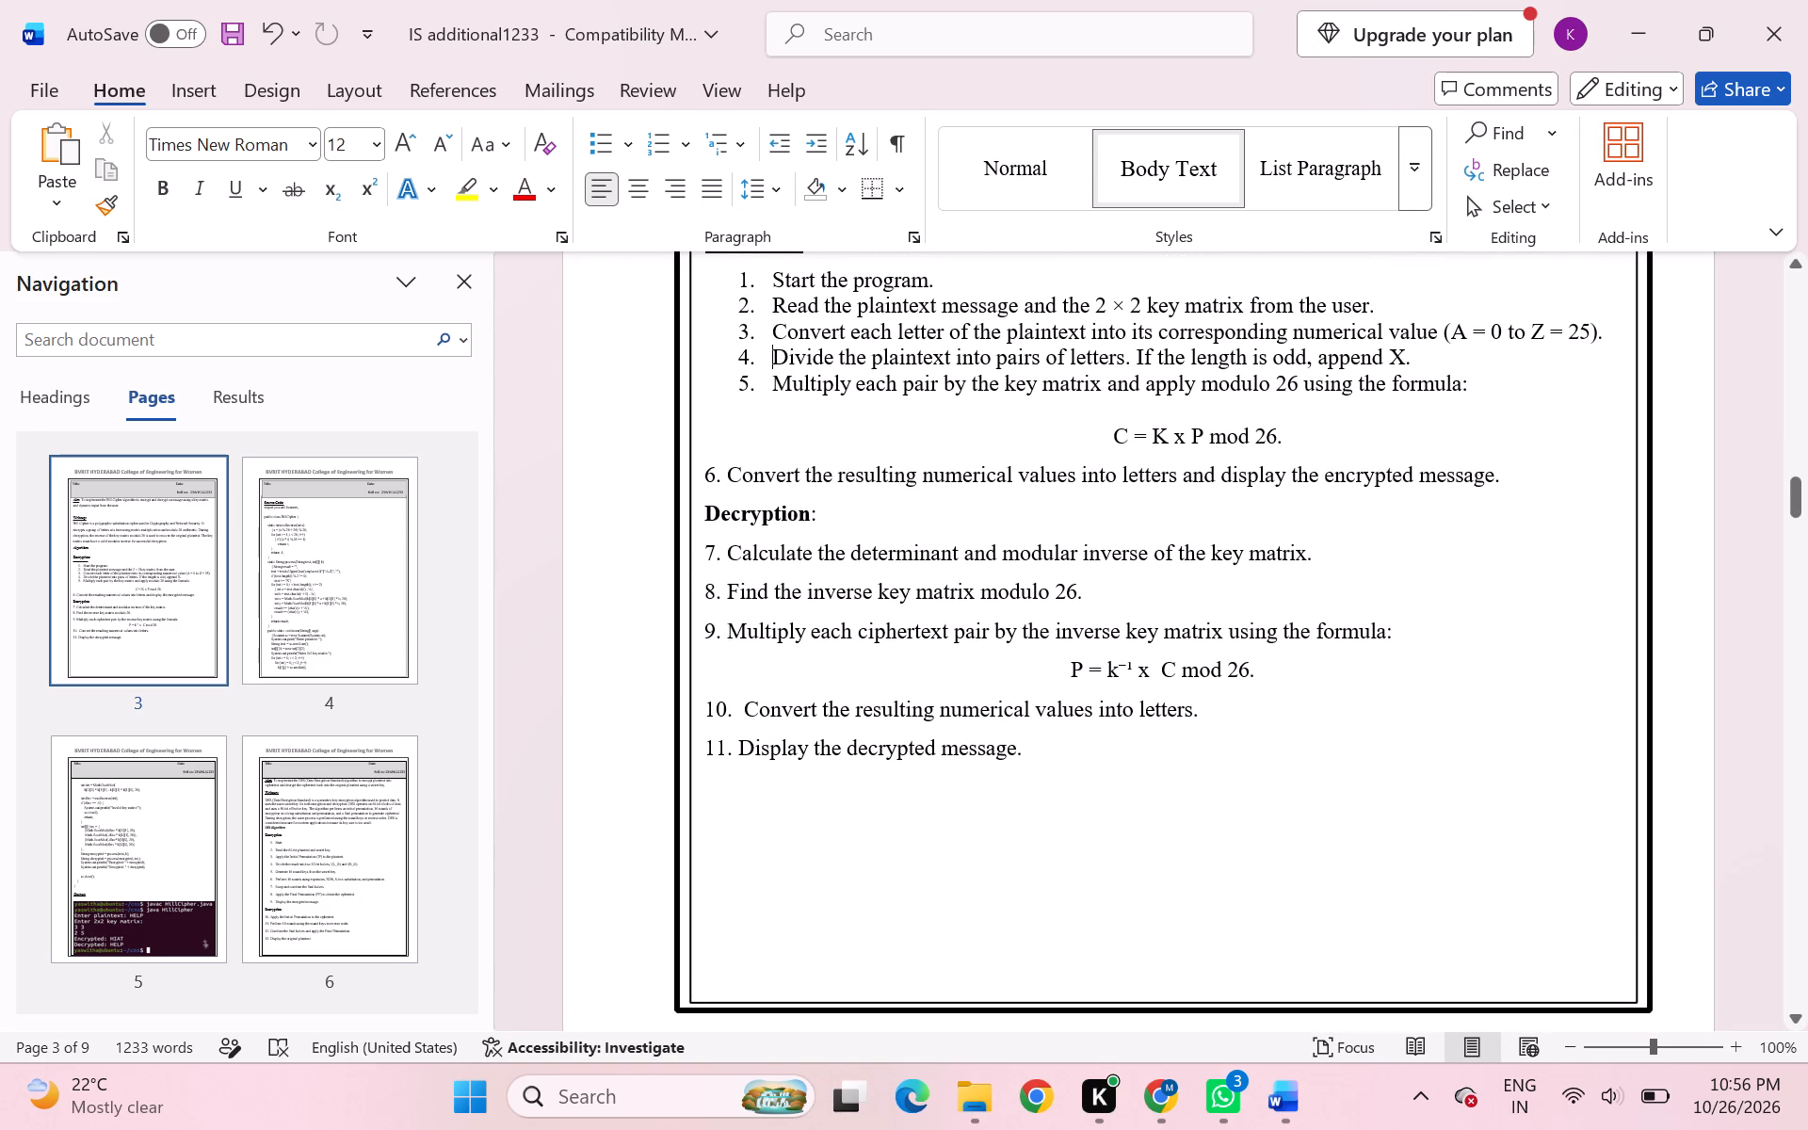
drag(1072, 346, 1426, 355)
key(BackSpace)
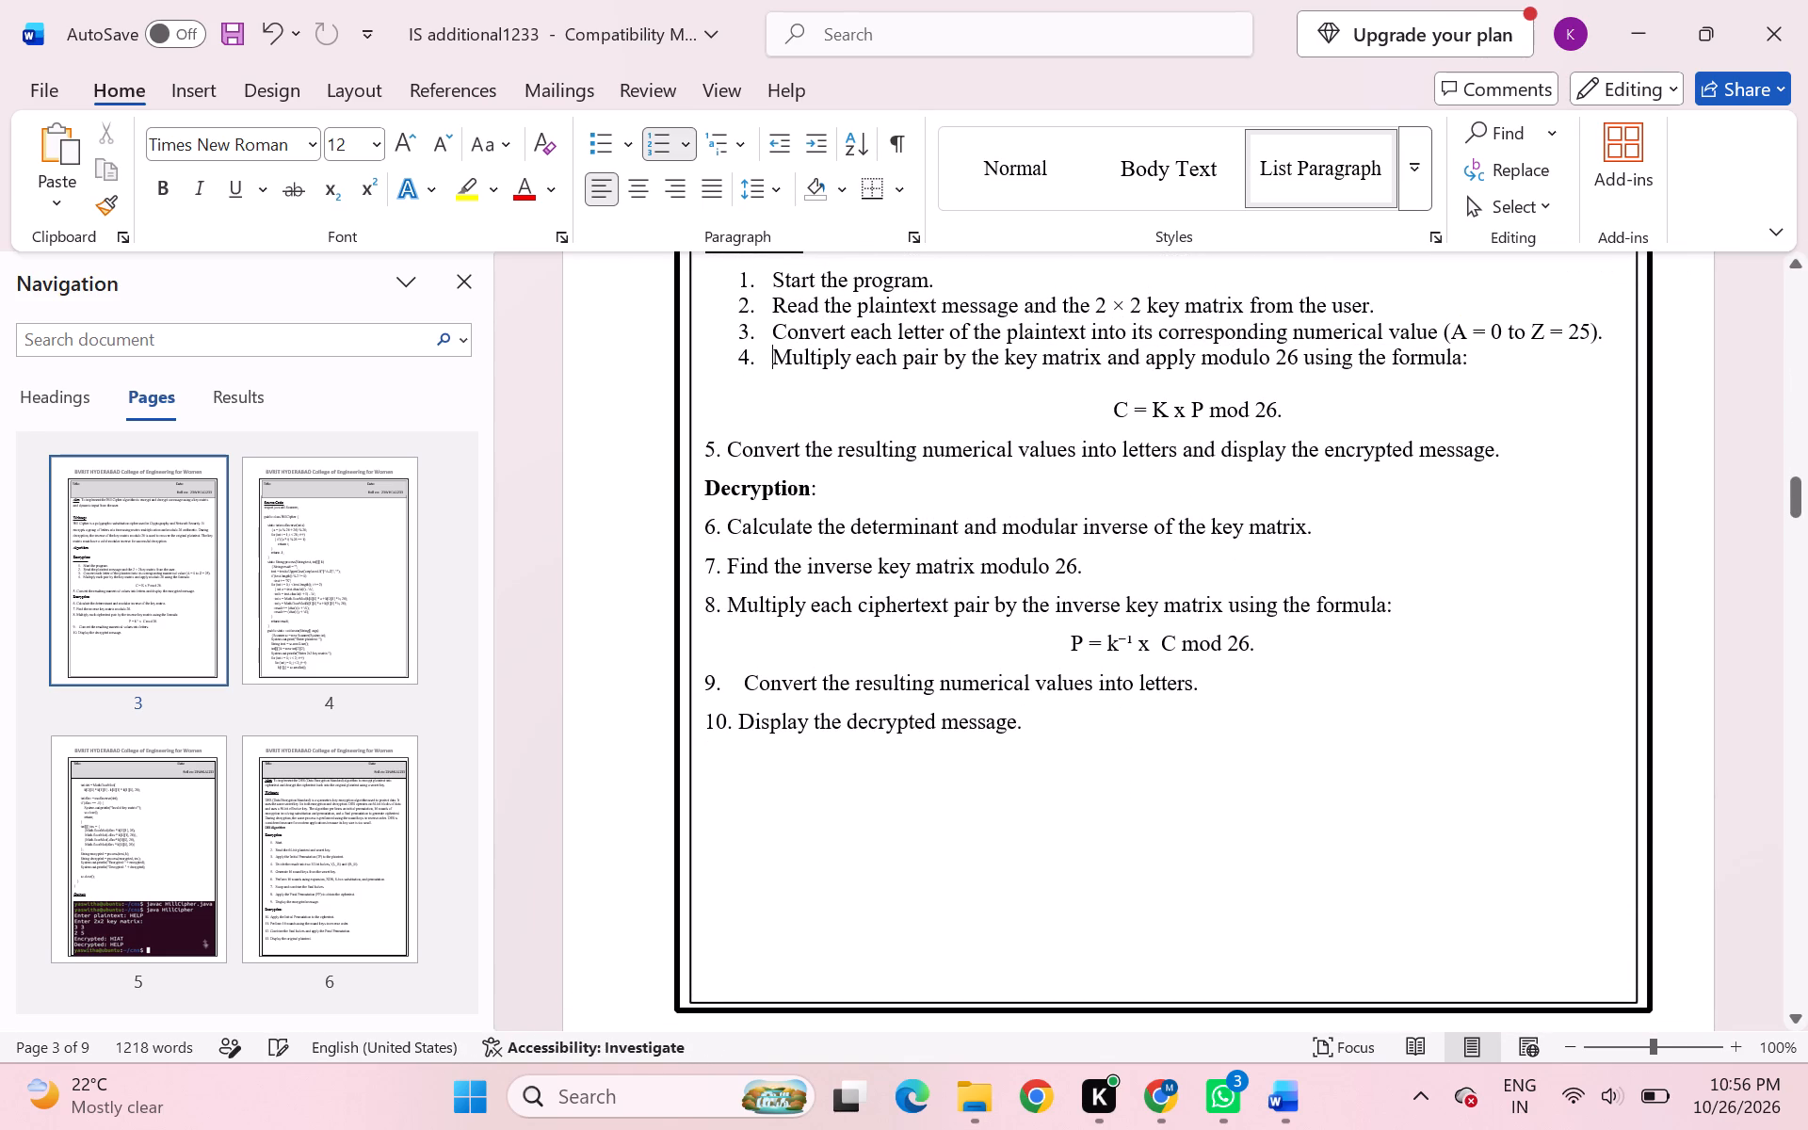
Merge the Decryption step "Display the decrypted message." onto the end of the preceding step, separated by a space.
scroll(1103, 488, down, 1)
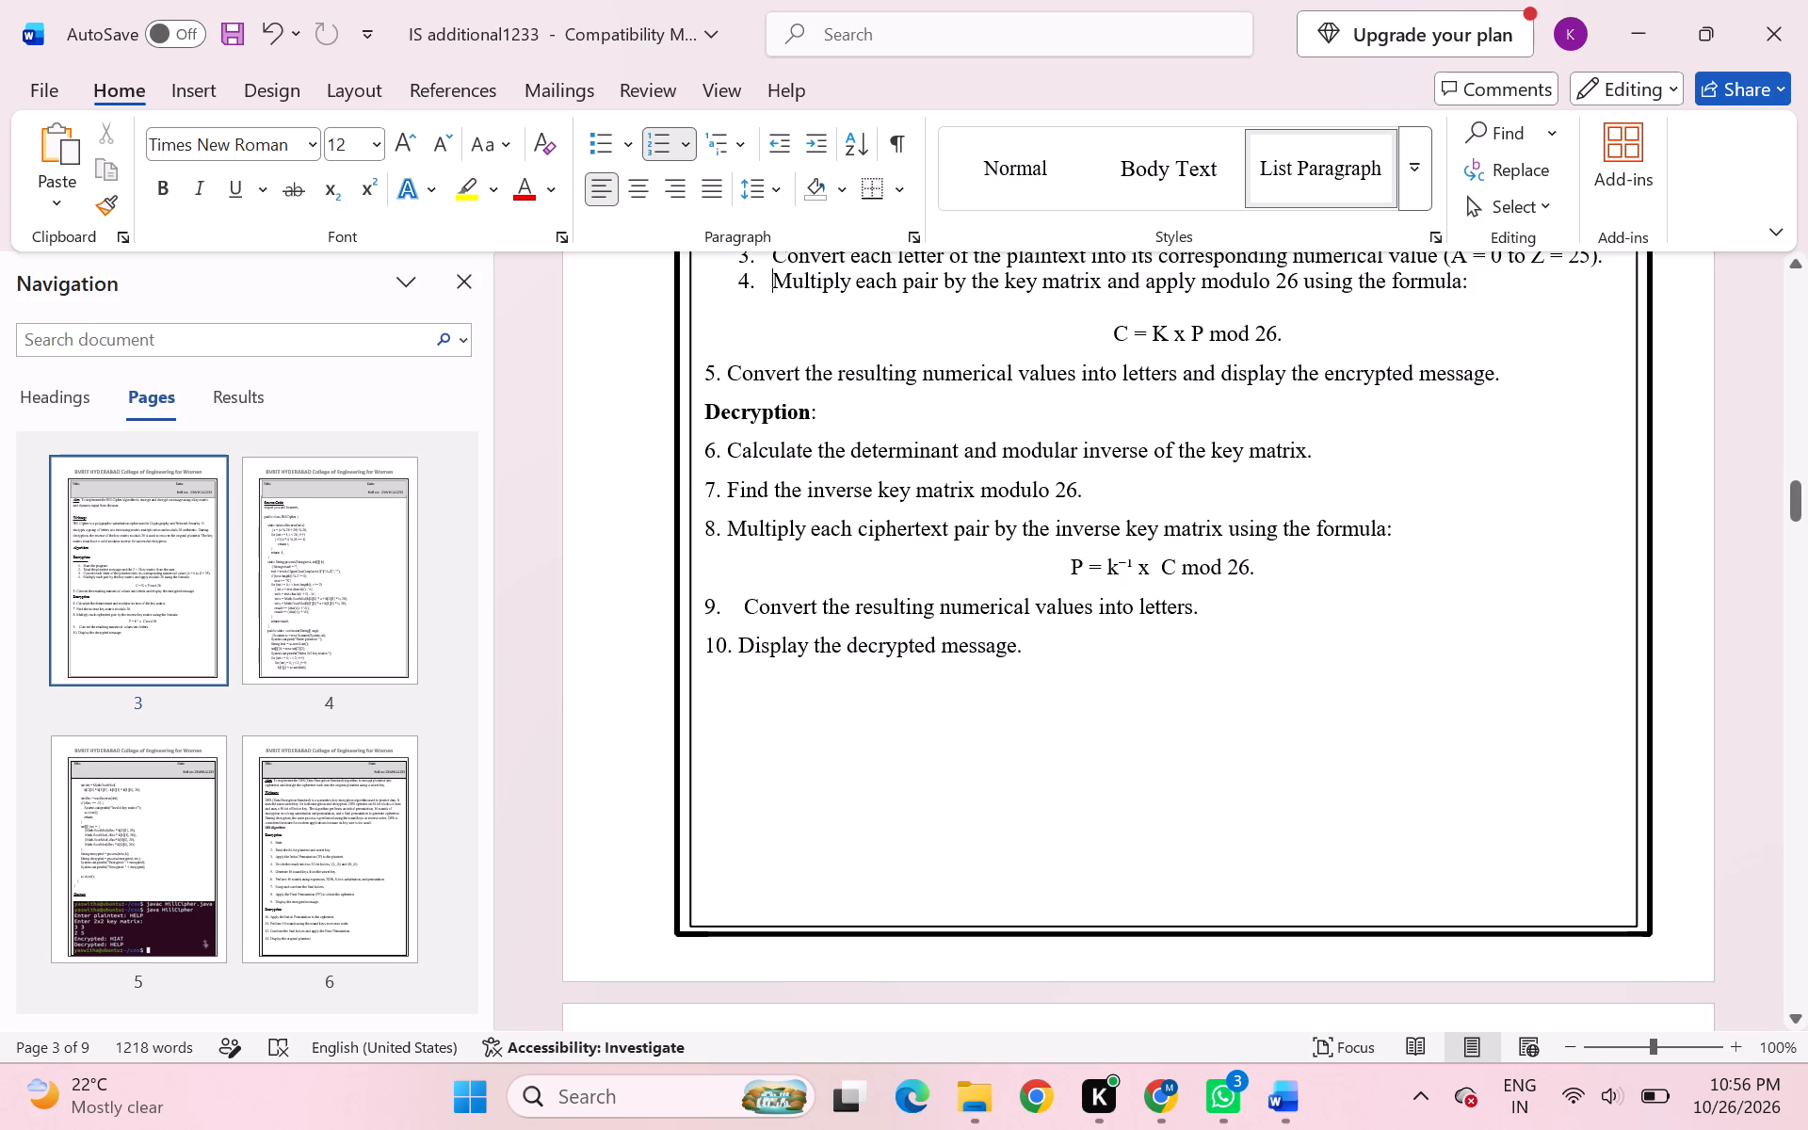
click(740, 643)
key(BackSpace)
key(BackSpace)
key(BackSpace)
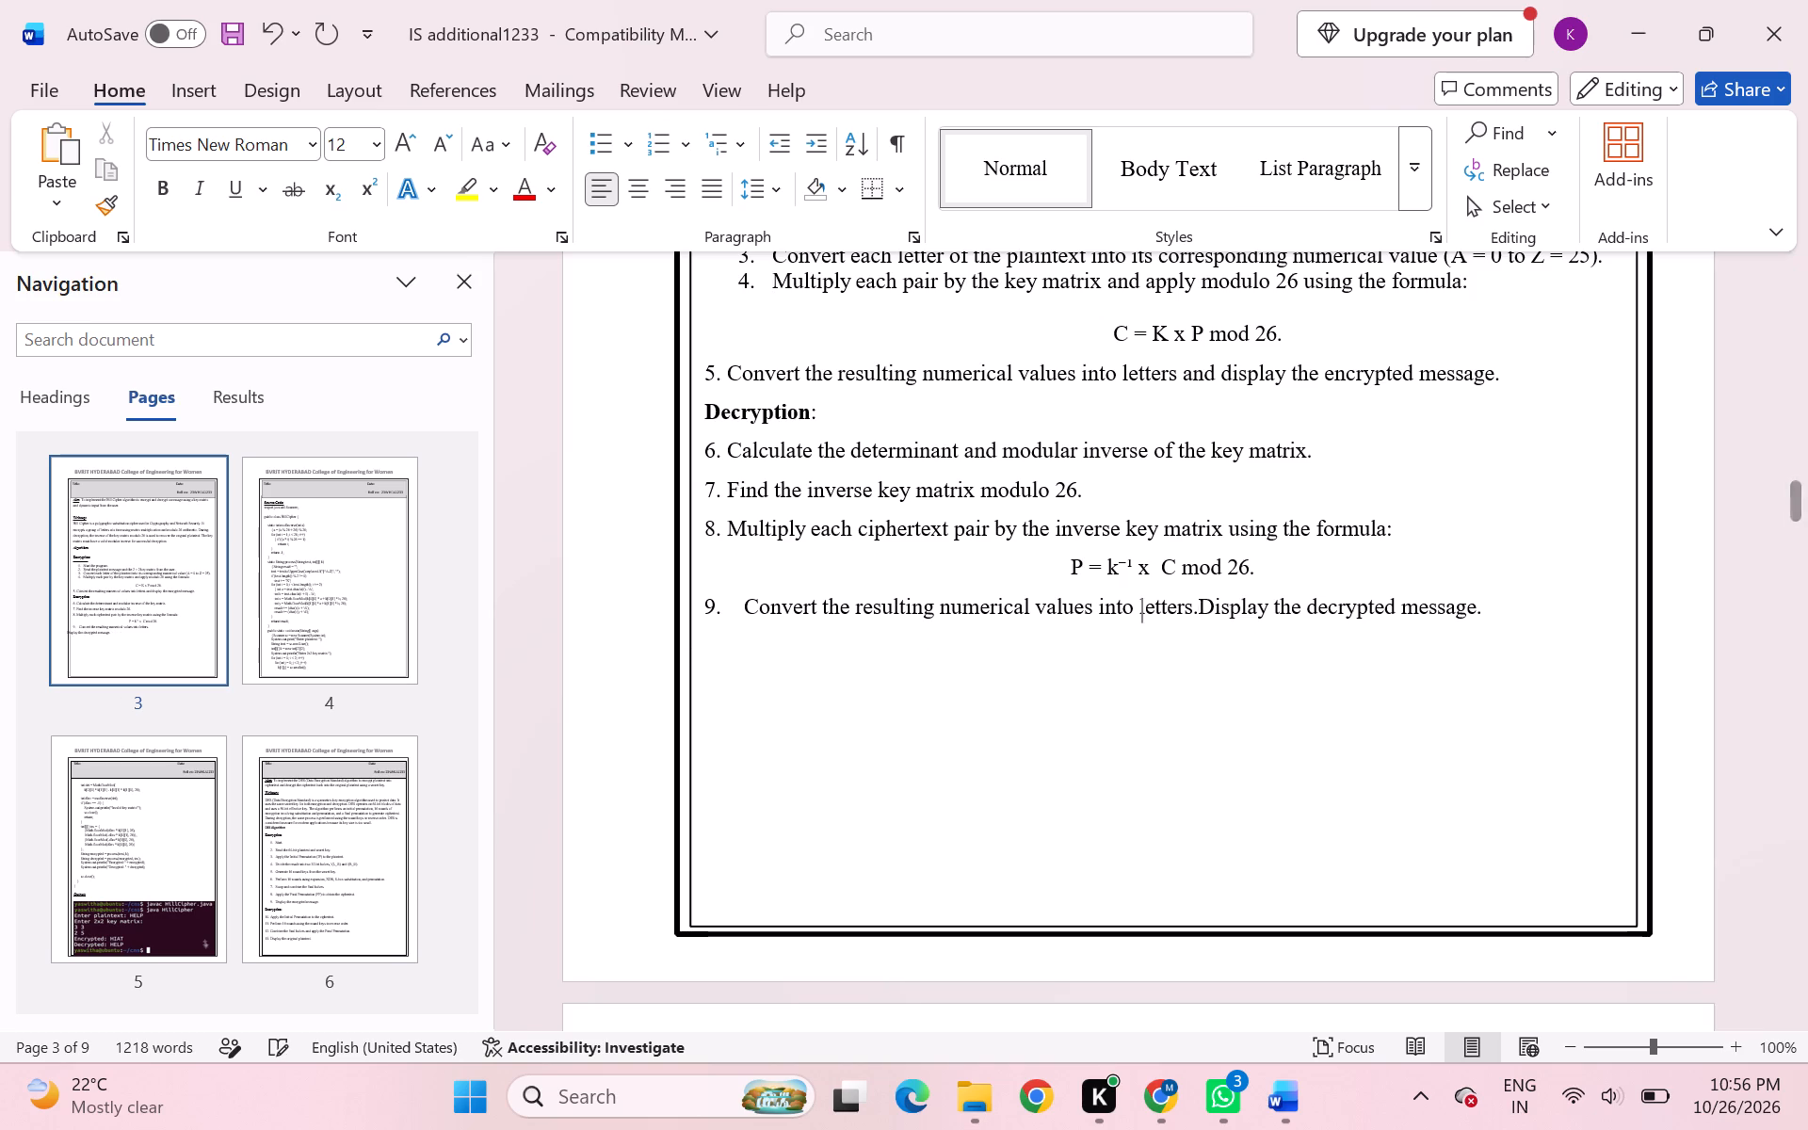
key(space)
Examine the Hill Cipher source code and output pages for space that can be condensed.
scroll(740, 643, down, 5)
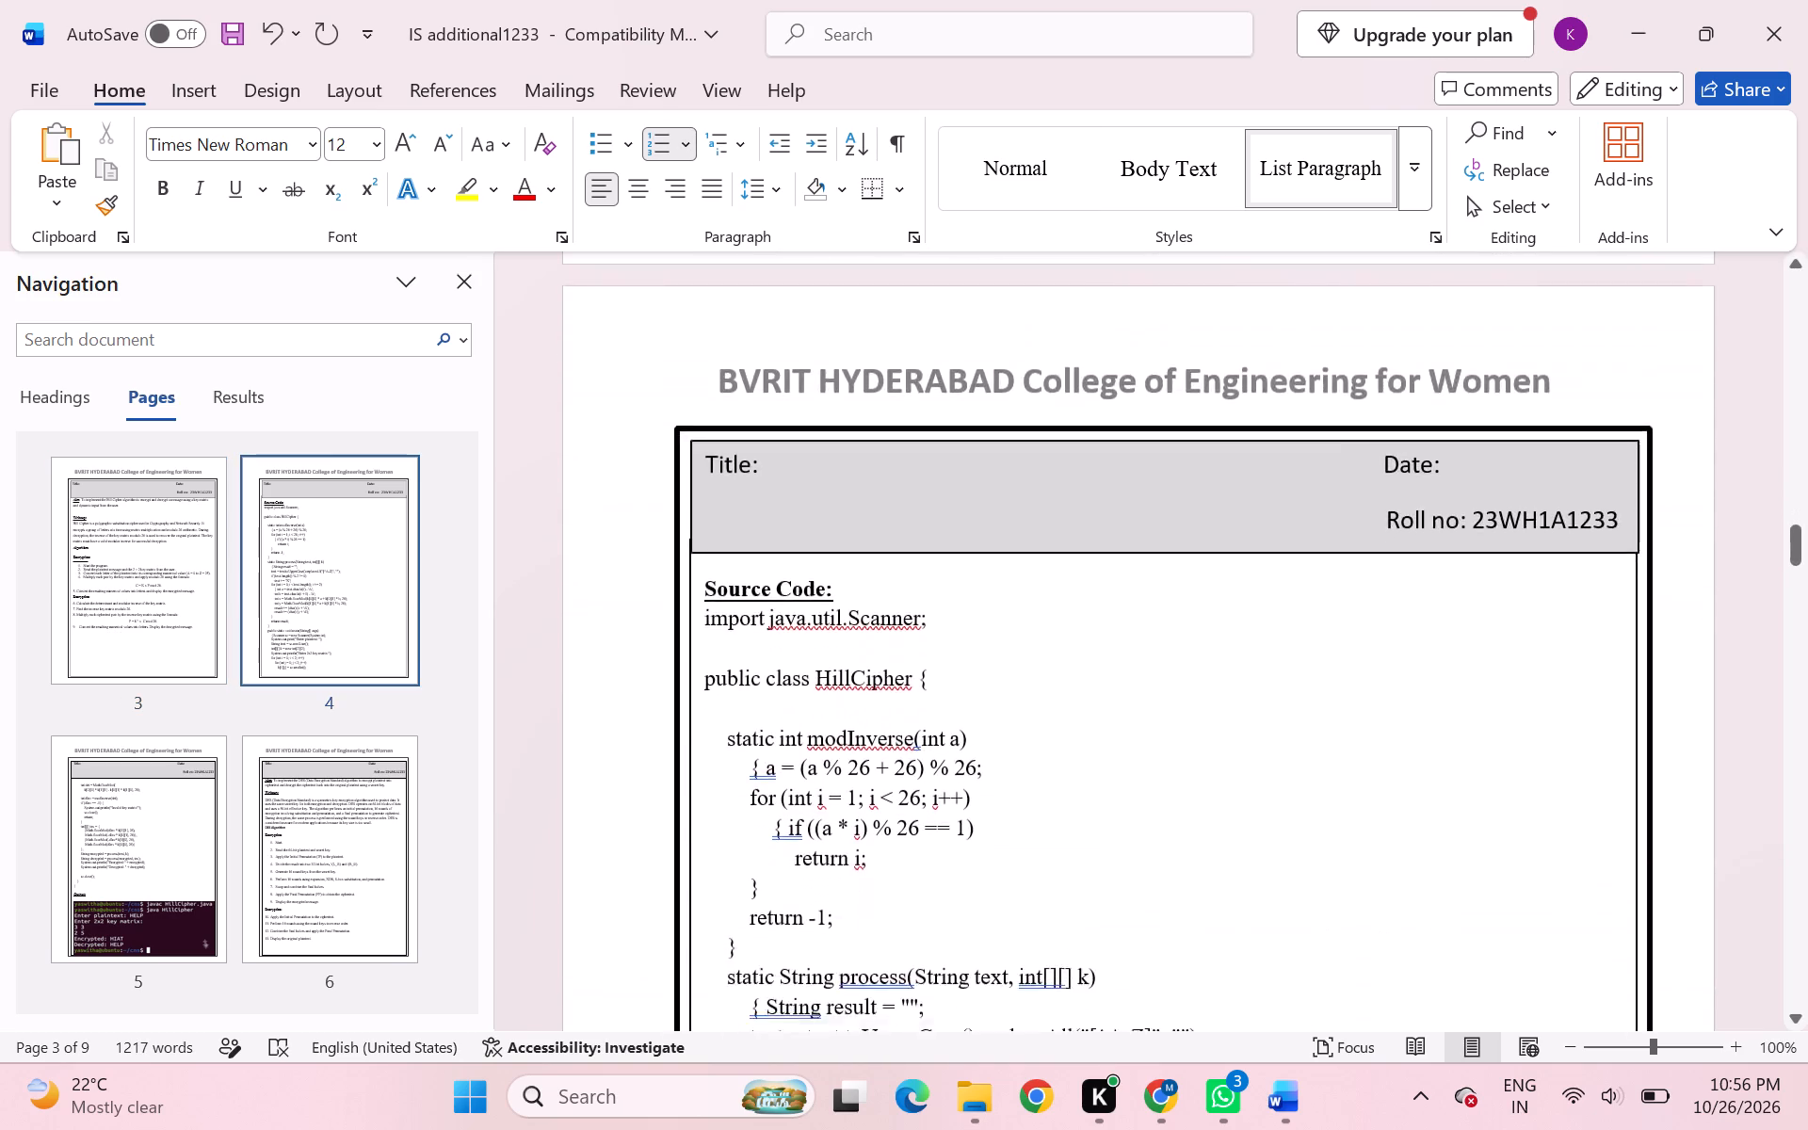
scroll(740, 643, down, 6)
scroll(740, 643, up, 1)
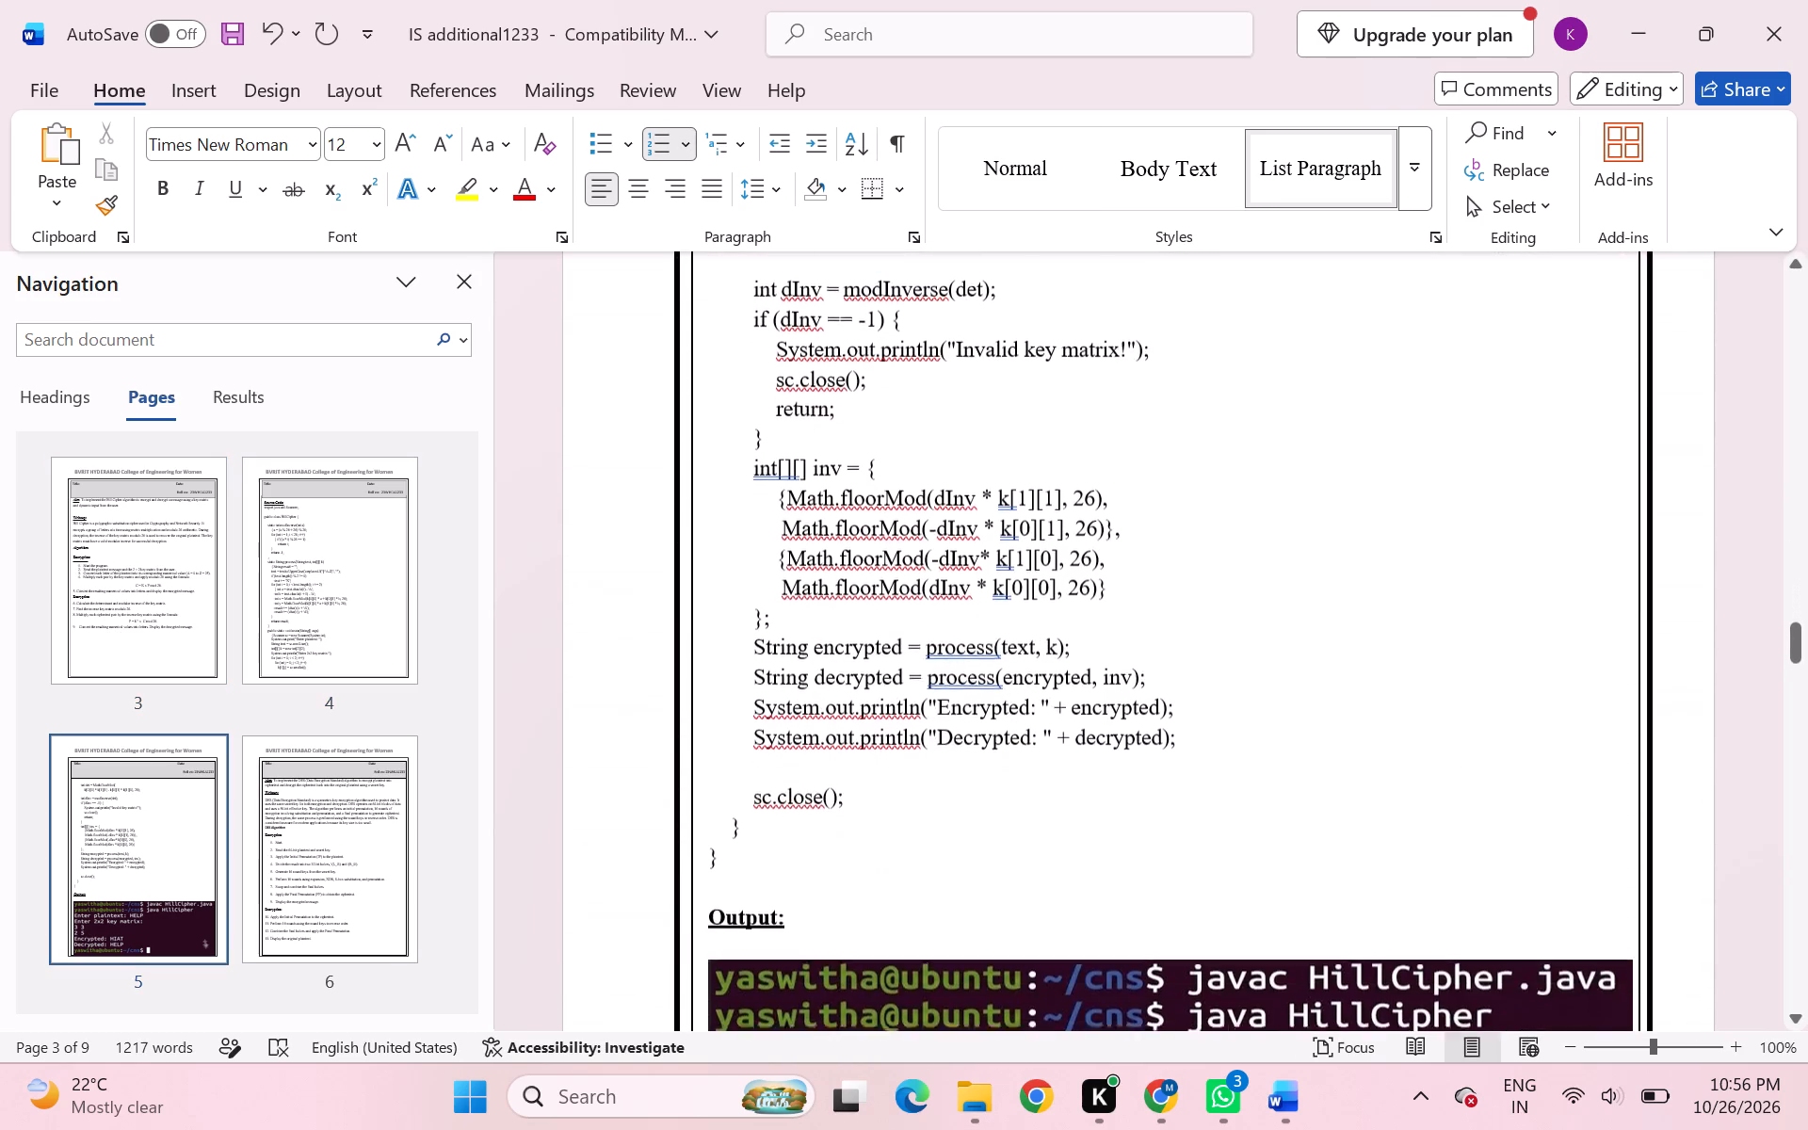
scroll(740, 643, up, 5)
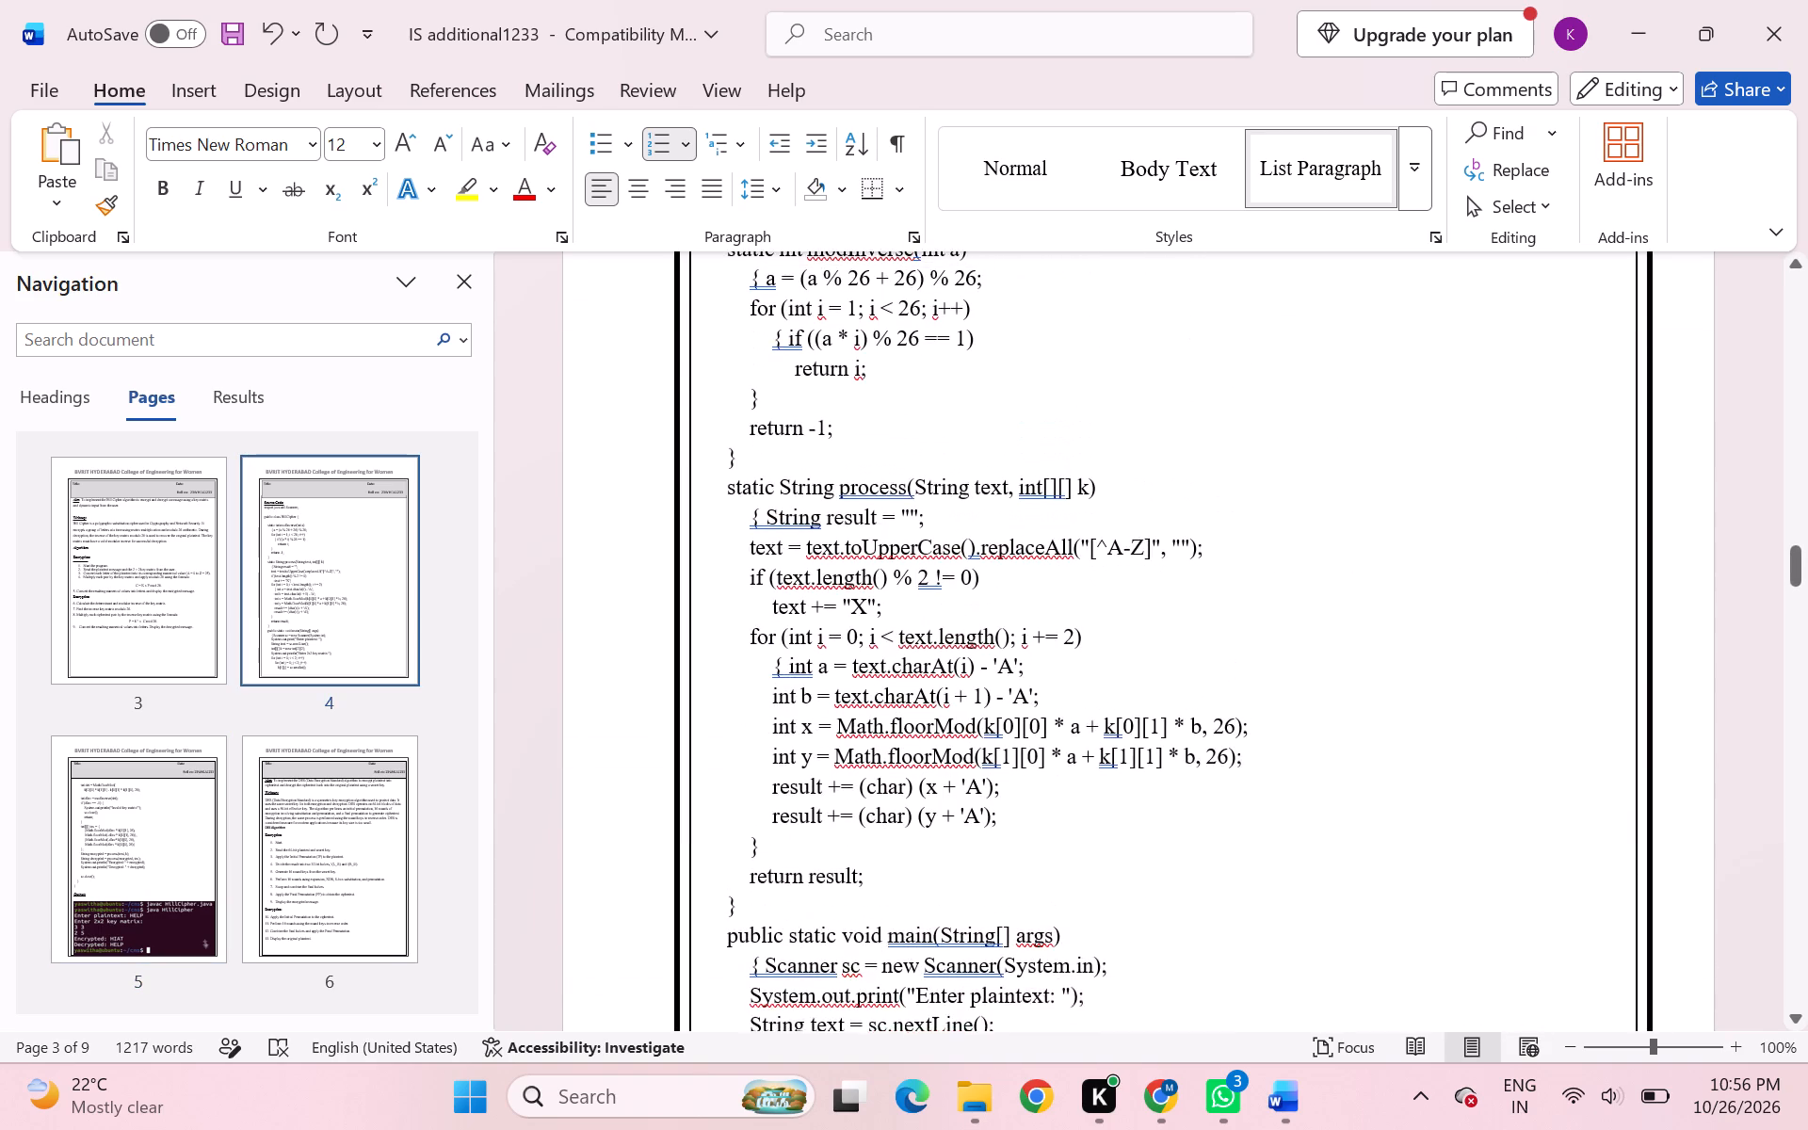
scroll(740, 643, up, 1)
scroll(740, 643, down, 1)
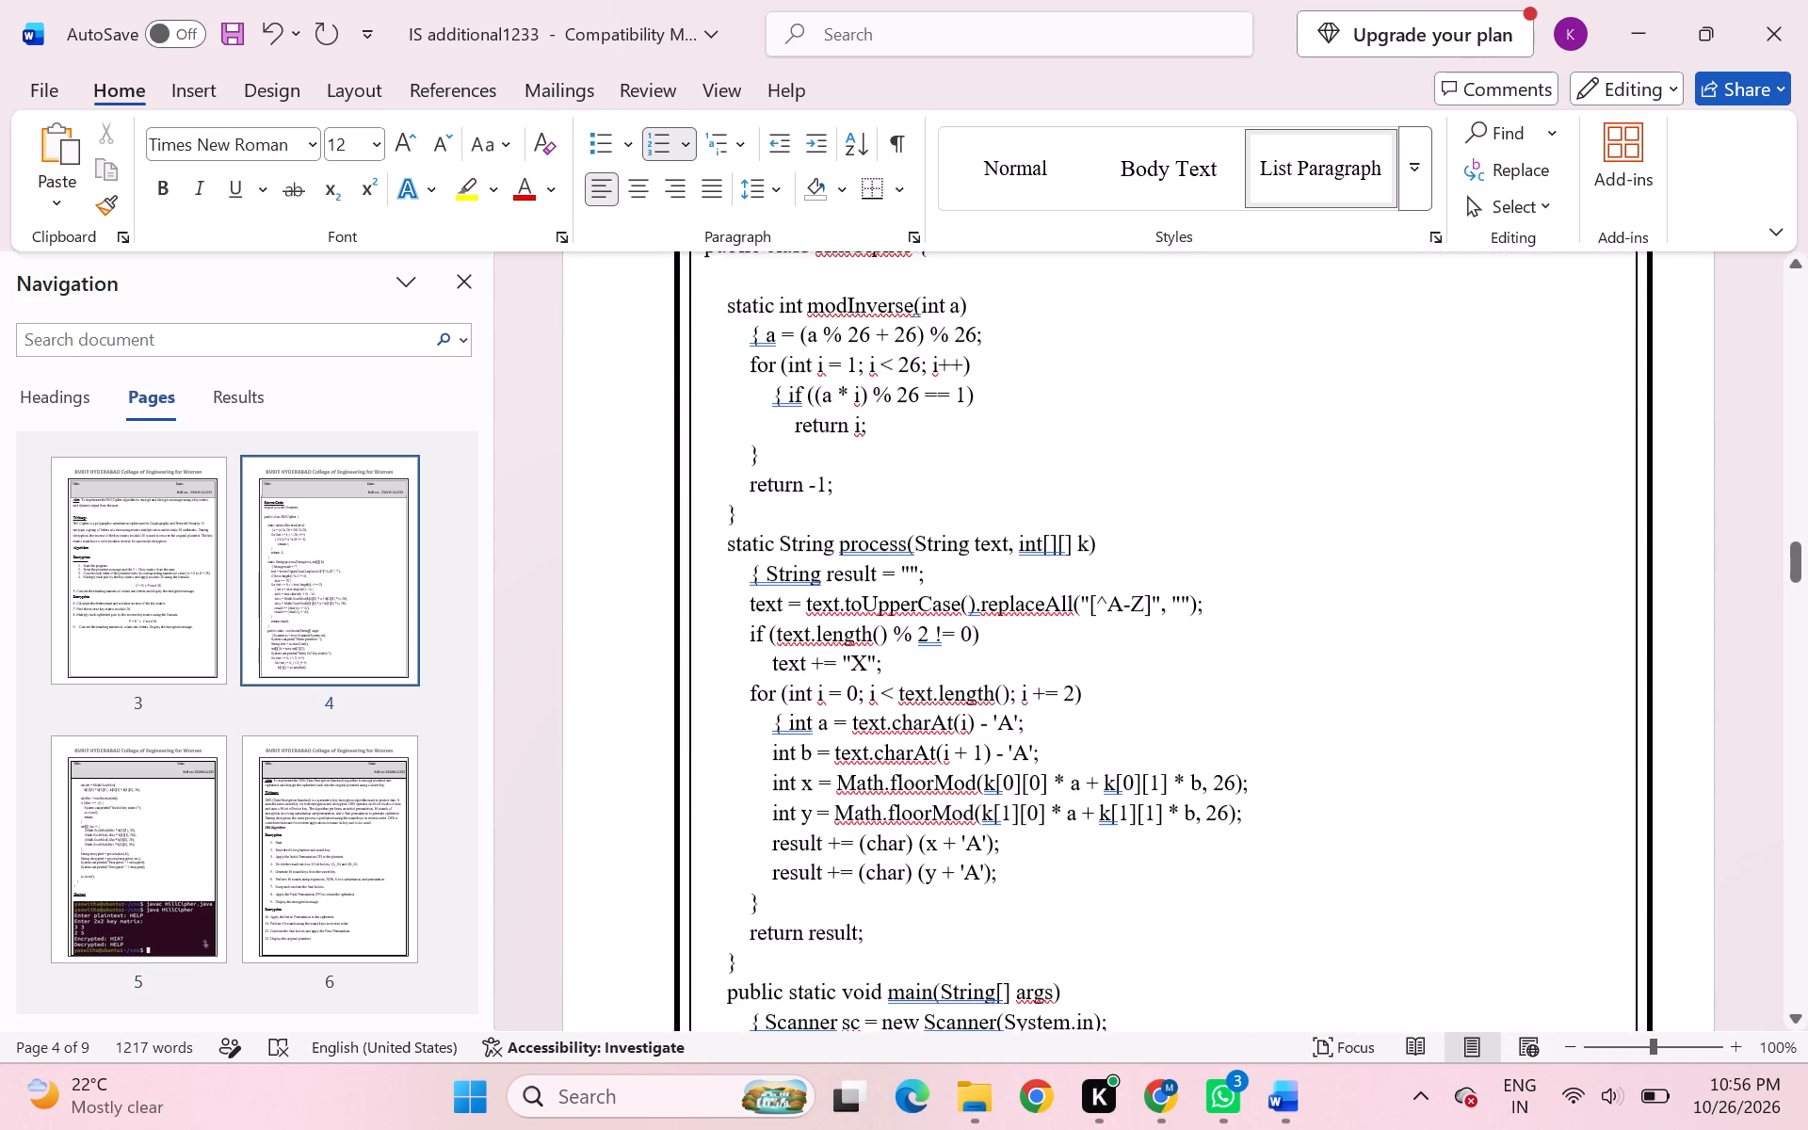
scroll(933, 643, down, 1)
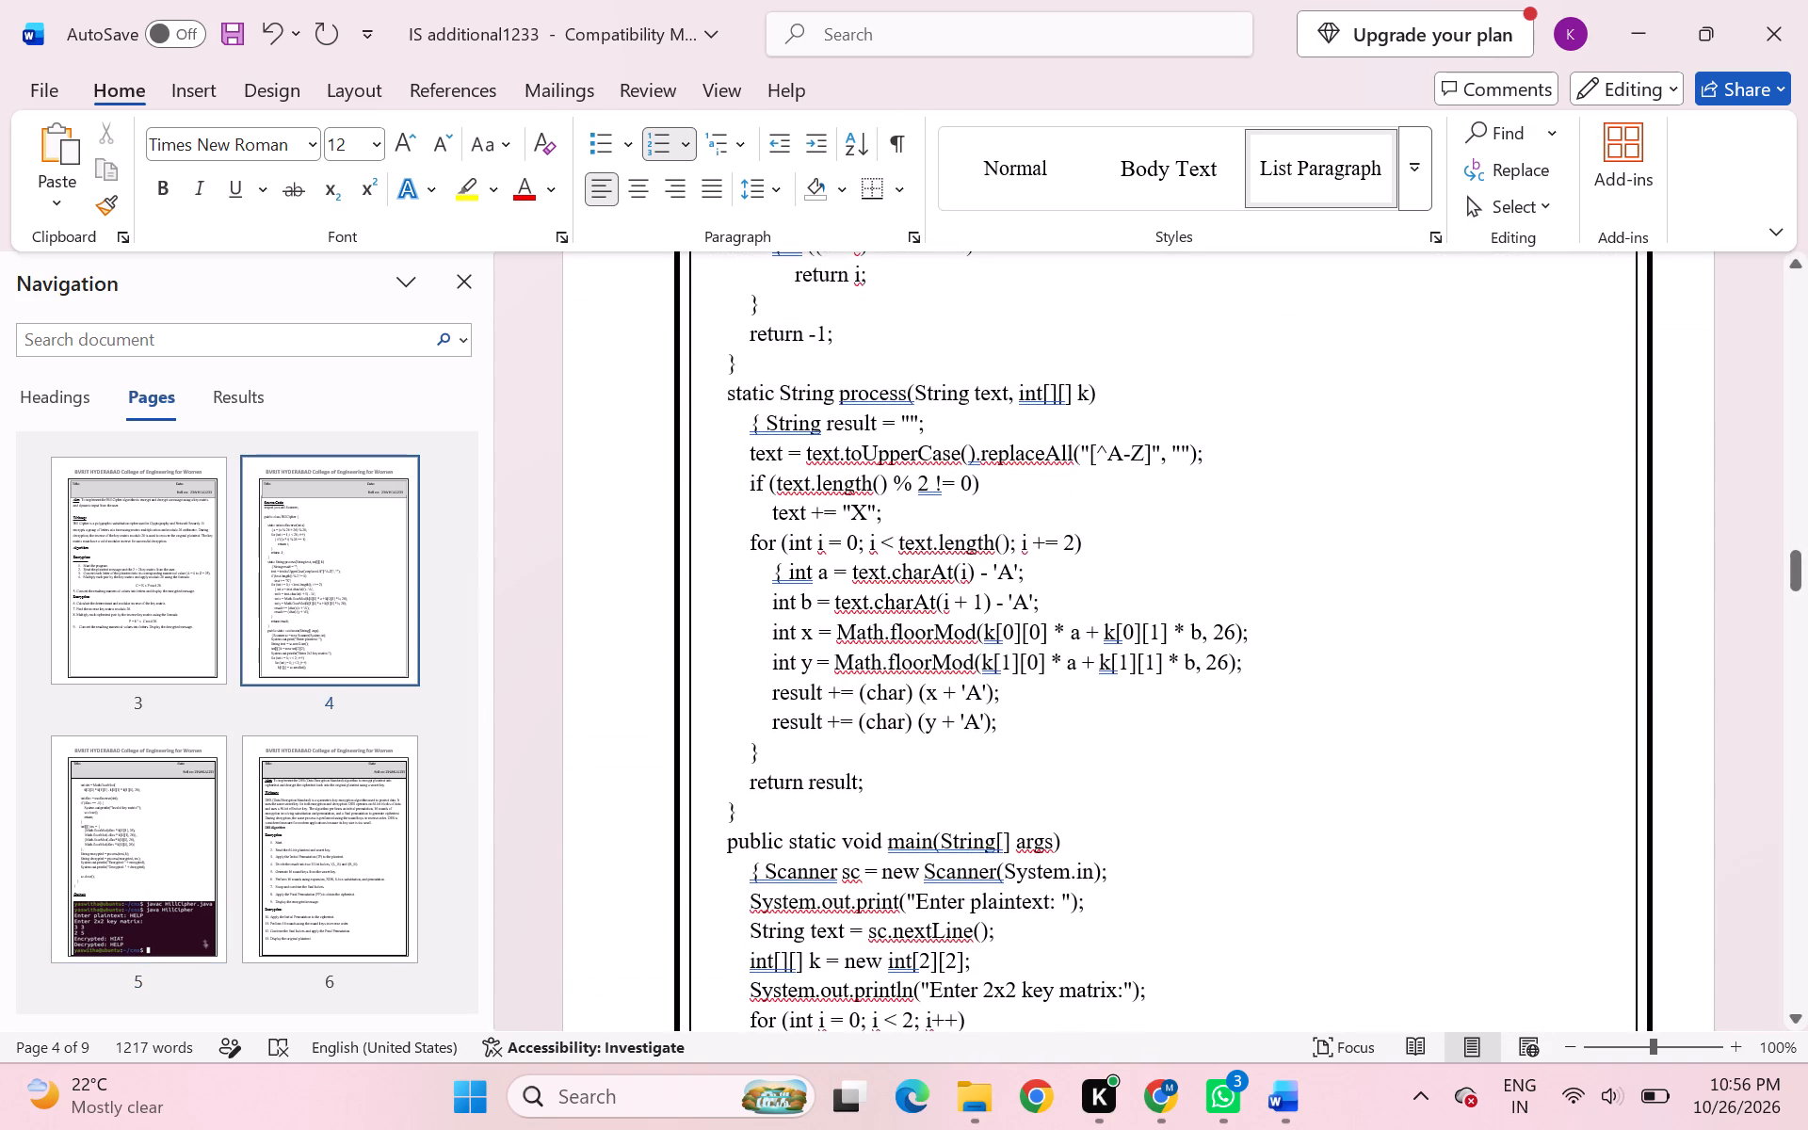
scroll(836, 632, up, 1)
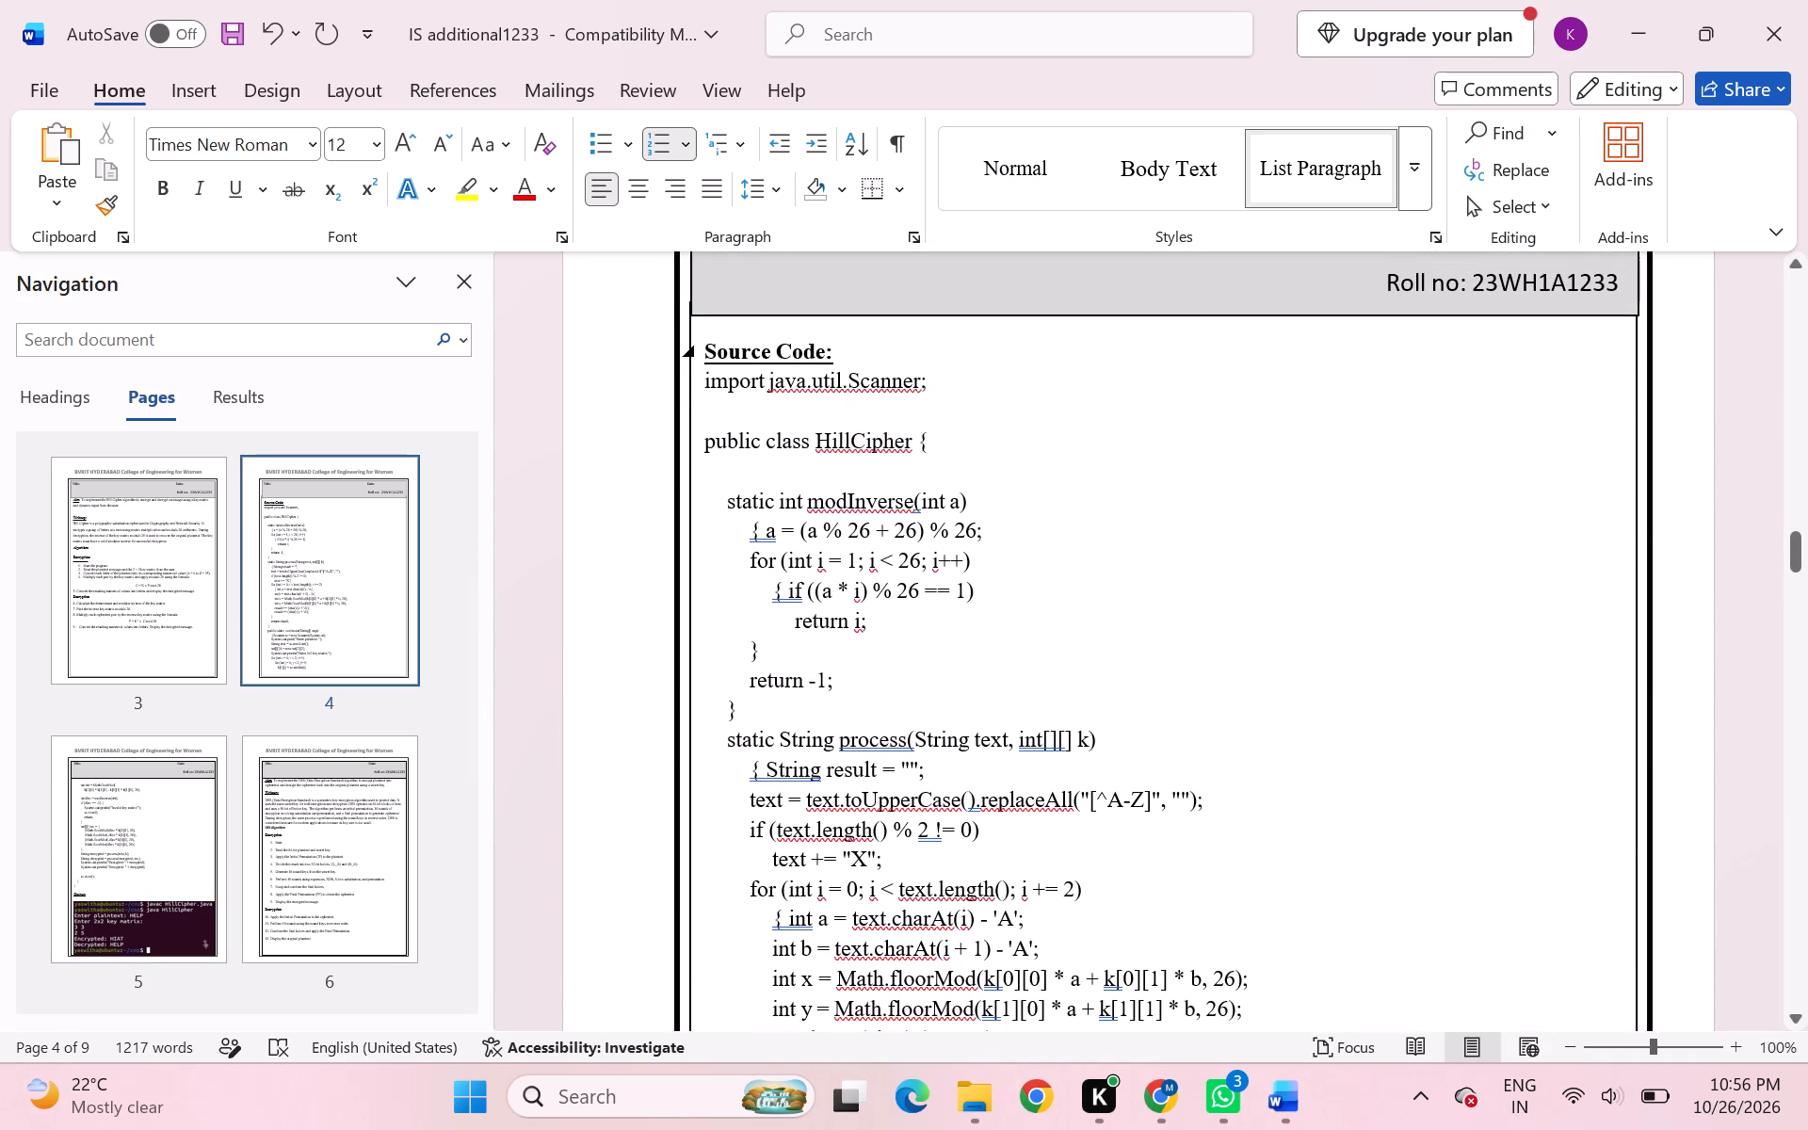
Set the Hill Cipher content from the "Source Code:" heading through the output to font size 10.
drag(708, 359, 949, 634)
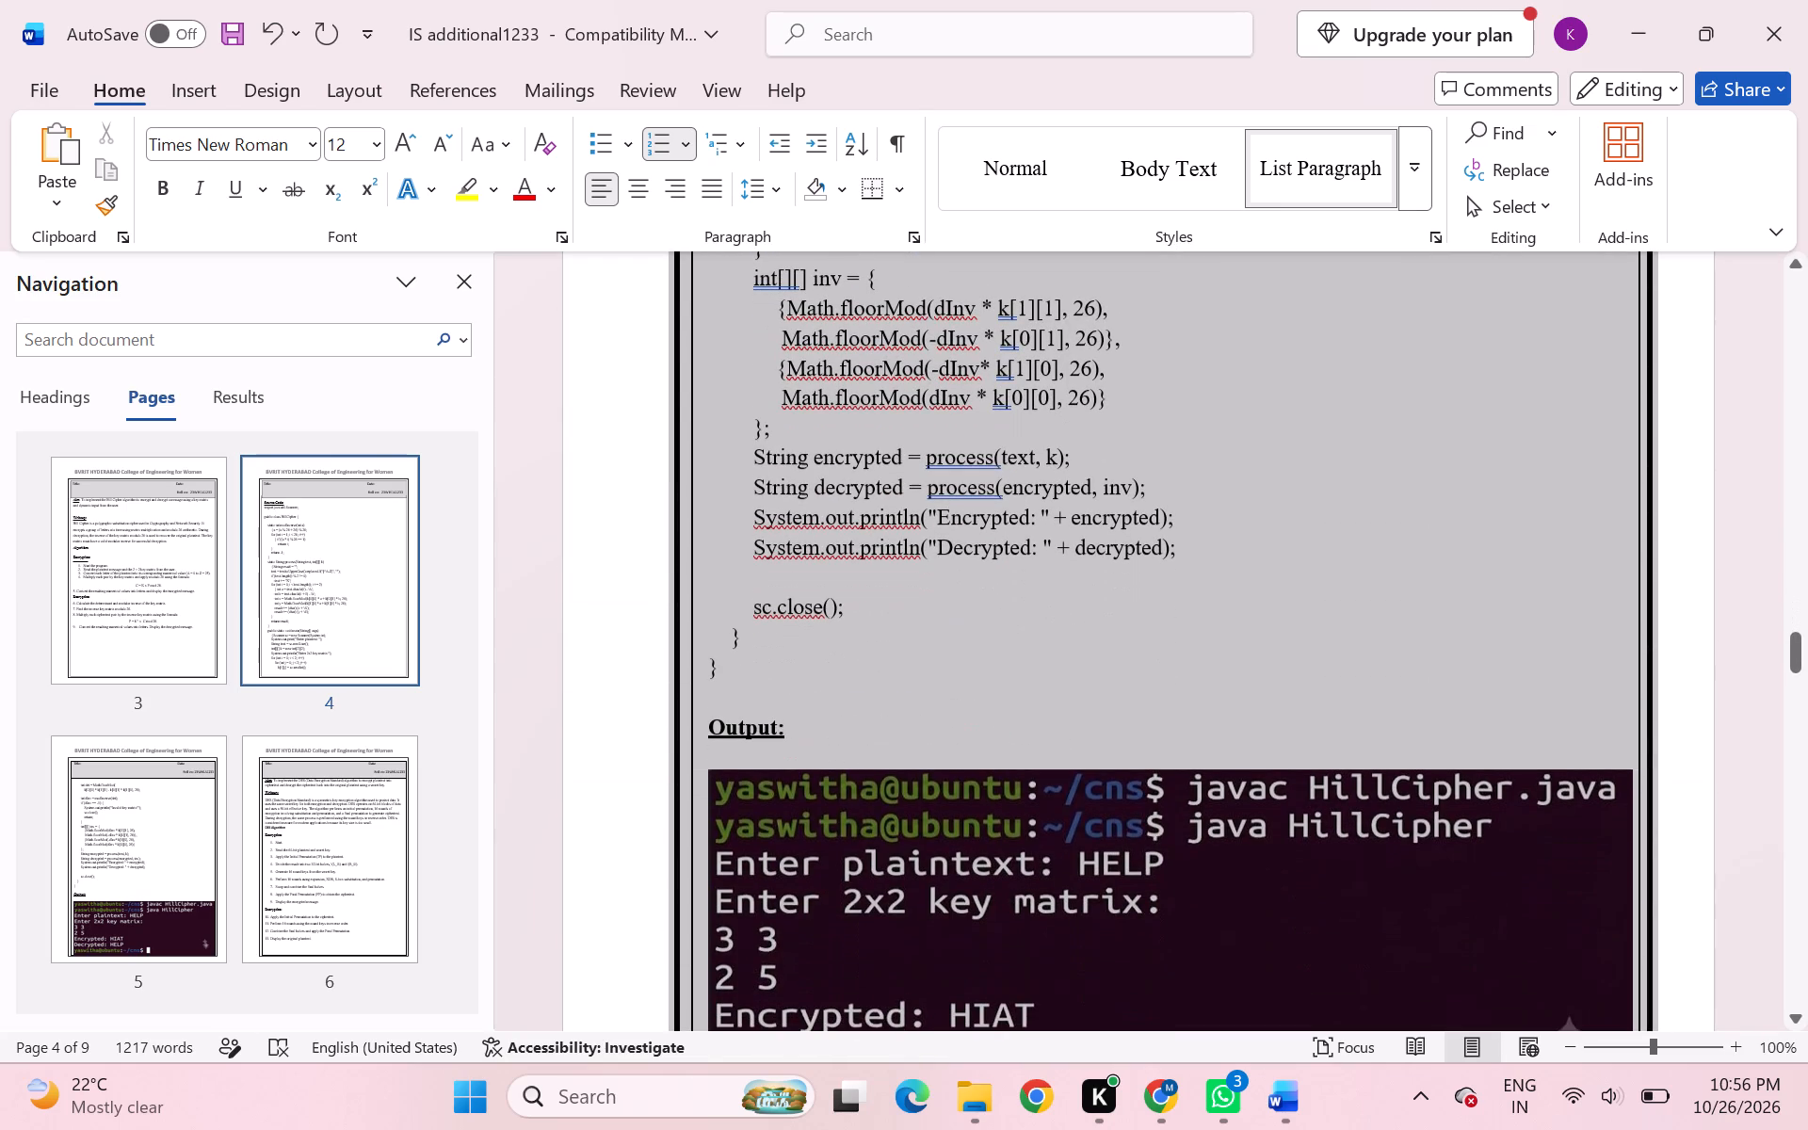
drag(949, 634, 790, 572)
drag(790, 572, 772, 644)
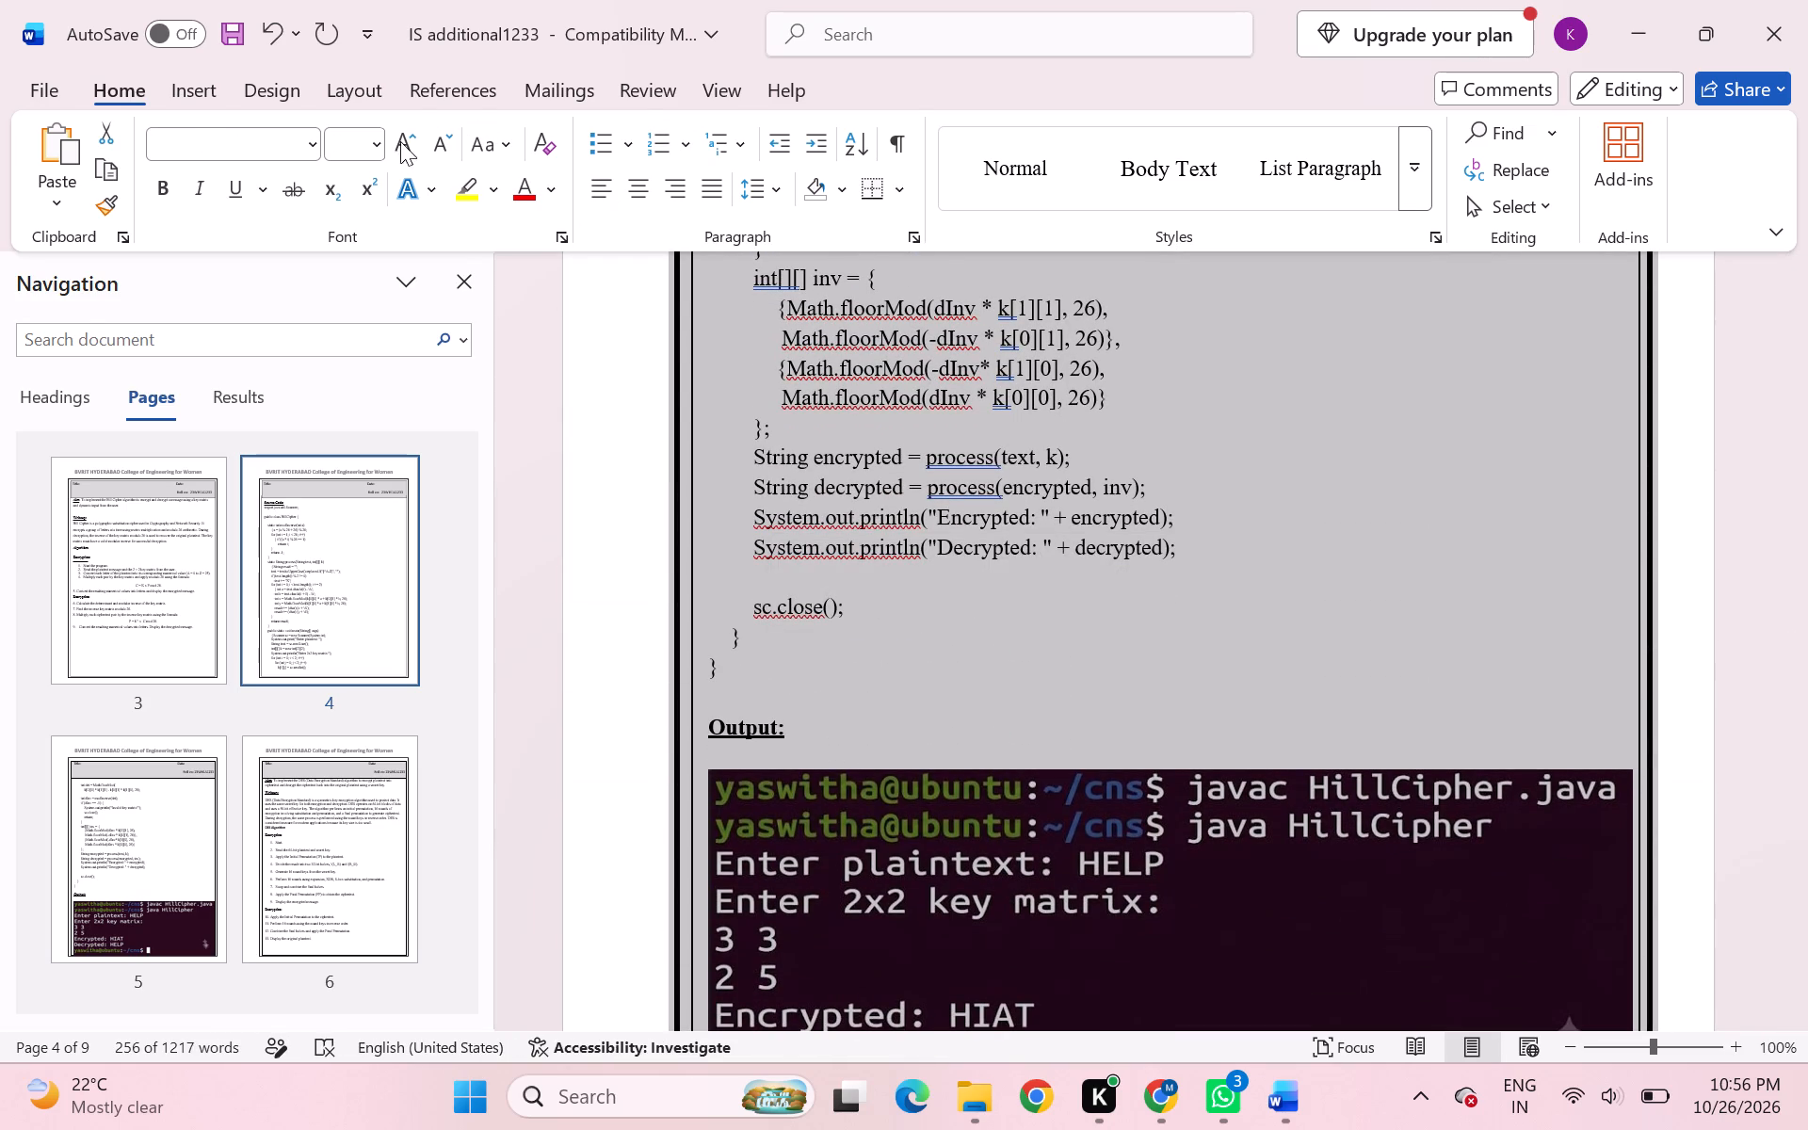
click(375, 145)
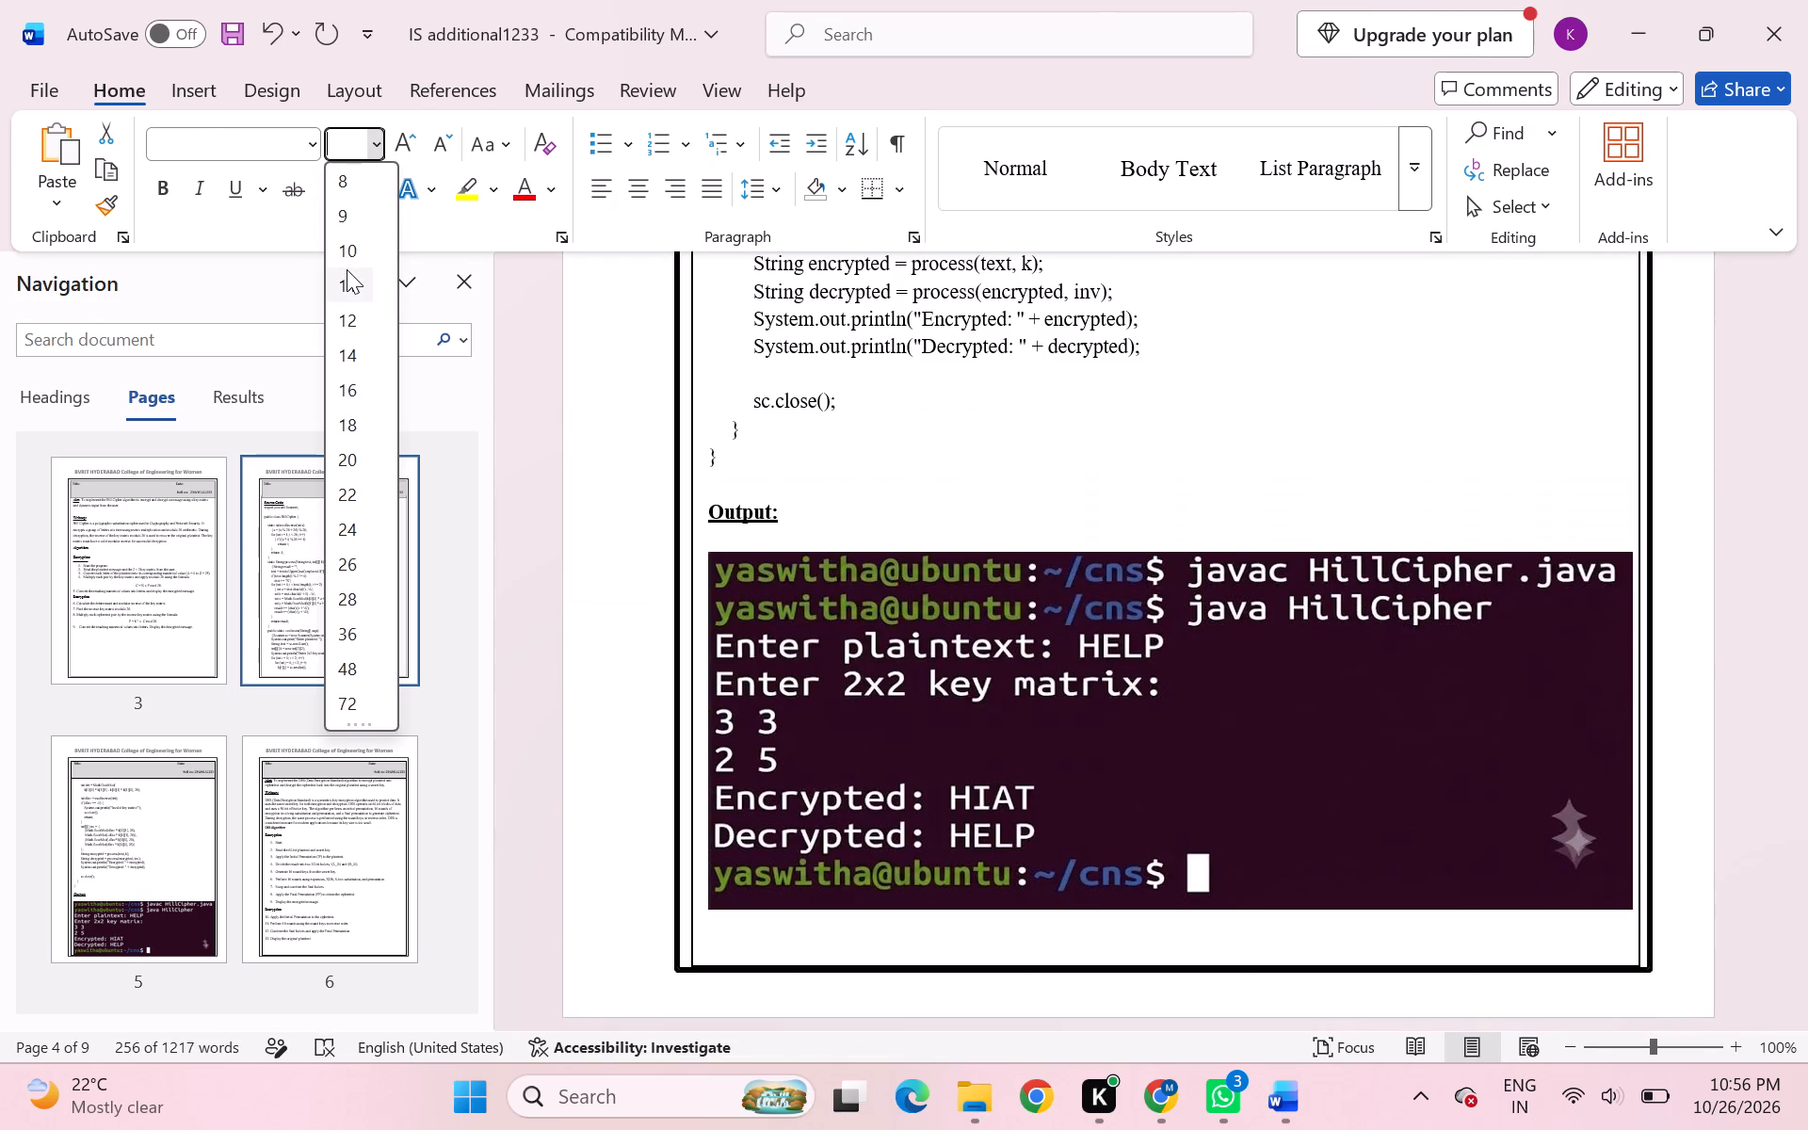
click(345, 264)
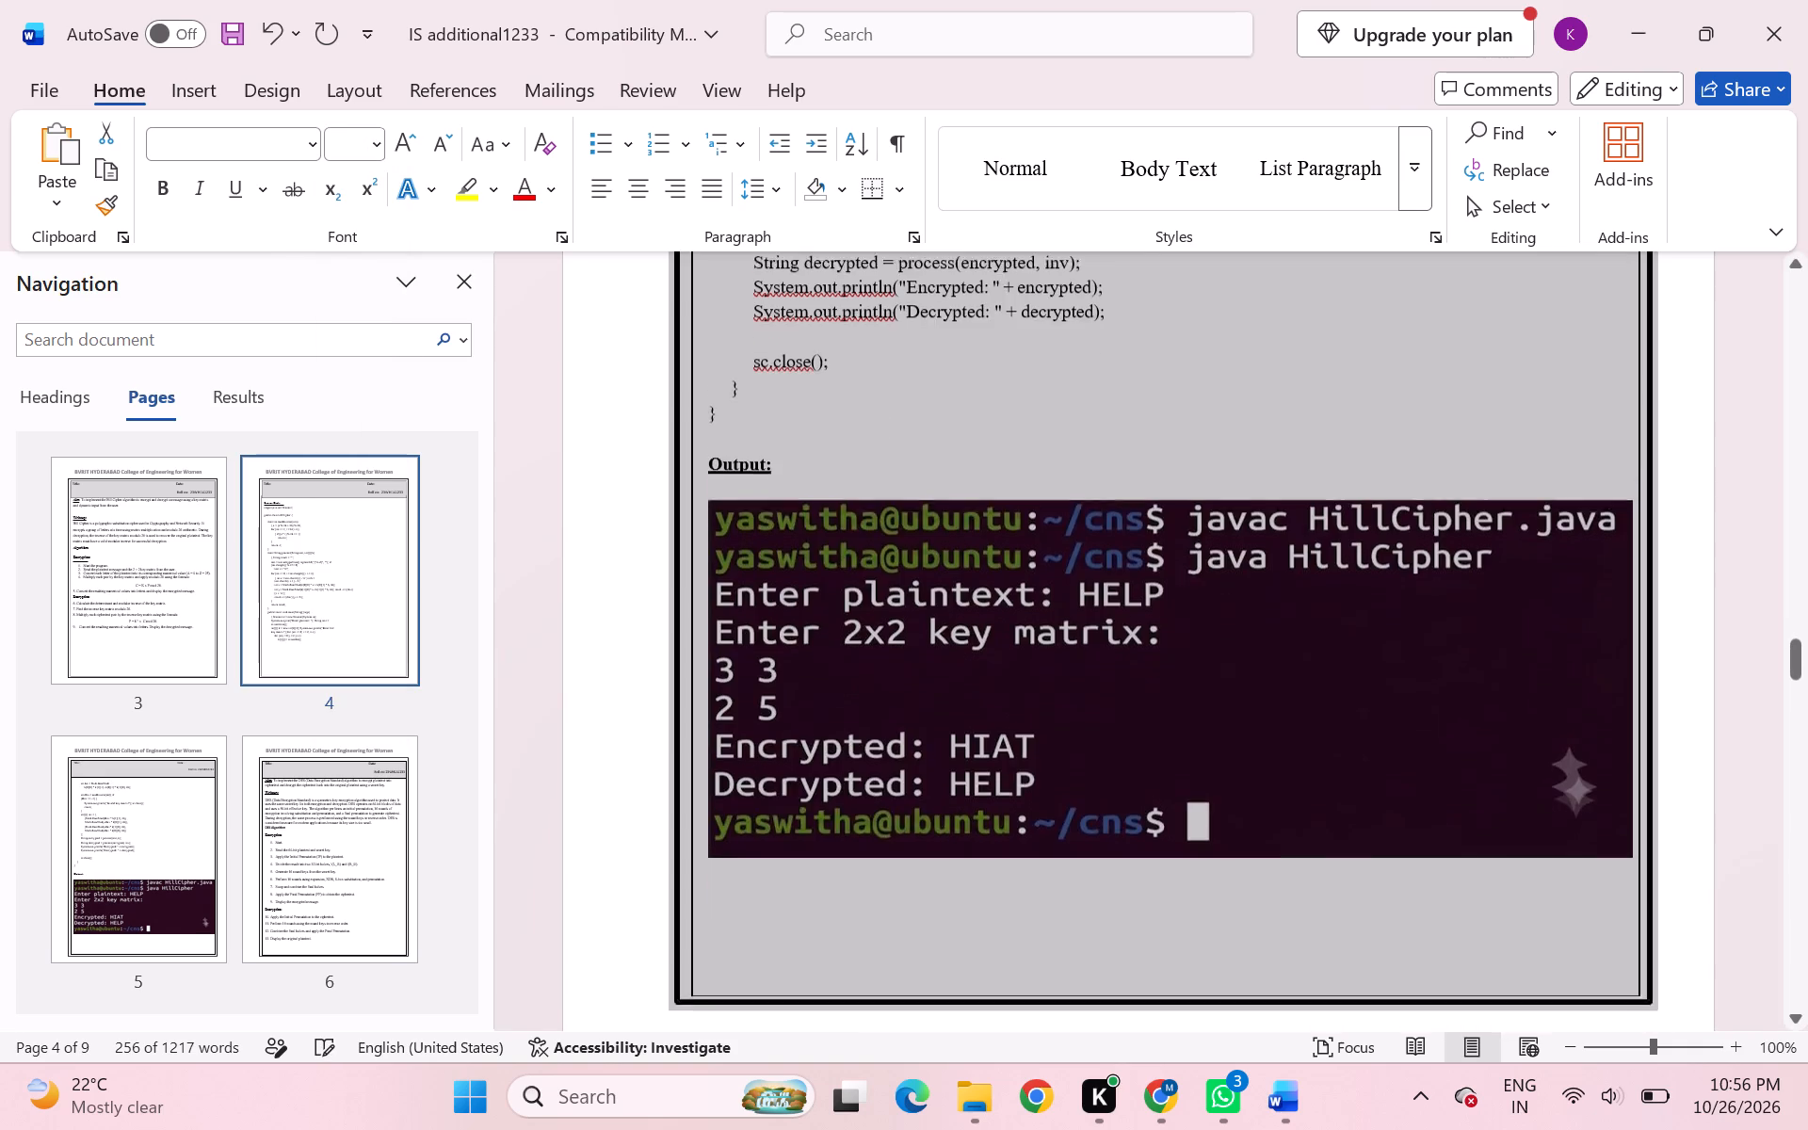
scroll(951, 519, up, 7)
click(951, 519)
Remove the blank space above the Hill Cipher "Writeup:" heading and indent the heading with eight spaces.
scroll(951, 519, up, 3)
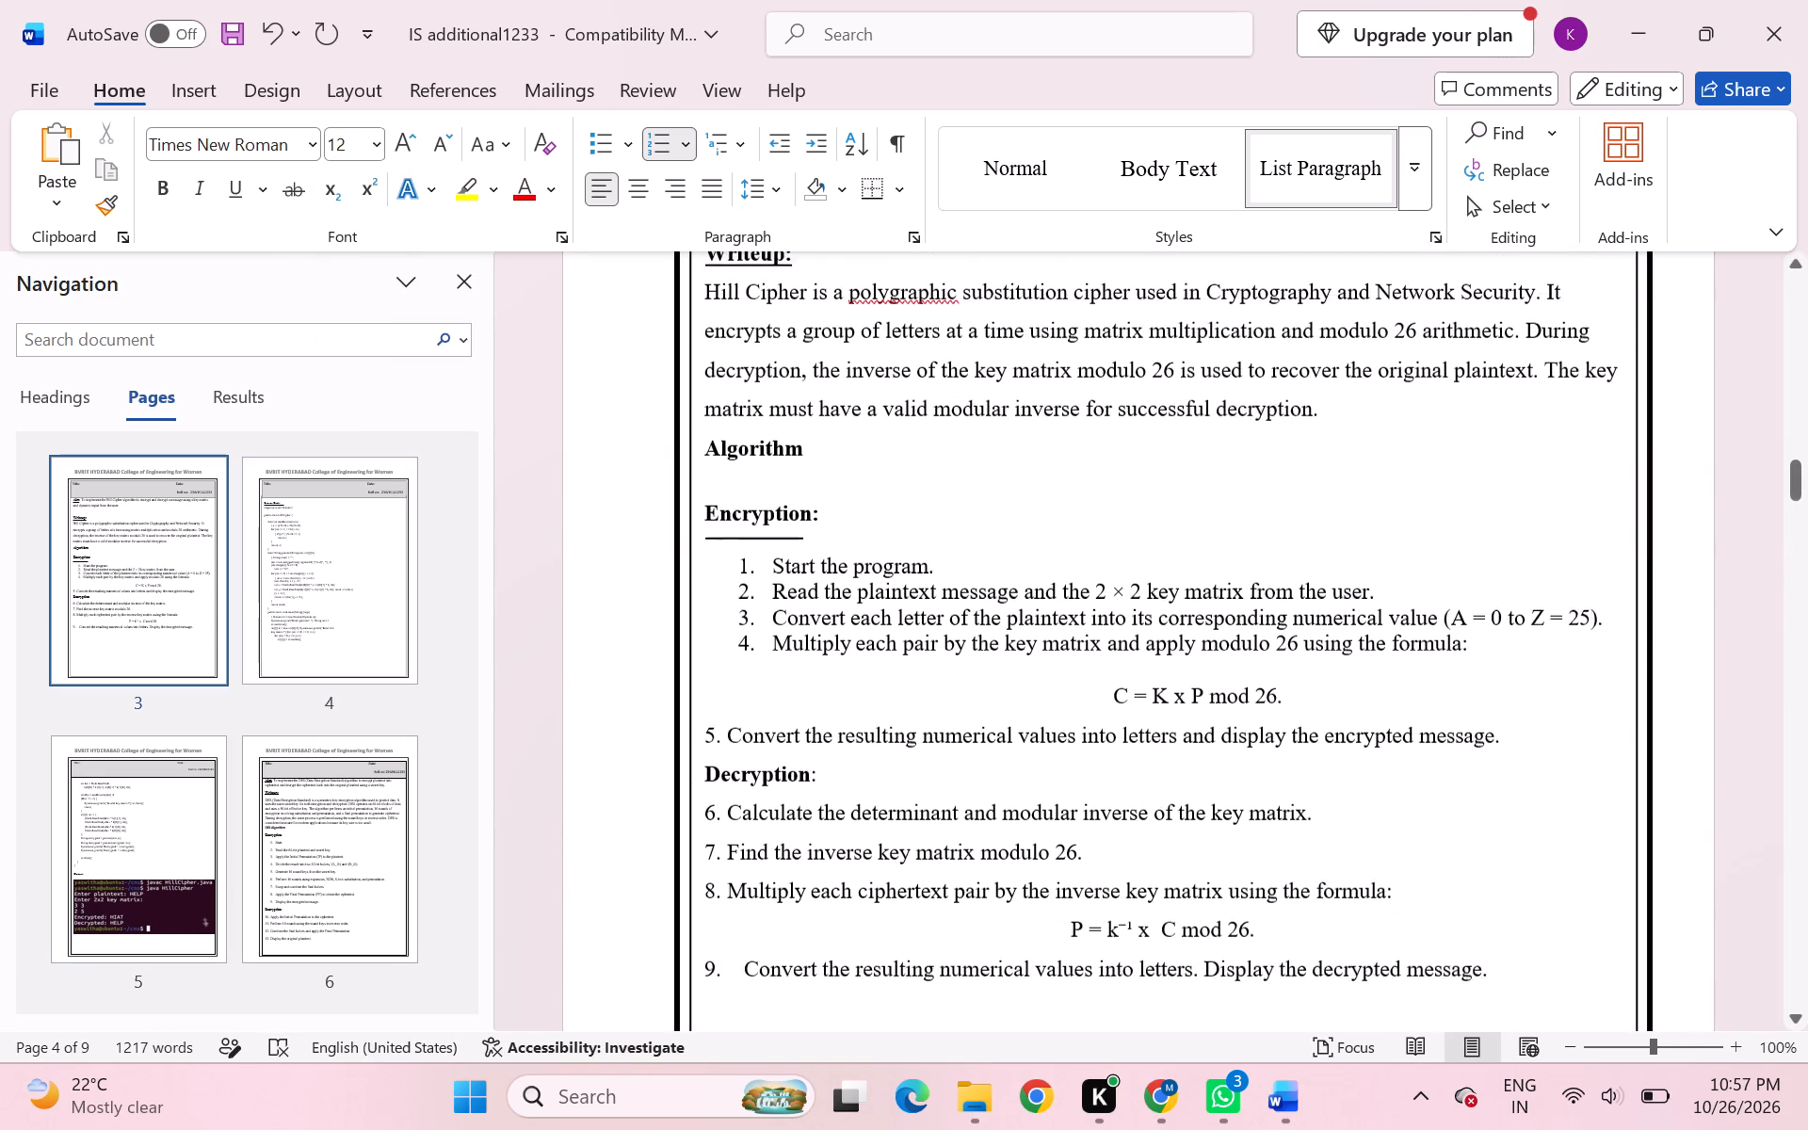
scroll(951, 519, up, 1)
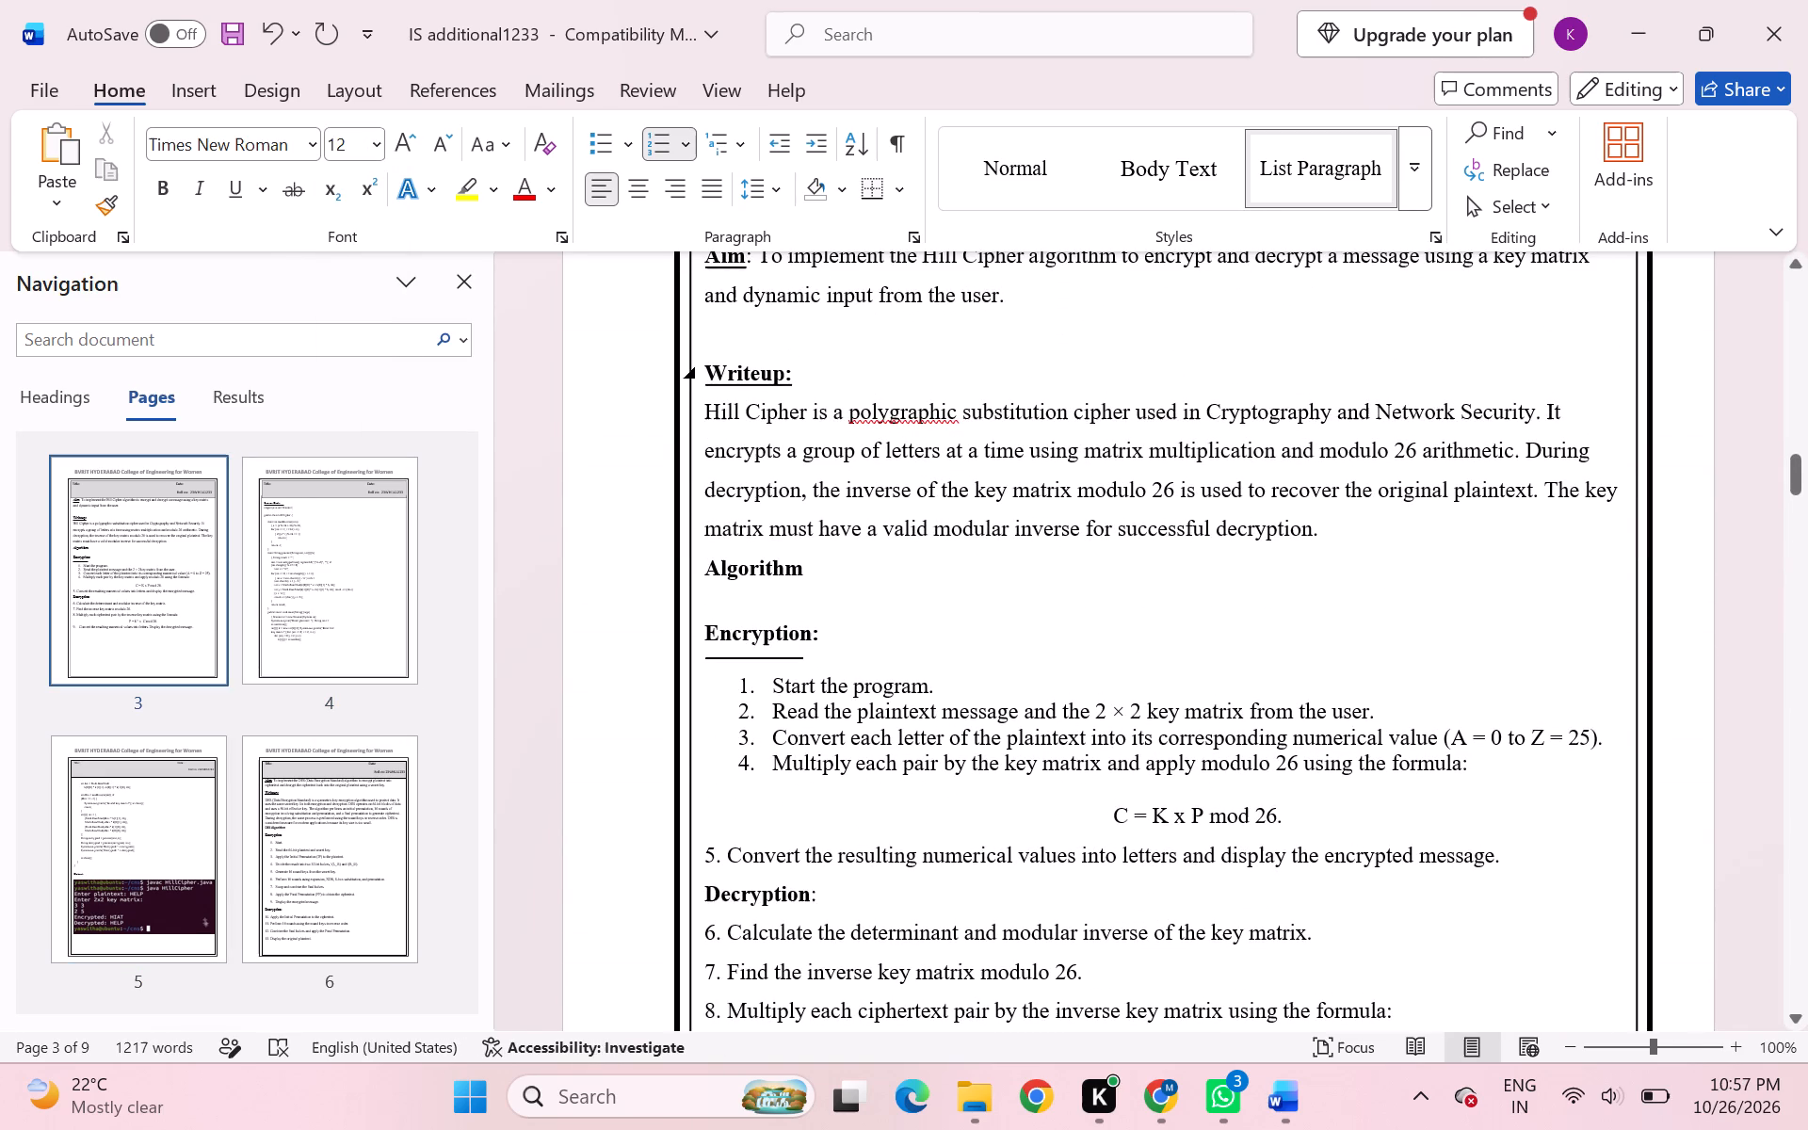
click(707, 361)
key(BackSpace)
key(BackSpace)
key(BackSpace)
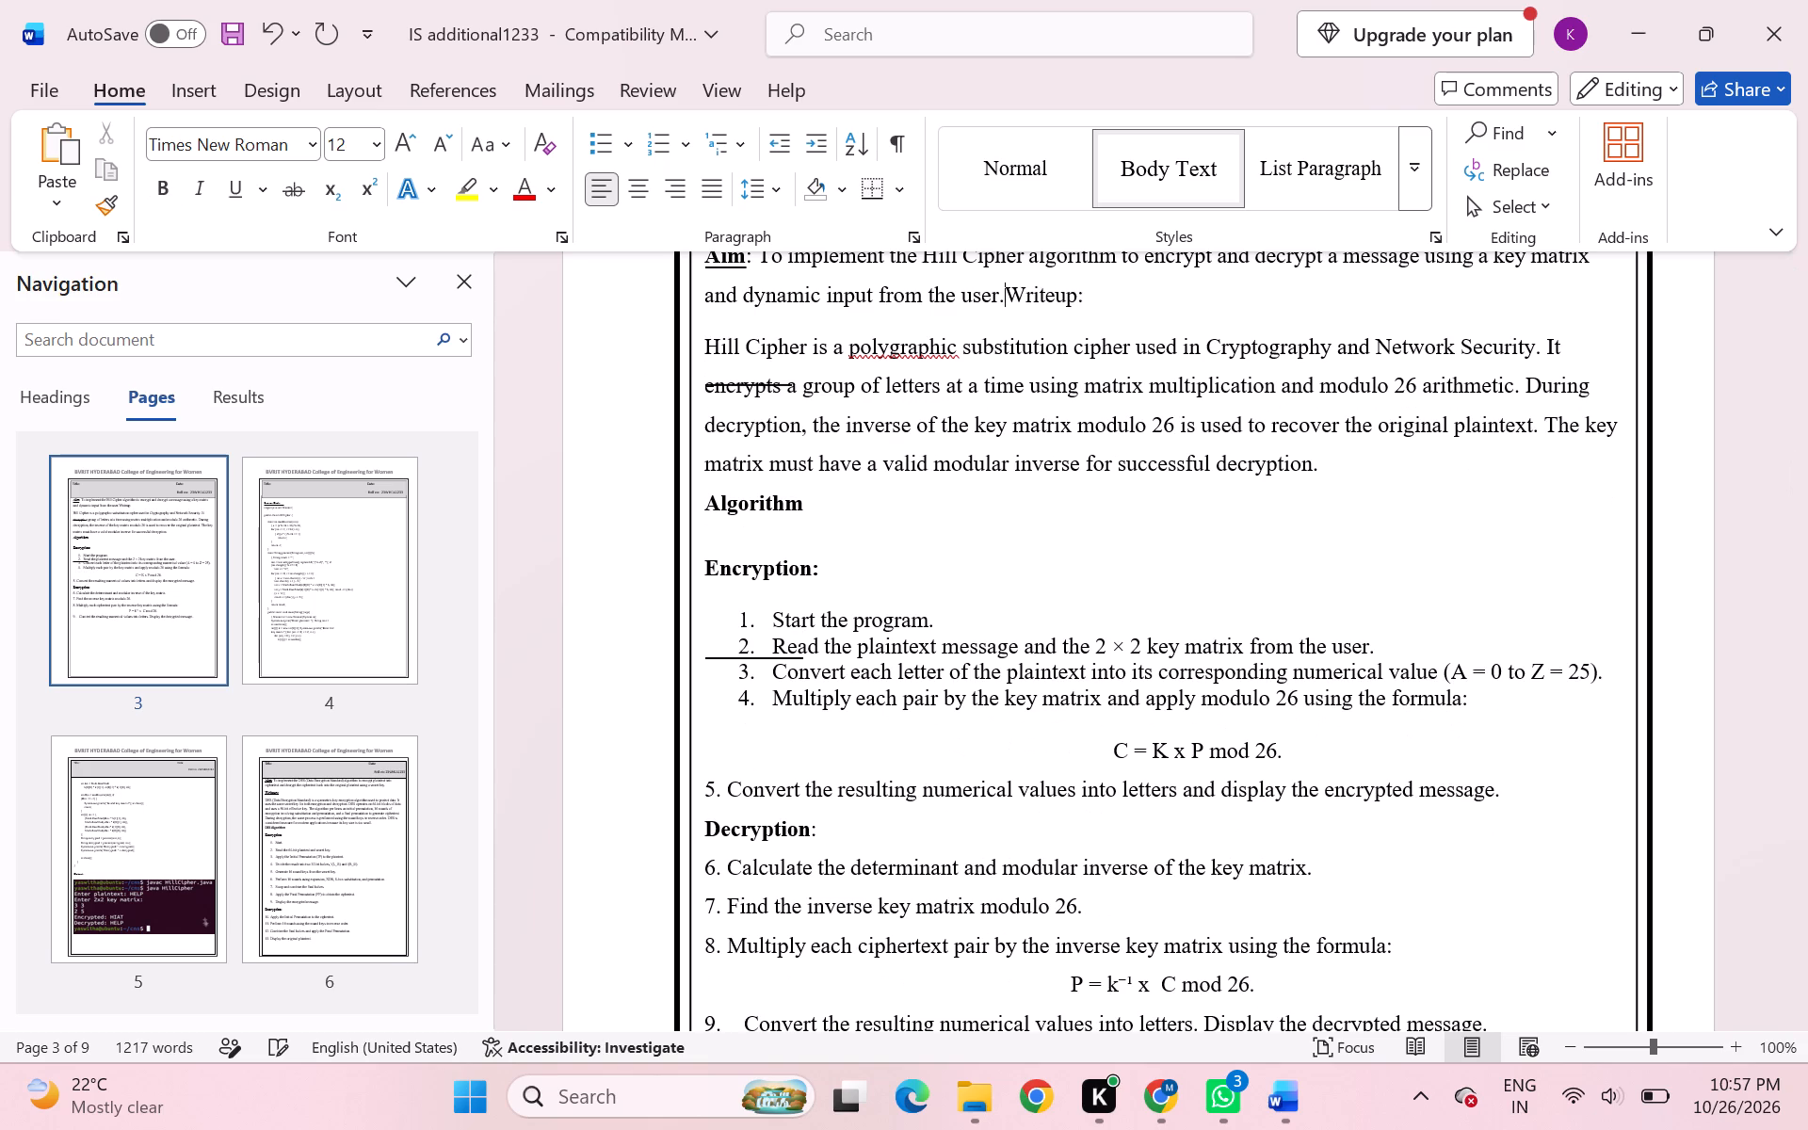
key(Return)
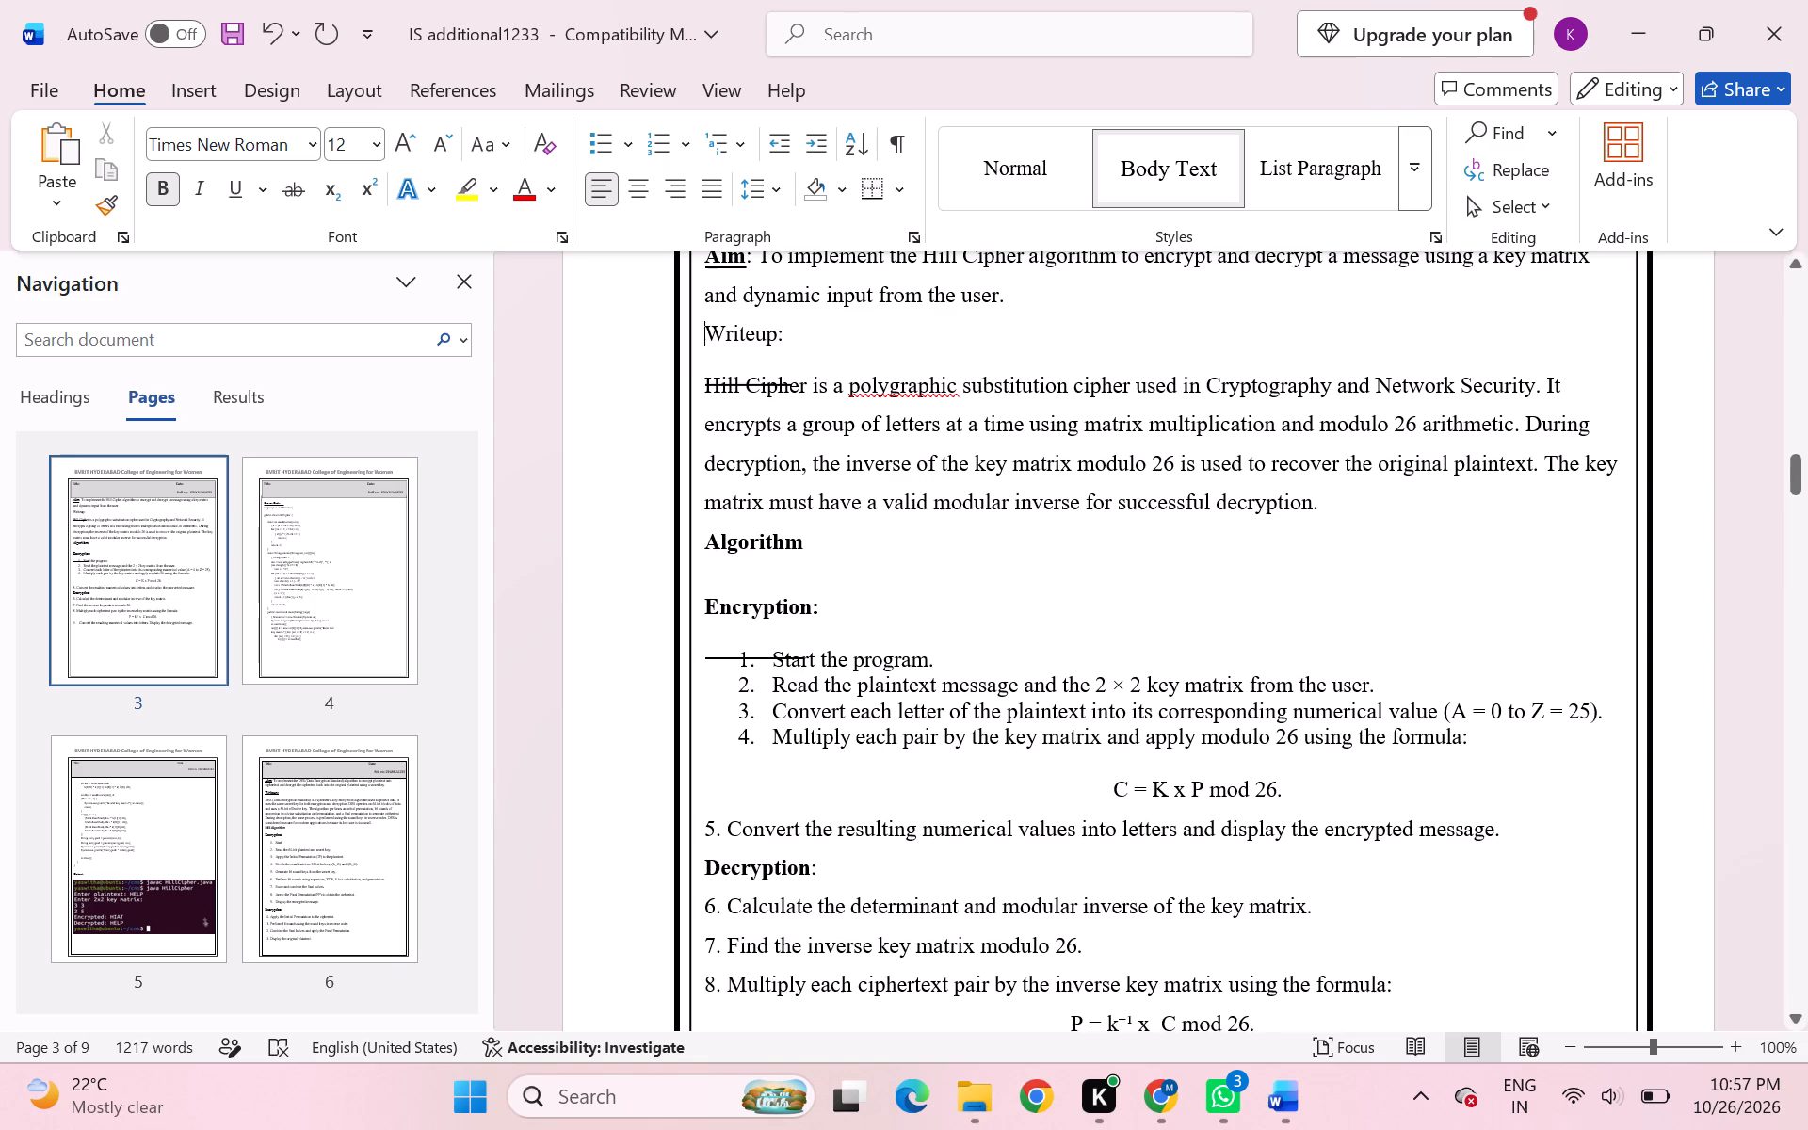
key(ctrl+z)
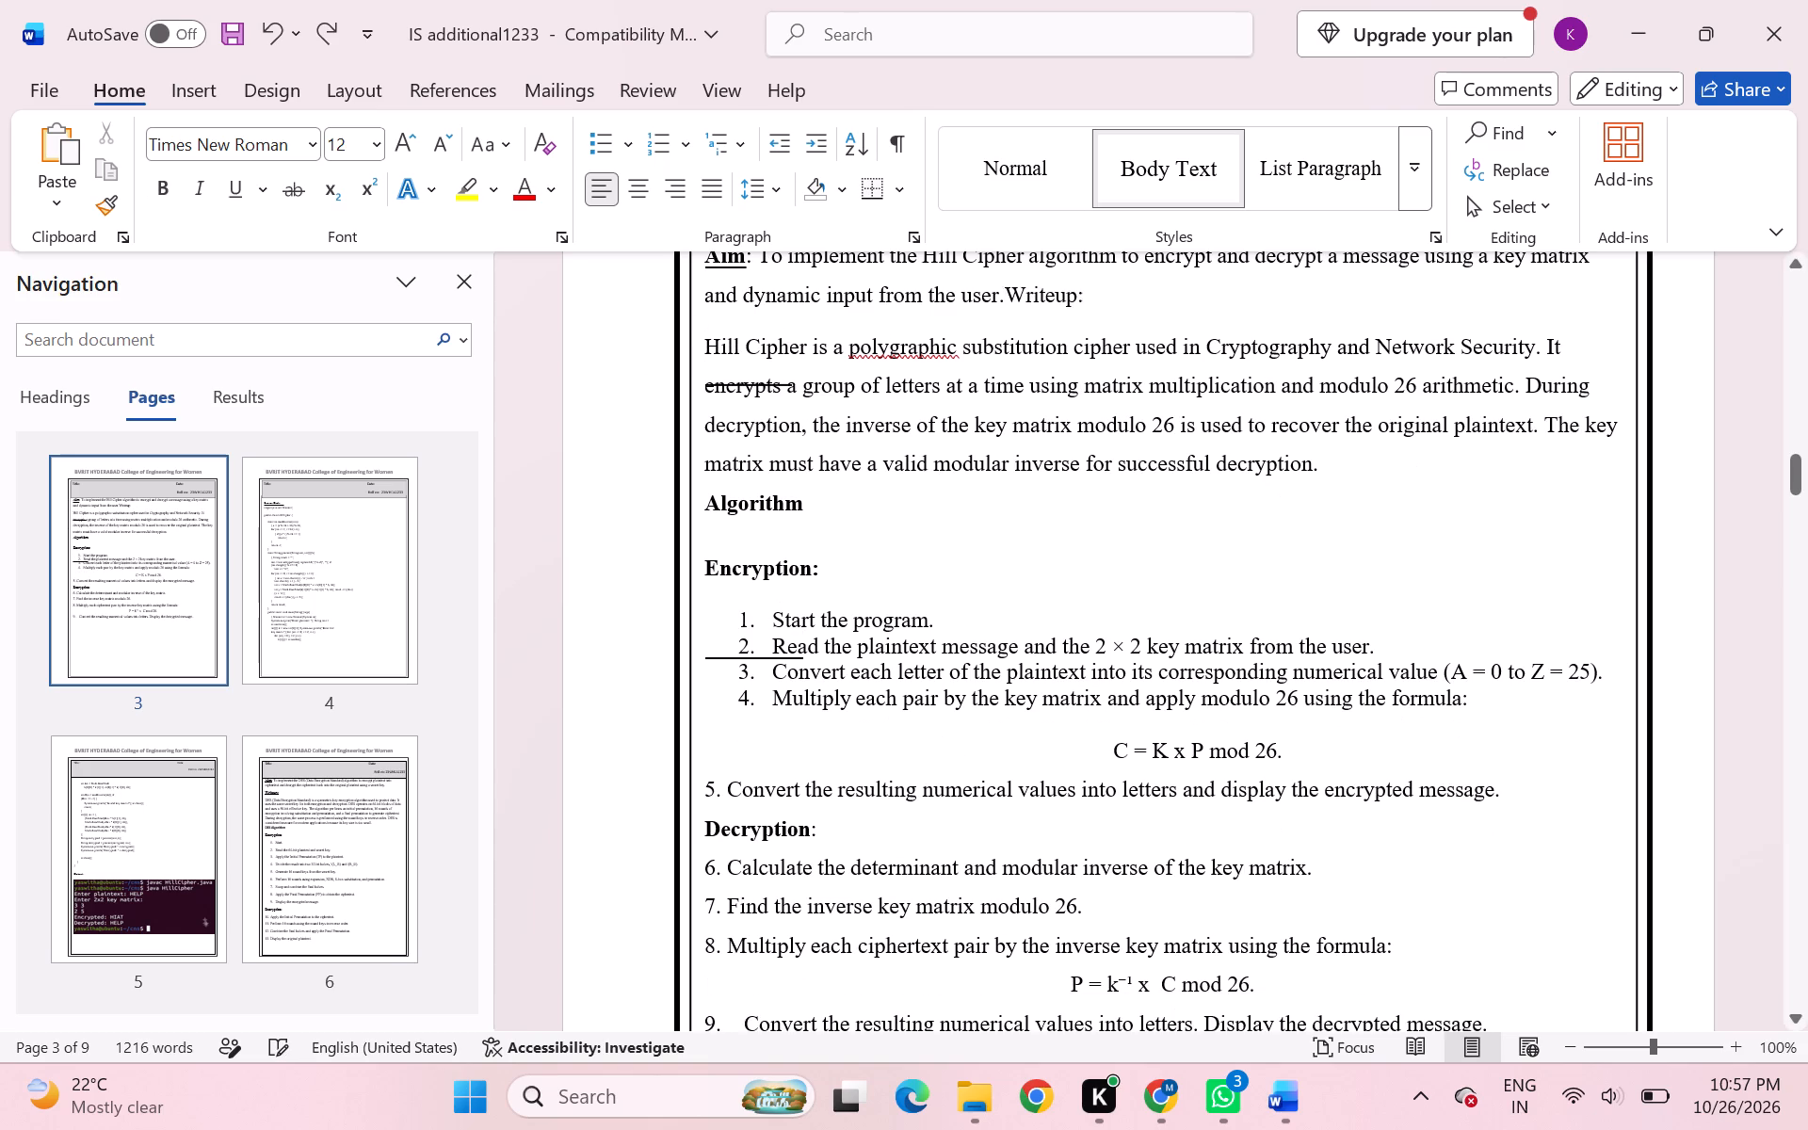
key(ctrl+z)
key(space)
key(space)
key(space)
key(space)
key(space)
key(space)
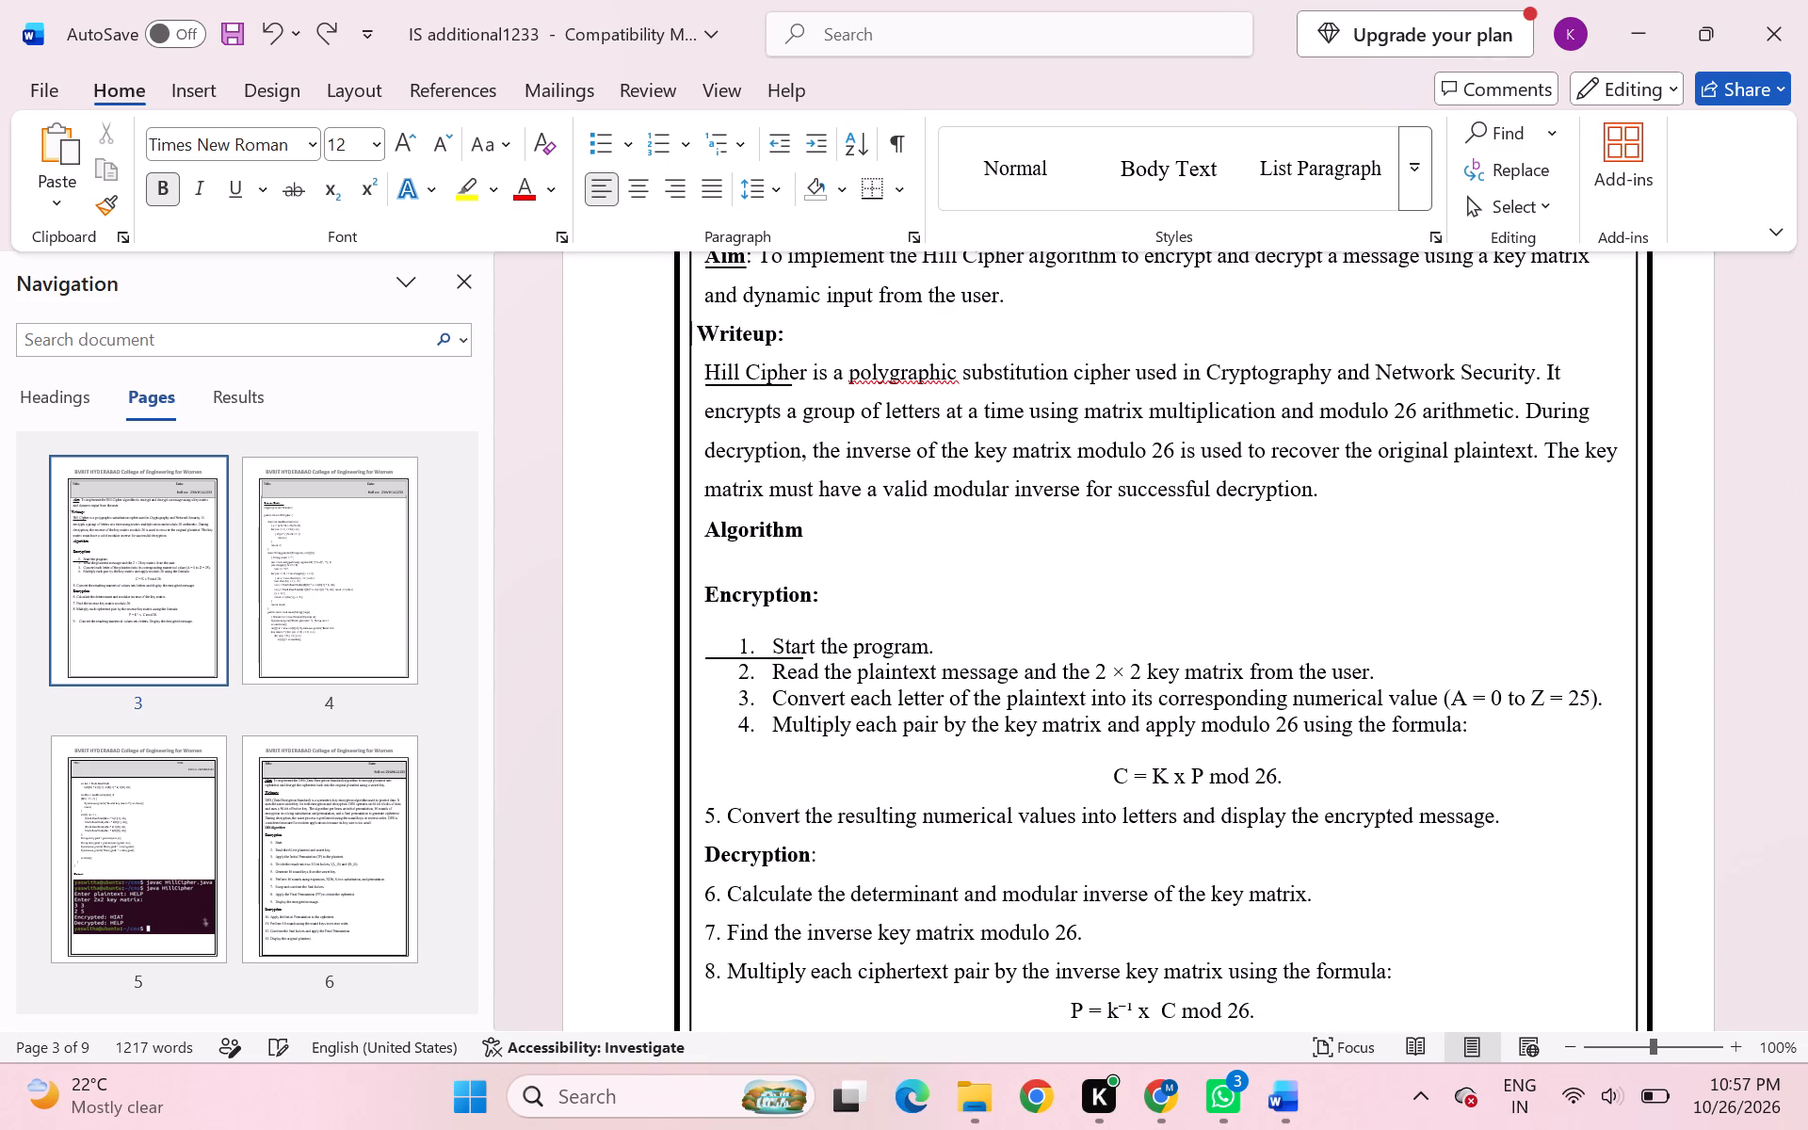
key(space)
key(space)
Remove the blank line between the Algorithm and Encryption headings on the Hill Cipher page.
scroll(914, 533, down, 1)
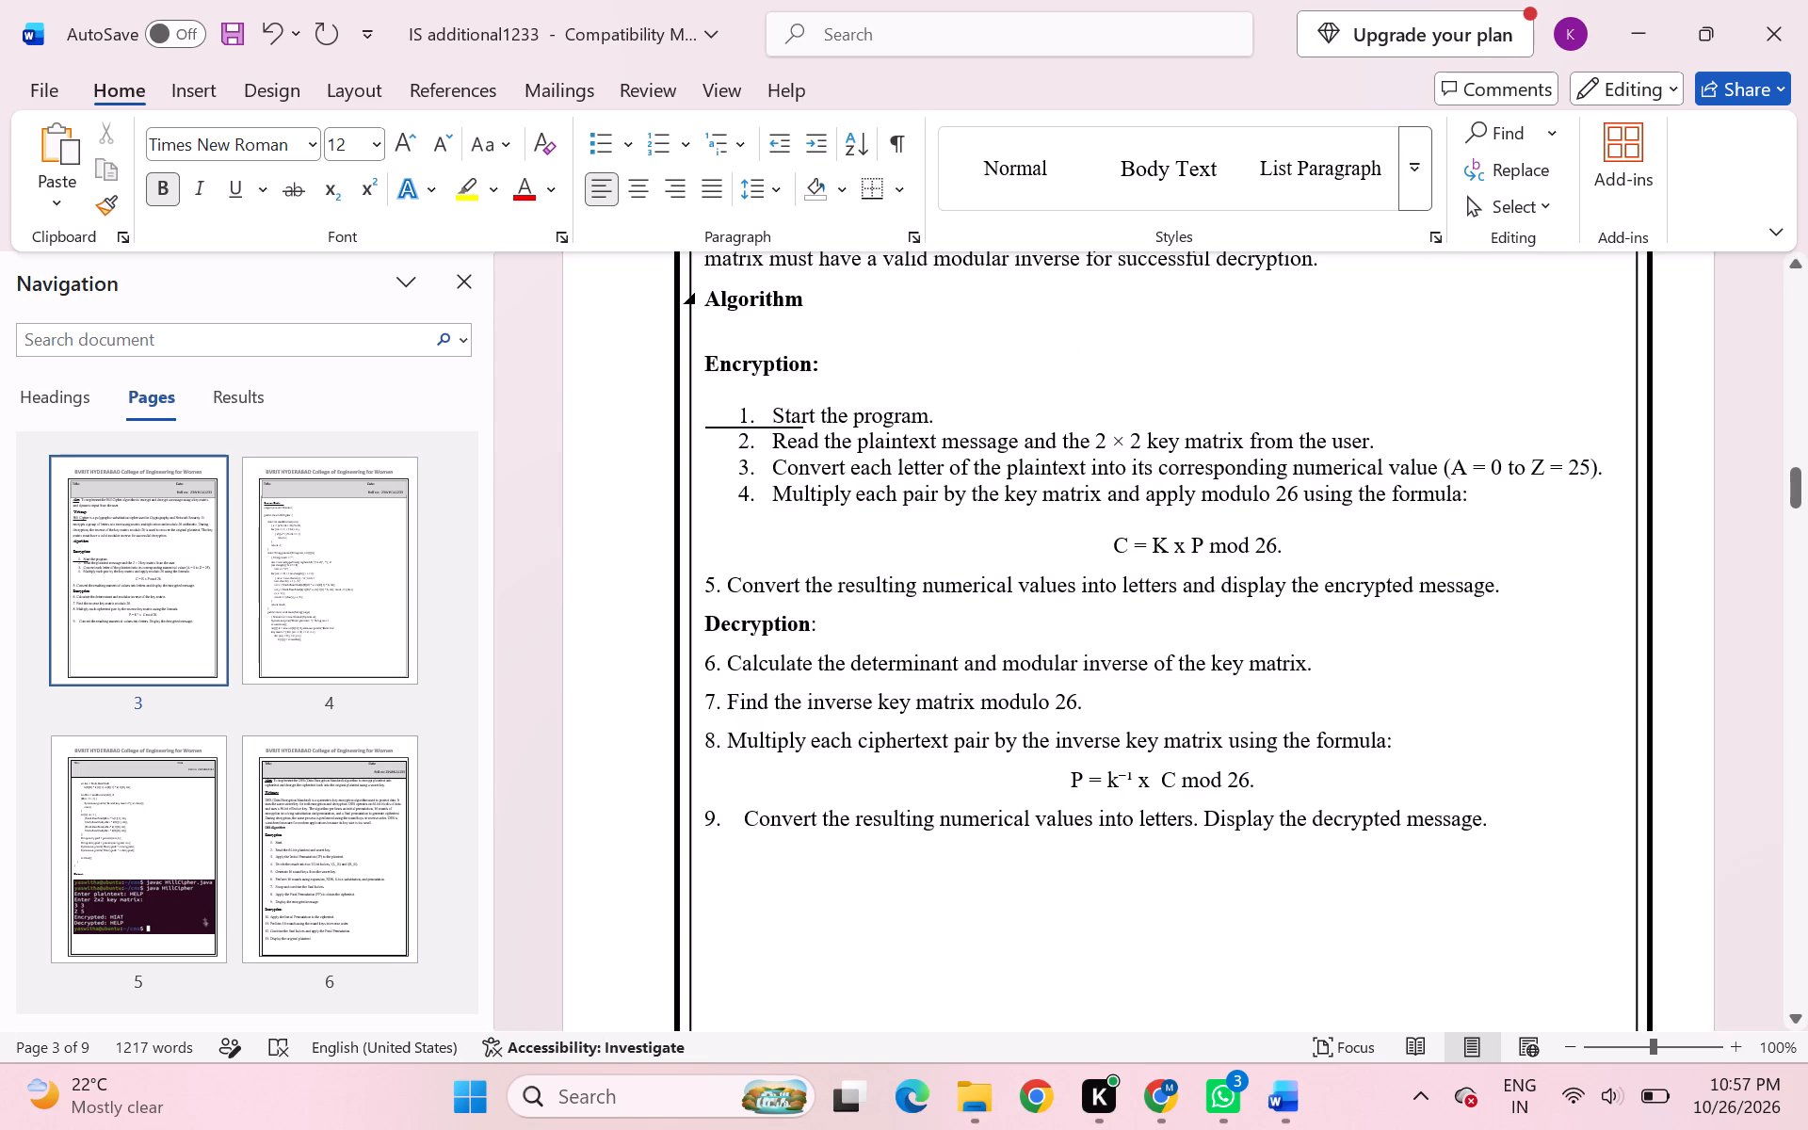
click(713, 335)
key(BackSpace)
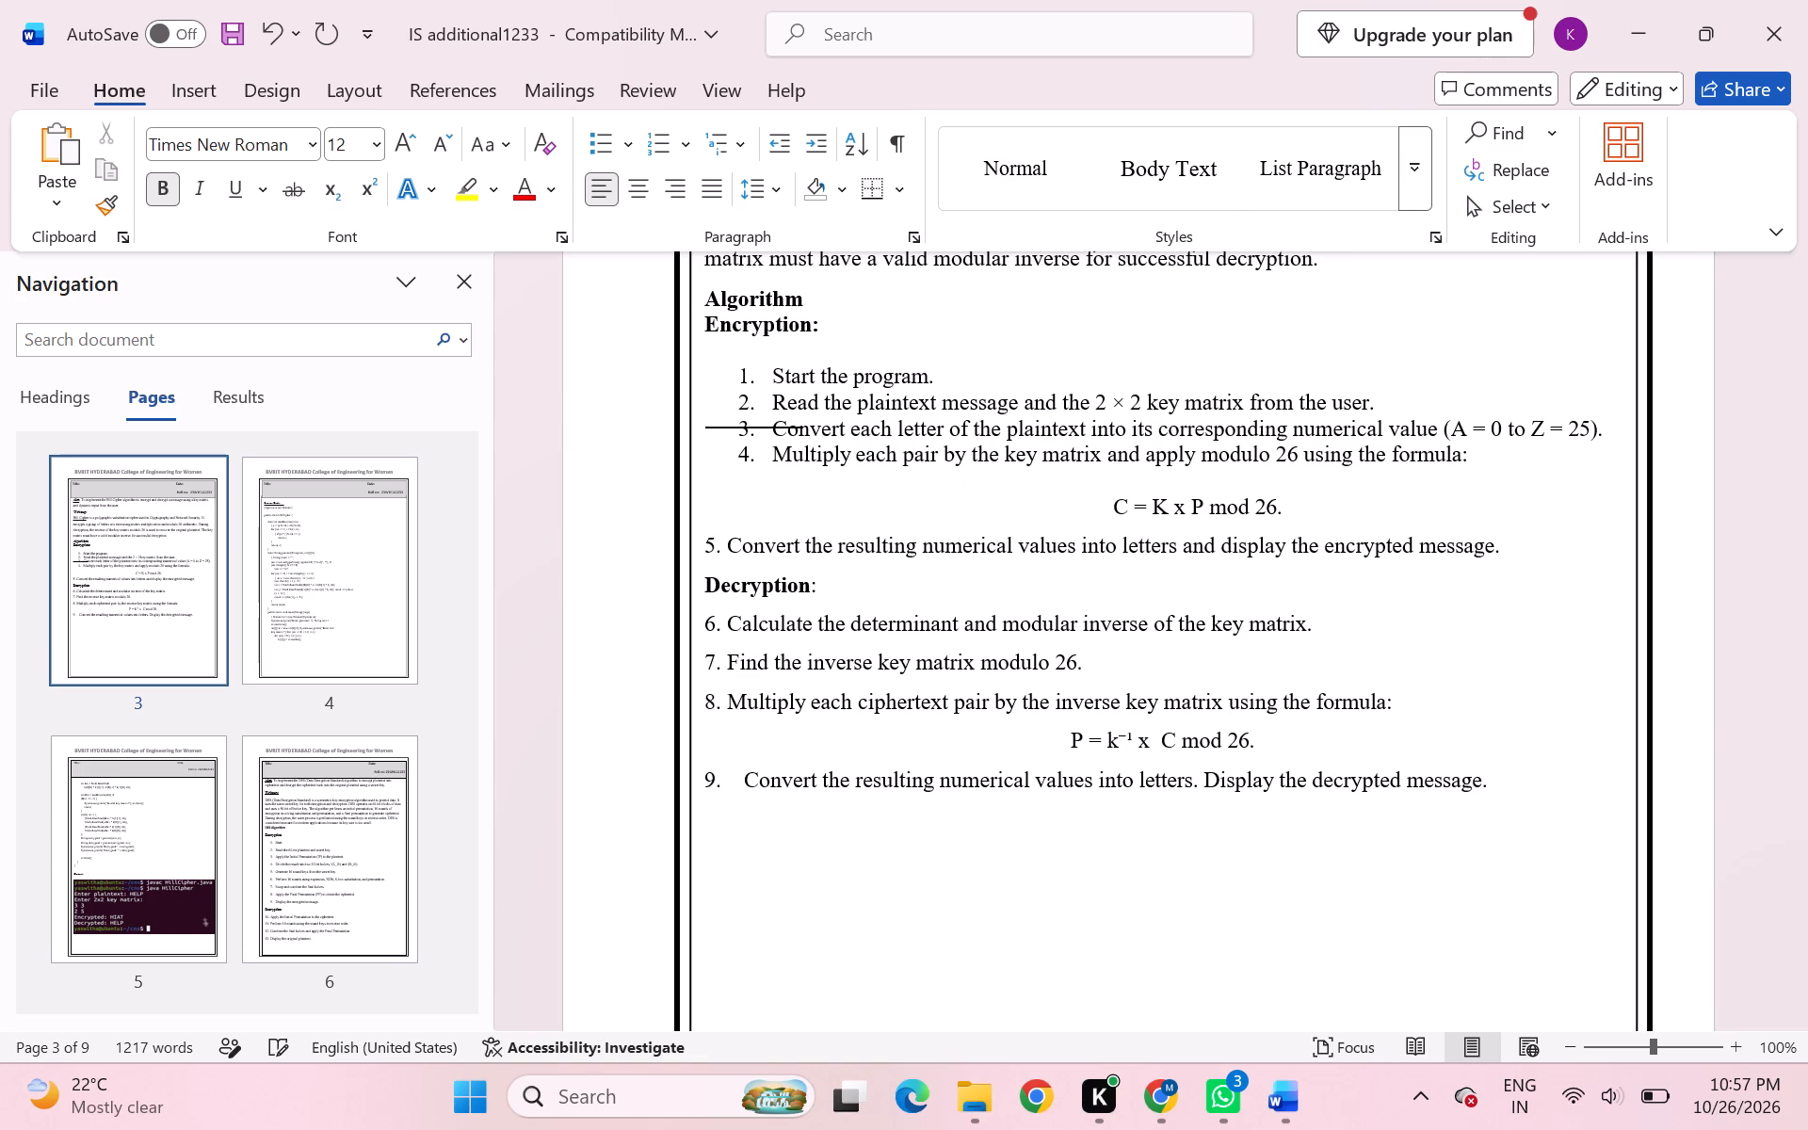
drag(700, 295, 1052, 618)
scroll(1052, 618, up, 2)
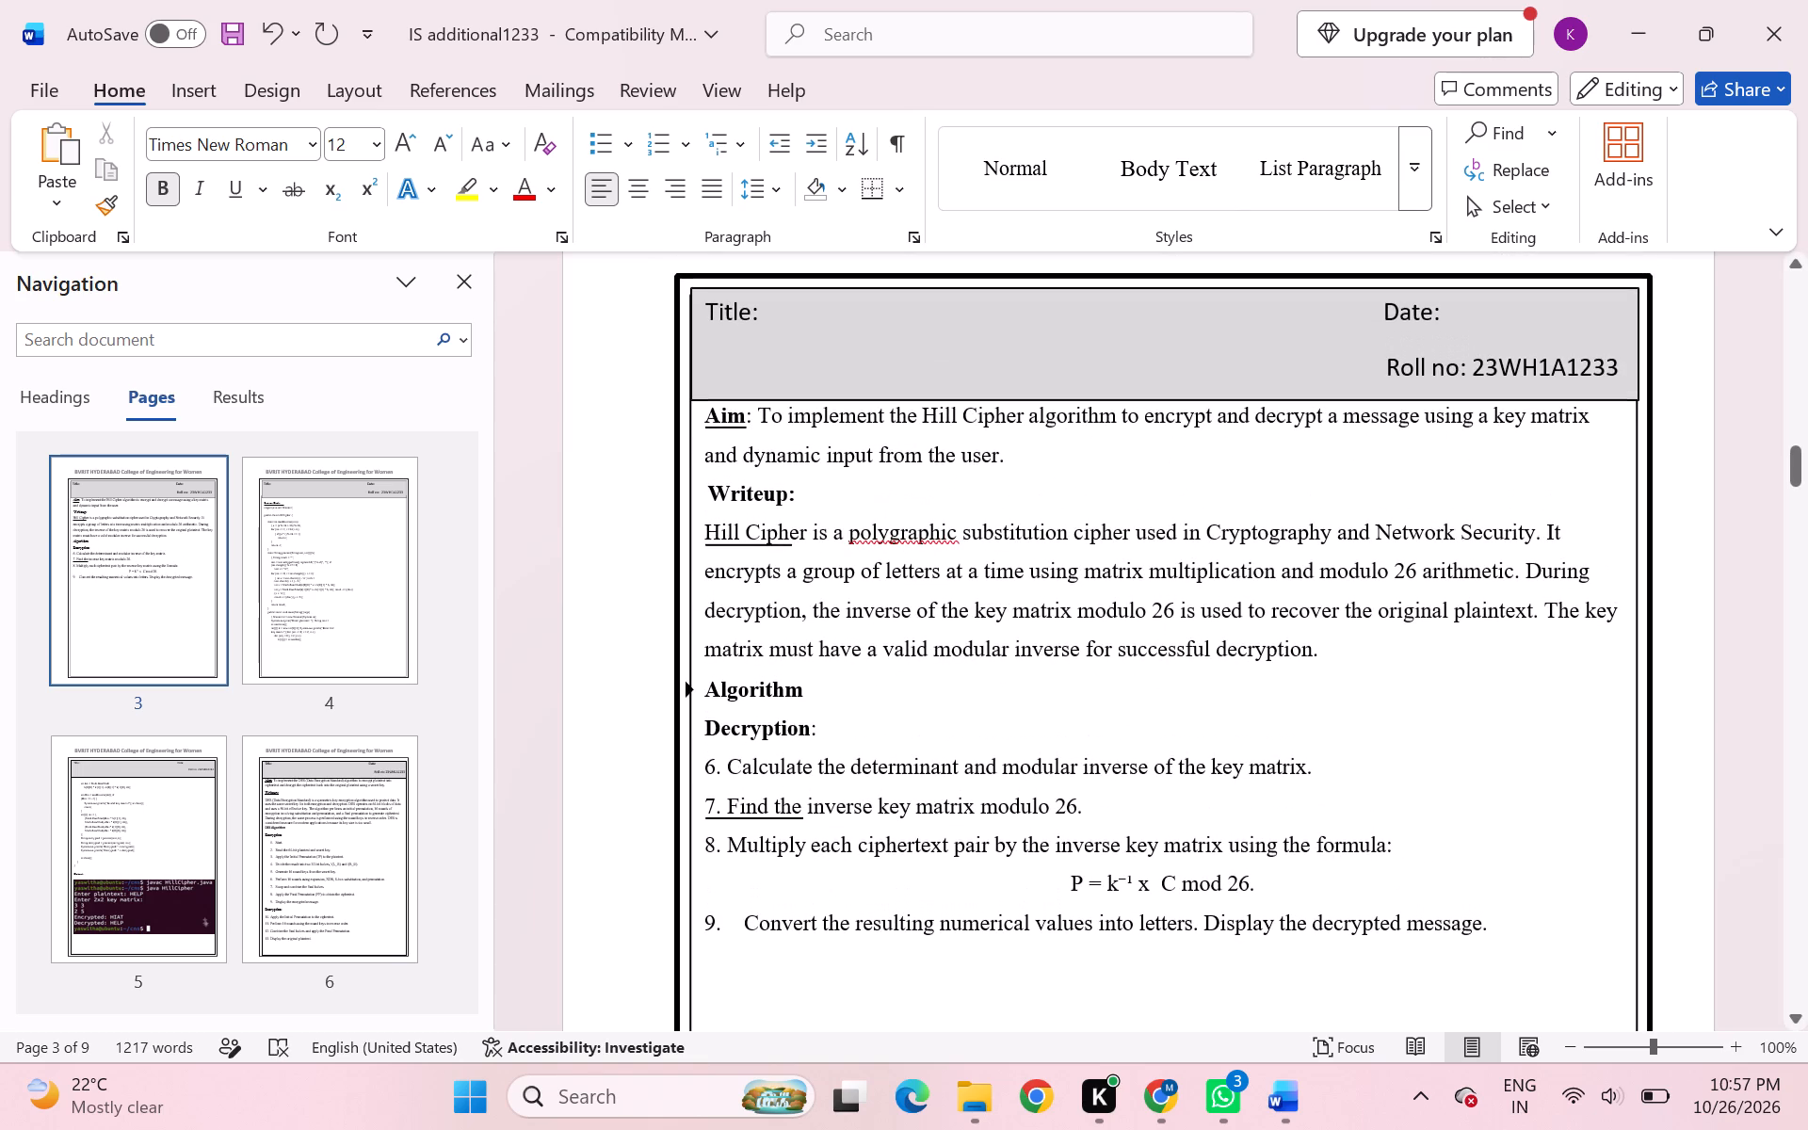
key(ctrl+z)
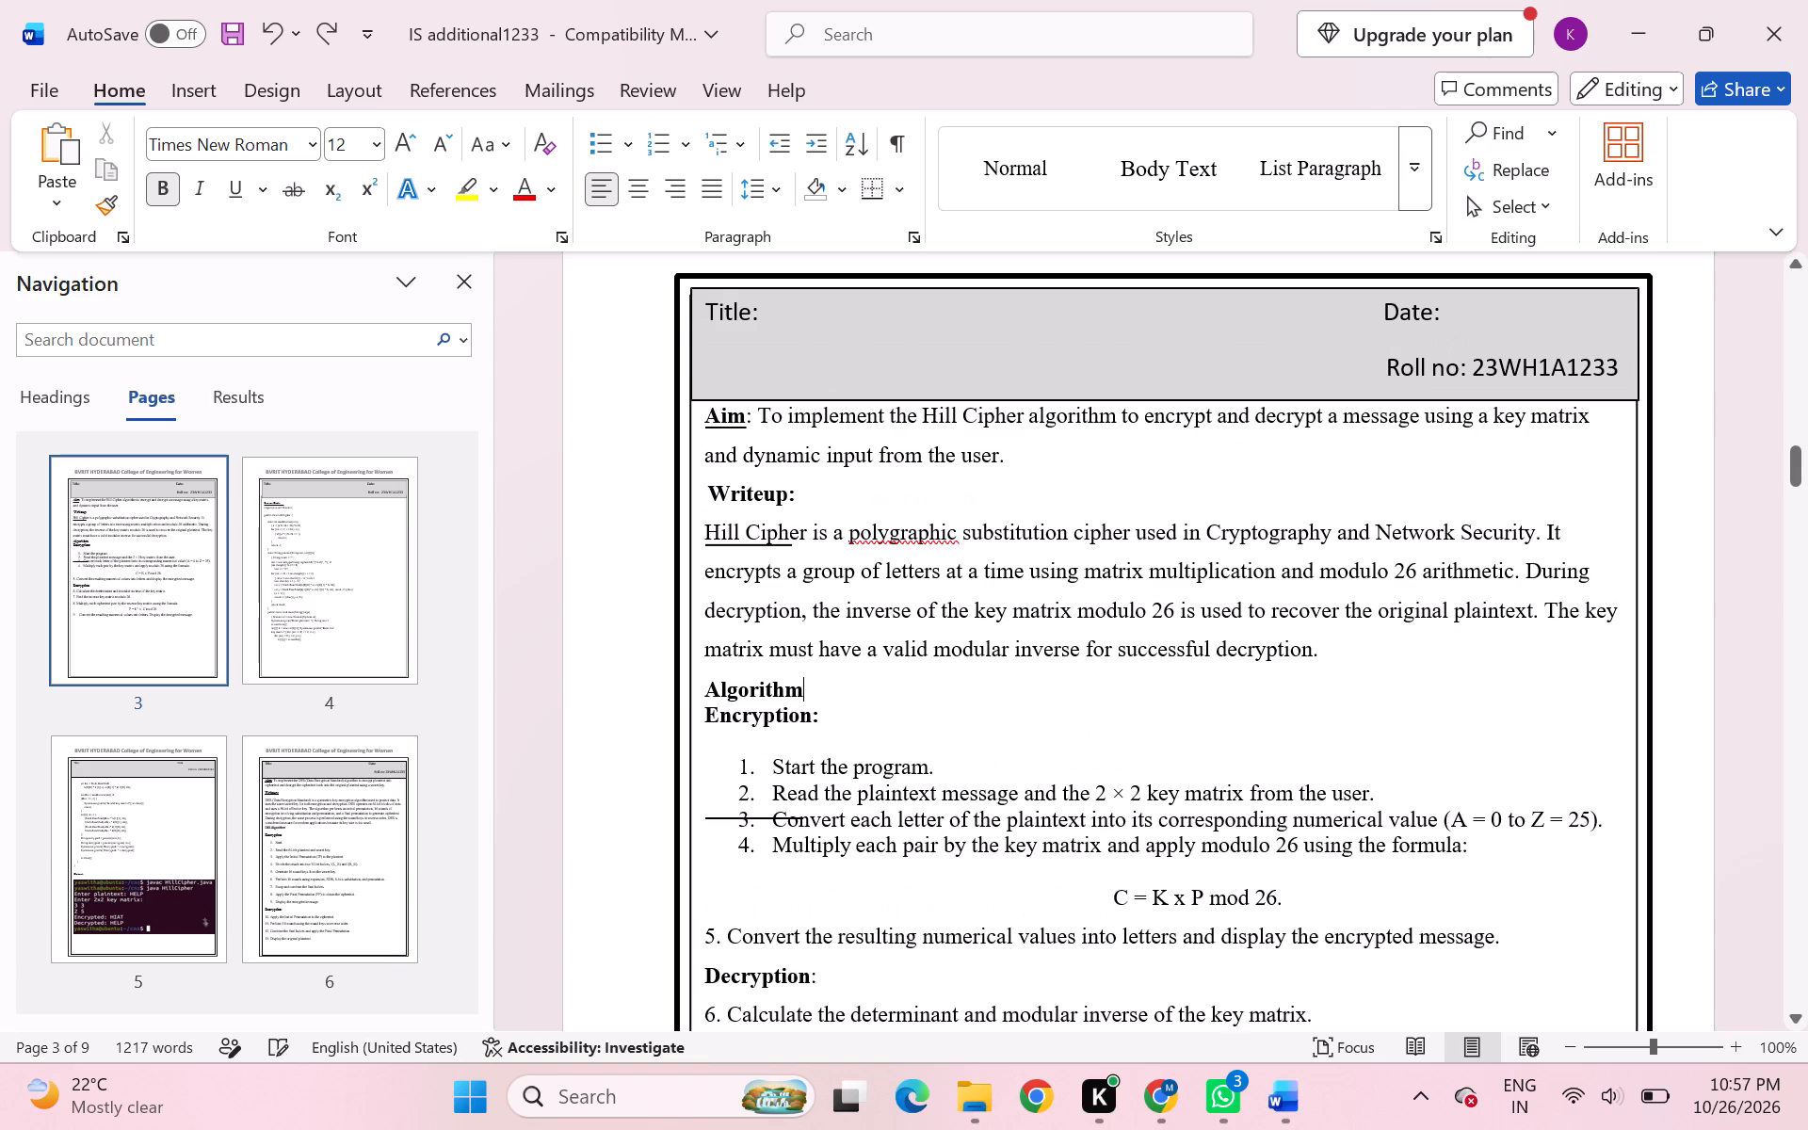
Set the Hill Cipher text from the "Writeup:" heading through the last Decryption step to font size 10.
scroll(996, 647, down, 1)
scroll(717, 314, up, 1)
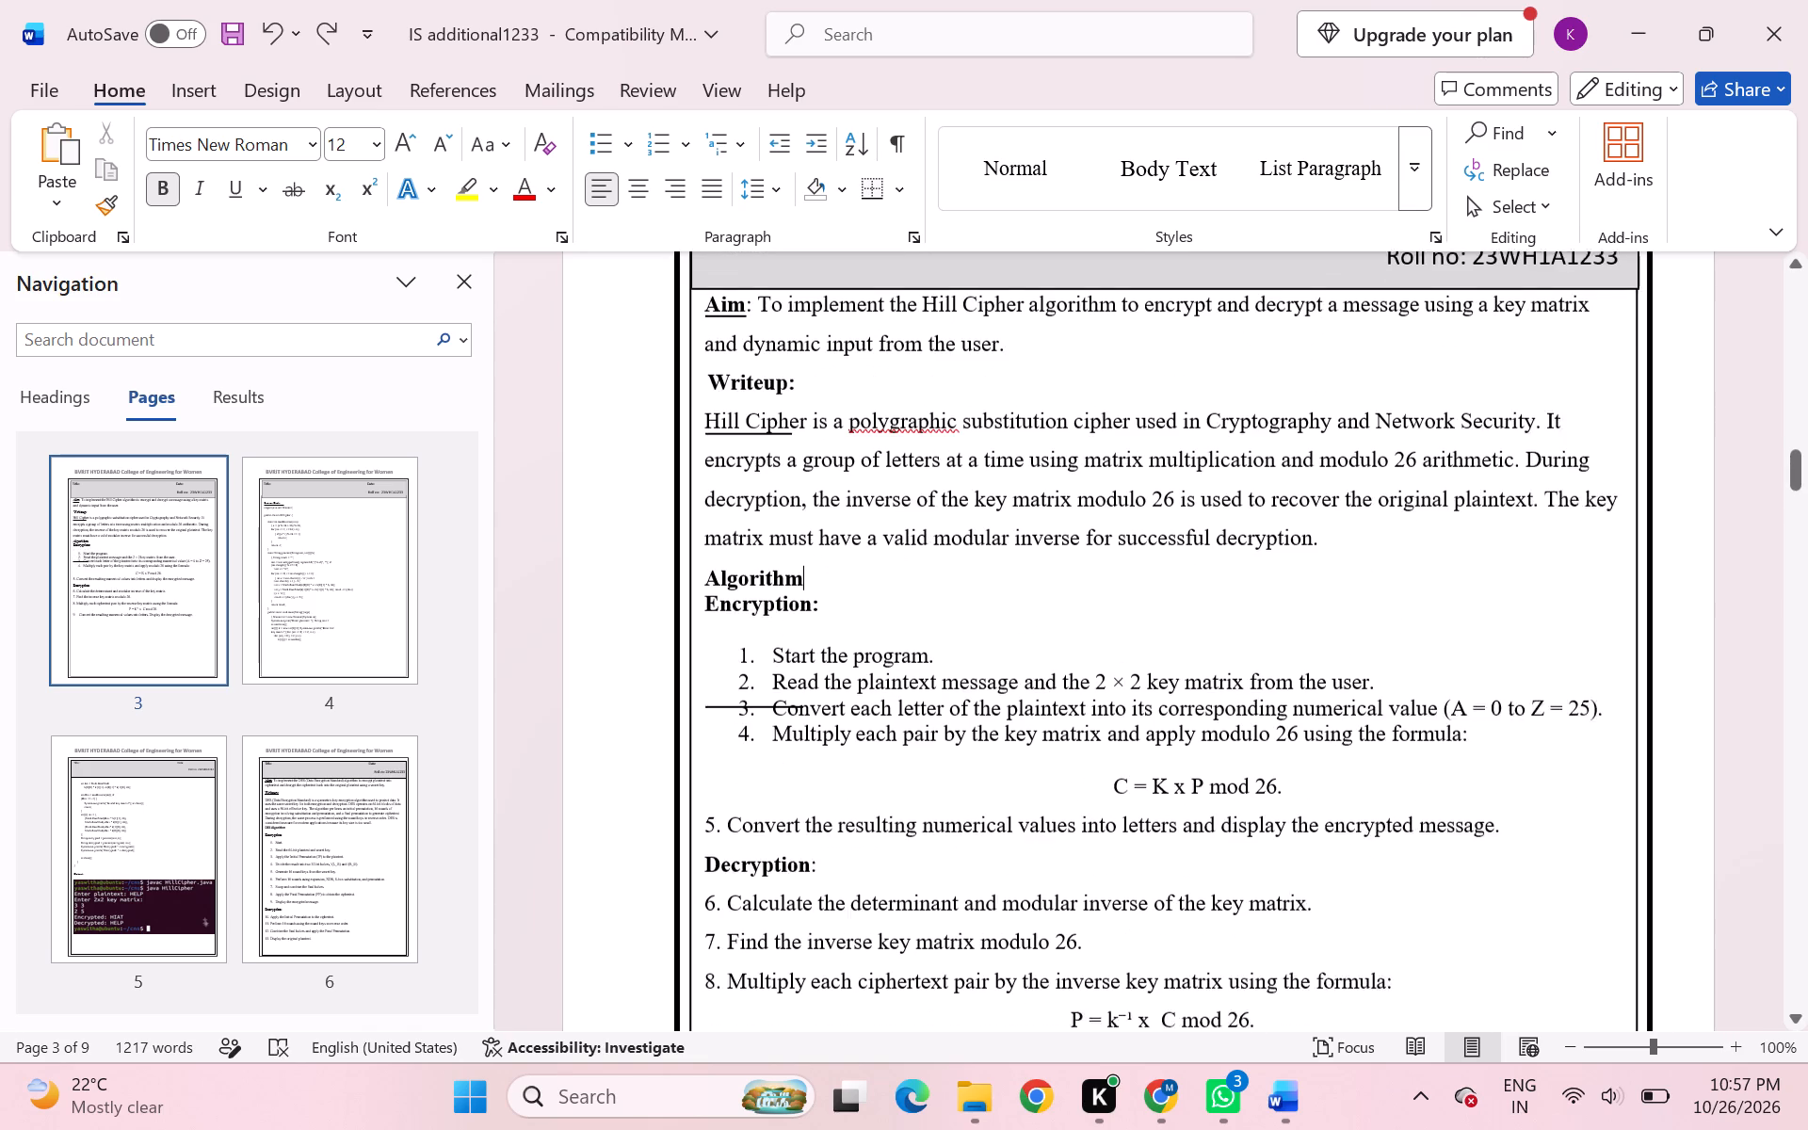
drag(709, 418, 1043, 911)
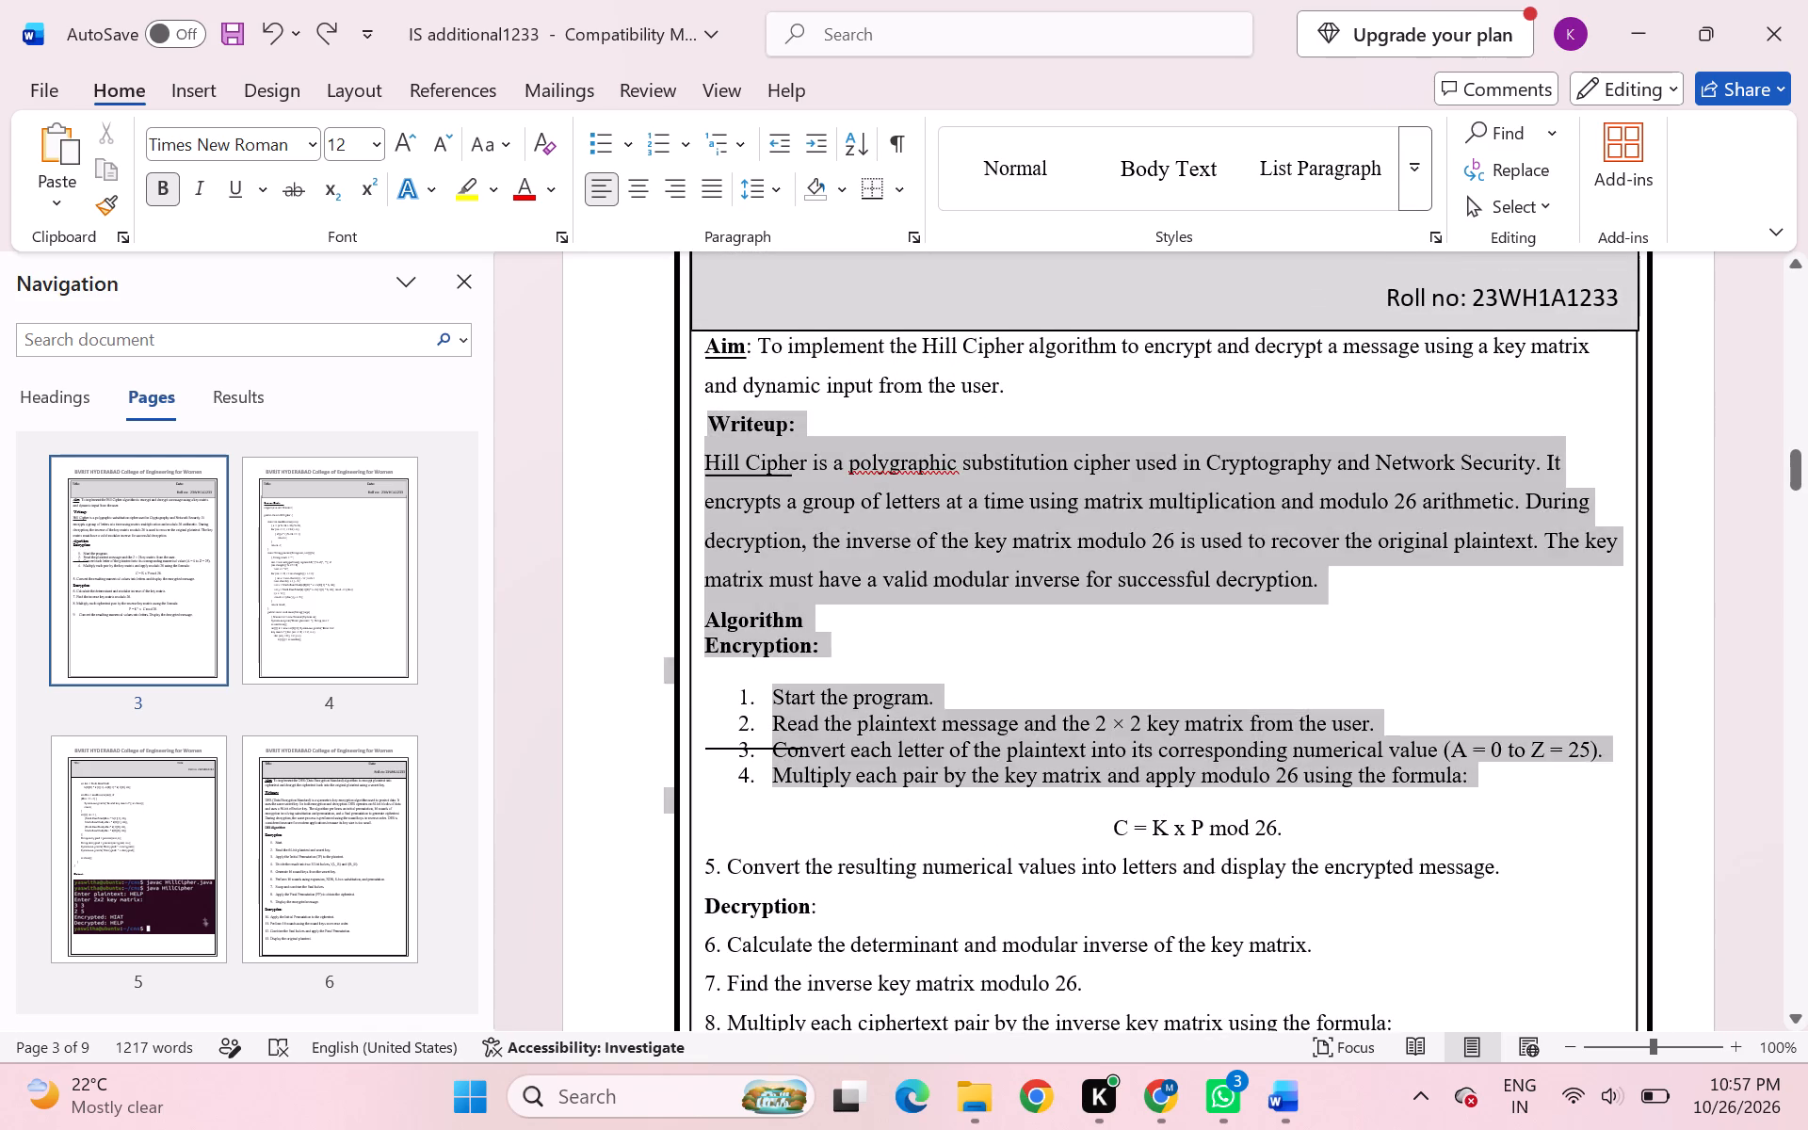
drag(1043, 911, 1498, 895)
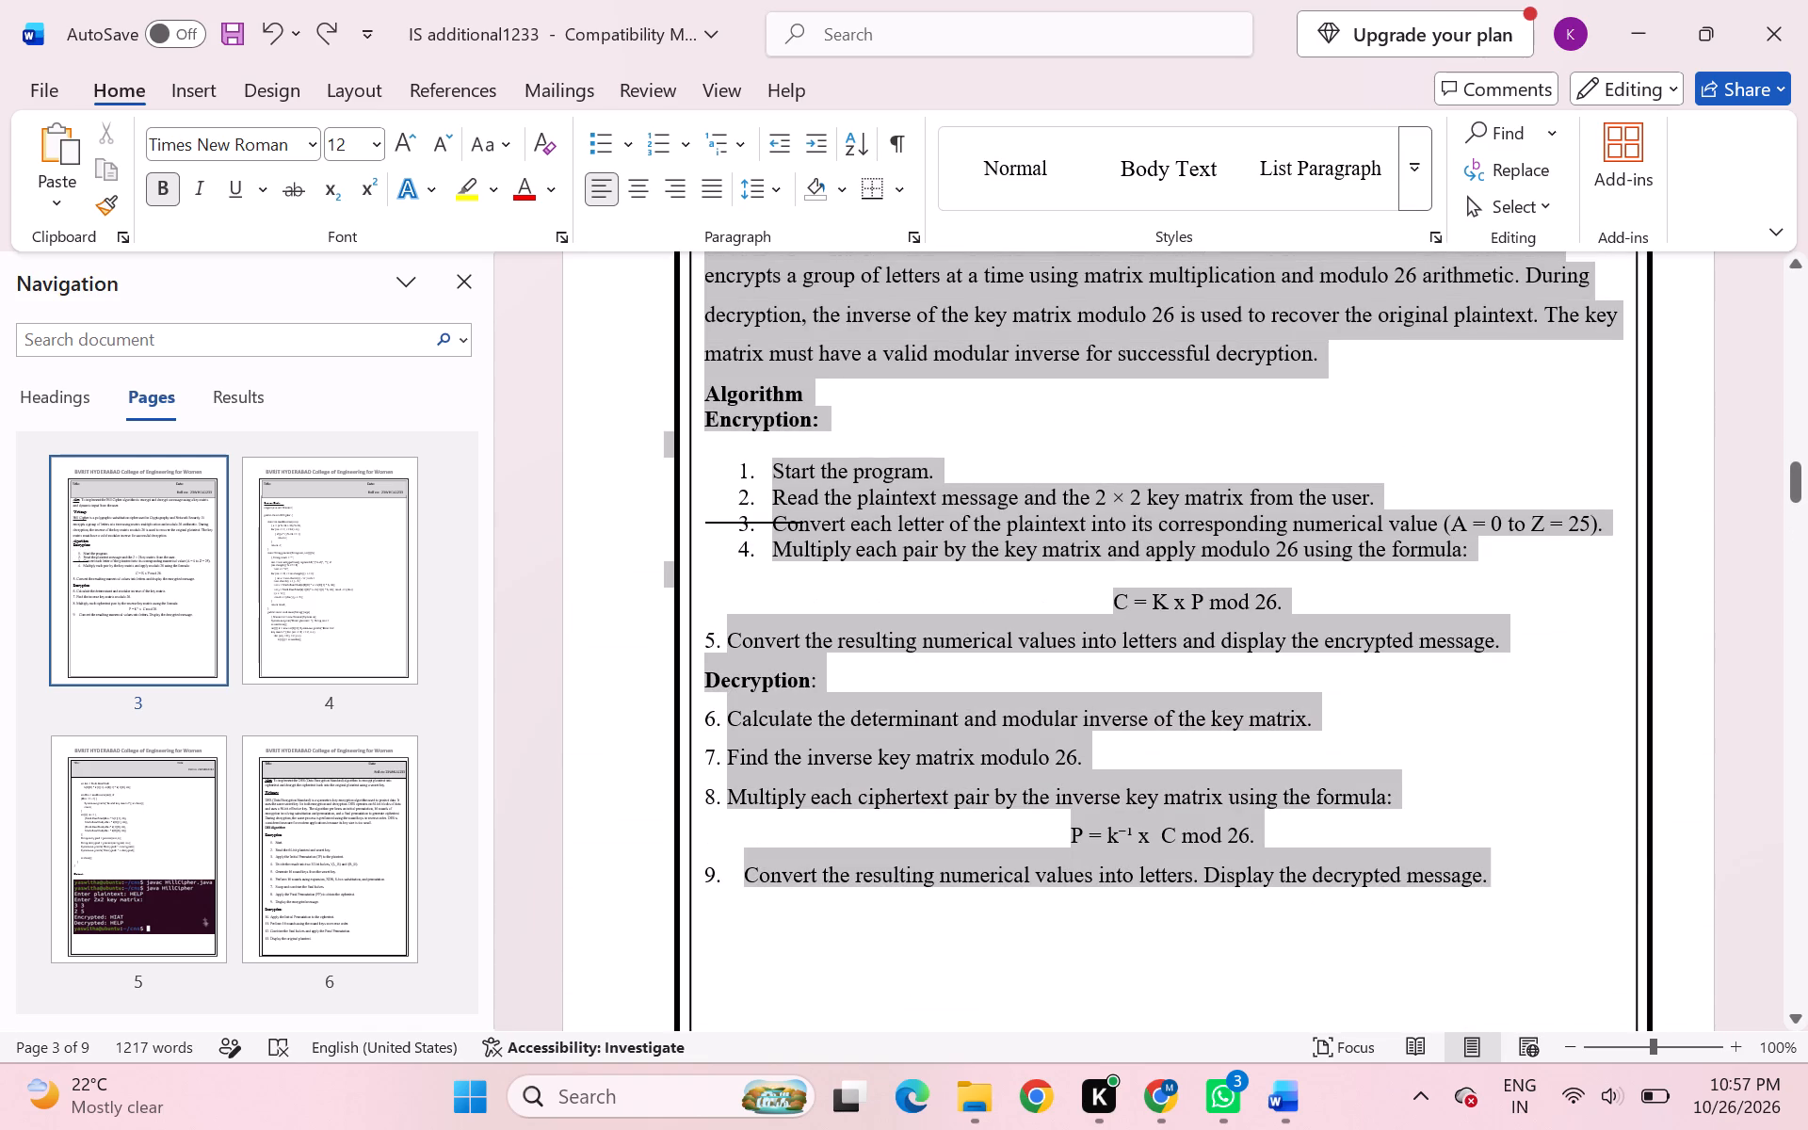
drag(1498, 895, 1517, 880)
click(381, 149)
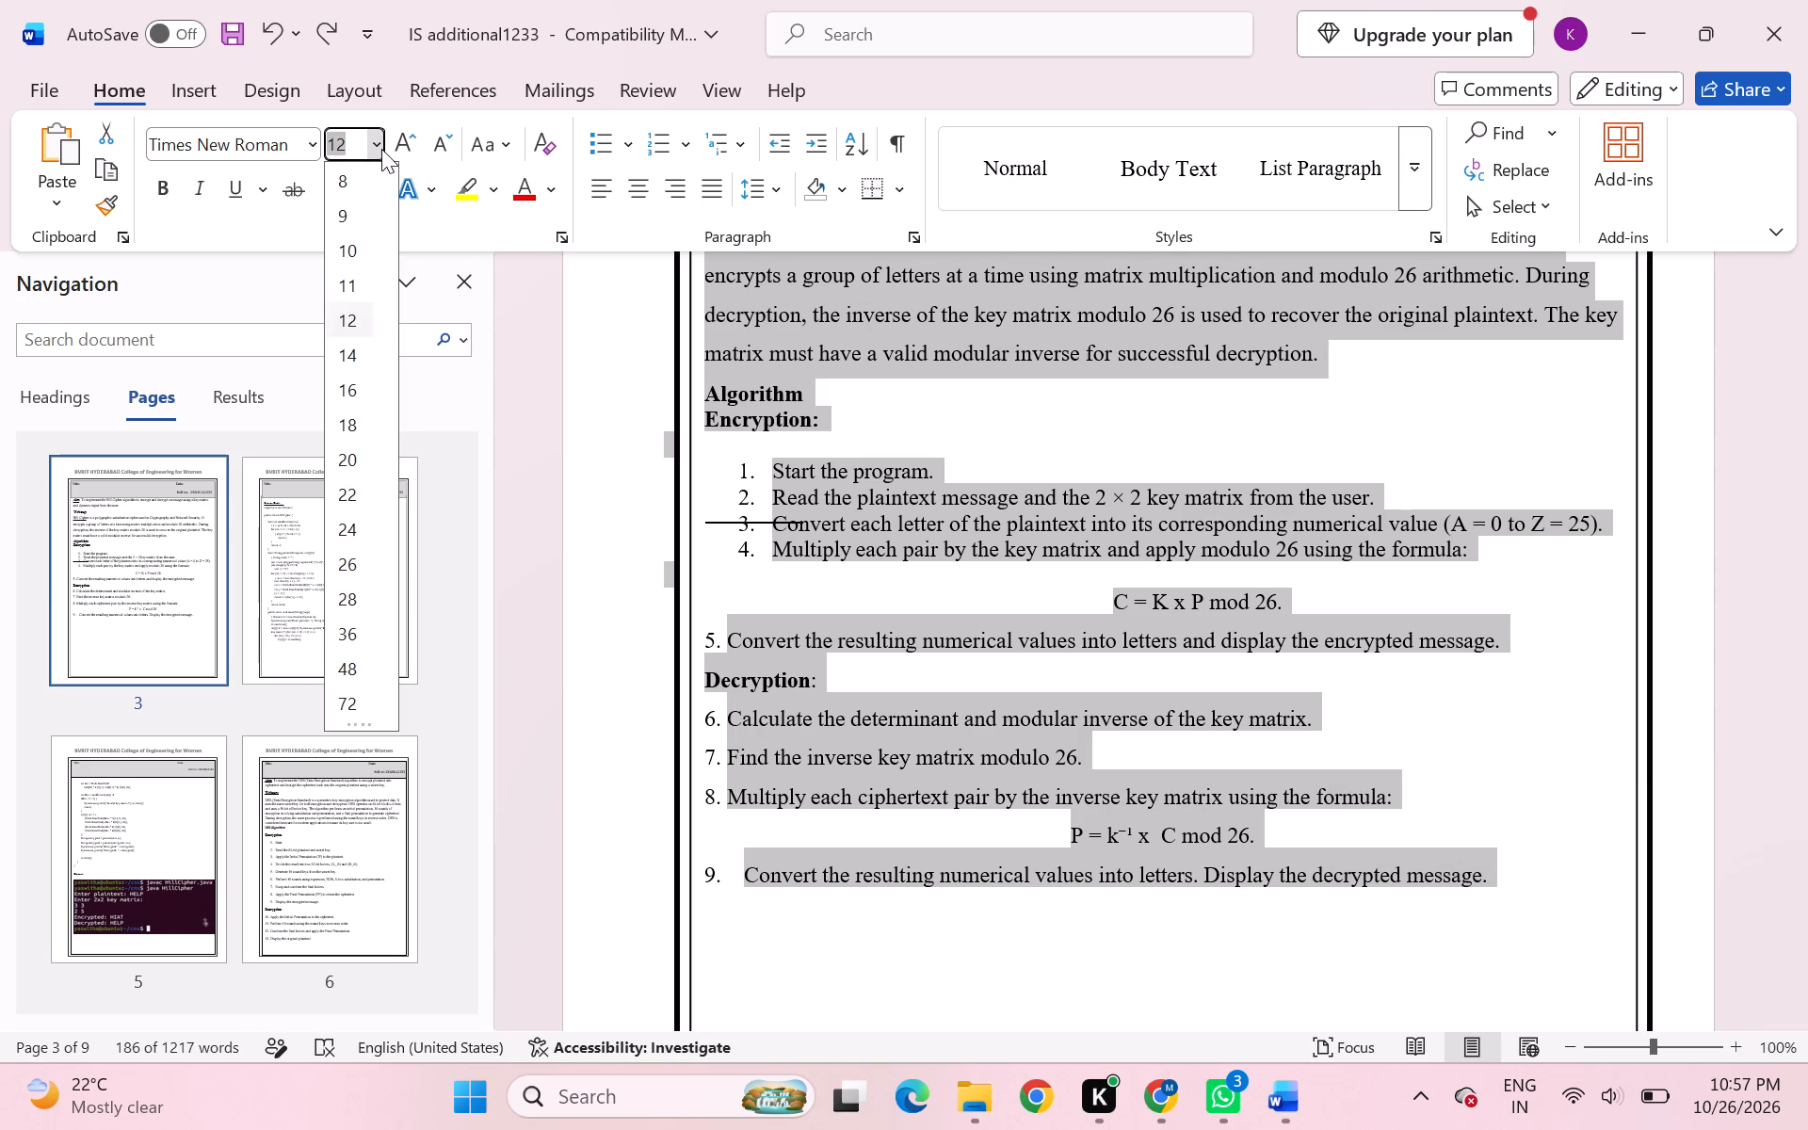
click(353, 254)
scroll(923, 613, down, 1)
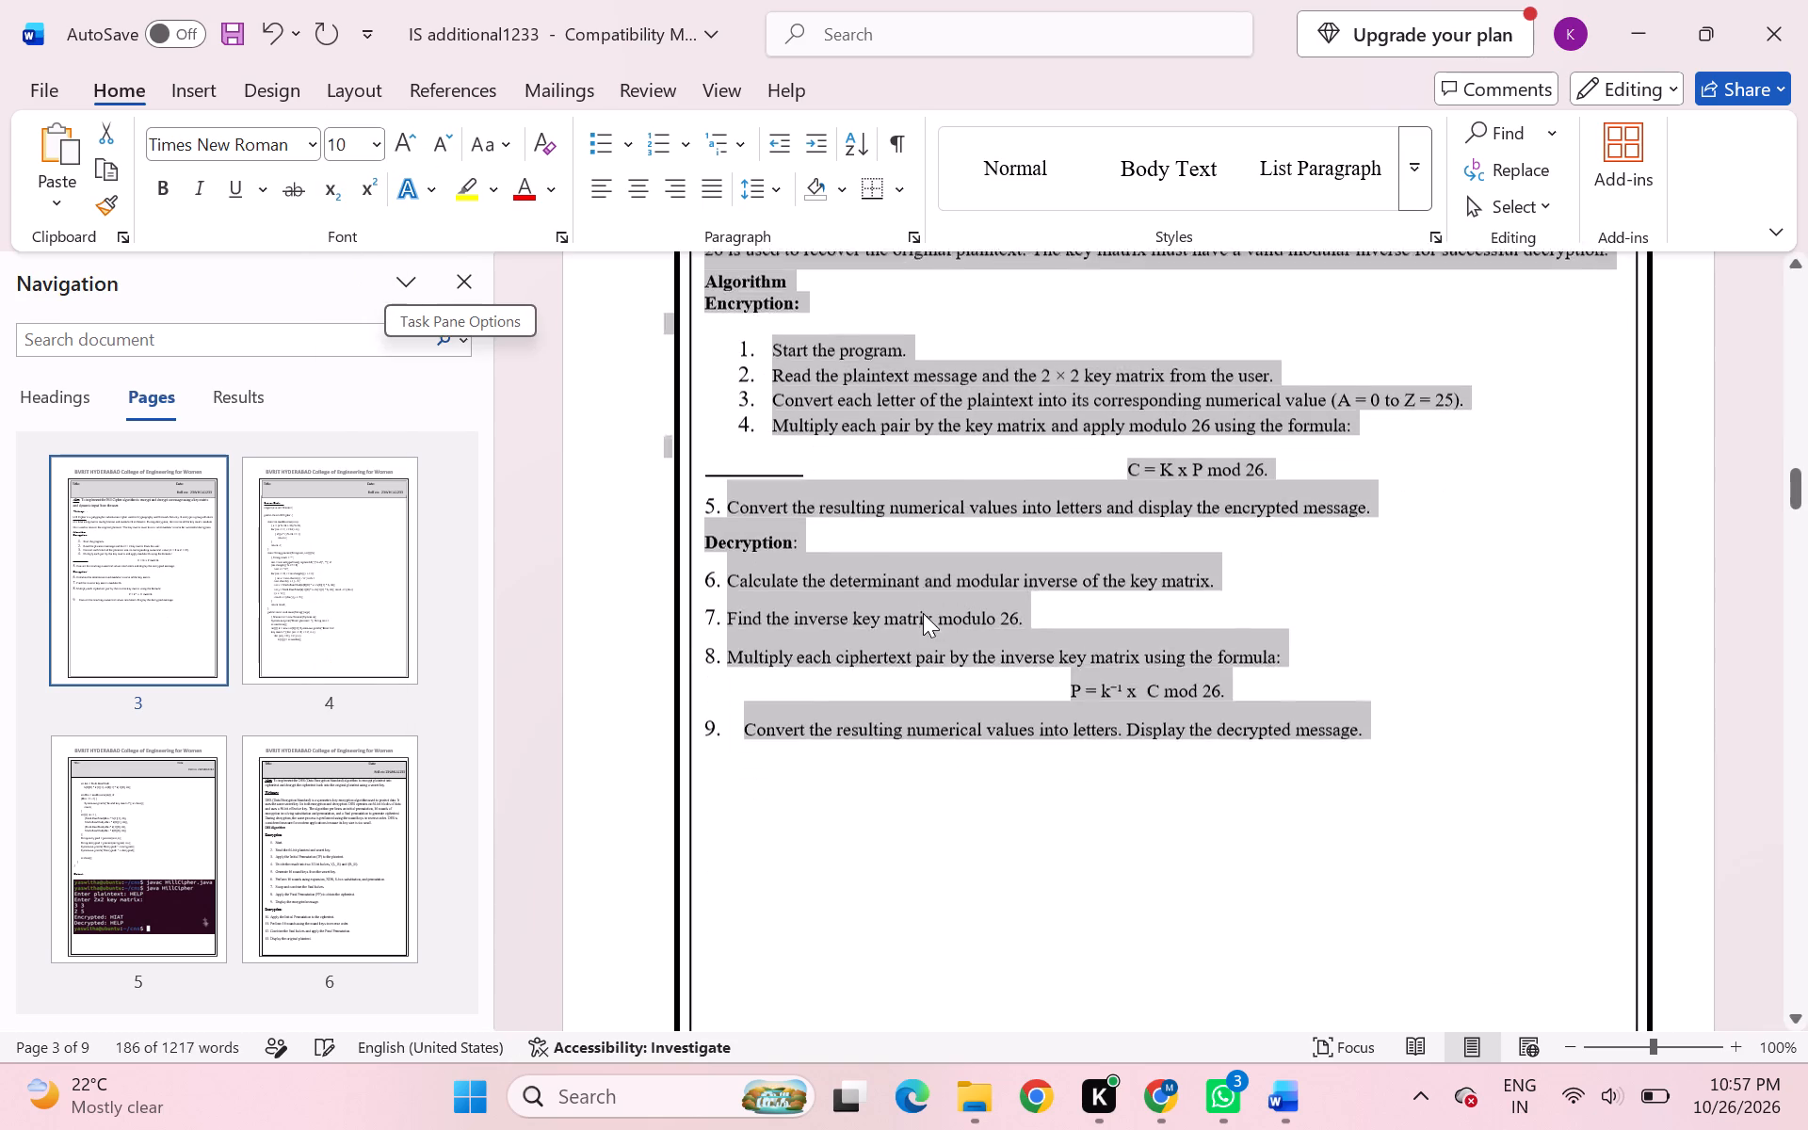
scroll(923, 613, down, 1)
click(1439, 572)
scroll(1439, 572, down, 2)
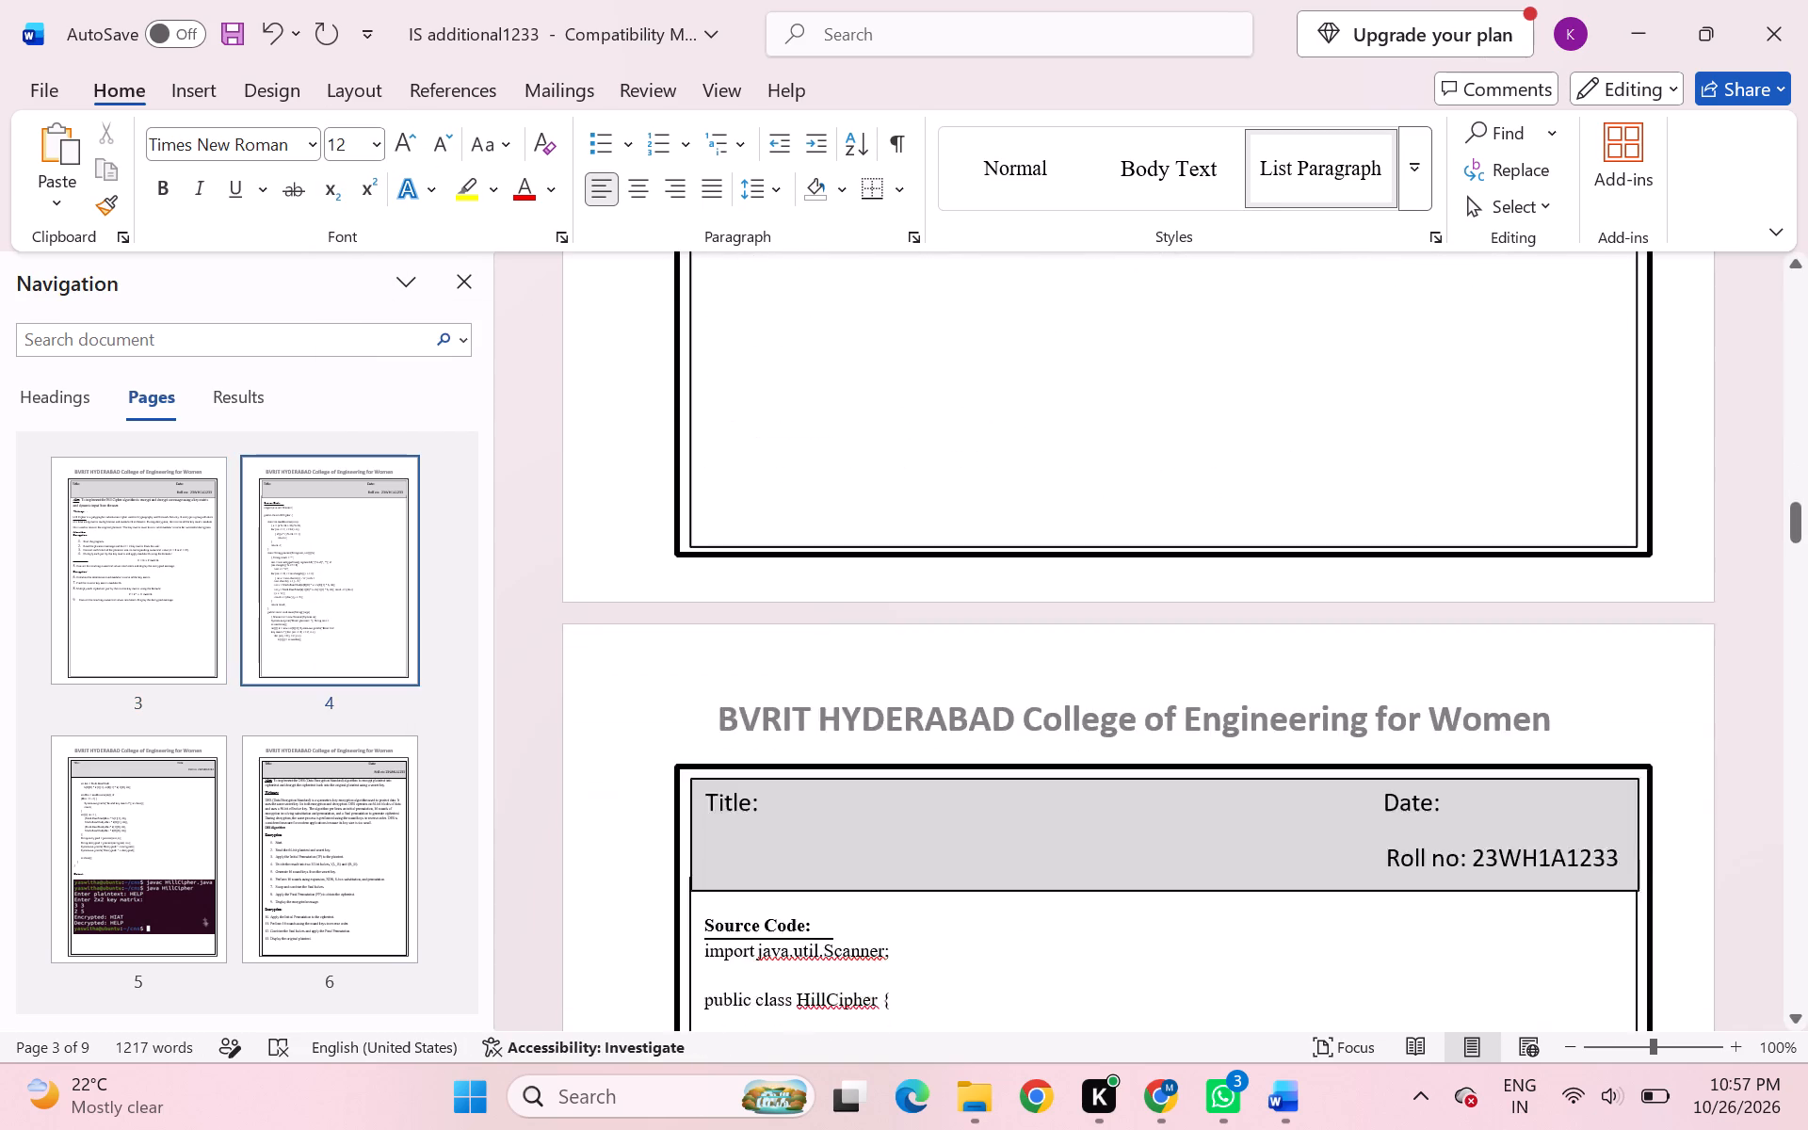
Move the Hill Cipher "Source Code:" heading and code through "static String" onto a new line below Decryption step 9 on page 3.
scroll(1439, 572, down, 2)
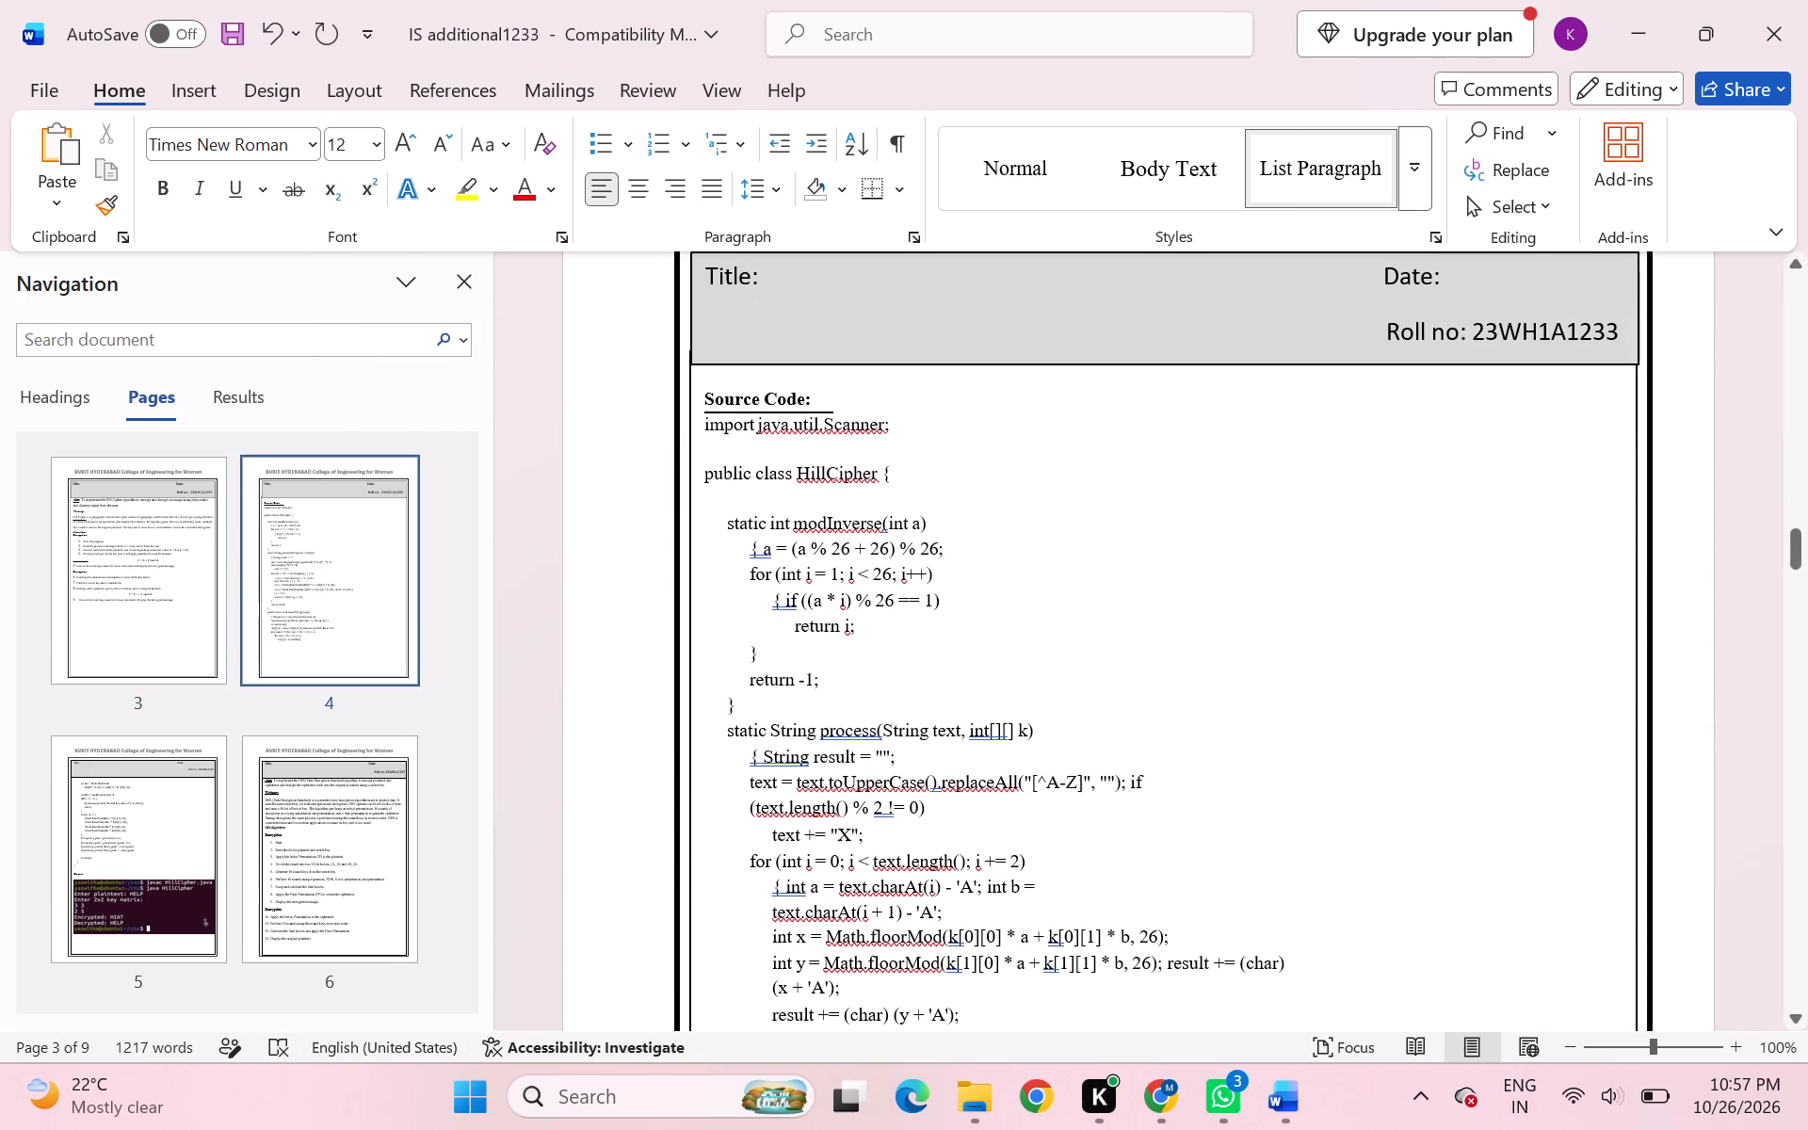
drag(702, 405, 787, 715)
key(ctrl+x)
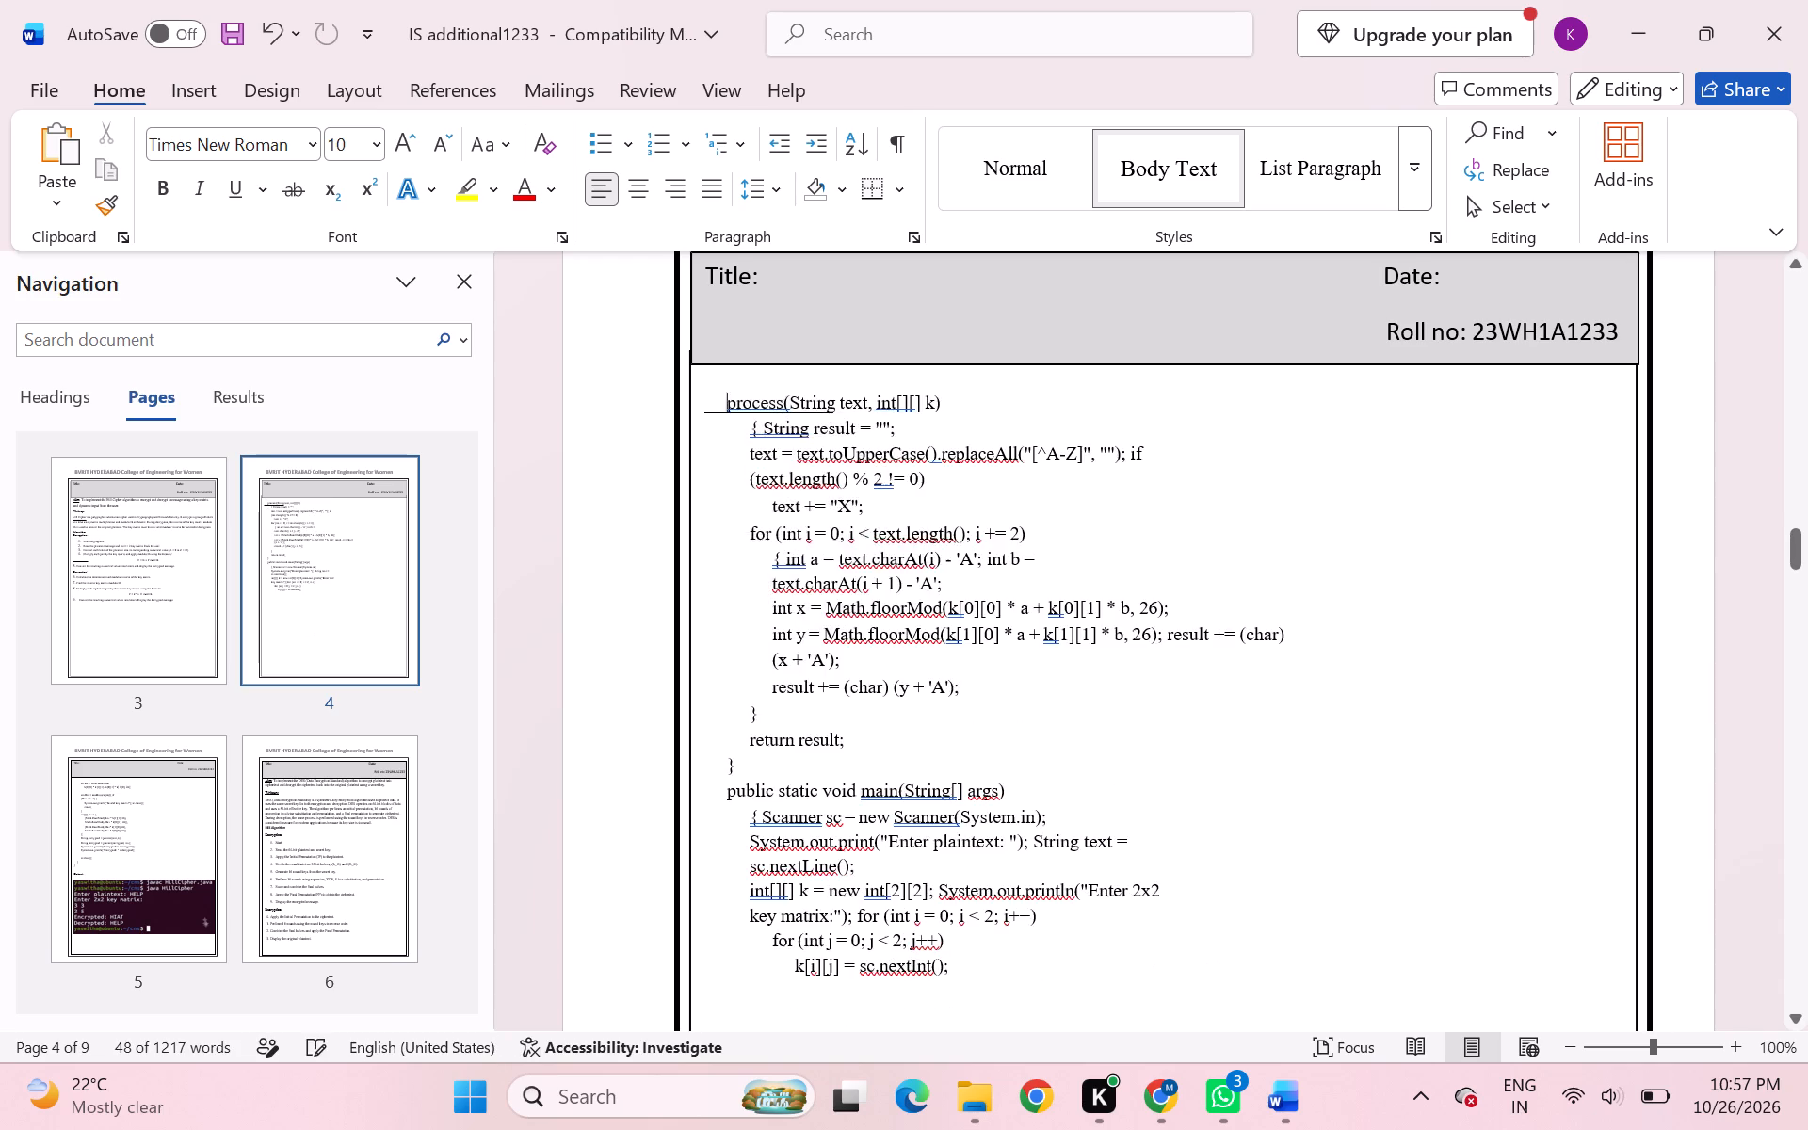
scroll(787, 715, up, 4)
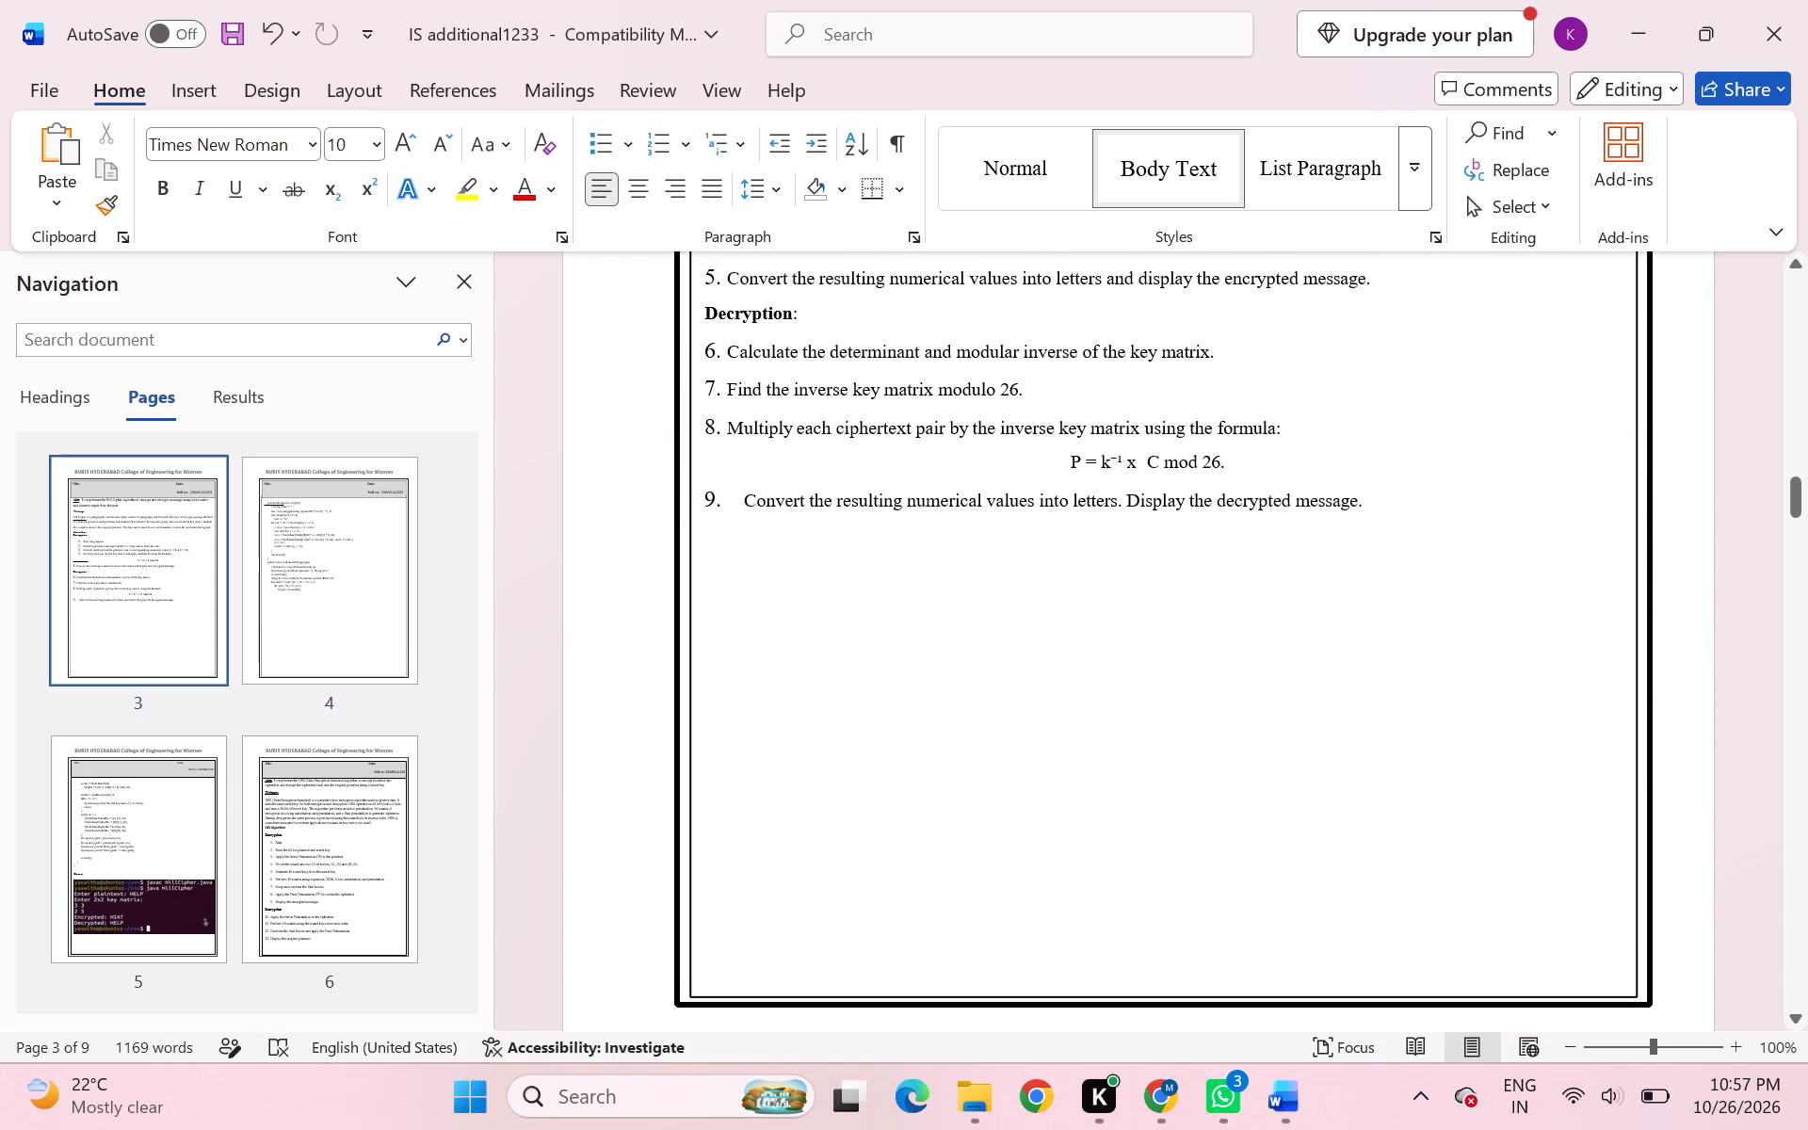
click(1386, 509)
key(Return)
key(ctrl+v)
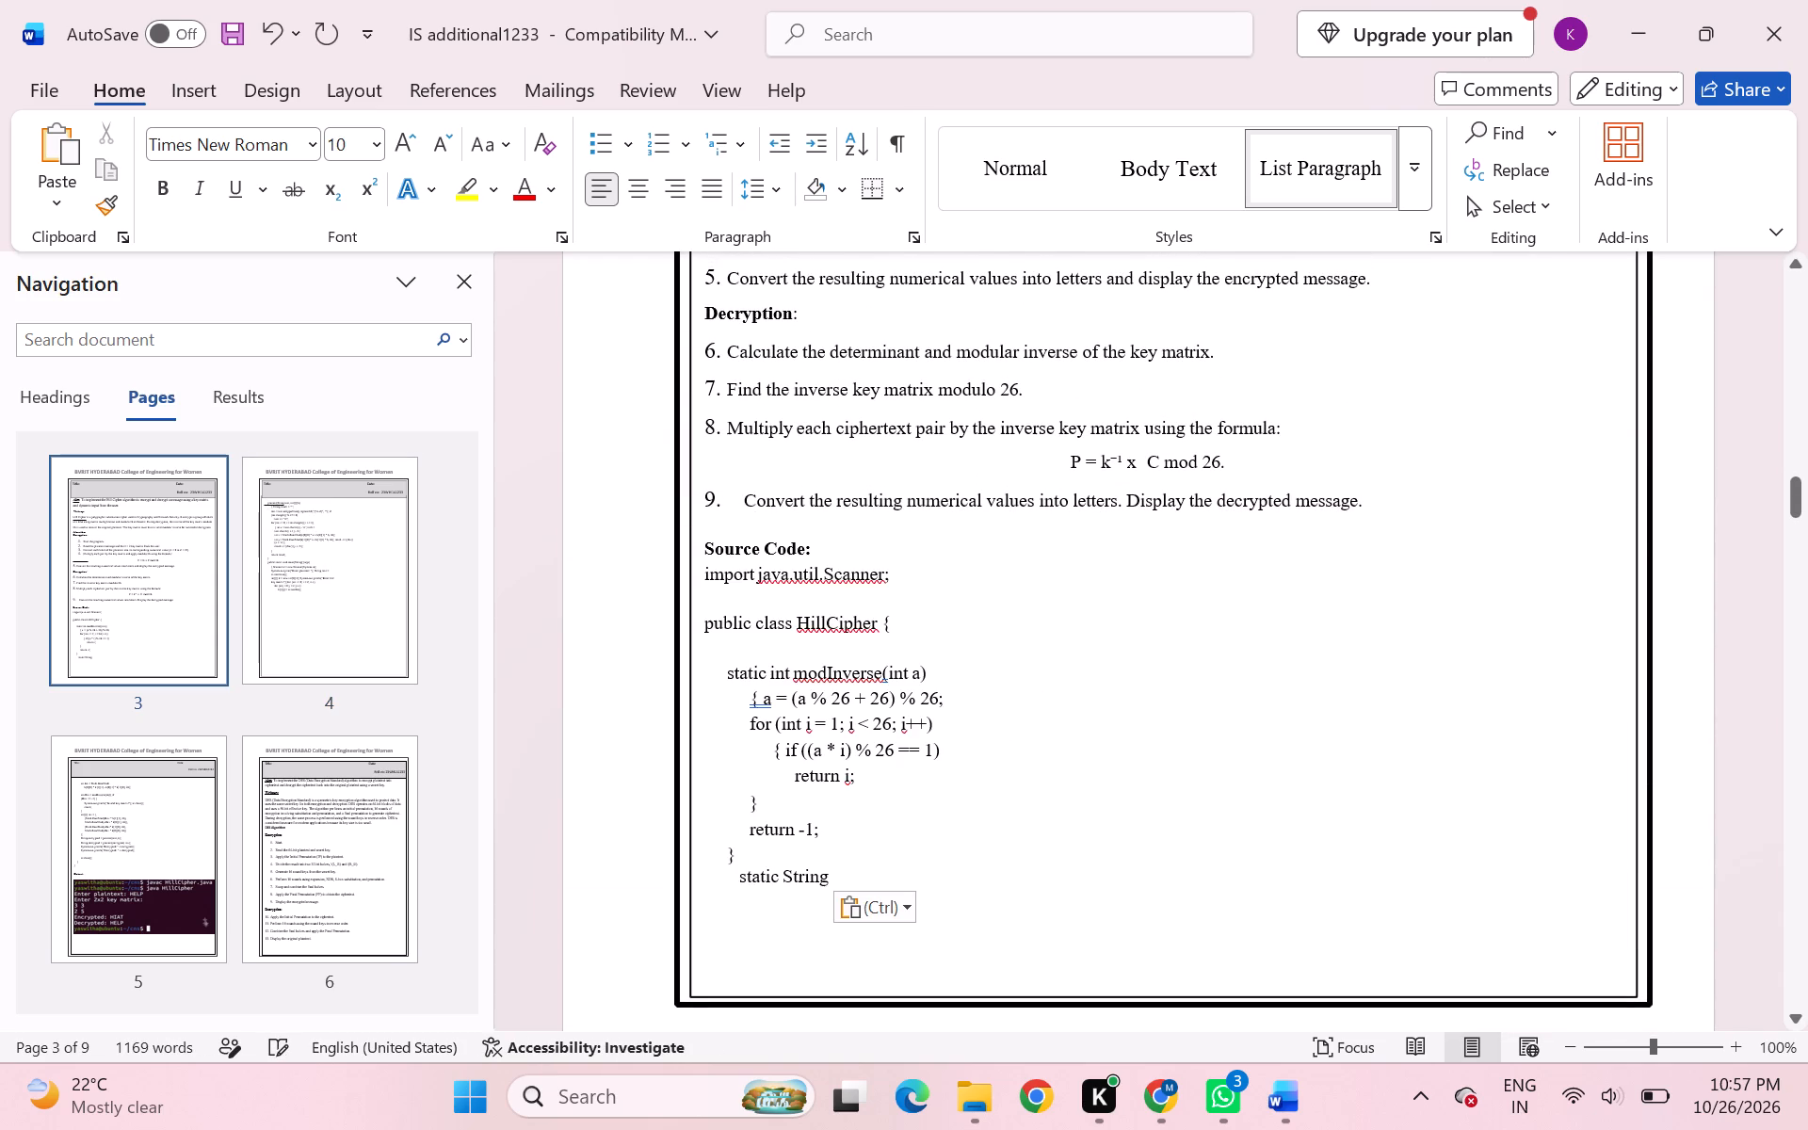
Move the code from "process(String text, int[][] k)" through the "String result" line to follow "static String" on page 3, separated by a space.
scroll(1258, 708, down, 3)
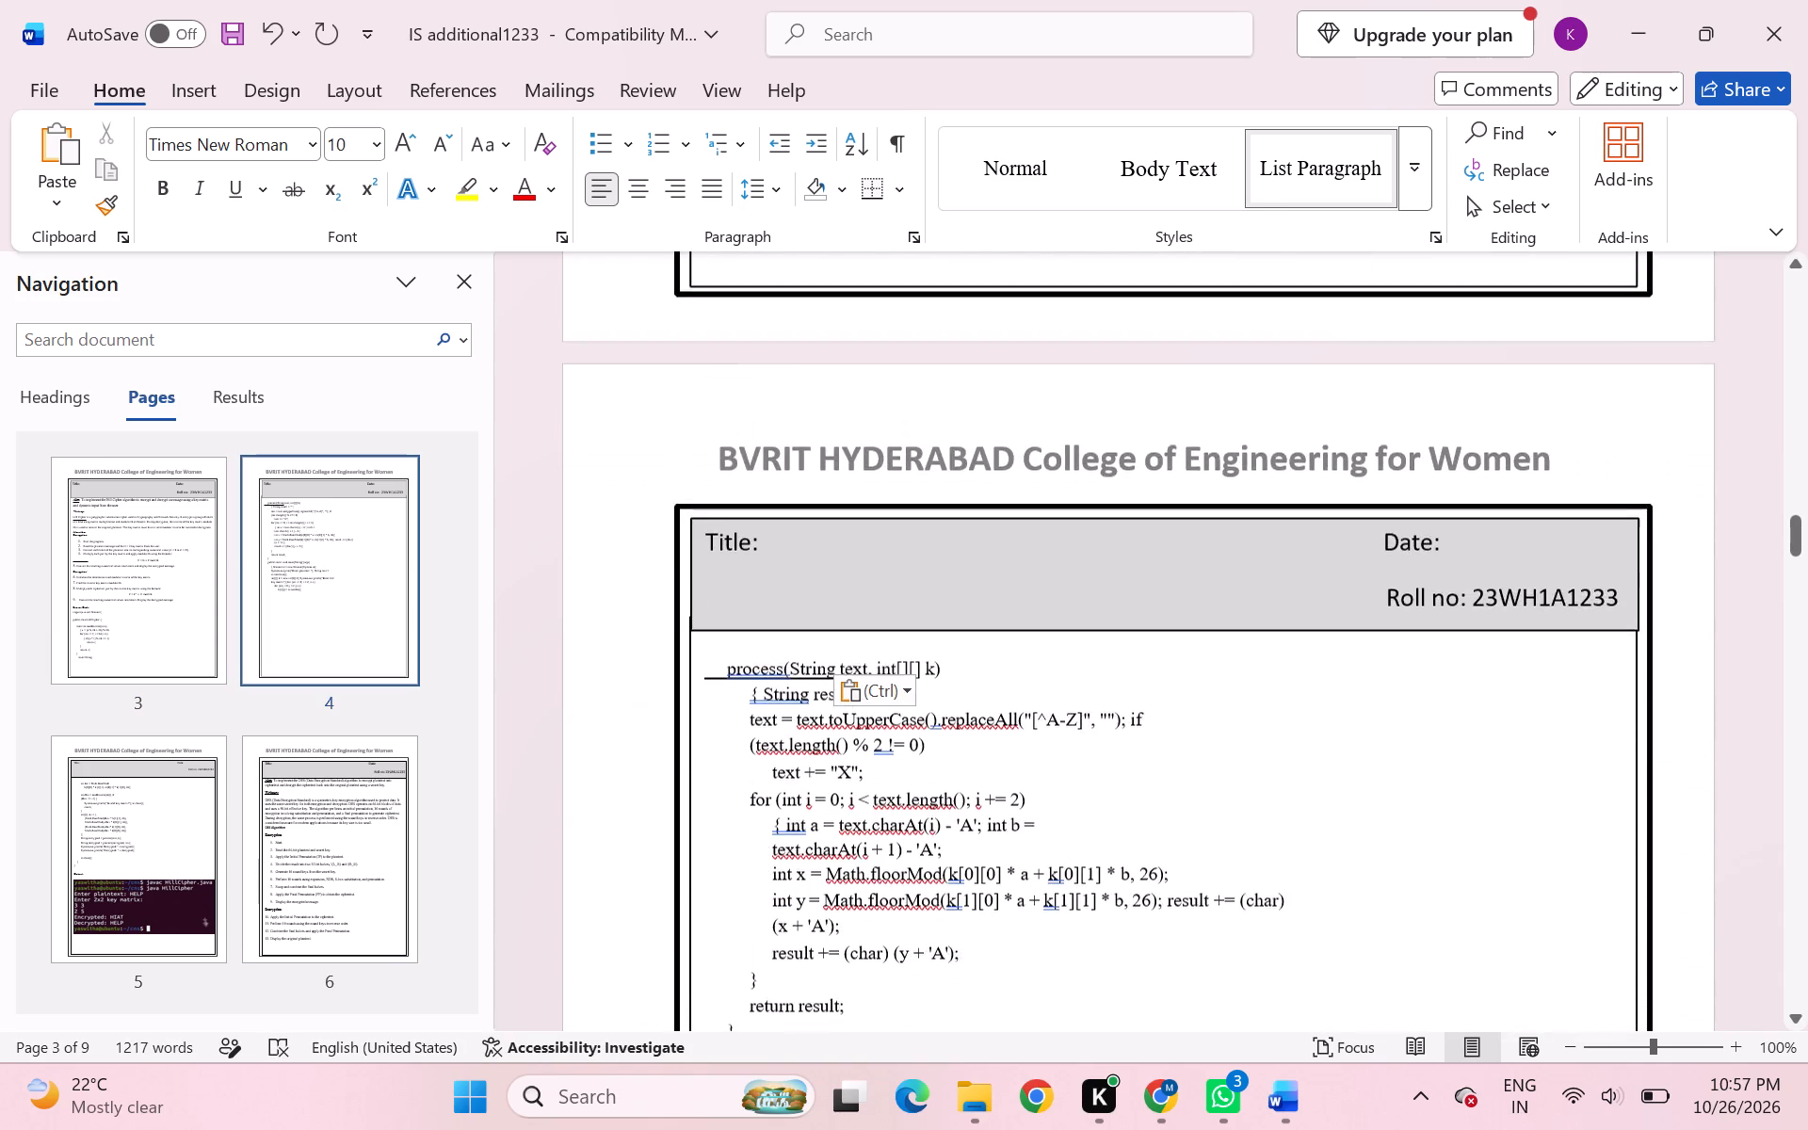
scroll(1258, 708, down, 1)
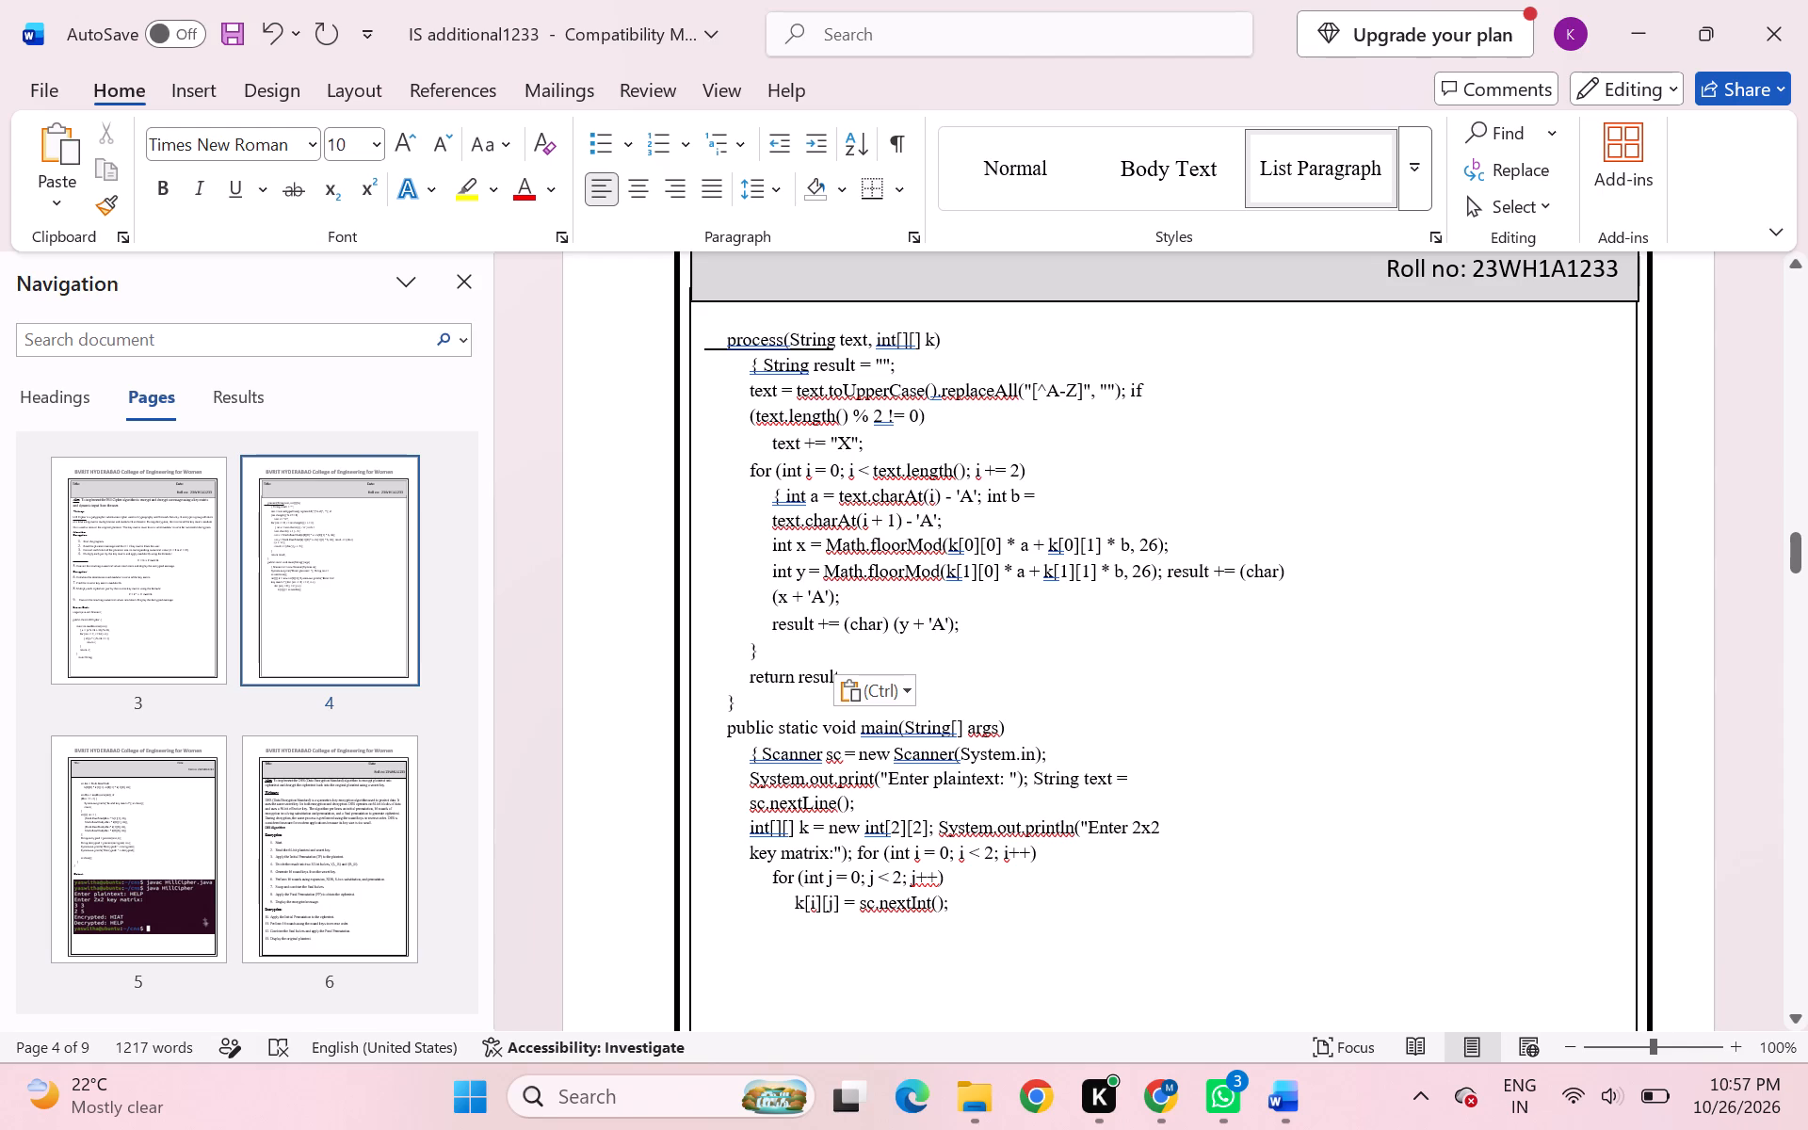
drag(924, 363, 728, 345)
key(ctrl+x)
scroll(728, 345, up, 3)
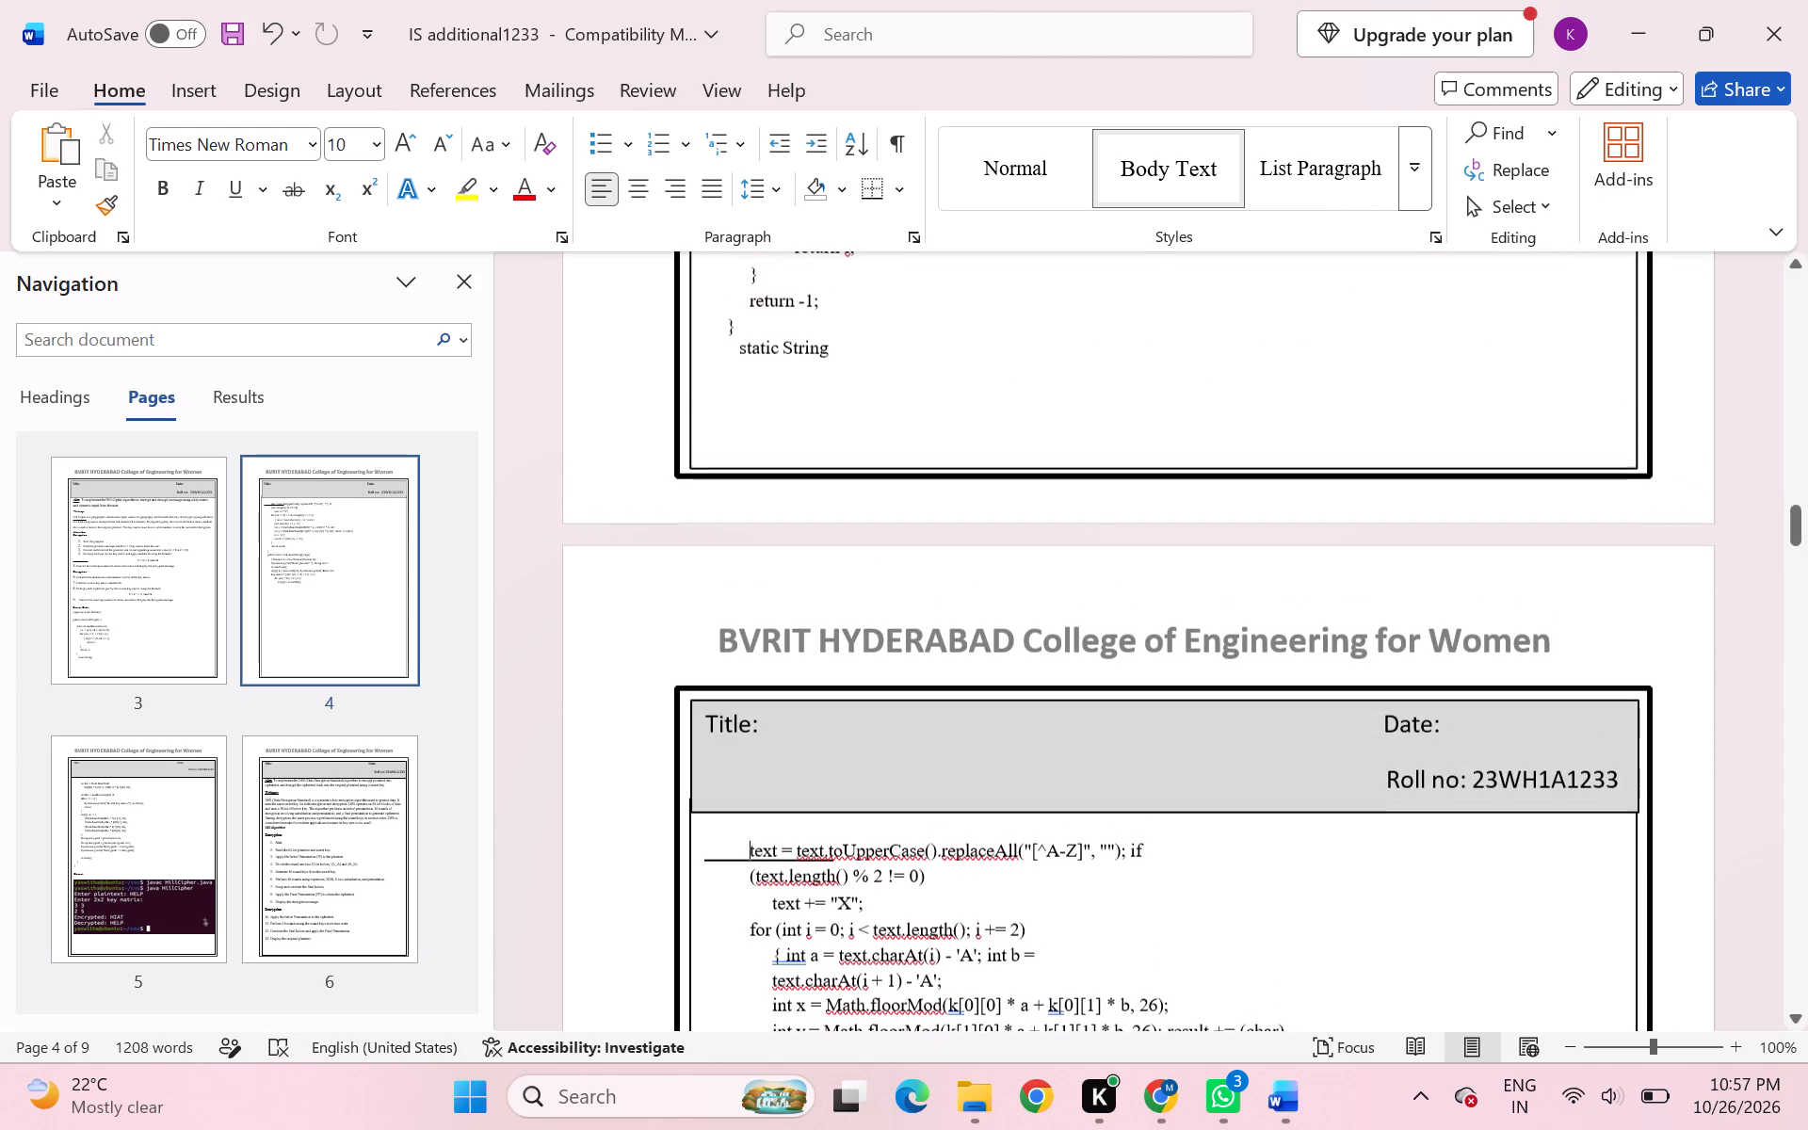
click(854, 342)
key(space)
key(ctrl+v)
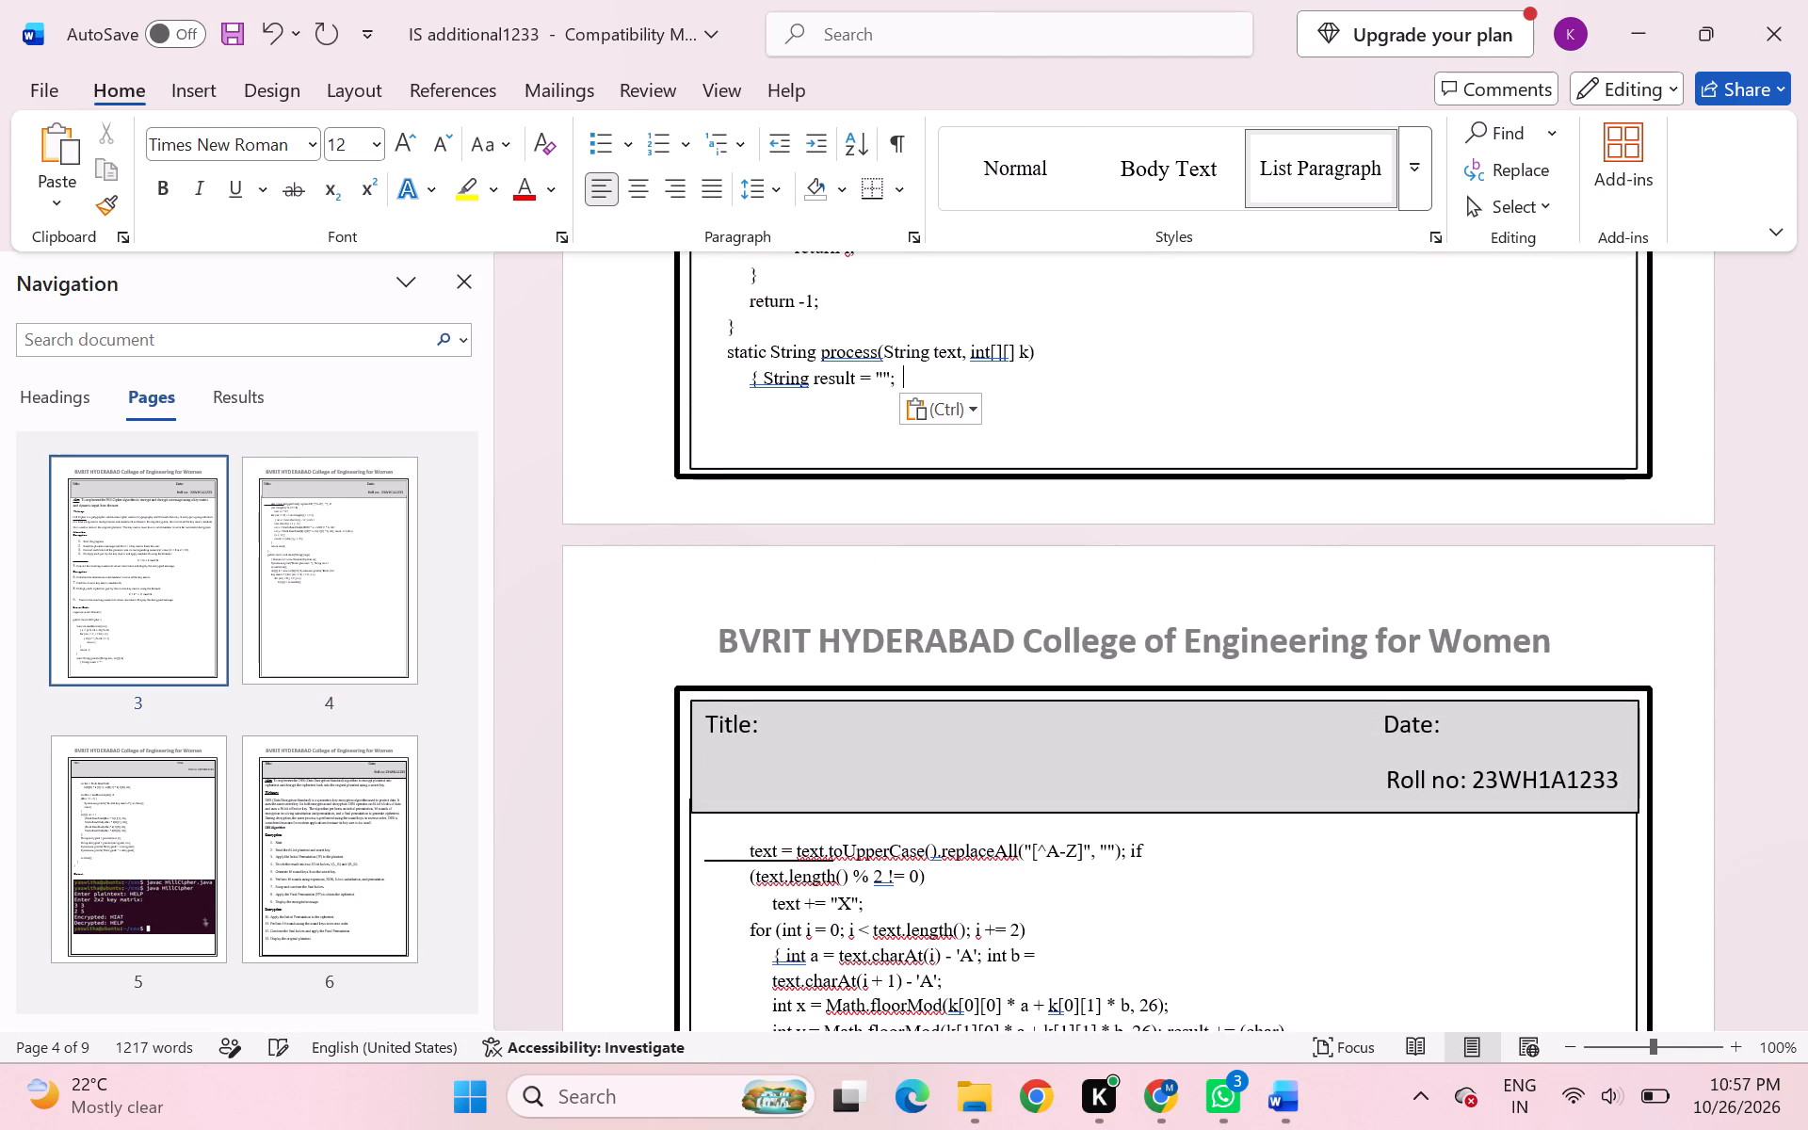
Delete the remaining Hill Cipher code on page 4, from "text = text.toUpperCase()" through "k[i][j] = sc.nextInt();".
scroll(952, 420, down, 3)
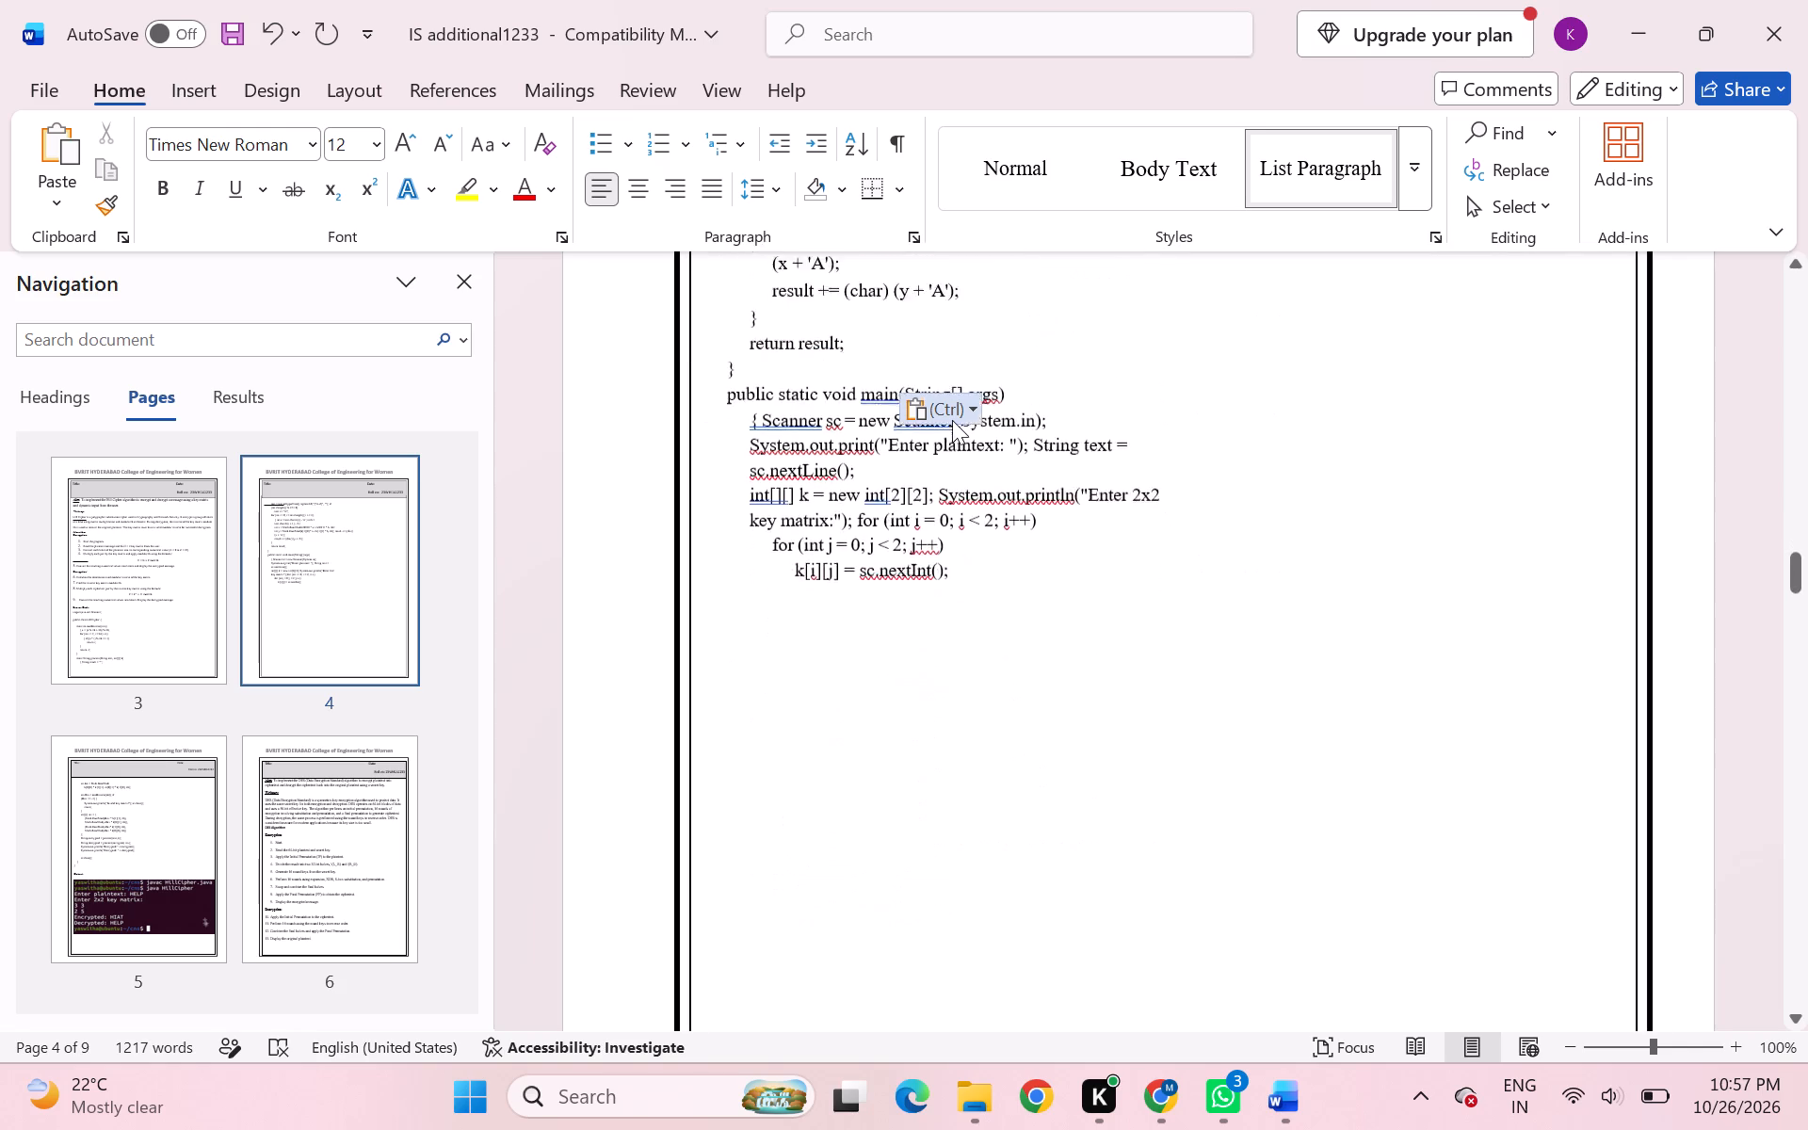
scroll(952, 420, down, 4)
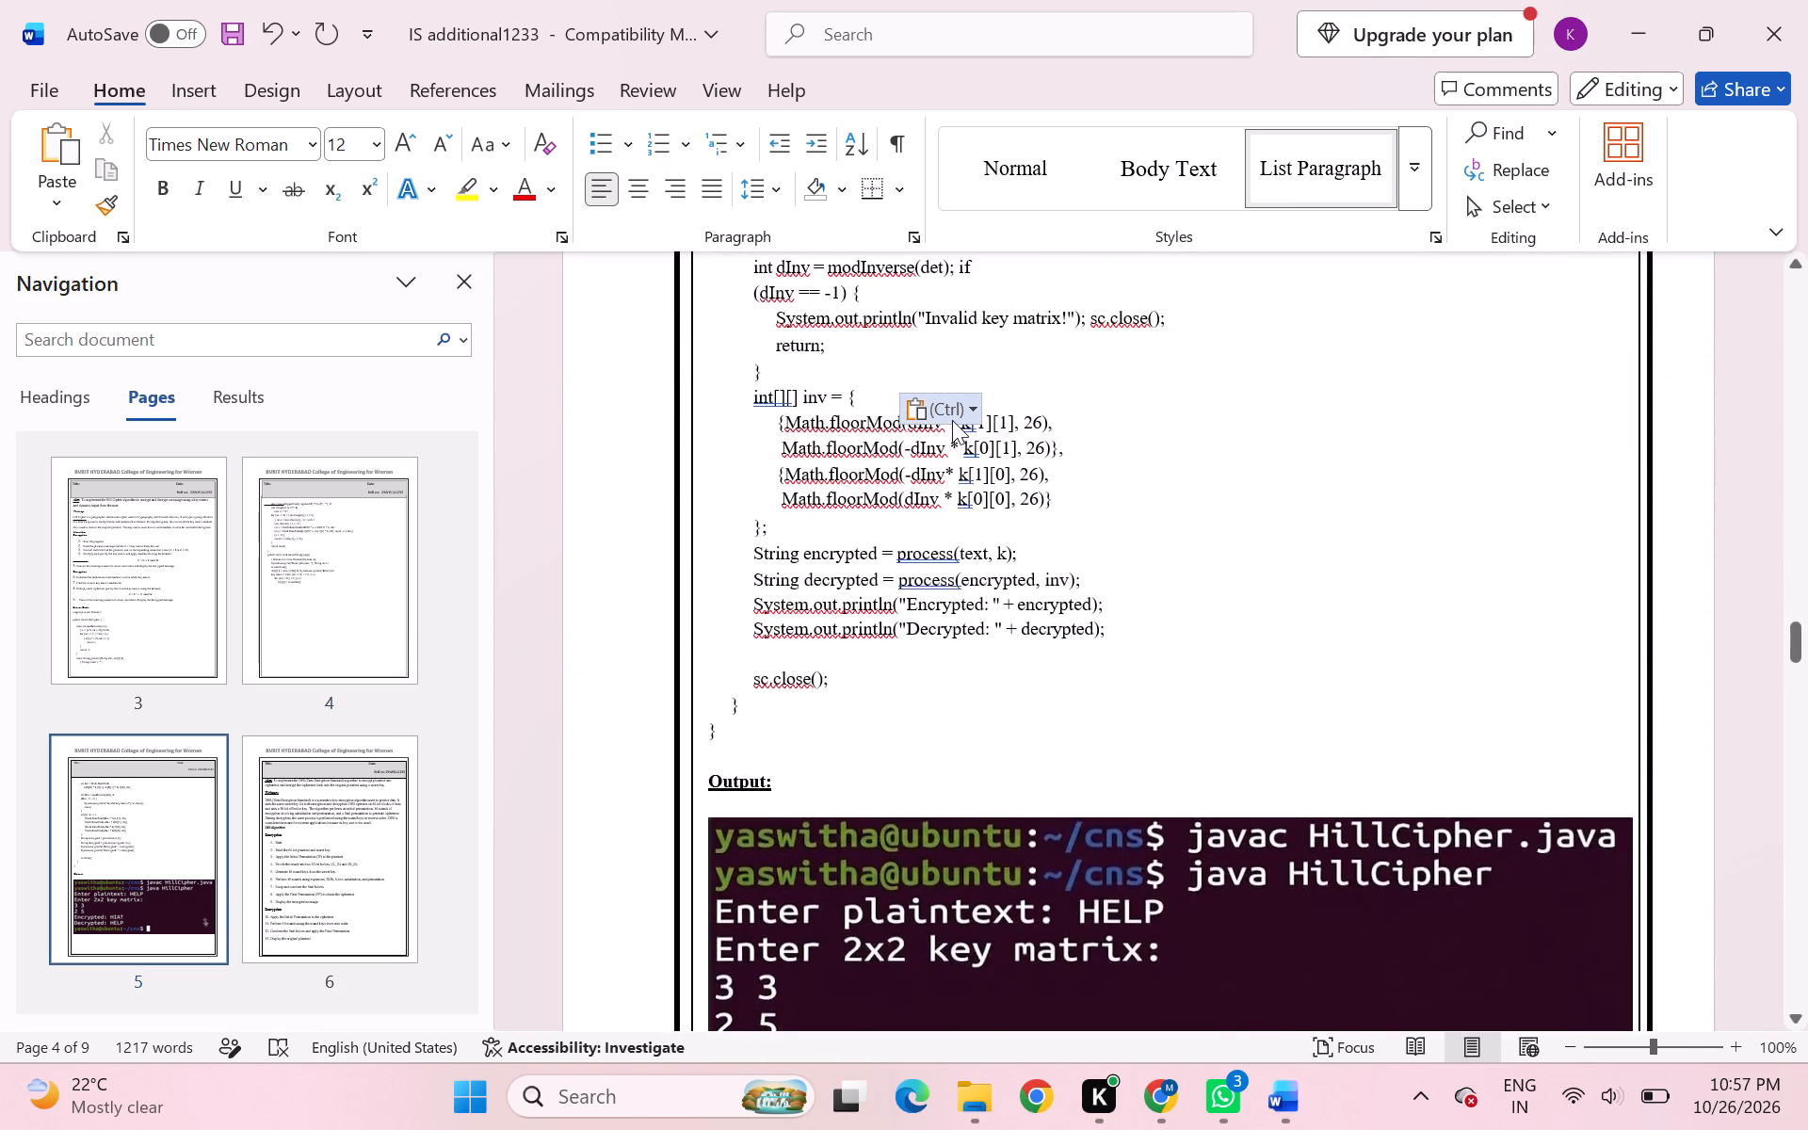
scroll(952, 420, down, 1)
scroll(952, 420, up, 2)
scroll(940, 589, up, 1)
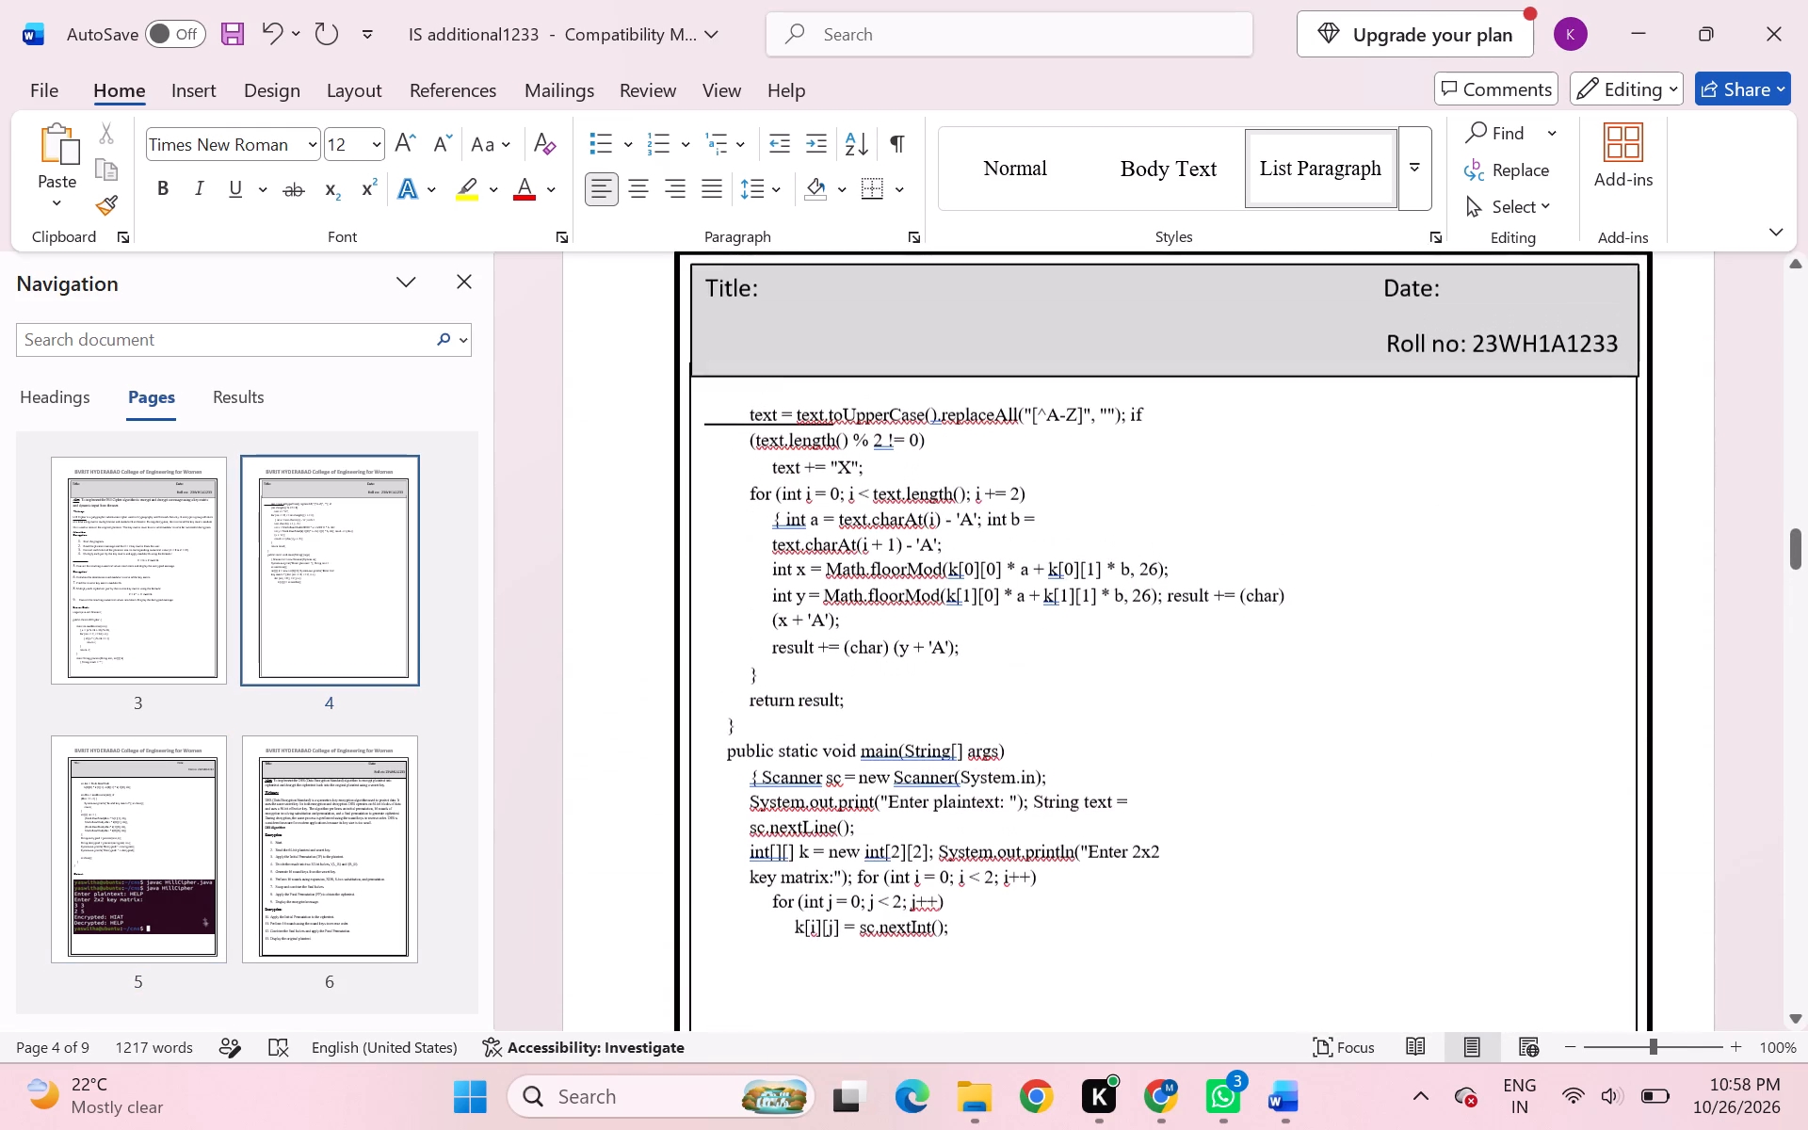
drag(974, 941, 734, 412)
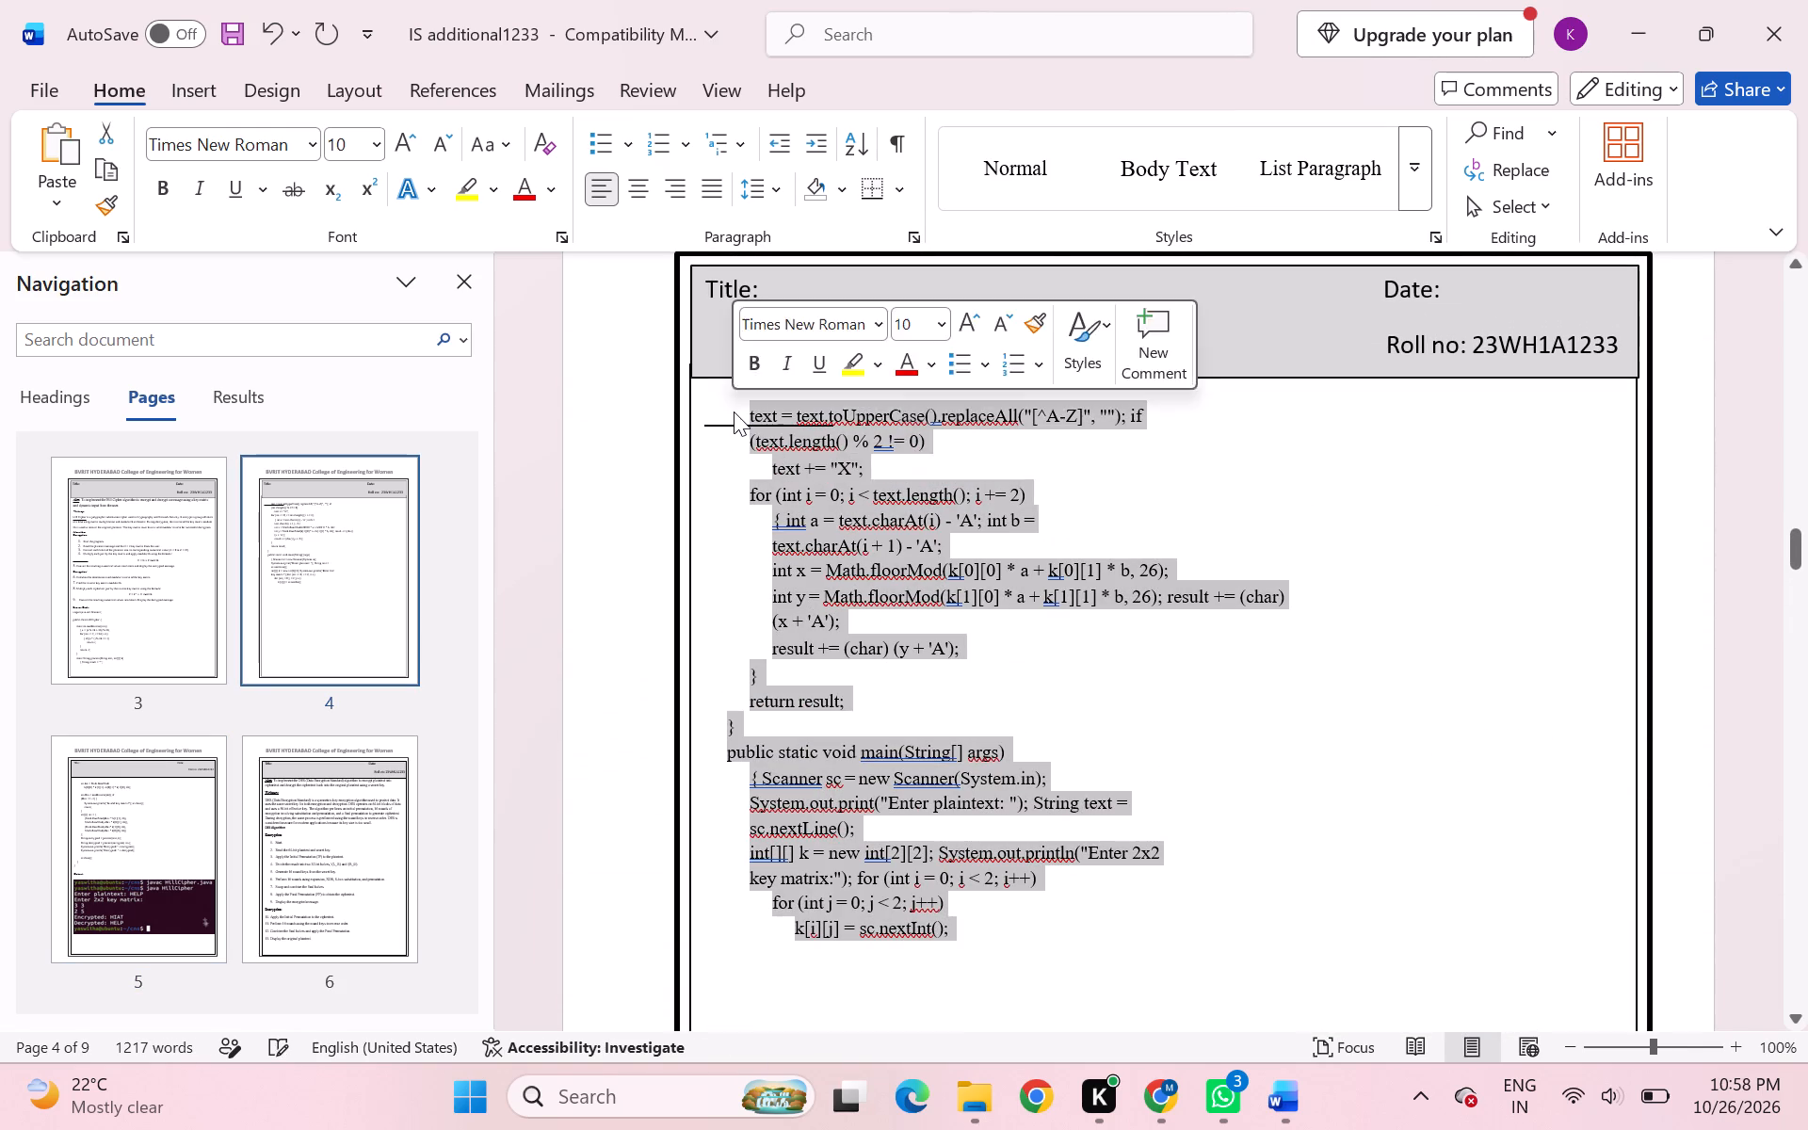
key(BackSpace)
key(BackSpace)
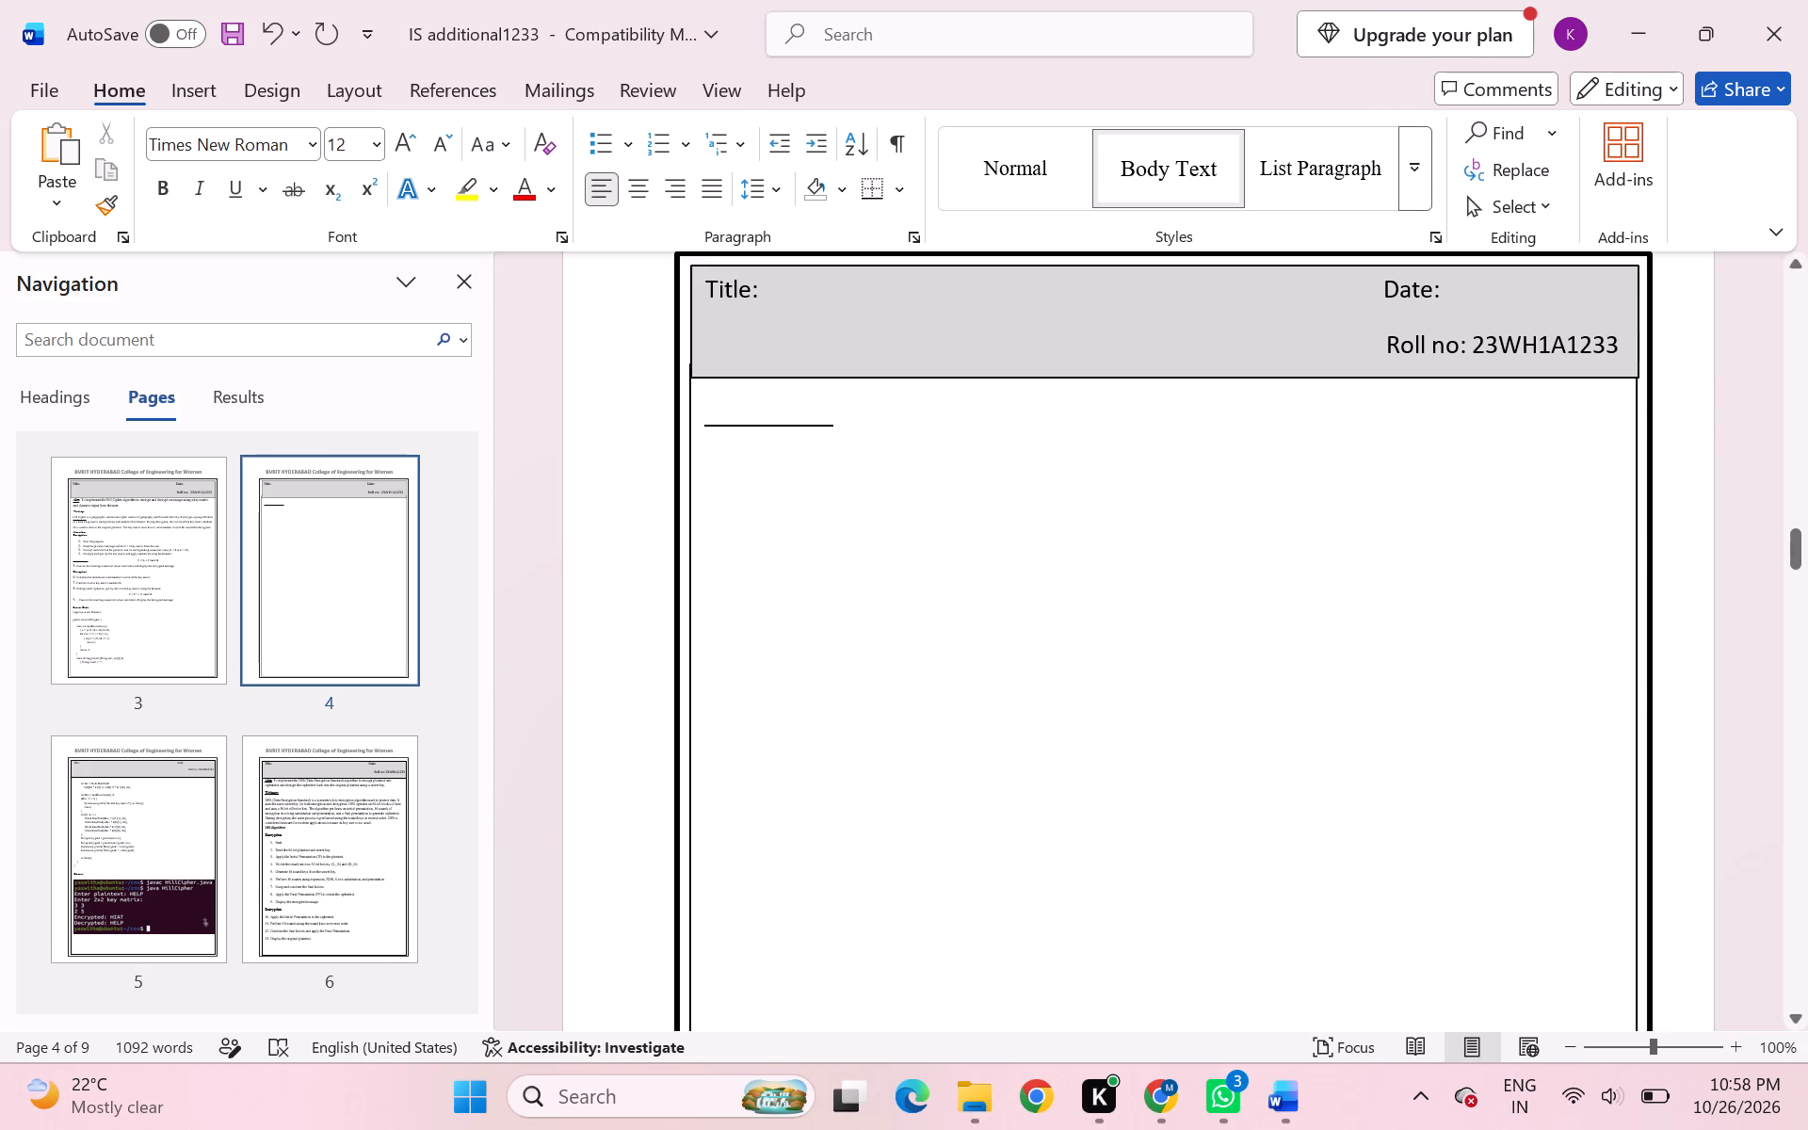
Remove the emptied page 4, including its title block, frame and leftover underline.
double_click(846, 410)
click(852, 434)
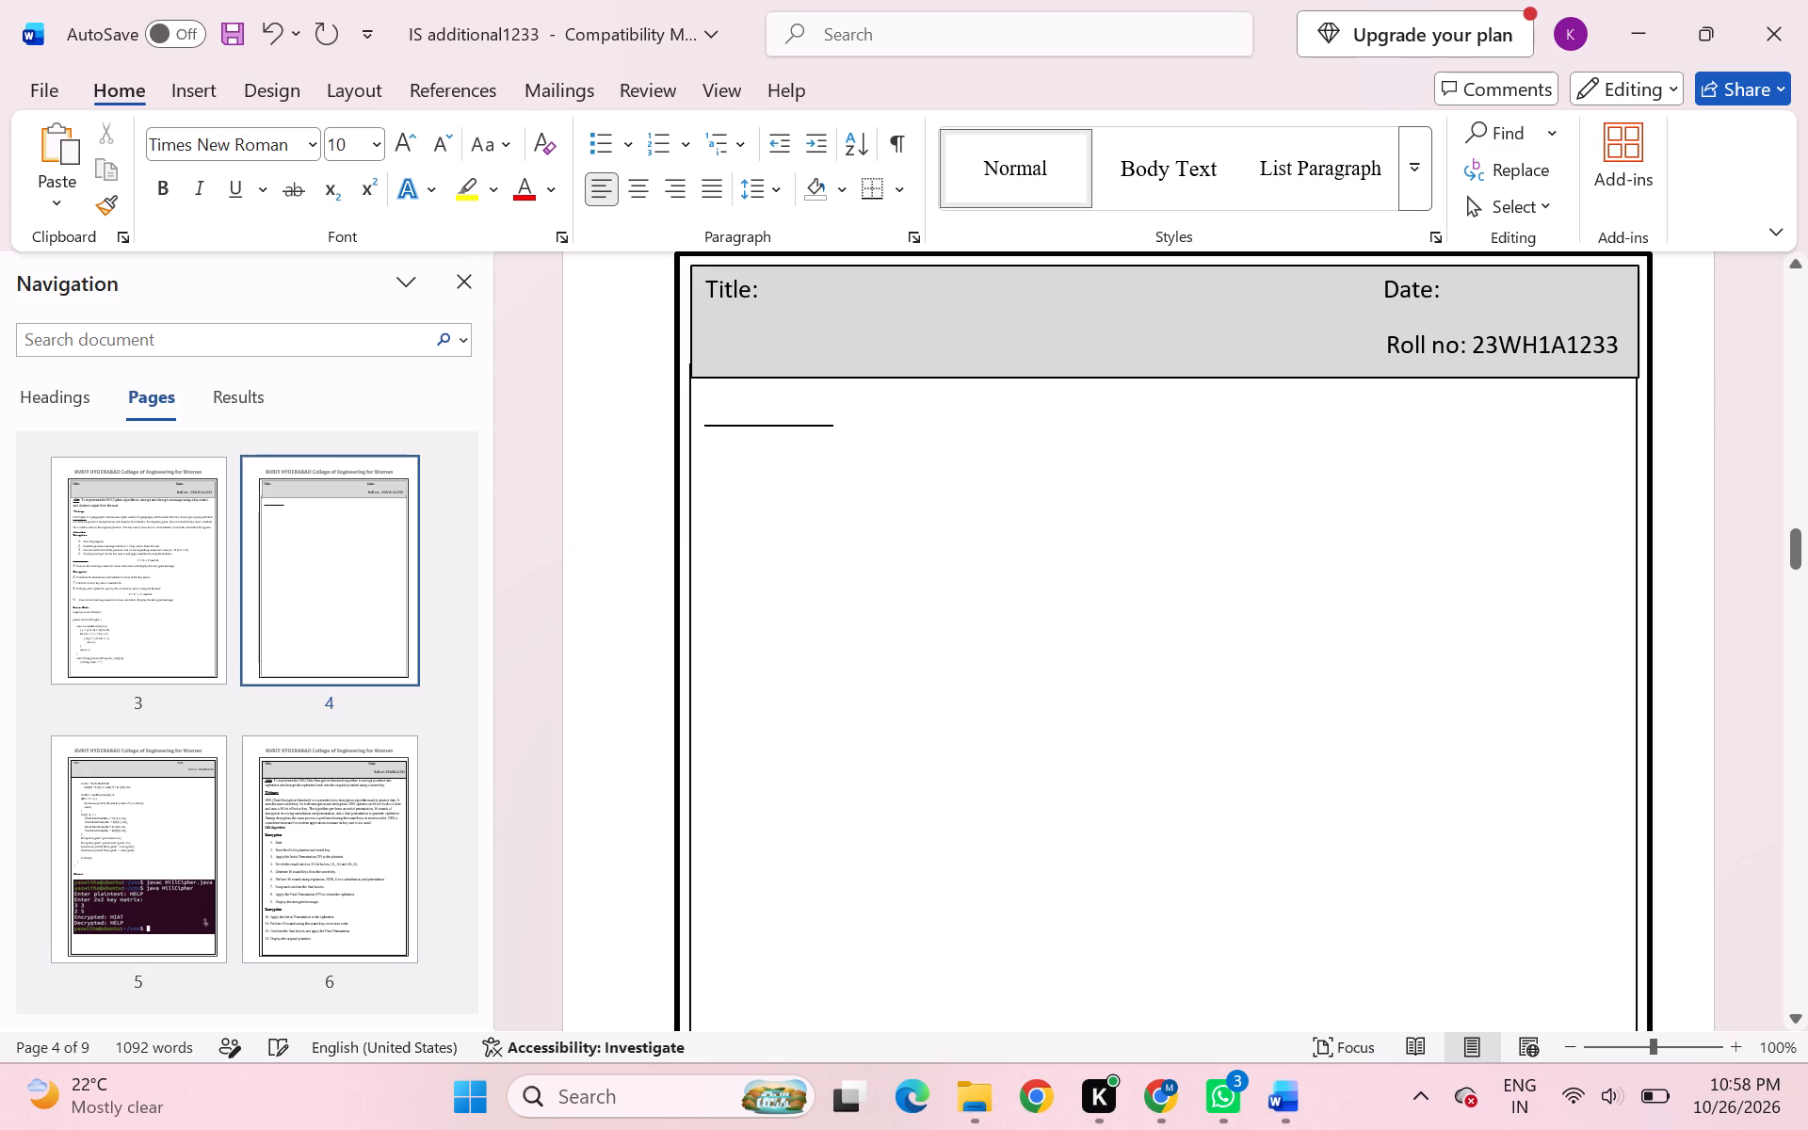
scroll(852, 434, down, 5)
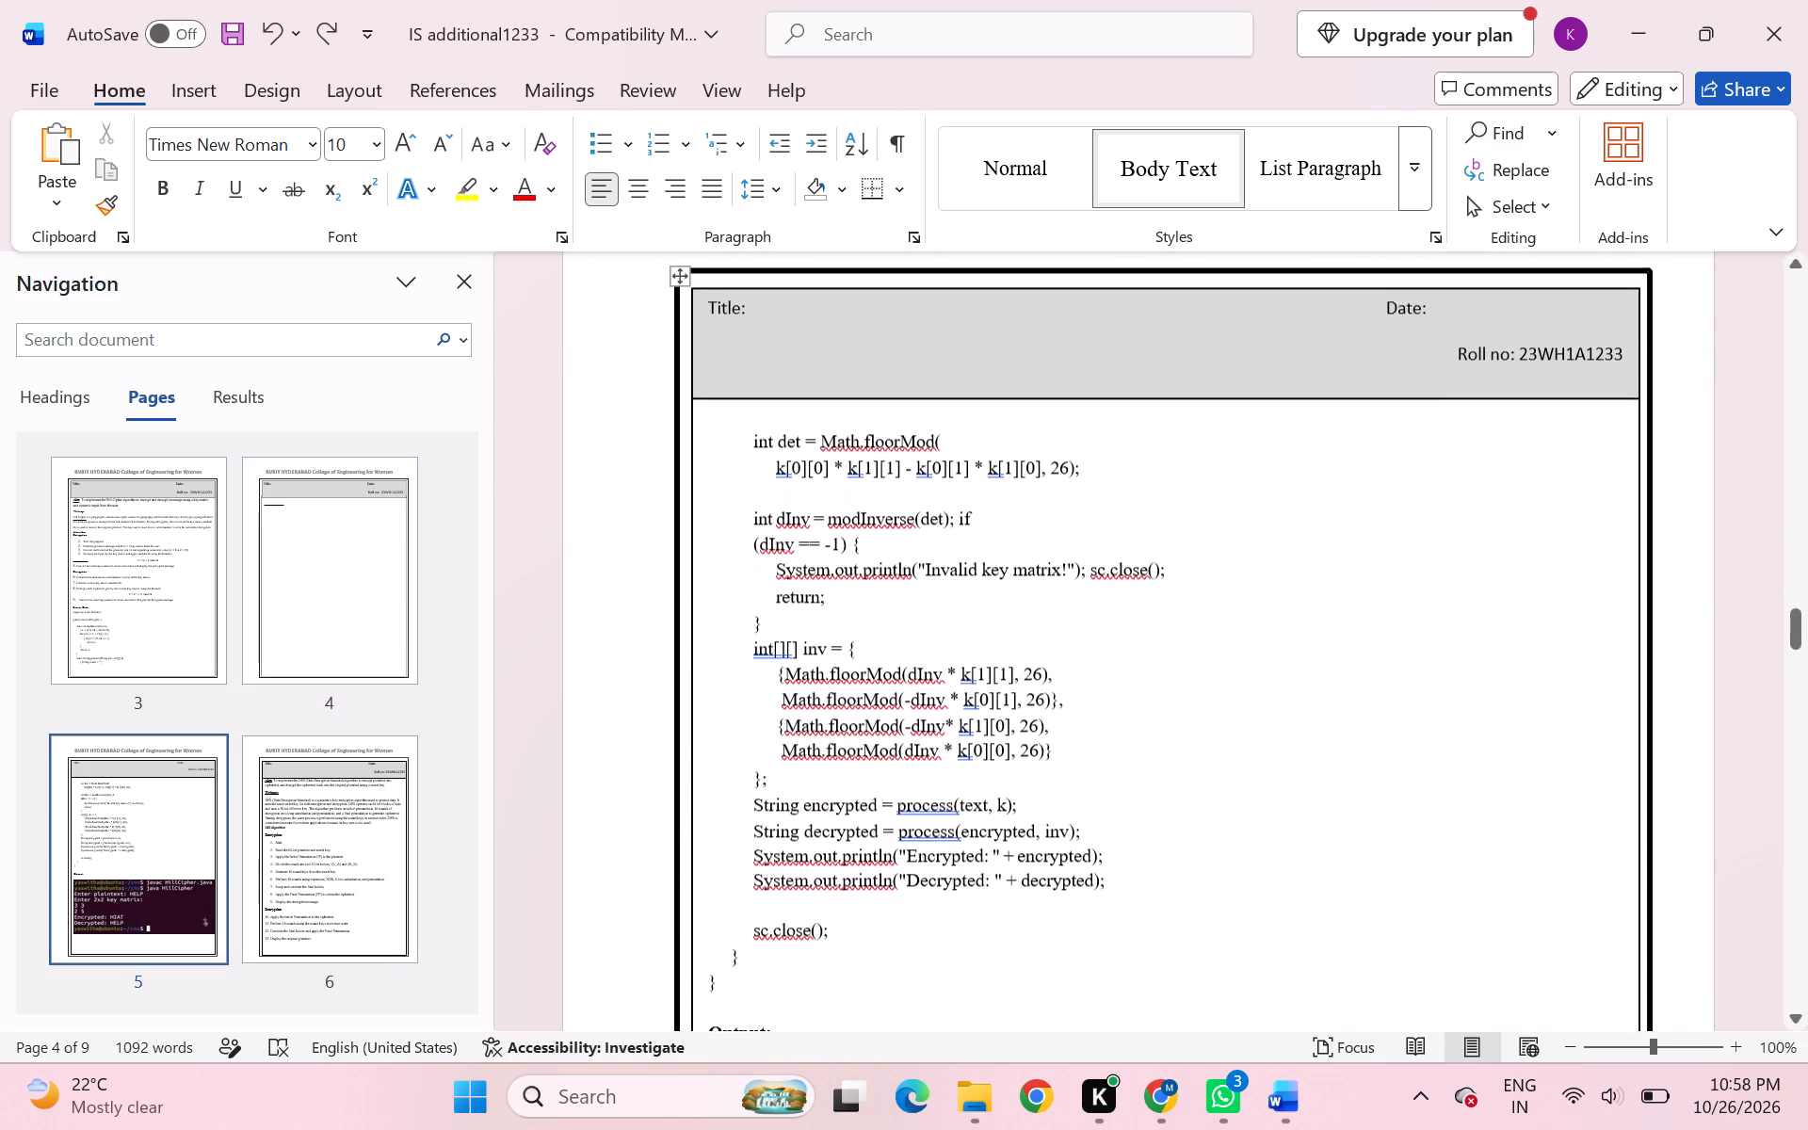
scroll(785, 461, up, 7)
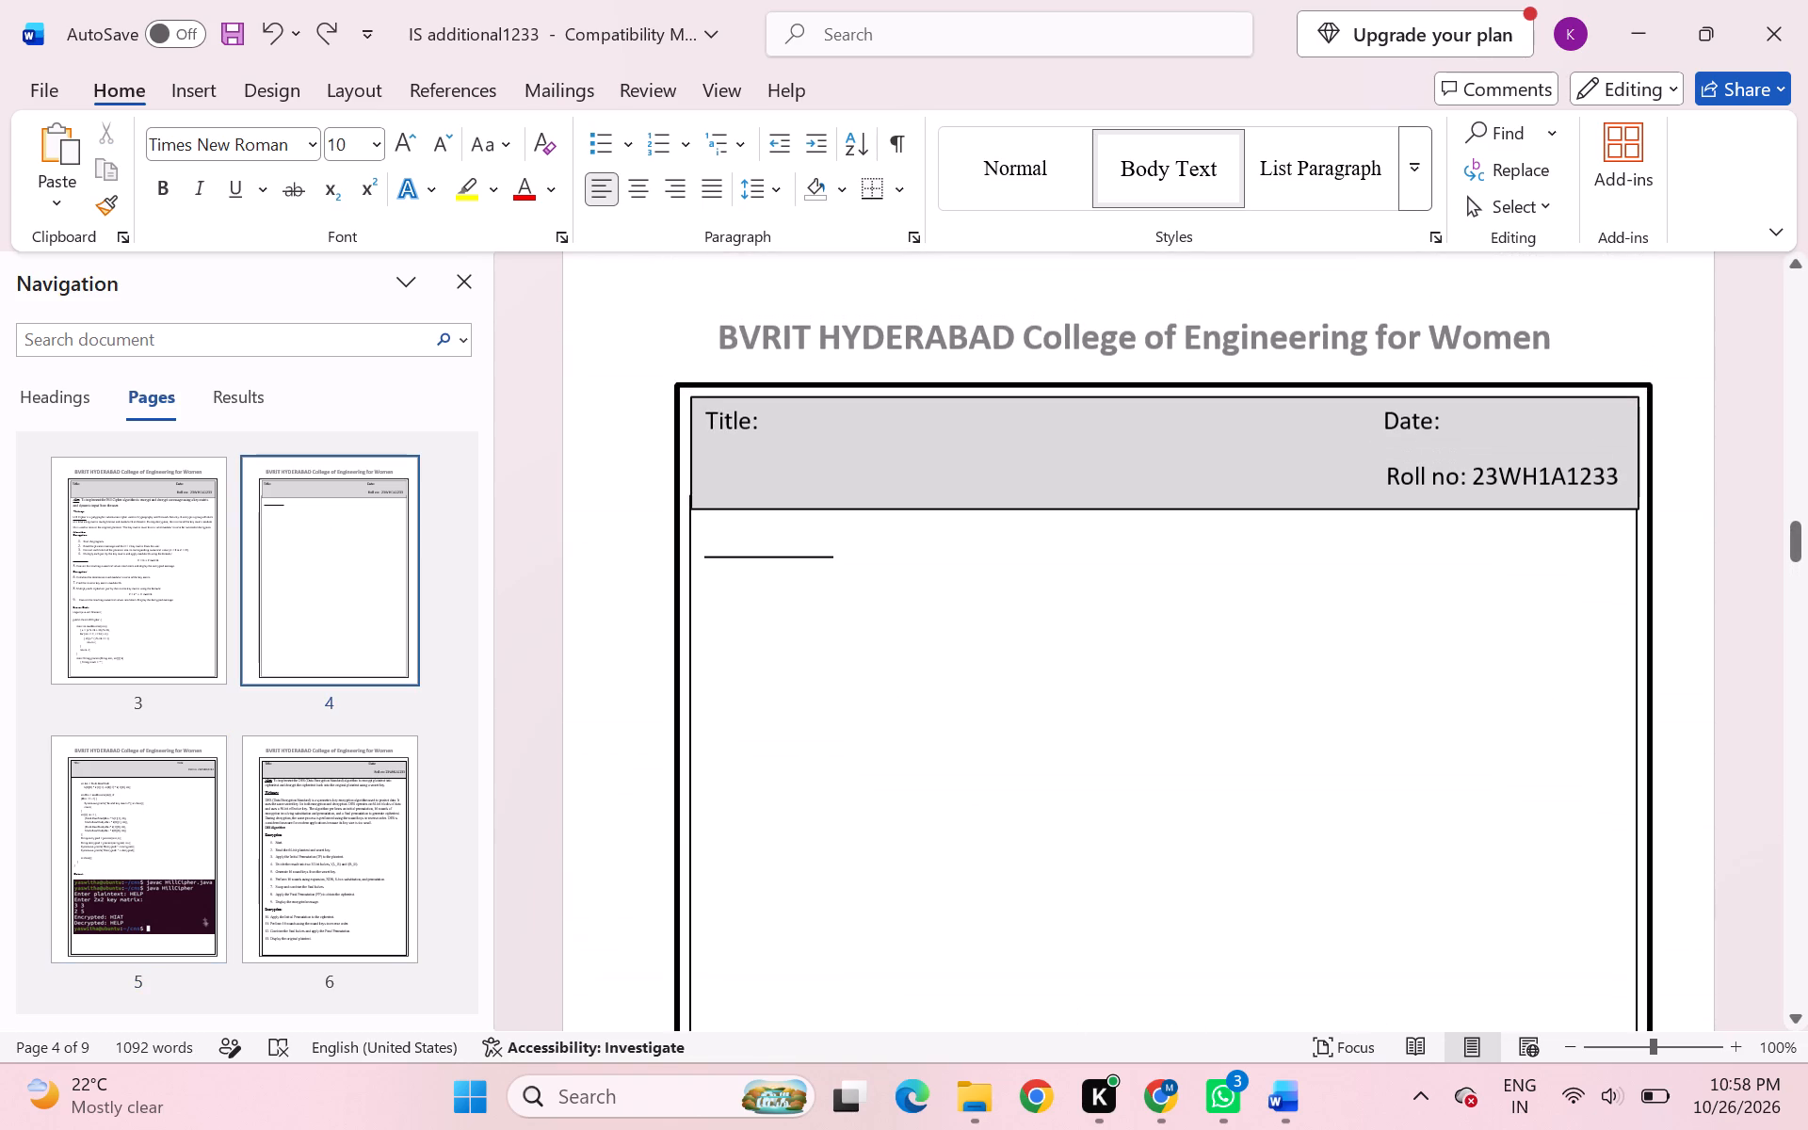
drag(654, 340, 1562, 757)
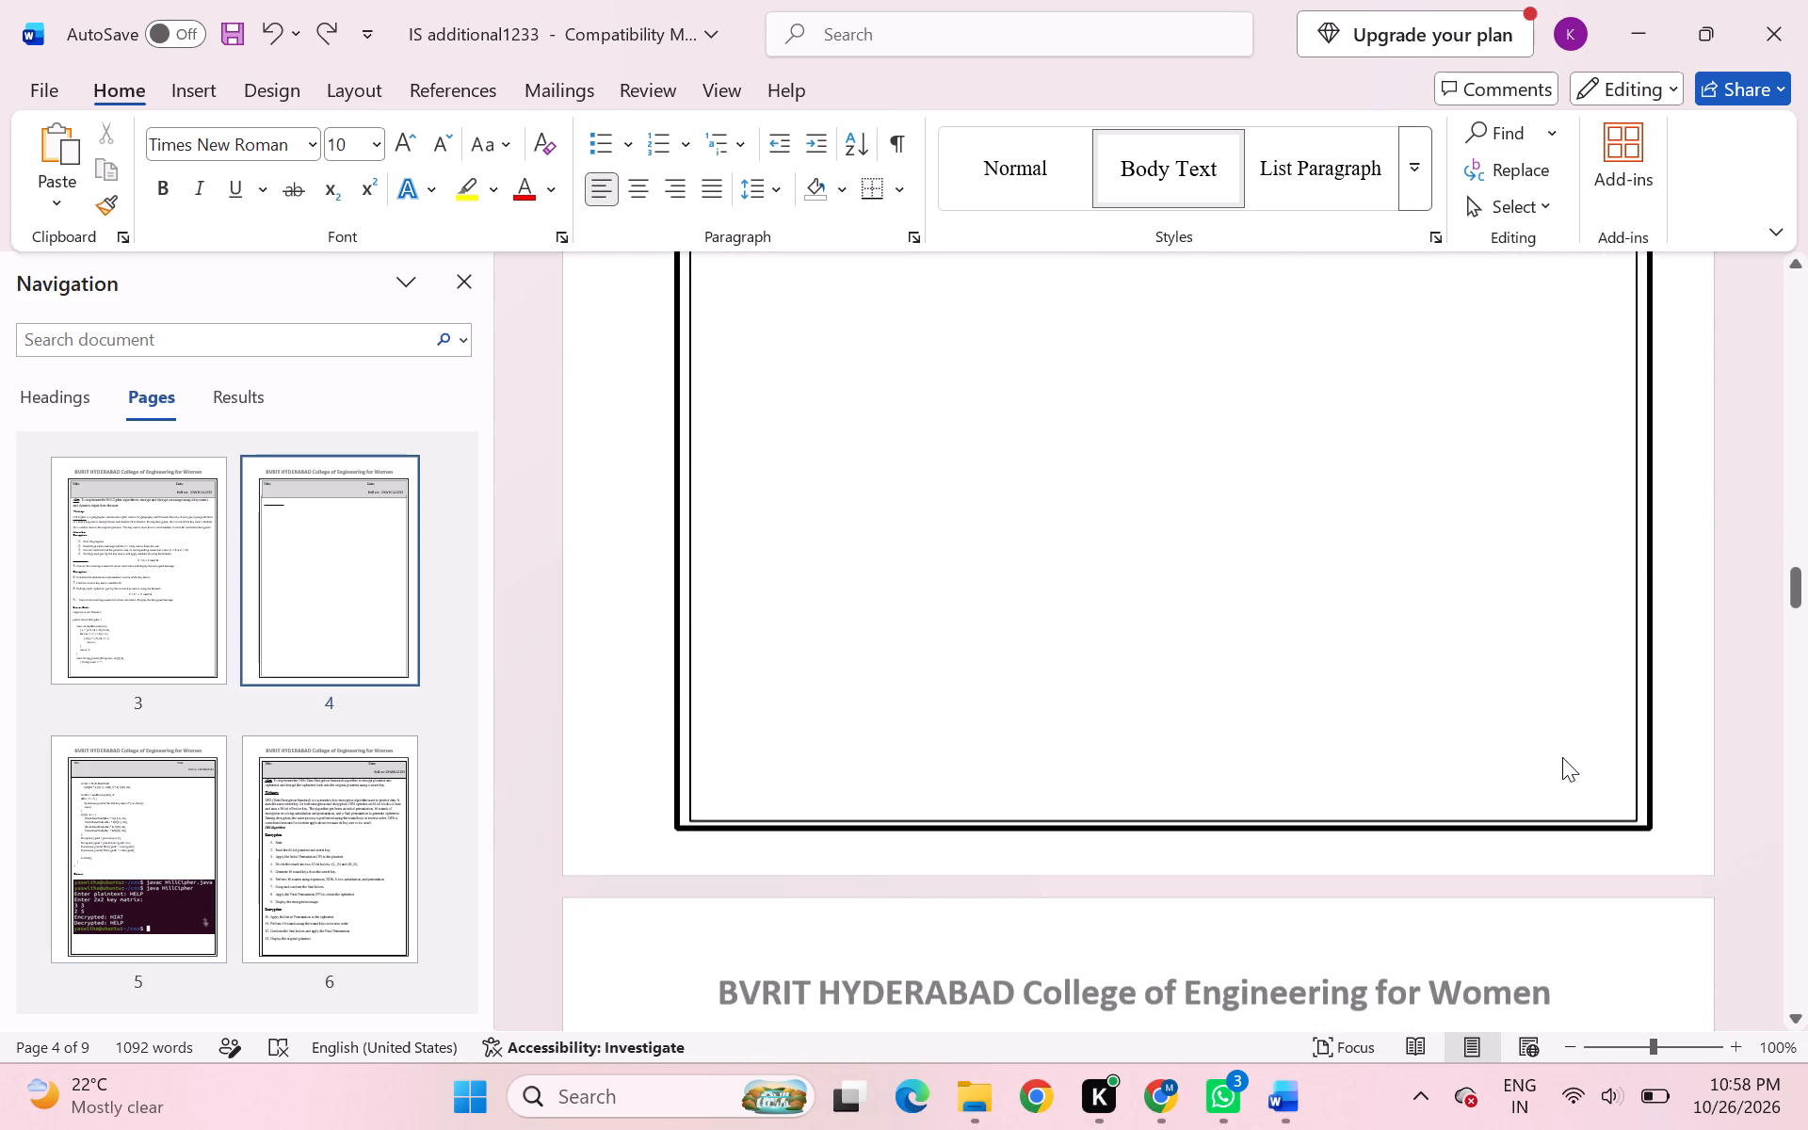
drag(1562, 757, 1560, 778)
key(BackSpace)
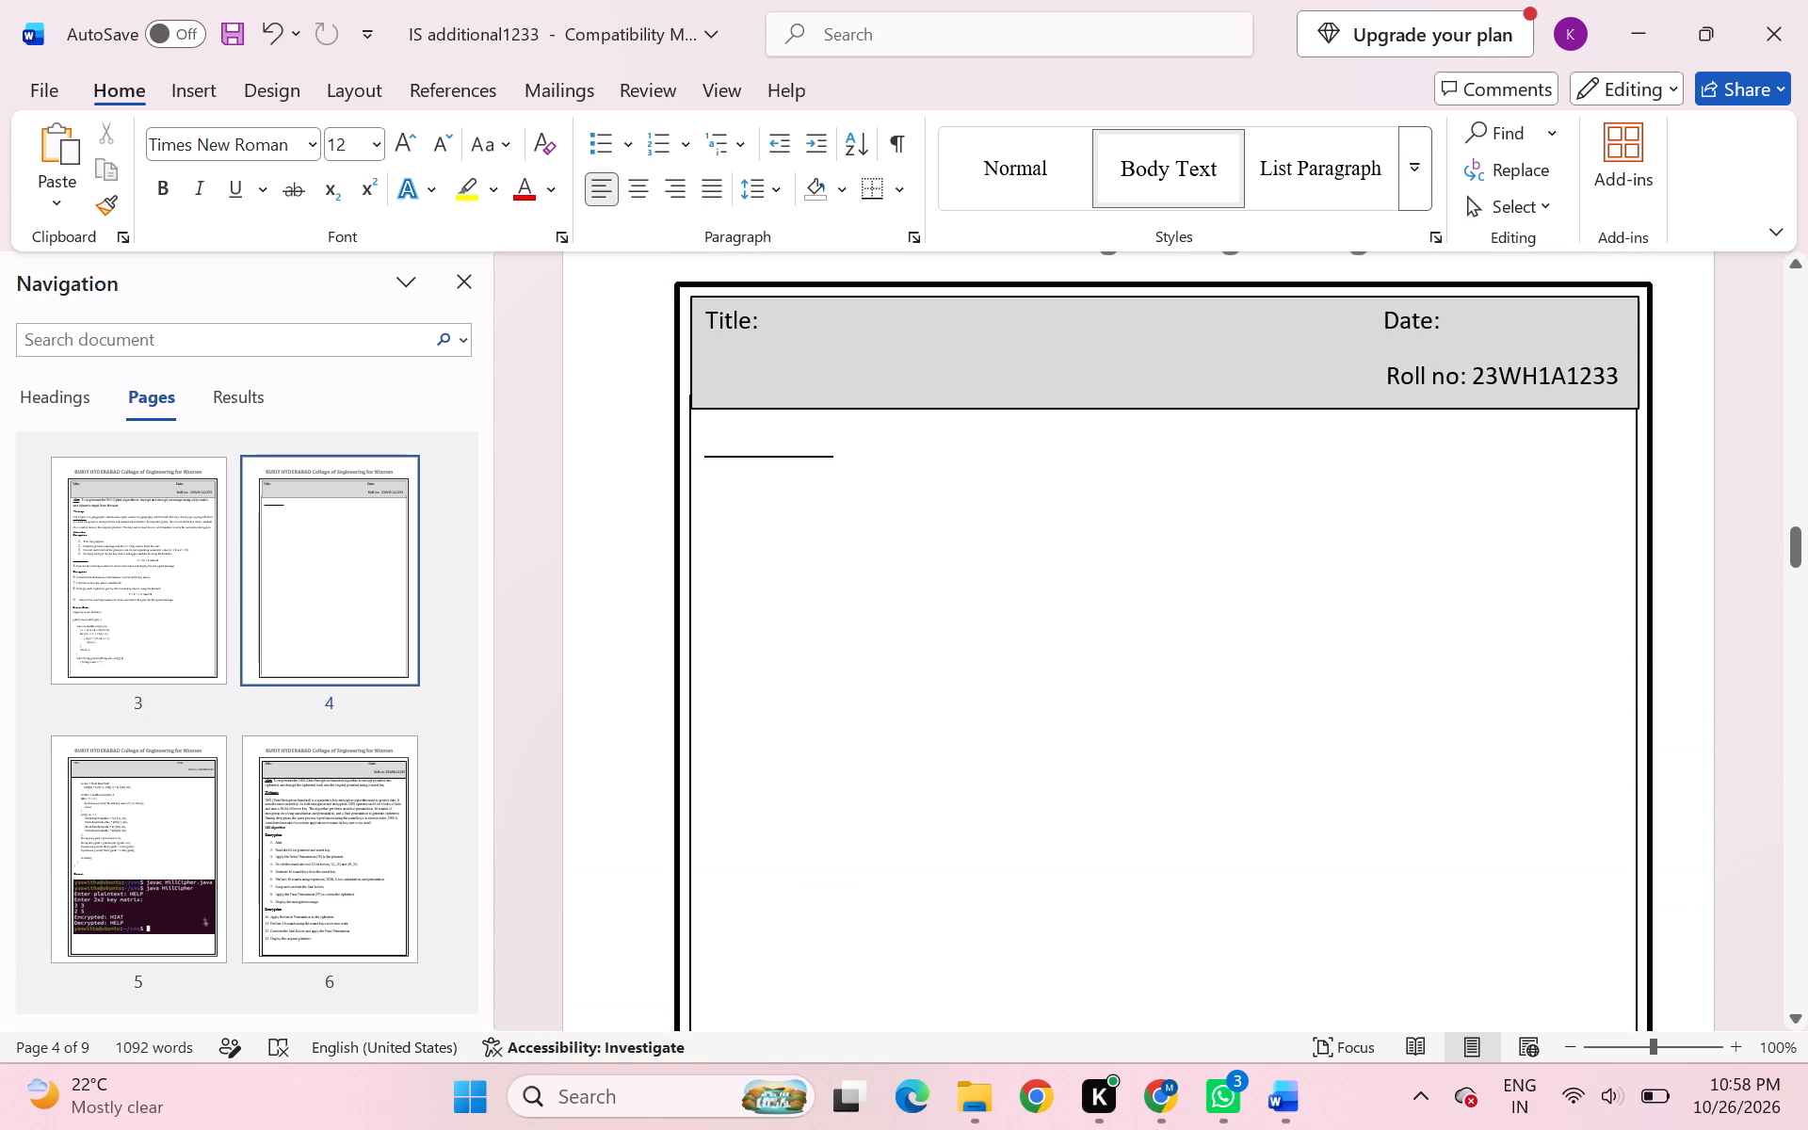
scroll(1119, 577, up, 1)
drag(573, 460, 625, 503)
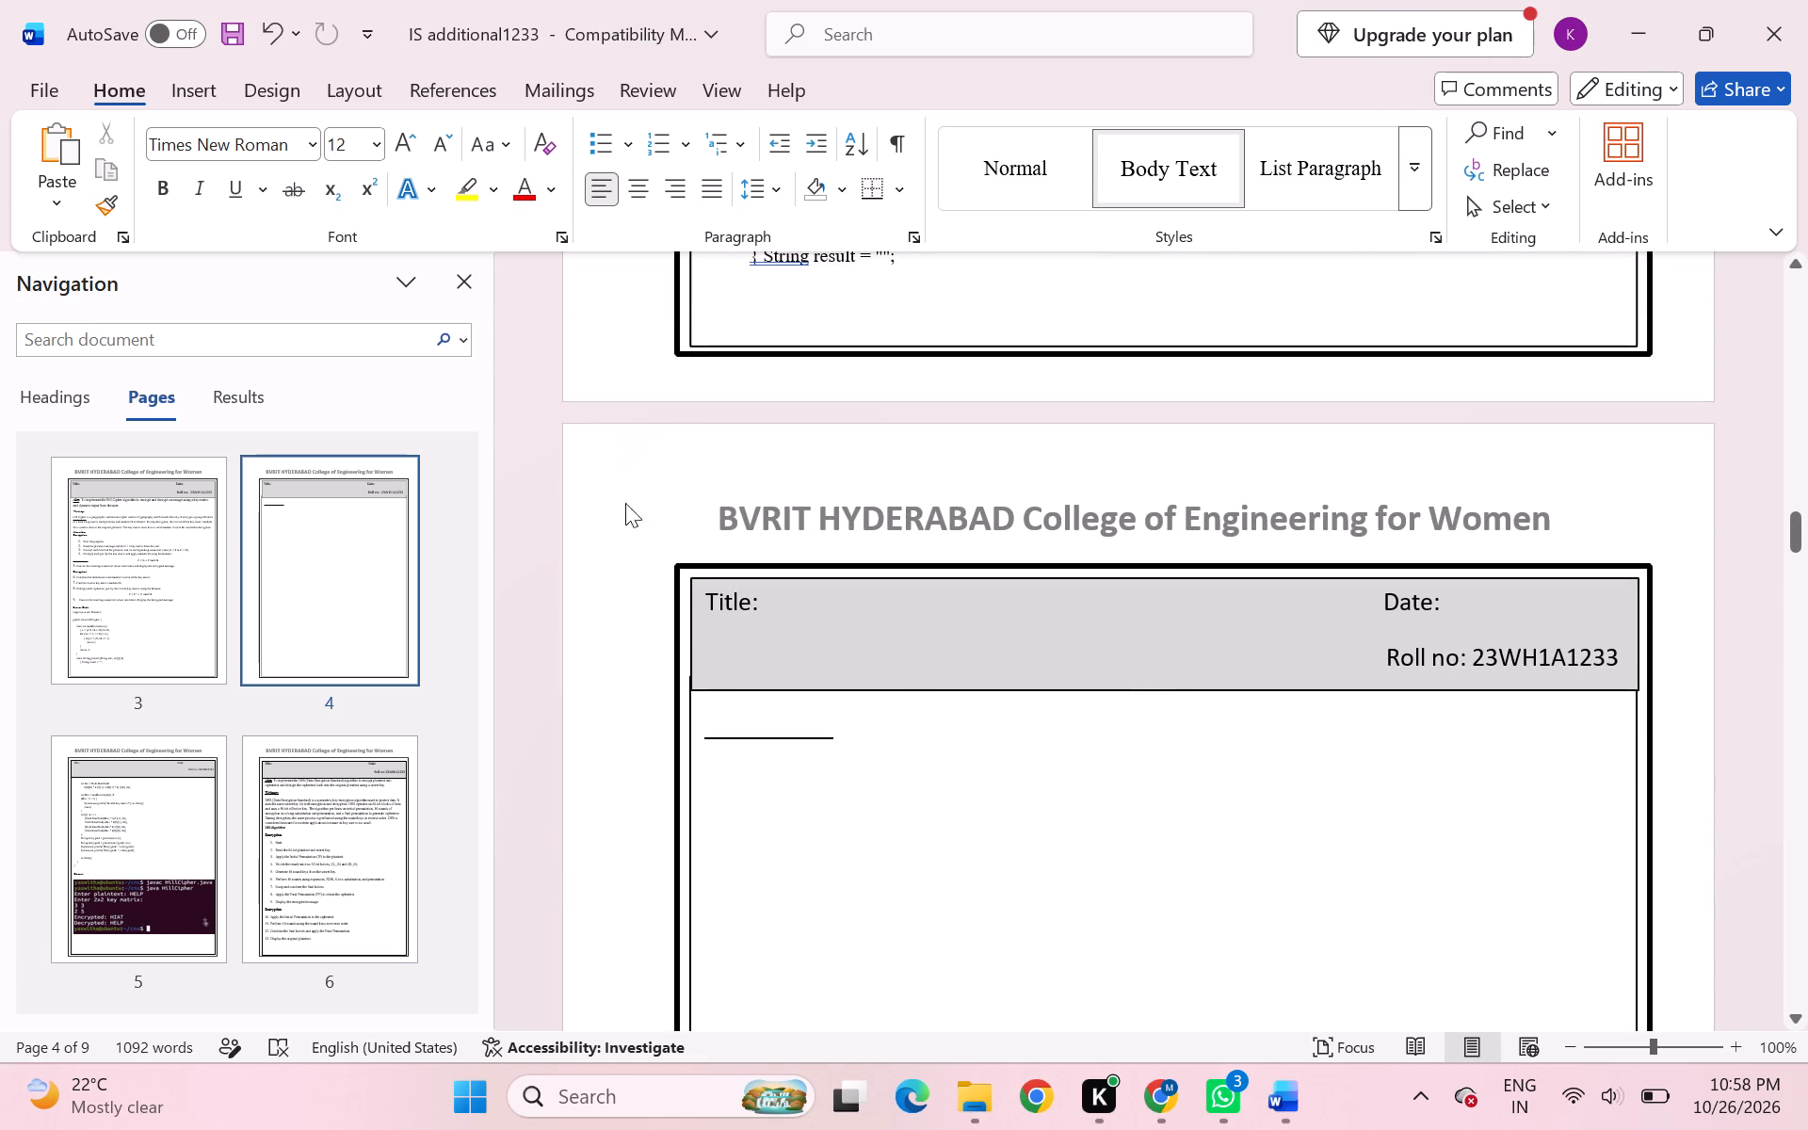
drag(625, 503, 1396, 1008)
key(BackSpace)
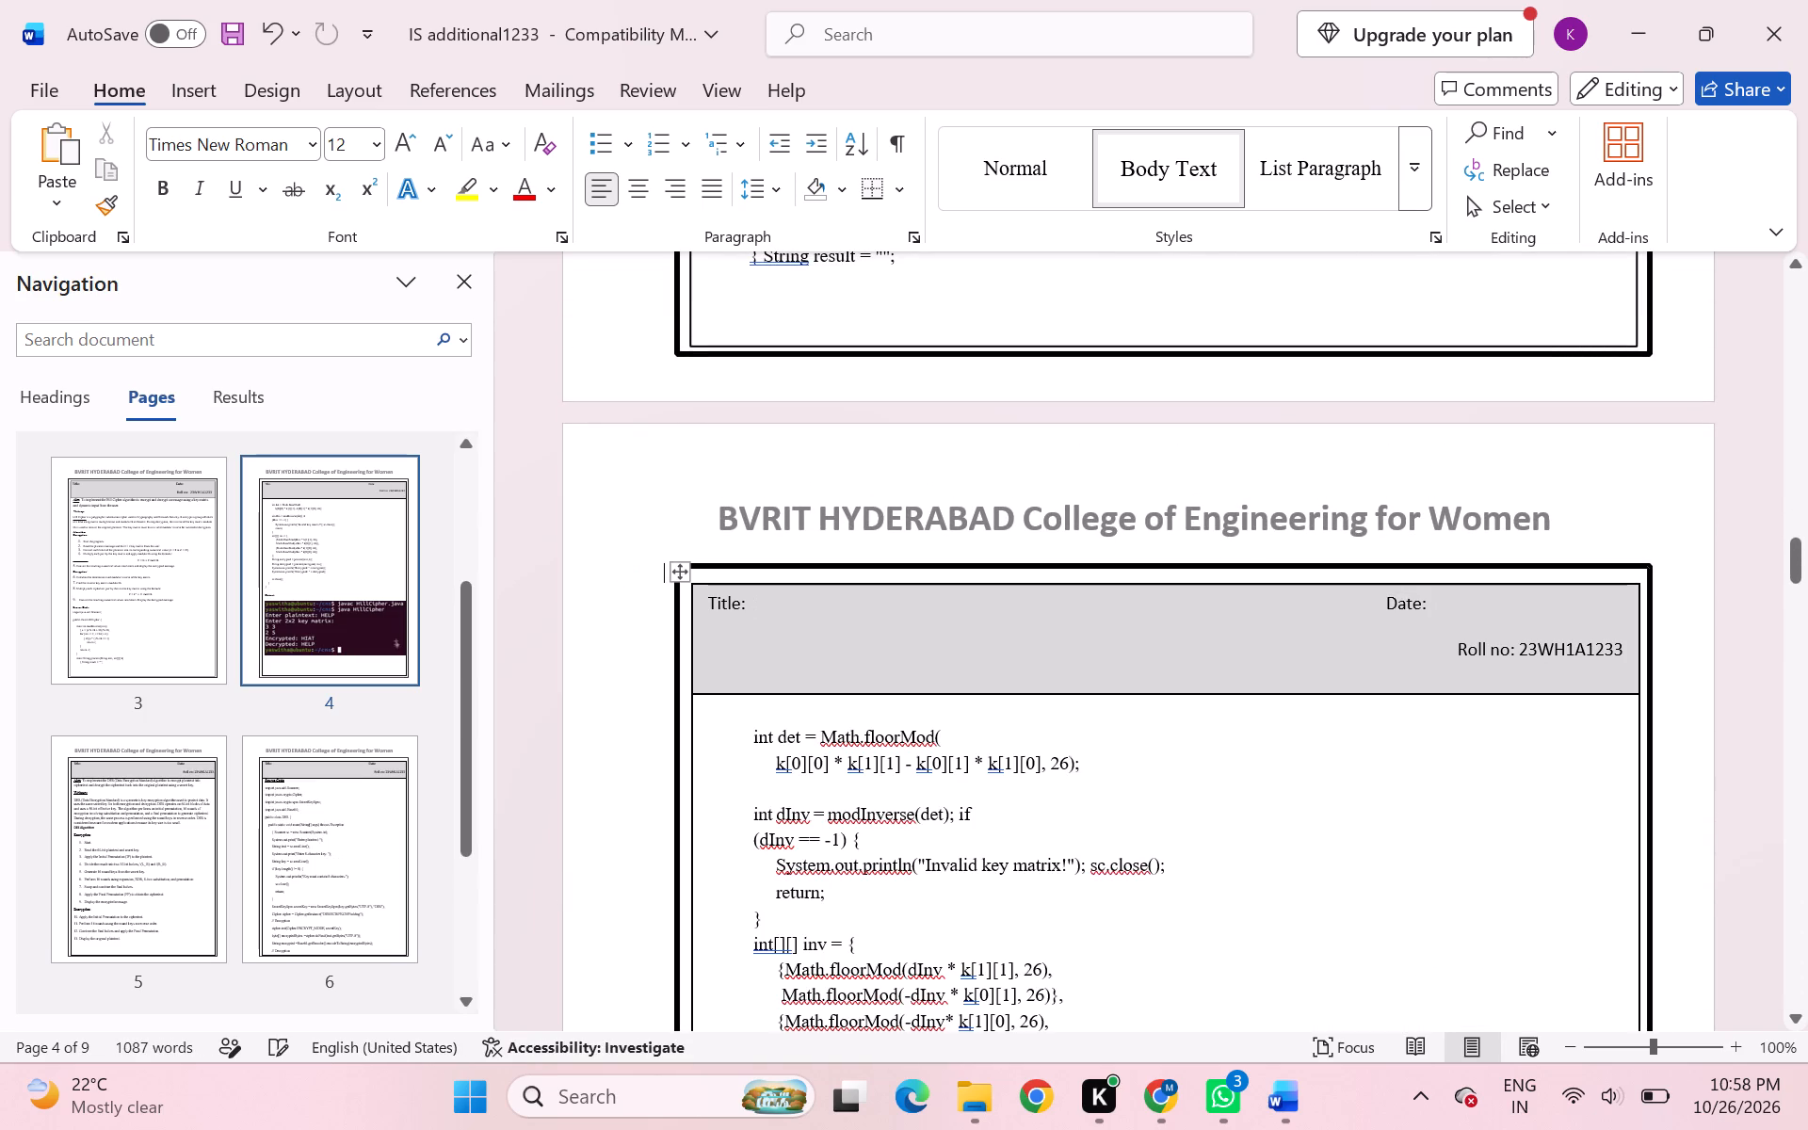
Shrink the Hill Cipher output screenshot on page 4 from its corner.
scroll(1142, 916, down, 3)
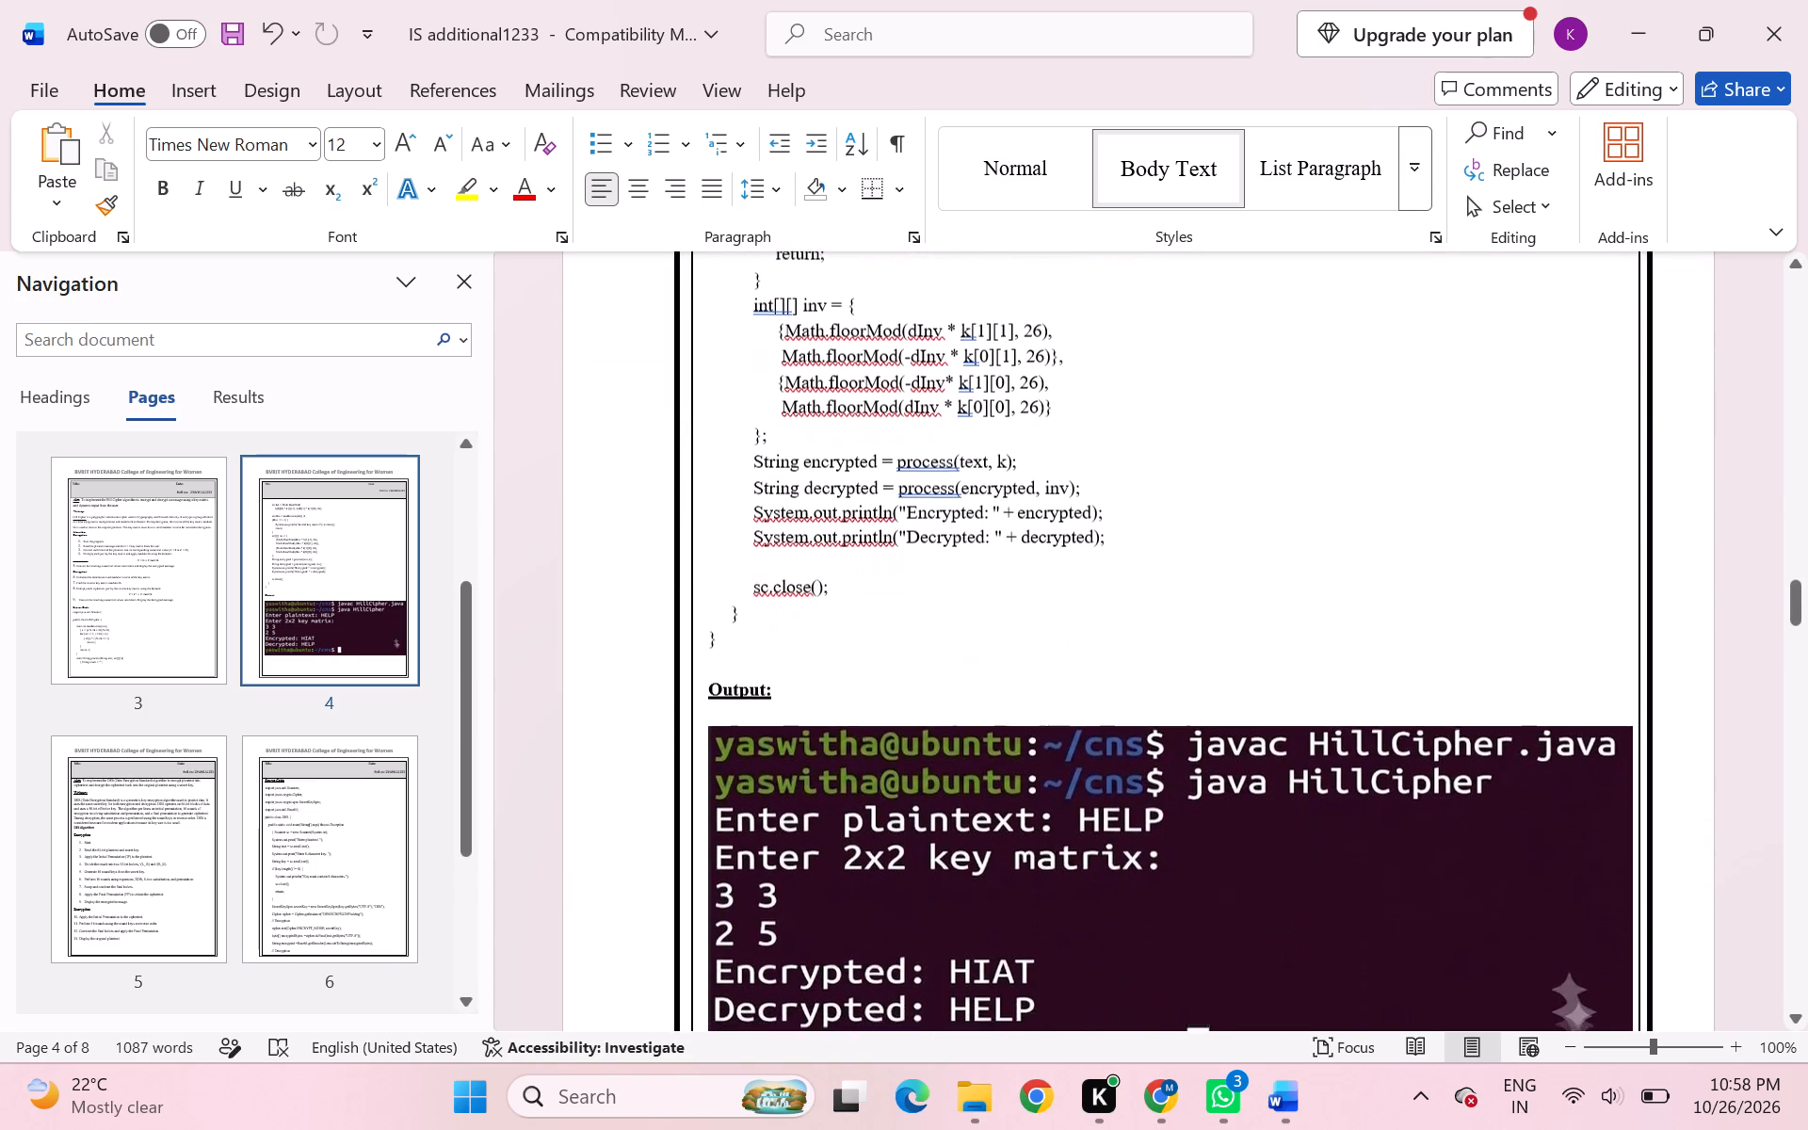
scroll(1142, 912, down, 2)
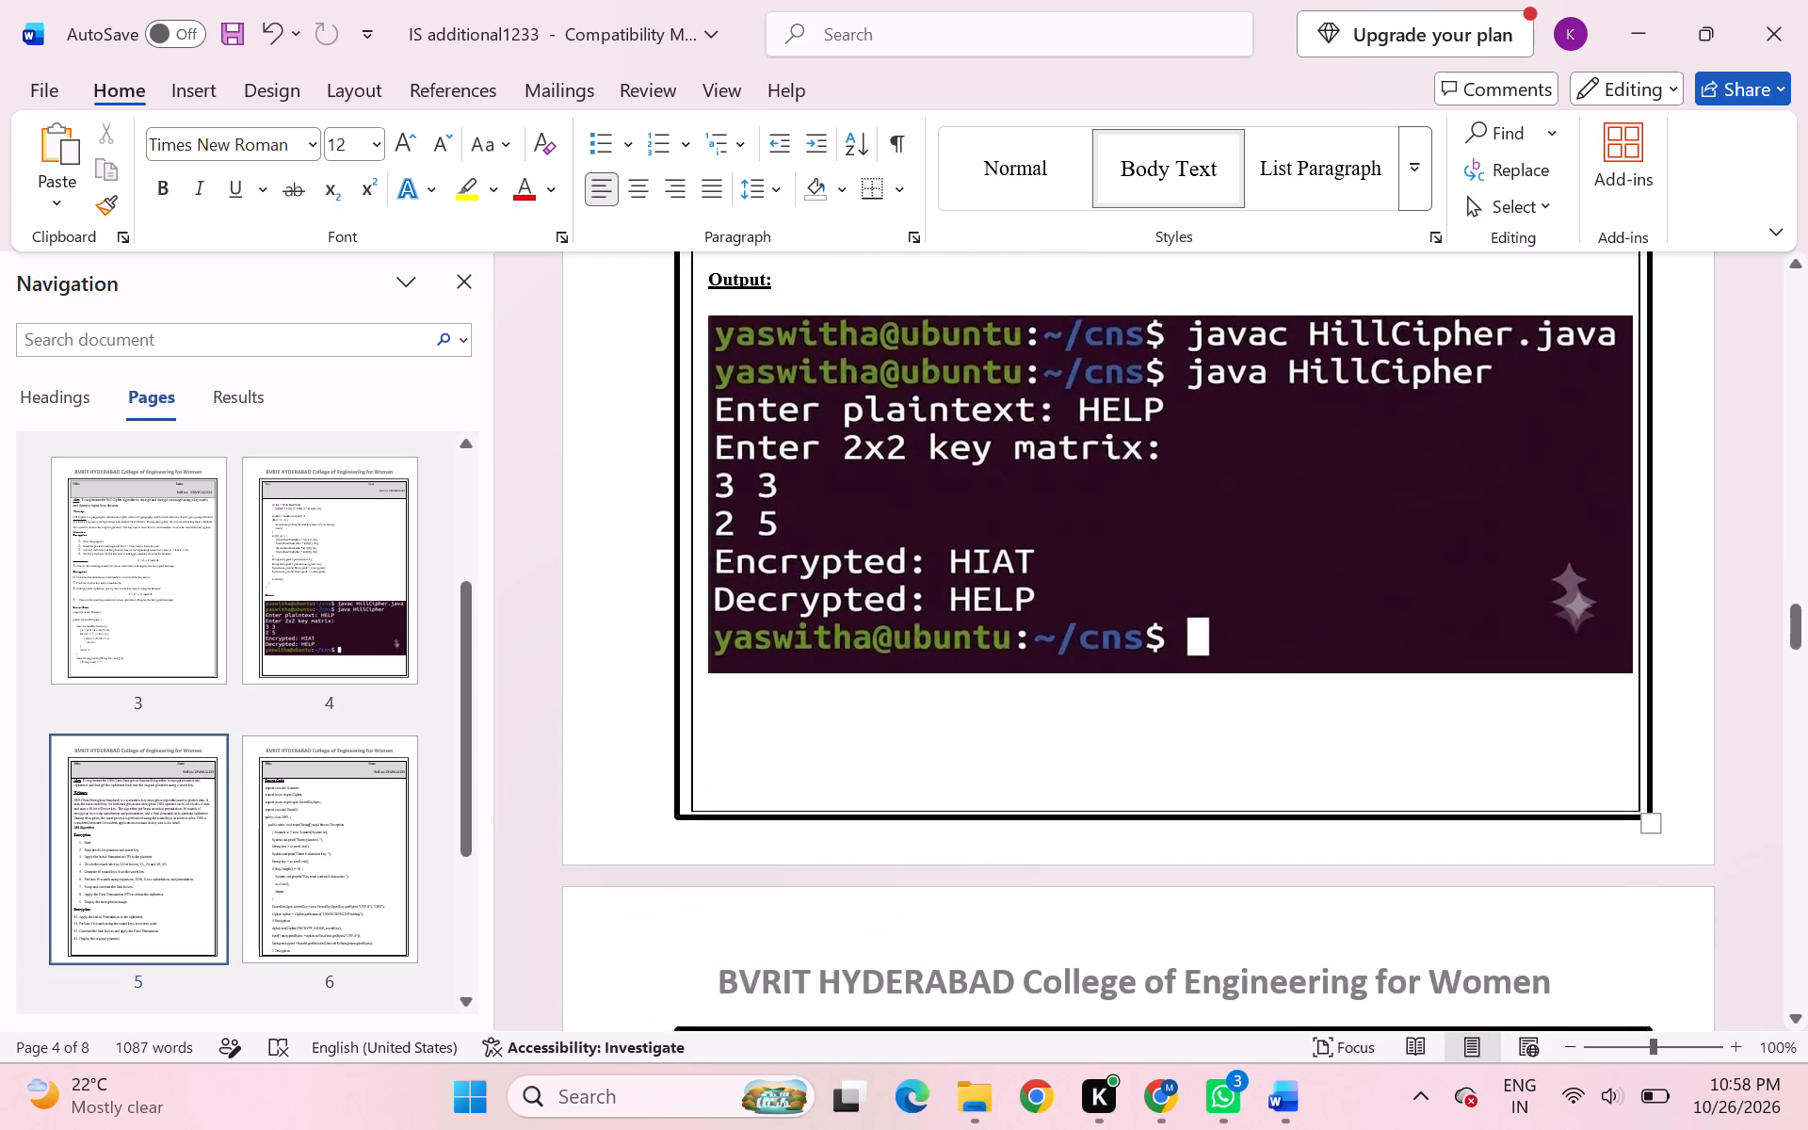
click(1296, 636)
drag(1635, 315, 1479, 428)
Set the DES text from the "Writeup:" heading through Decryption step 13 to font size 10.
scroll(1286, 679, down, 2)
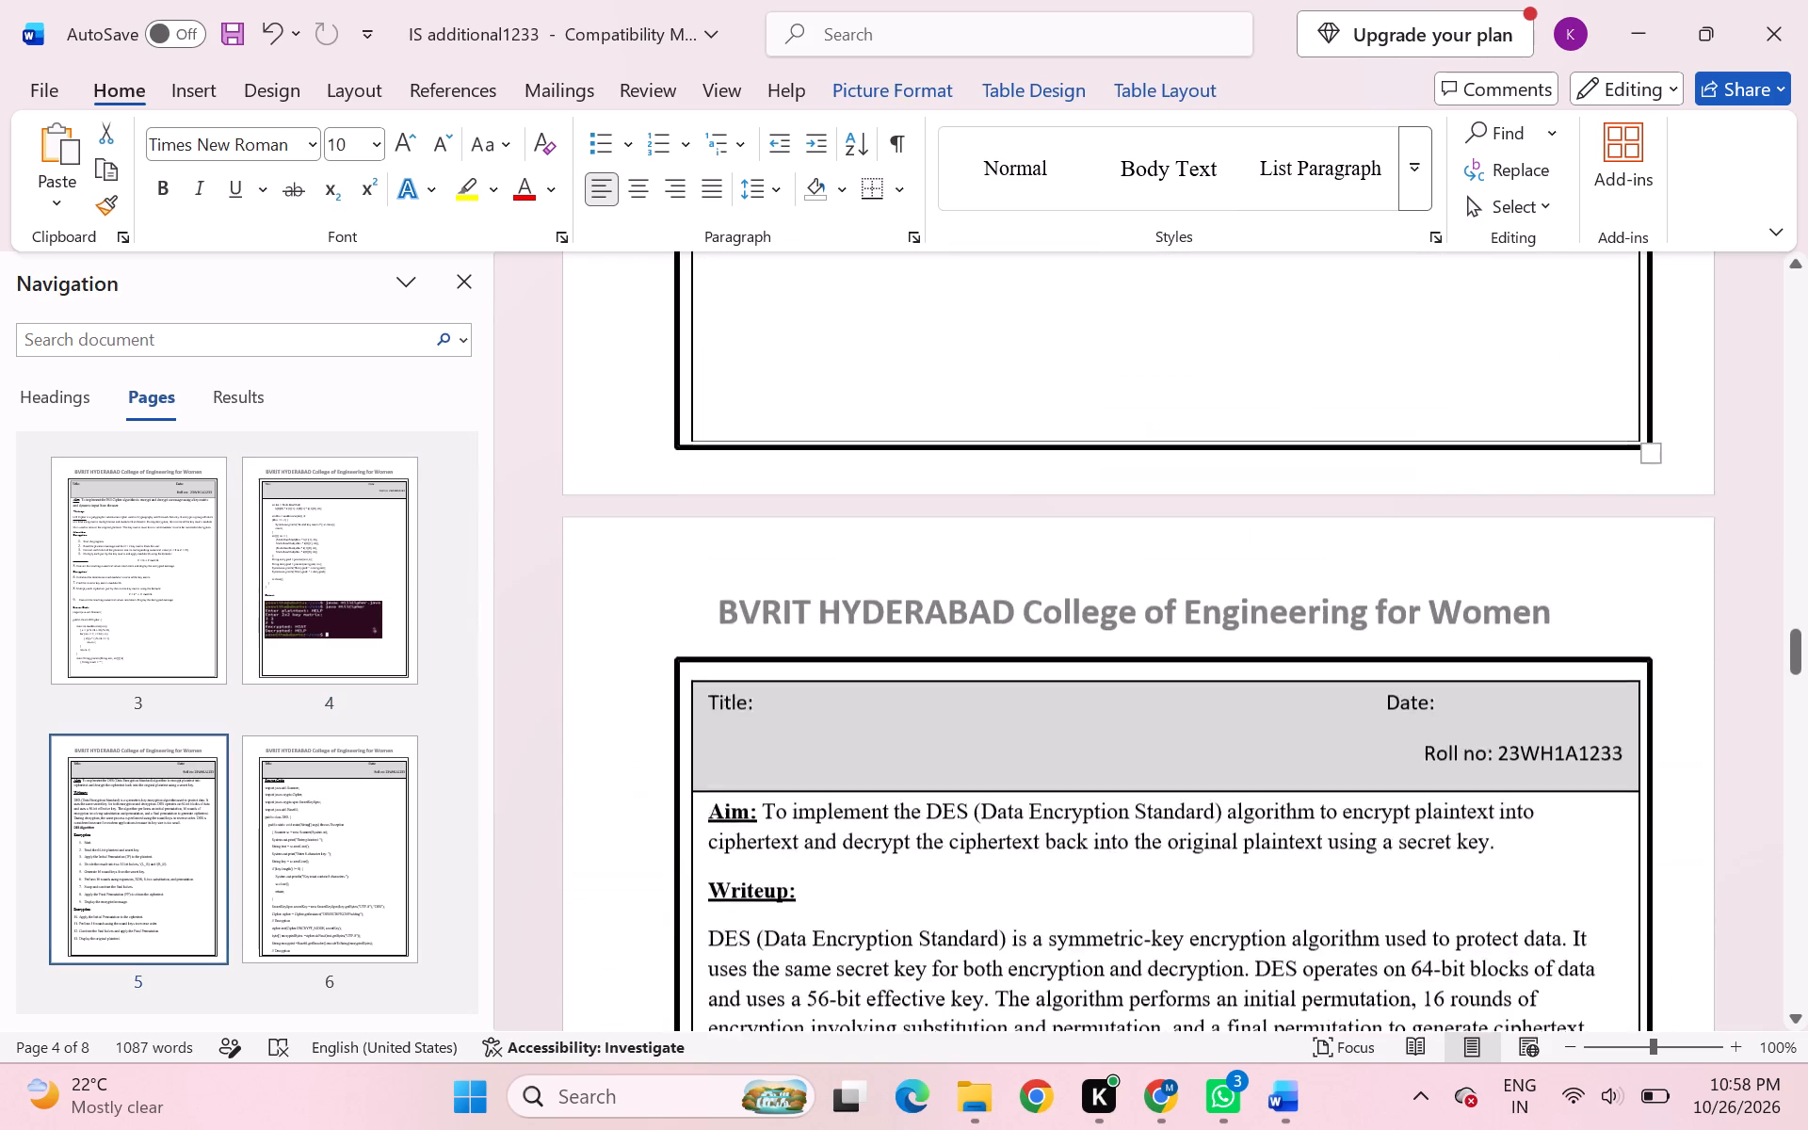
scroll(1286, 679, down, 5)
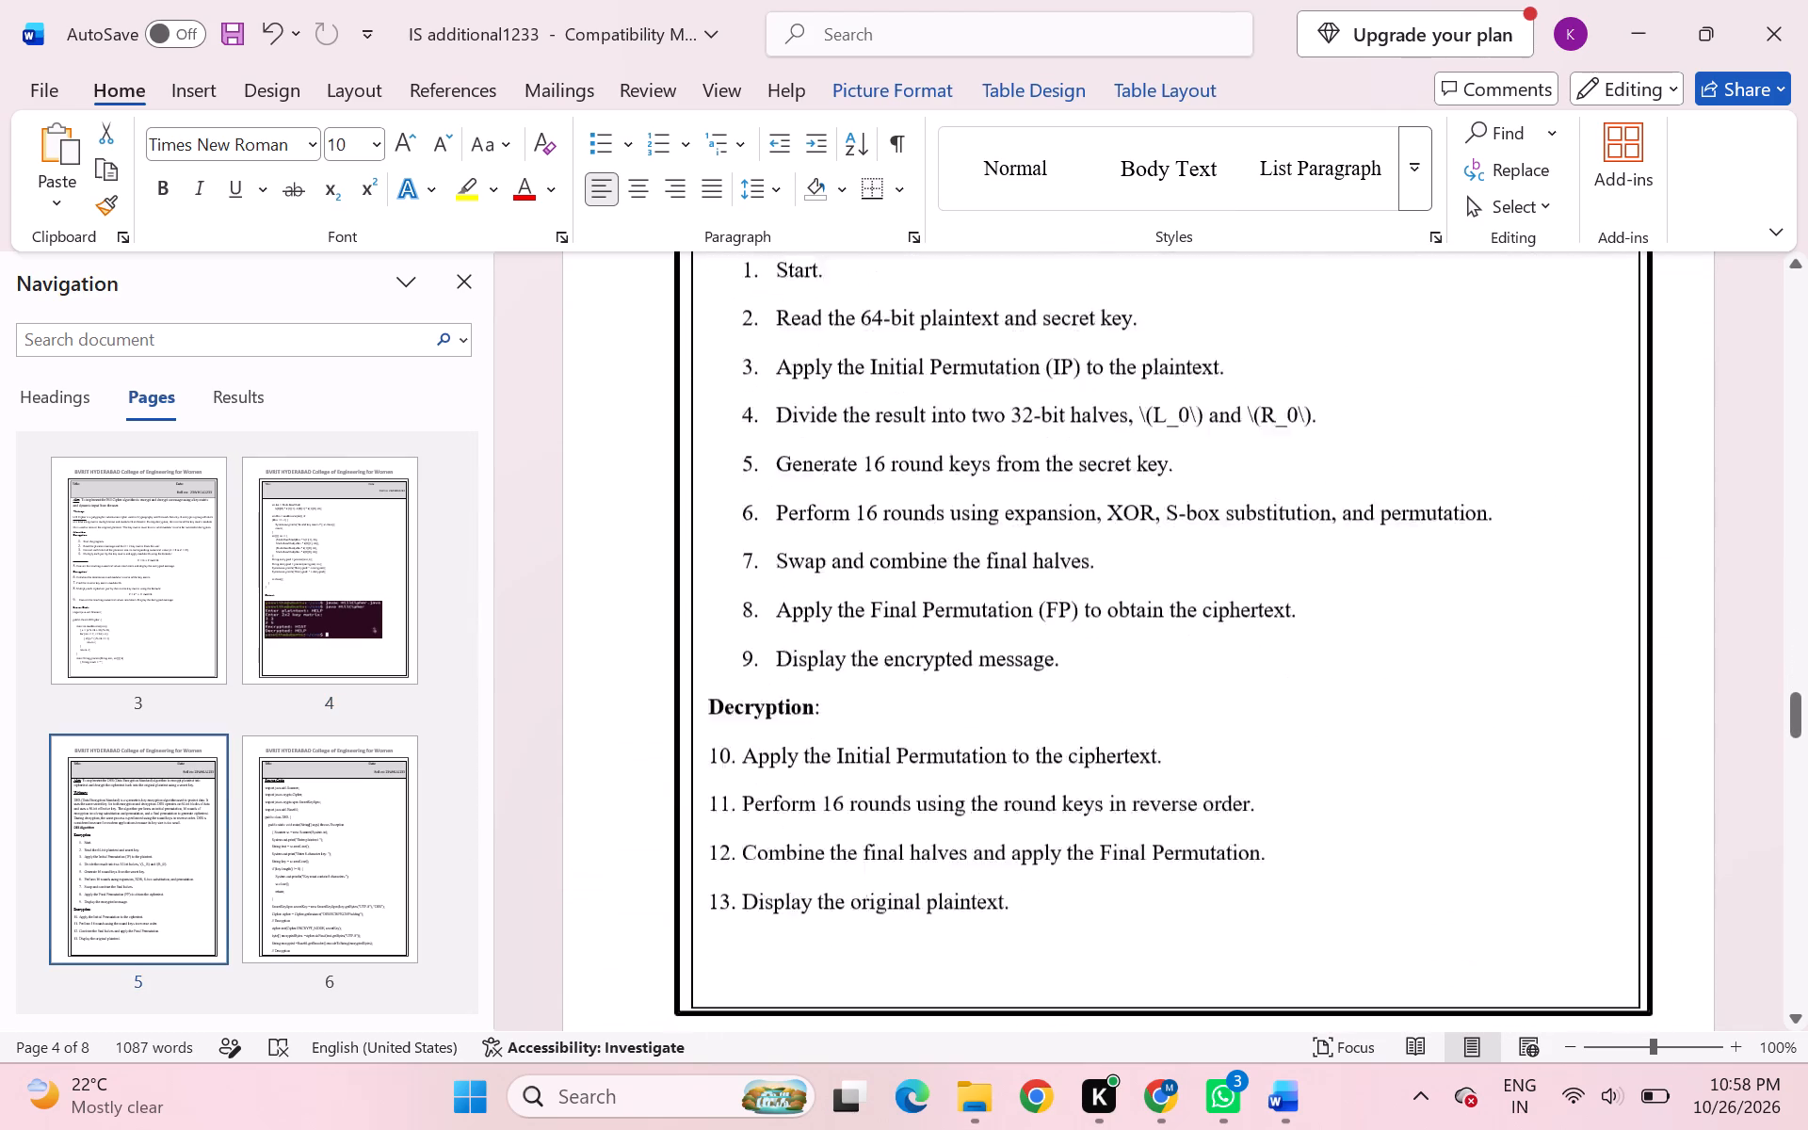
scroll(1286, 679, down, 3)
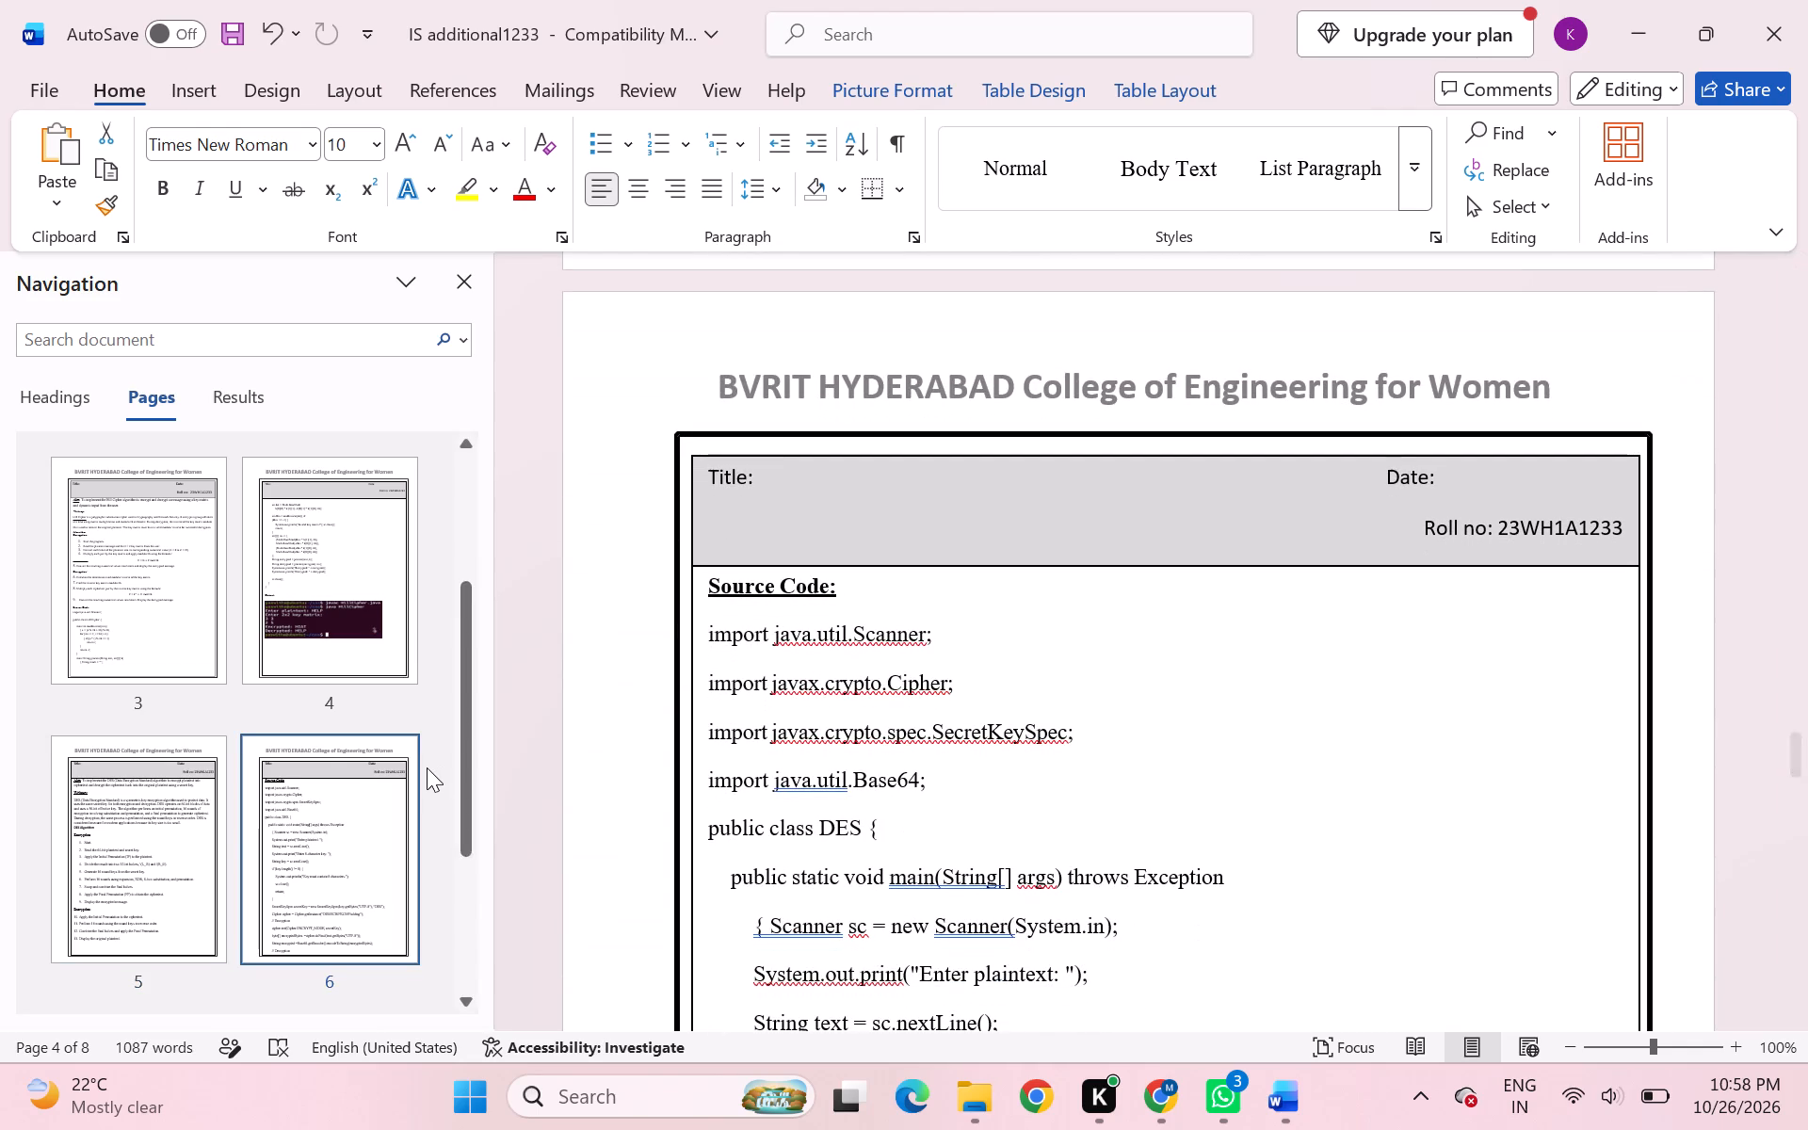
scroll(427, 767, down, 1)
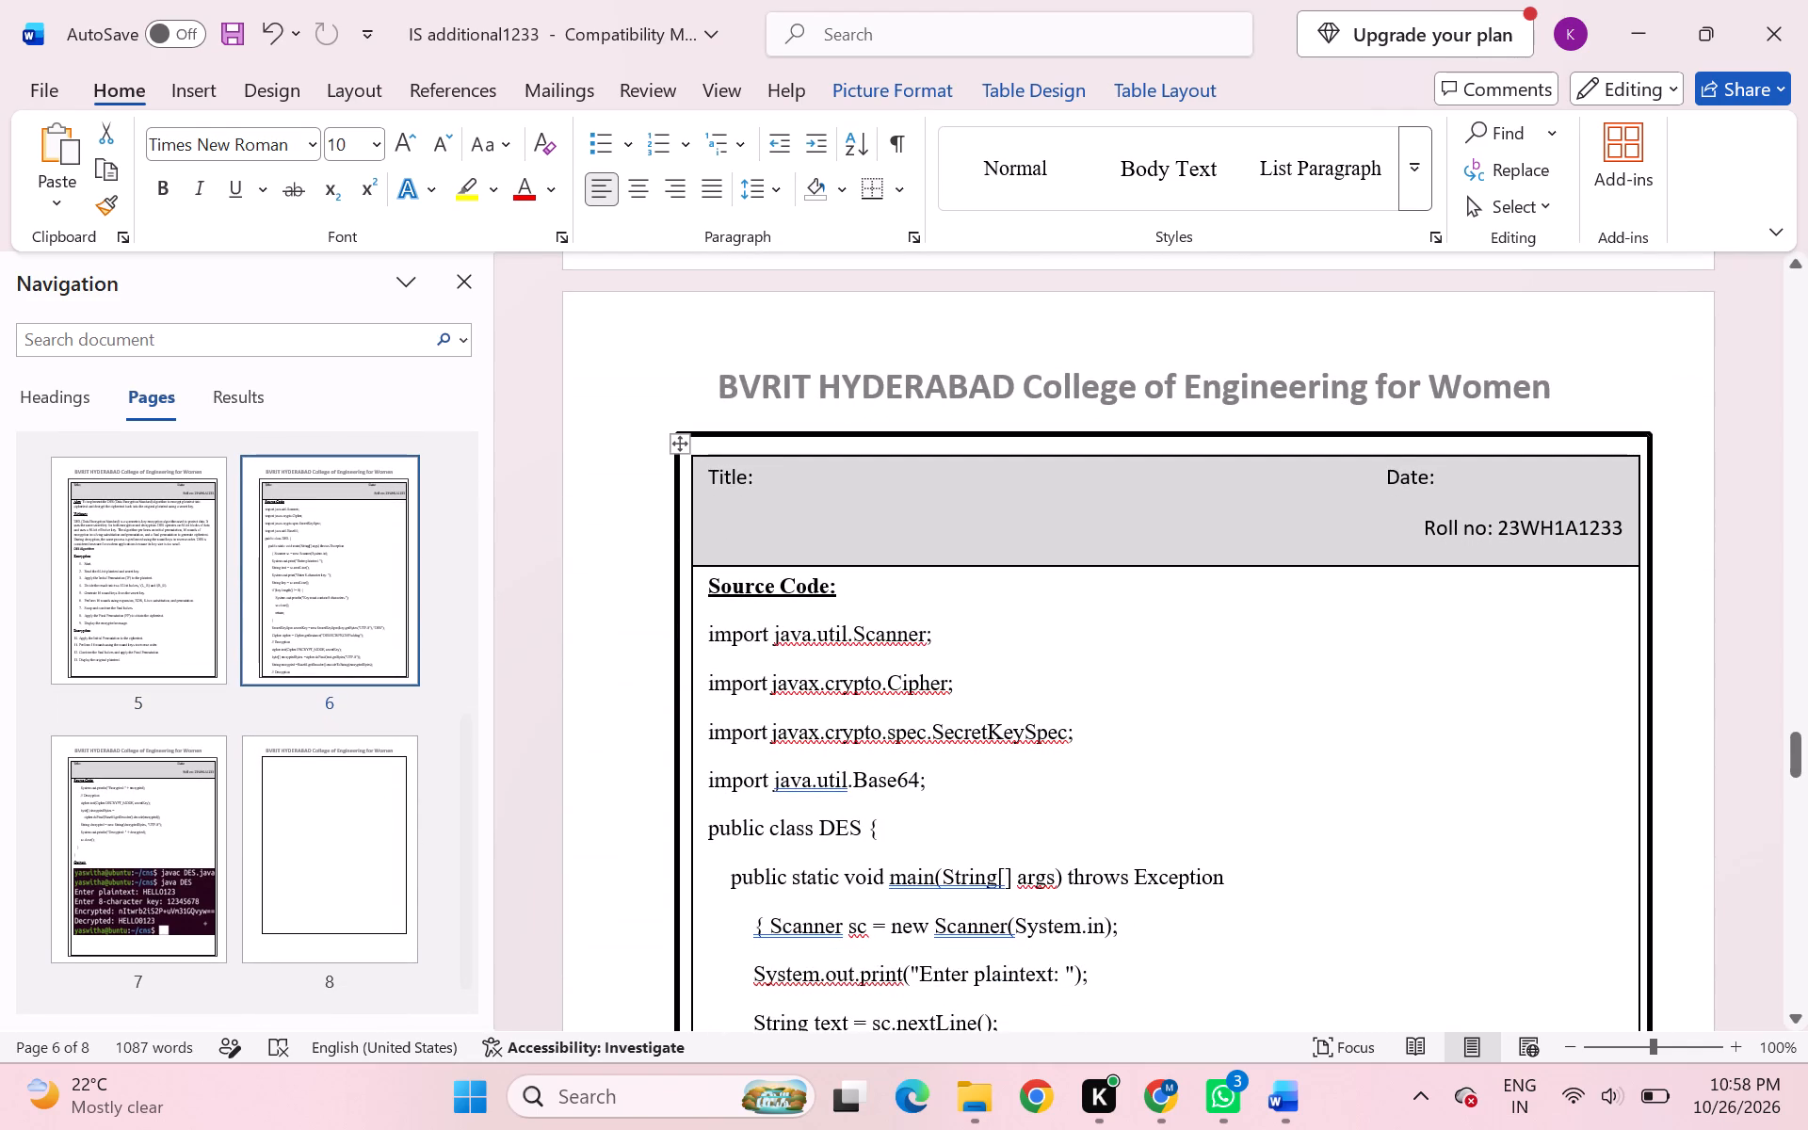
scroll(984, 797, up, 5)
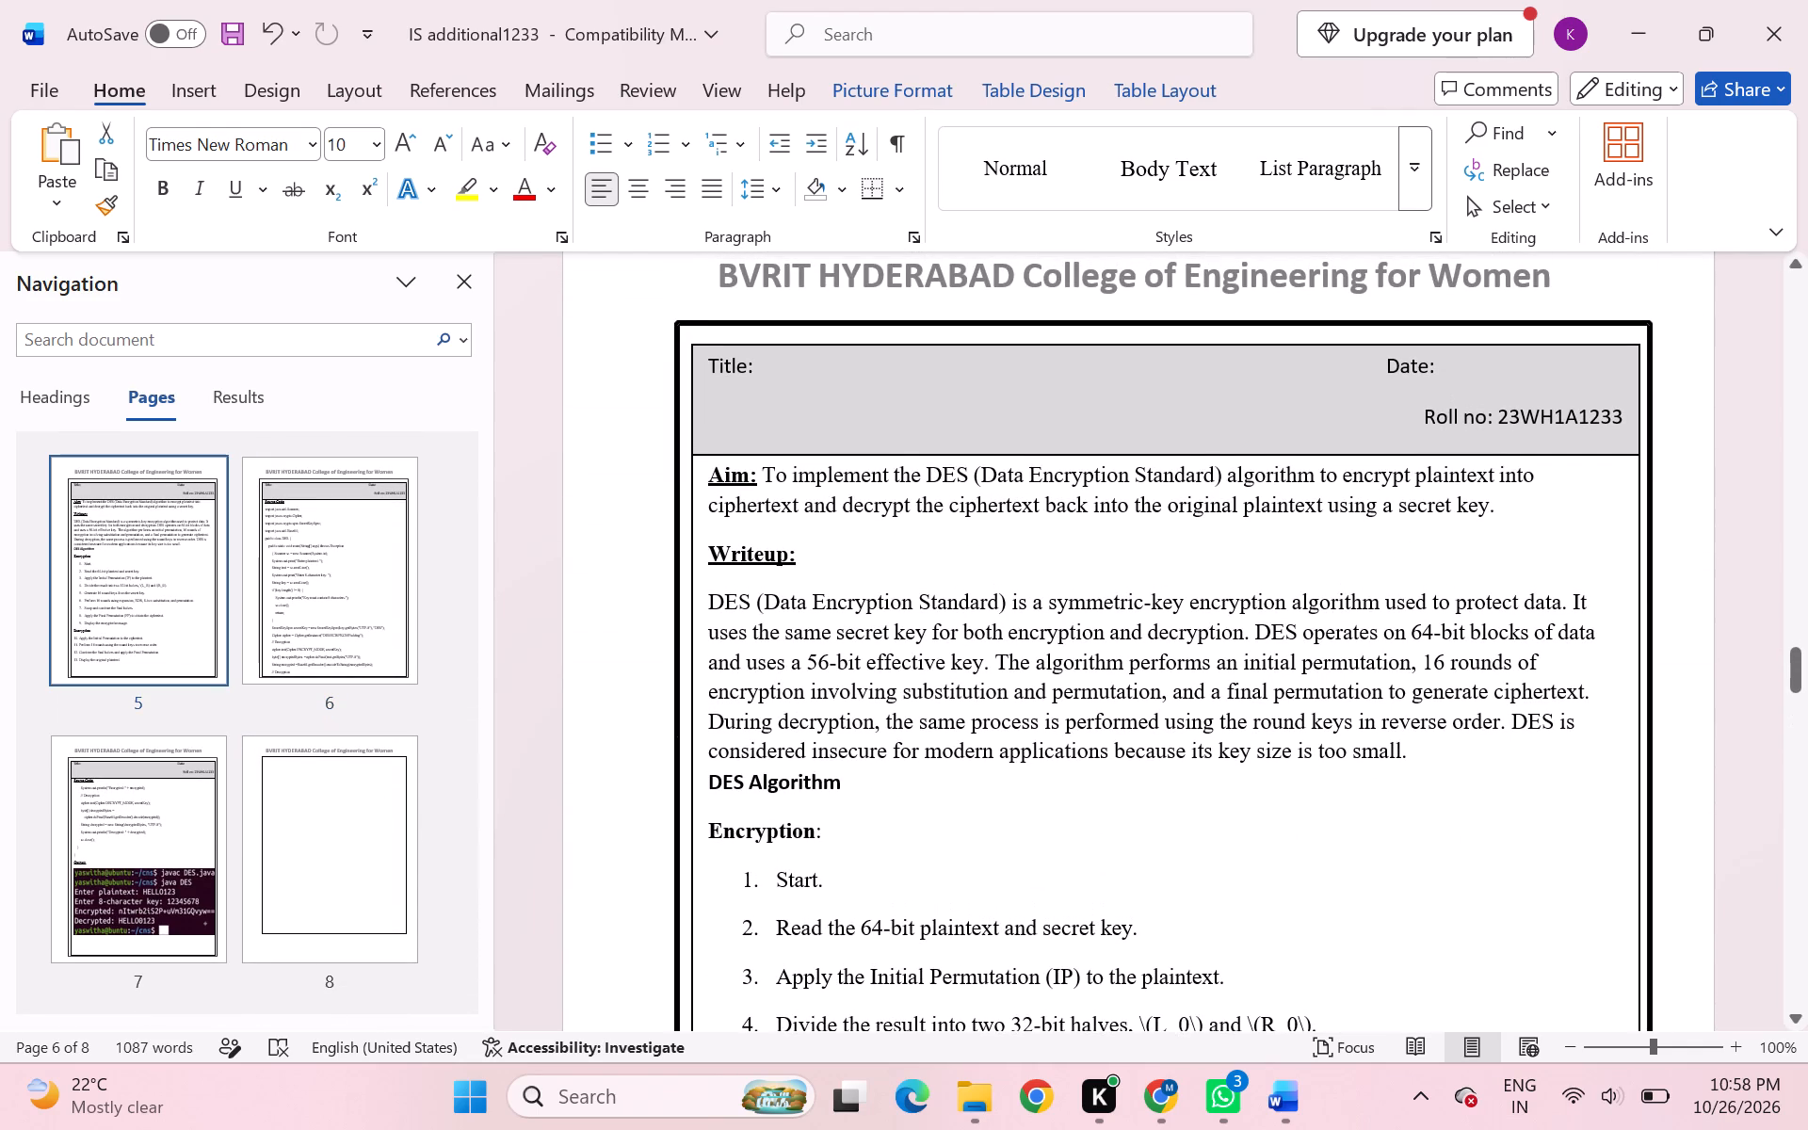
drag(715, 546, 1086, 504)
click(381, 145)
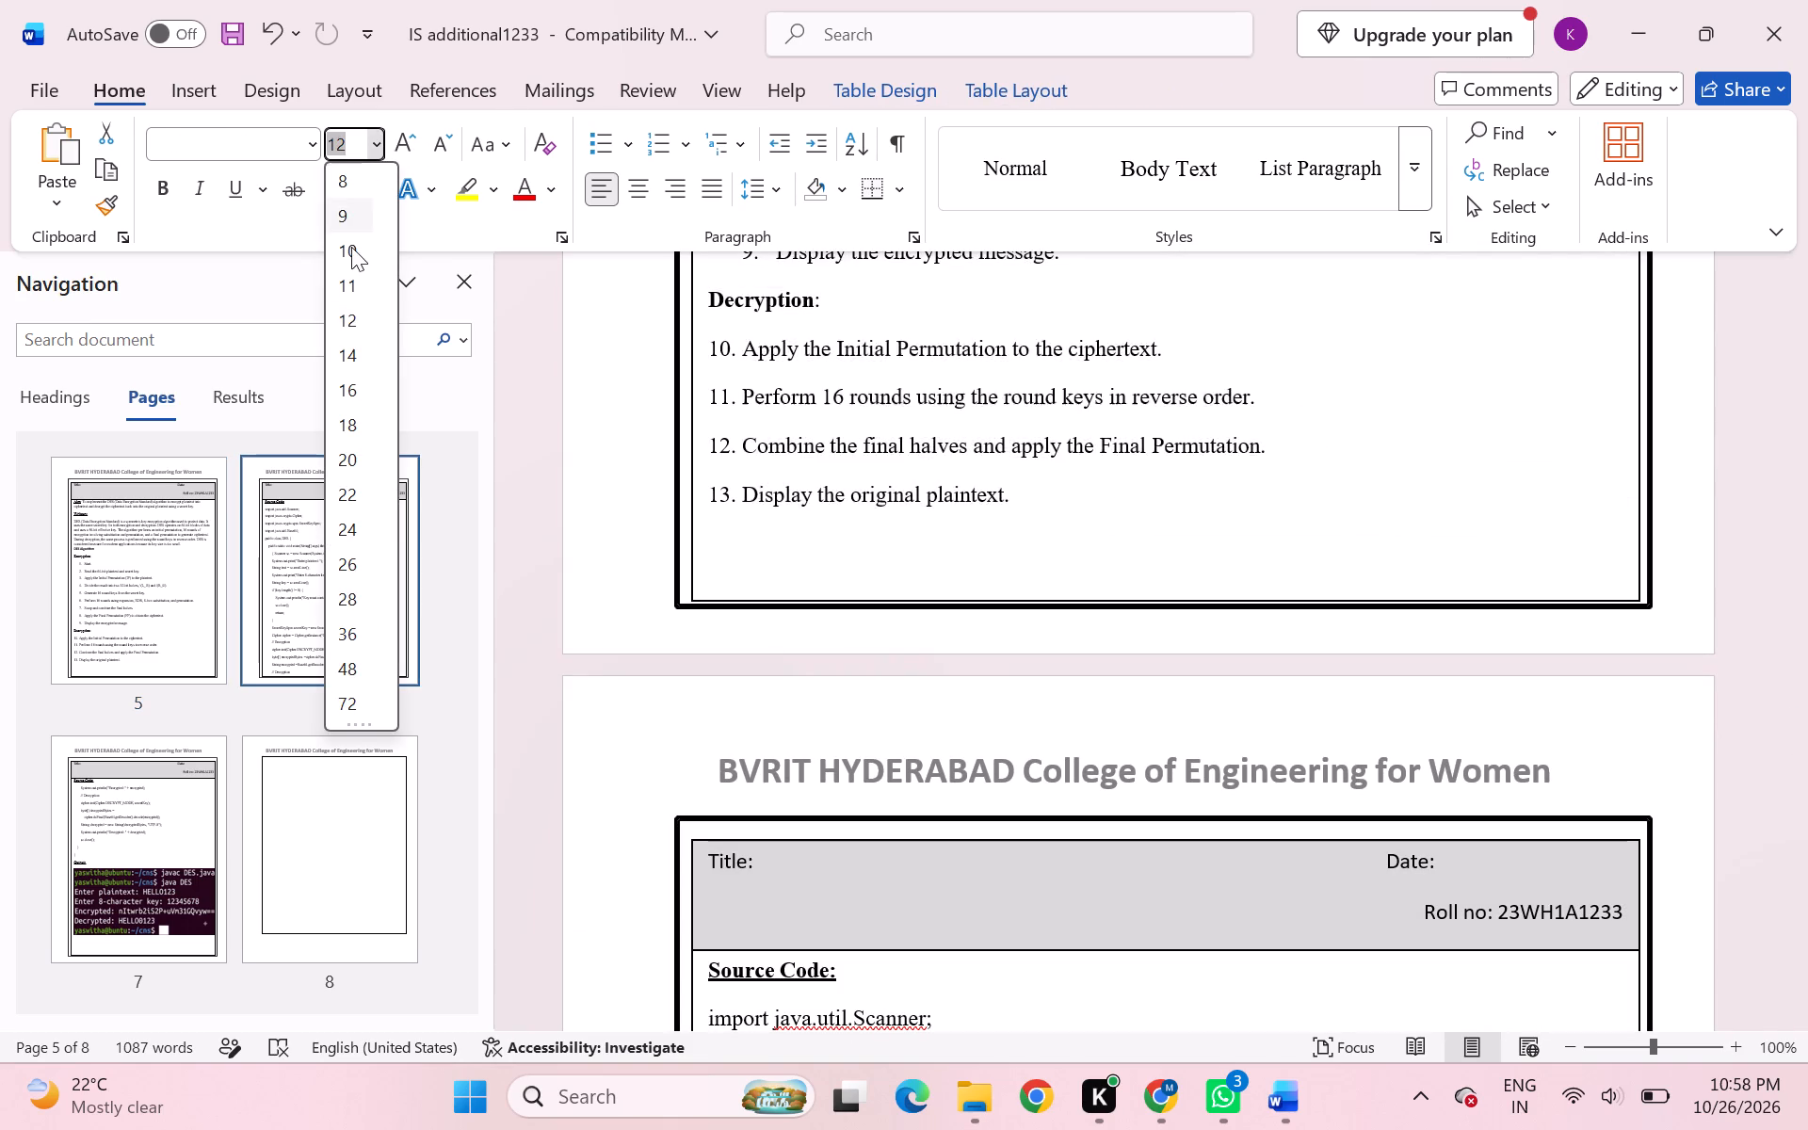
click(350, 252)
click(1075, 496)
Delete the passage from "16 rounds of encryption" through "in reverse order." from the DES writeup paragraph.
scroll(1075, 496, up, 2)
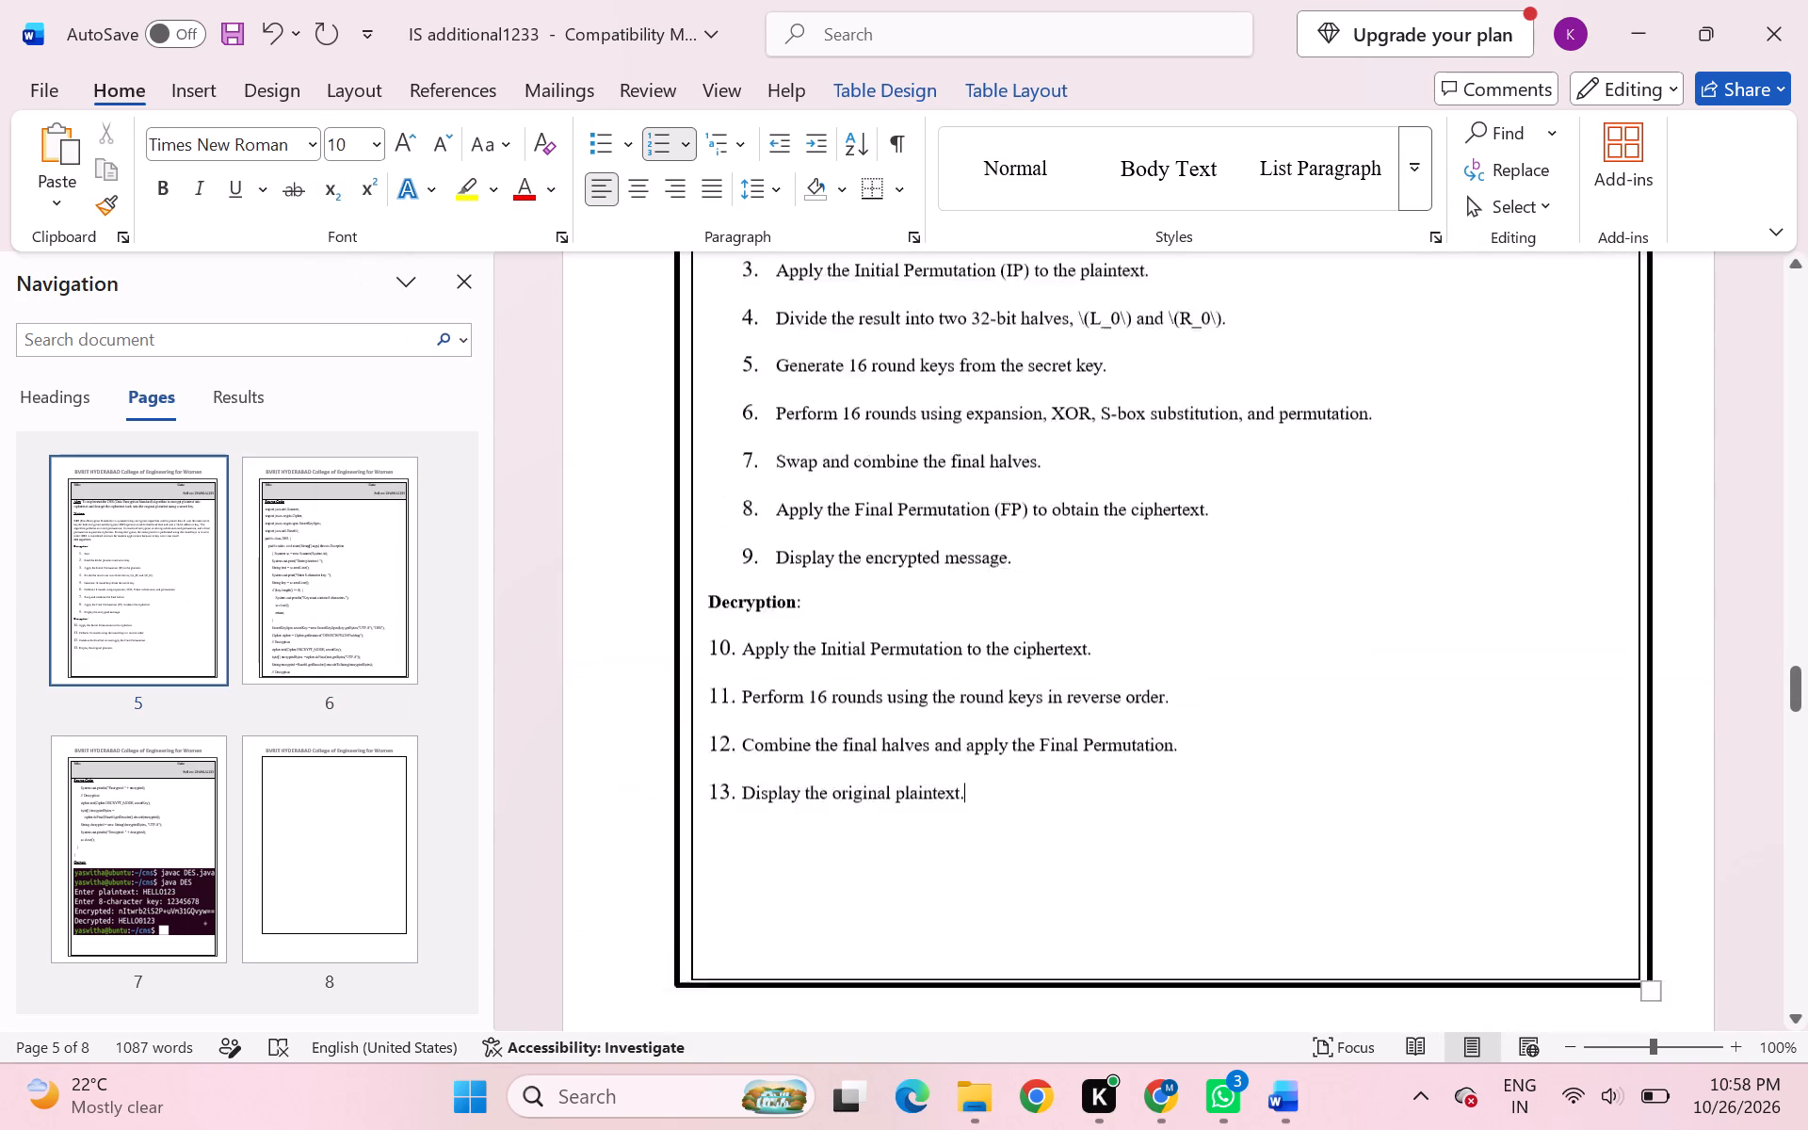
scroll(1075, 496, up, 2)
scroll(1075, 496, down, 5)
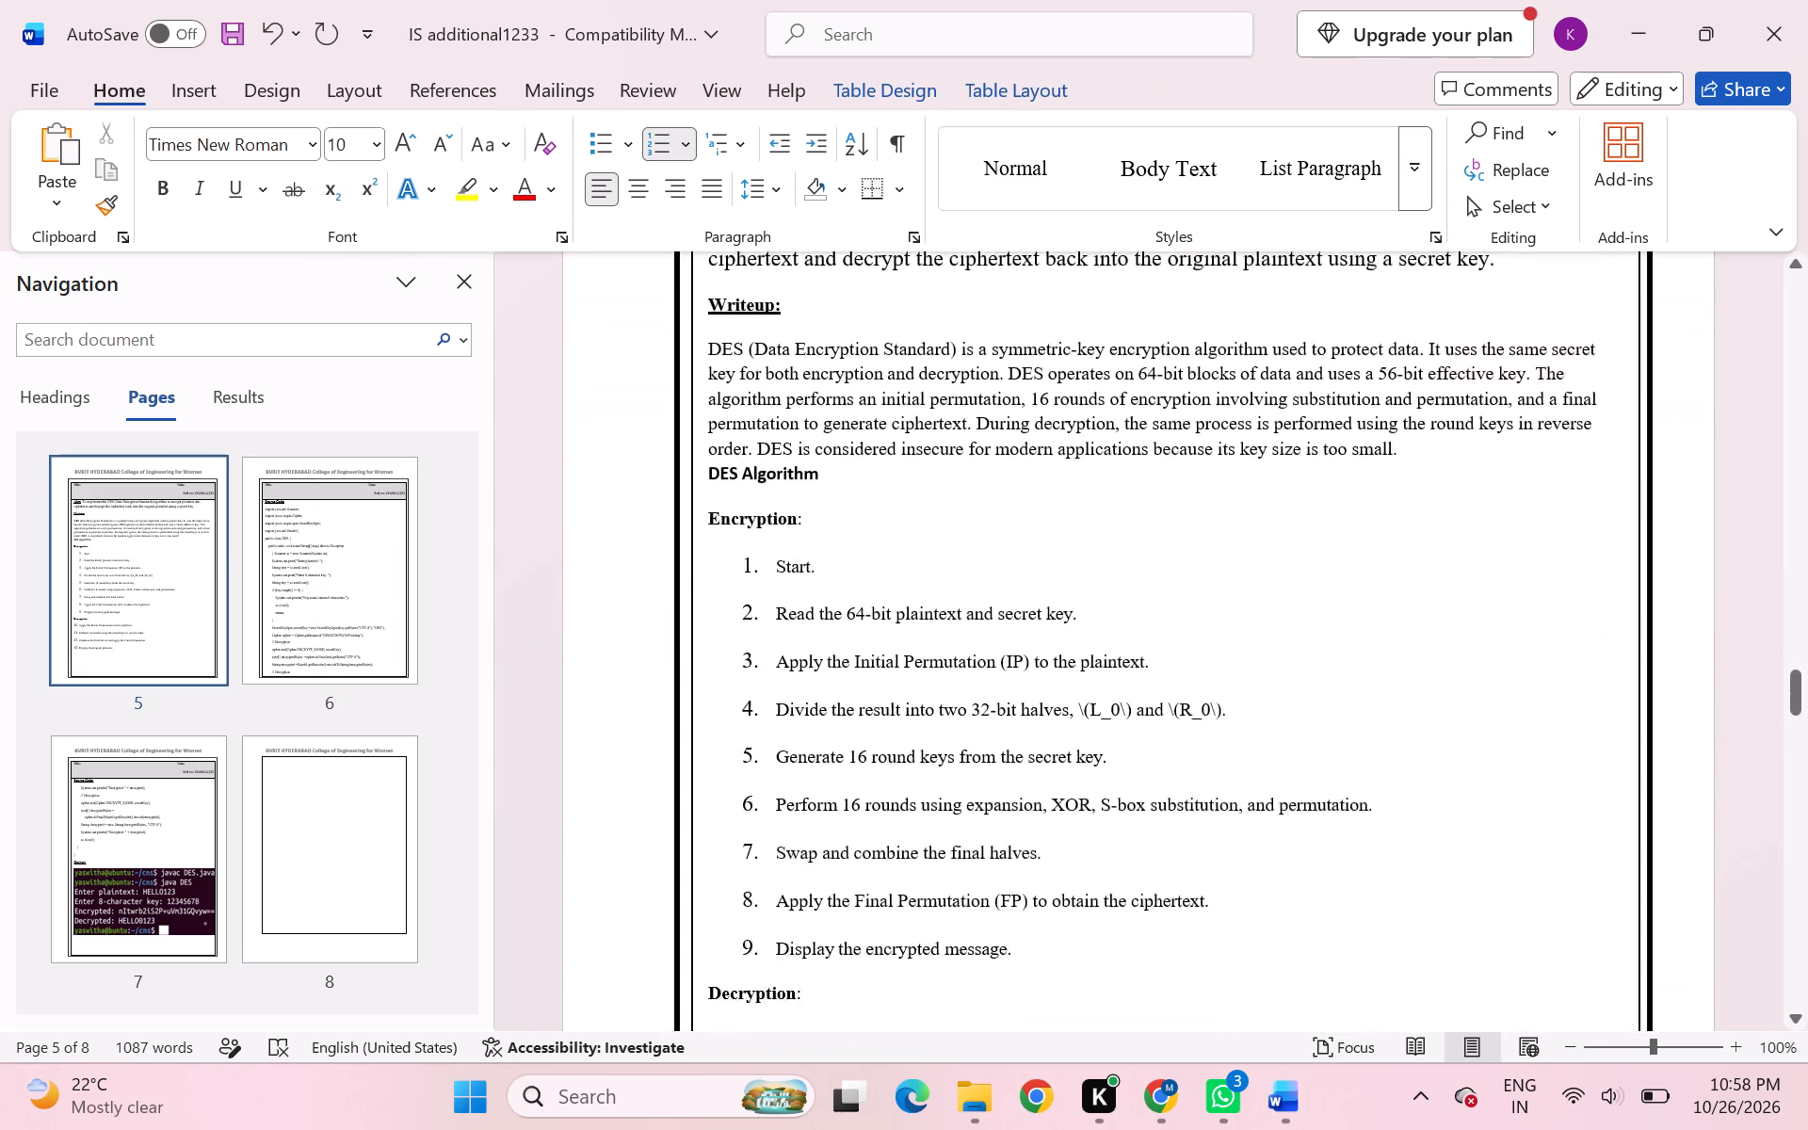
scroll(1075, 496, down, 2)
scroll(1075, 496, up, 2)
scroll(1075, 496, down, 1)
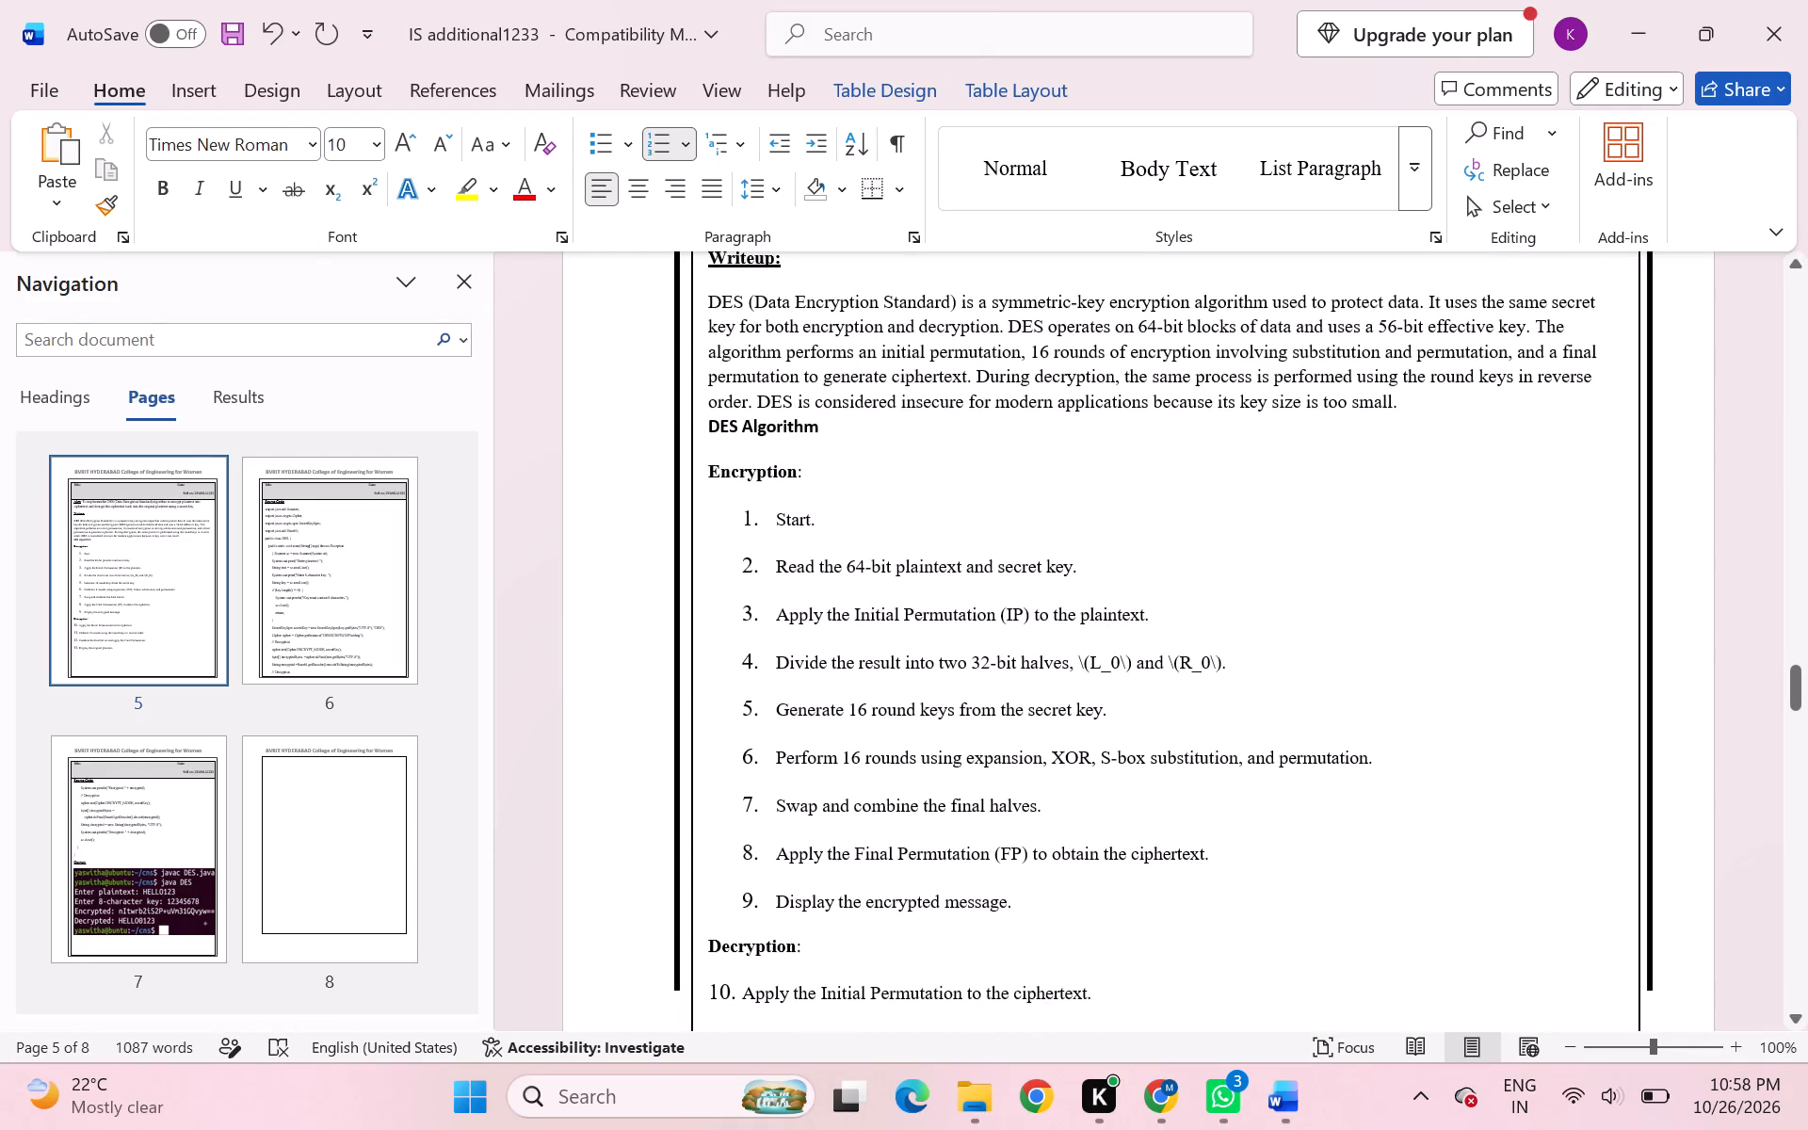
drag(1030, 340, 1053, 343)
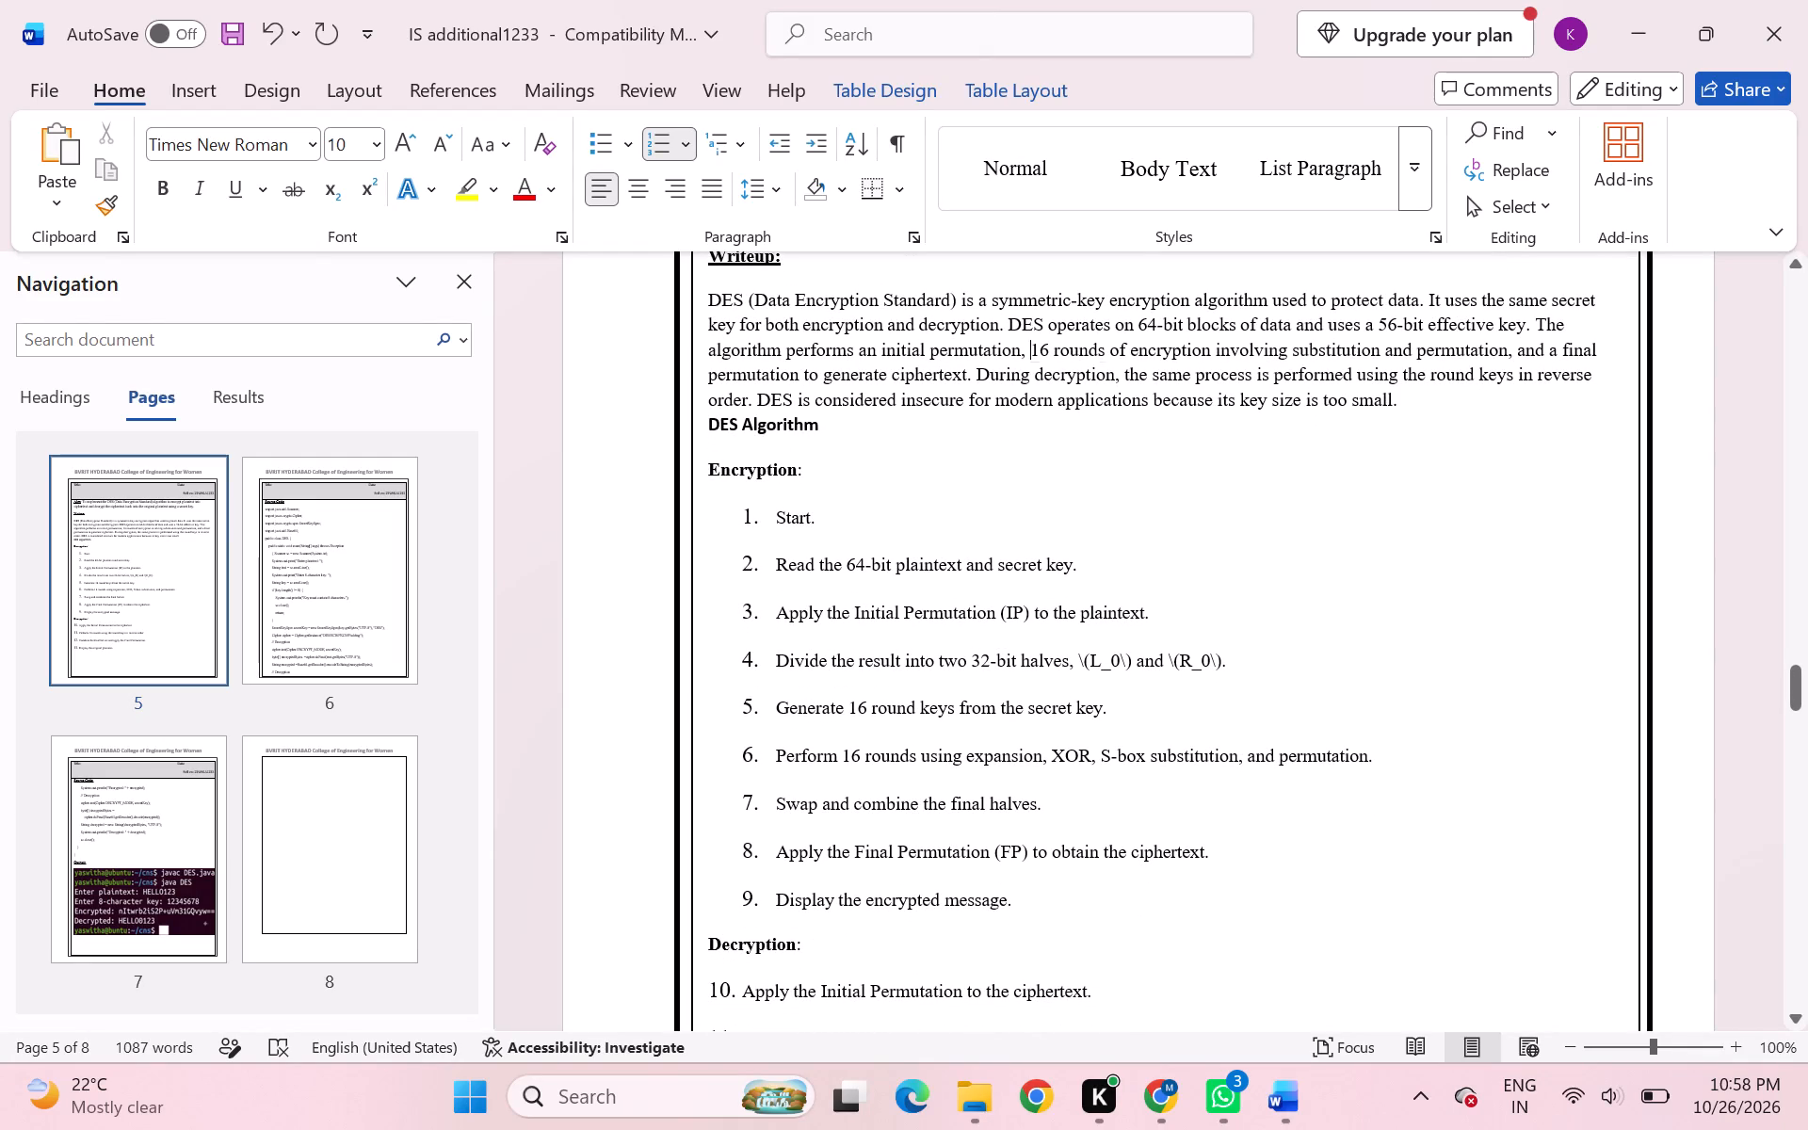
drag(1053, 343, 850, 377)
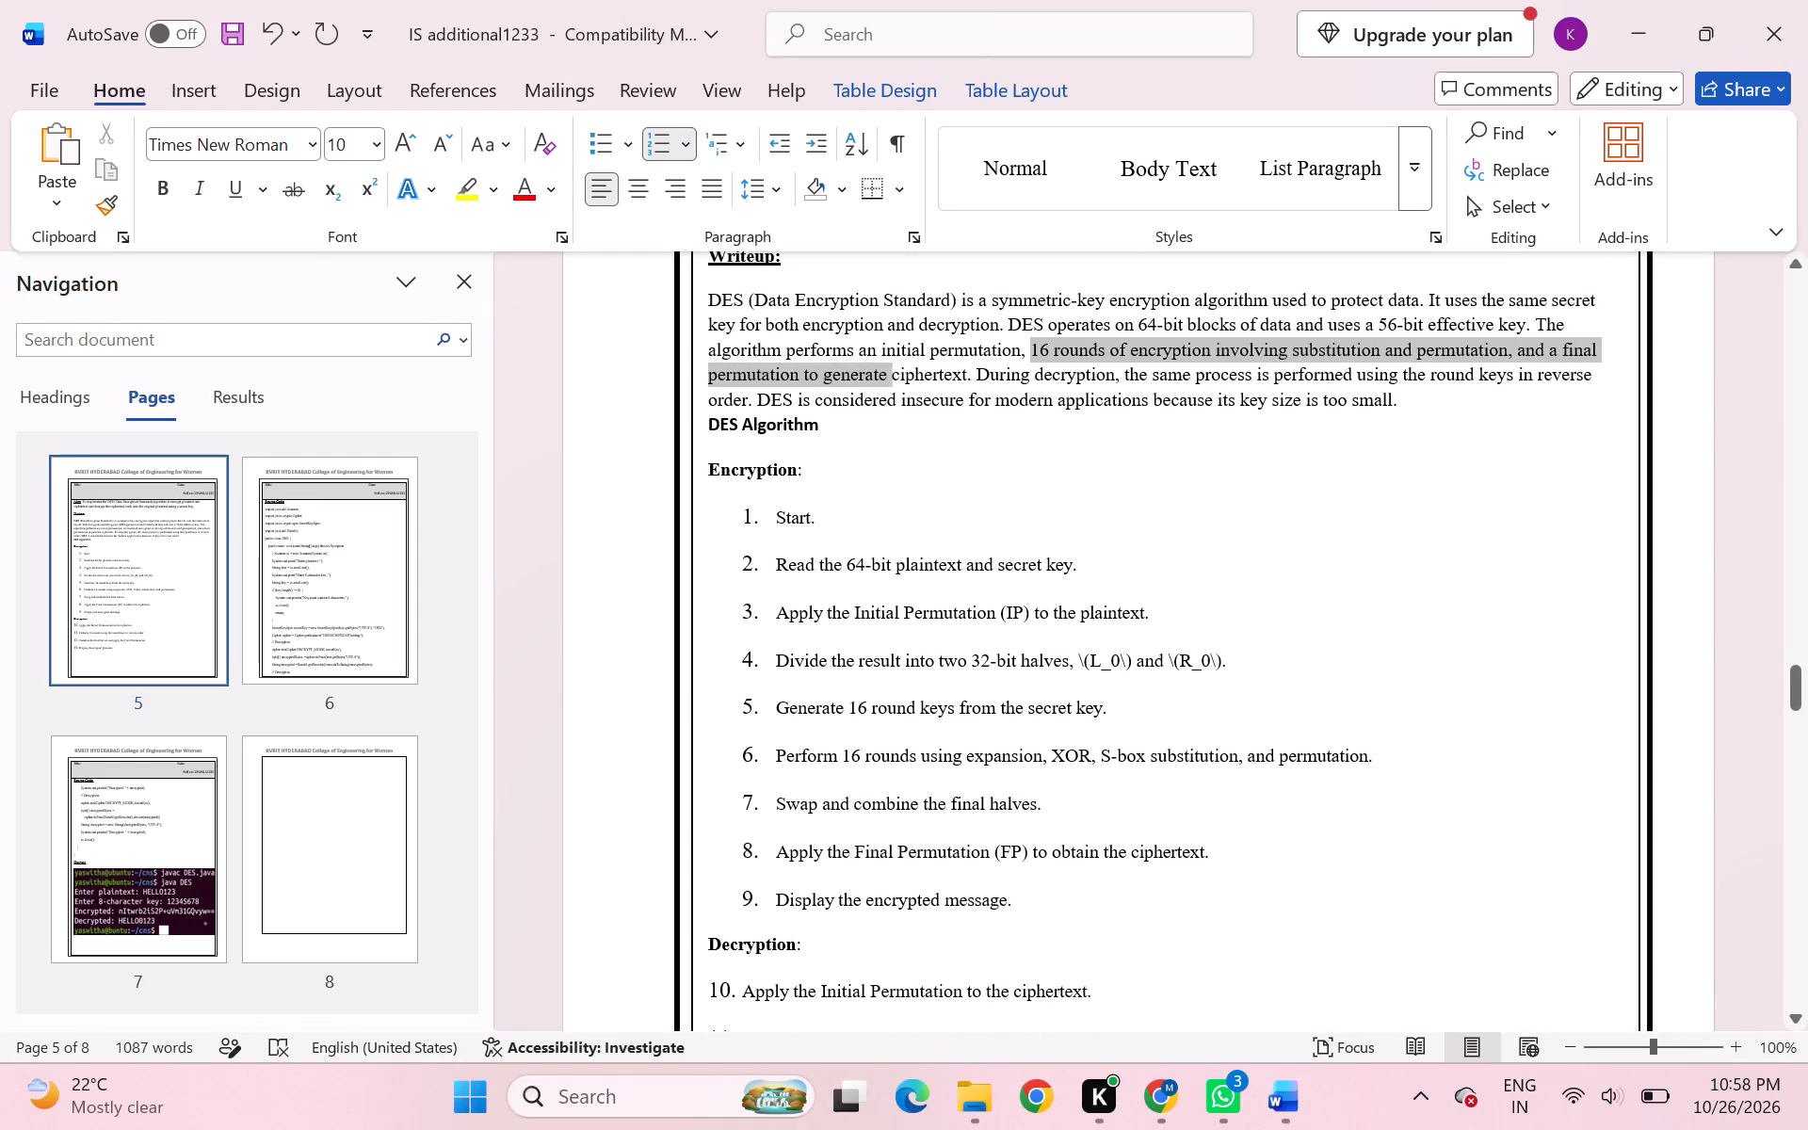
drag(850, 377, 759, 402)
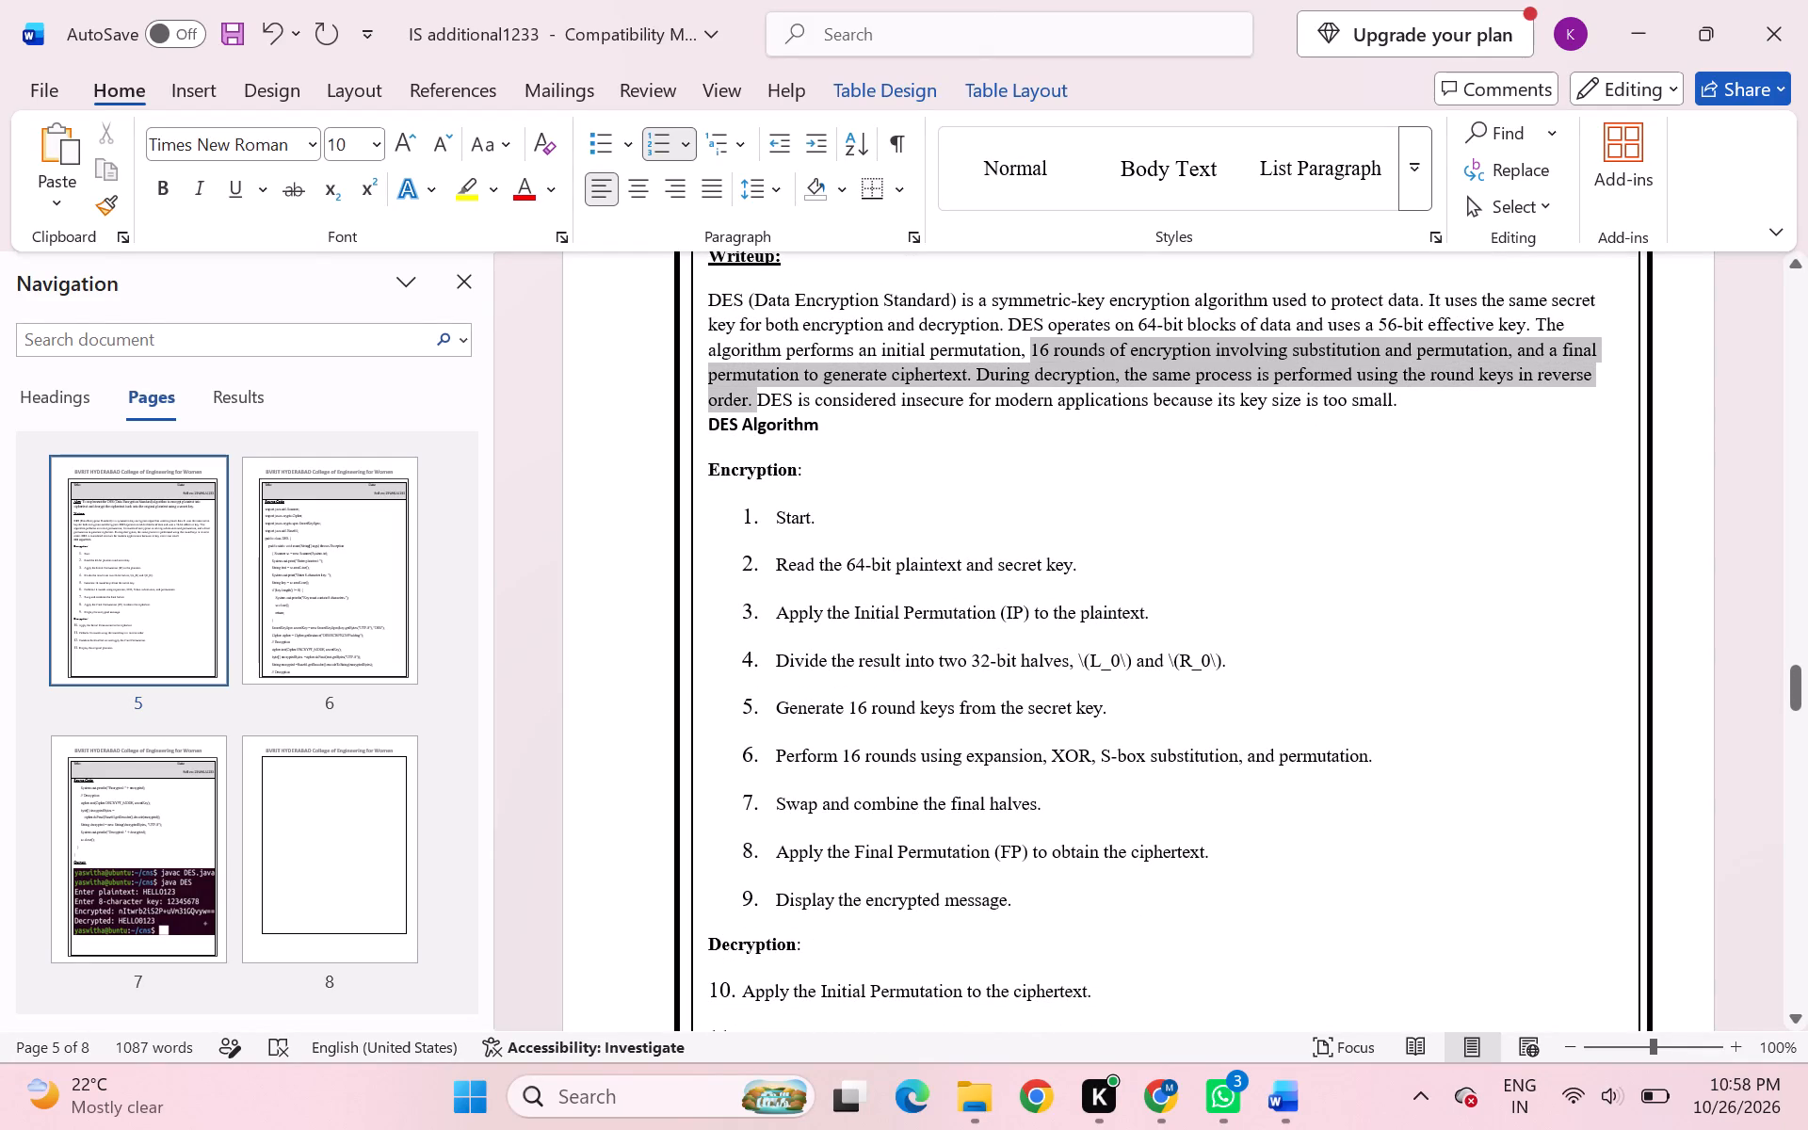
drag(759, 402, 751, 396)
key(BackSpace)
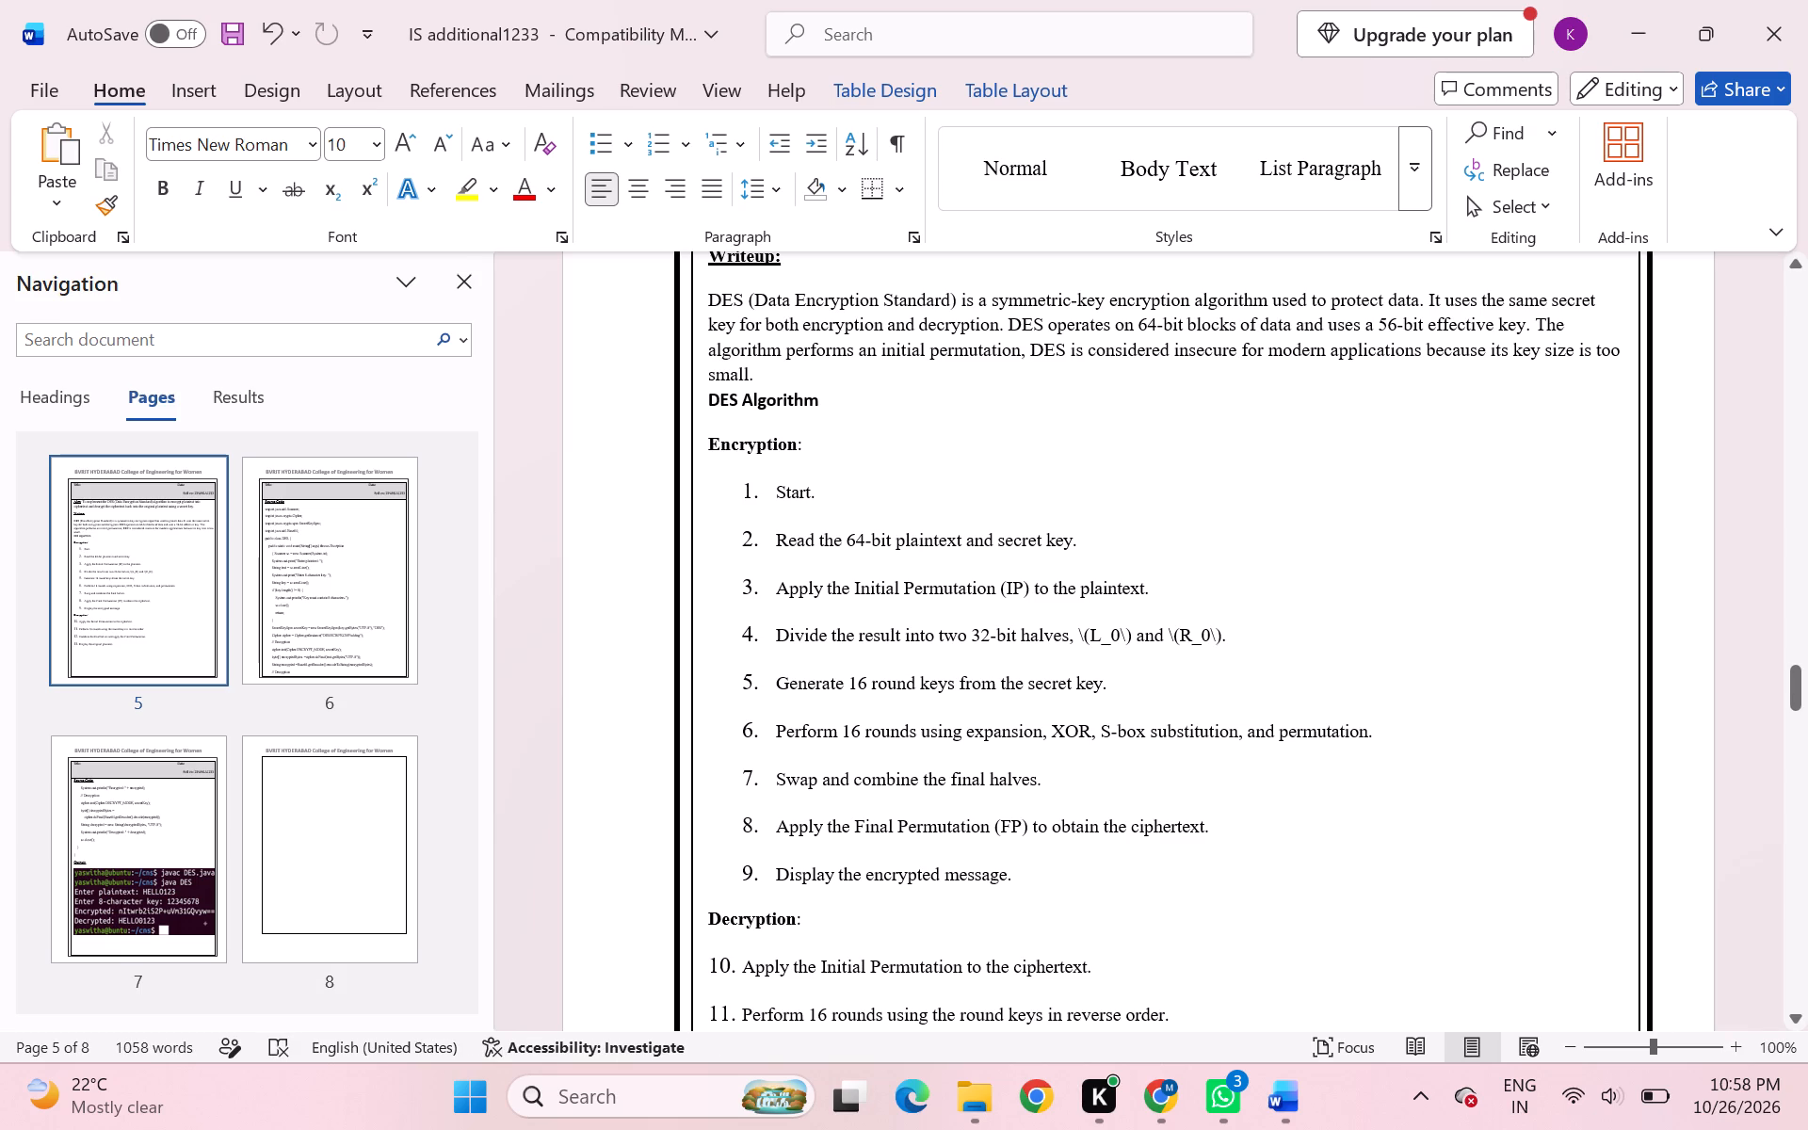
Delete the sentence "DES operates on 64-bit blocks of data and uses a 56-bit effective key." from the DES writeup paragraph.
drag(1006, 328, 1461, 315)
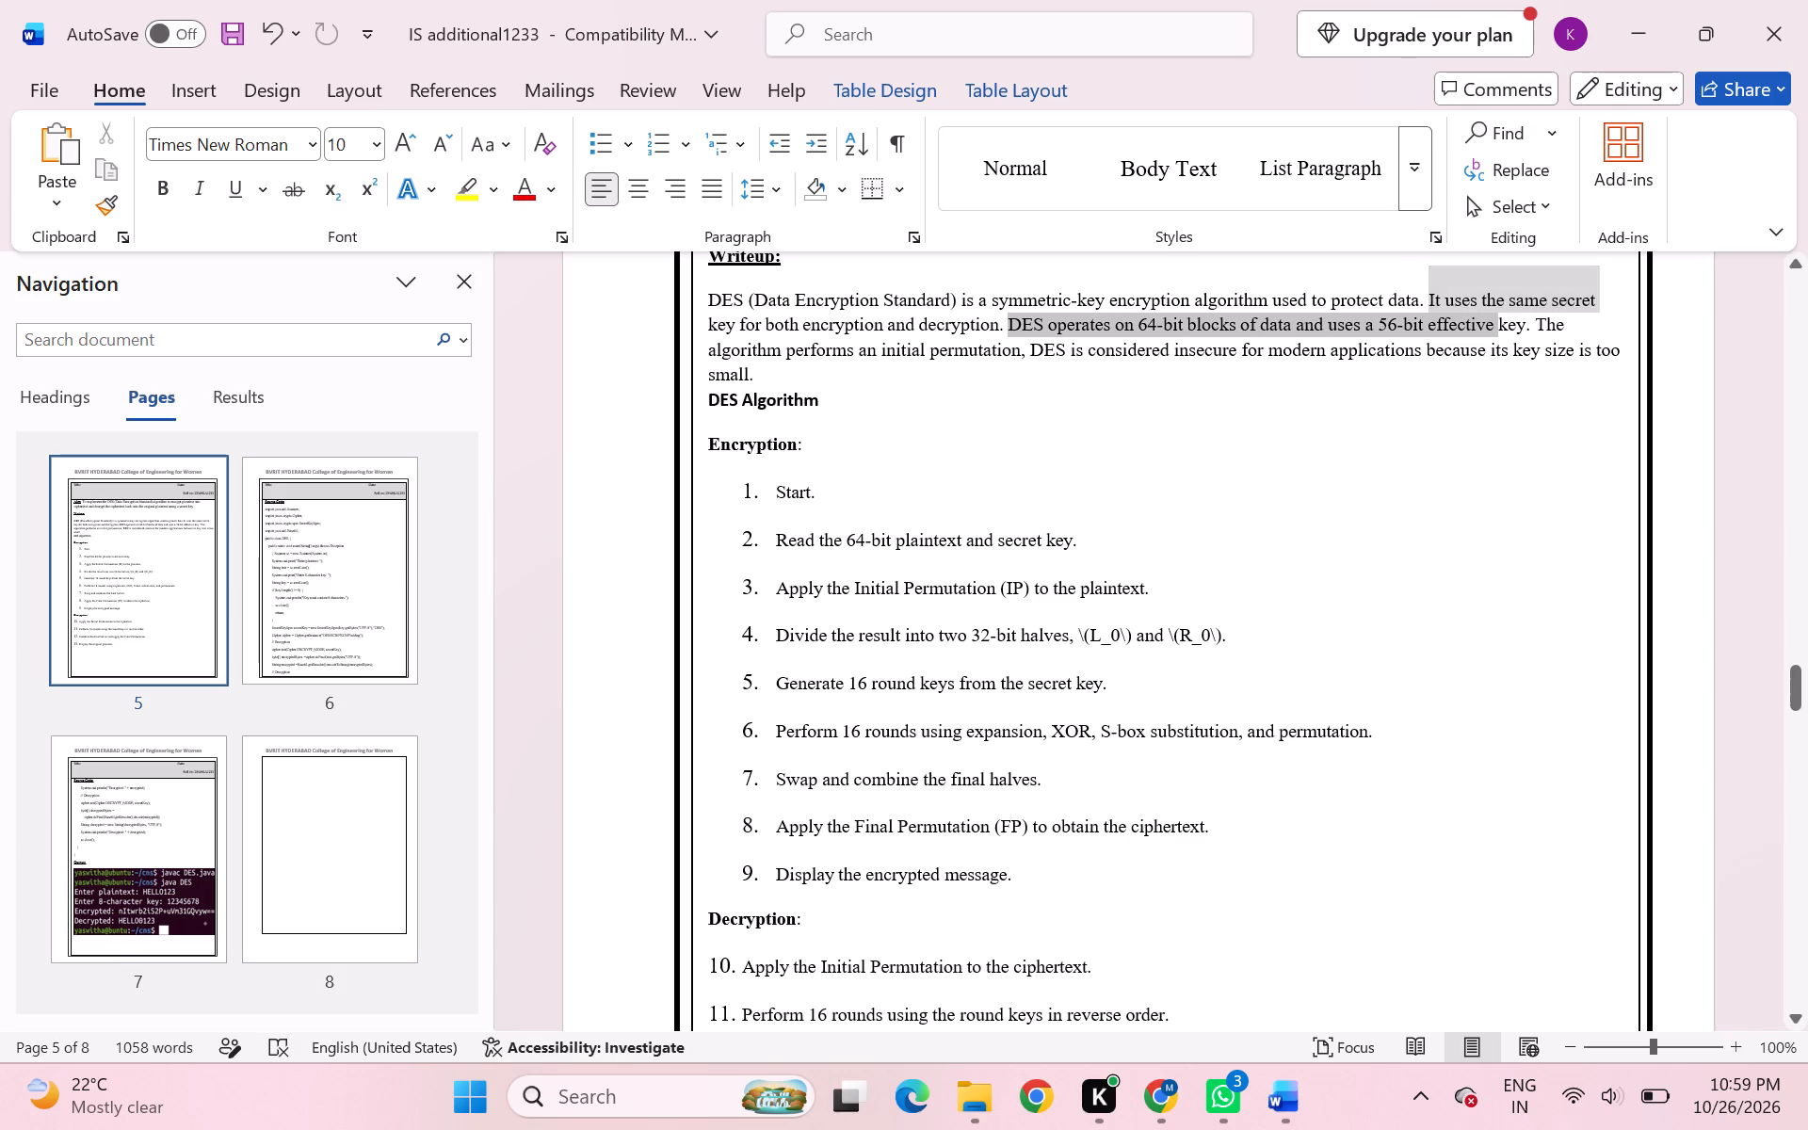
drag(1461, 315, 1532, 329)
key(BackSpace)
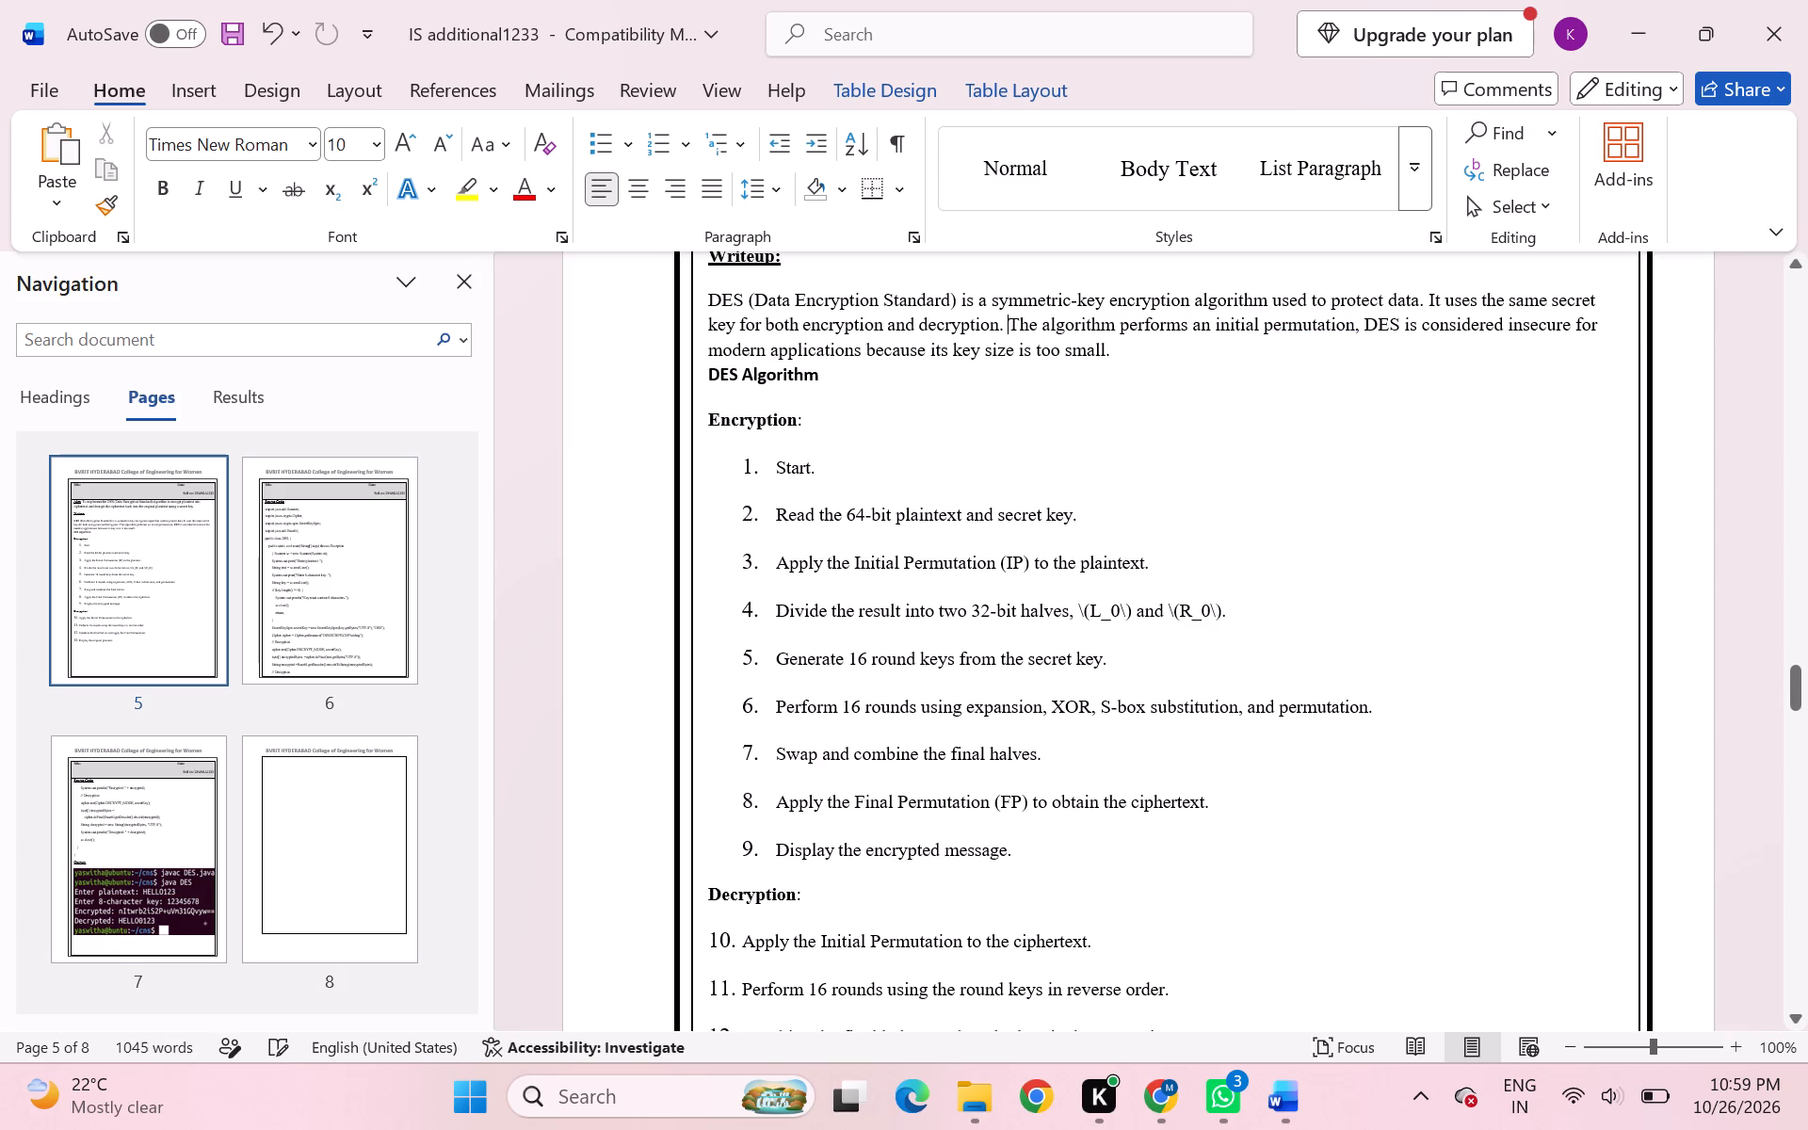
Delete Encryption steps 4 and 5, covering the division into two 32-bit halves and the generation of 16 round keys.
scroll(1186, 432, down, 1)
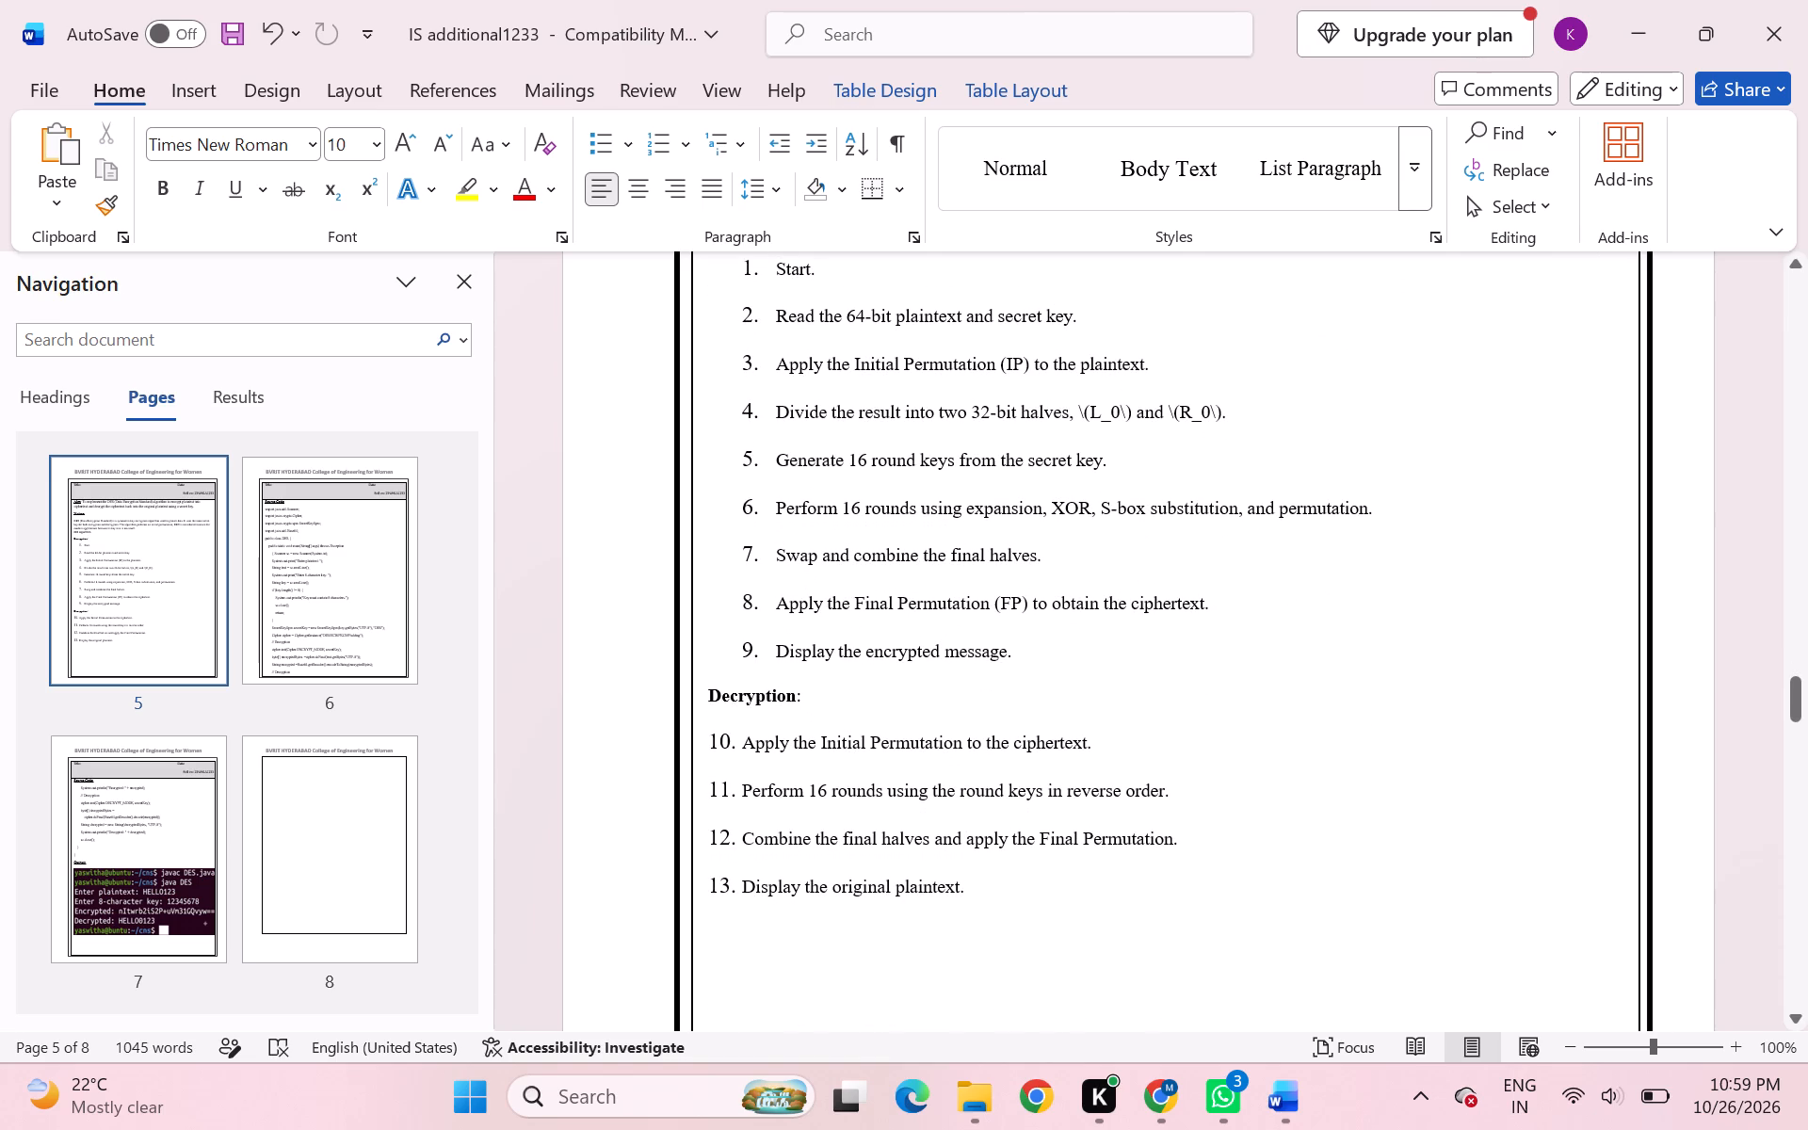
drag(770, 404, 1138, 465)
key(BackSpace)
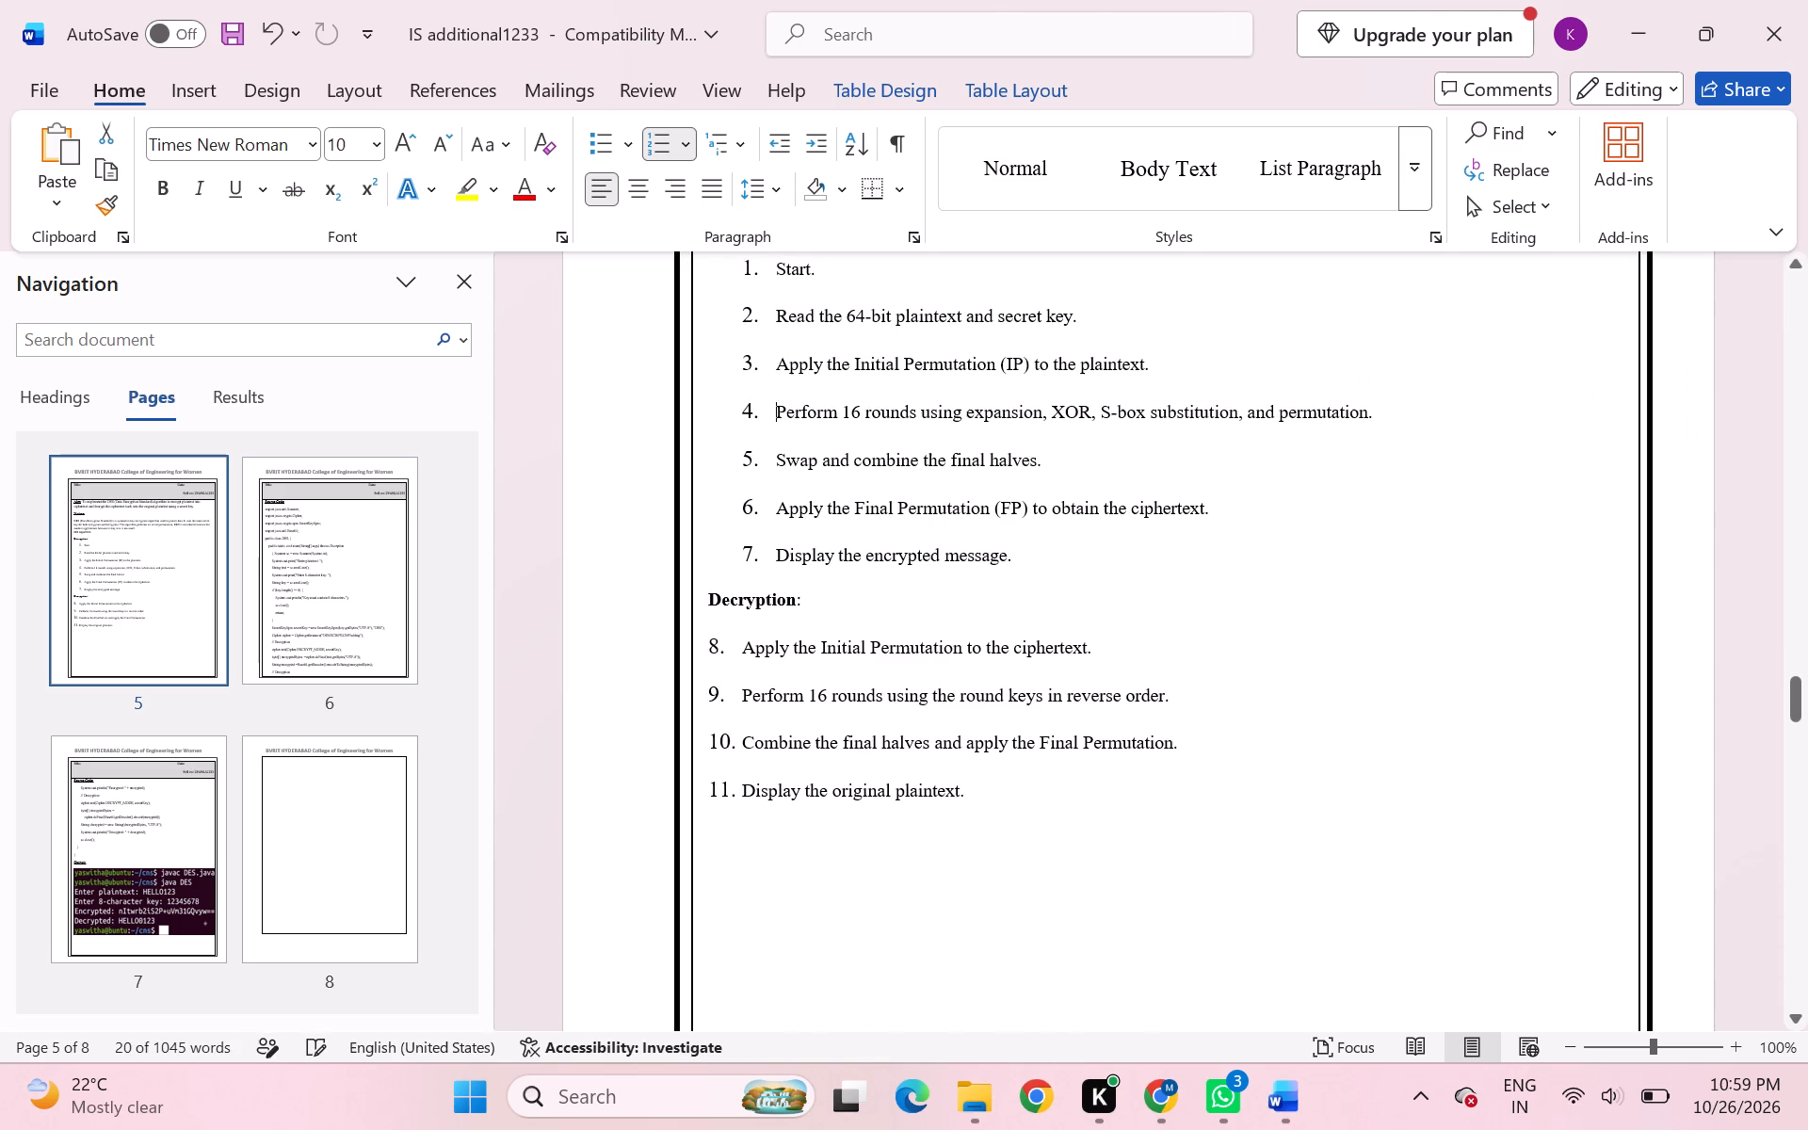
Merge the "Apply the Final Permutation (FP)" step into the "Swap and combine the final halves." line, separated by a space.
click(780, 508)
key(BackSpace)
key(BackSpace)
key(BackSpace)
key(BackSpace)
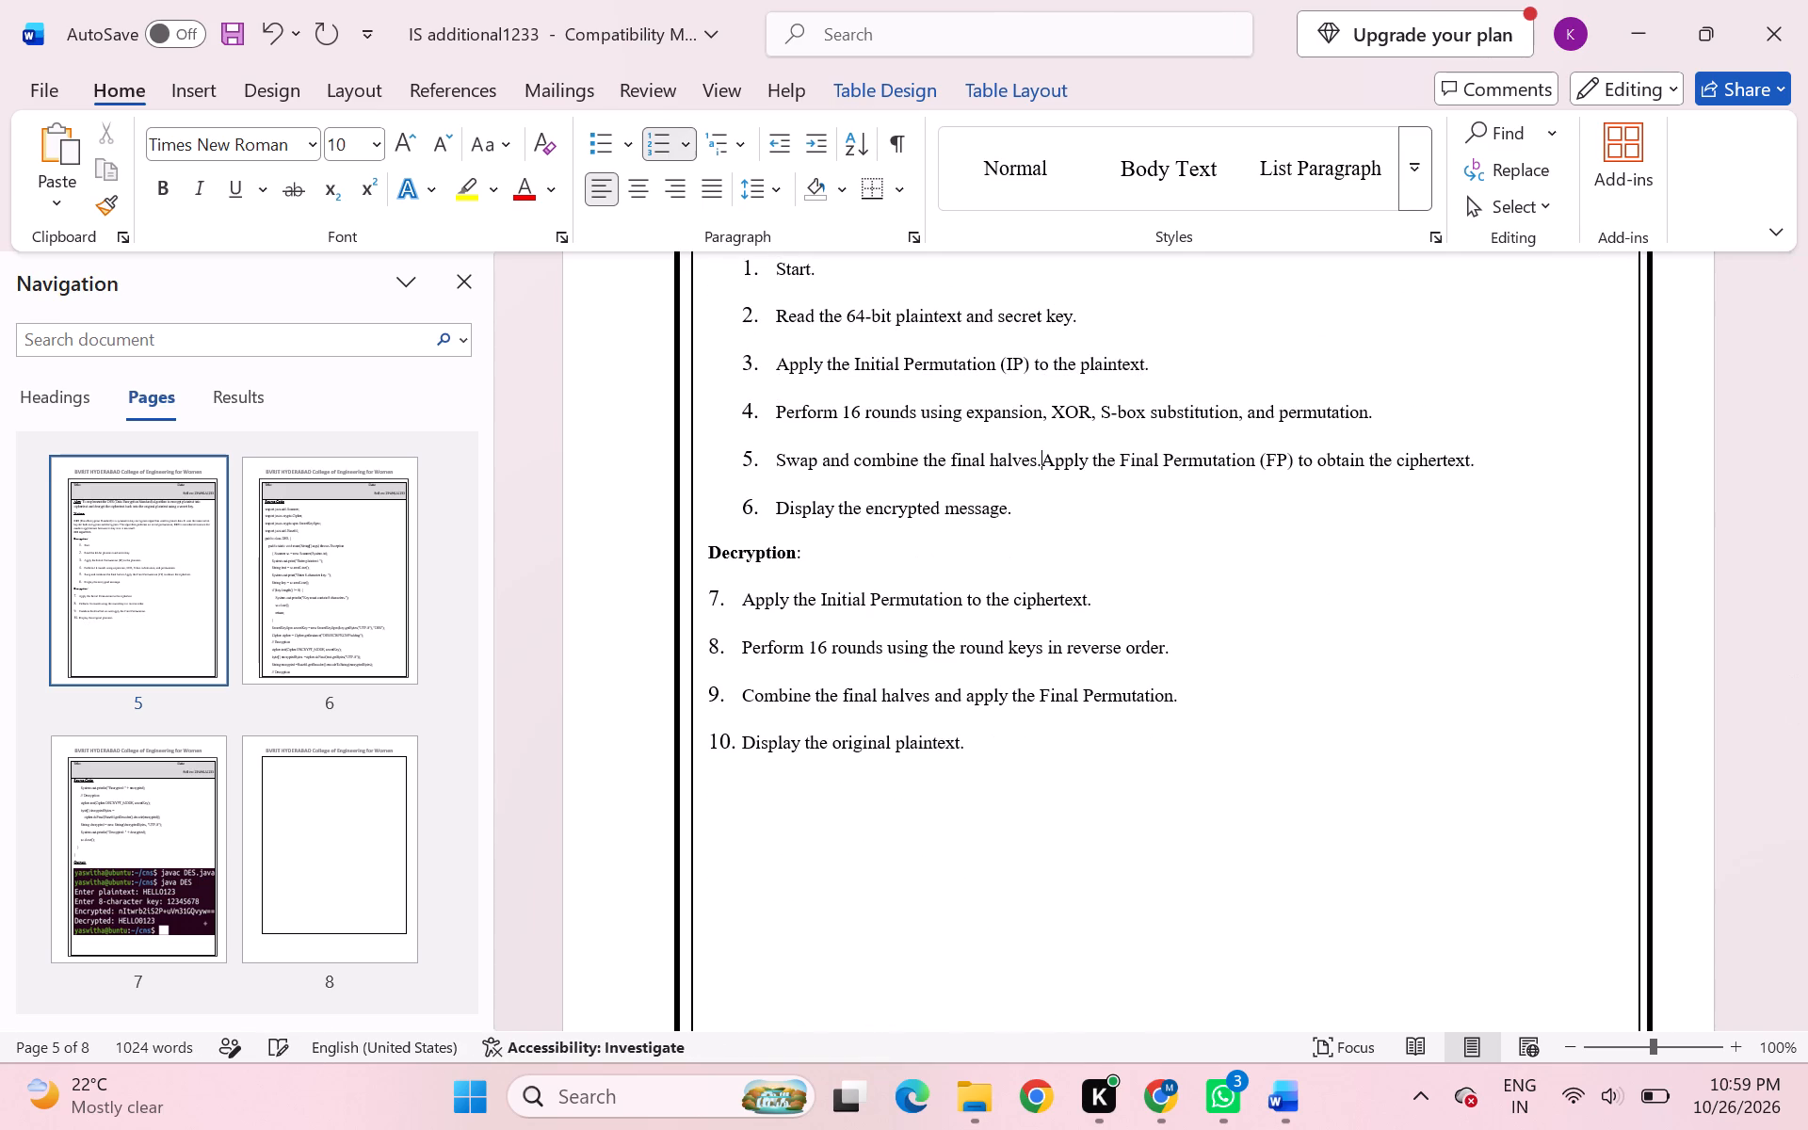
key(space)
Merge the "Apply the Initial Permutation (IP)" step into the "Read the 64-bit plaintext and secret key." line, separated by a space.
click(773, 361)
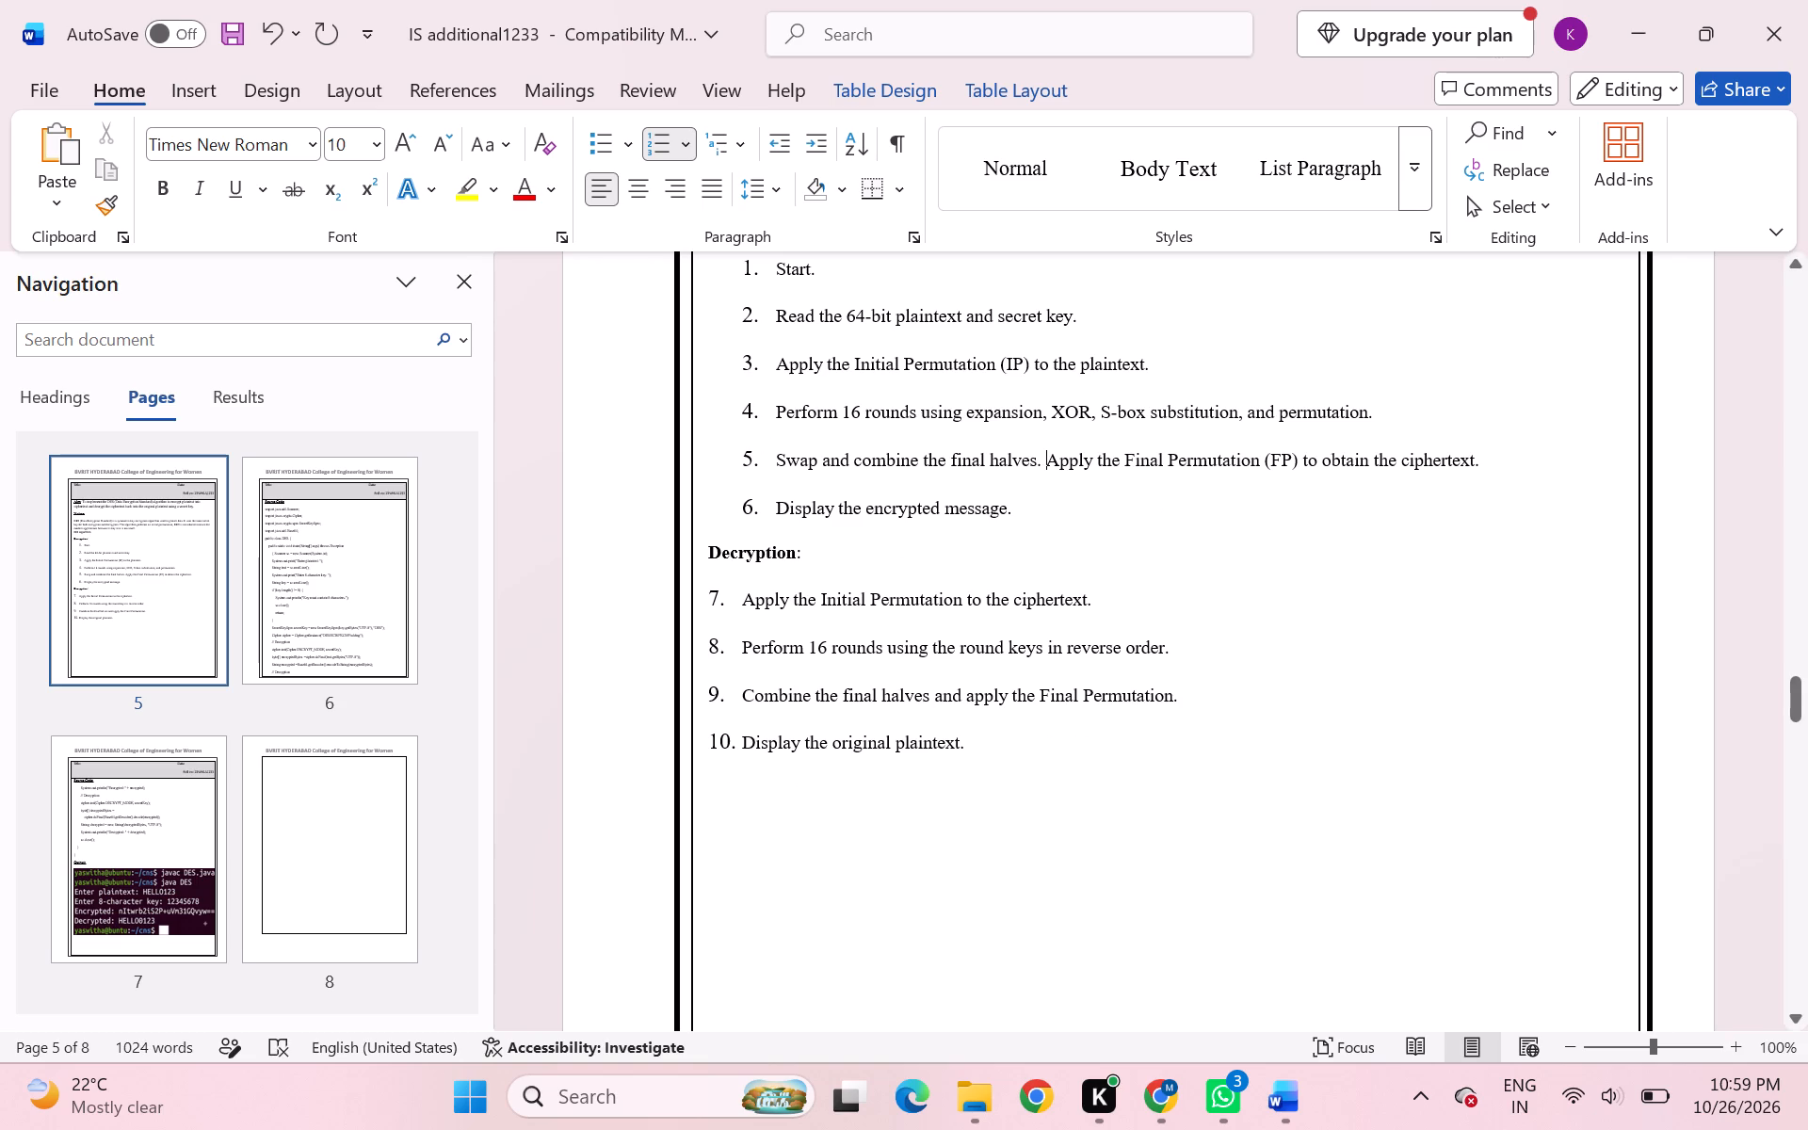
key(BackSpace)
key(BackSpace)
key(BackSpace)
key(BackSpace)
key(space)
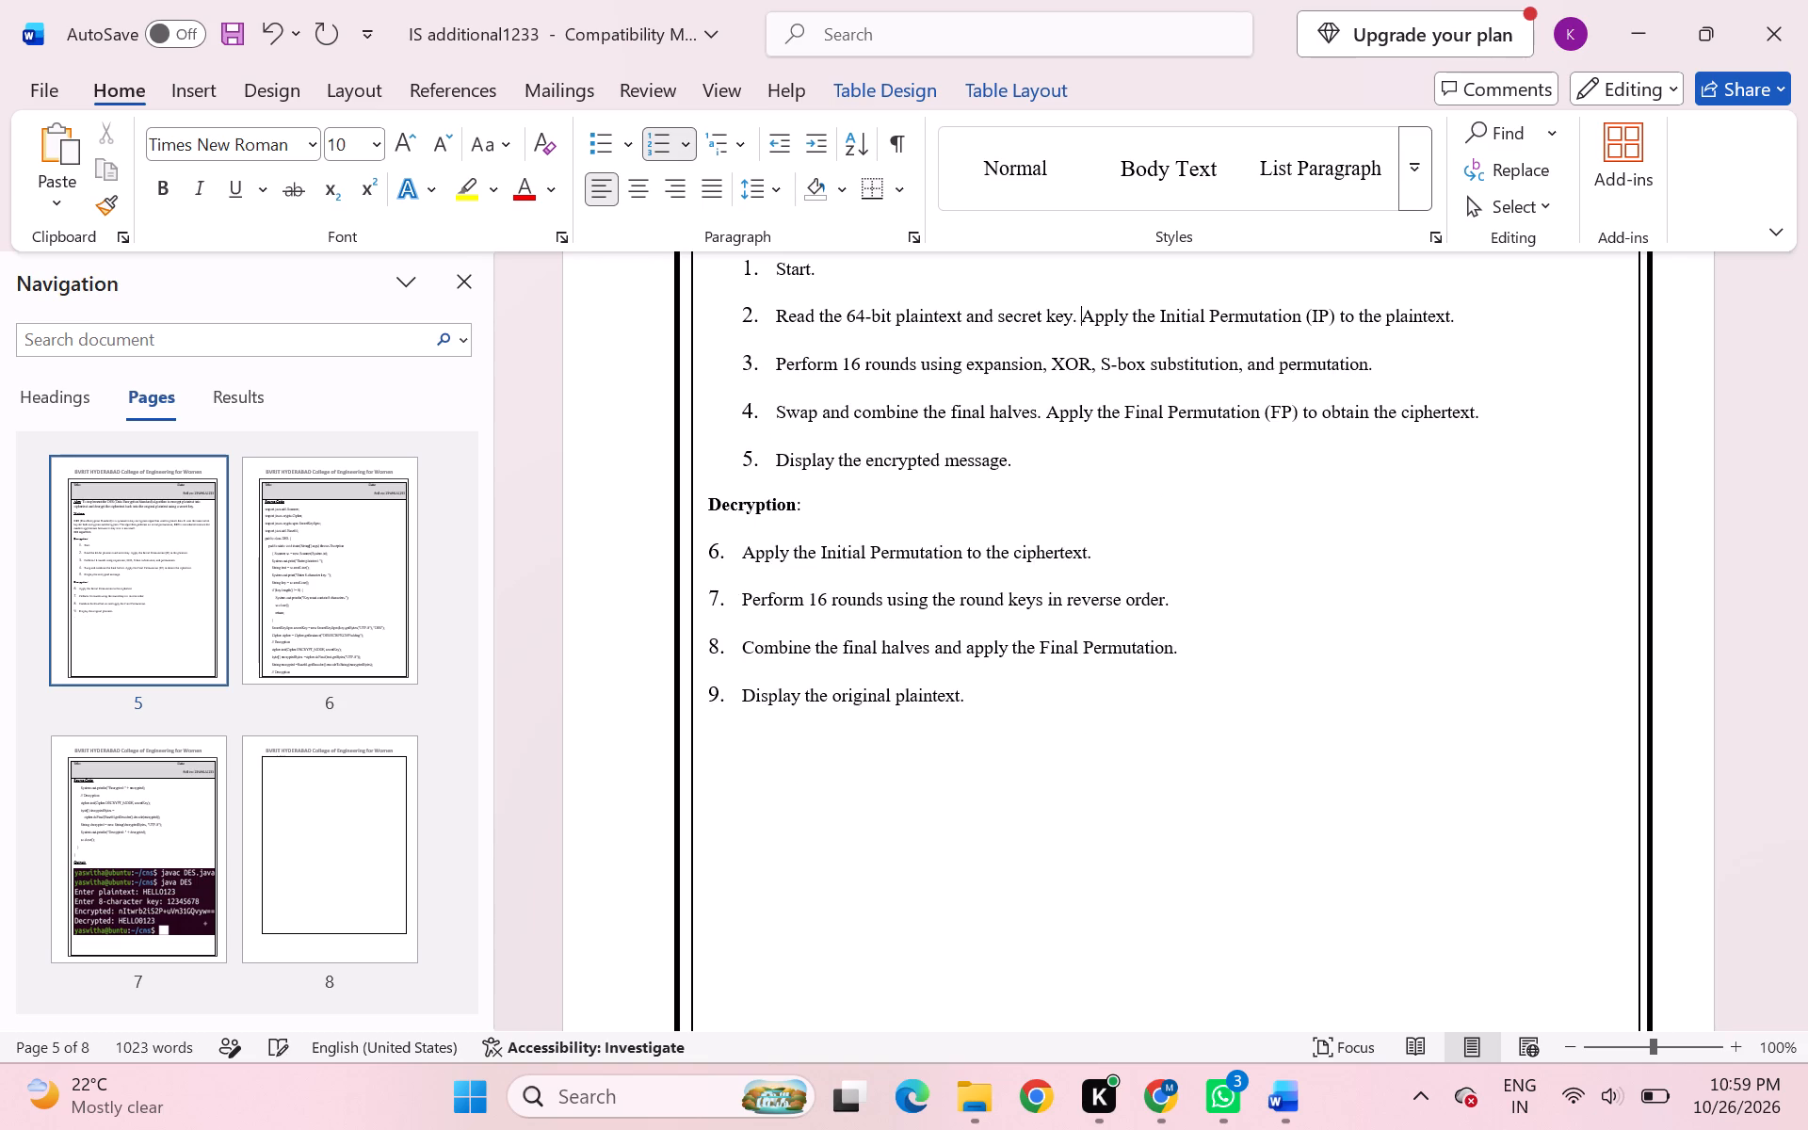
Set the DES source code and output text, from the "Source Code:" heading on page 6 through page 7, to font size 10.
scroll(850, 460, down, 4)
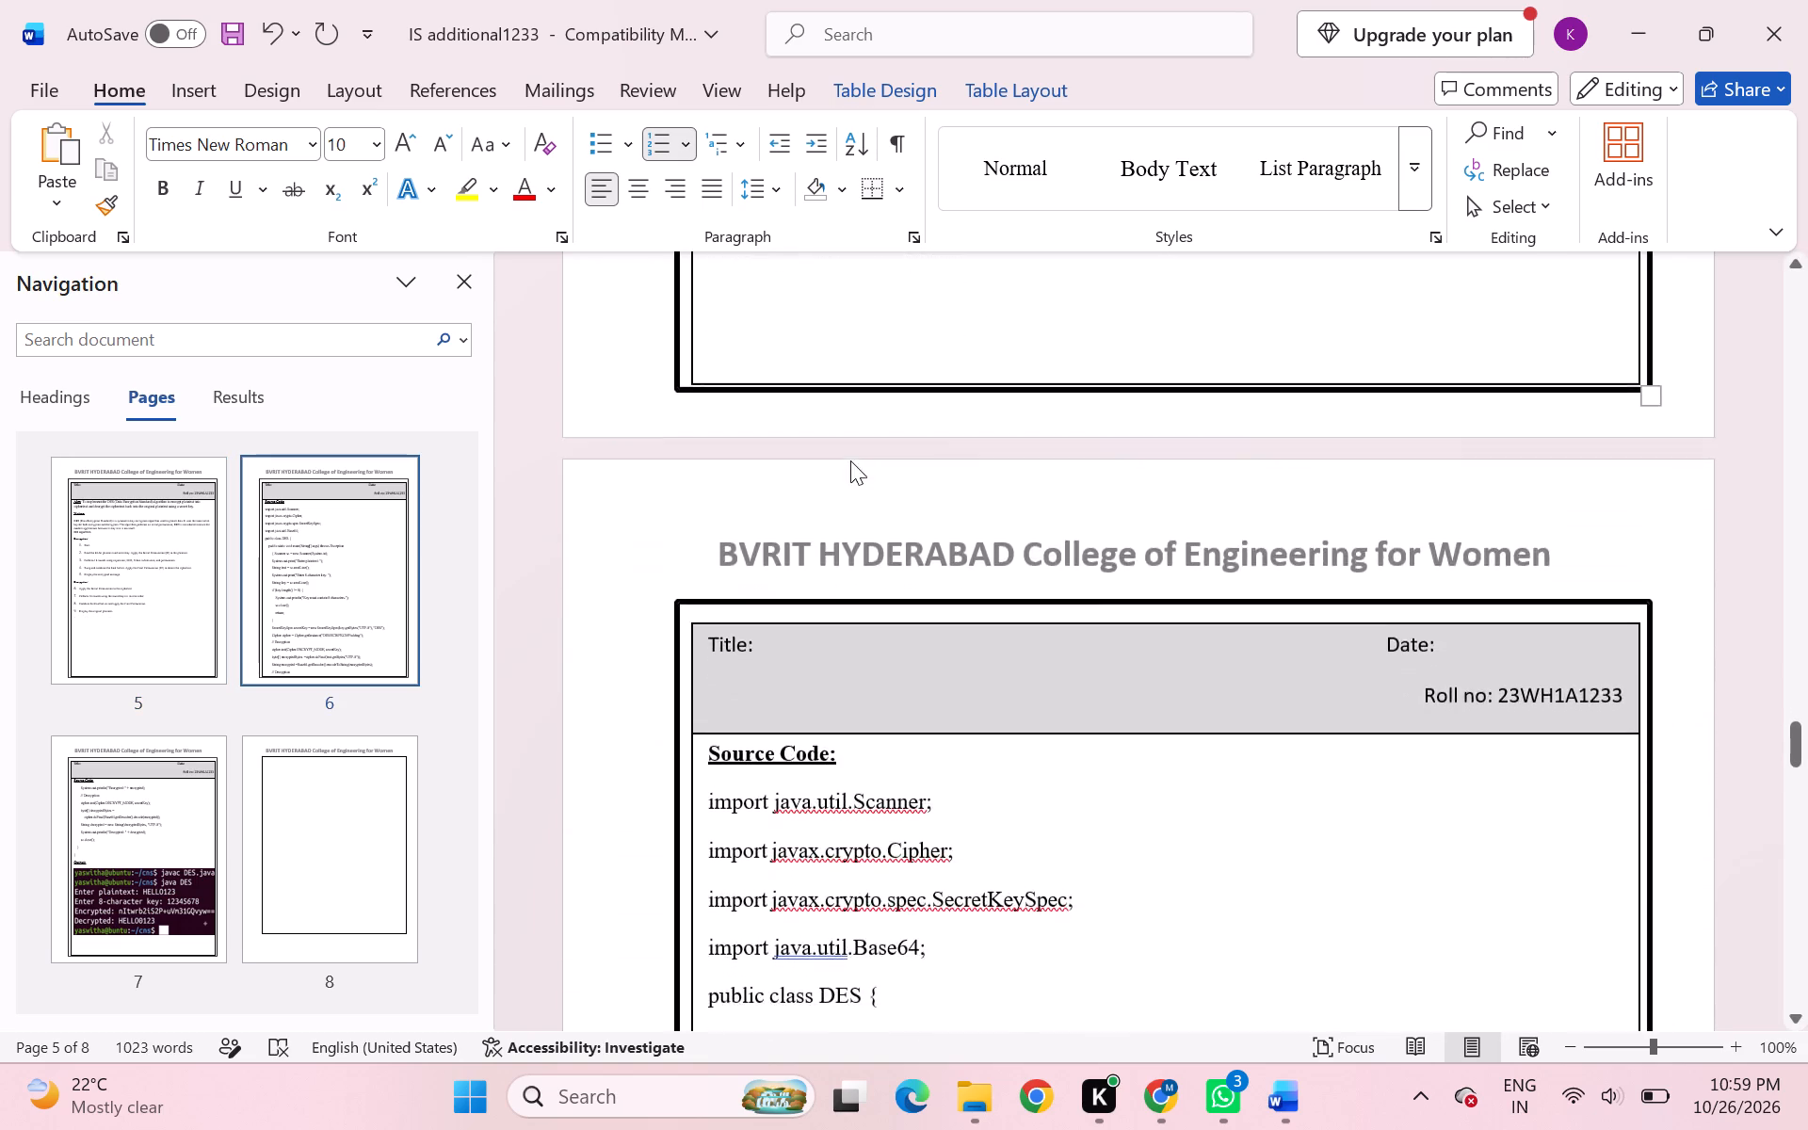
scroll(850, 460, down, 4)
scroll(850, 460, up, 2)
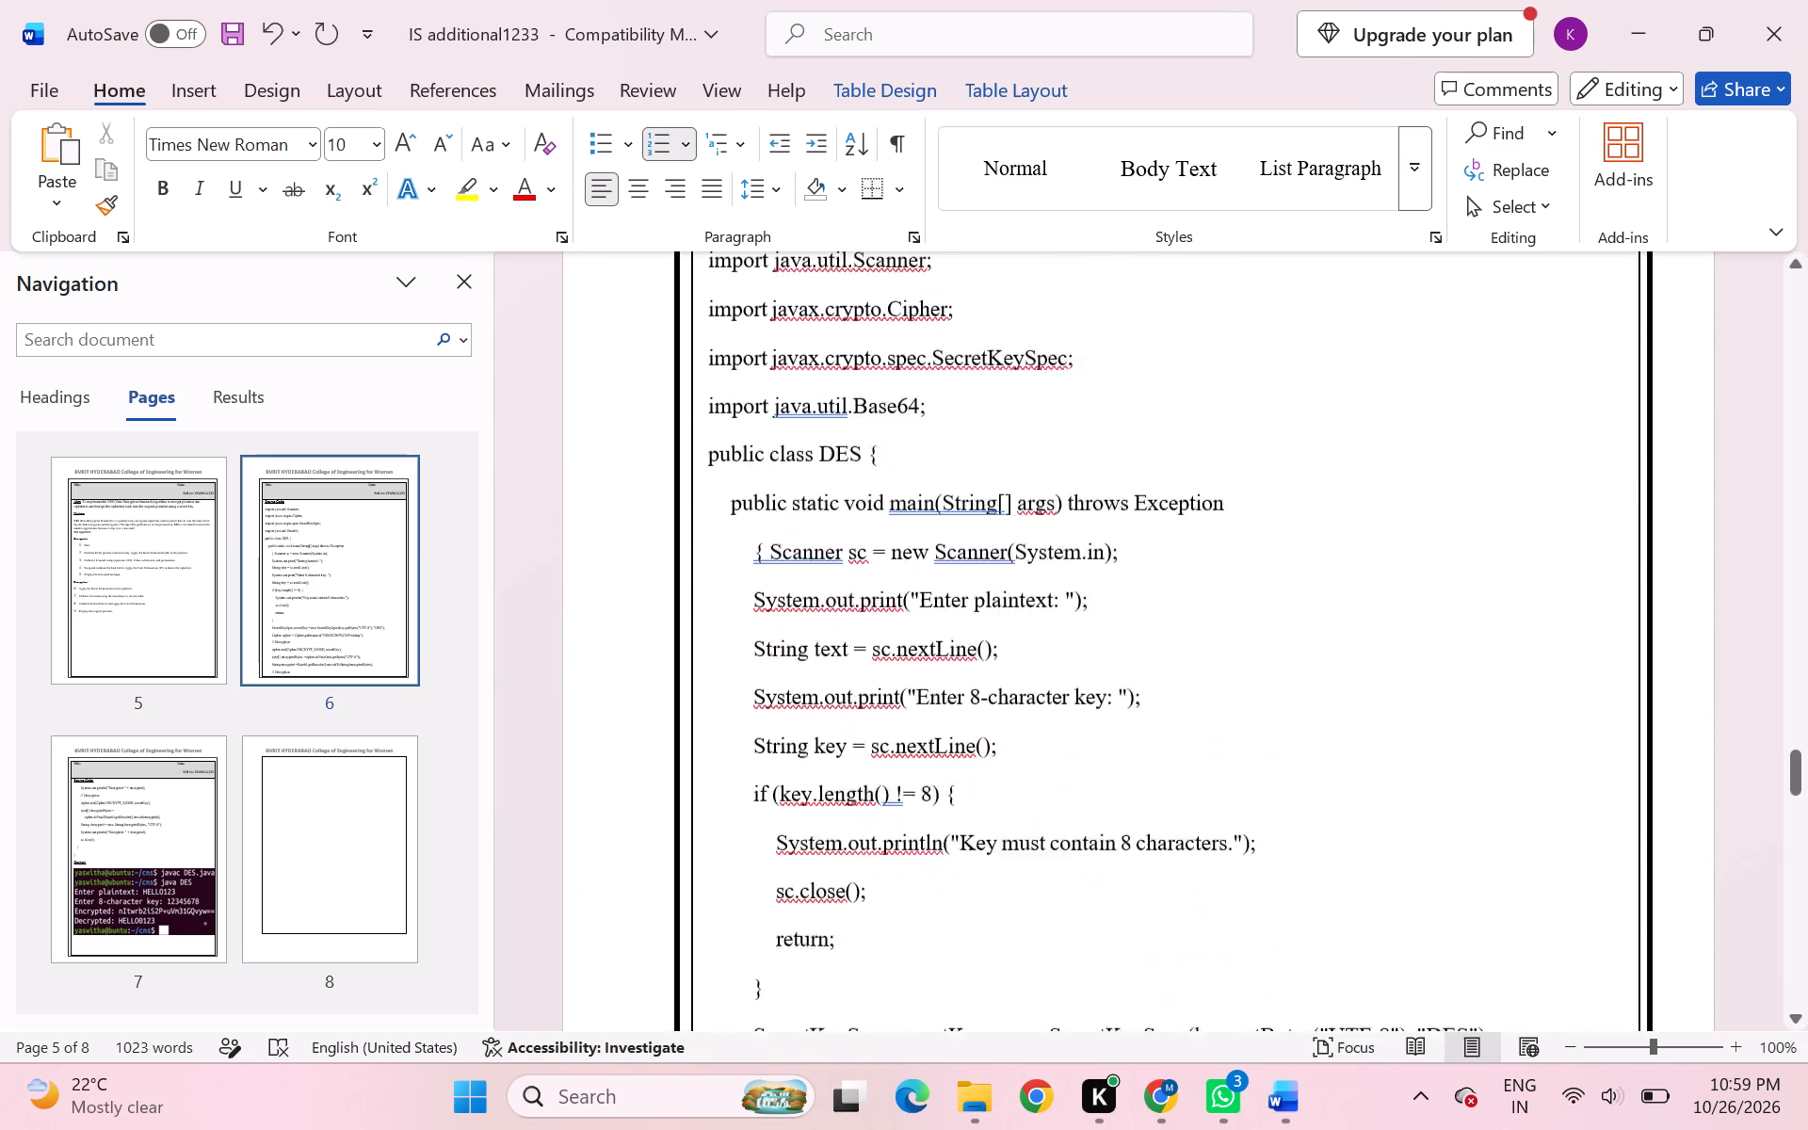
drag(709, 291, 896, 1013)
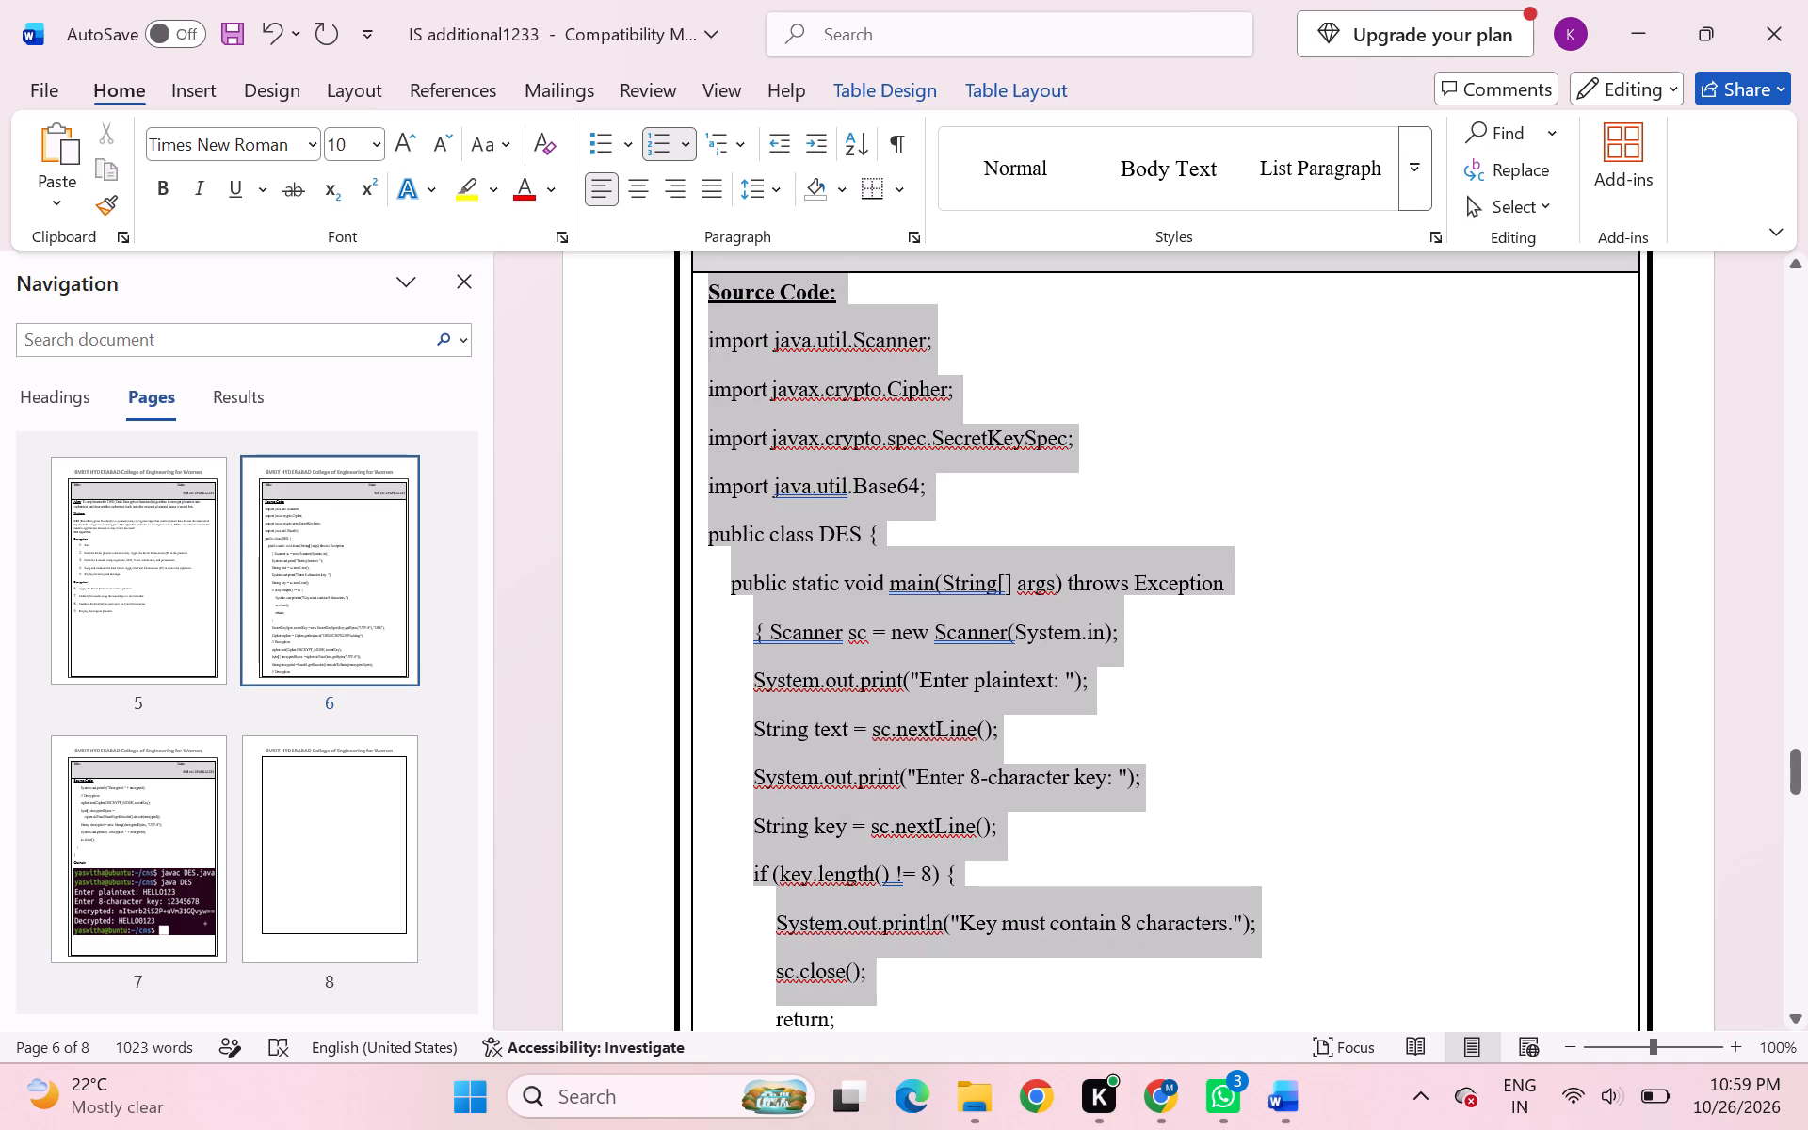
drag(896, 1013, 1133, 346)
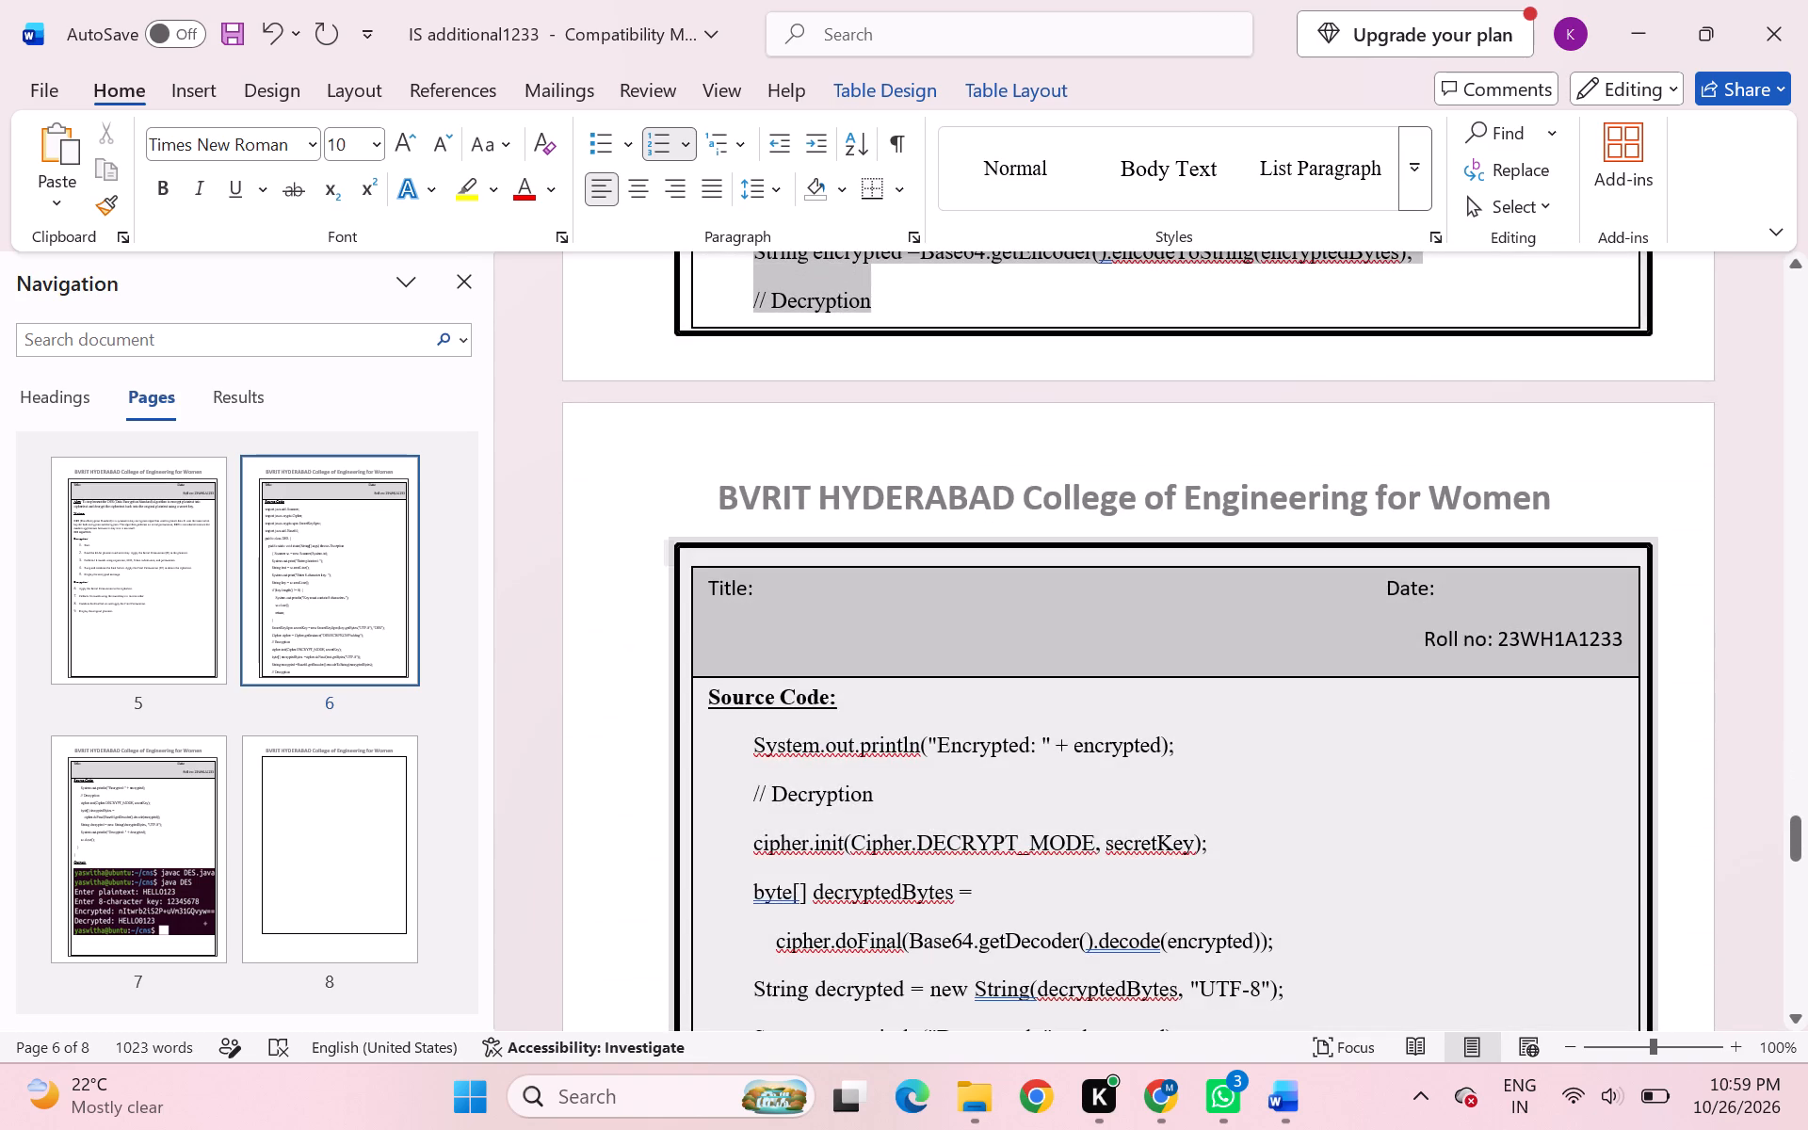
drag(1133, 346, 1013, 250)
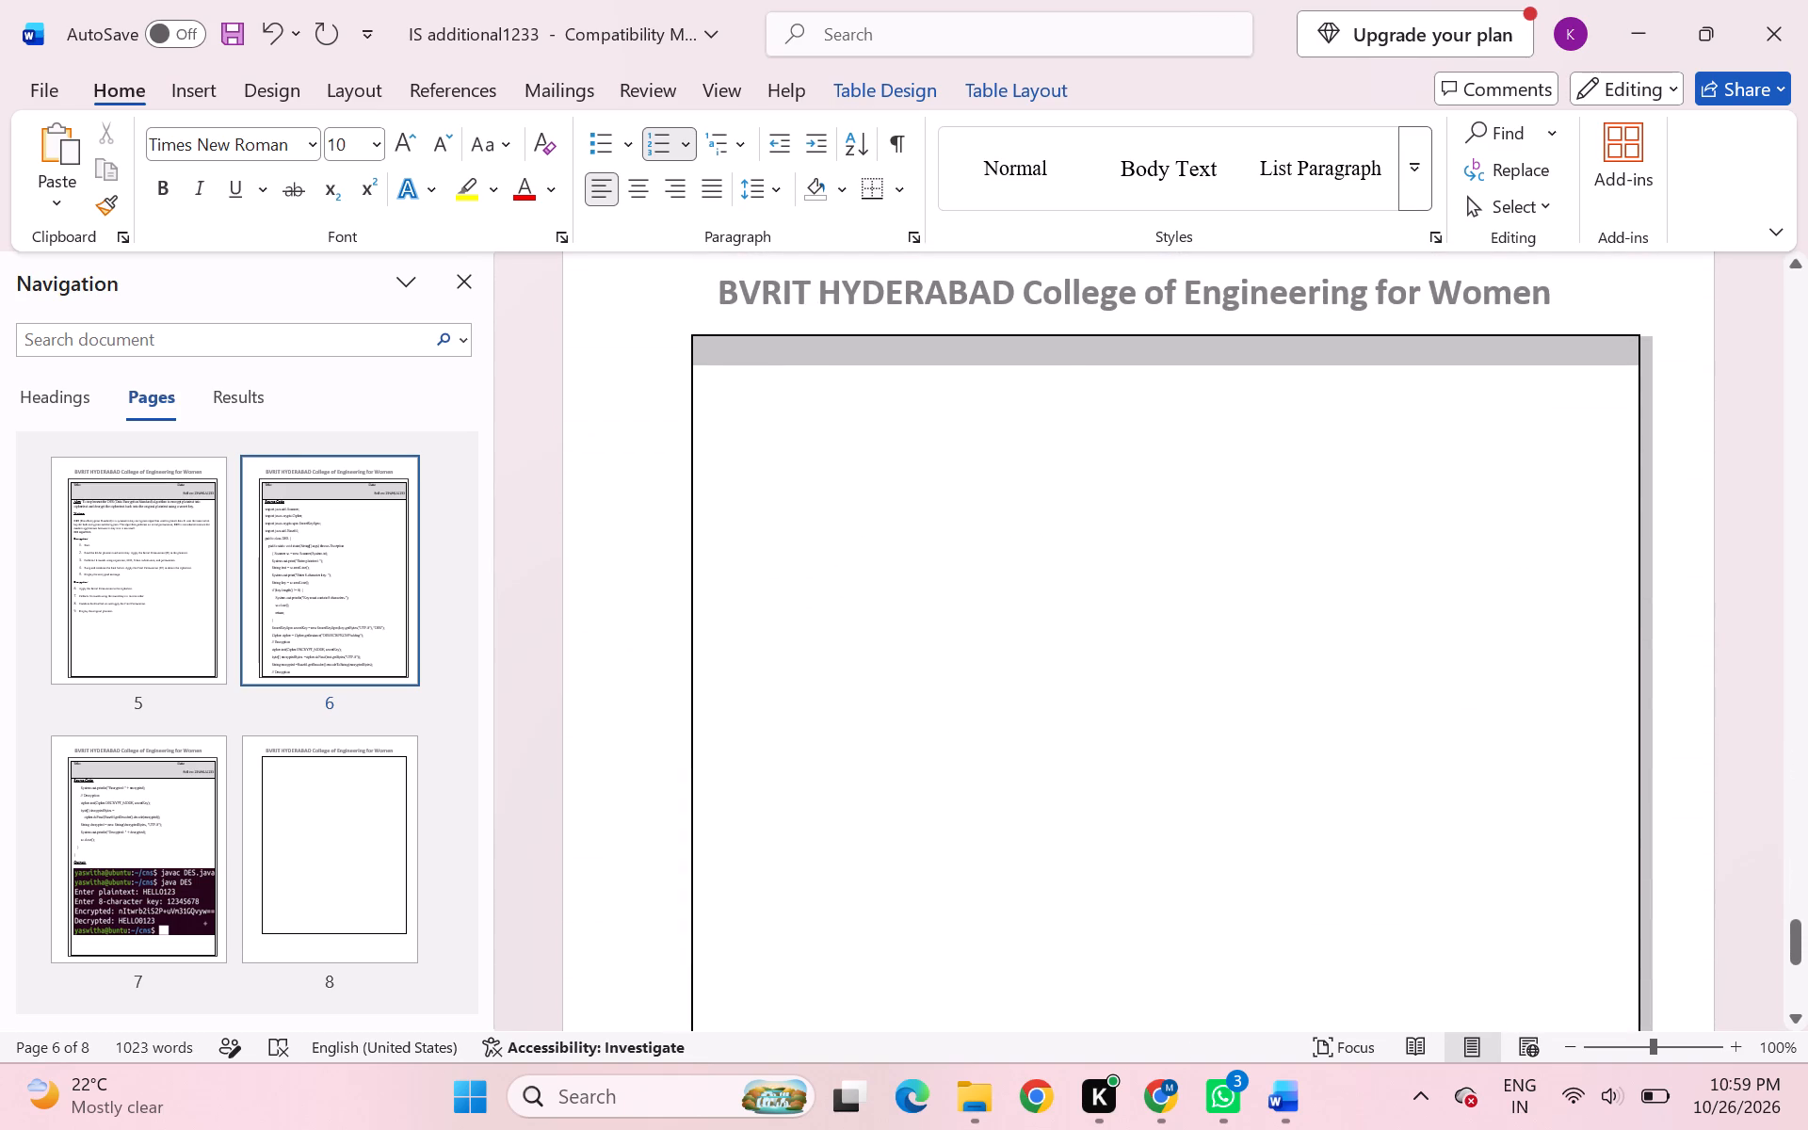
drag(1013, 250, 975, 849)
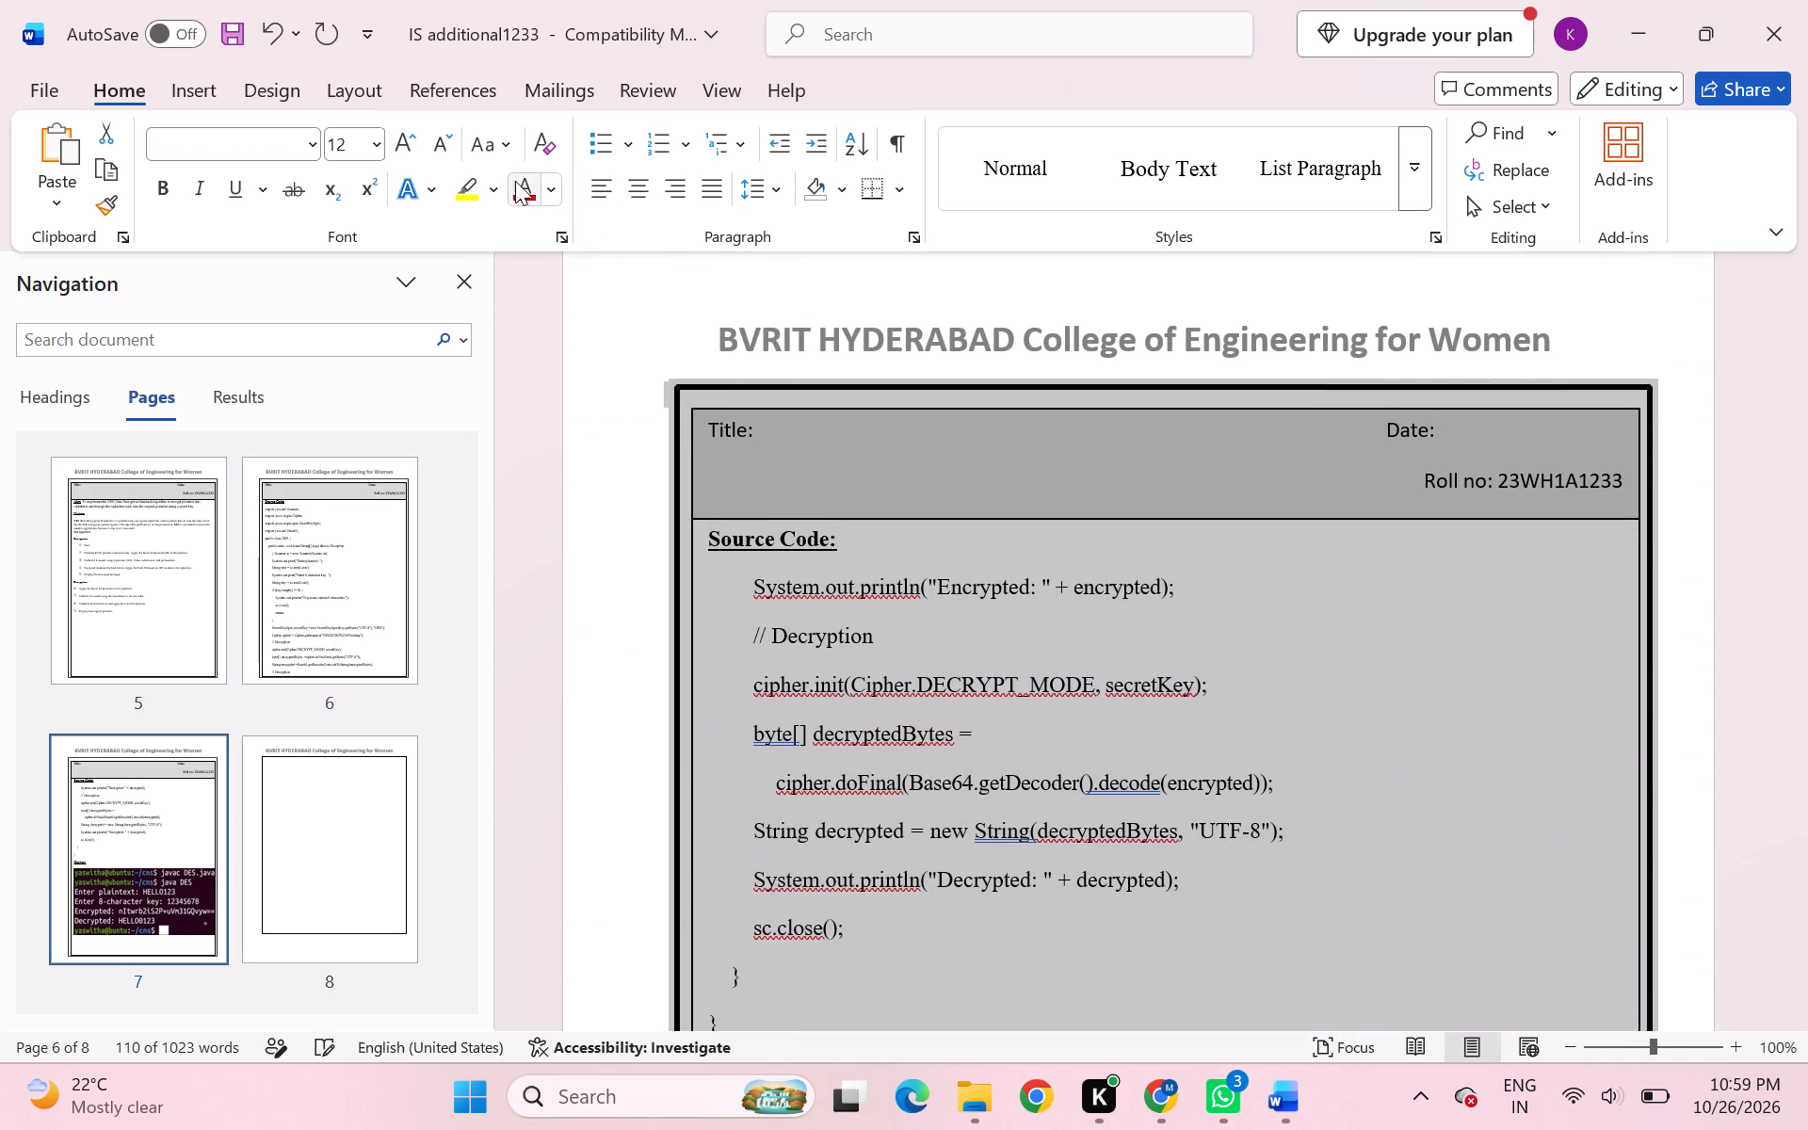
click(376, 140)
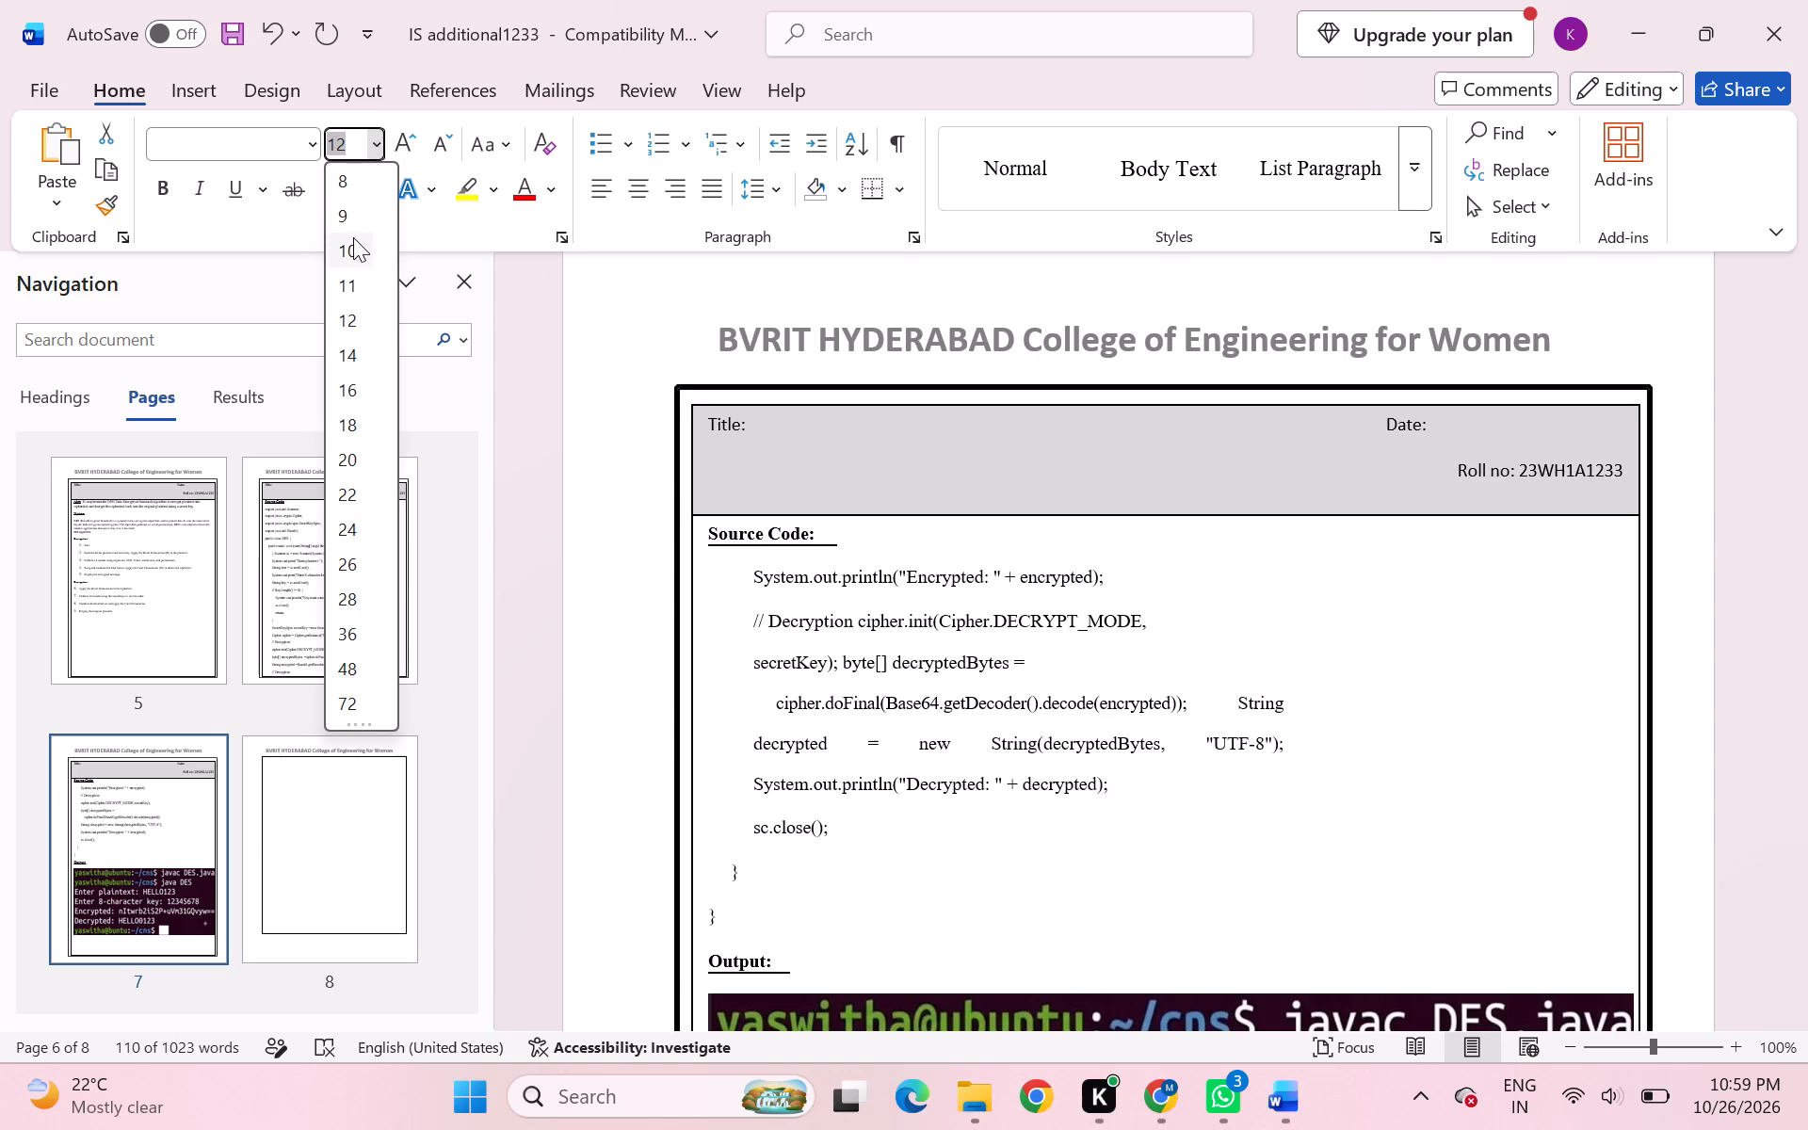
click(353, 244)
click(1089, 603)
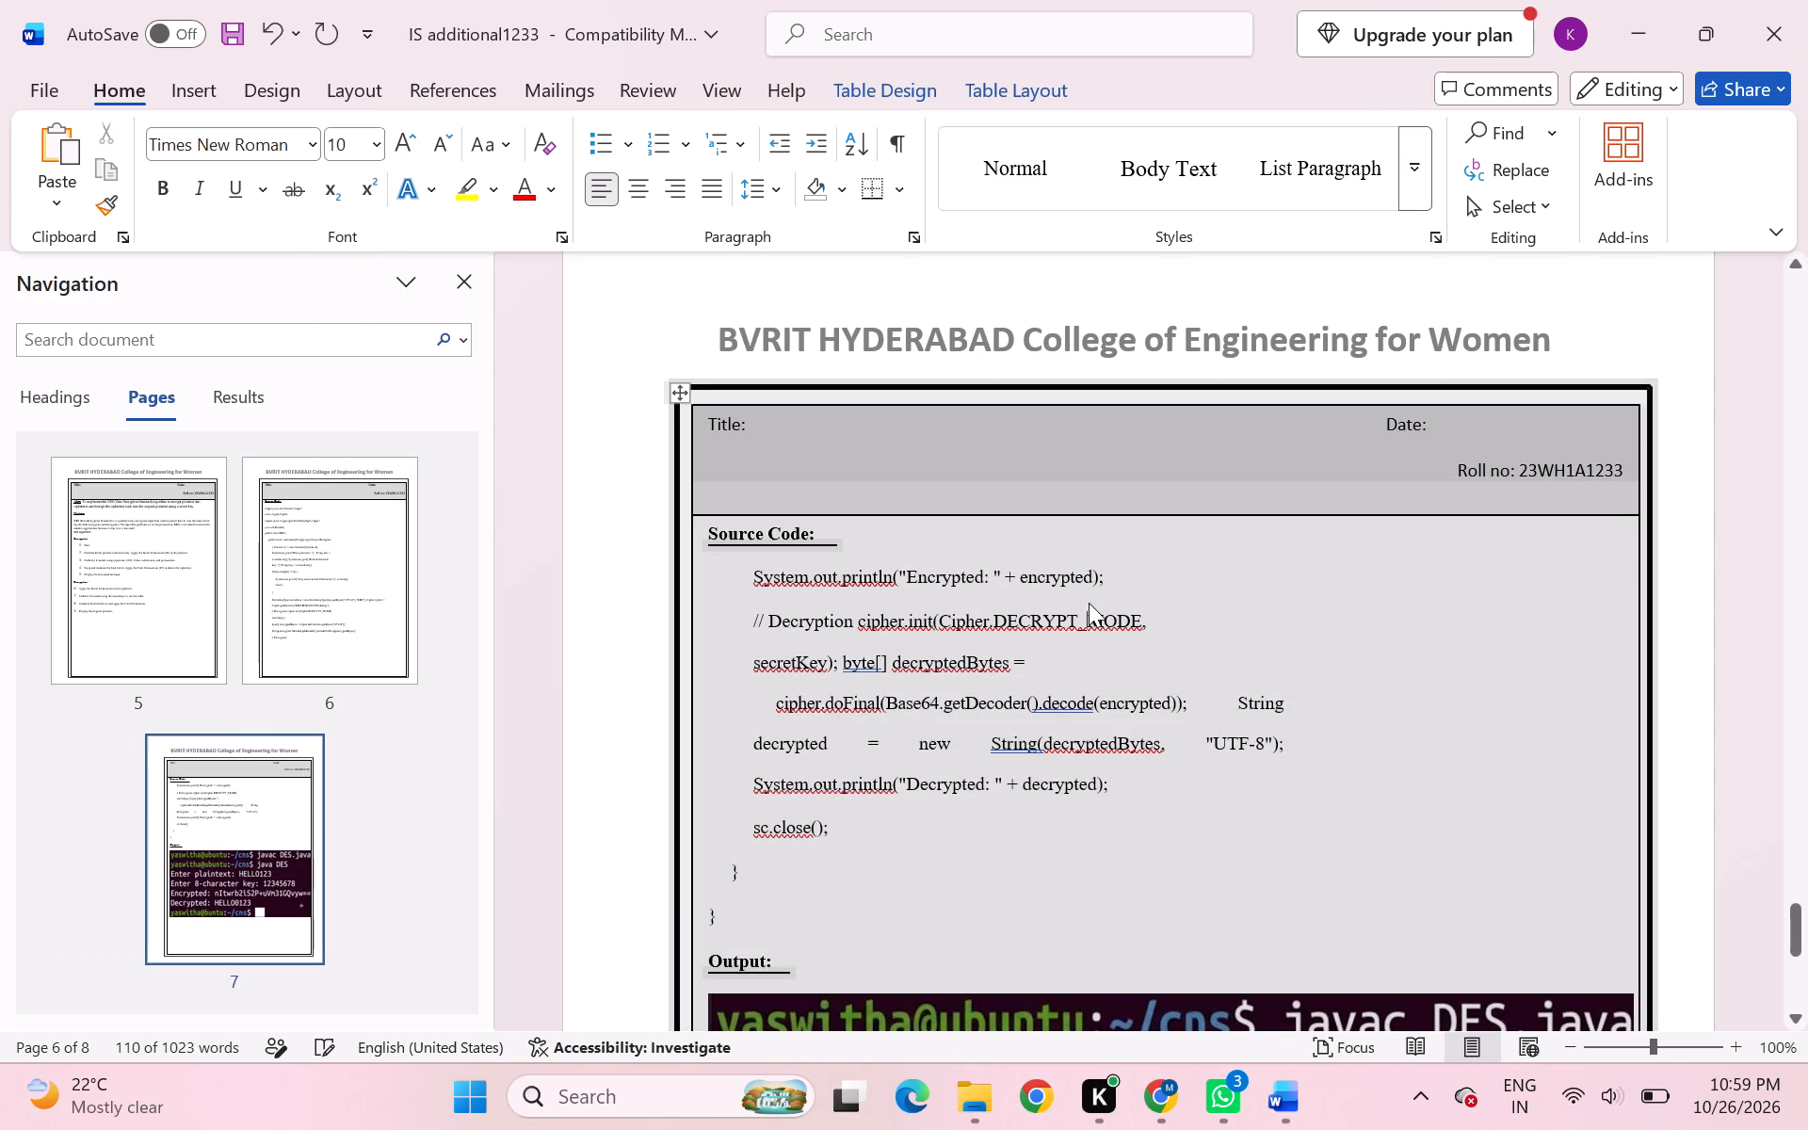
Delete the page 6 code from the SecretKeySpec line through the encryption "secretKey);" line, plus the closing "// Decryption" comment.
scroll(1089, 603, up, 3)
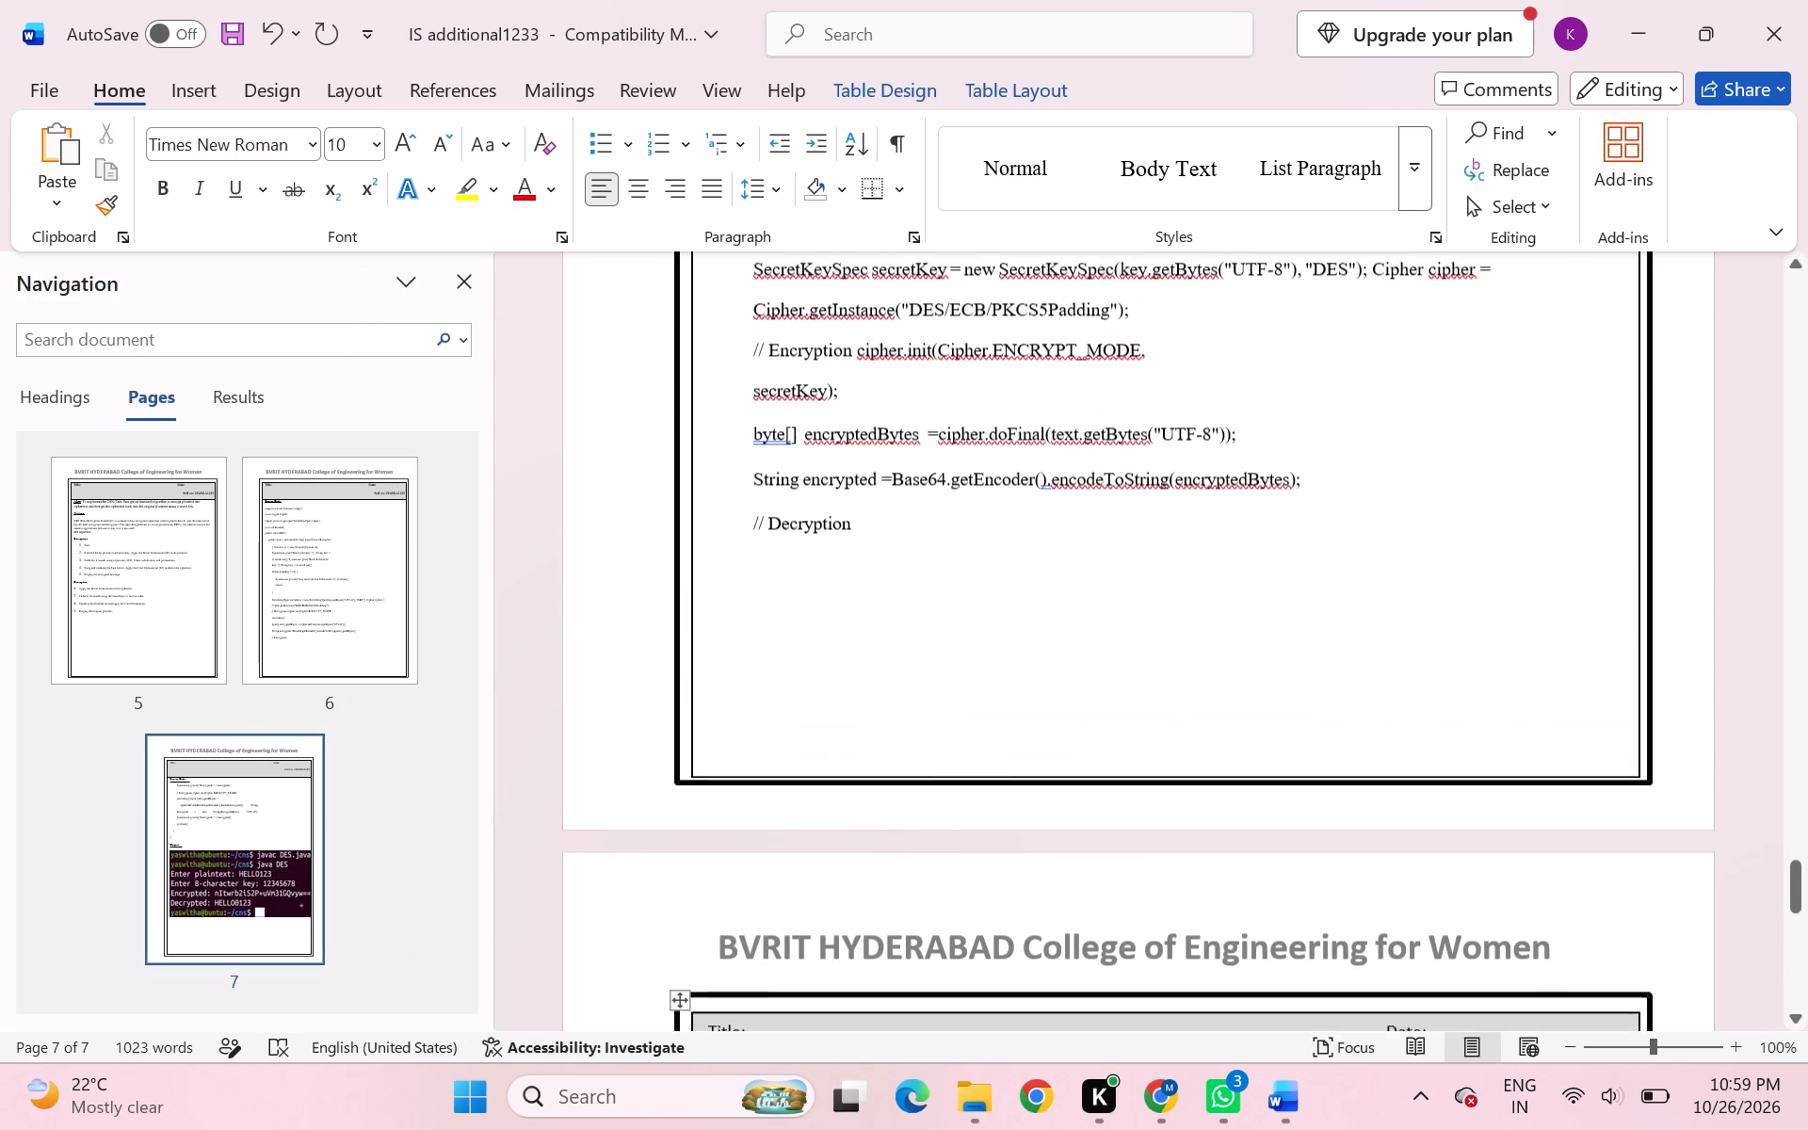
scroll(246, 593, up, 1)
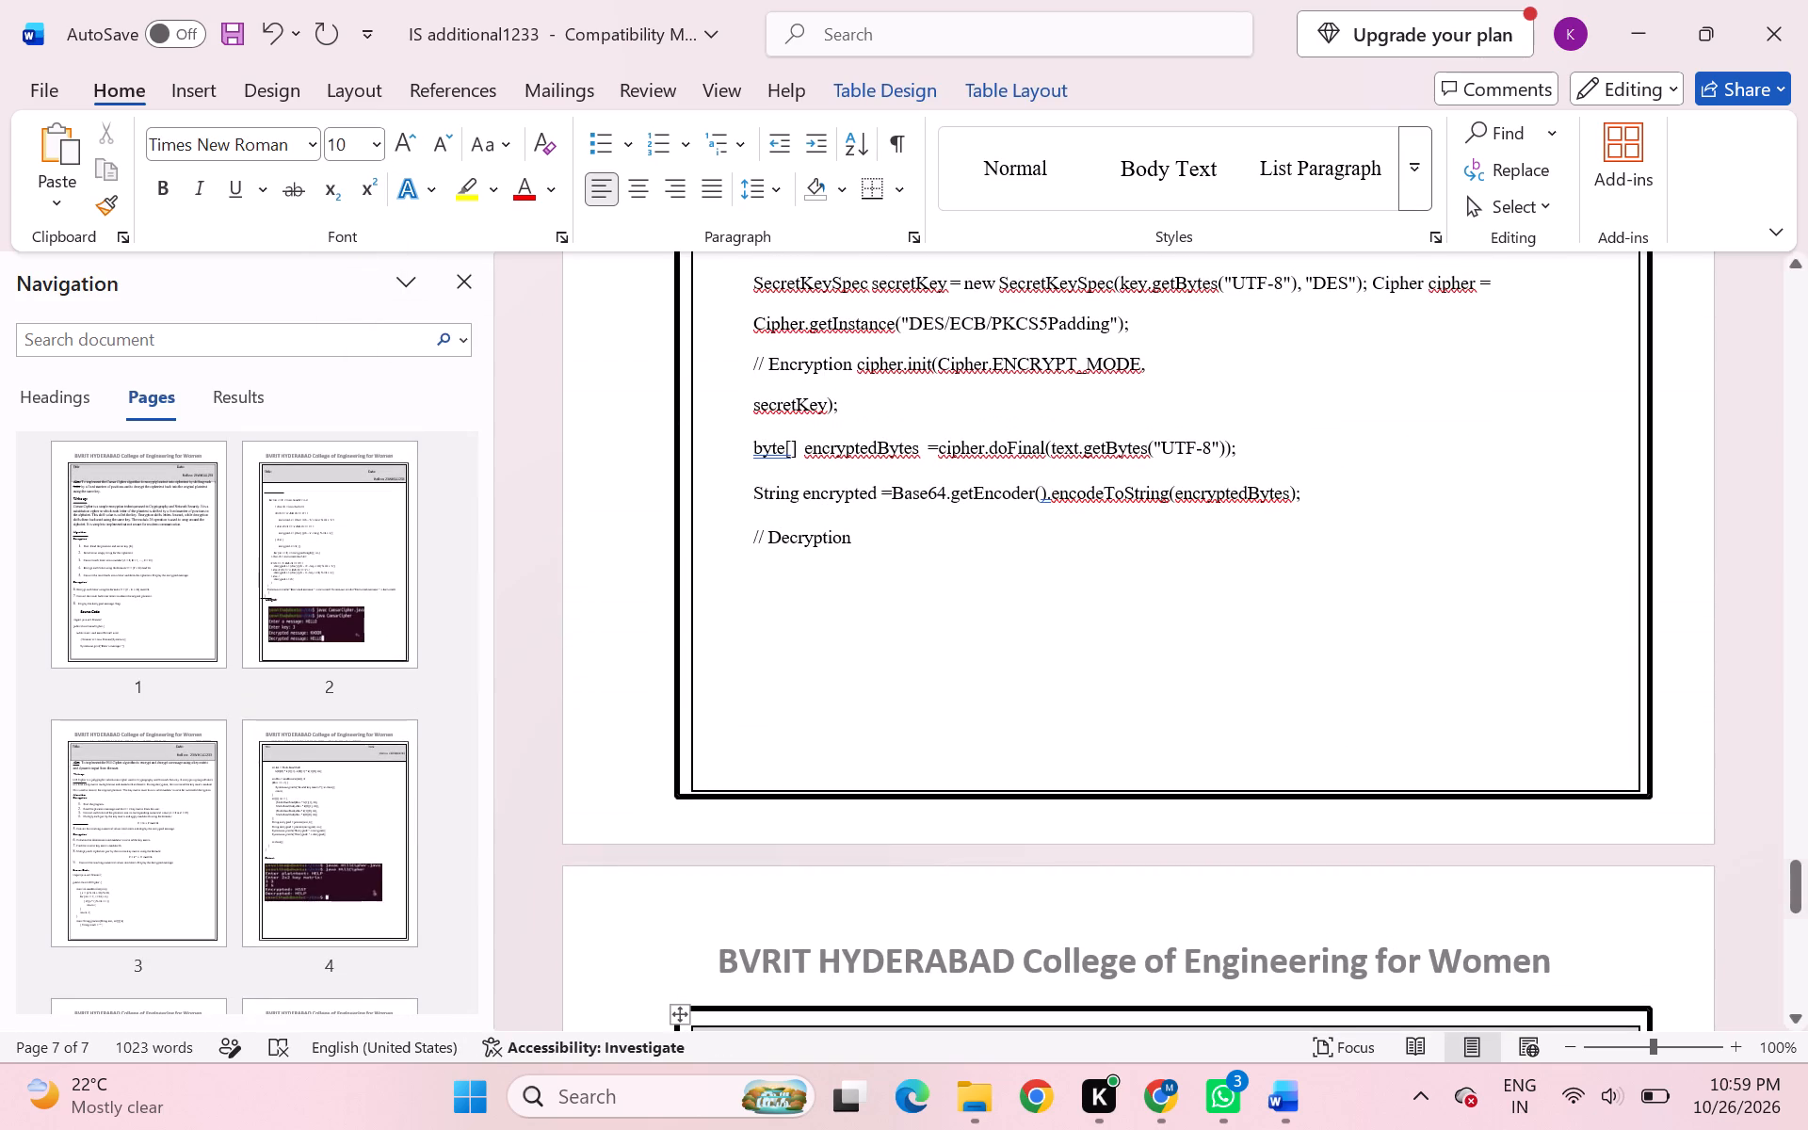
scroll(208, 718, down, 1)
scroll(1071, 626, up, 2)
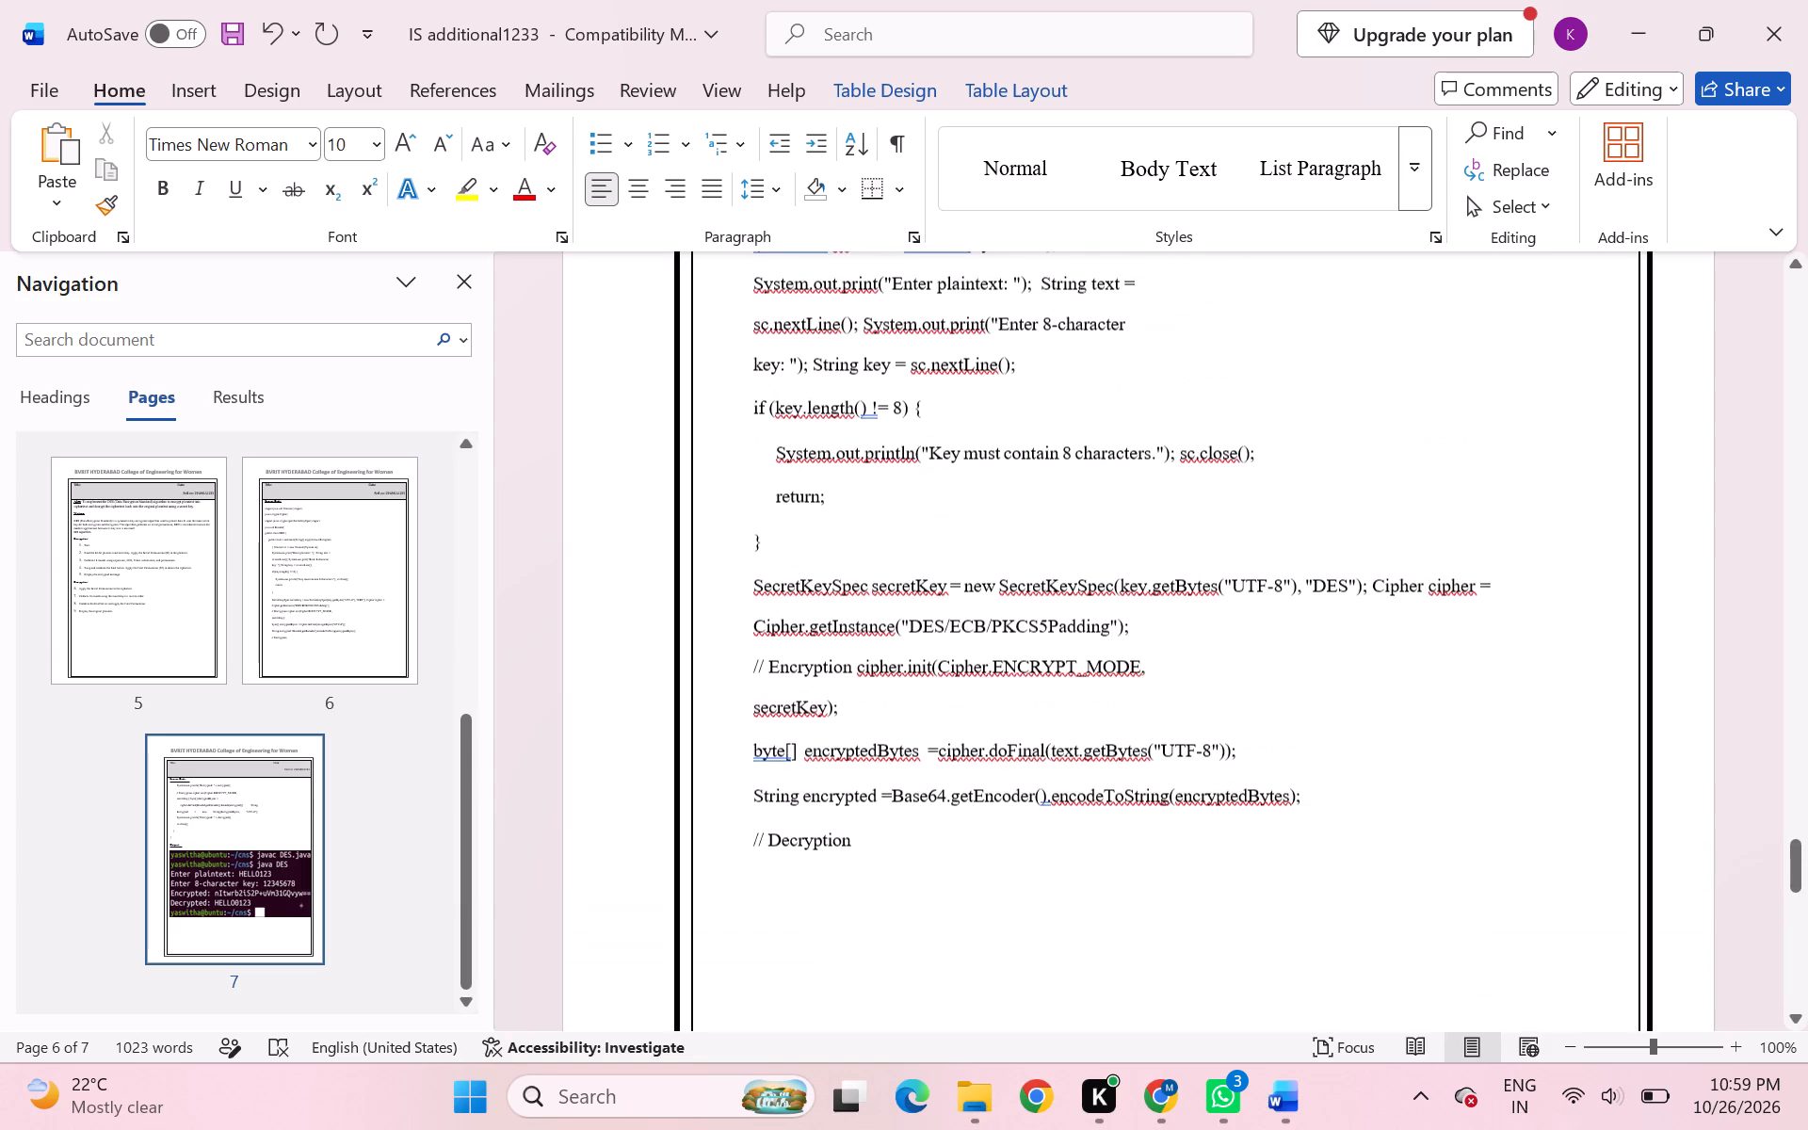
drag(747, 585, 853, 717)
key(BackSpace)
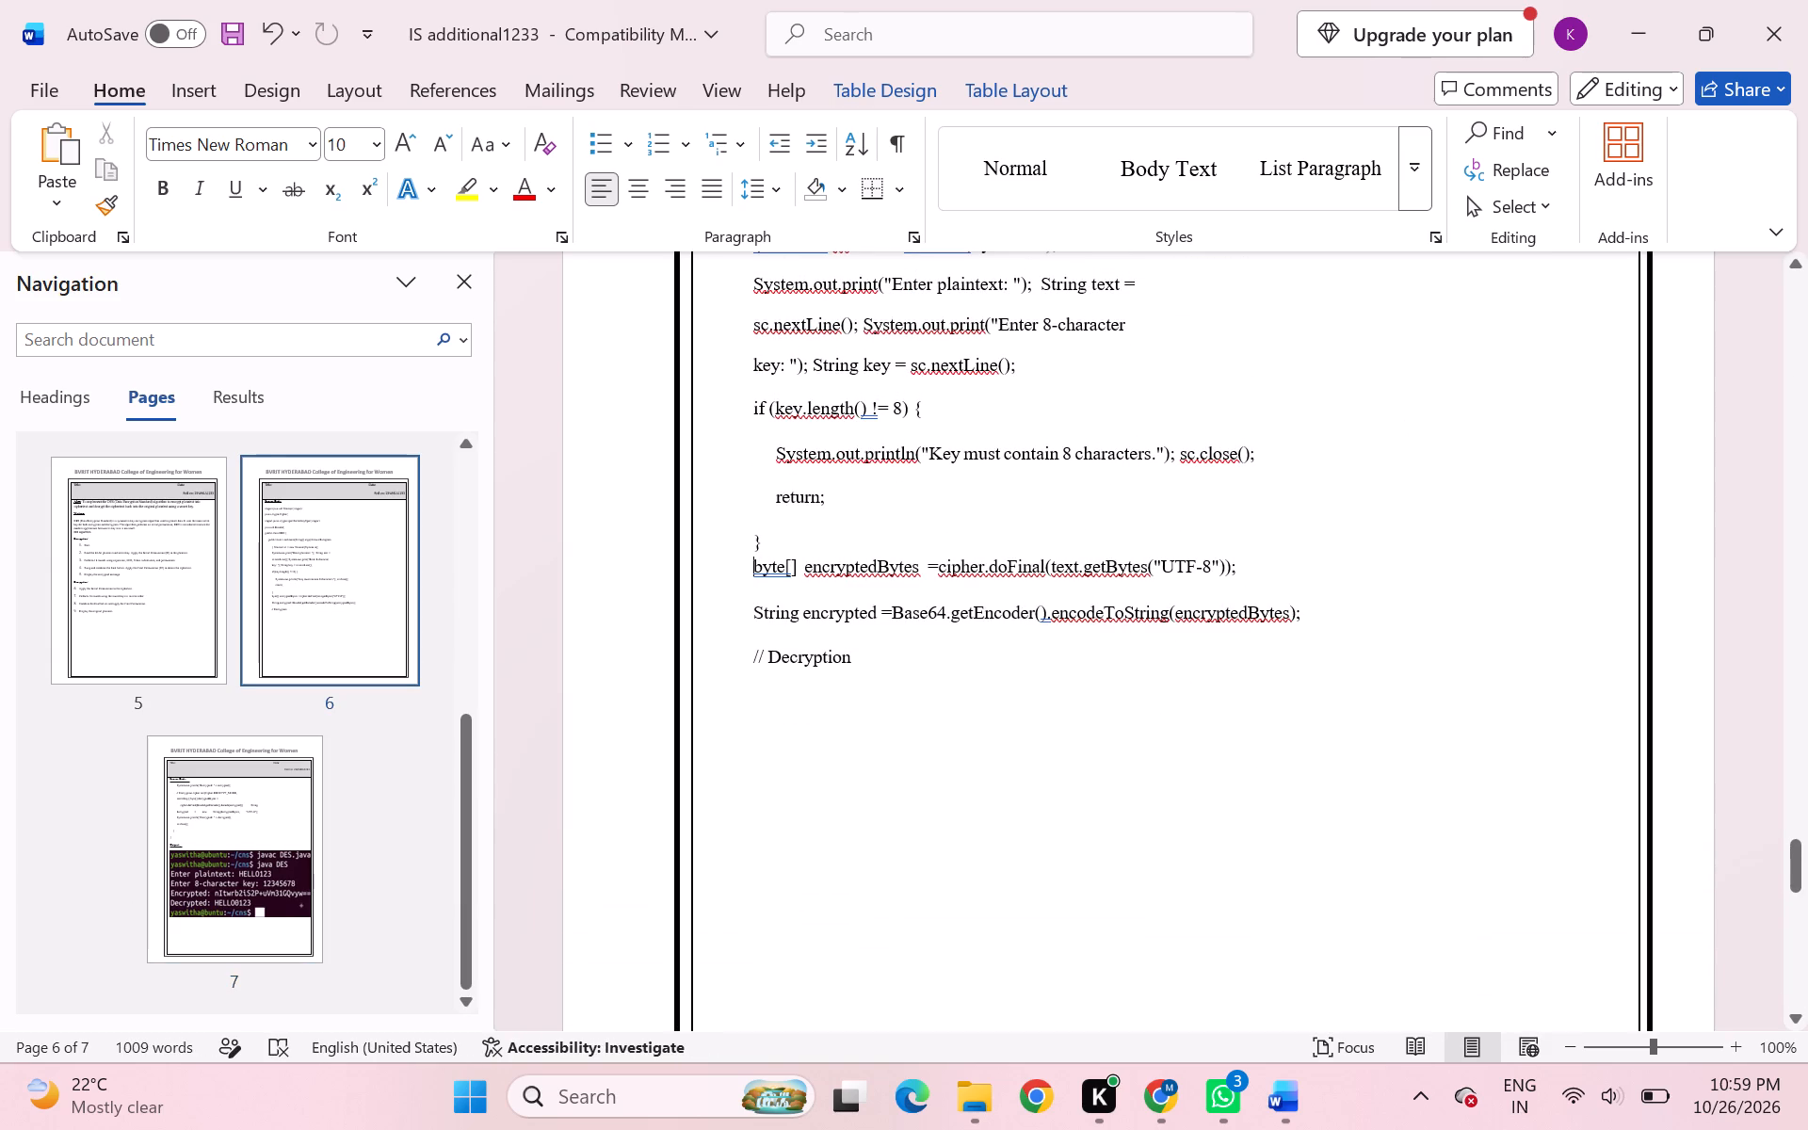
drag(877, 665, 729, 667)
key(BackSpace)
Delete the "// Decryption cipher.init(Cipher.DECRYPT_MODE, secretKey);" text from the source code on page 7.
scroll(729, 667, up, 2)
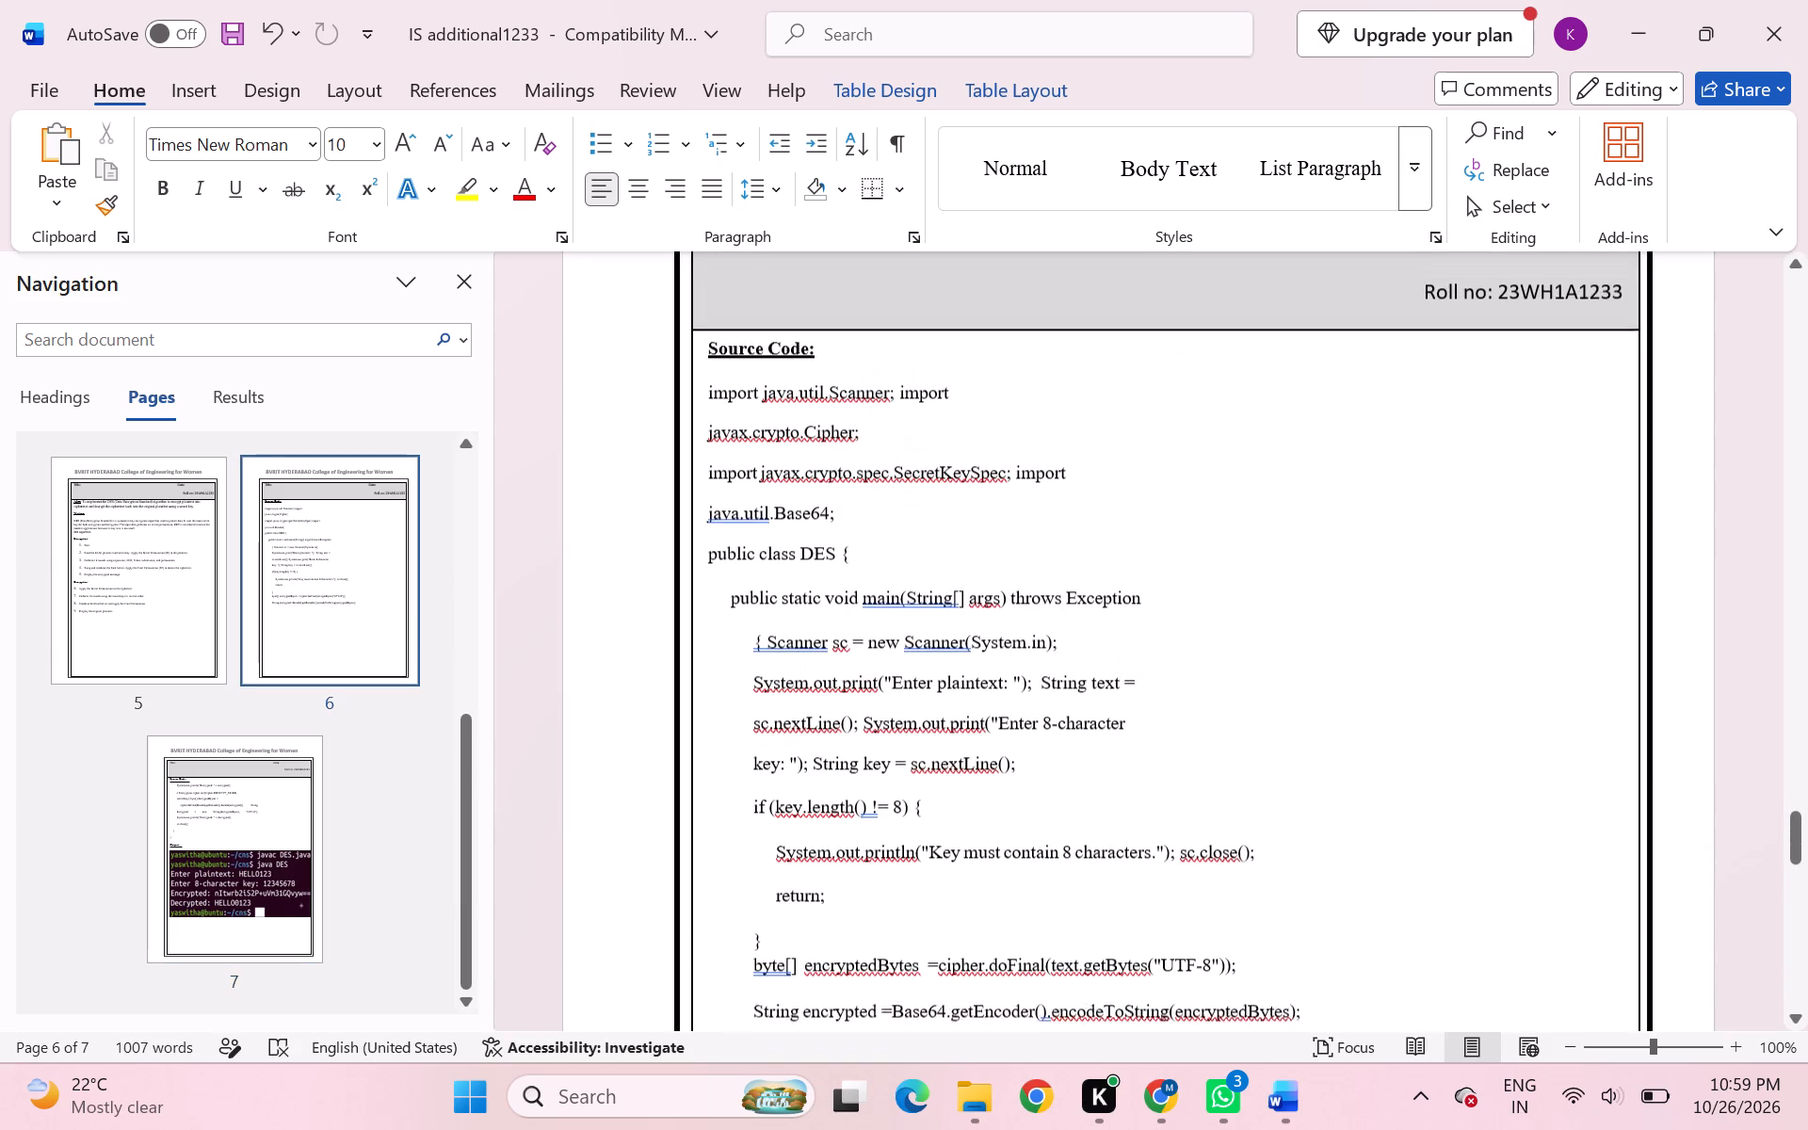
scroll(729, 667, down, 5)
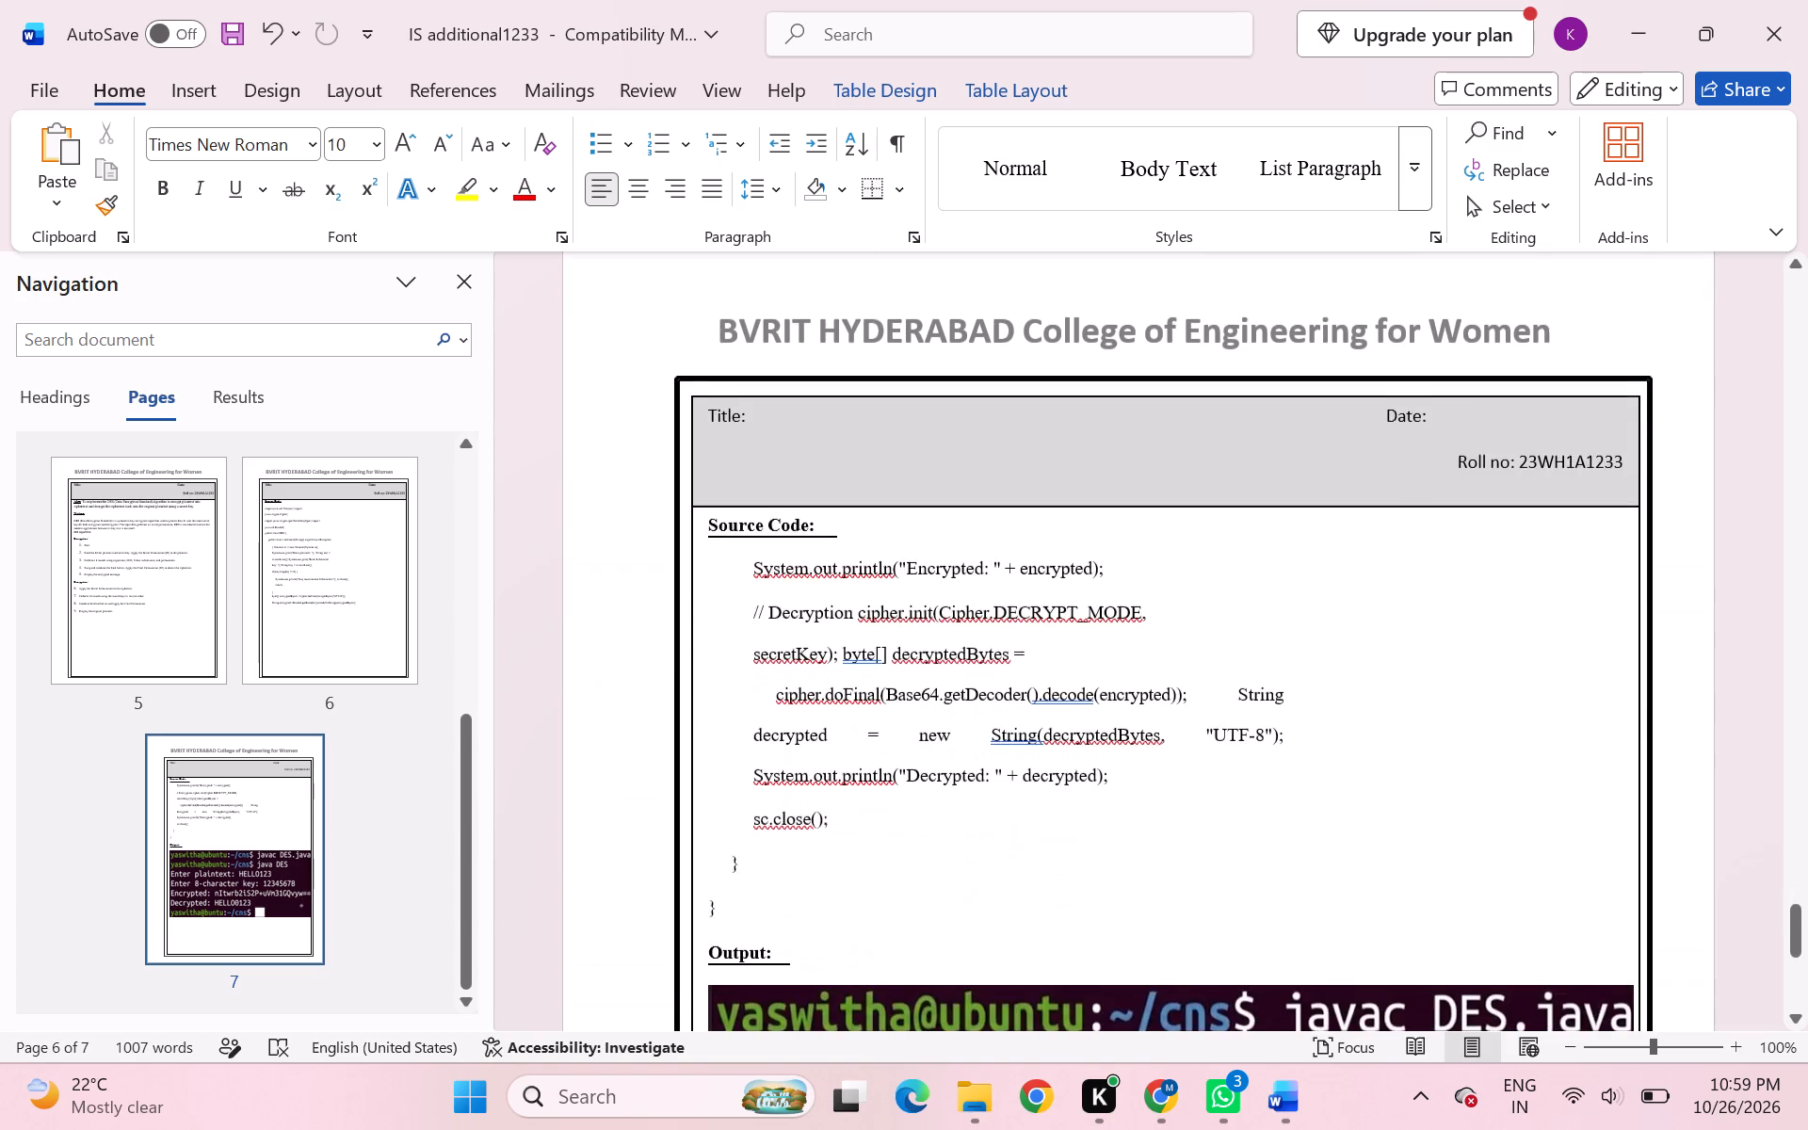
scroll(729, 667, down, 1)
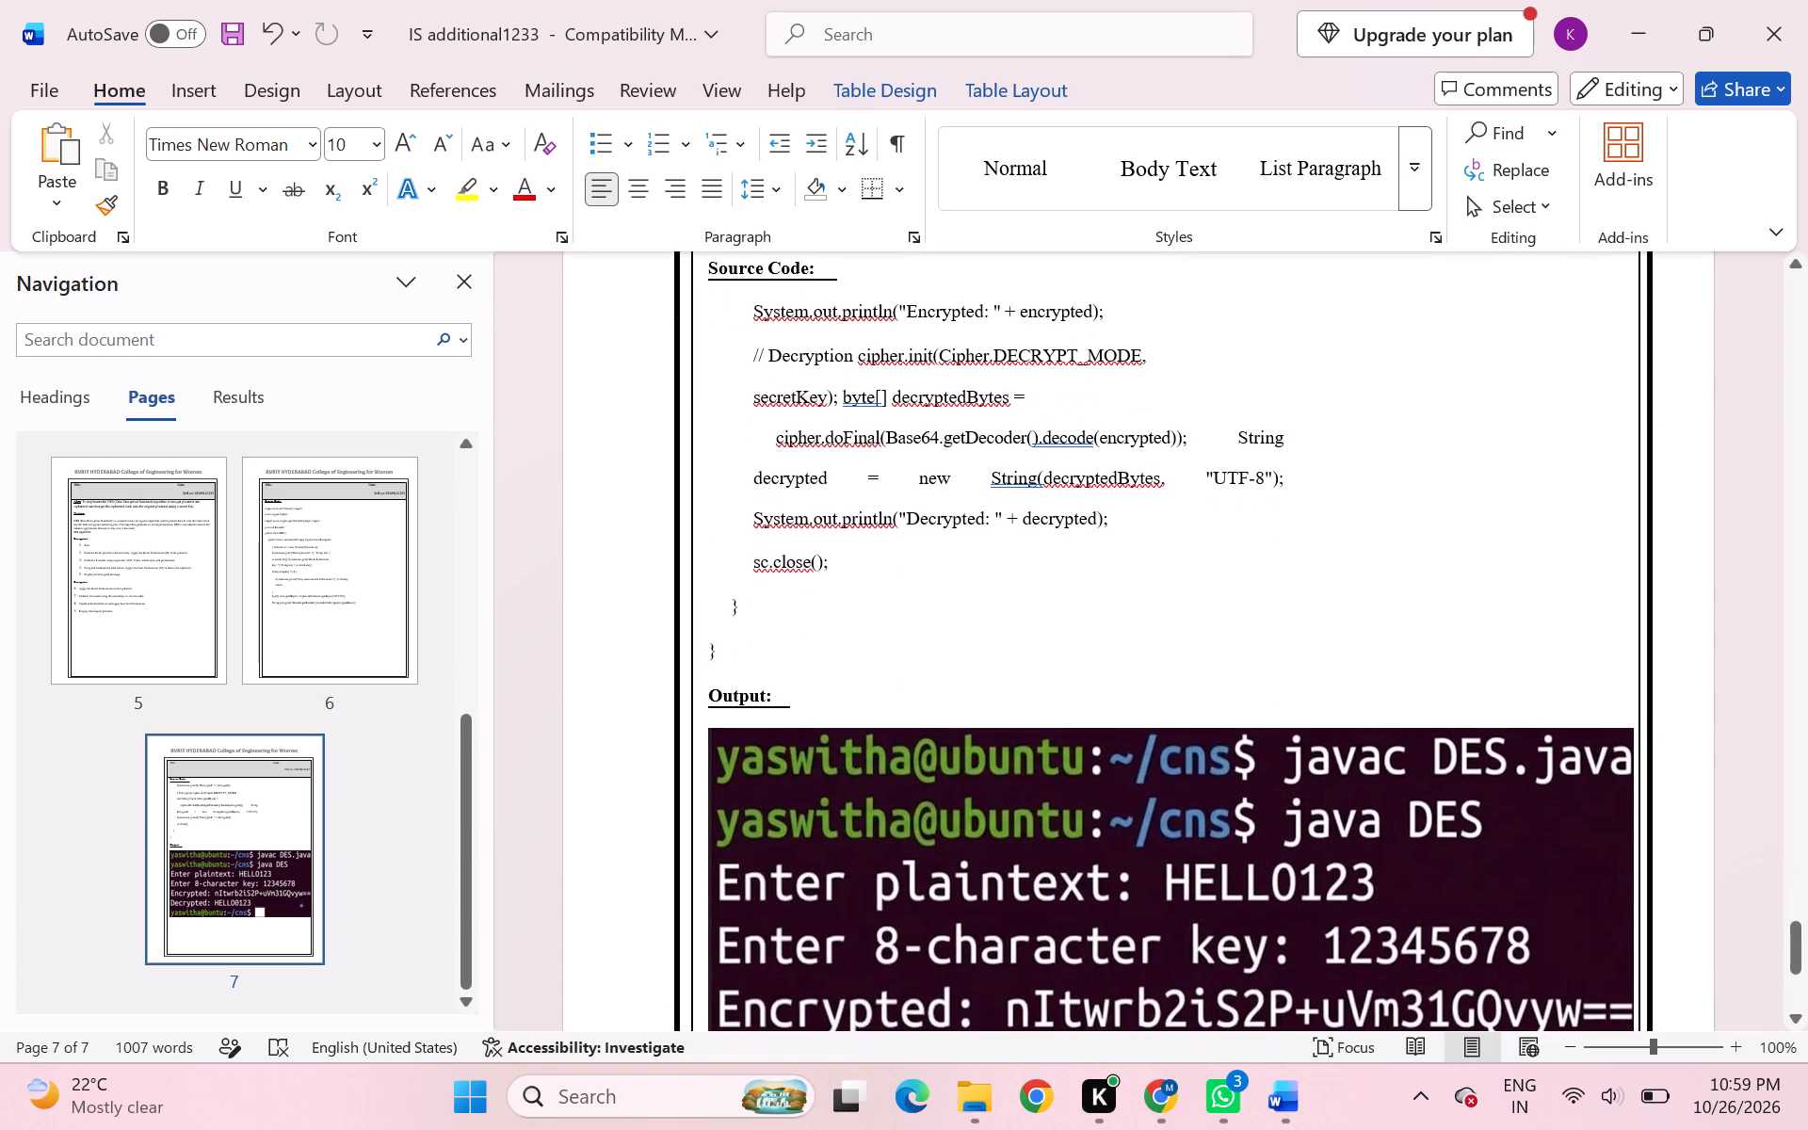
drag(746, 360, 1187, 343)
key(BackSpace)
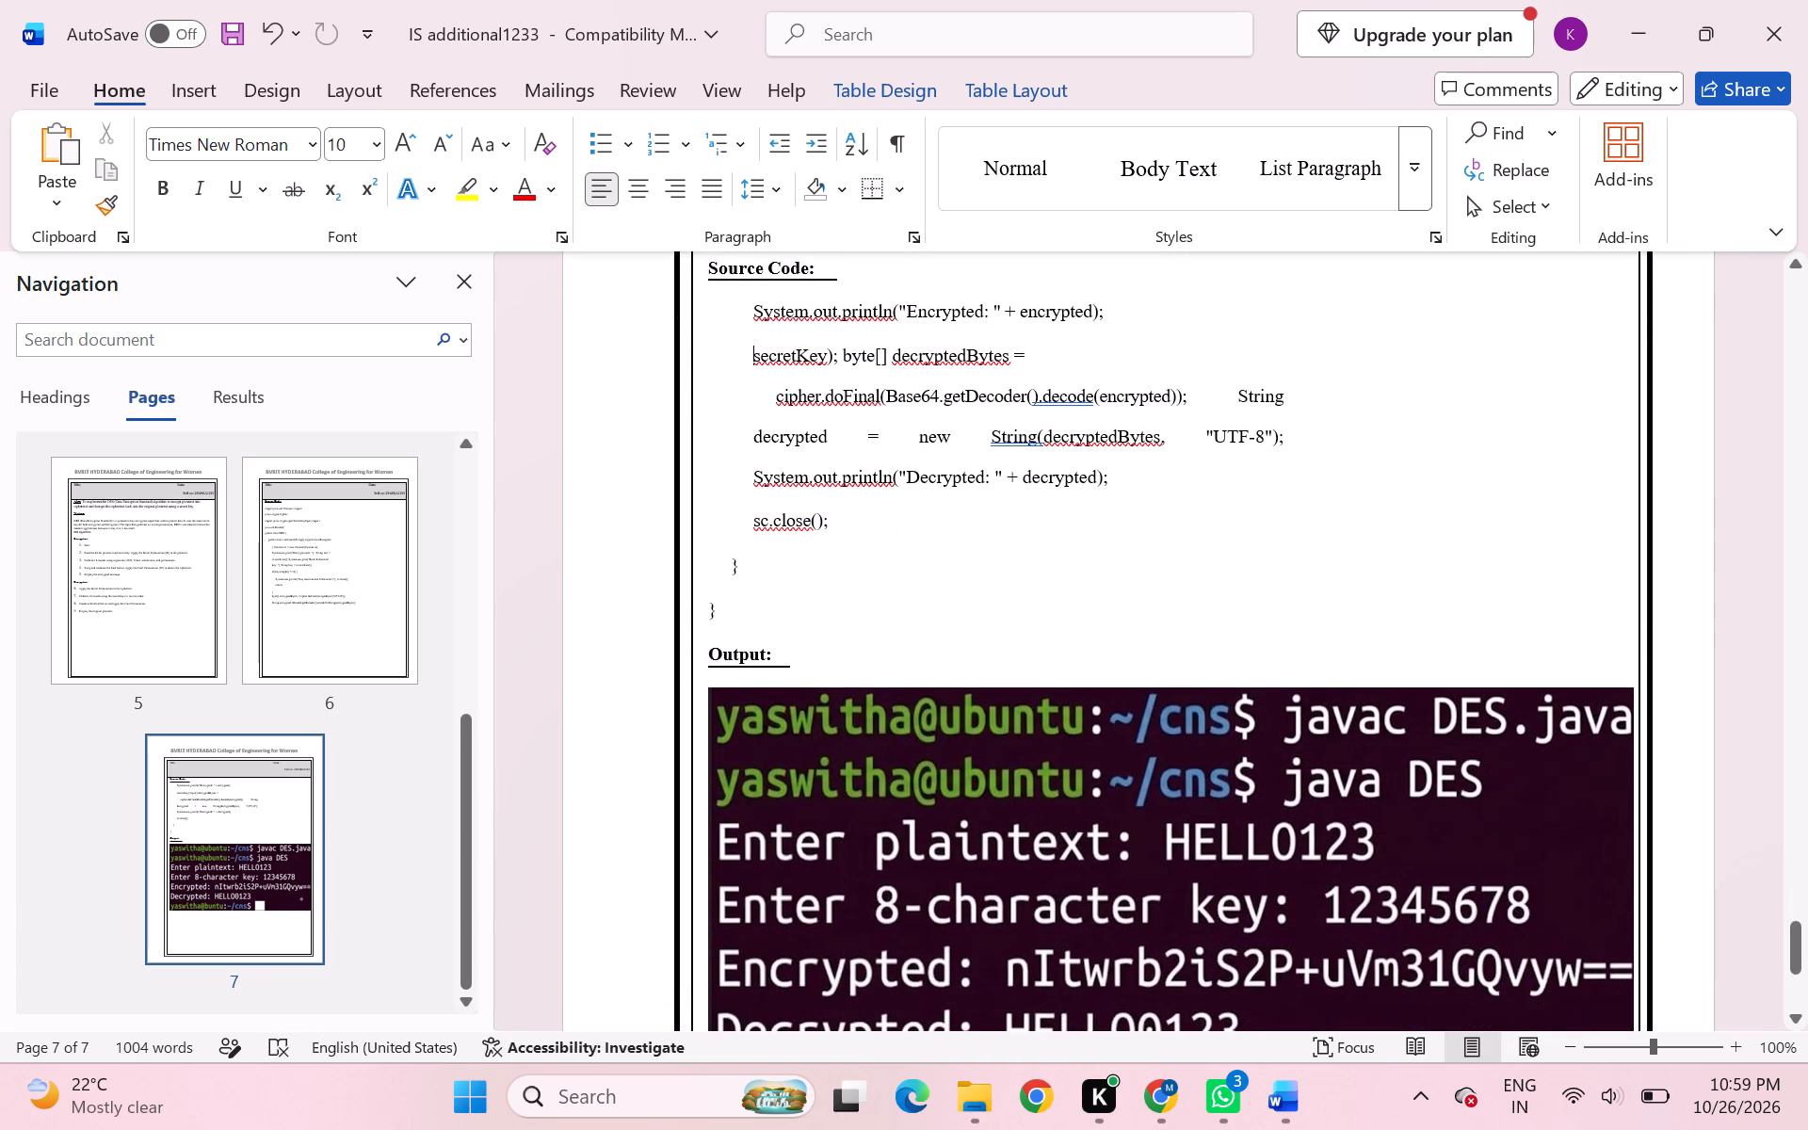
drag(839, 355, 743, 355)
key(BackSpace)
Move page 7's text from "Source Code:" through the "Output" heading to below the "String encrypted" line on page 6.
scroll(743, 355, up, 3)
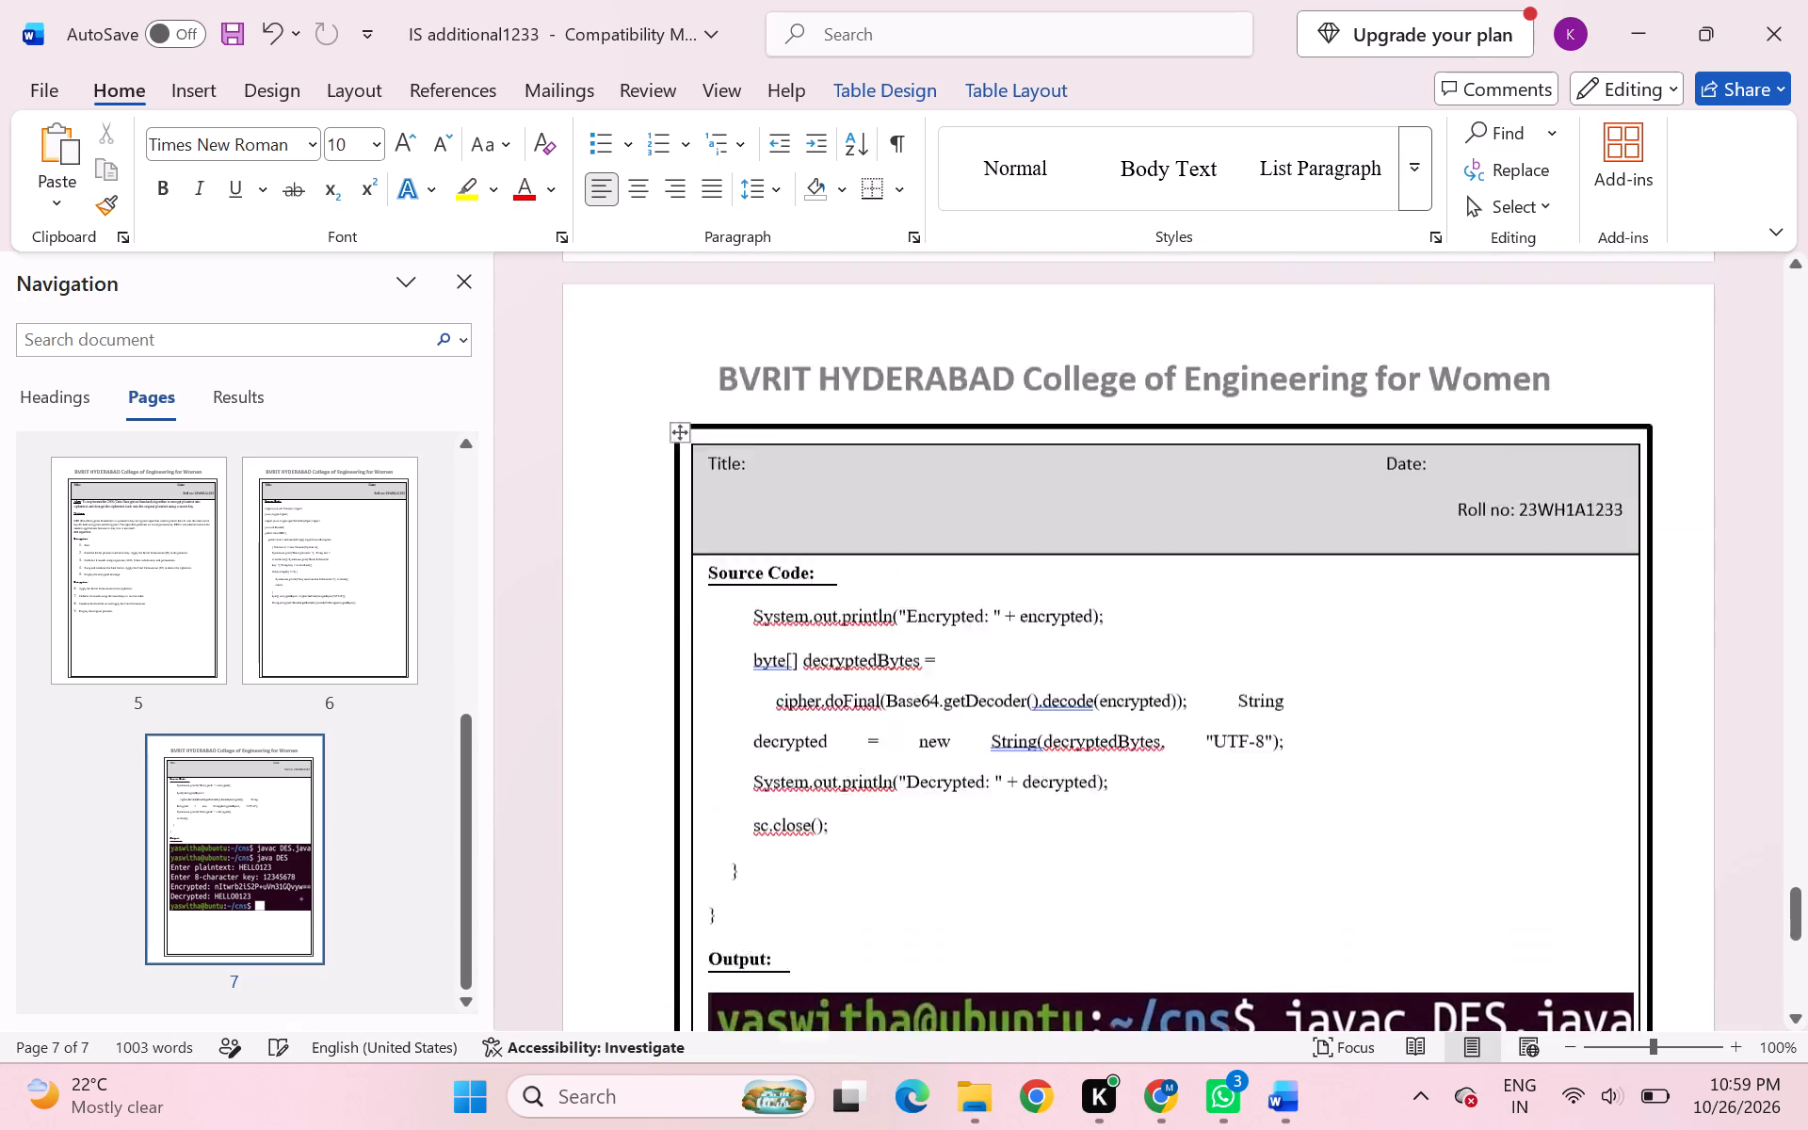
scroll(743, 355, down, 1)
scroll(730, 590, down, 1)
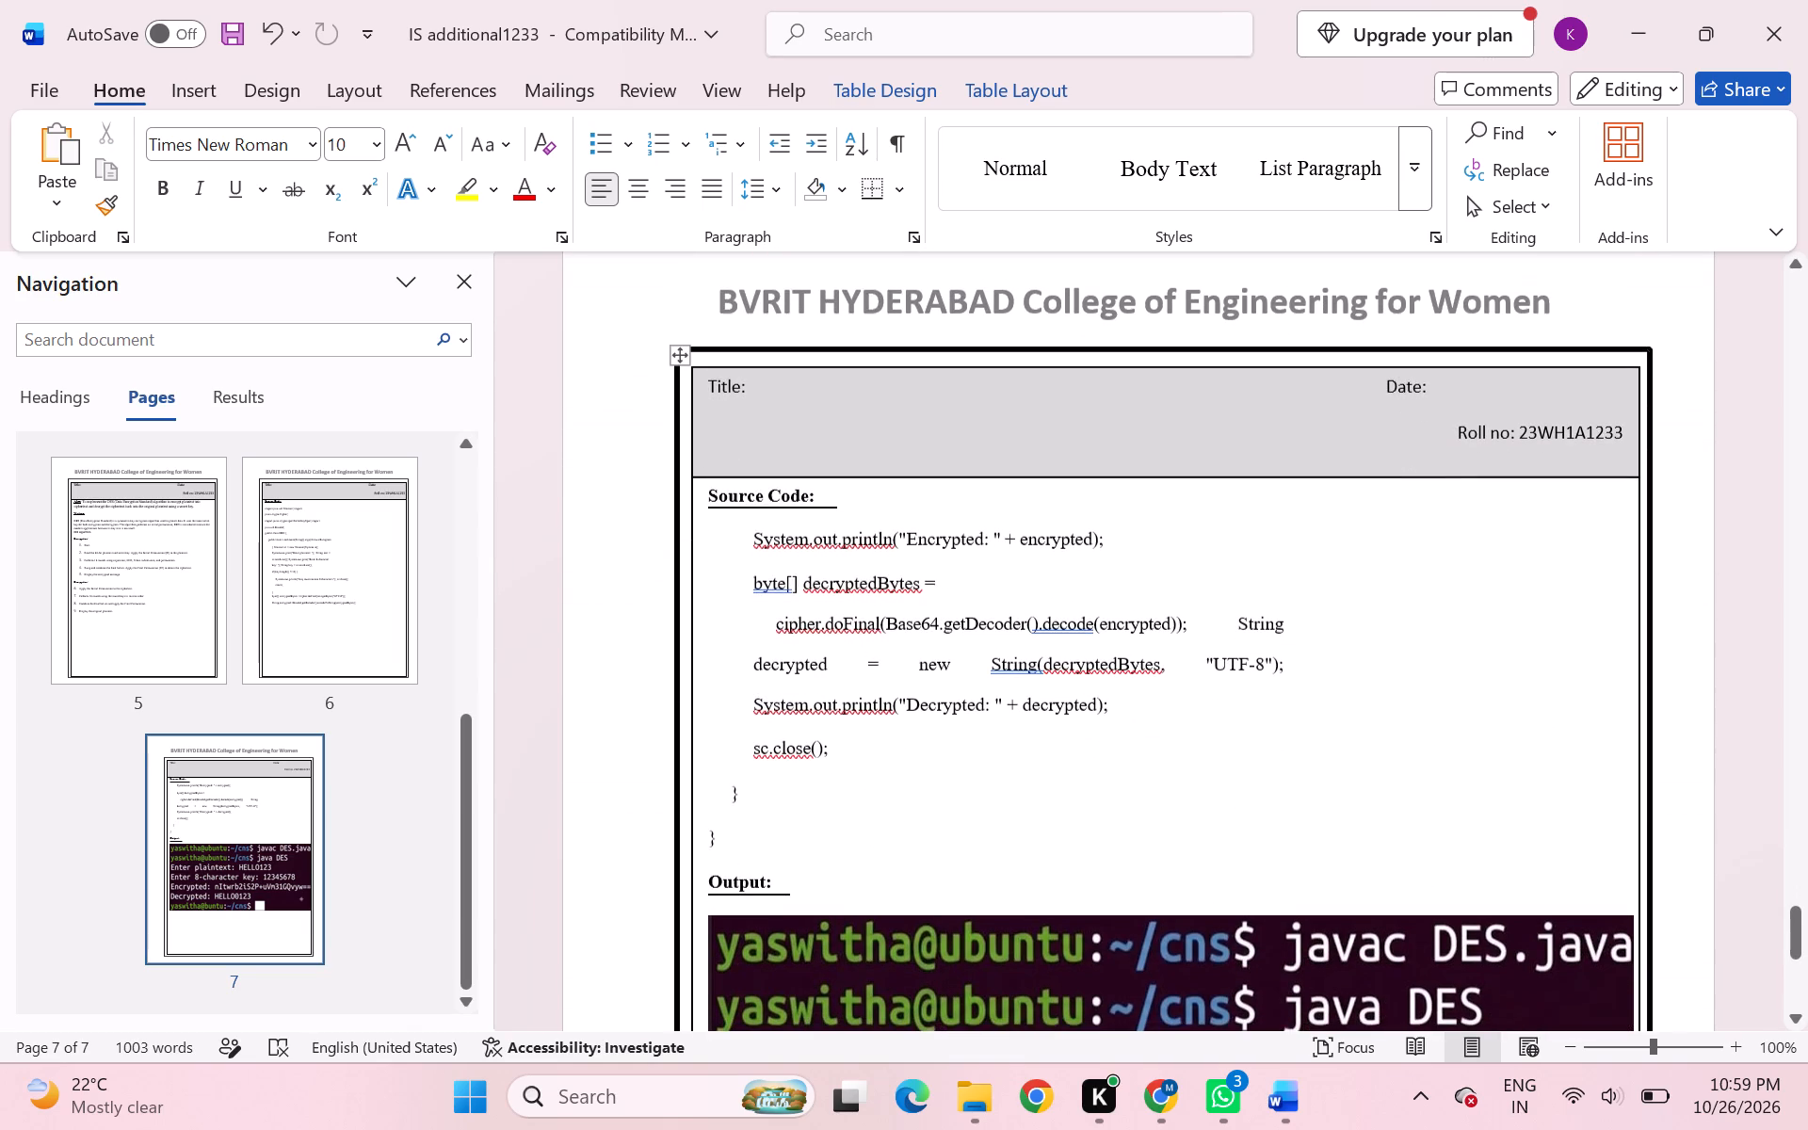
drag(706, 482, 742, 850)
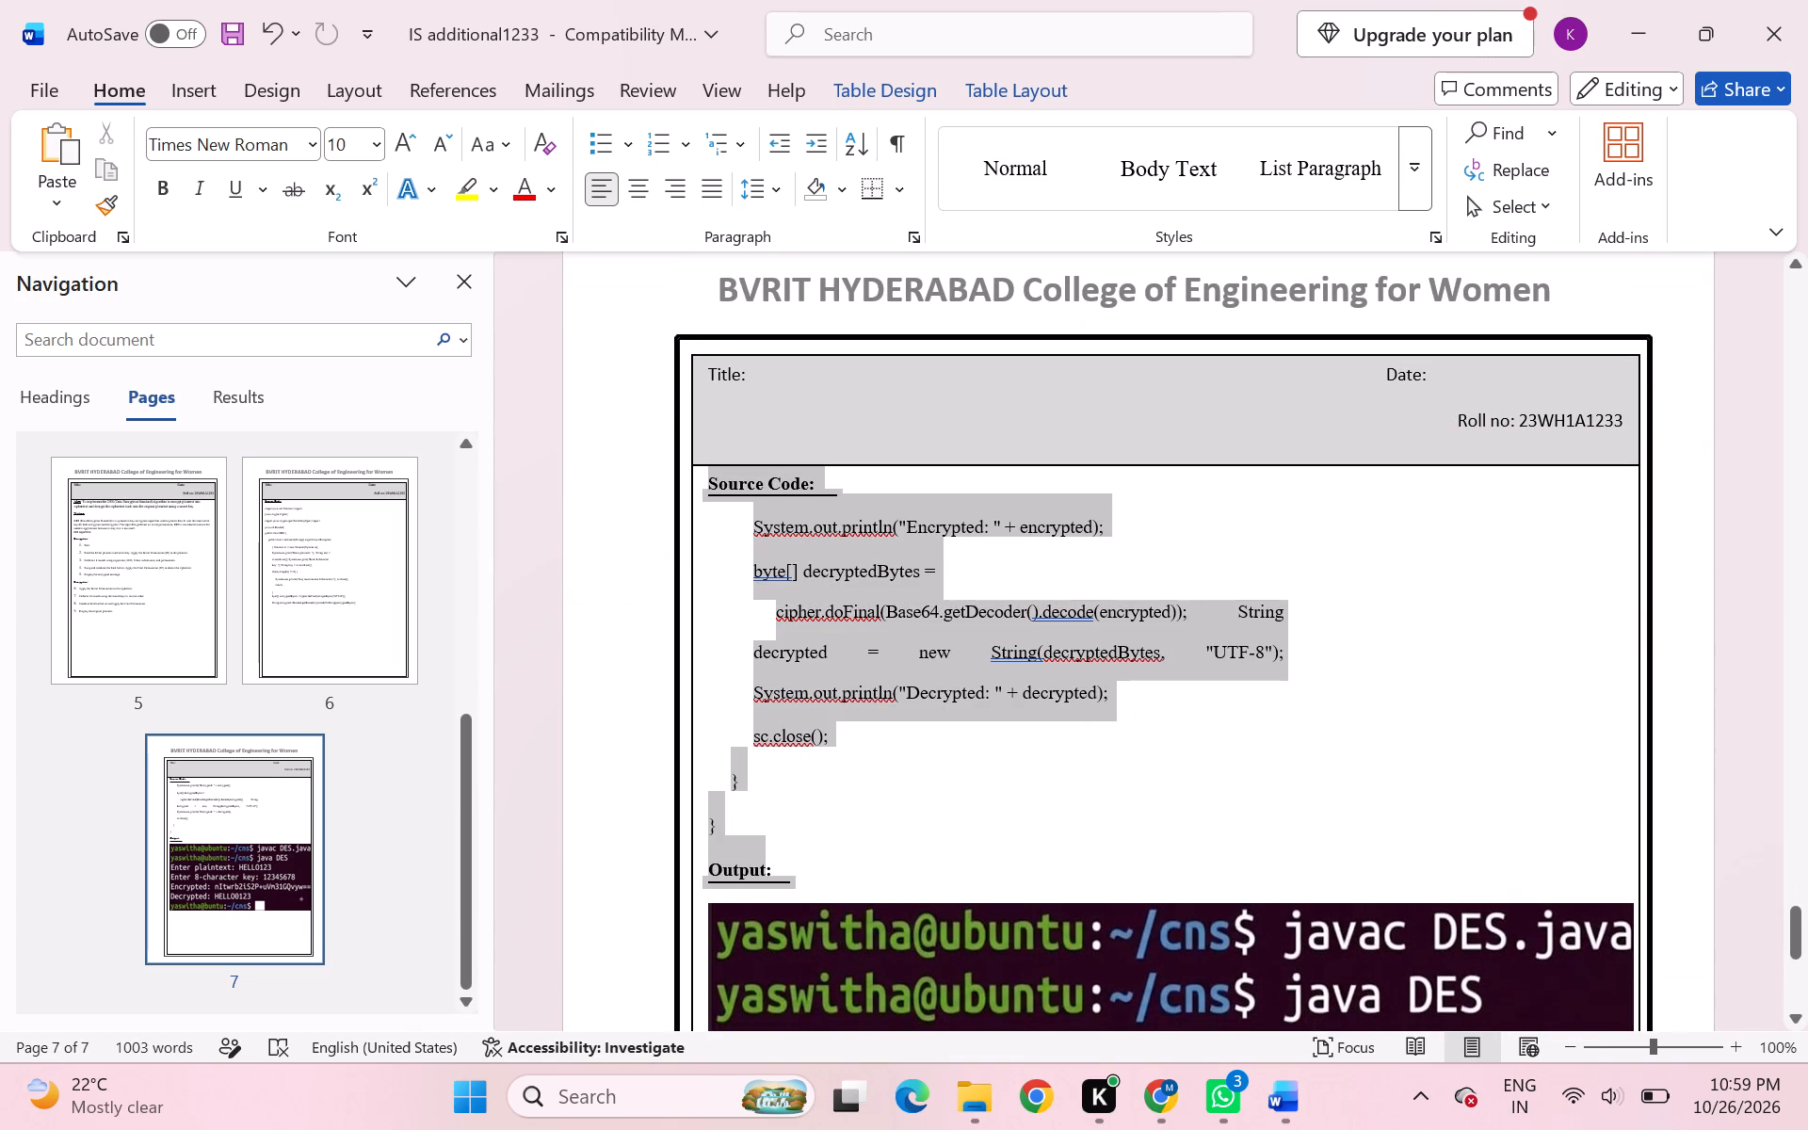
drag(742, 850, 742, 851)
key(ctrl+x)
scroll(742, 851, up, 4)
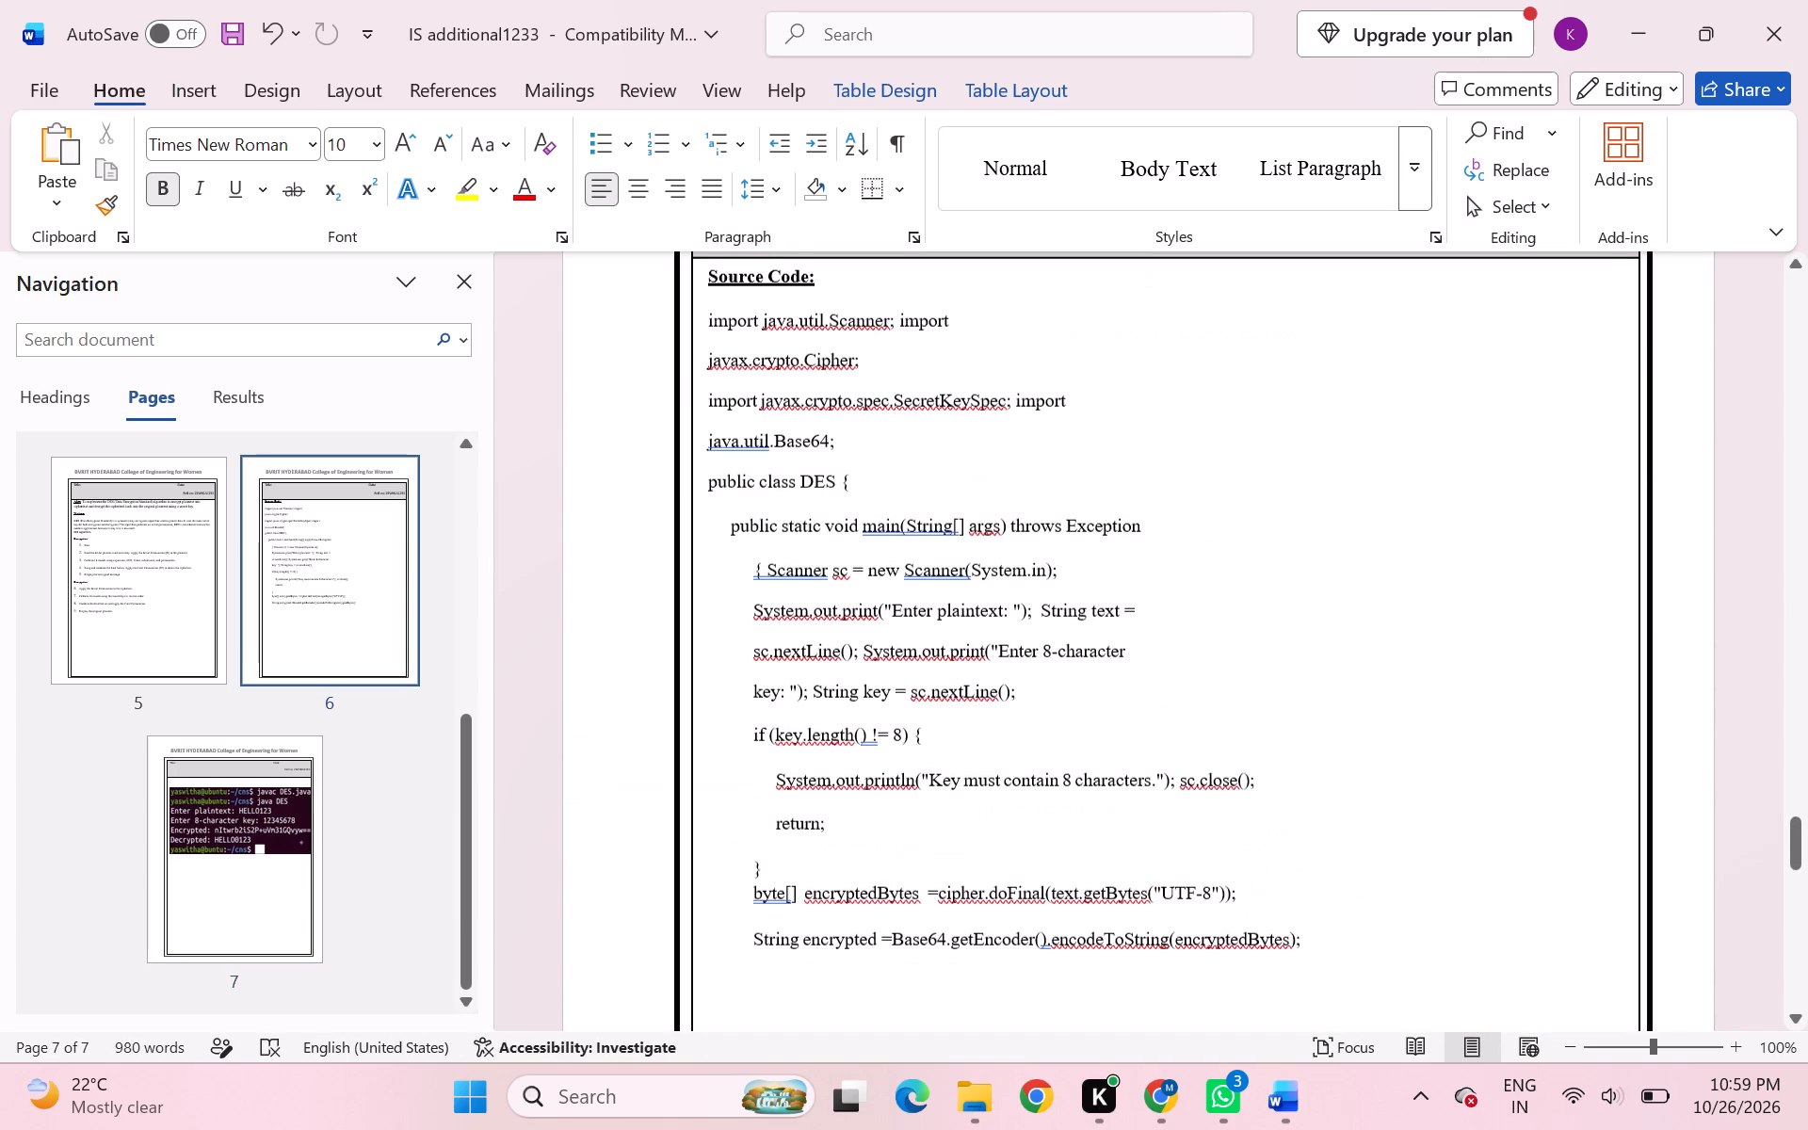
scroll(962, 912, down, 1)
click(1319, 625)
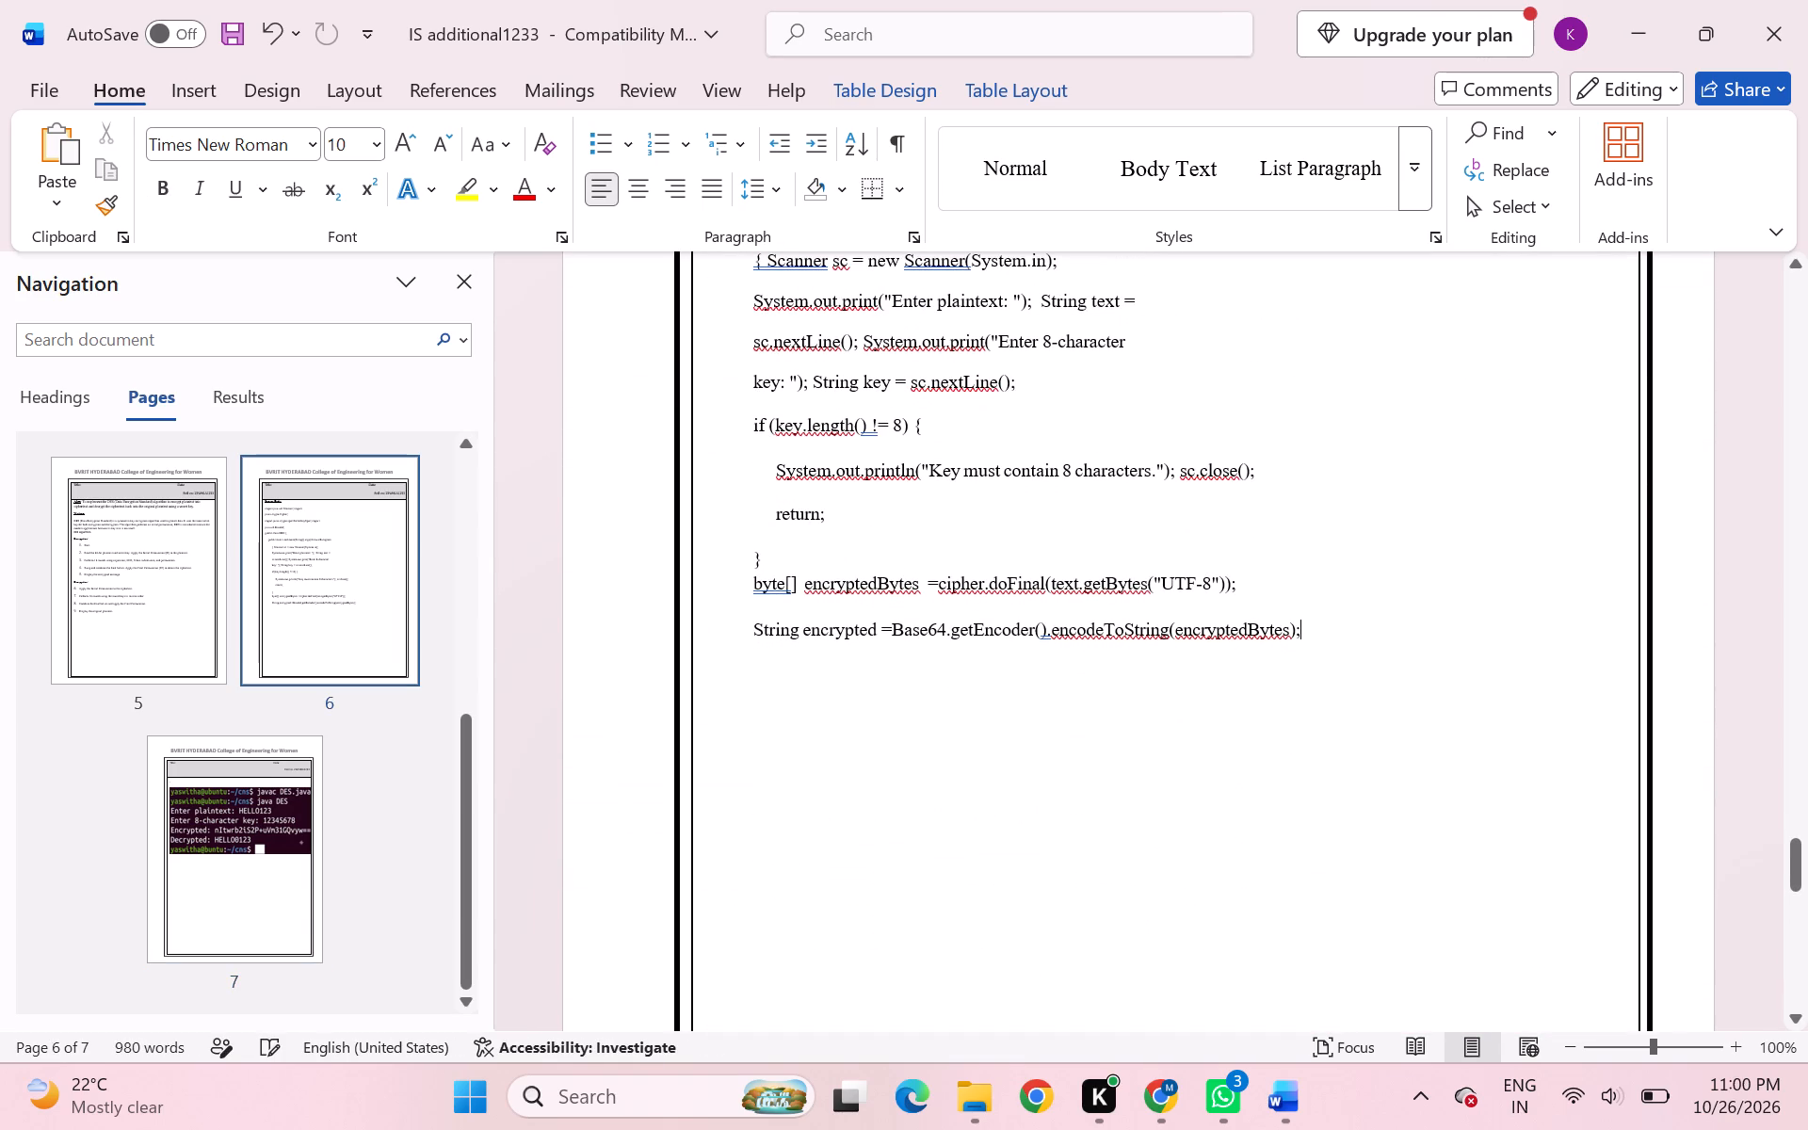
key(Return)
key(ctrl+v)
scroll(1371, 655, down, 1)
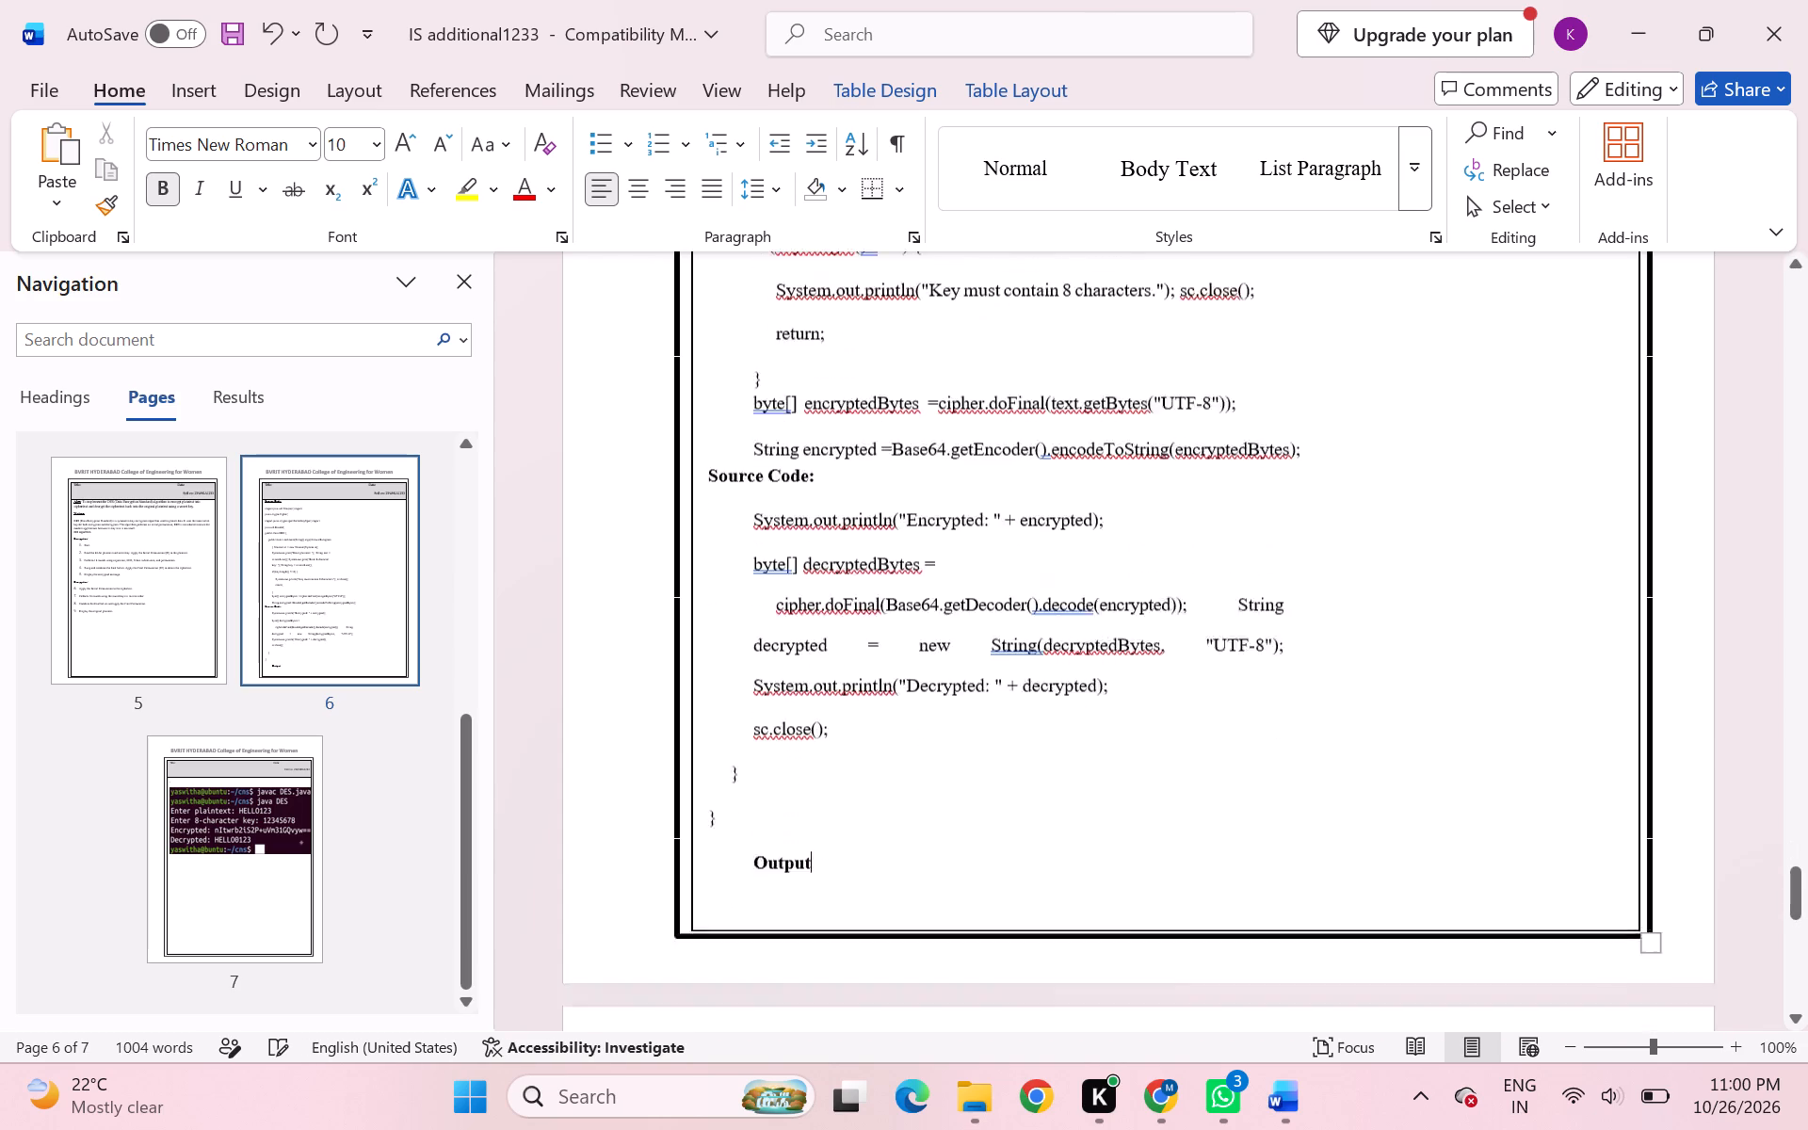
Move the "Source Code:" heading and the DES import lines from page 6 to below "Display the original plaintext." on page 5.
scroll(1371, 655, down, 1)
scroll(1371, 655, up, 5)
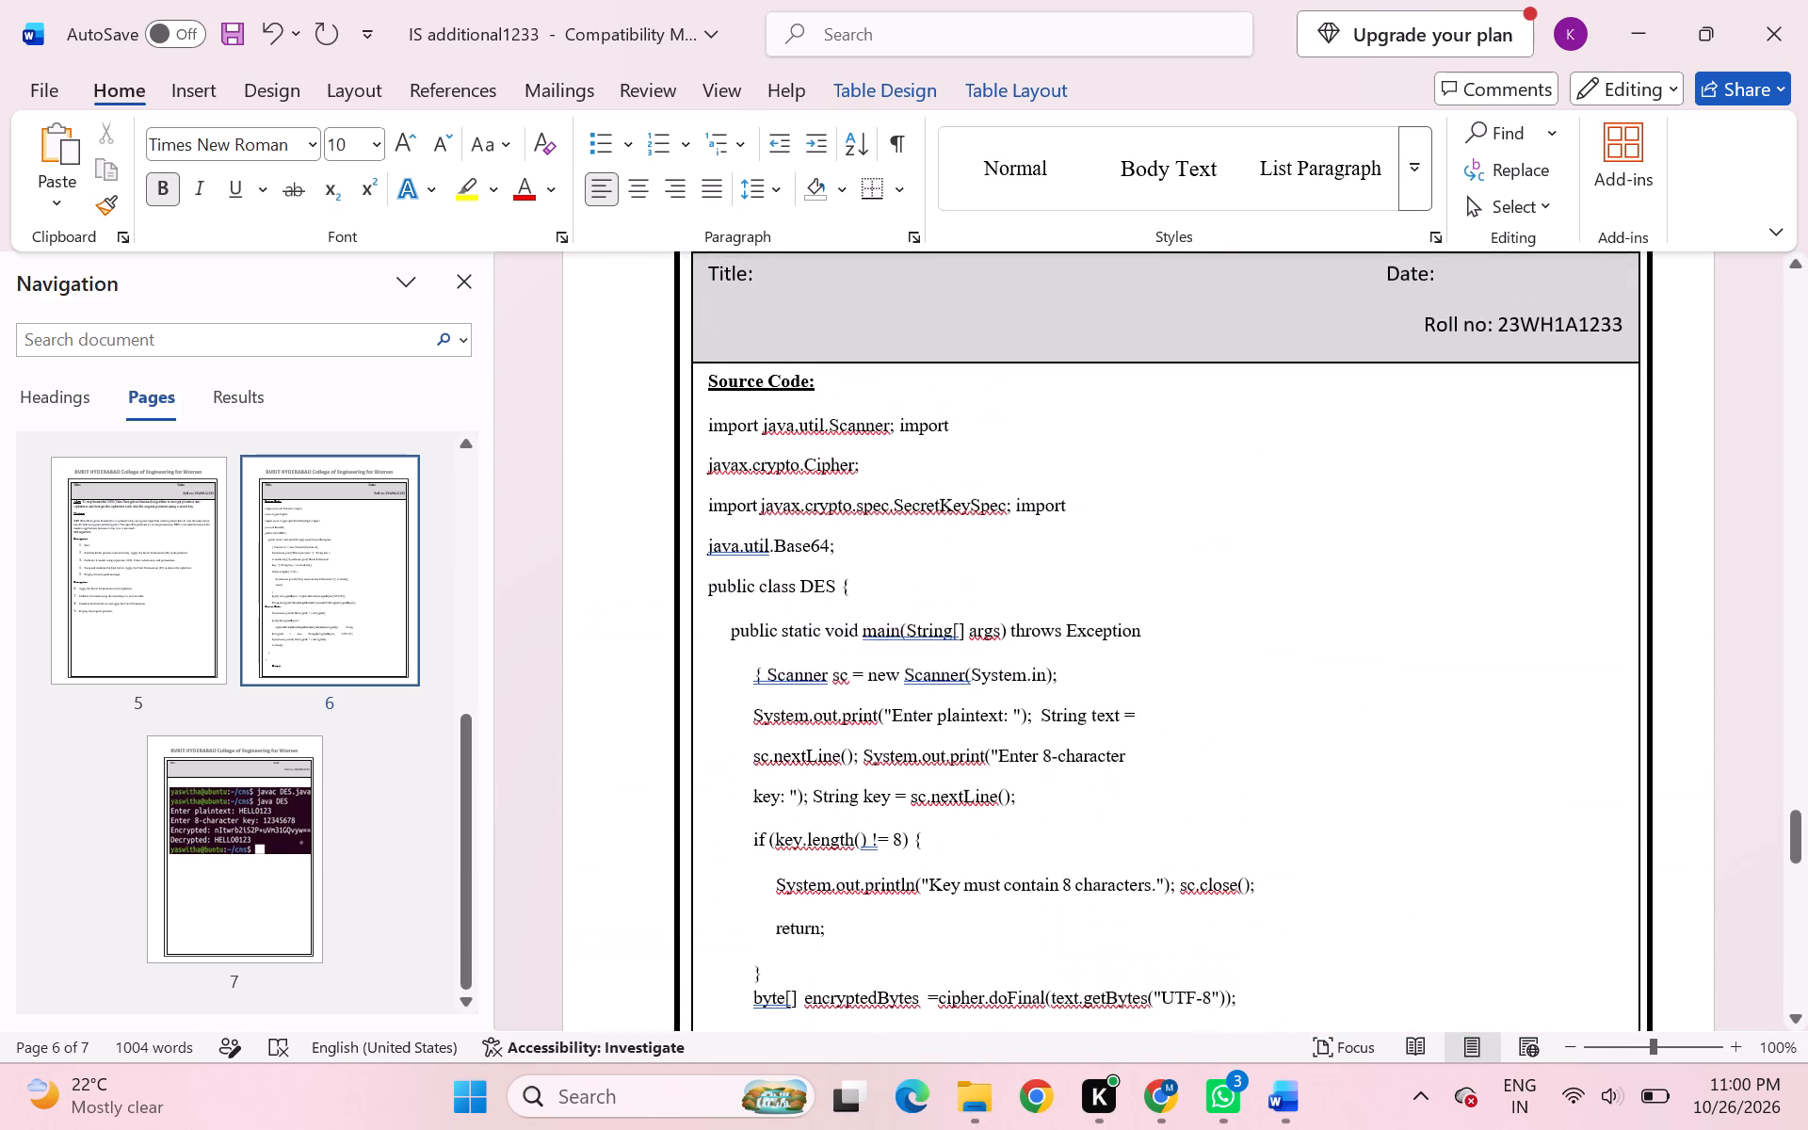
scroll(1104, 814, up, 3)
scroll(1104, 814, down, 2)
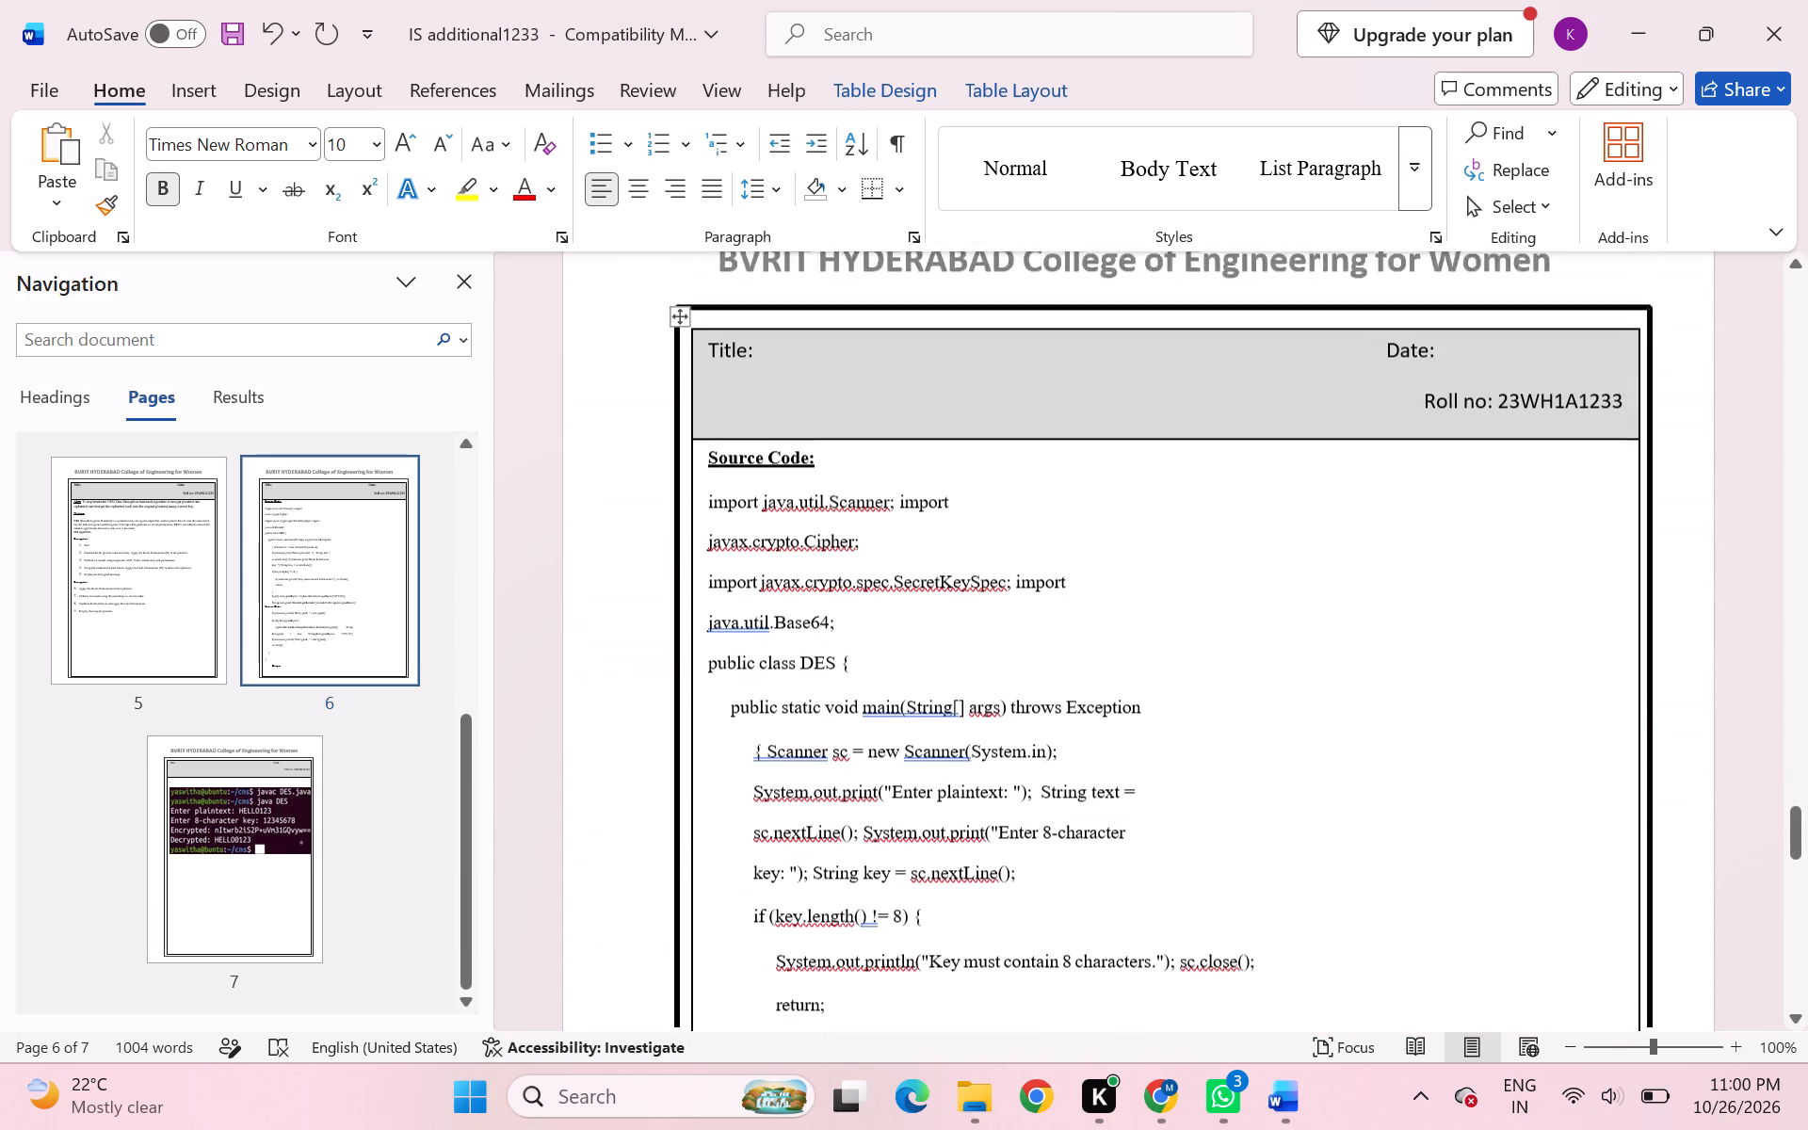
drag(710, 427, 808, 602)
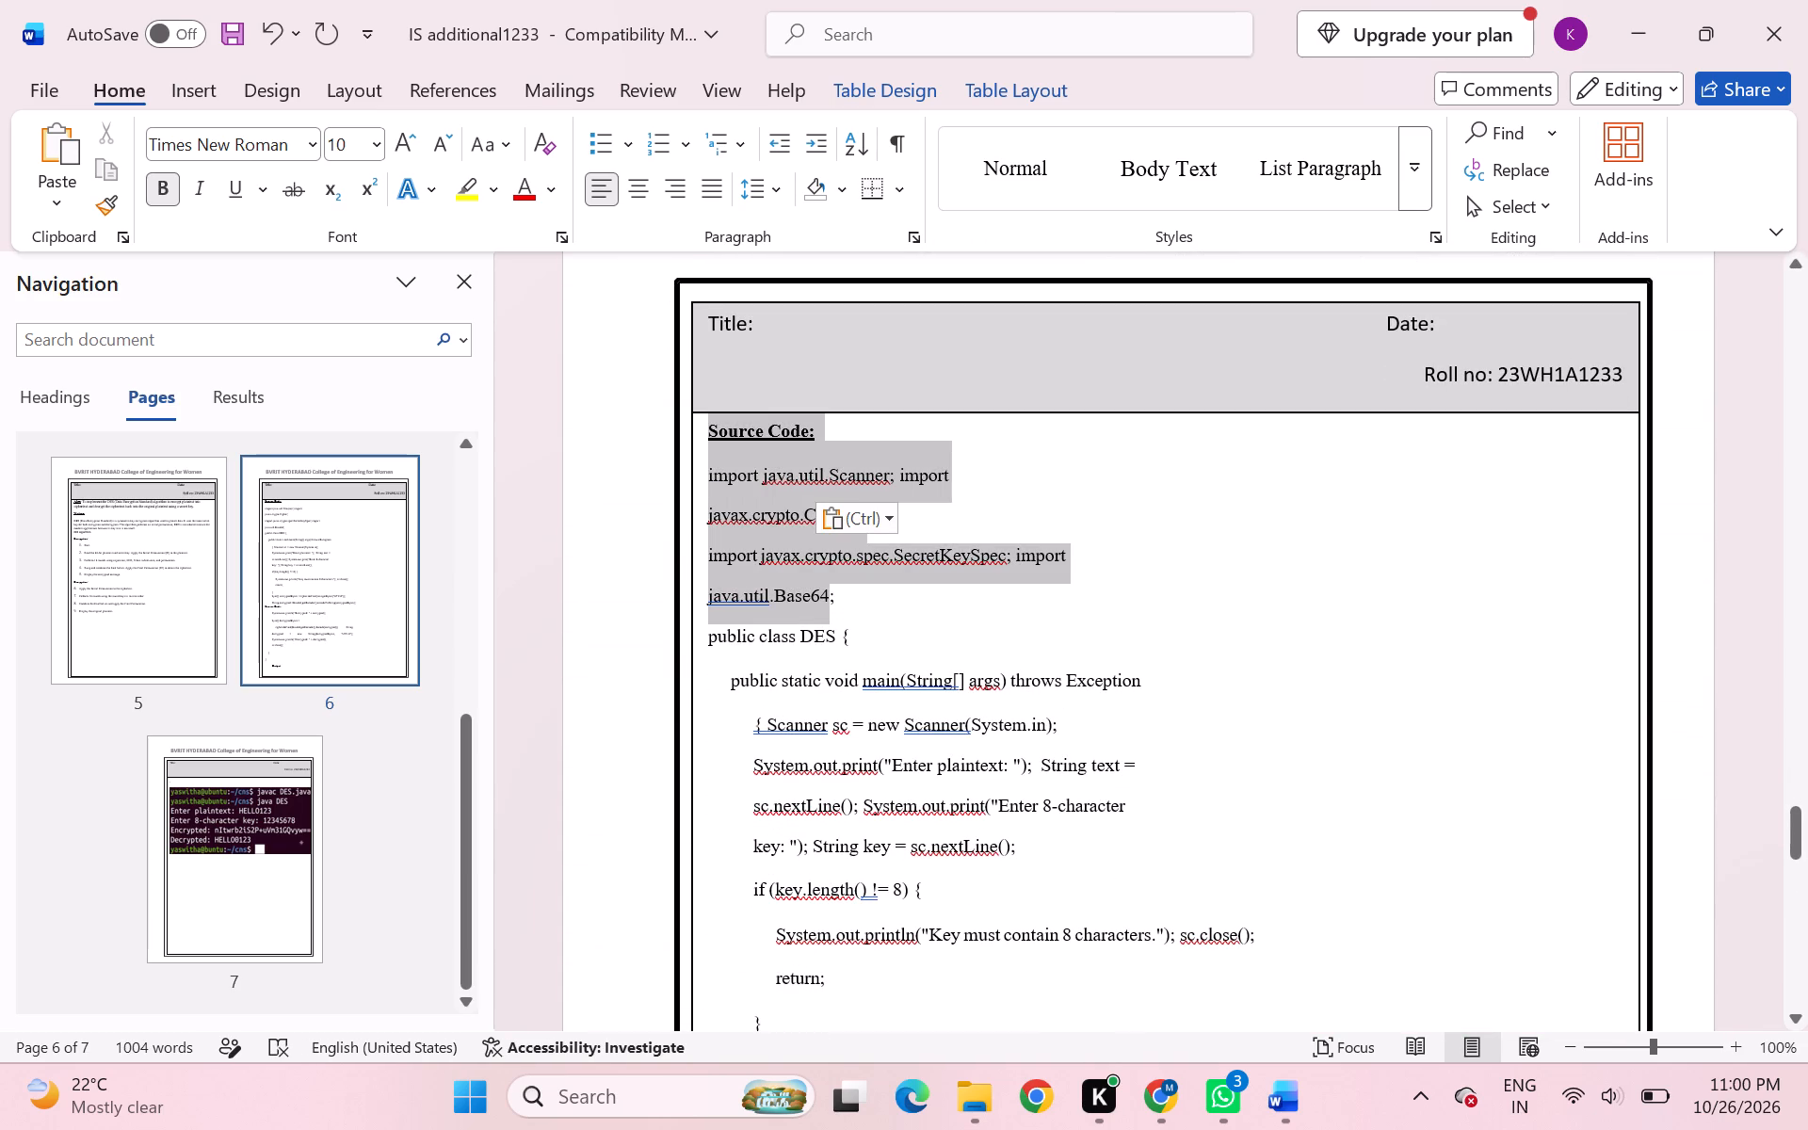
drag(808, 602, 847, 607)
key(ctrl+x)
scroll(847, 607, up, 4)
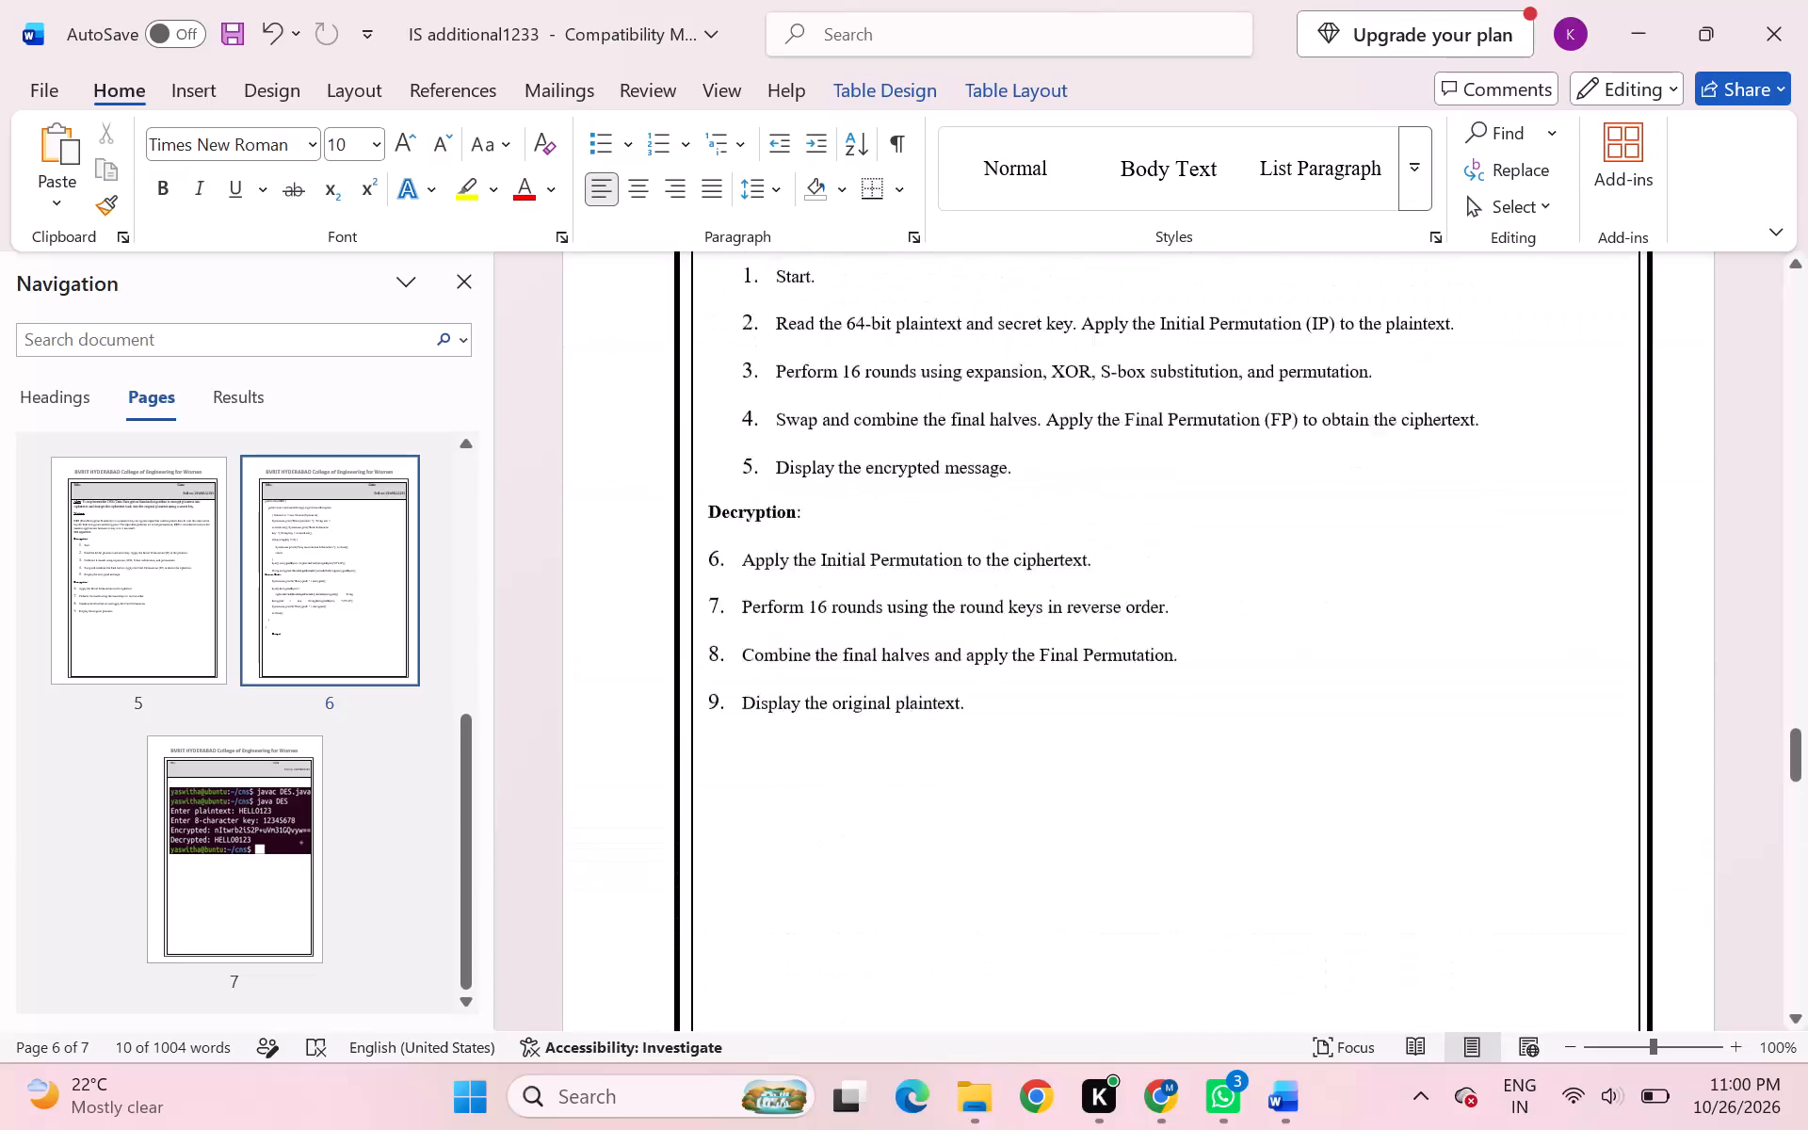
click(983, 760)
key(shift+Return)
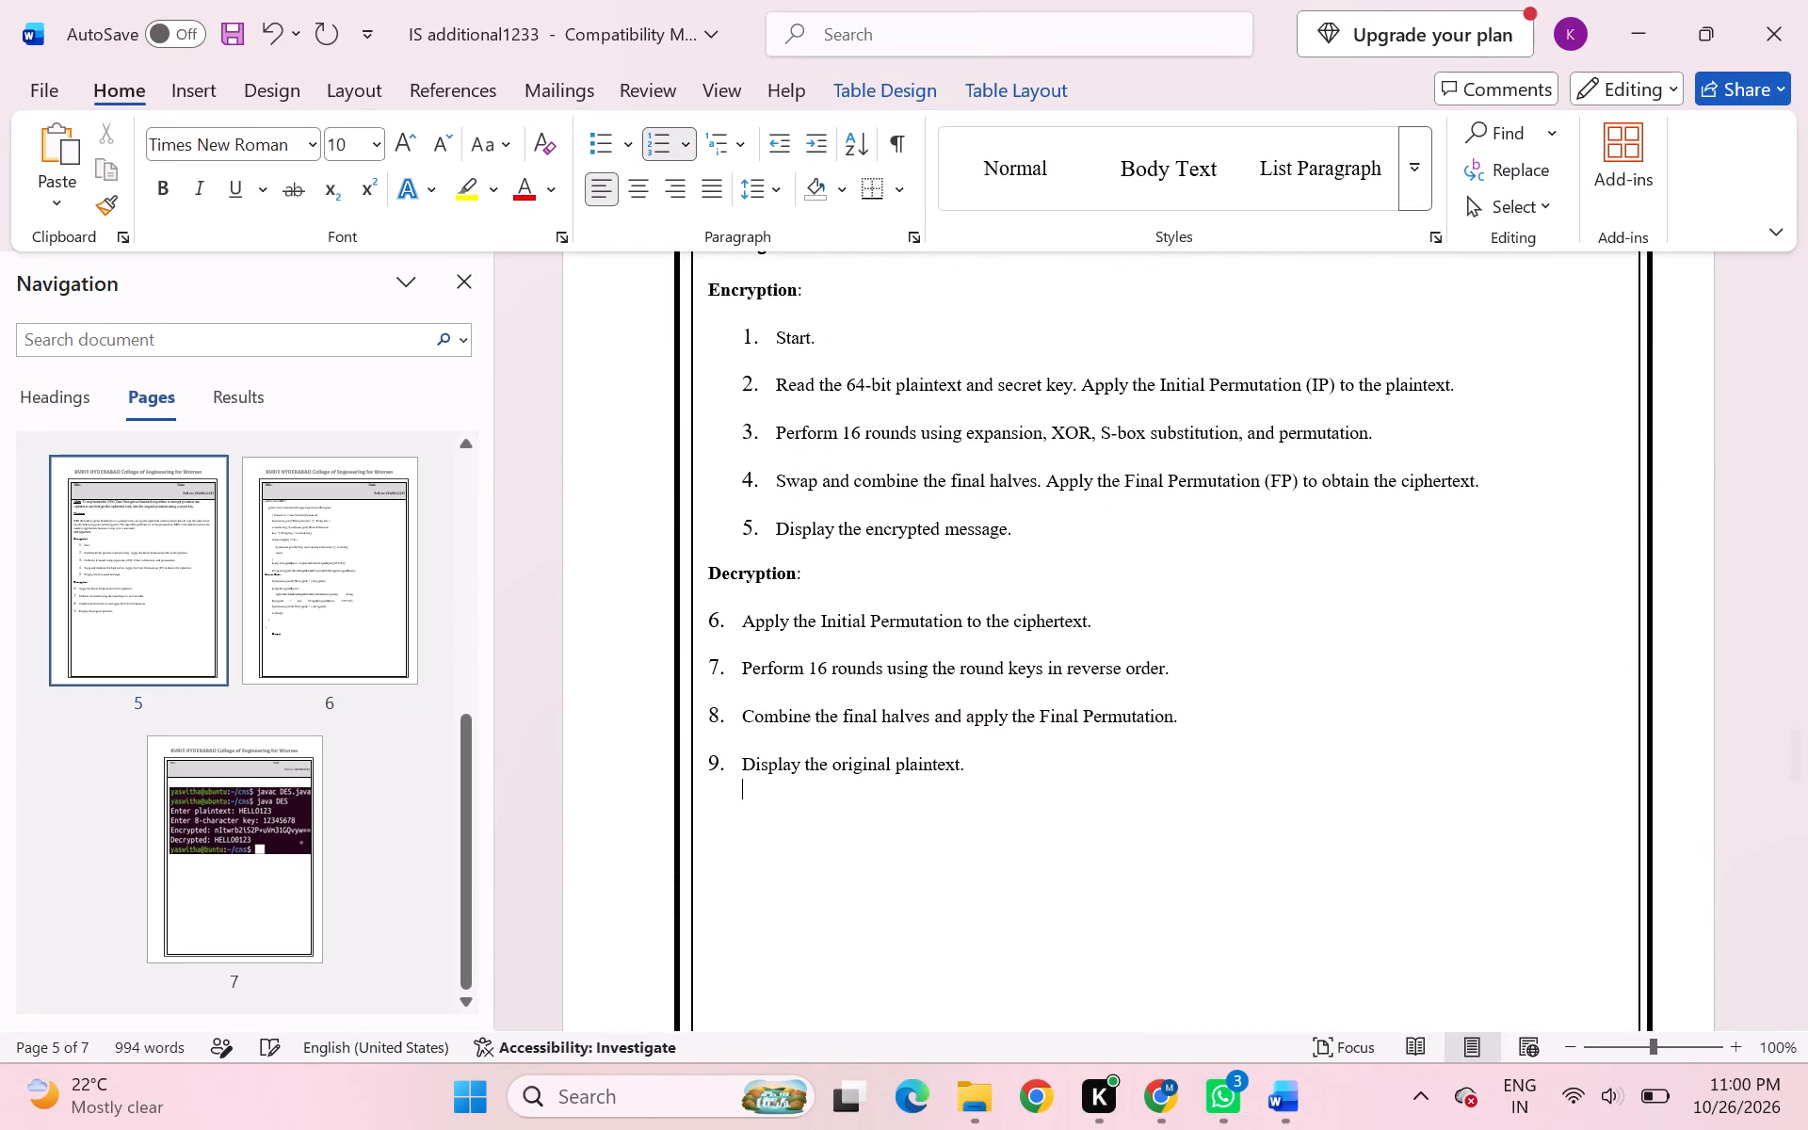
key(ctrl+v)
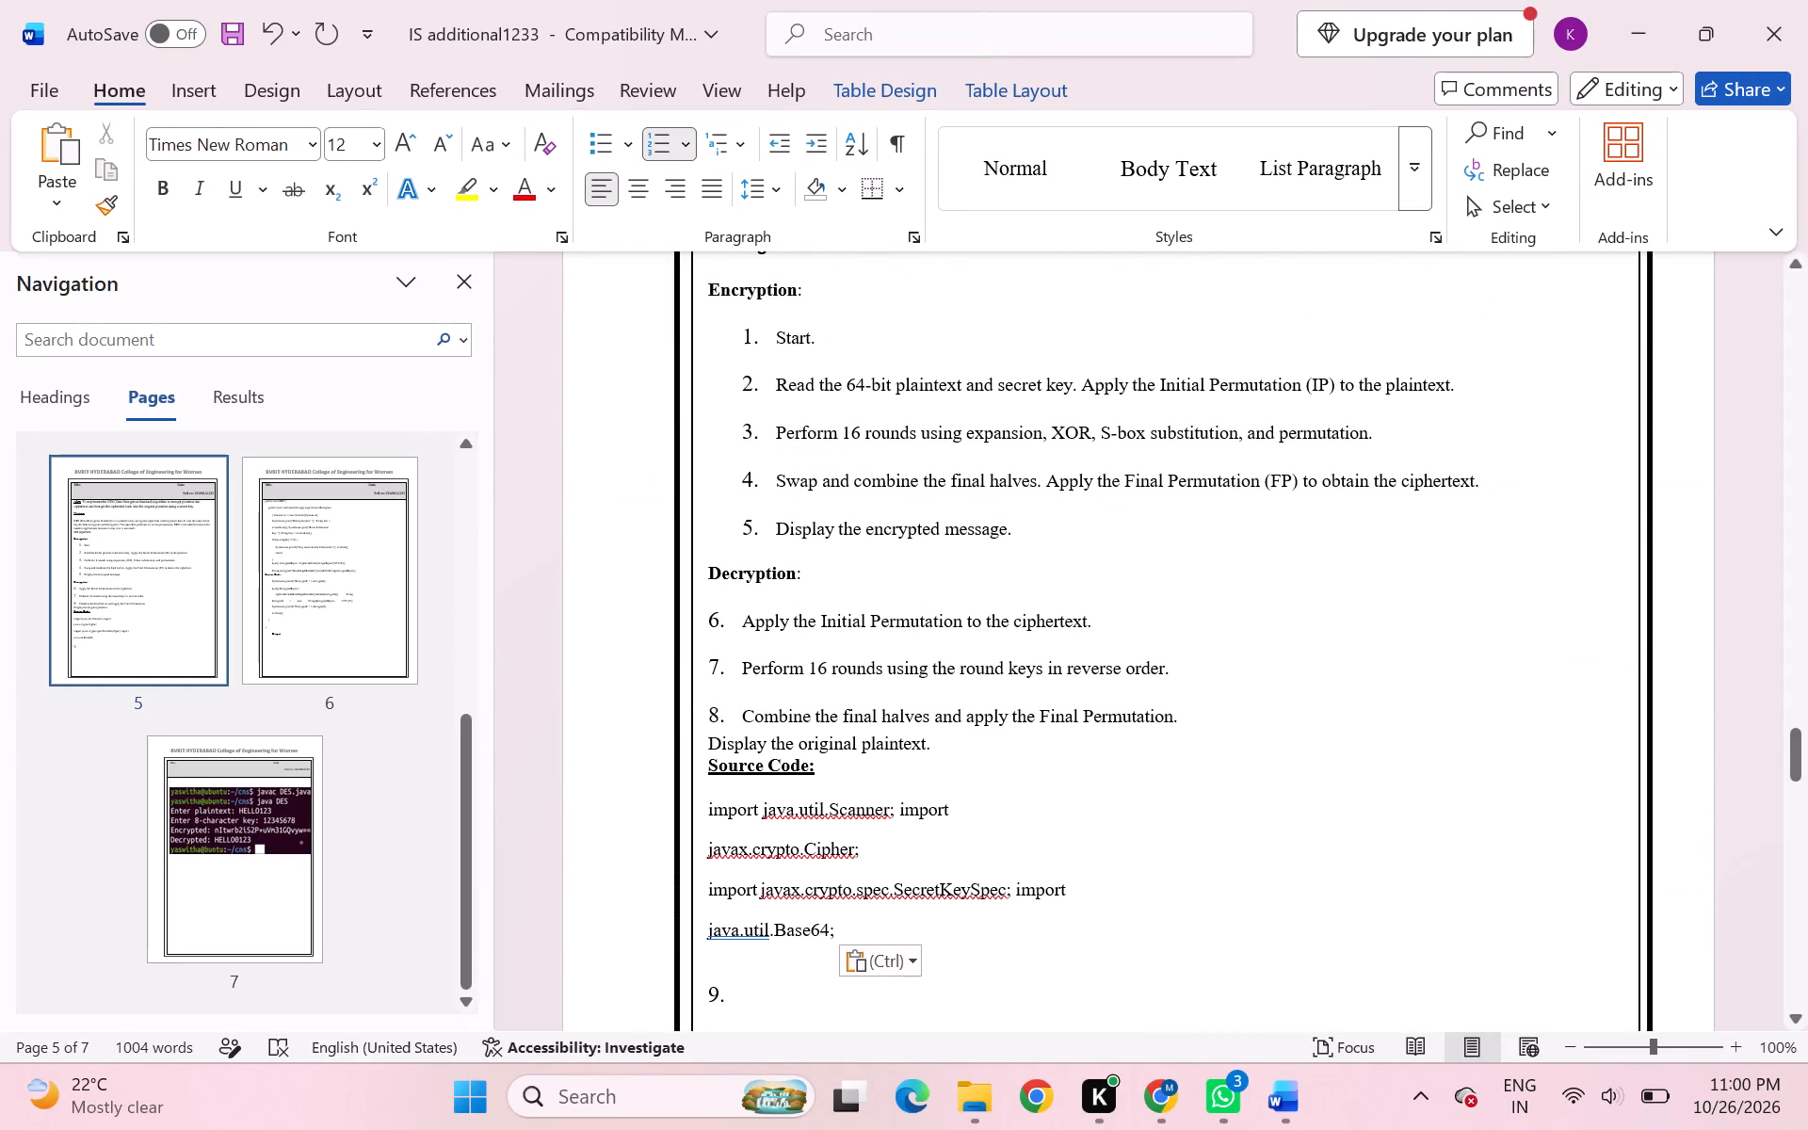
Join "Display the original plaintext." onto the end of decryption item 8, keeping a paragraph gap before the "Source Code:" heading on page 5.
click(709, 768)
key(Return)
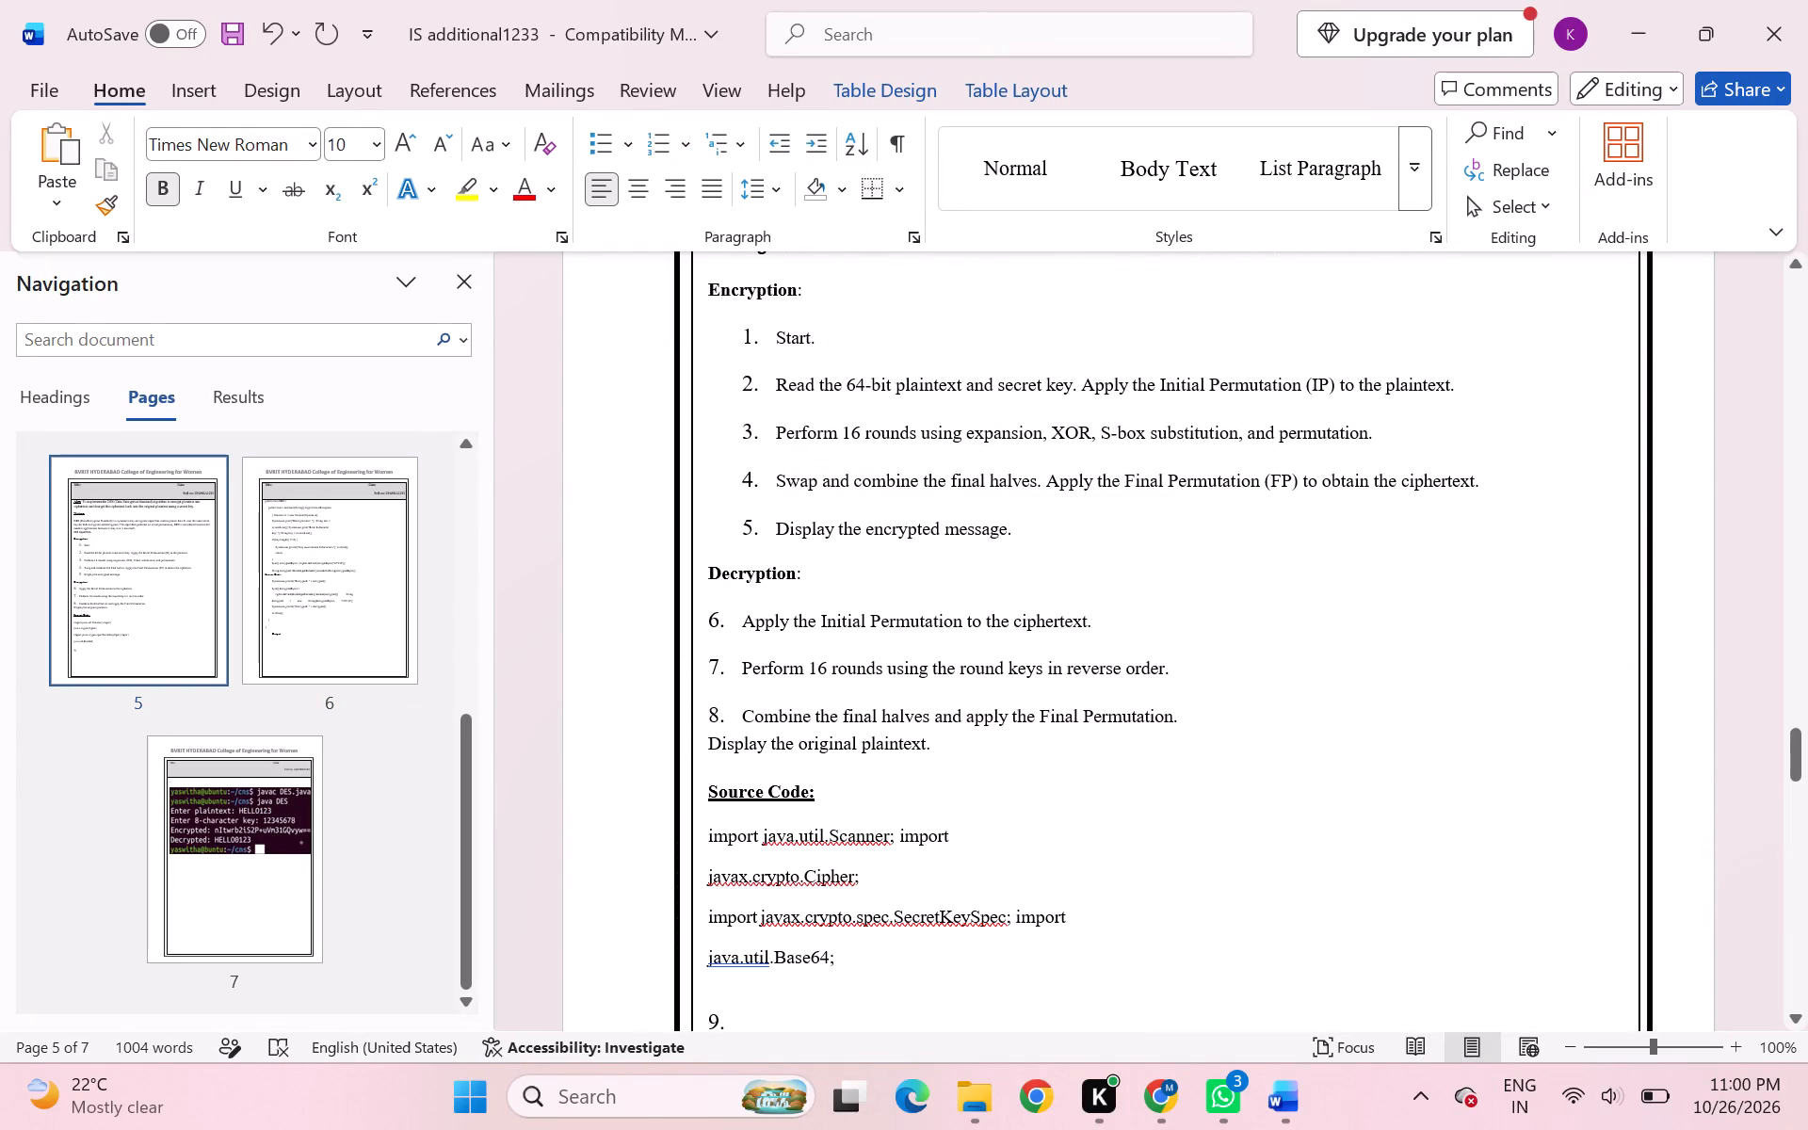
click(709, 733)
key(BackSpace)
key(BackSpace)
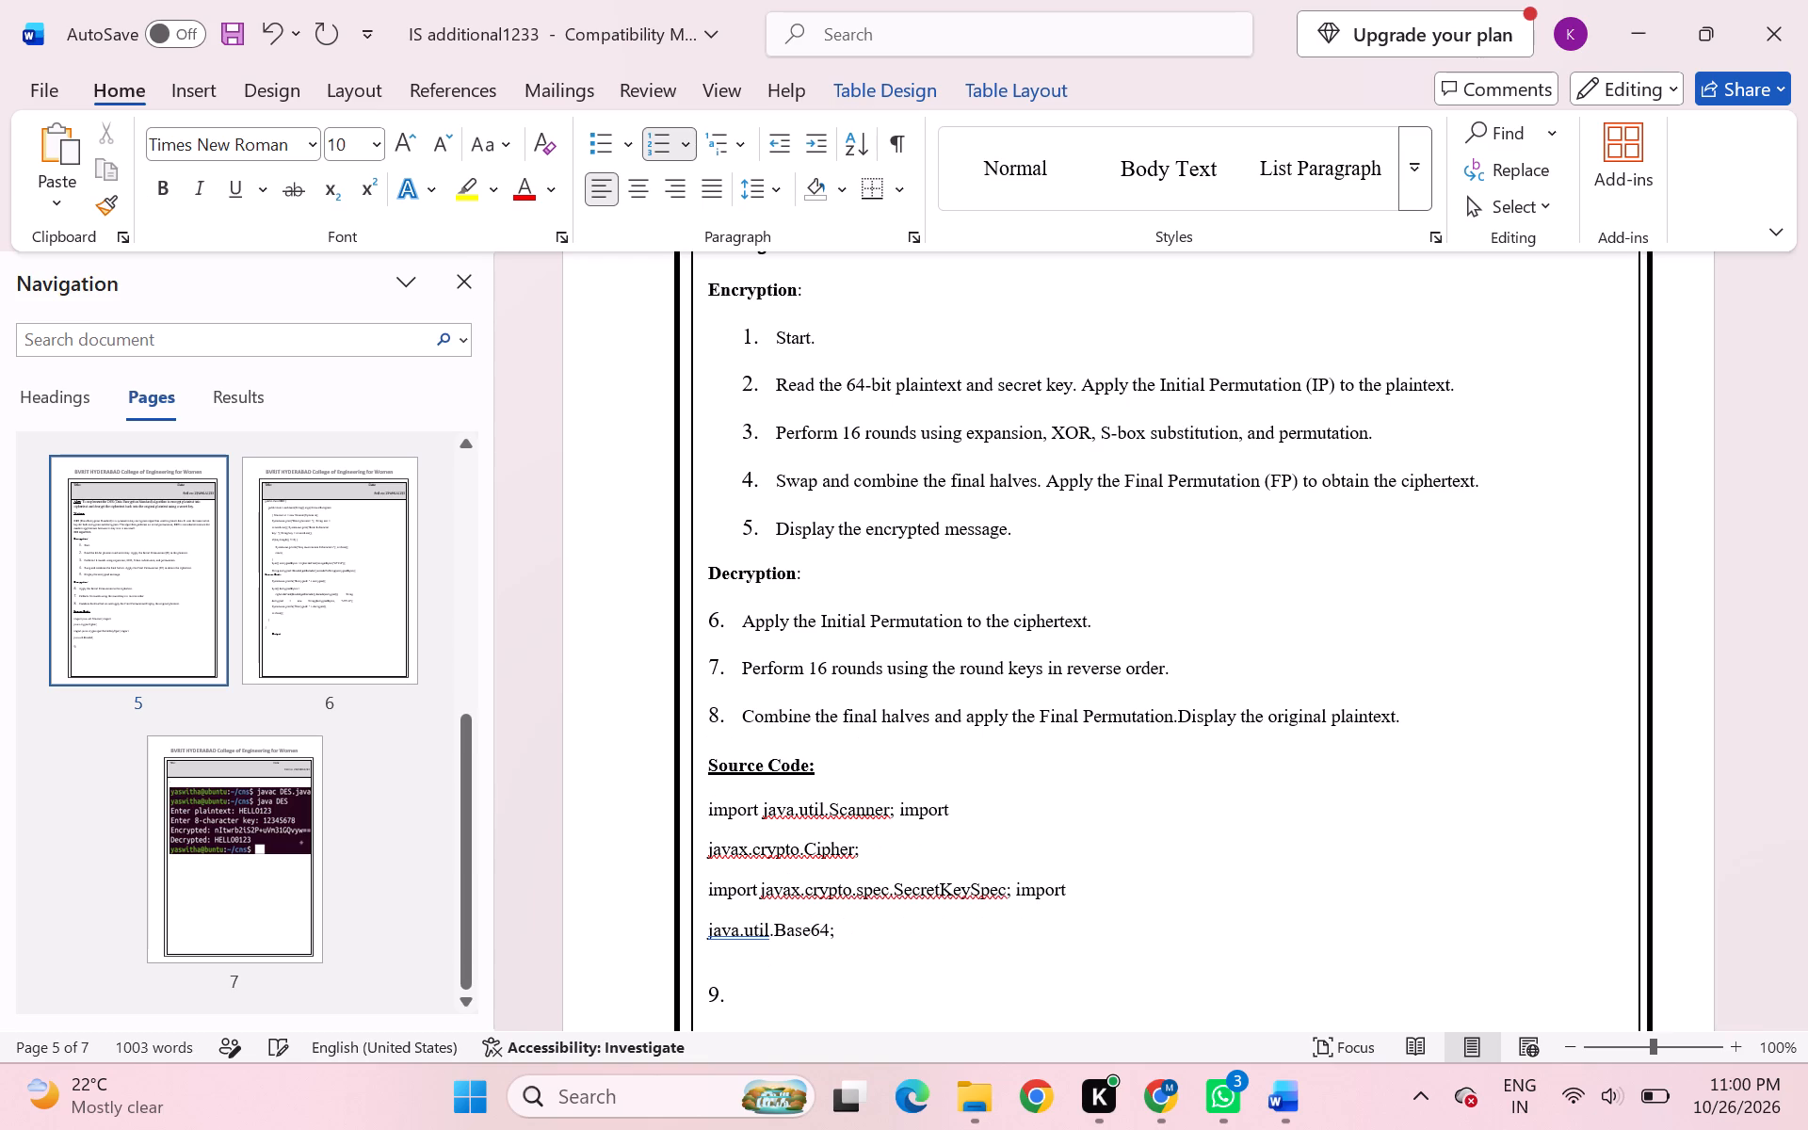
key(space)
Remove the empty numbered item 9 below the "java.util.Base64;" line on page 5.
scroll(831, 798, down, 3)
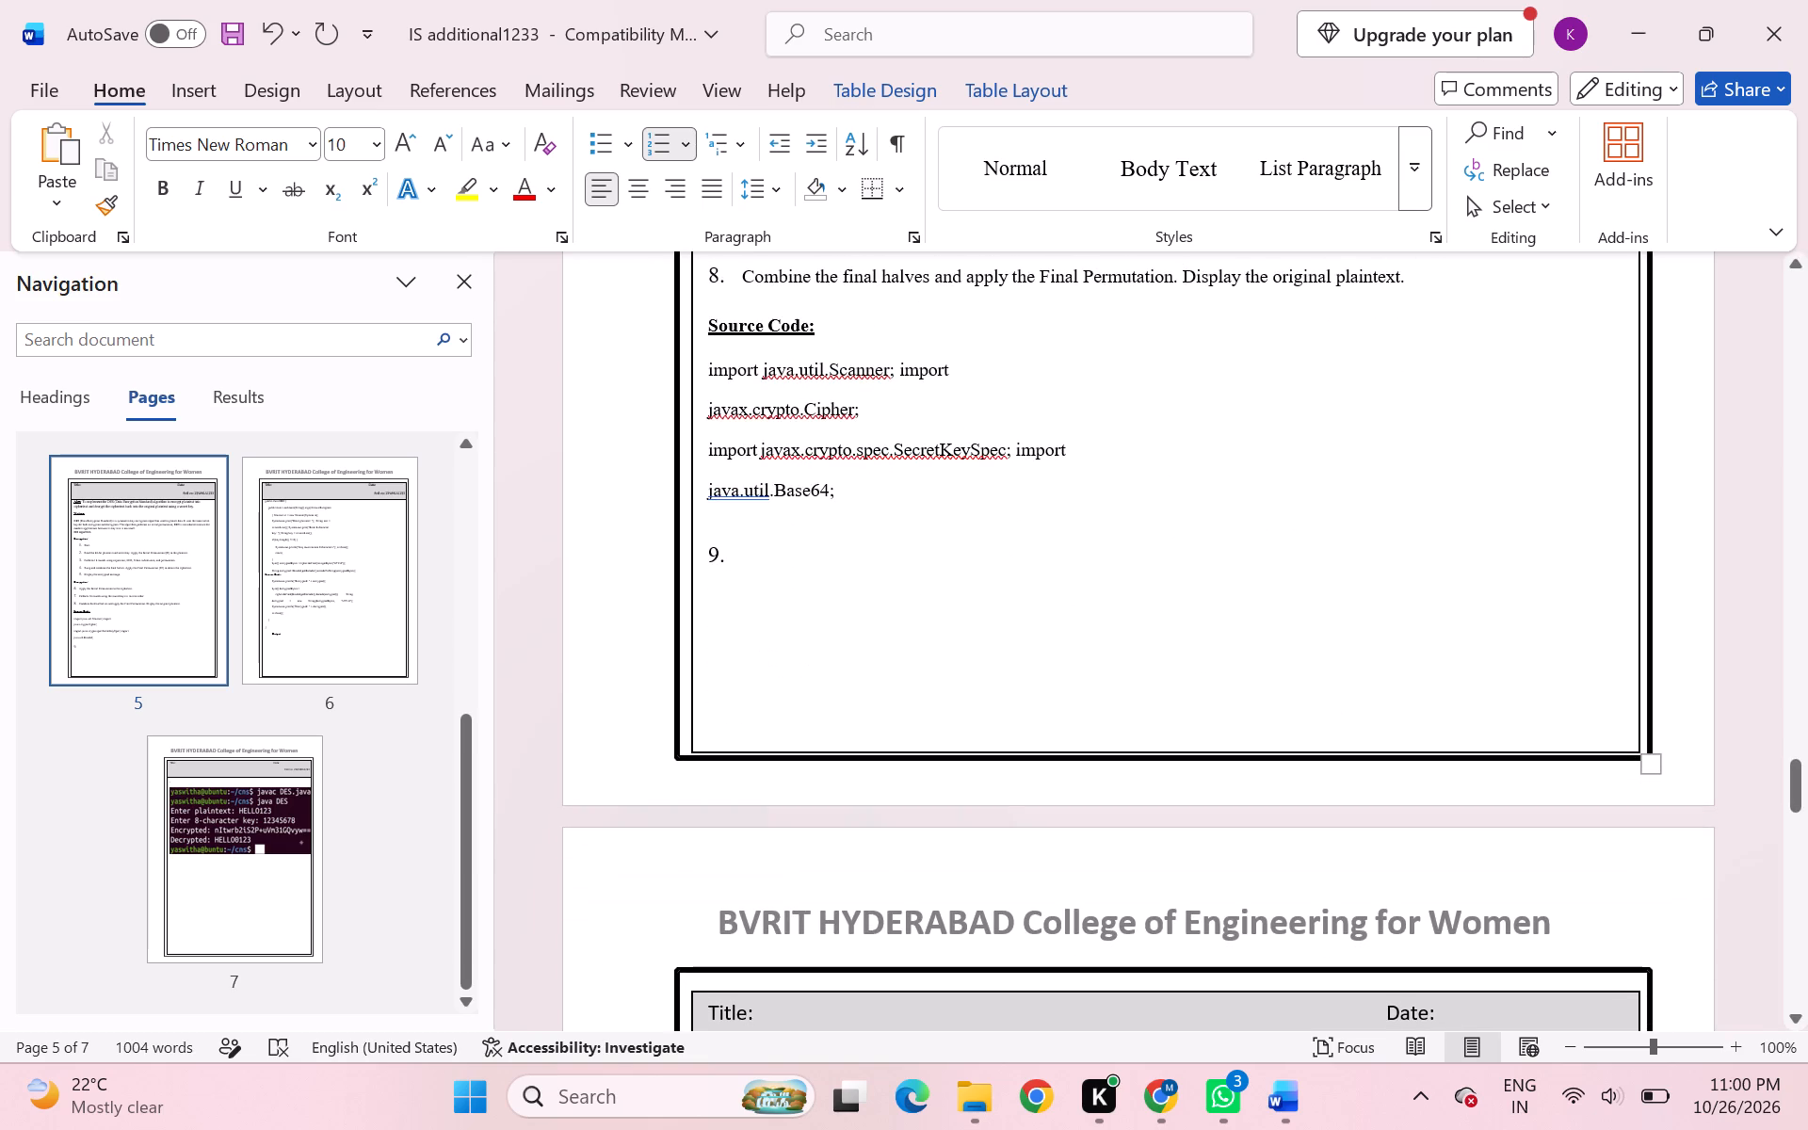
click(750, 557)
key(BackSpace)
key(BackSpace)
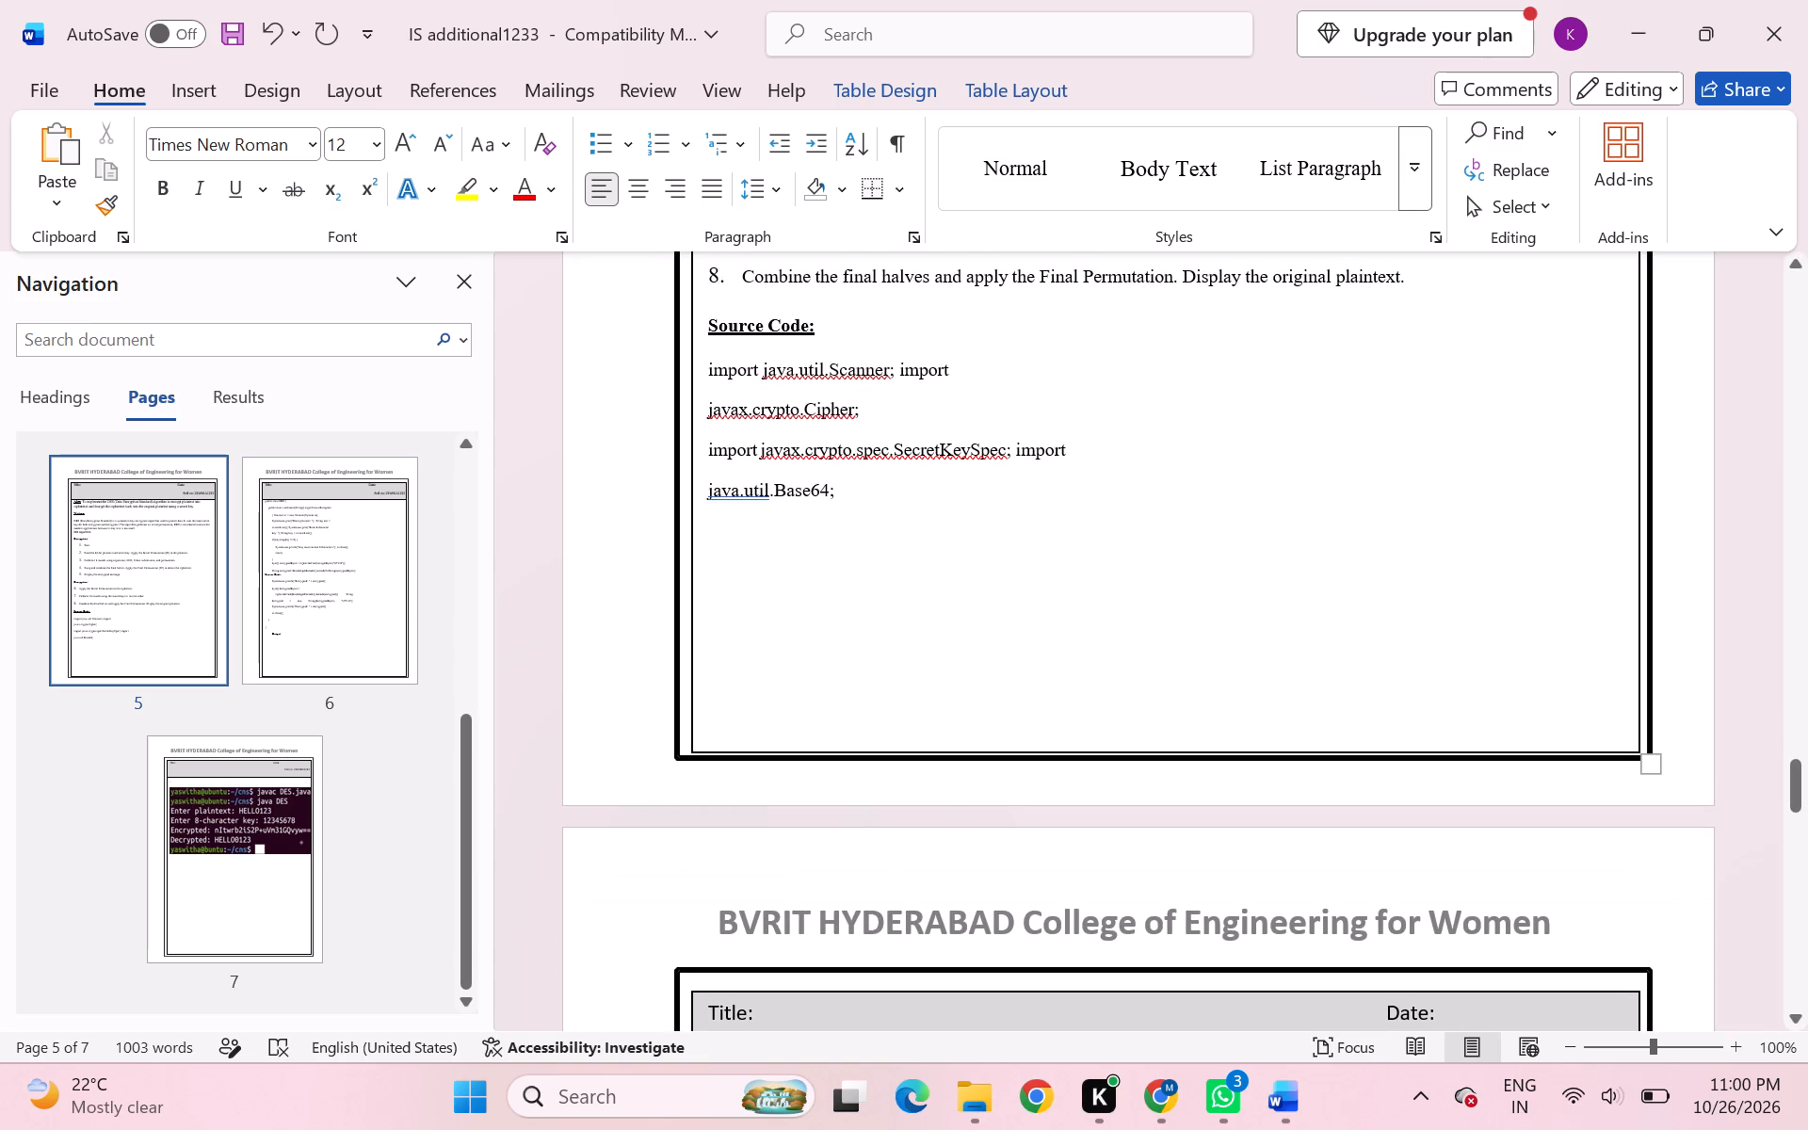
Move the code from "public class DES {" through the "Enter plaintext" print line from page 6 to below "java.util.Base64;" on page 5.
scroll(750, 557, down, 2)
drag(705, 525, 1031, 659)
key(ctrl+x)
scroll(1031, 659, up, 3)
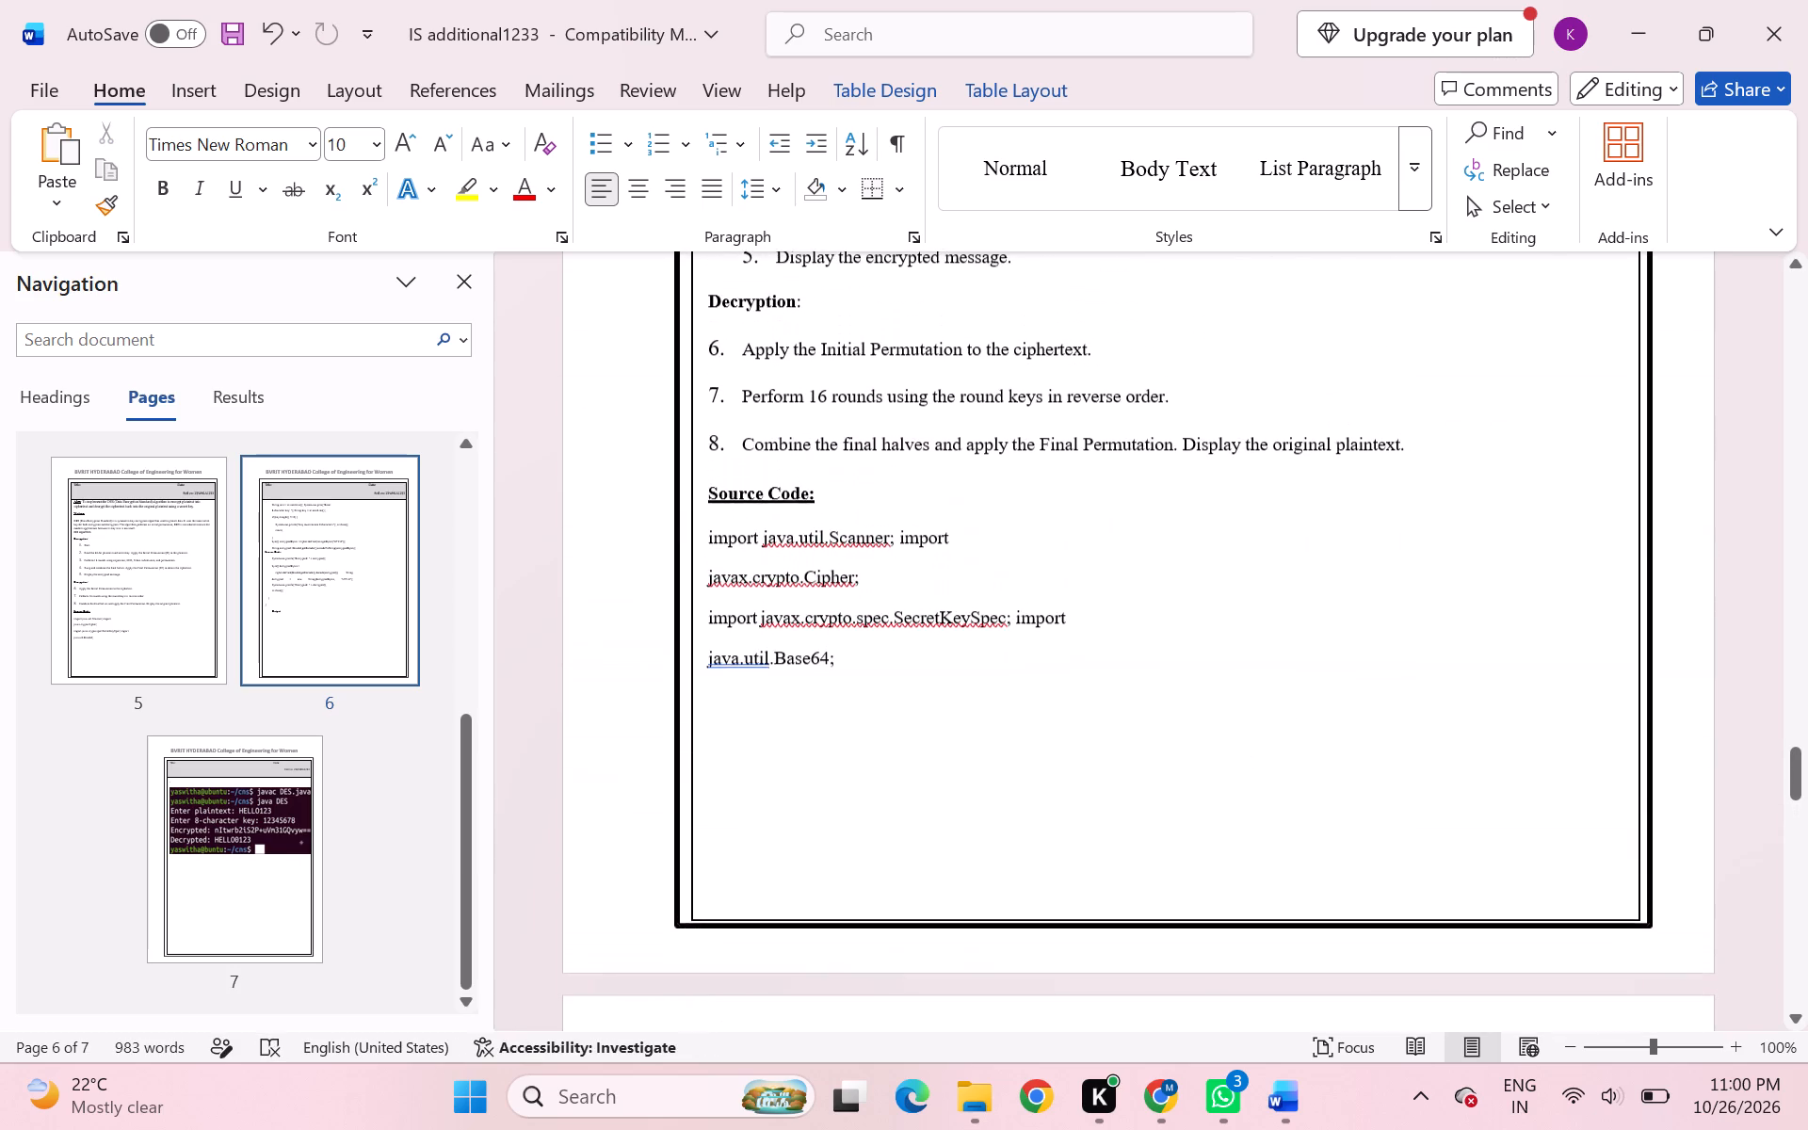
click(899, 658)
key(Return)
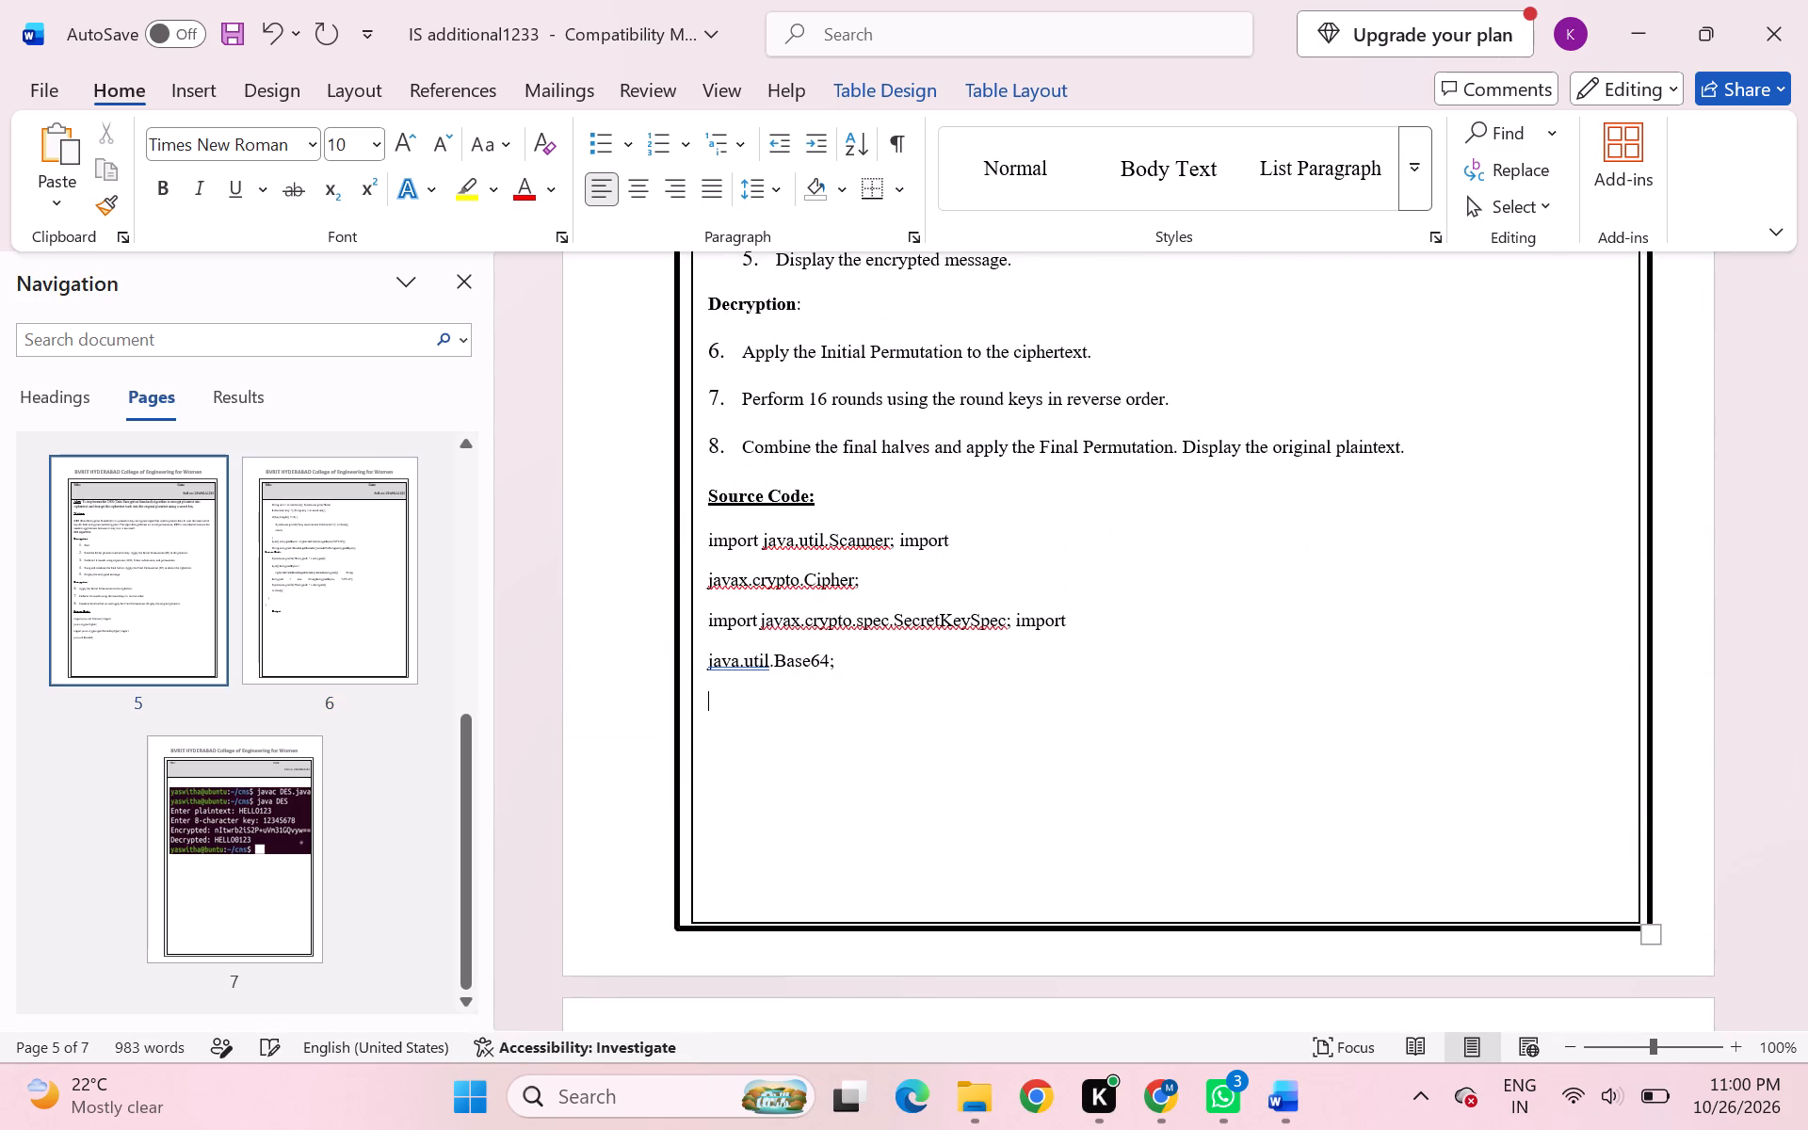
key(ctrl+v)
Reduce the indent of the "public static void main" line so it lines up with "public class DES {".
scroll(937, 733, down, 1)
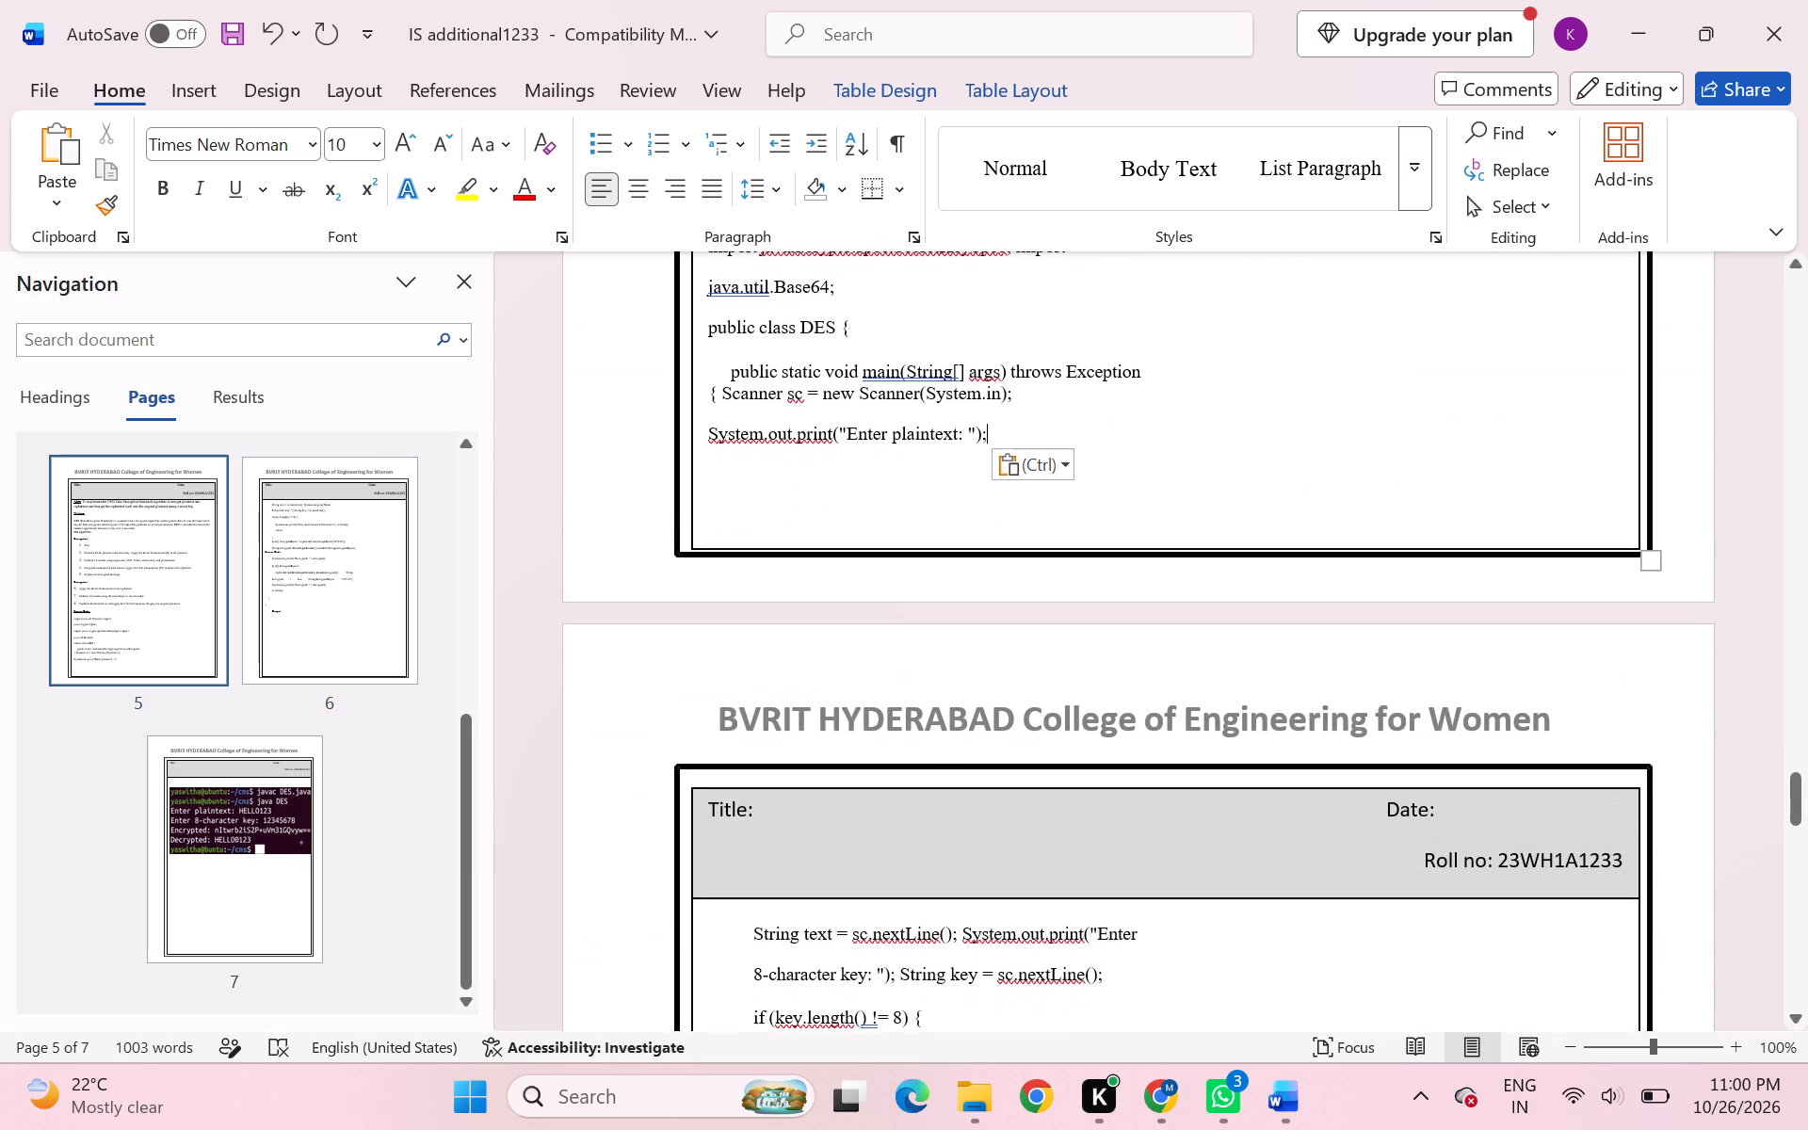
click(734, 374)
key(BackSpace)
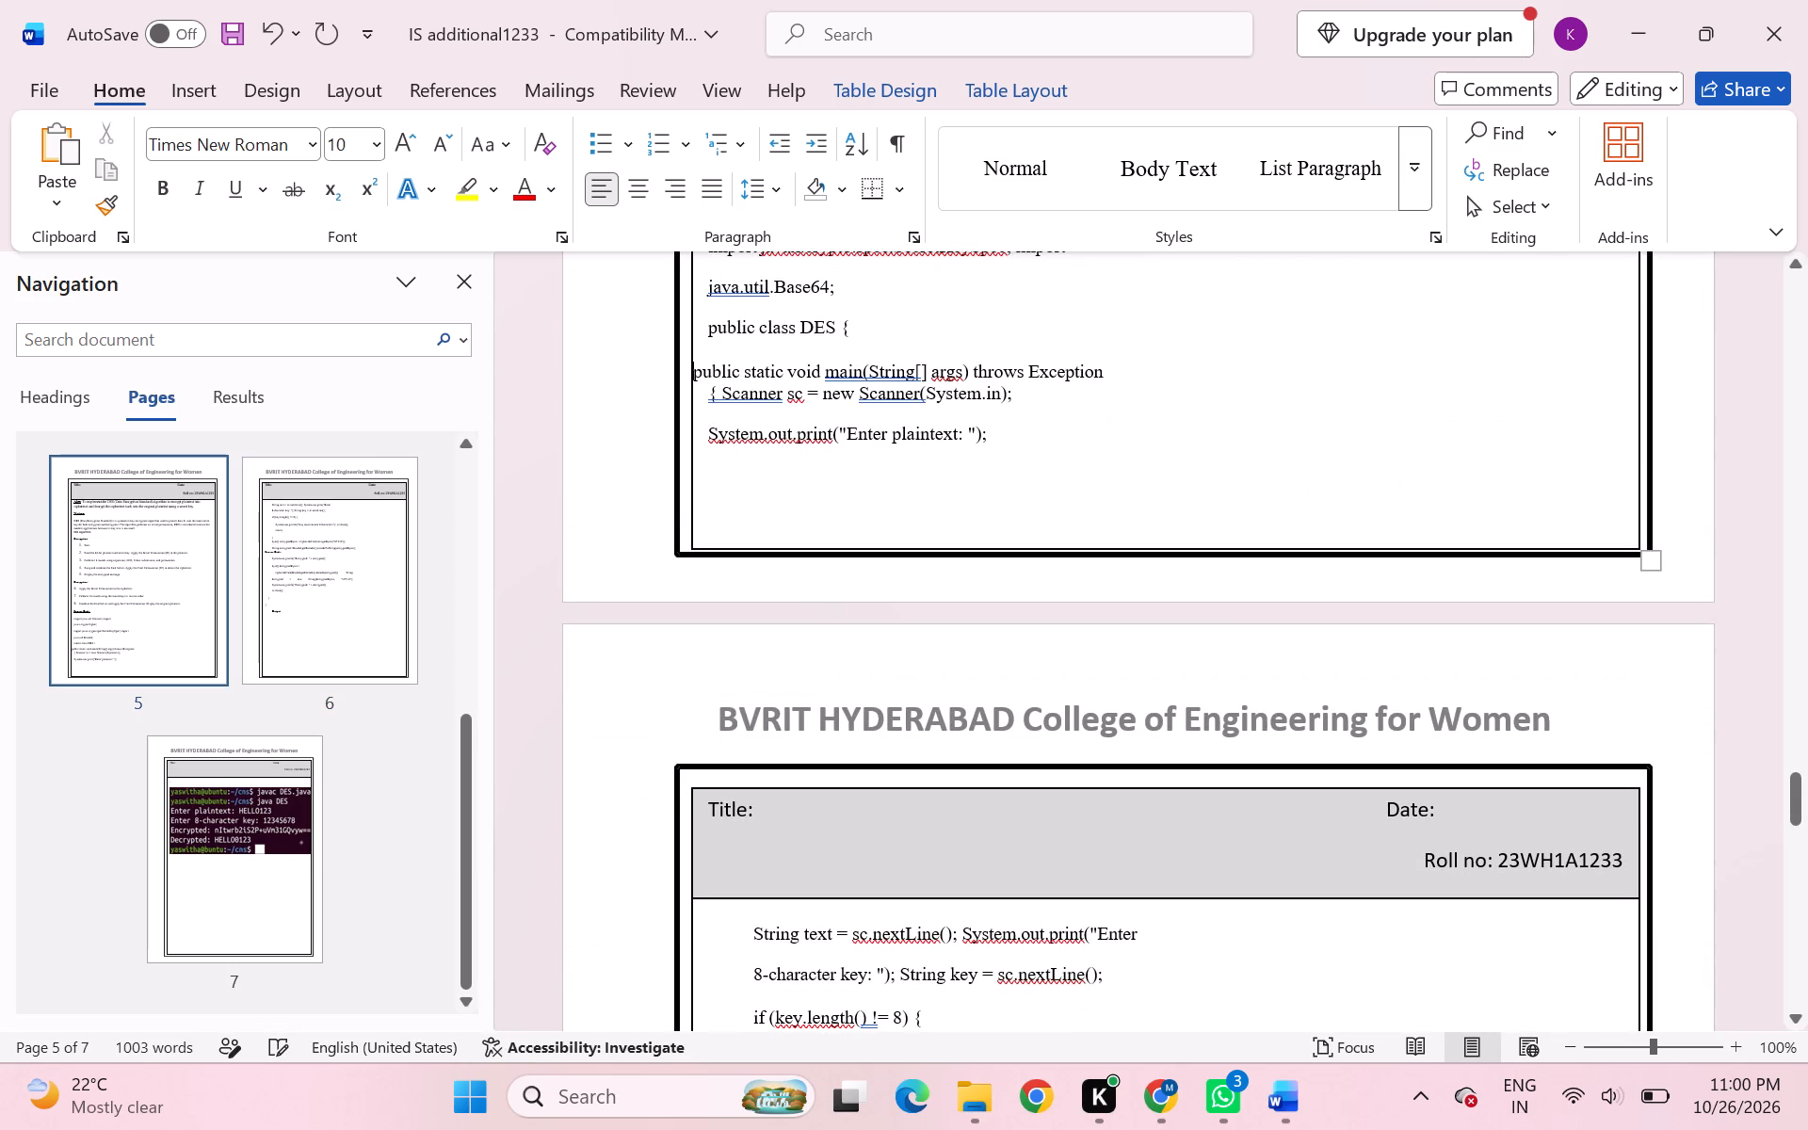
key(space)
key(space)
key(space)
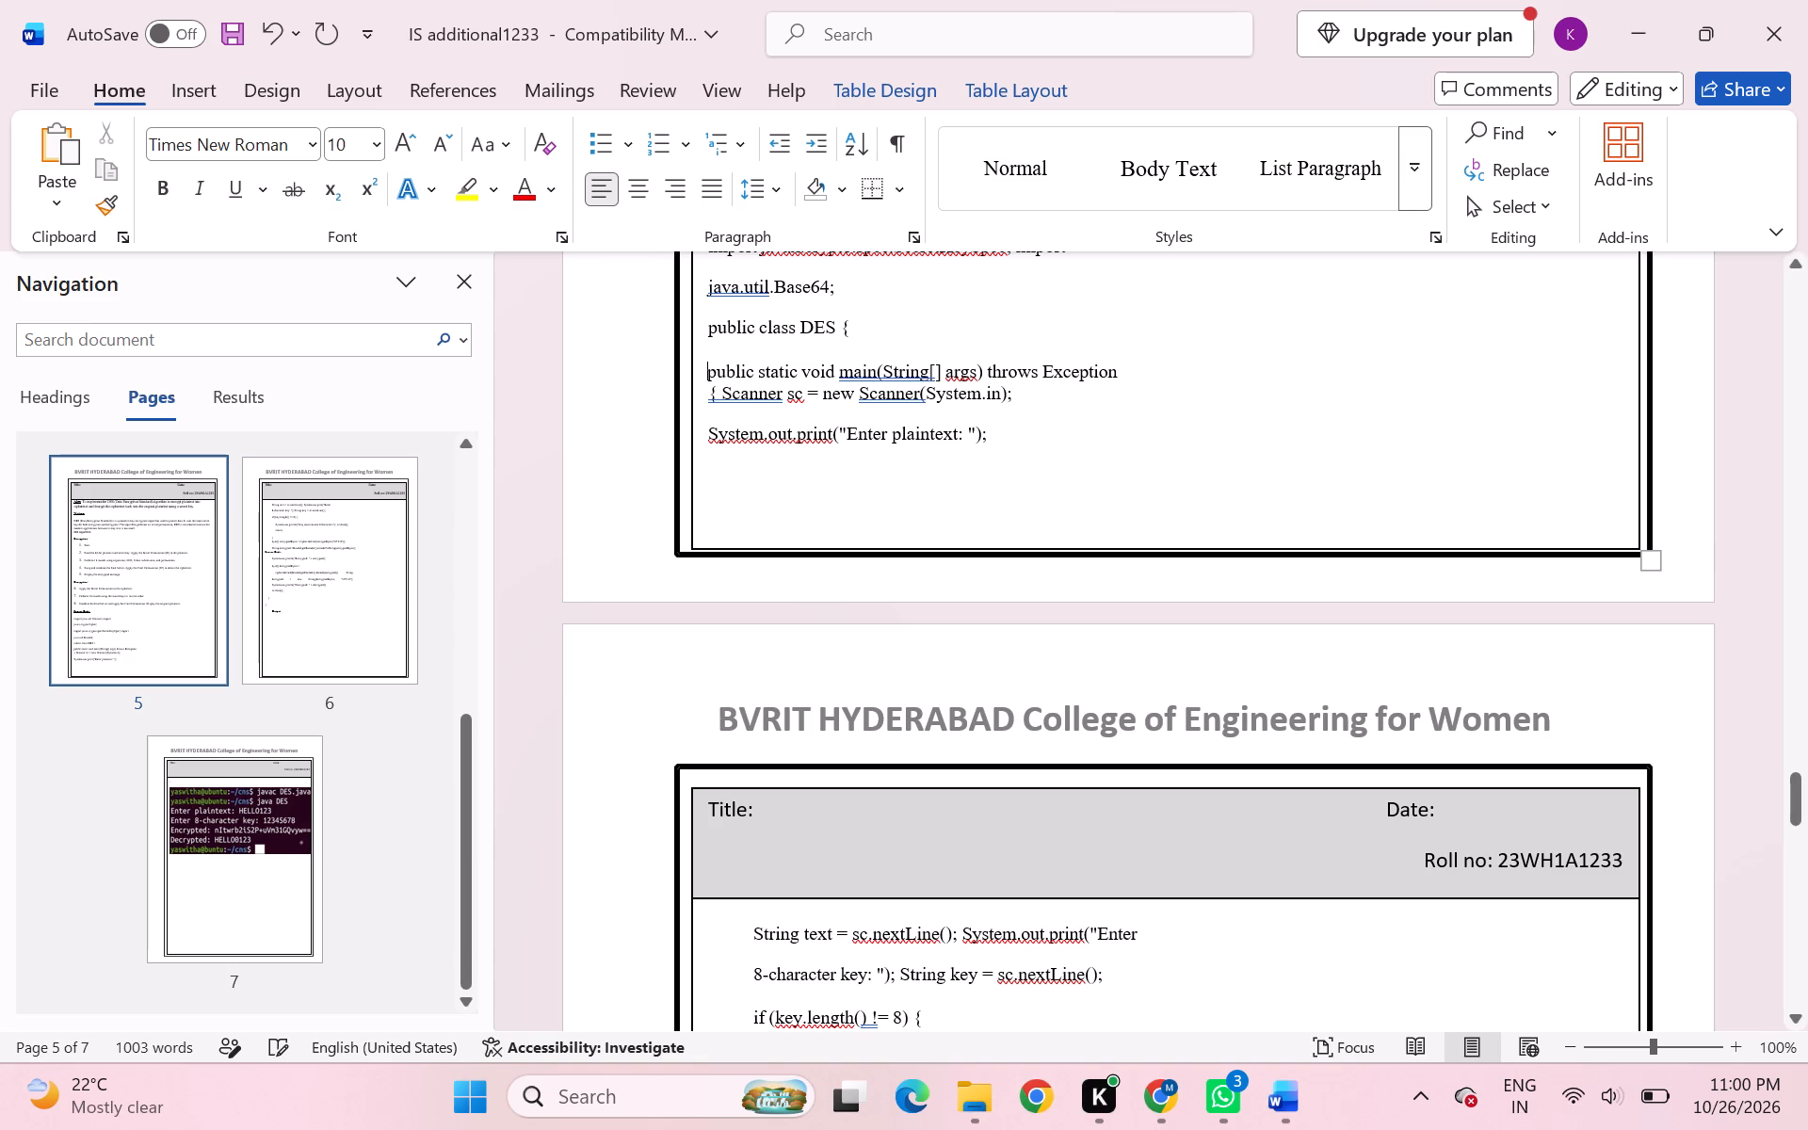
Move the opening brace from before "Scanner sc" to the end of the main declaration, and add a space before the "Enter plaintext" print statement.
click(714, 395)
key(BackSpace)
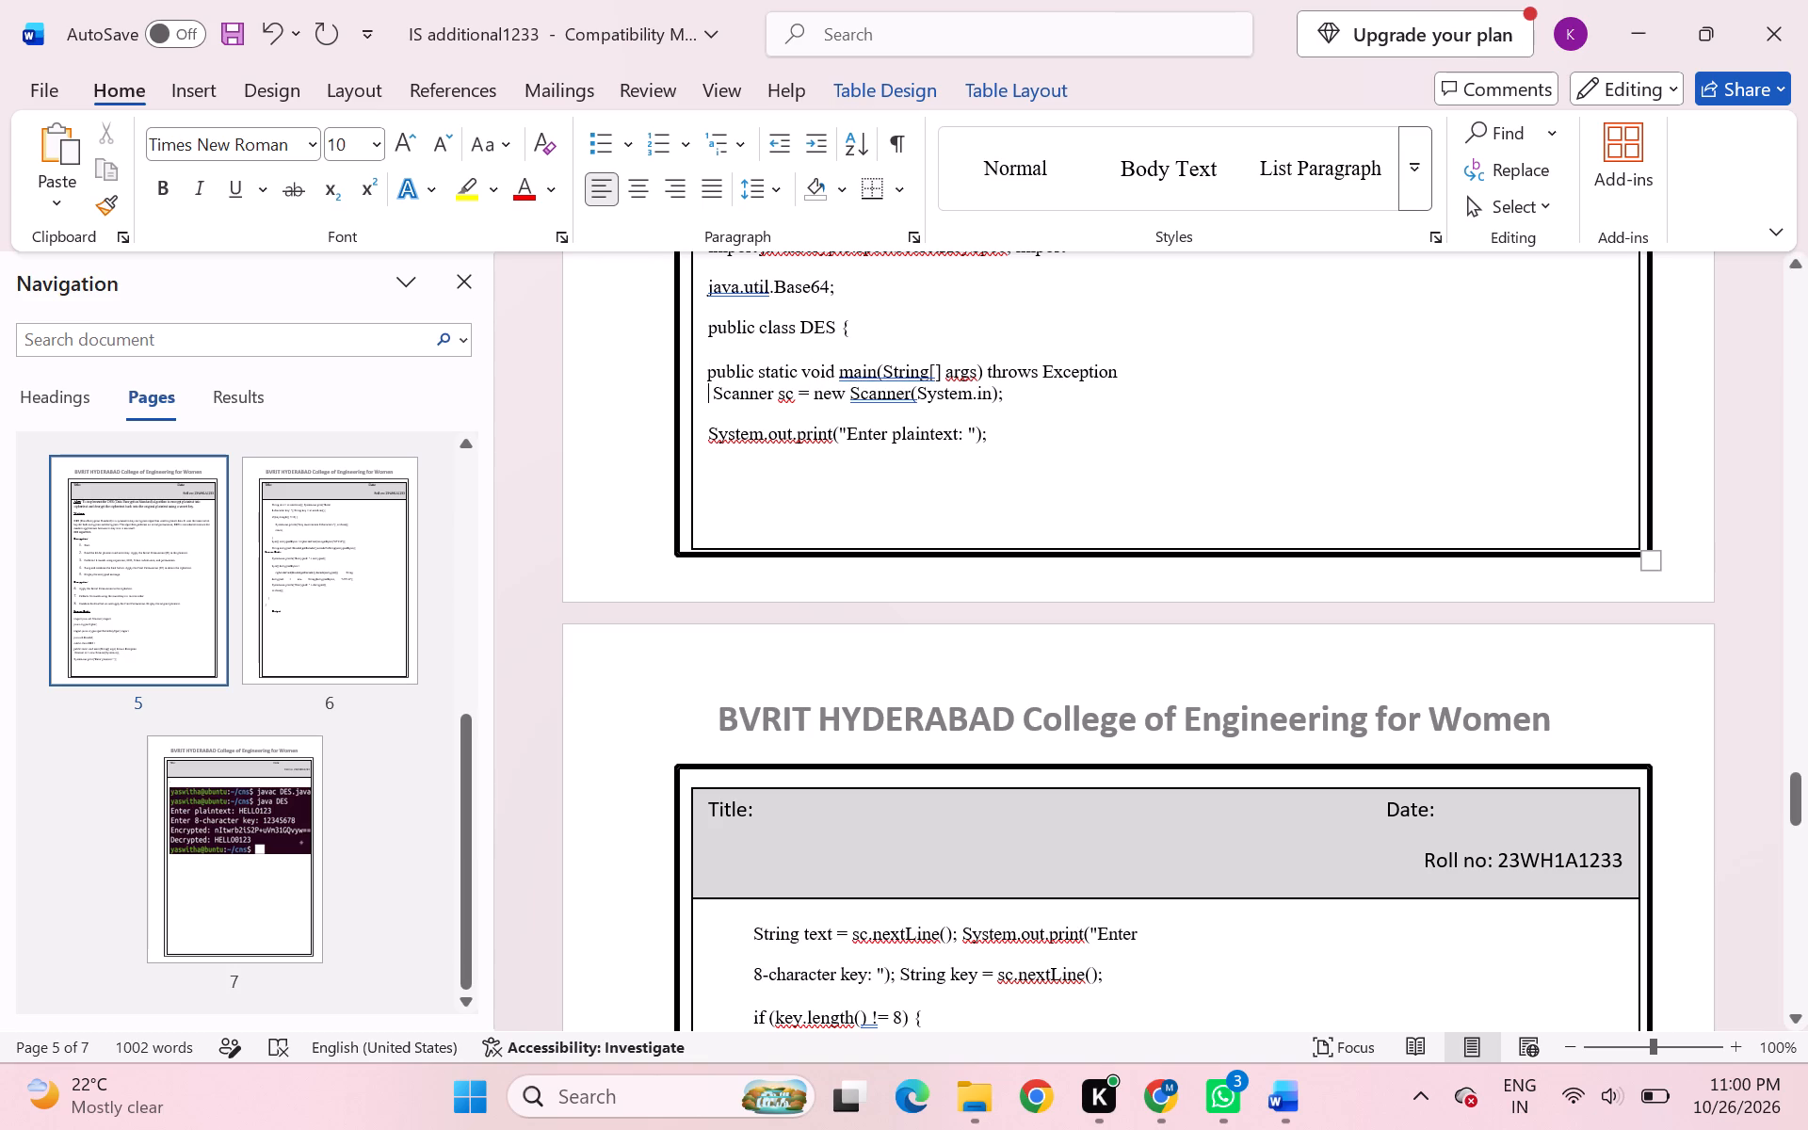
click(1164, 369)
key(space)
text({)
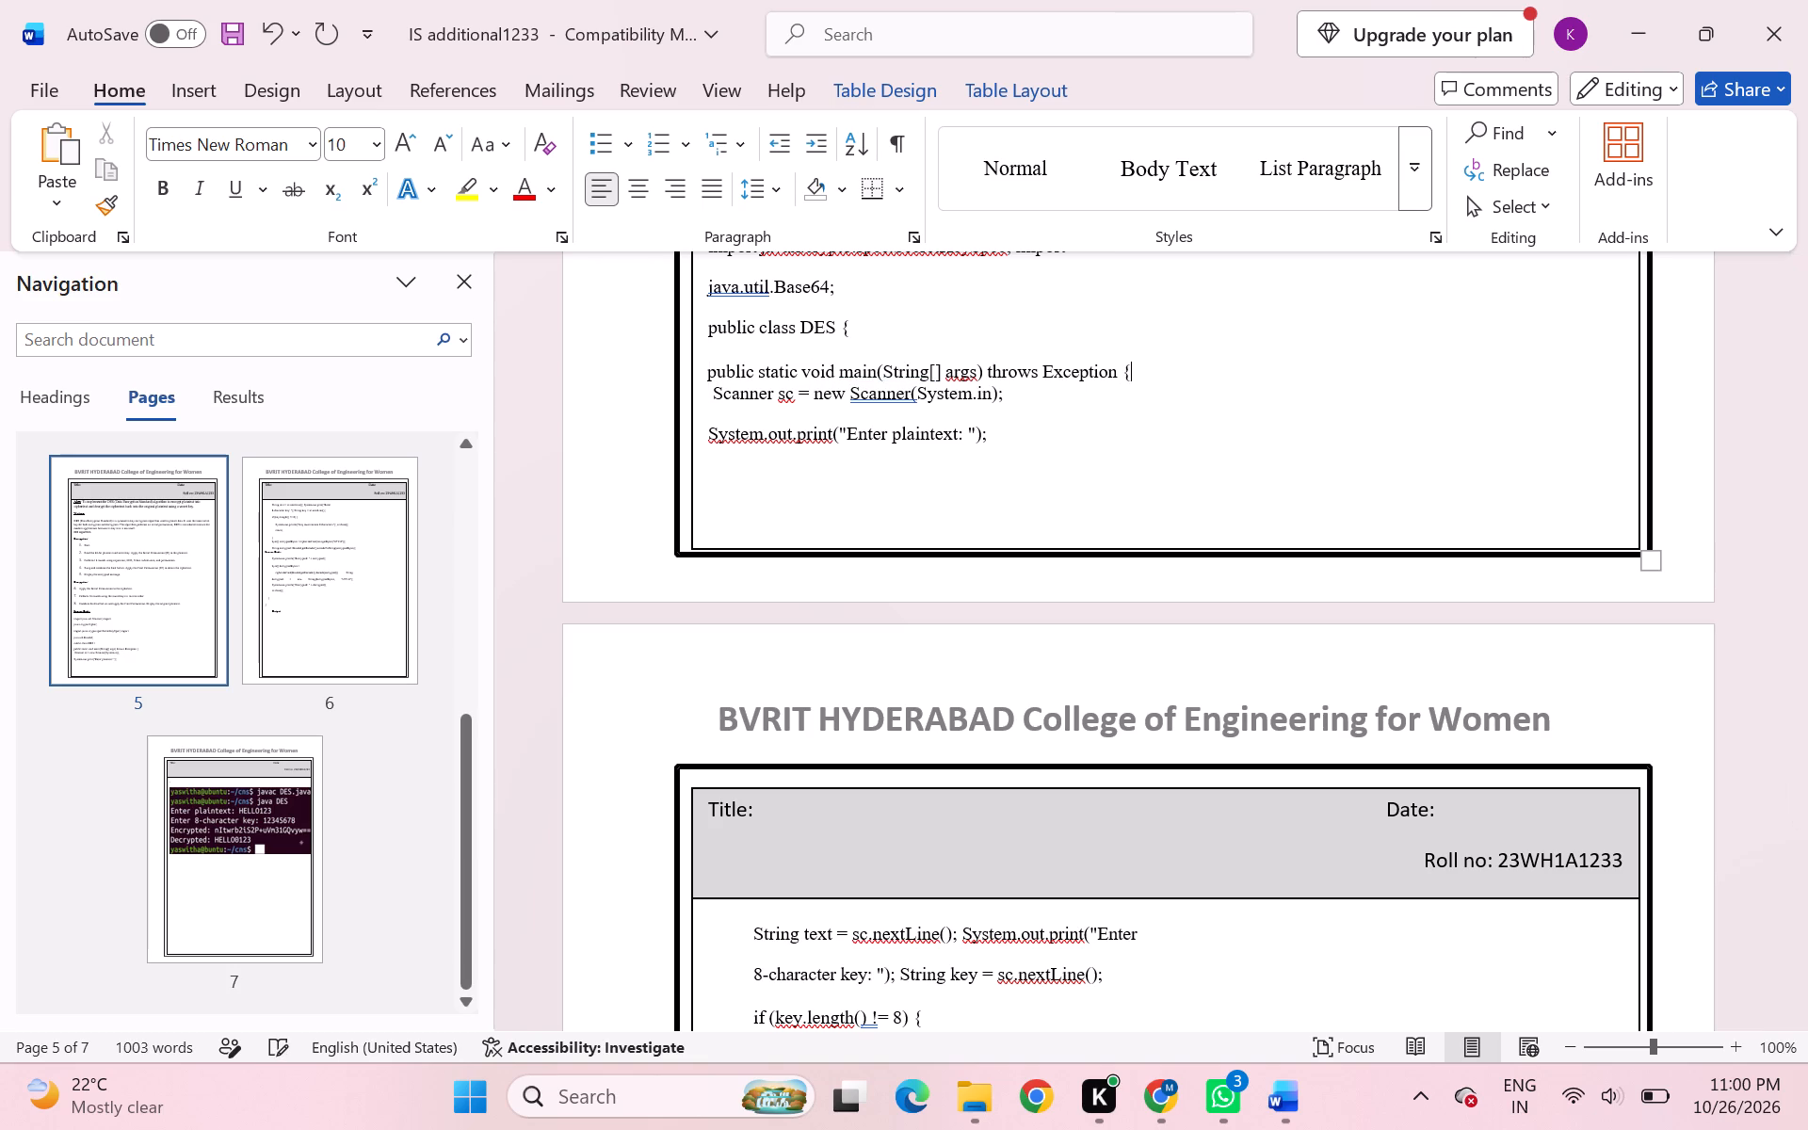
click(704, 430)
key(space)
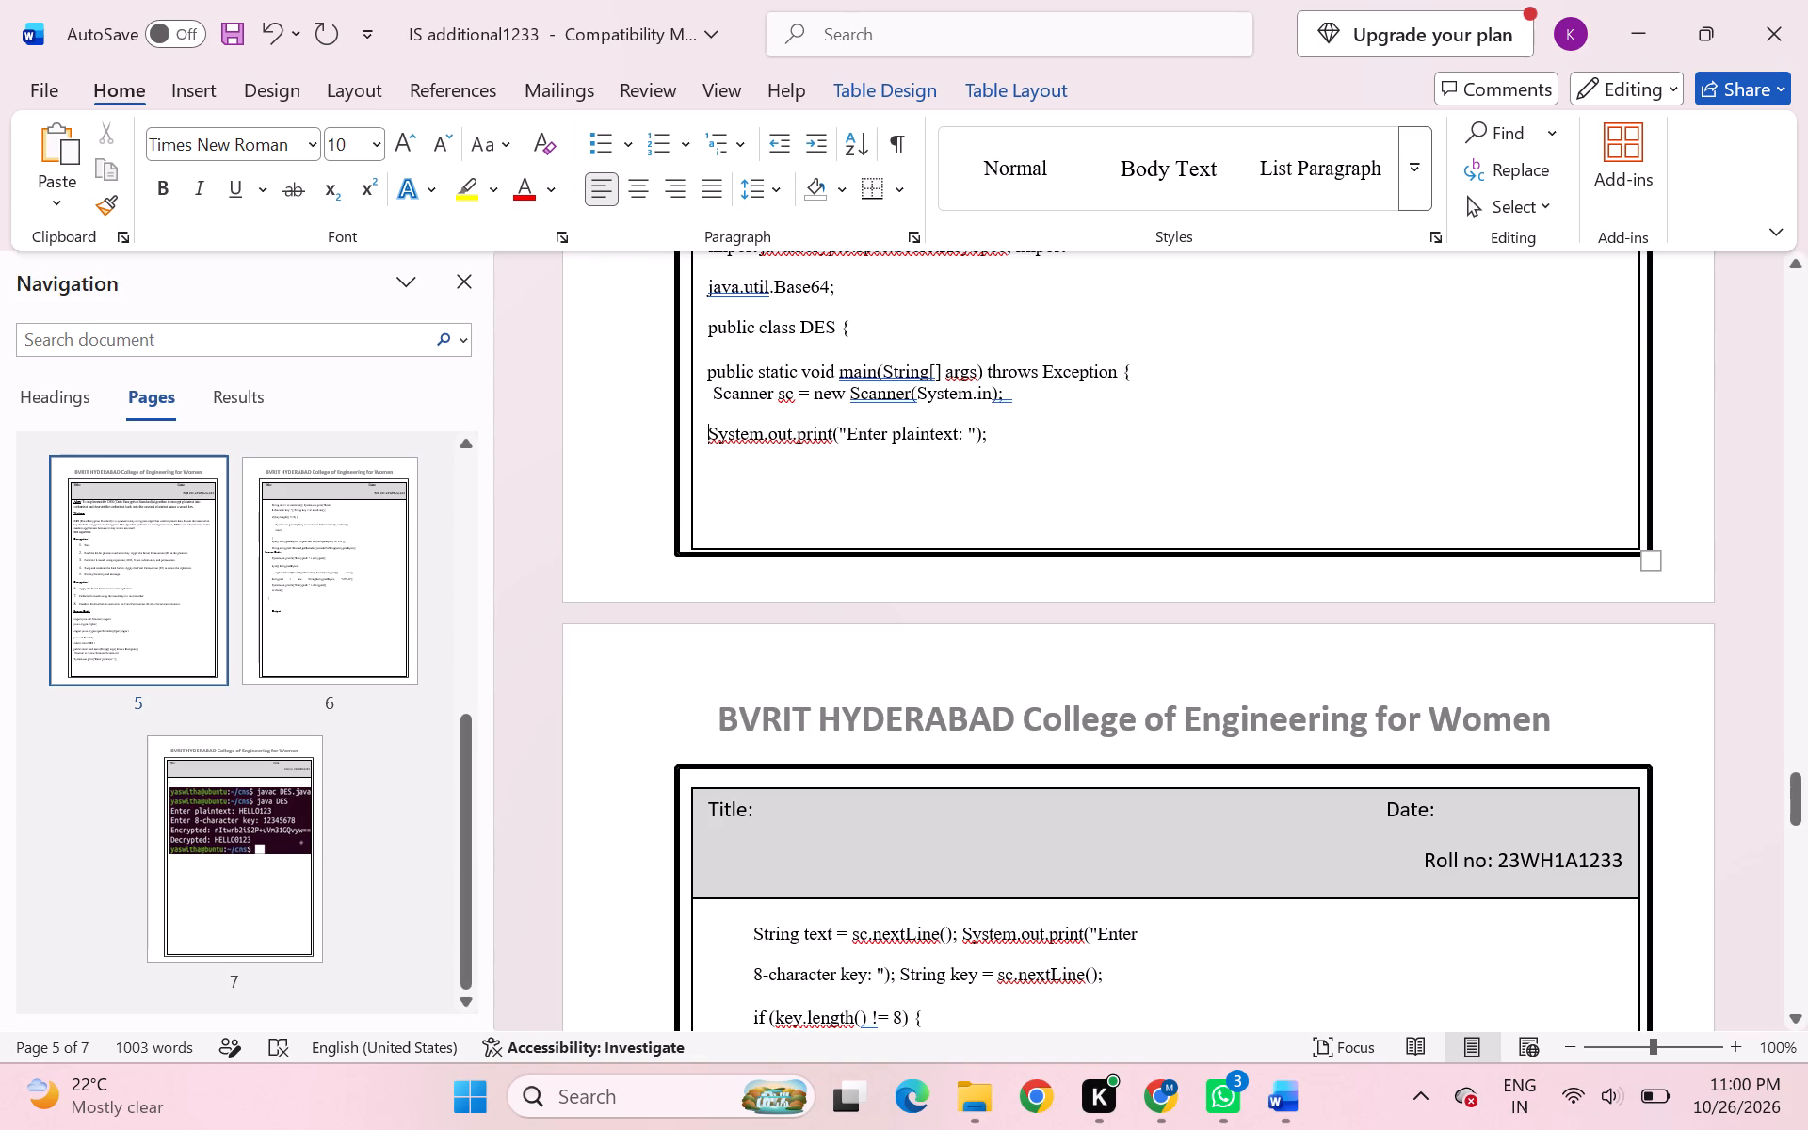
Bring the indented "Output" heading on page 6 out to the text's left edge and append " :" to it.
scroll(806, 466, down, 4)
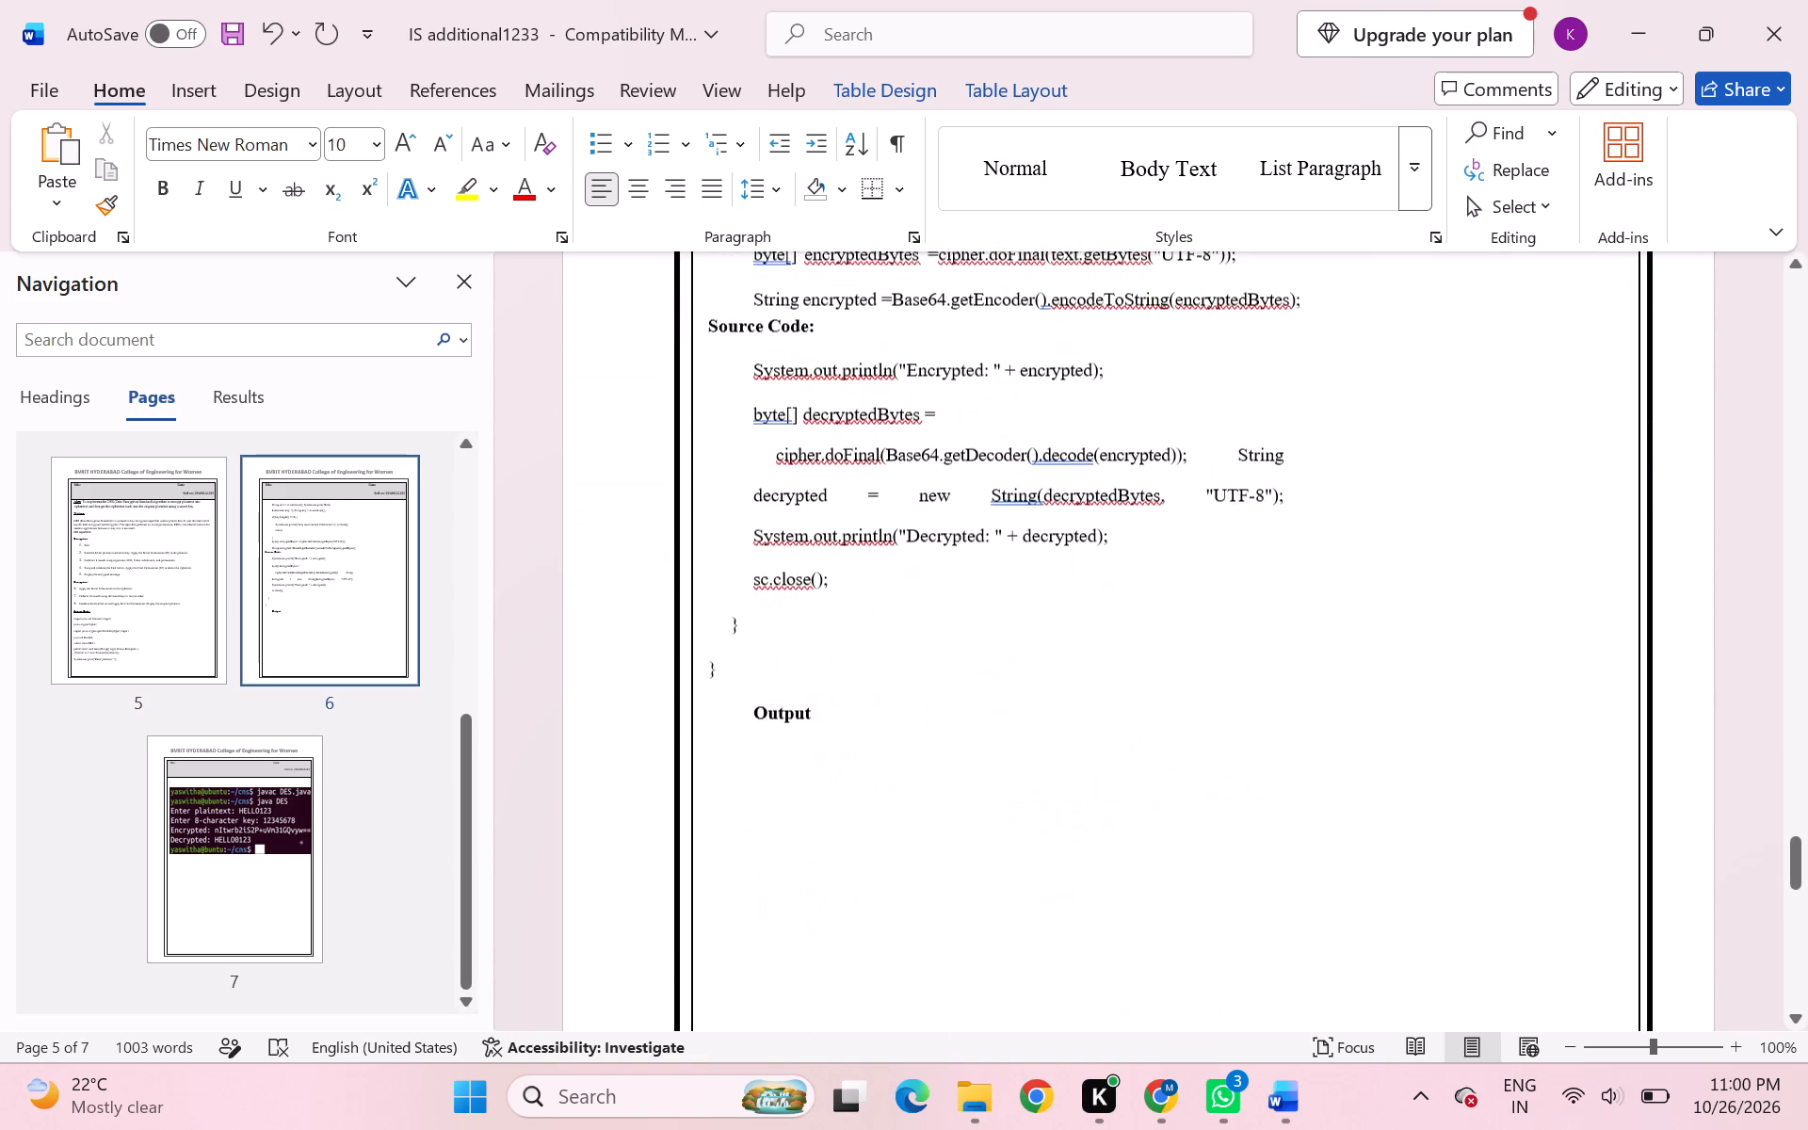
scroll(806, 466, down, 1)
scroll(806, 466, up, 1)
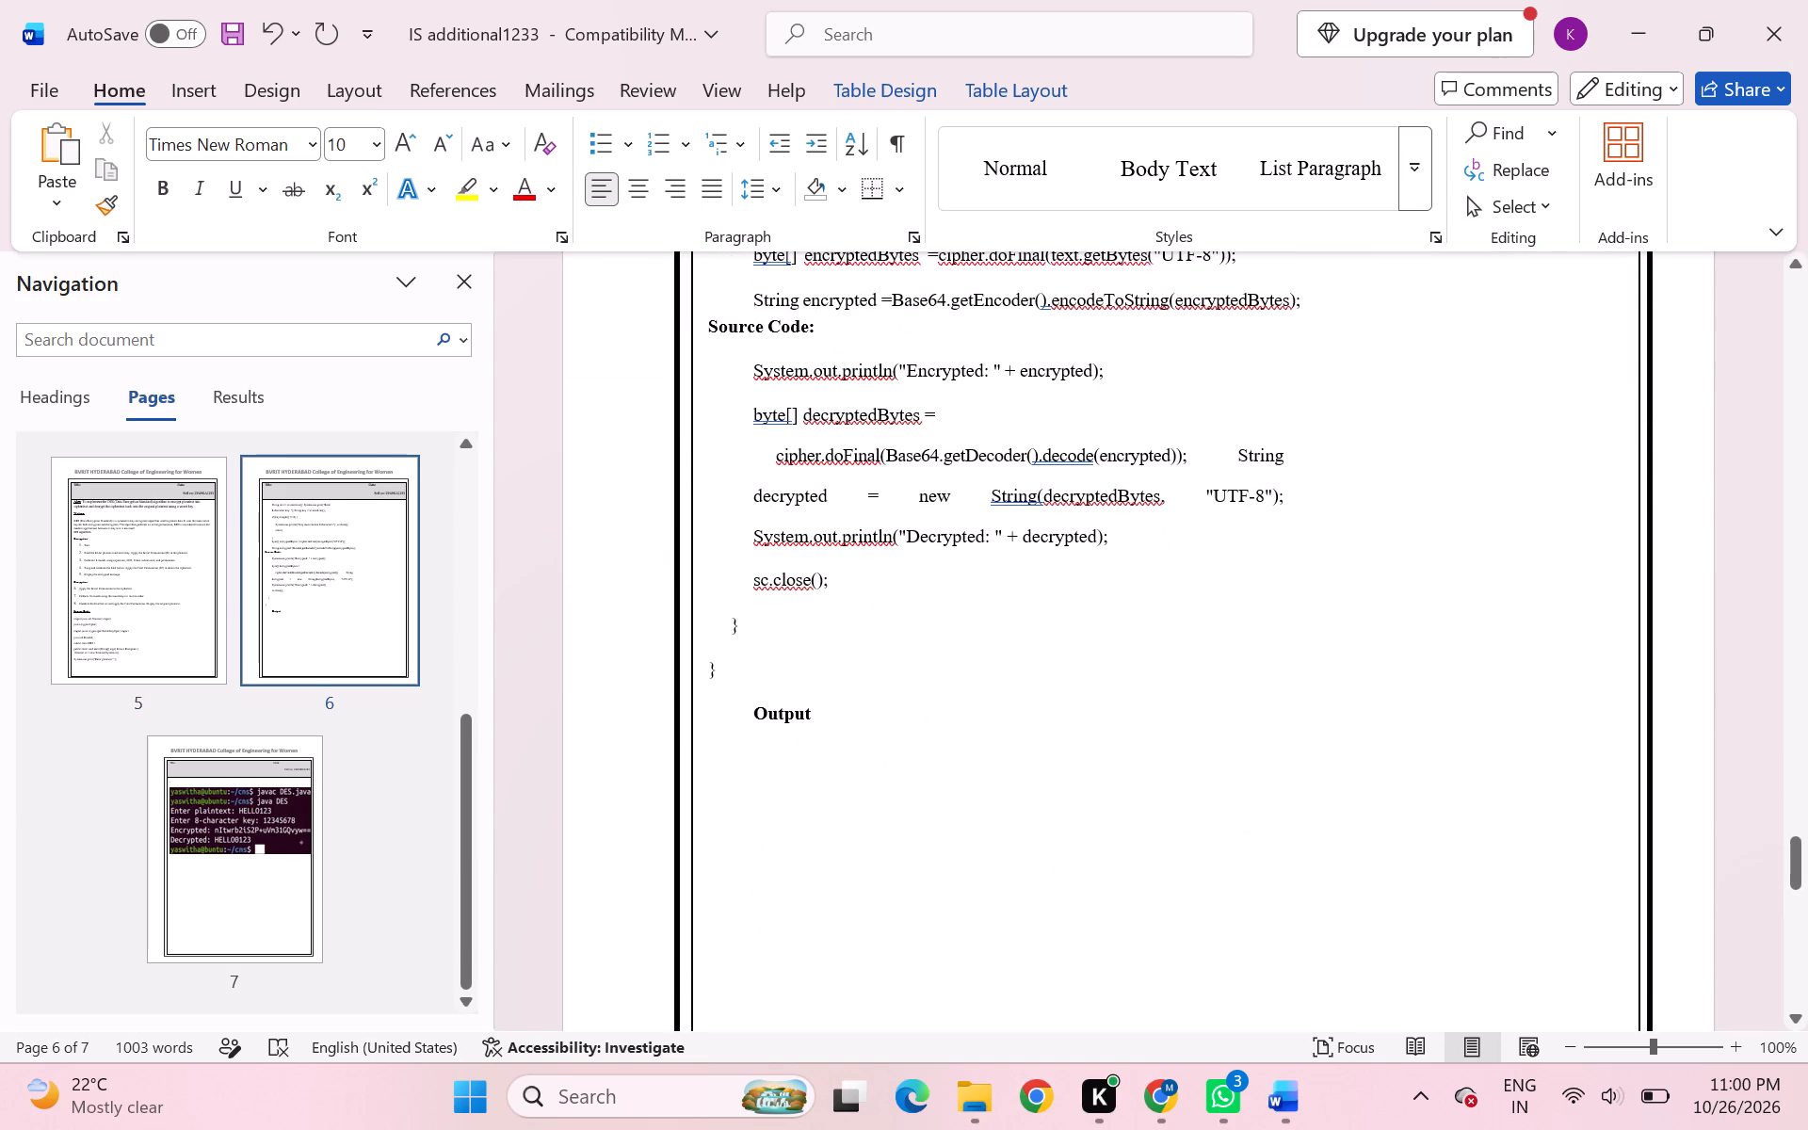
click(756, 711)
key(BackSpace)
key(space)
key(space)
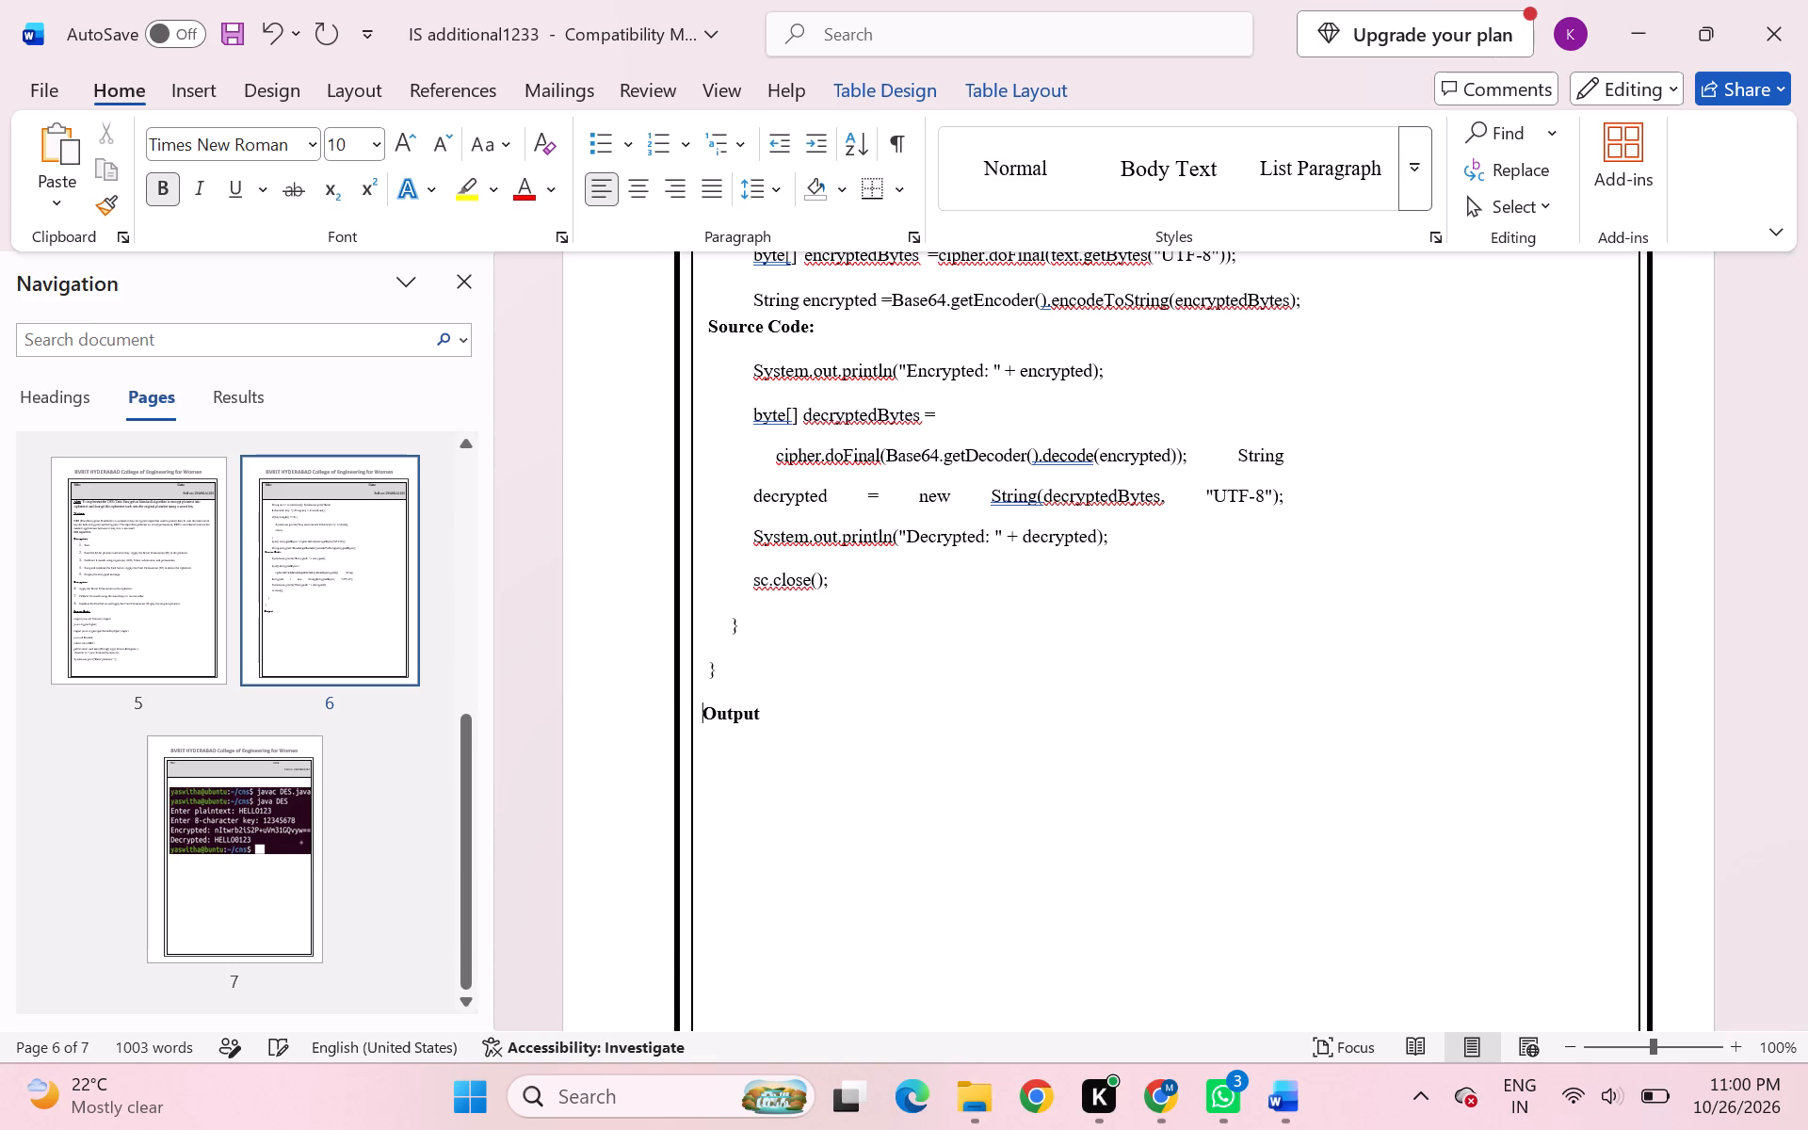
click(804, 727)
click(783, 696)
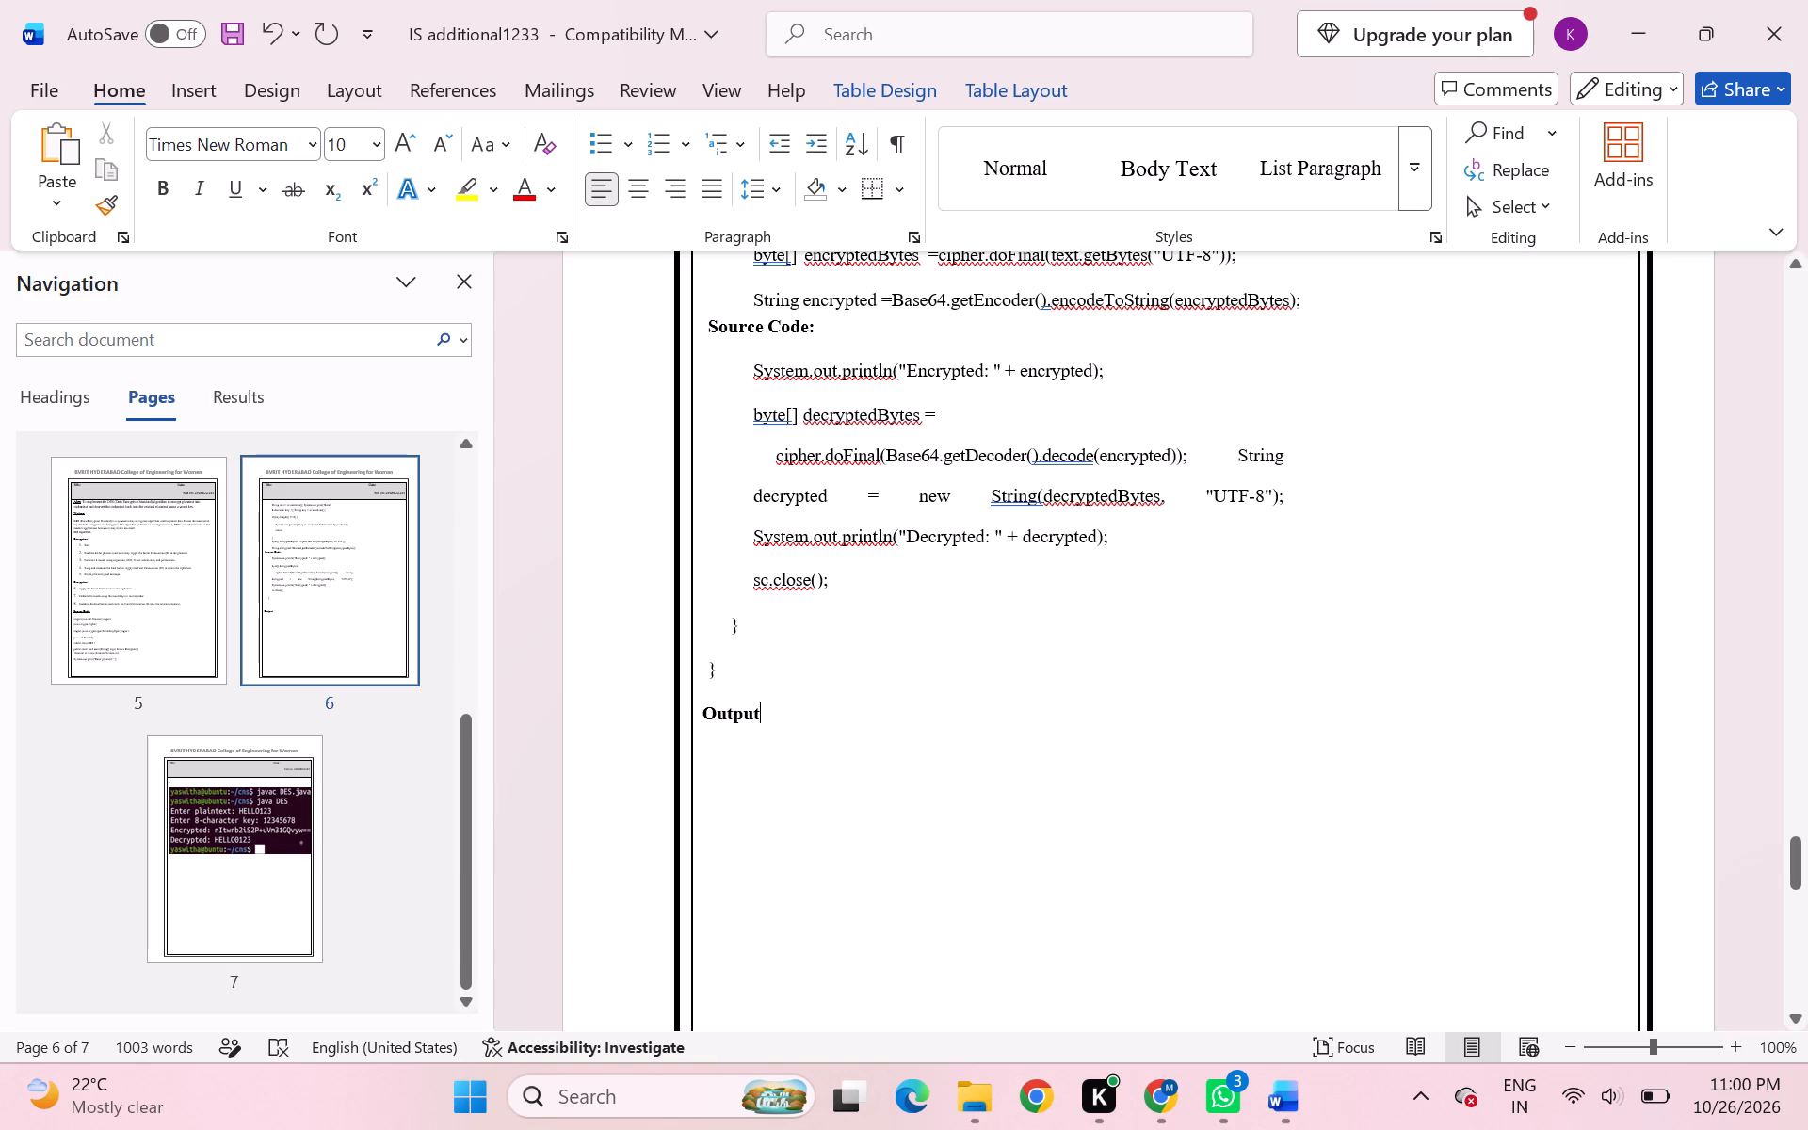
key(space)
text(:)
Set the font size of the "Output :" heading on page 6 to 12.
drag(789, 713, 713, 711)
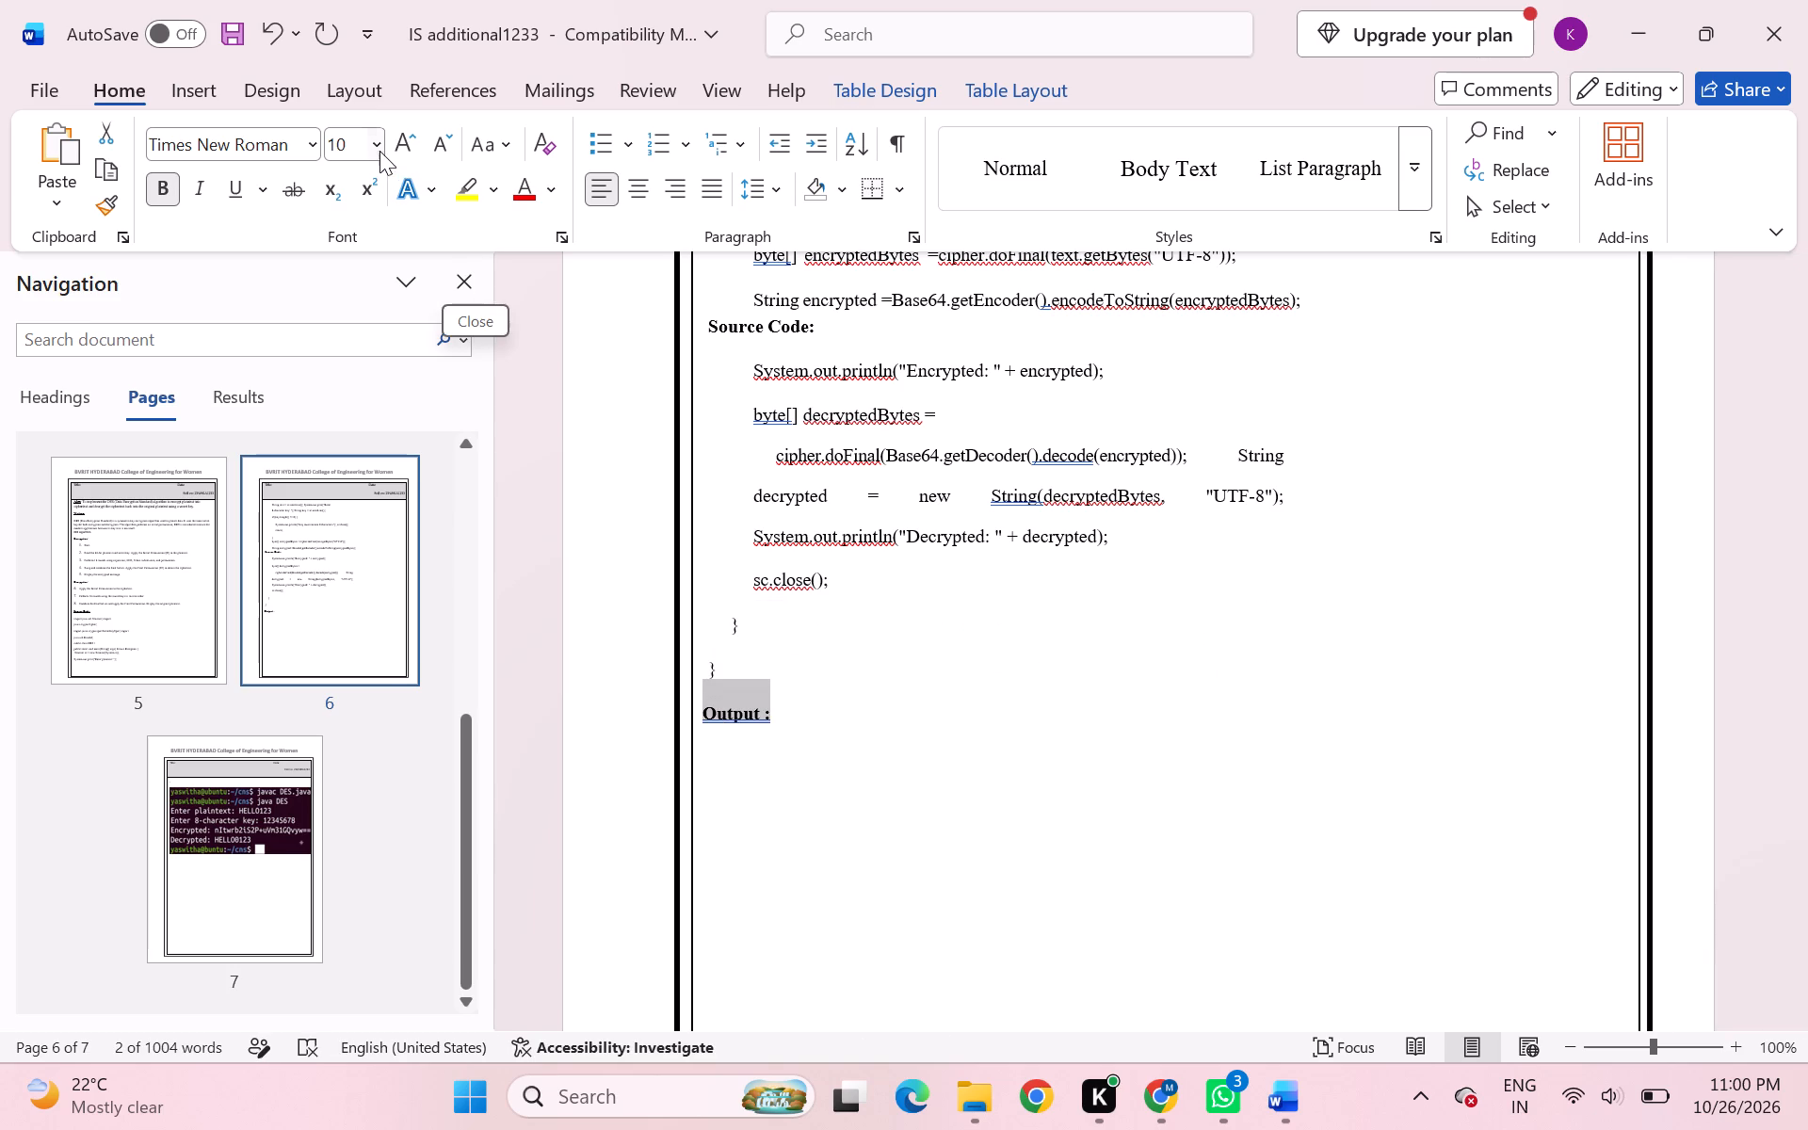
drag(379, 151, 356, 319)
click(356, 319)
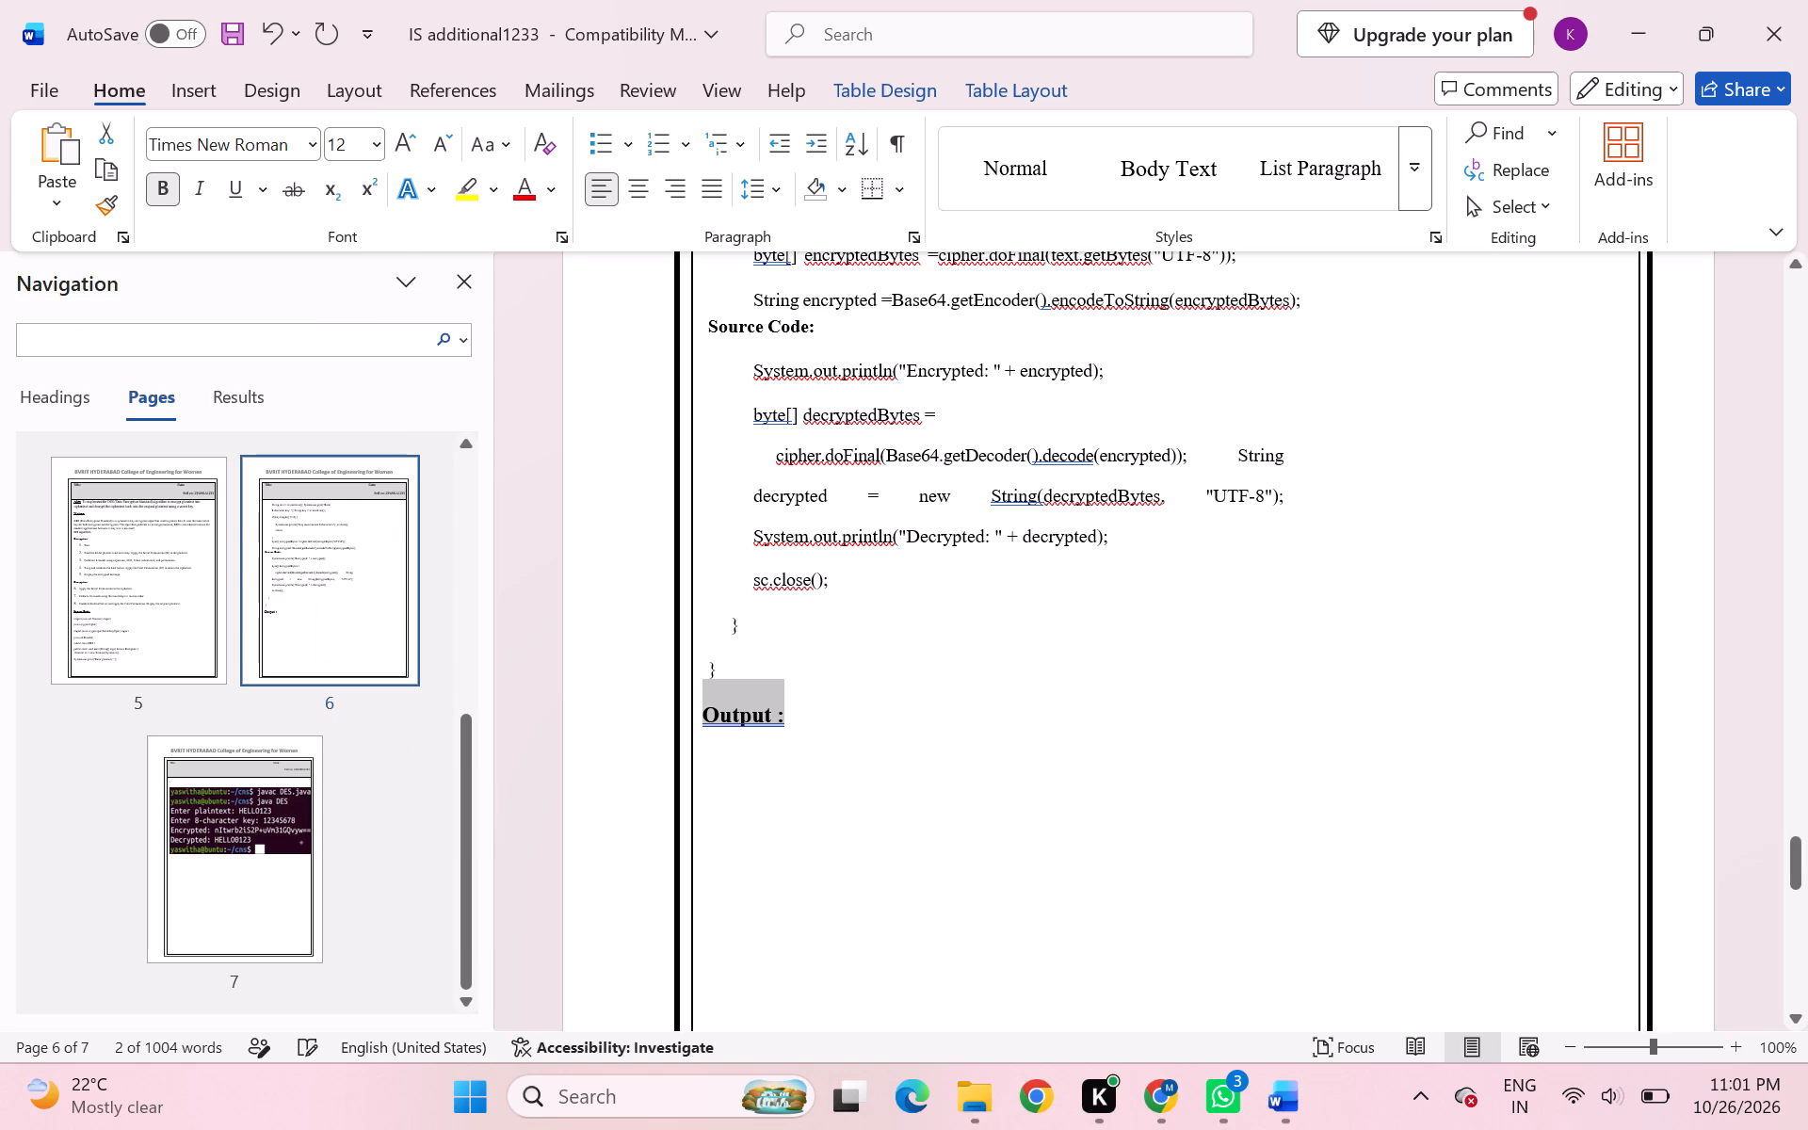
click(939, 609)
Shrink the DES terminal output image on page 7 to about 5.38 by 2.31 inches.
scroll(939, 609, down, 3)
click(1122, 655)
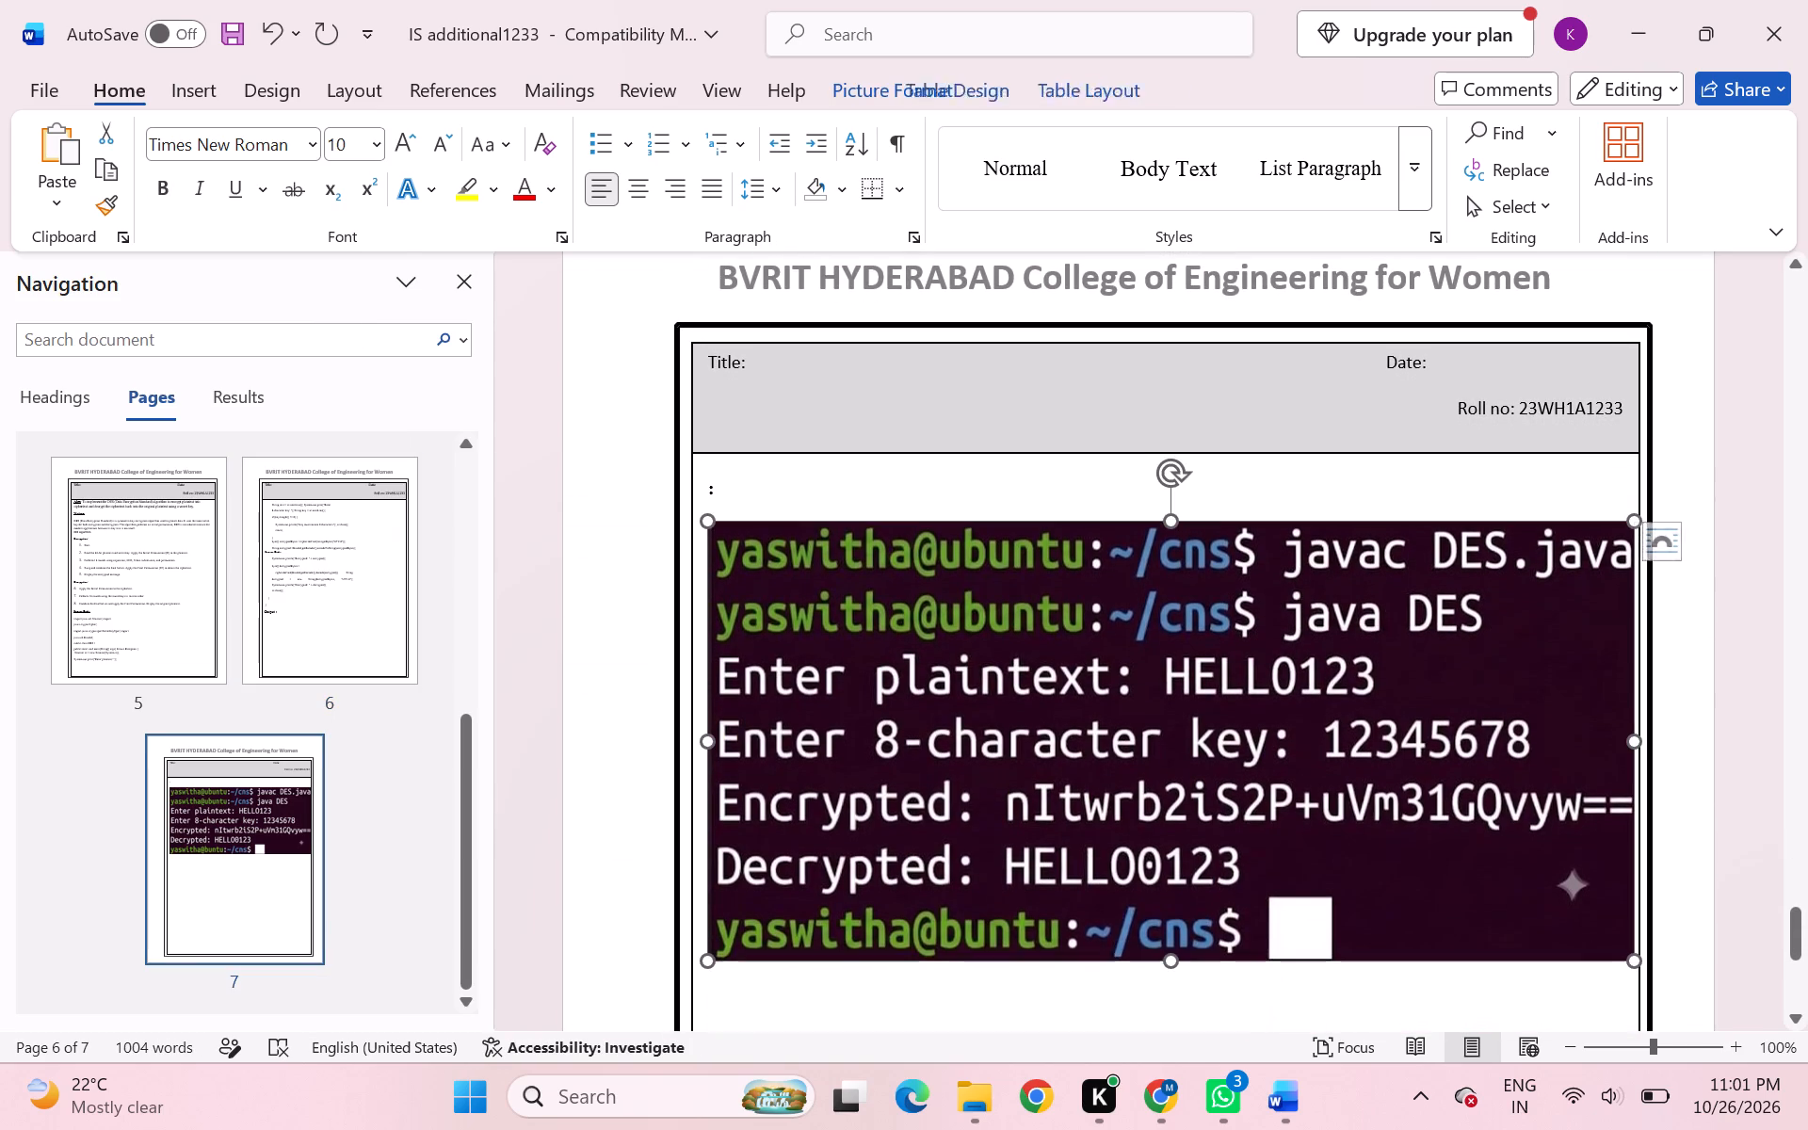
drag(1634, 517, 1442, 644)
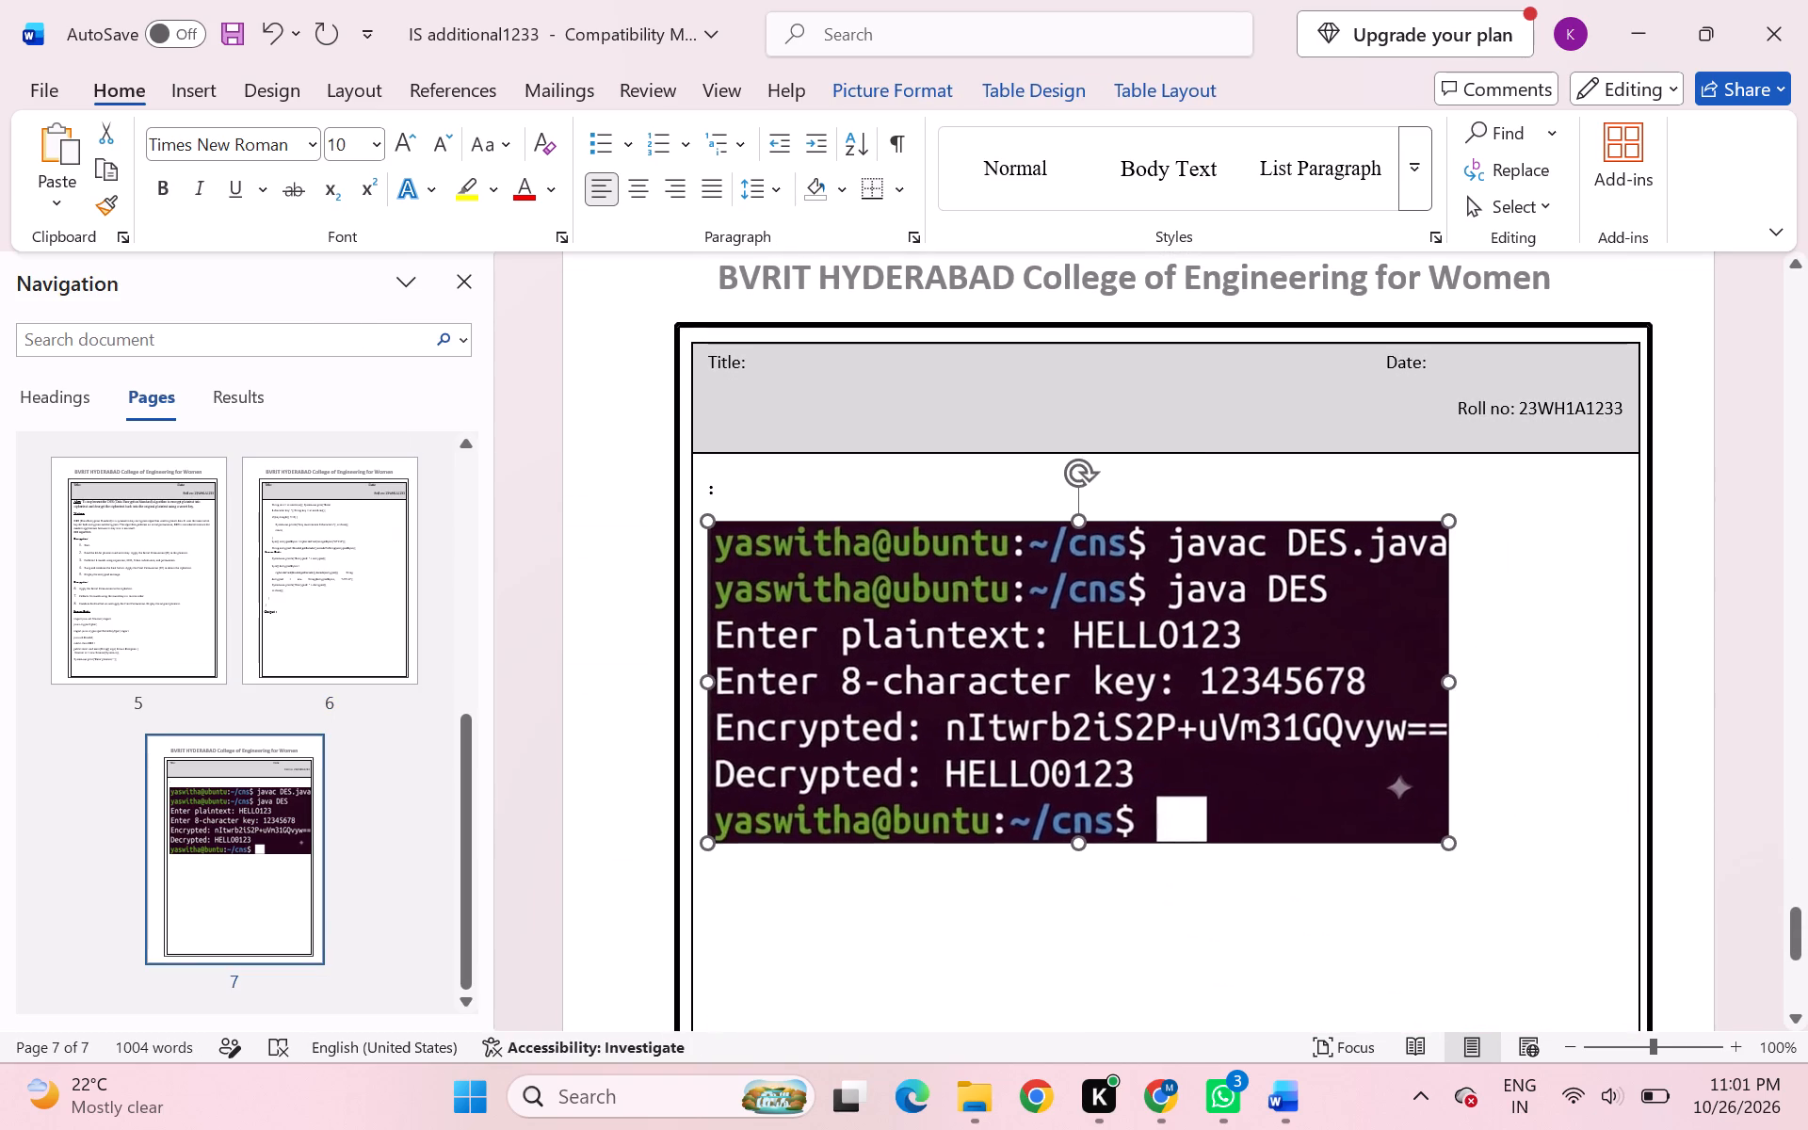
drag(1442, 644, 1437, 648)
Move the terminal output image from page 7 to just after the "Output :" heading on page 6, separated by three spaces.
click(1257, 703)
key(ctrl+x)
scroll(1257, 703, up, 2)
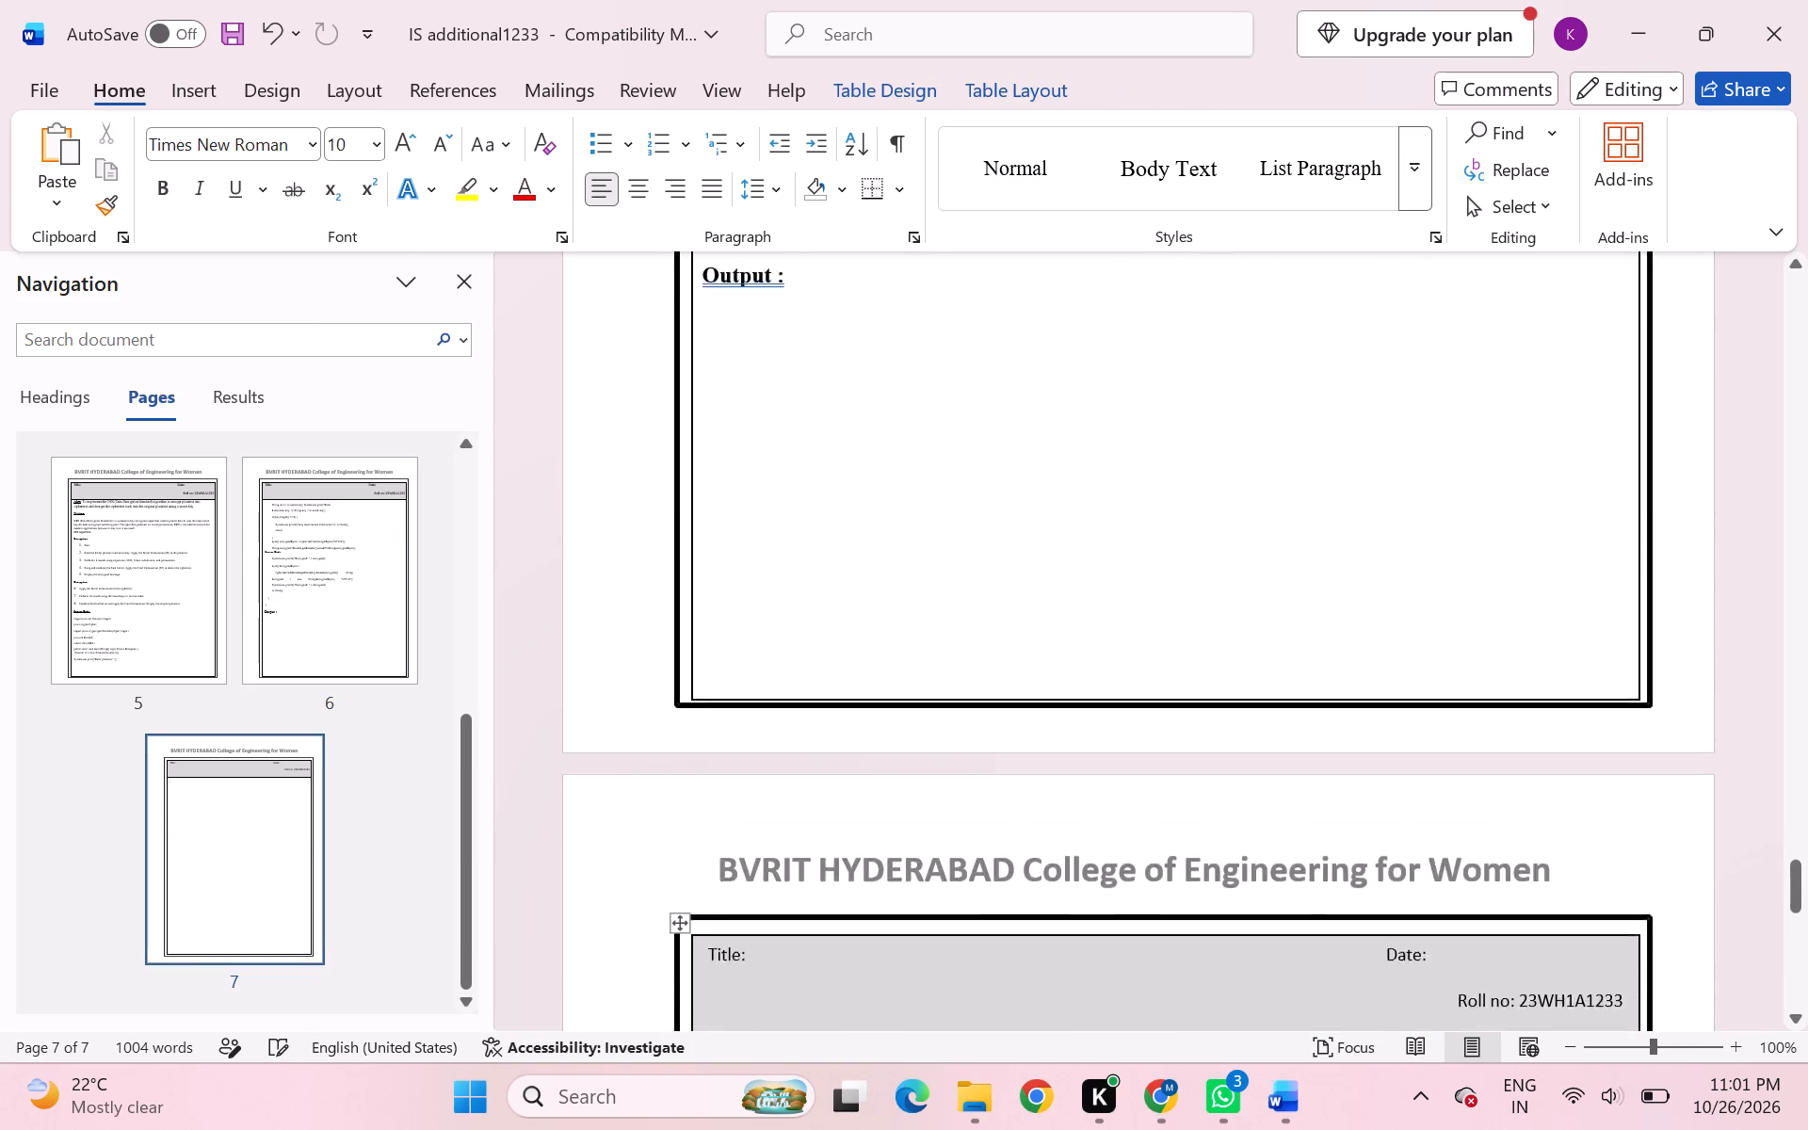
scroll(1257, 703, up, 1)
click(870, 487)
key(space)
key(space)
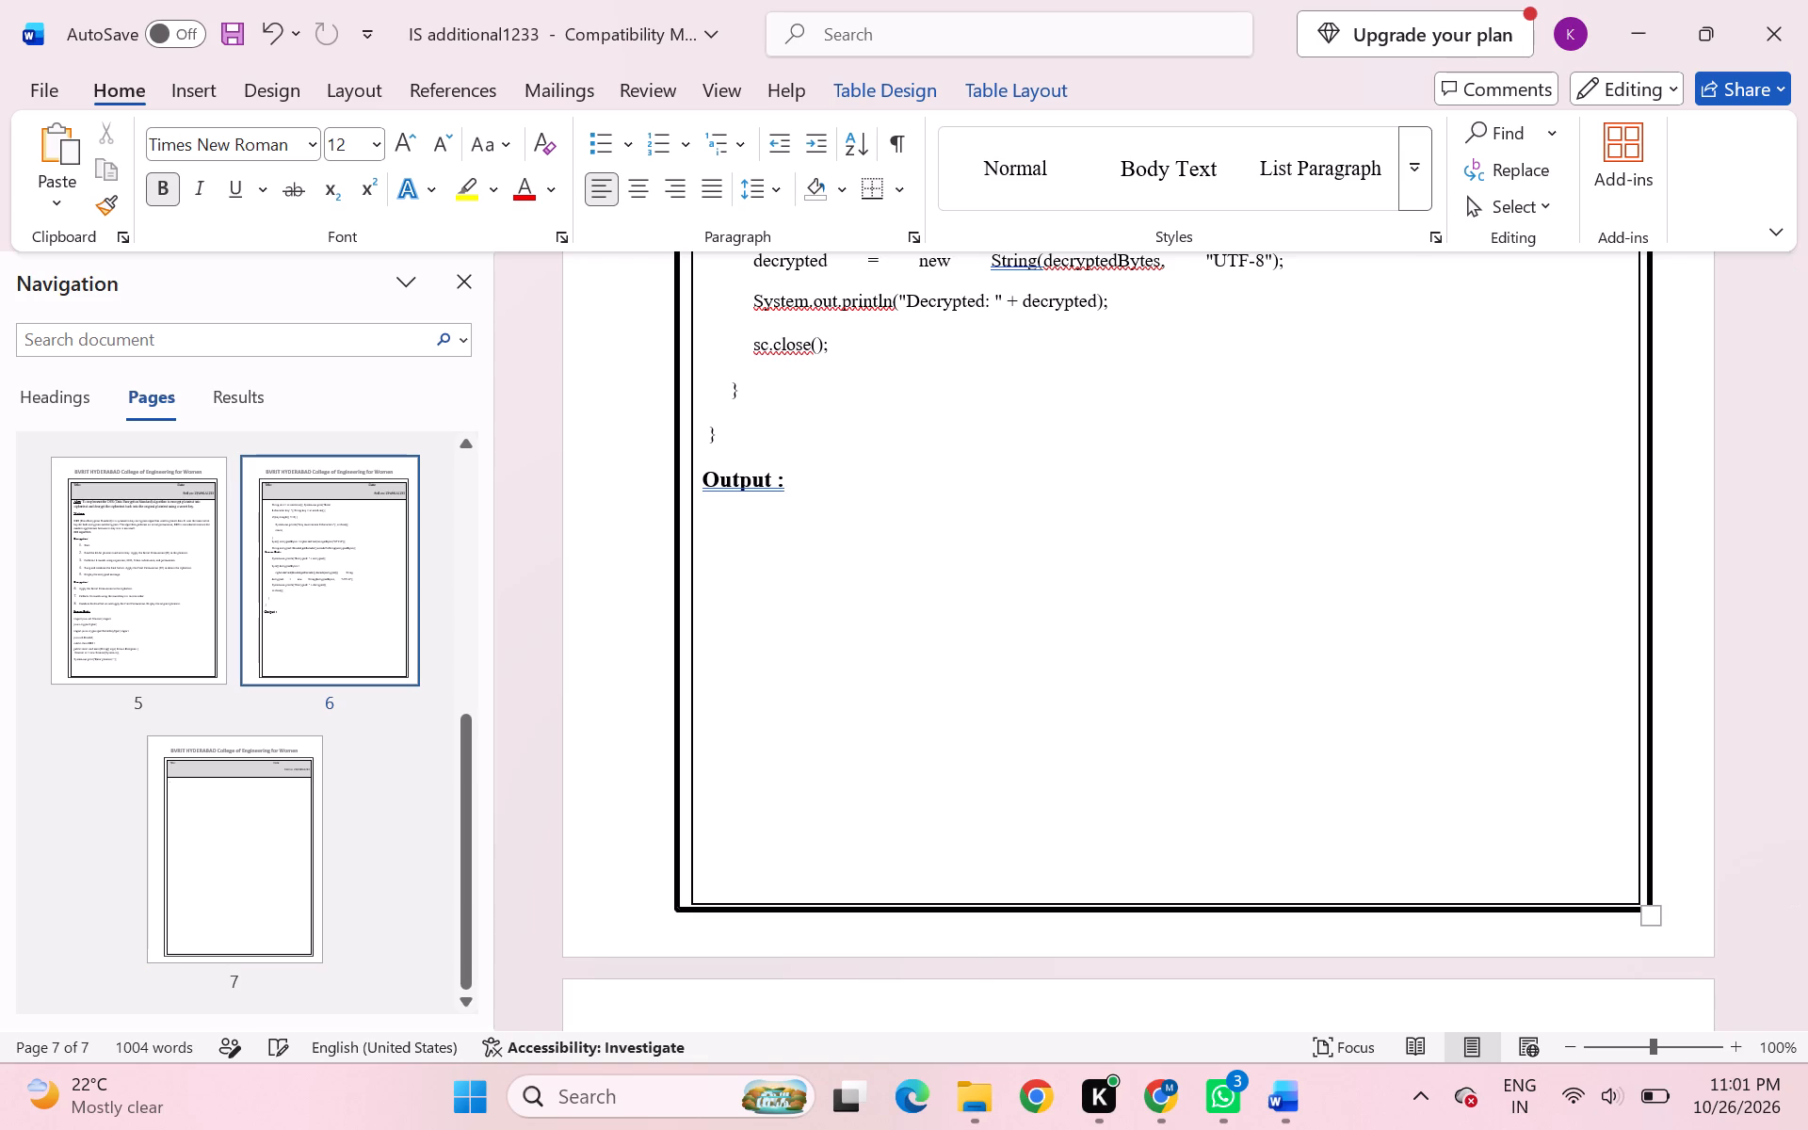
key(space)
key(ctrl+v)
Set the terminal output image's position to bottom centre with text wrapping.
drag(1052, 604, 1061, 635)
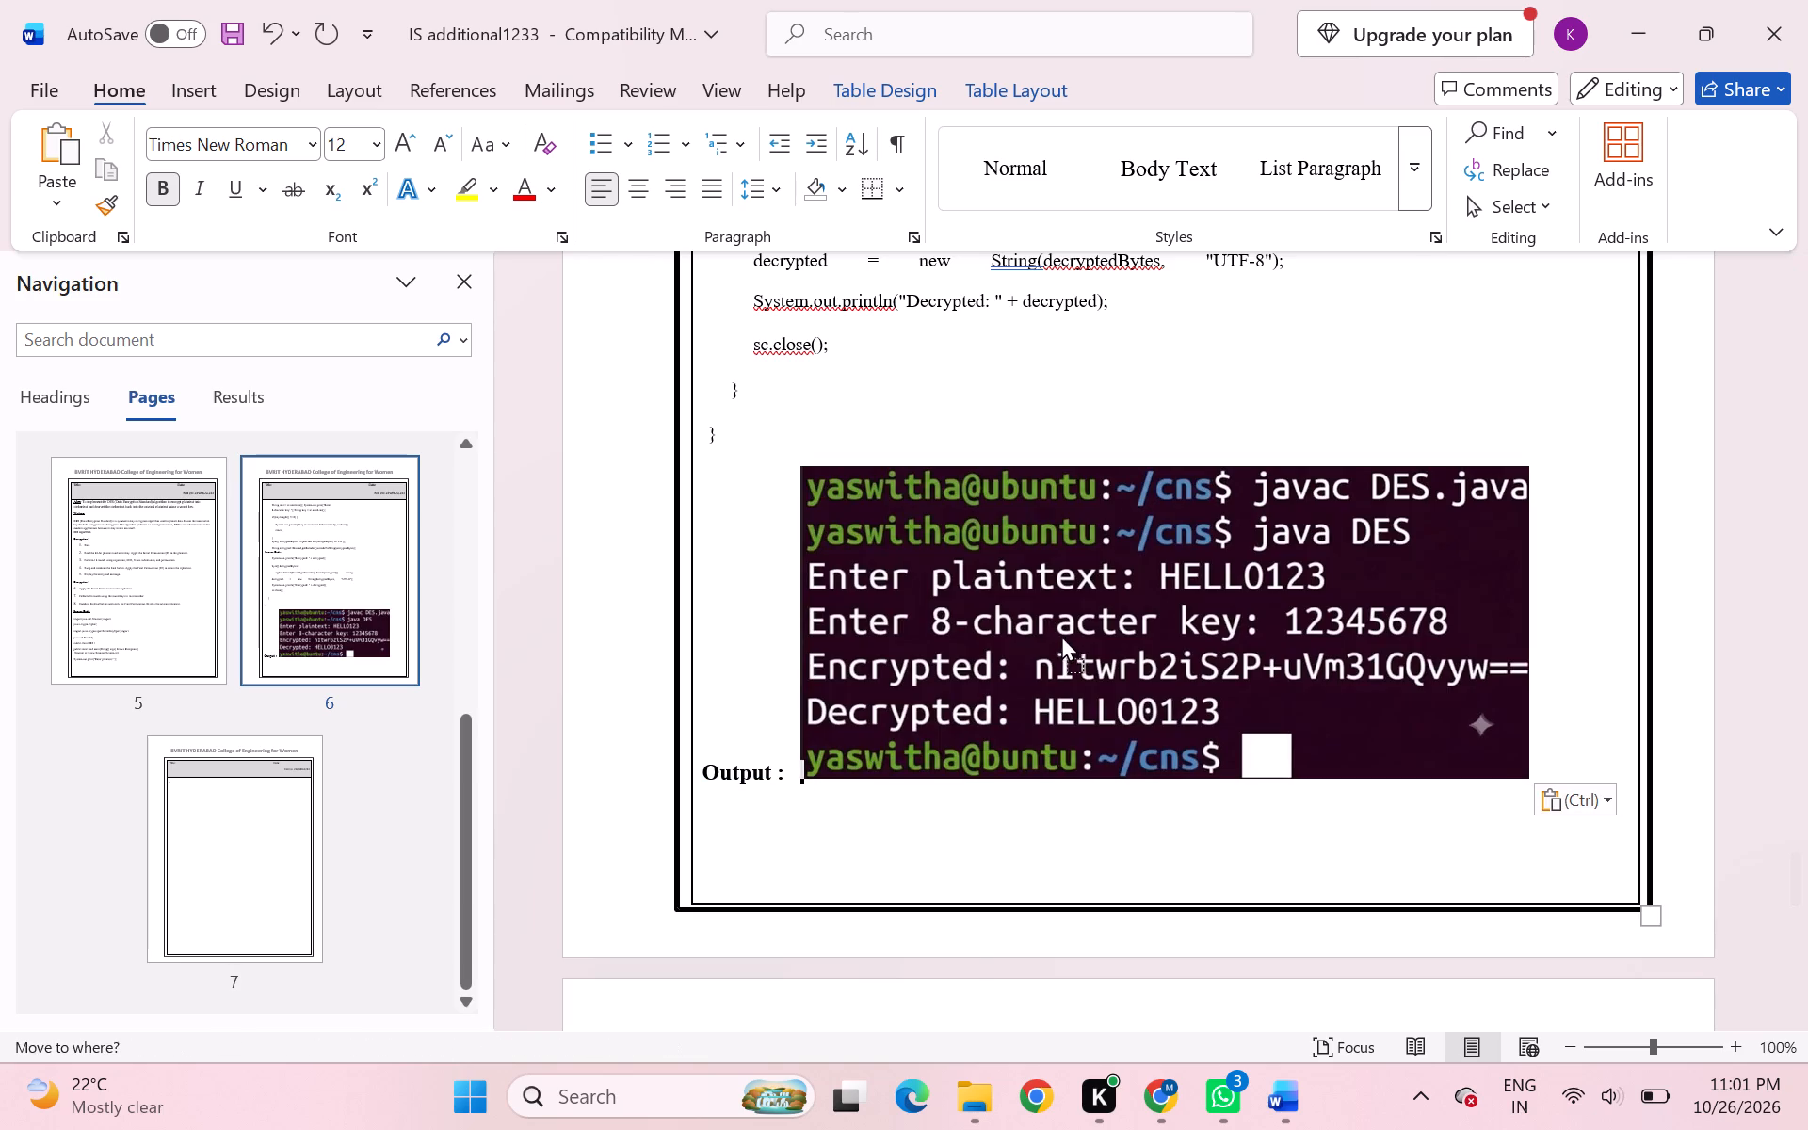
drag(1061, 635, 1078, 657)
drag(1078, 657, 1150, 674)
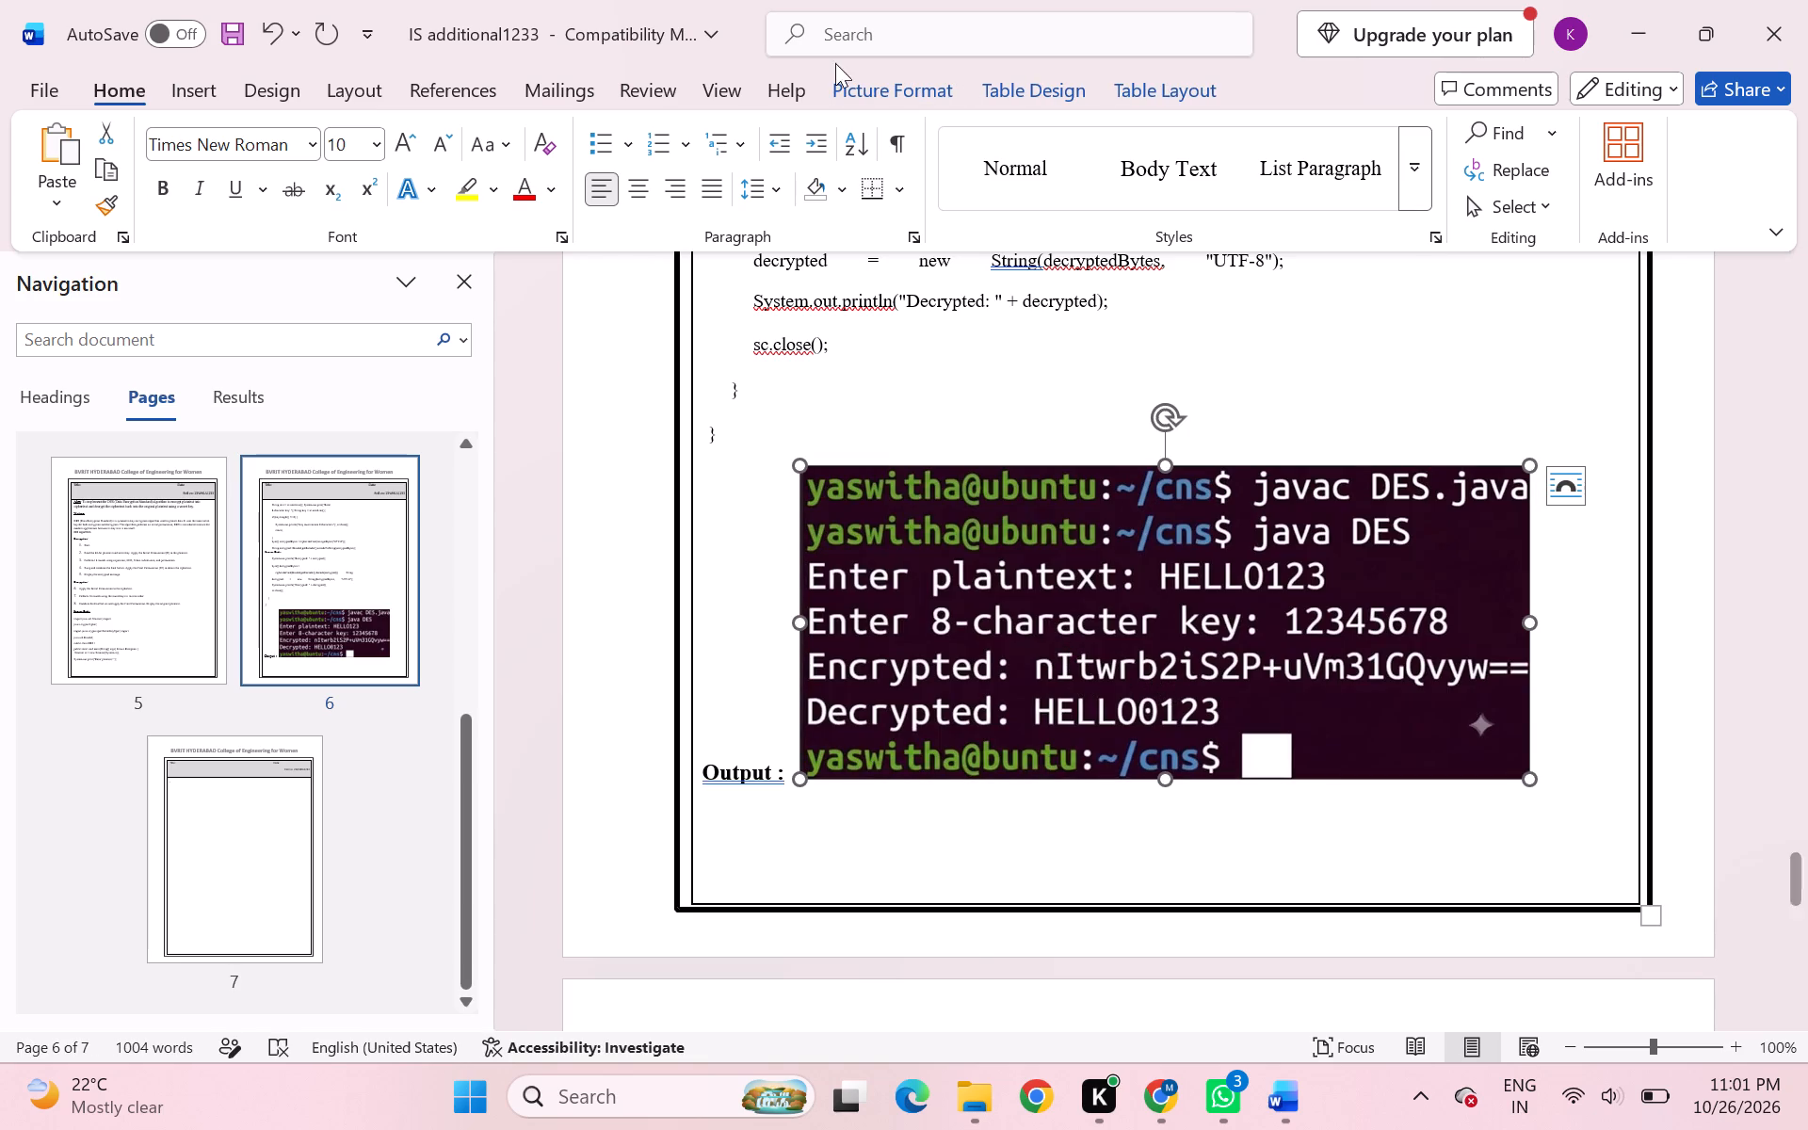
click(882, 93)
click(1169, 187)
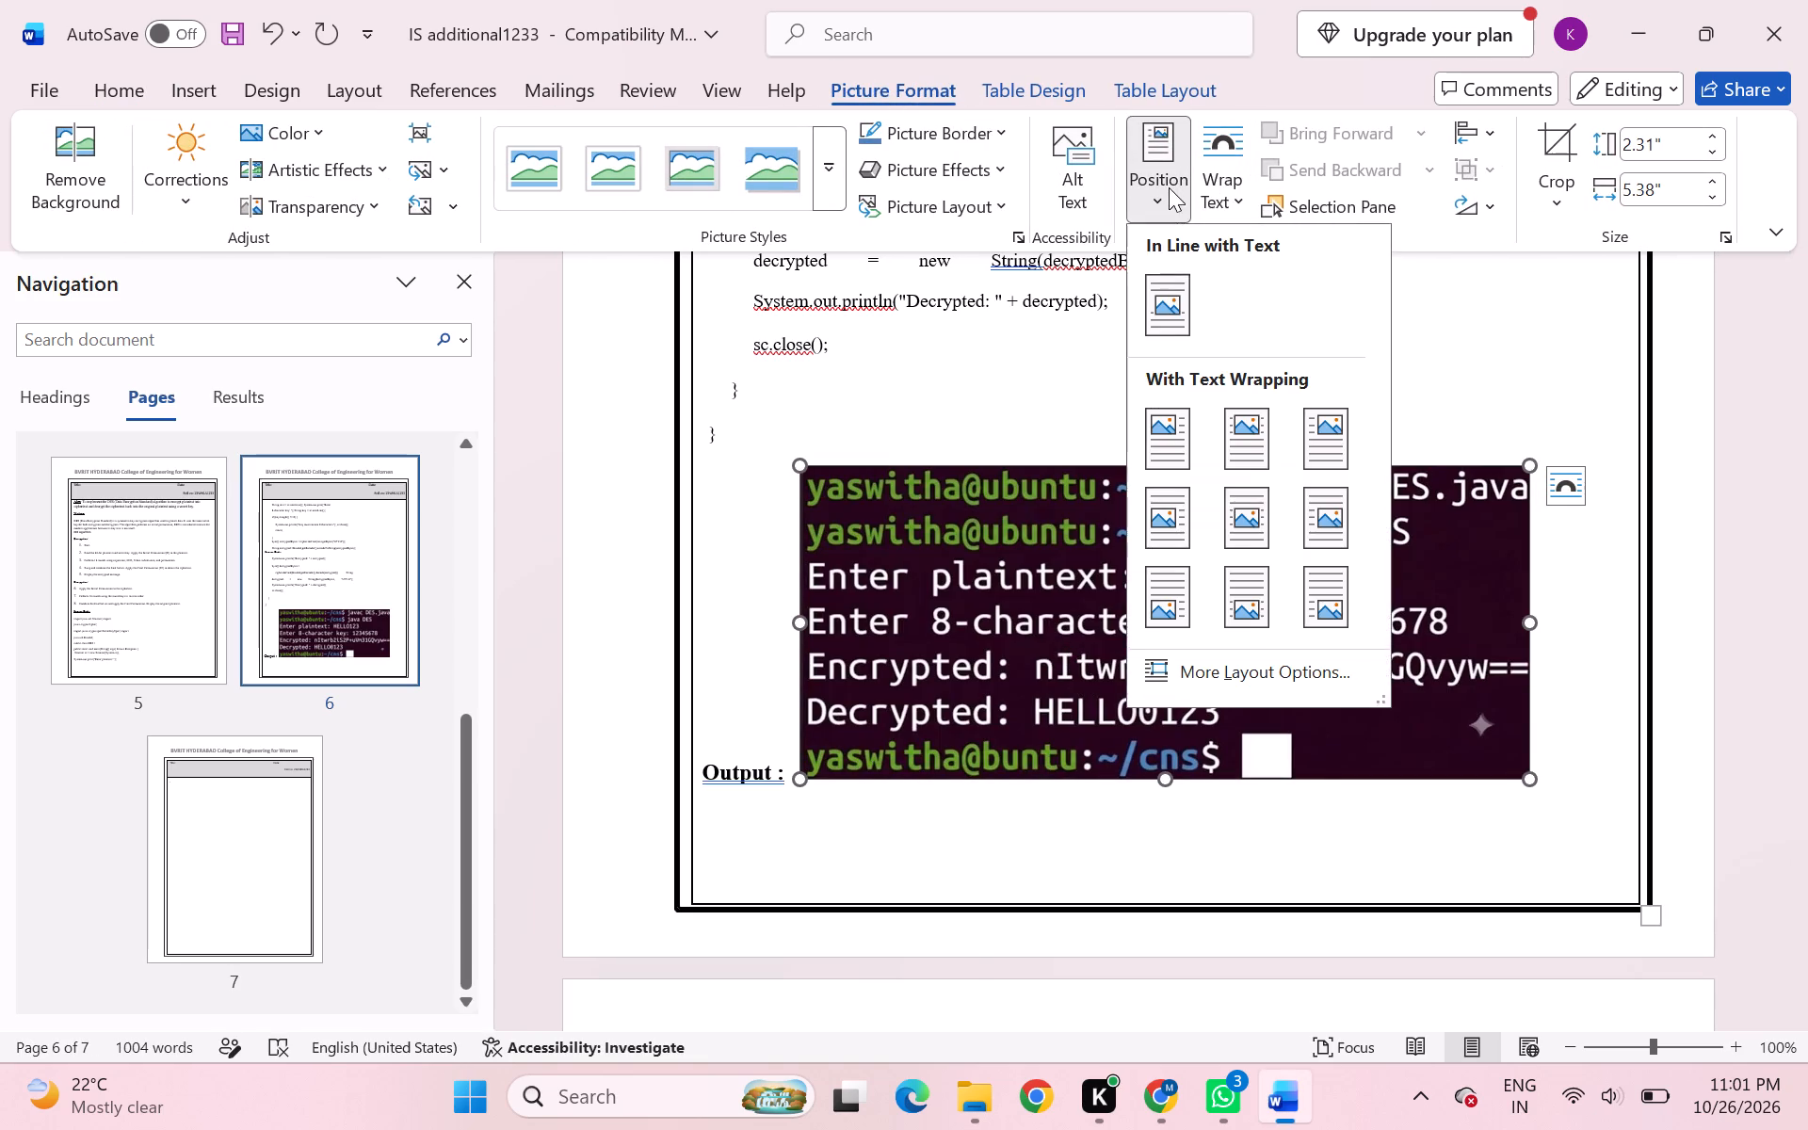
click(1261, 589)
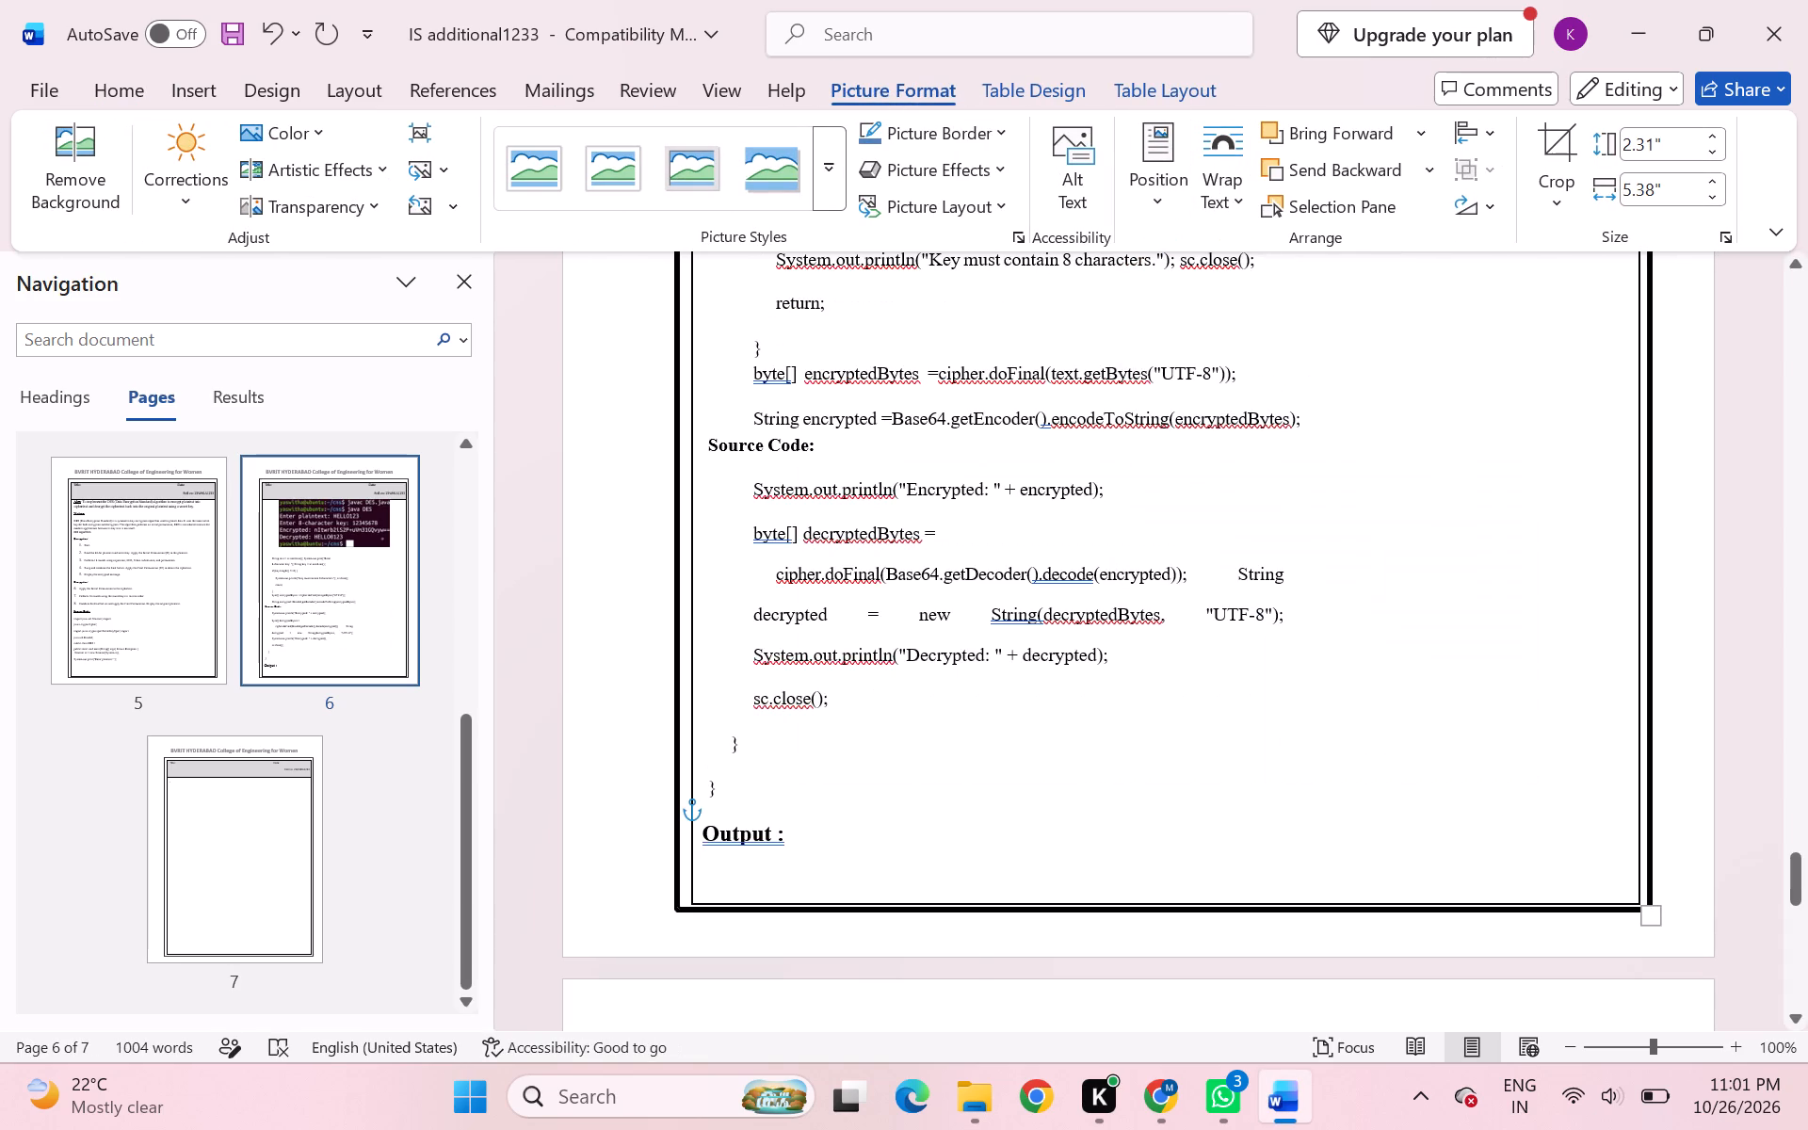
Place the floating terminal output image beside the "Output :" heading, below the code on page 6.
scroll(1106, 415, up, 1)
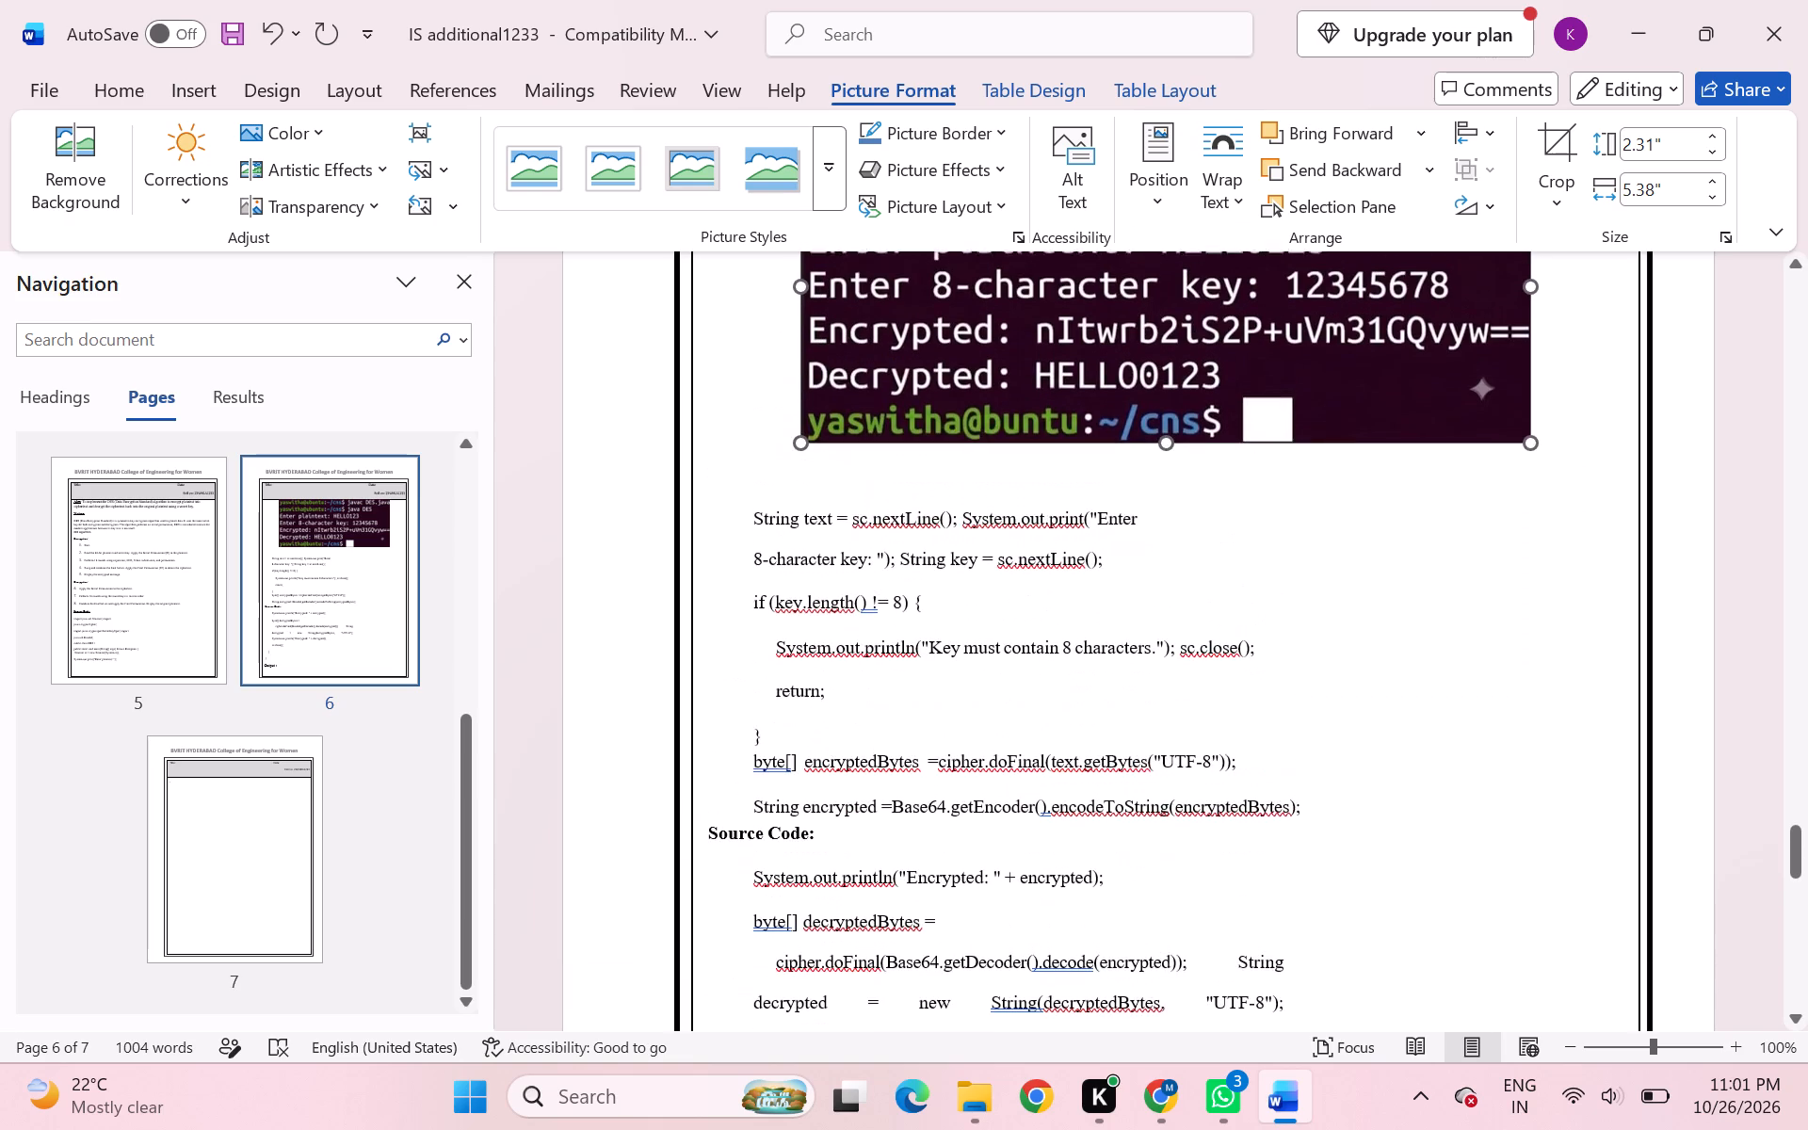
drag(1106, 415, 1123, 997)
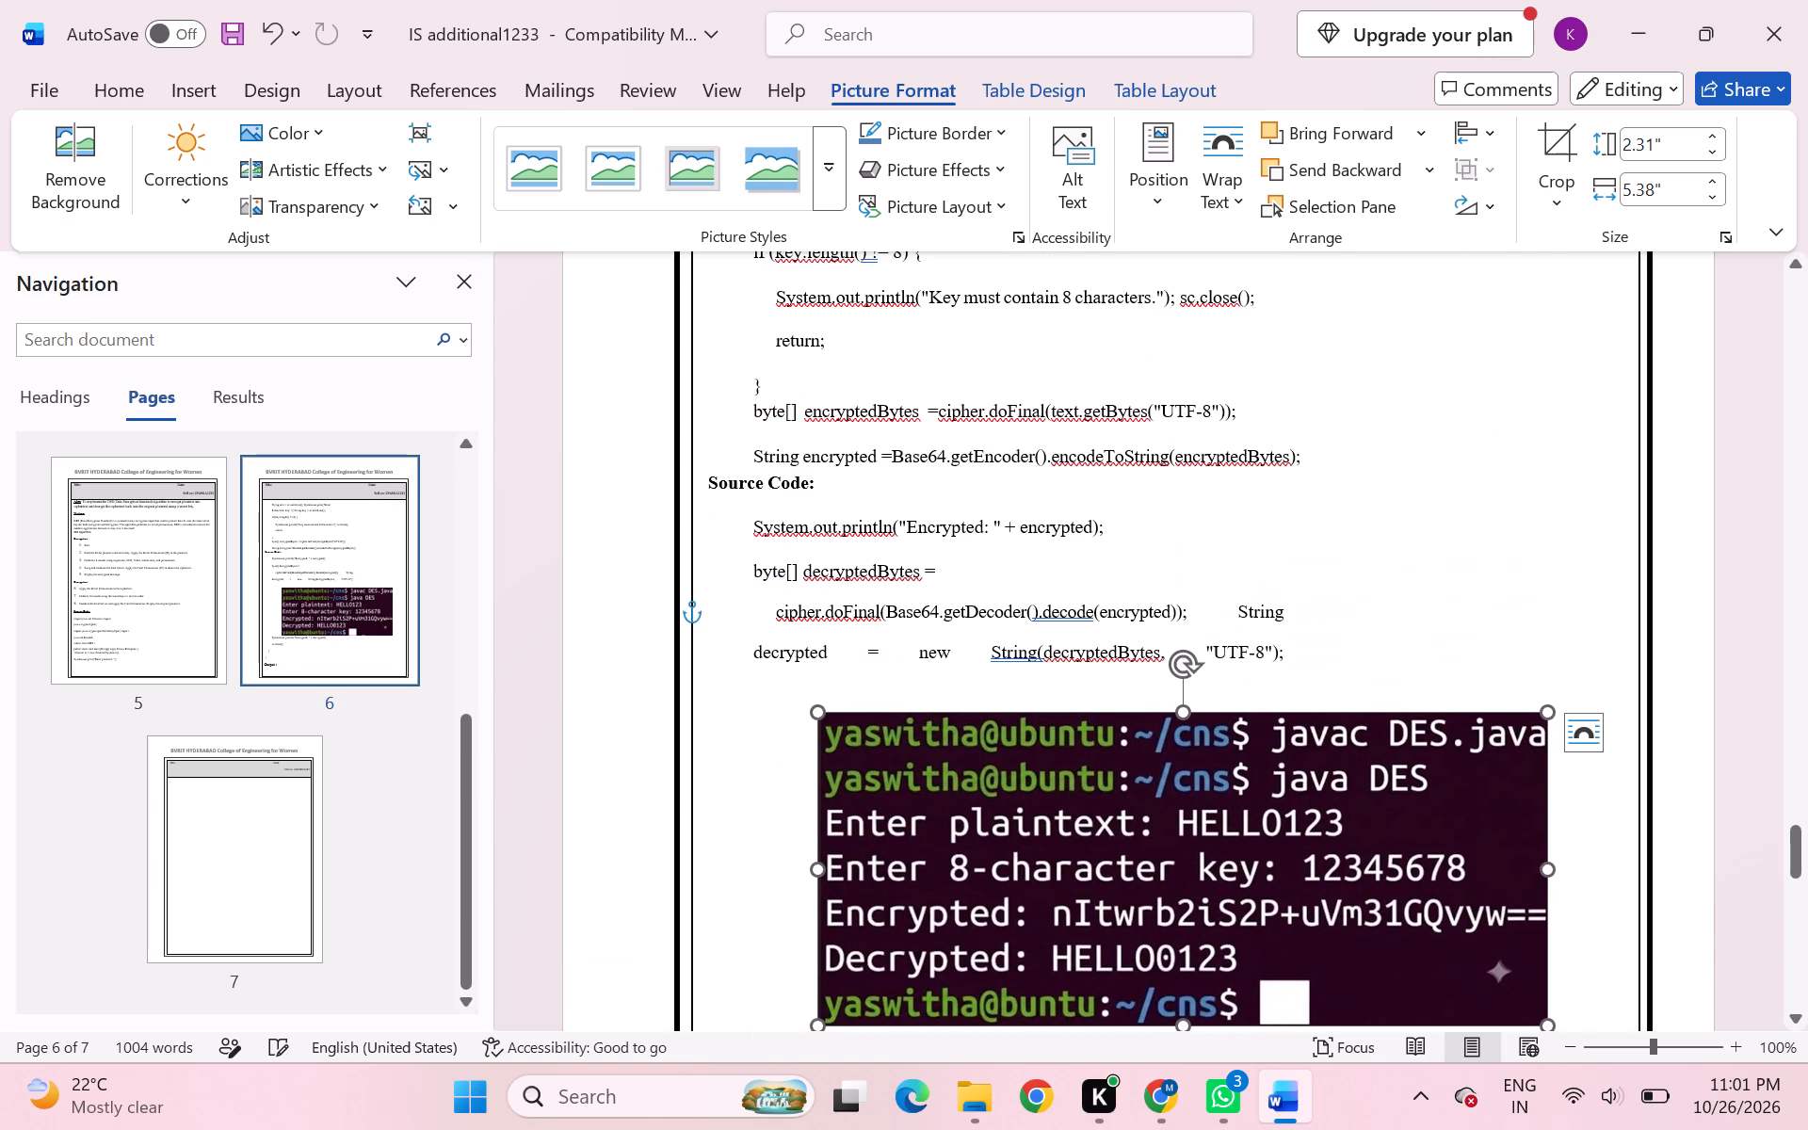
scroll(1241, 607, down, 2)
drag(1162, 420, 1162, 583)
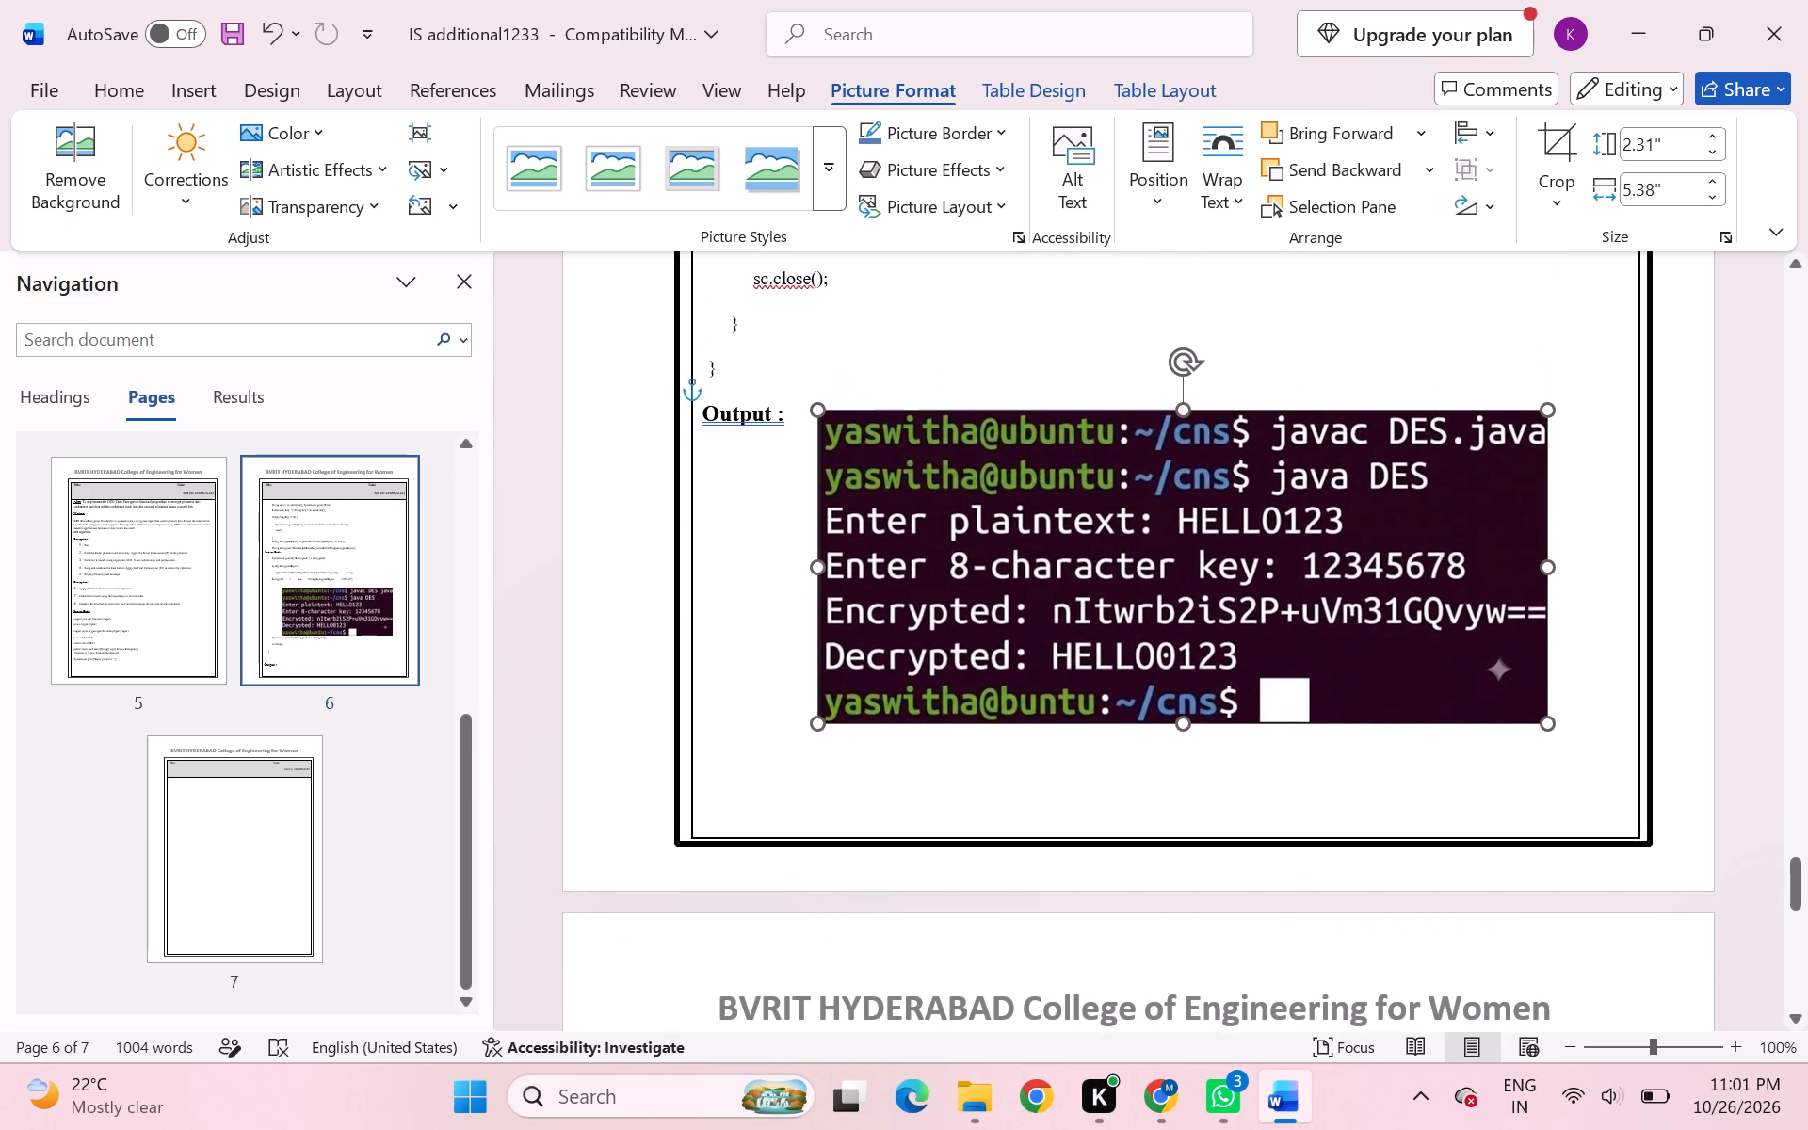
drag(1162, 583, 1155, 574)
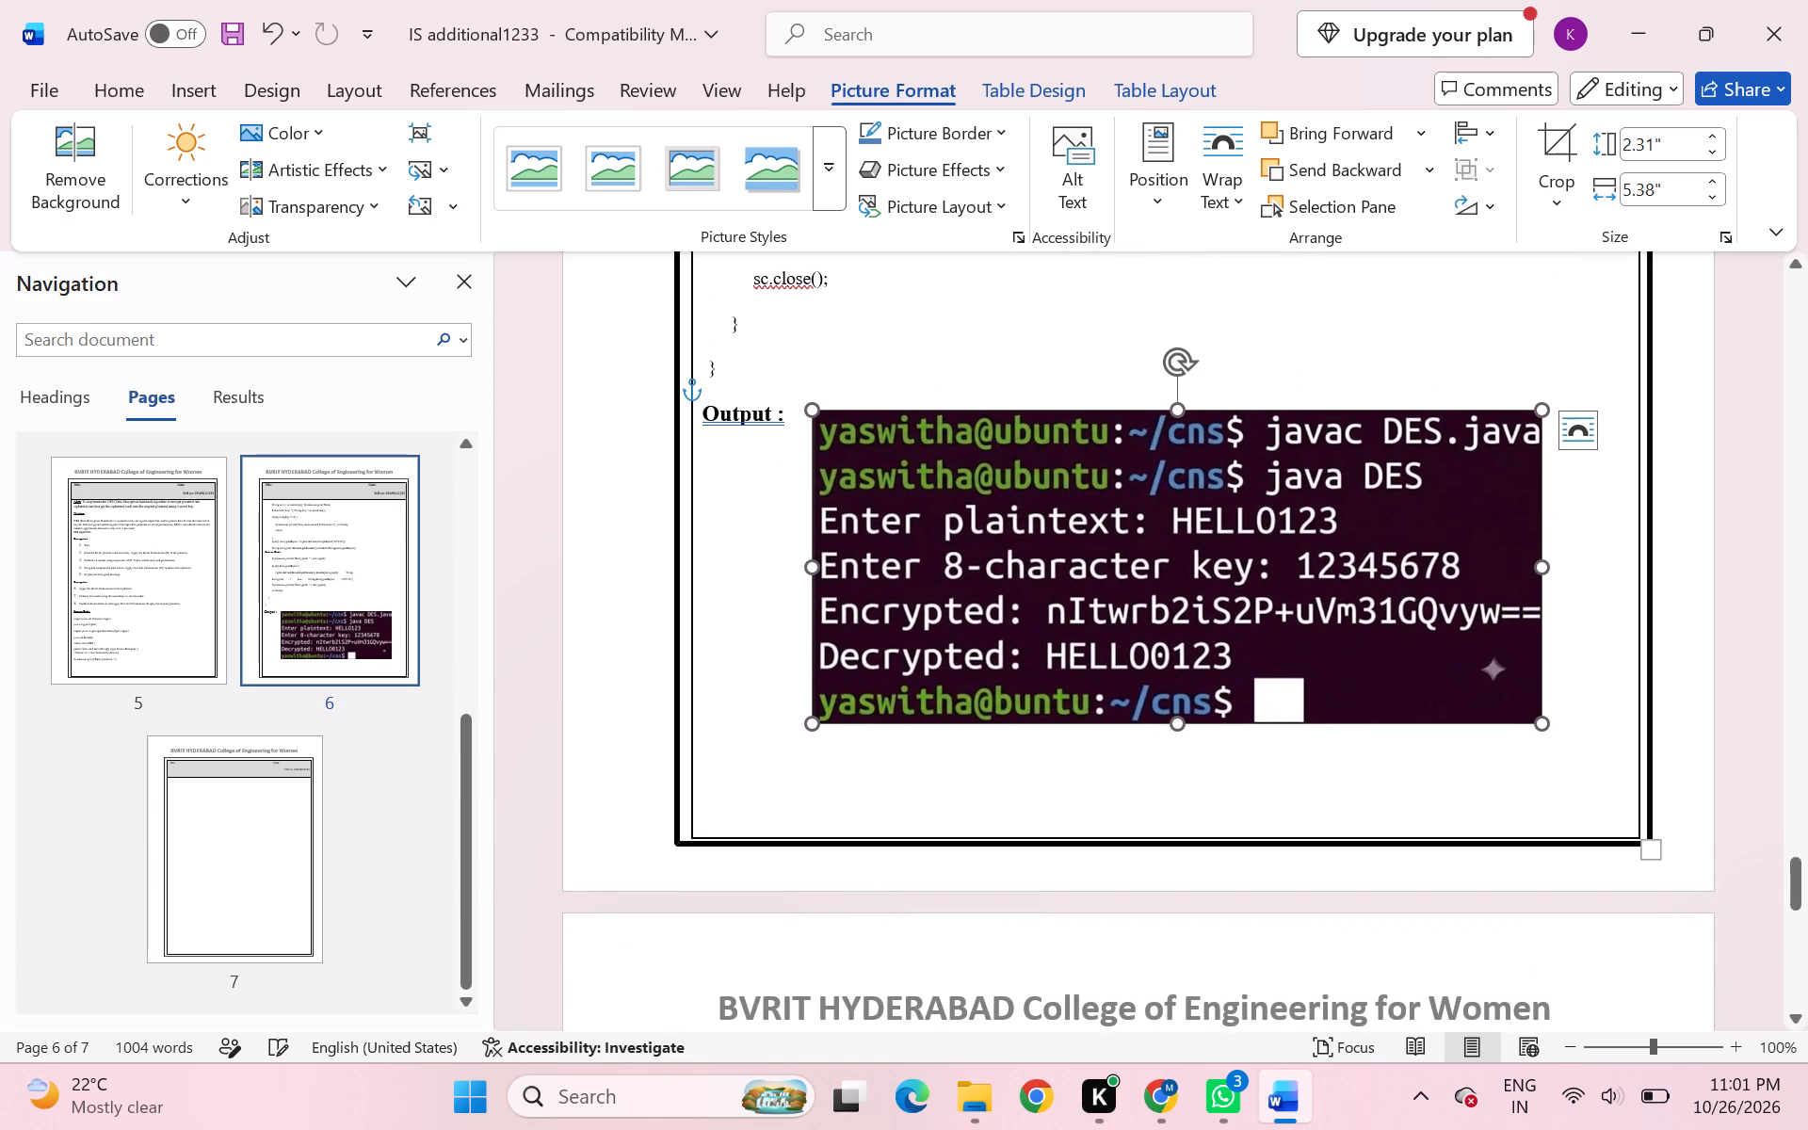
Delete the leftover Title/Date/Roll no table, including its stray colon, from page 7.
scroll(1672, 547, down, 2)
click(1026, 666)
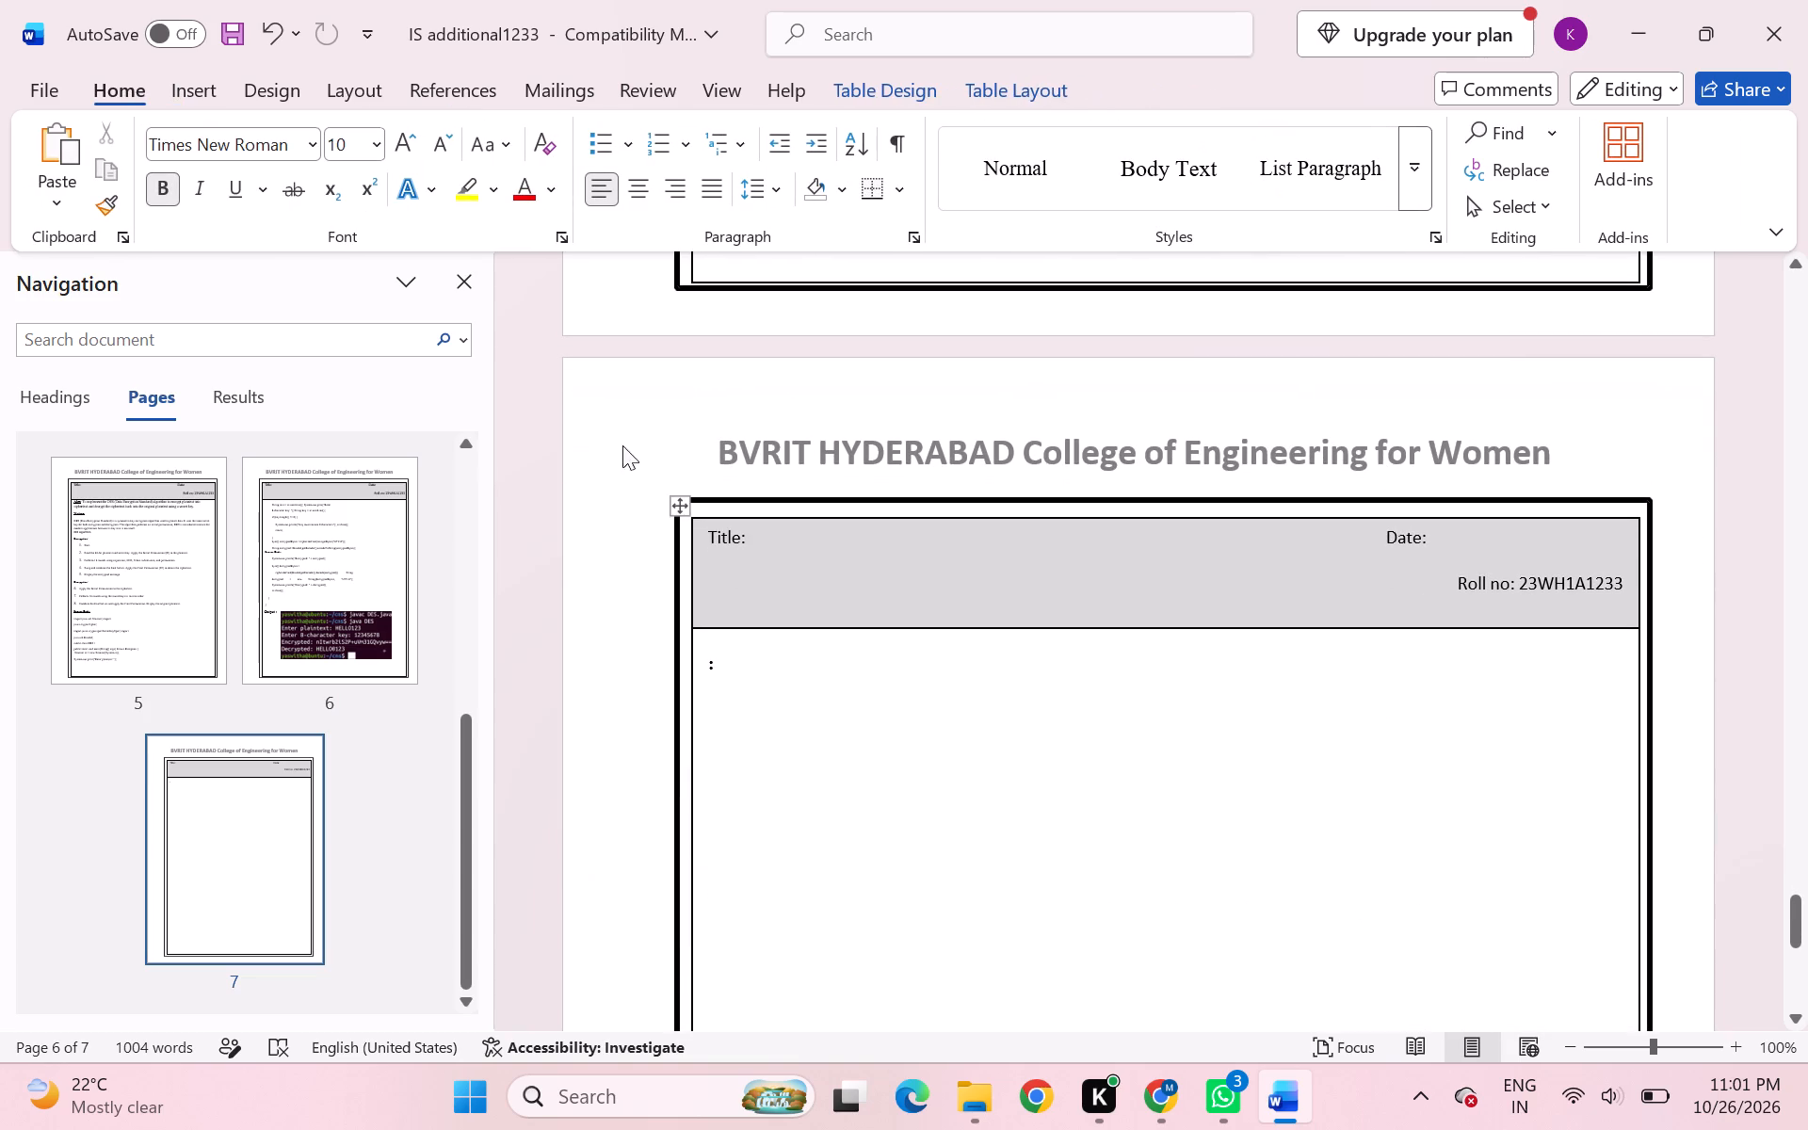
drag(621, 420, 1052, 803)
key(BackSpace)
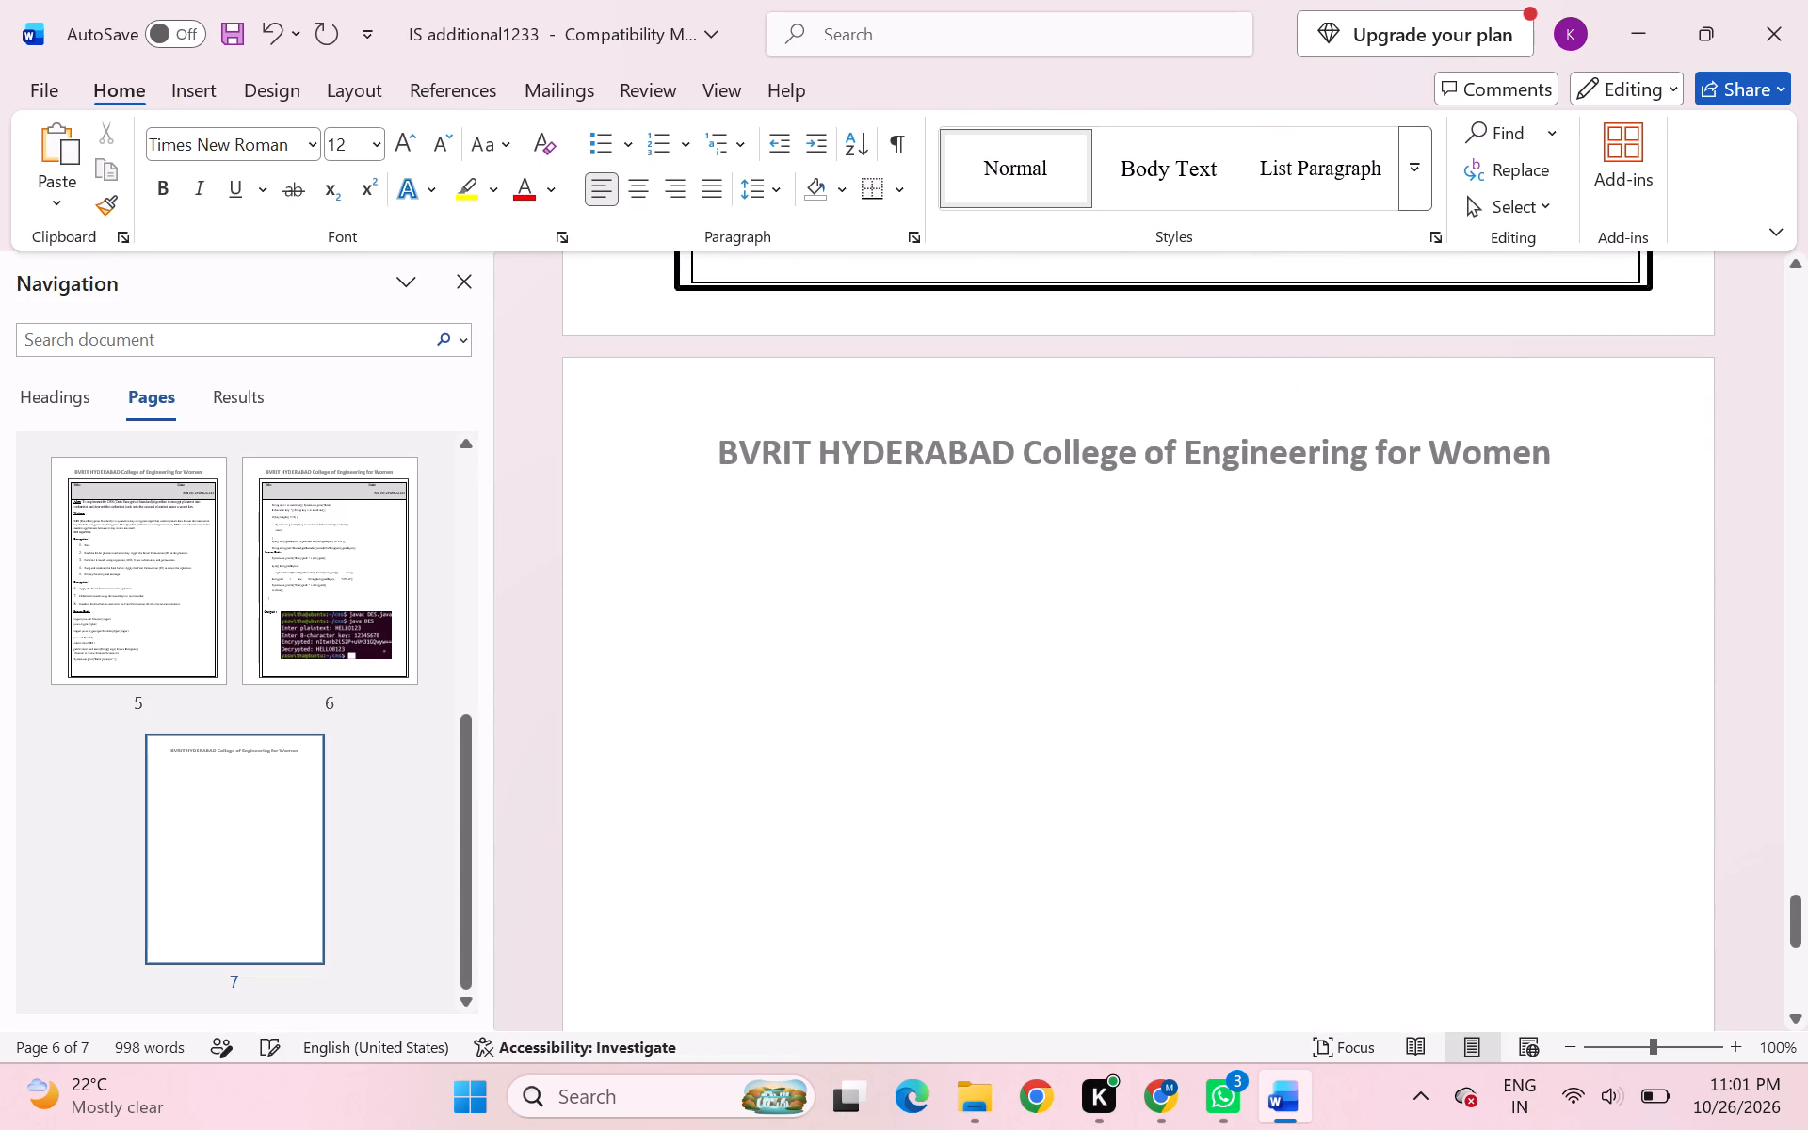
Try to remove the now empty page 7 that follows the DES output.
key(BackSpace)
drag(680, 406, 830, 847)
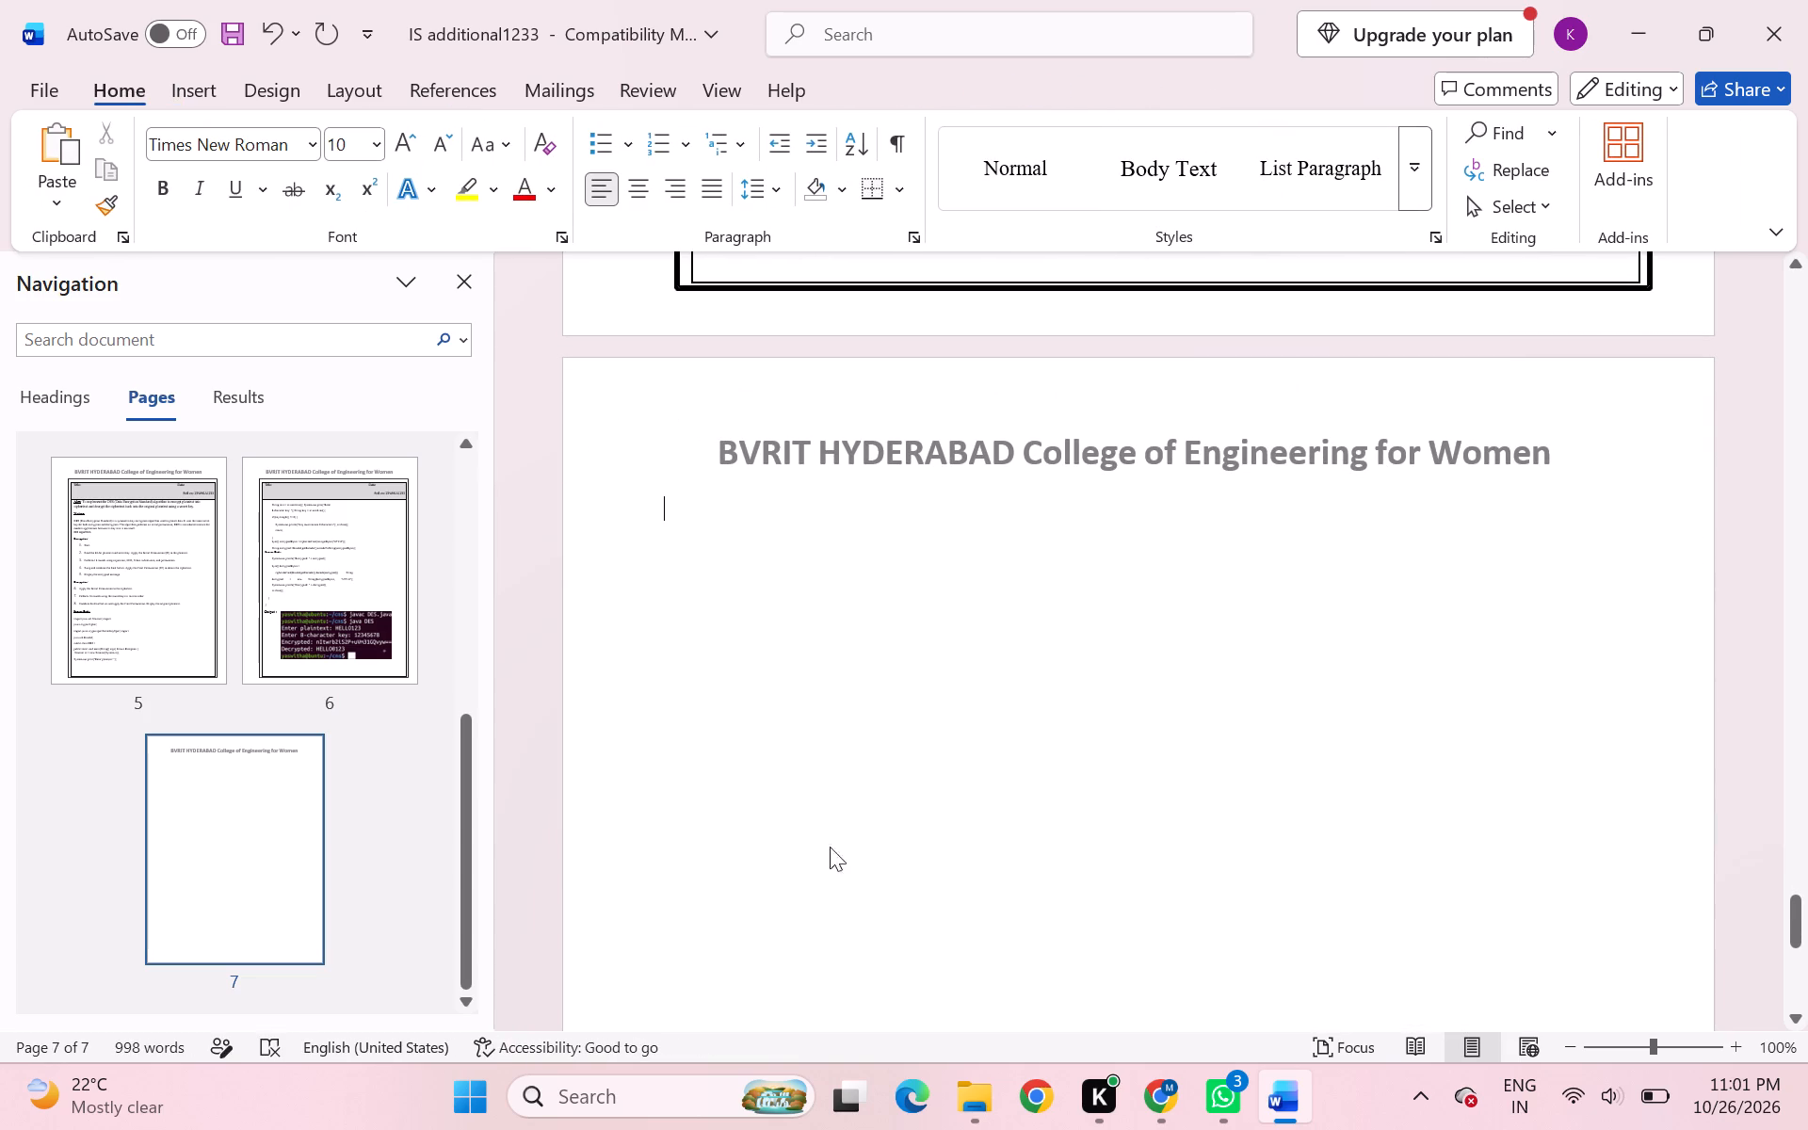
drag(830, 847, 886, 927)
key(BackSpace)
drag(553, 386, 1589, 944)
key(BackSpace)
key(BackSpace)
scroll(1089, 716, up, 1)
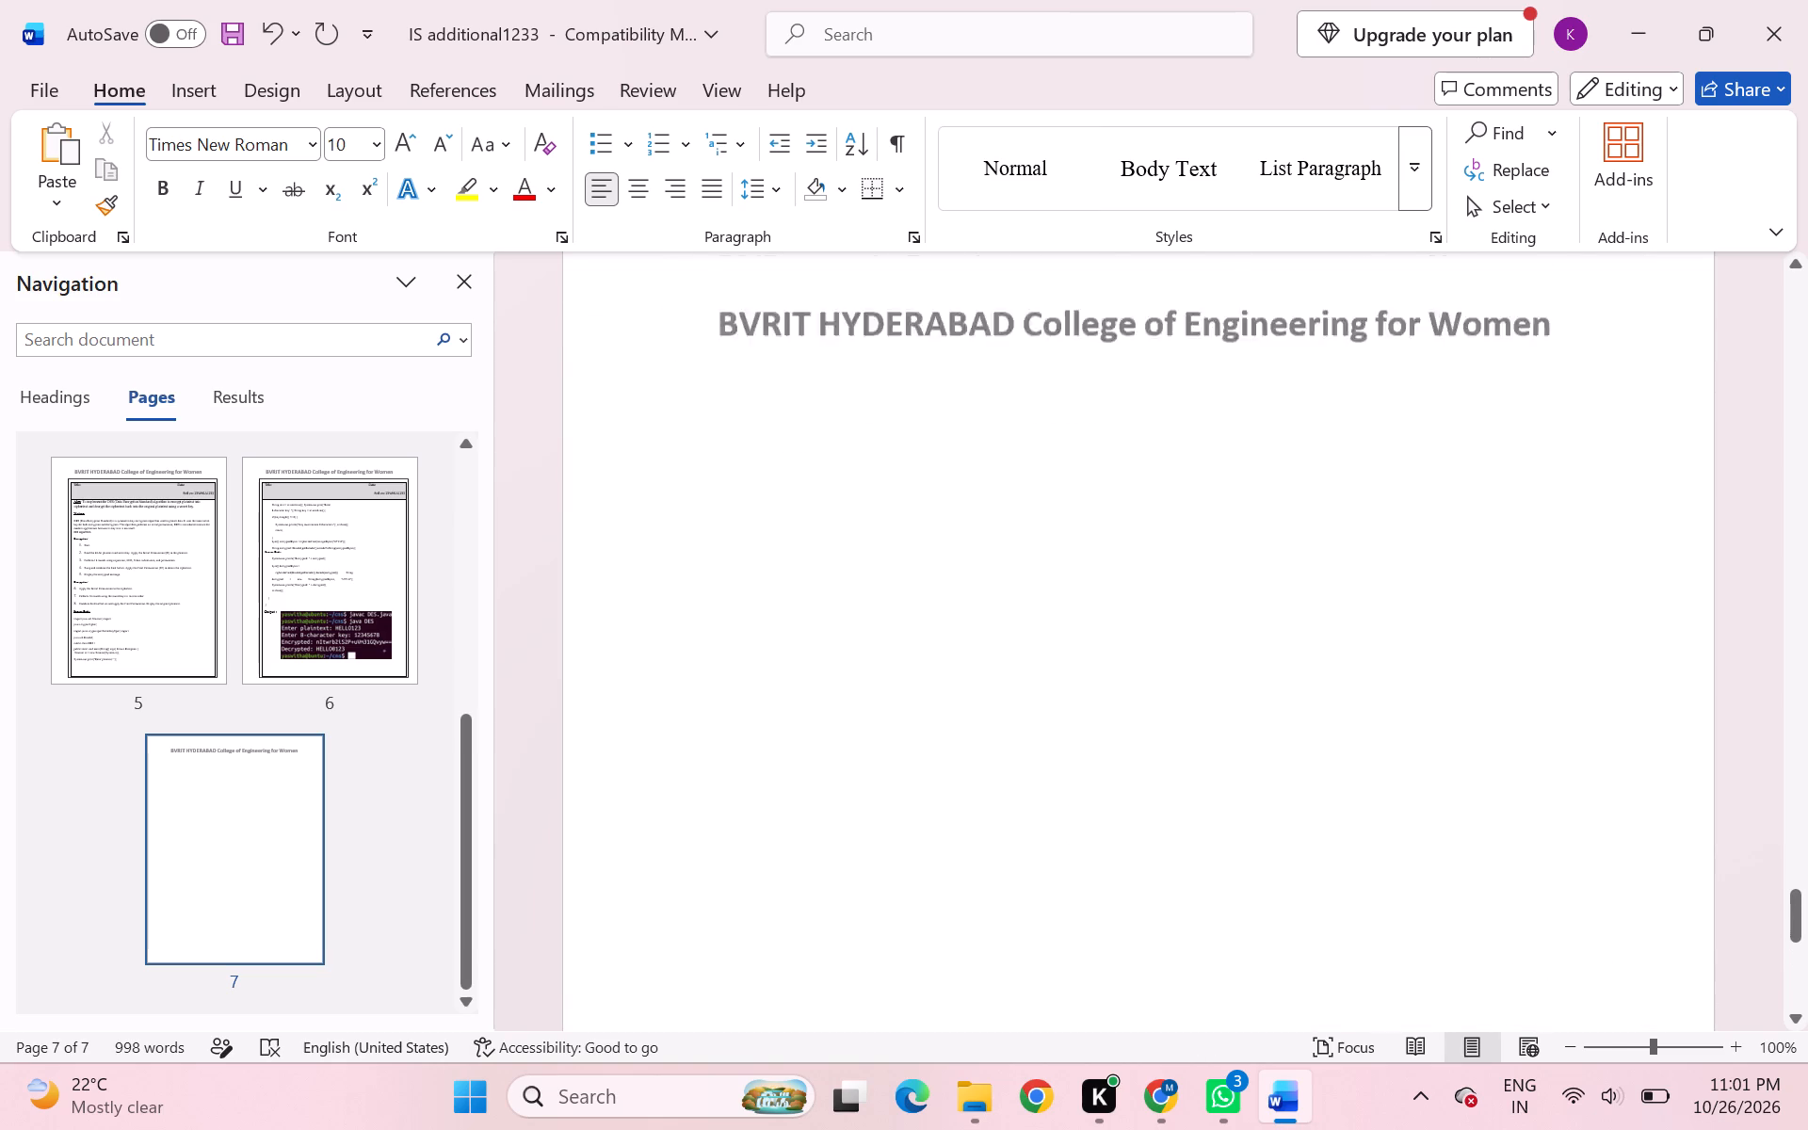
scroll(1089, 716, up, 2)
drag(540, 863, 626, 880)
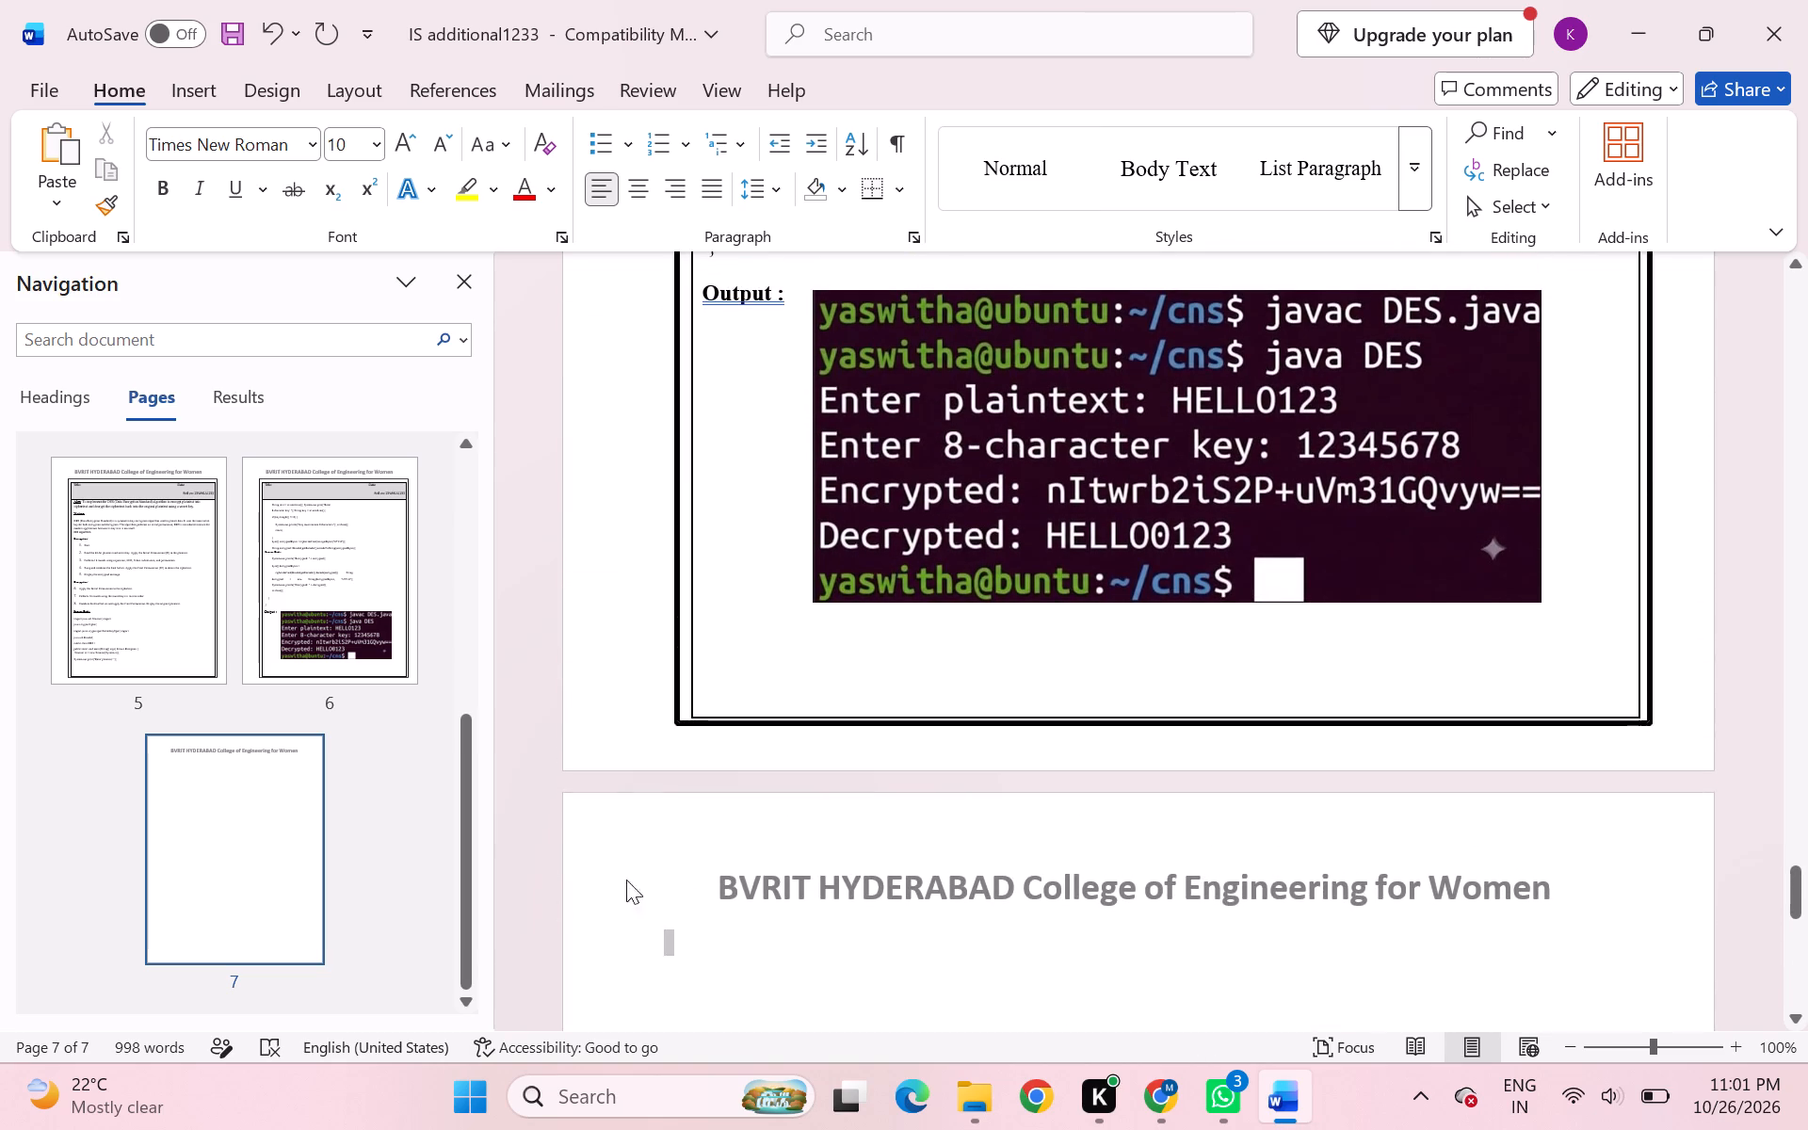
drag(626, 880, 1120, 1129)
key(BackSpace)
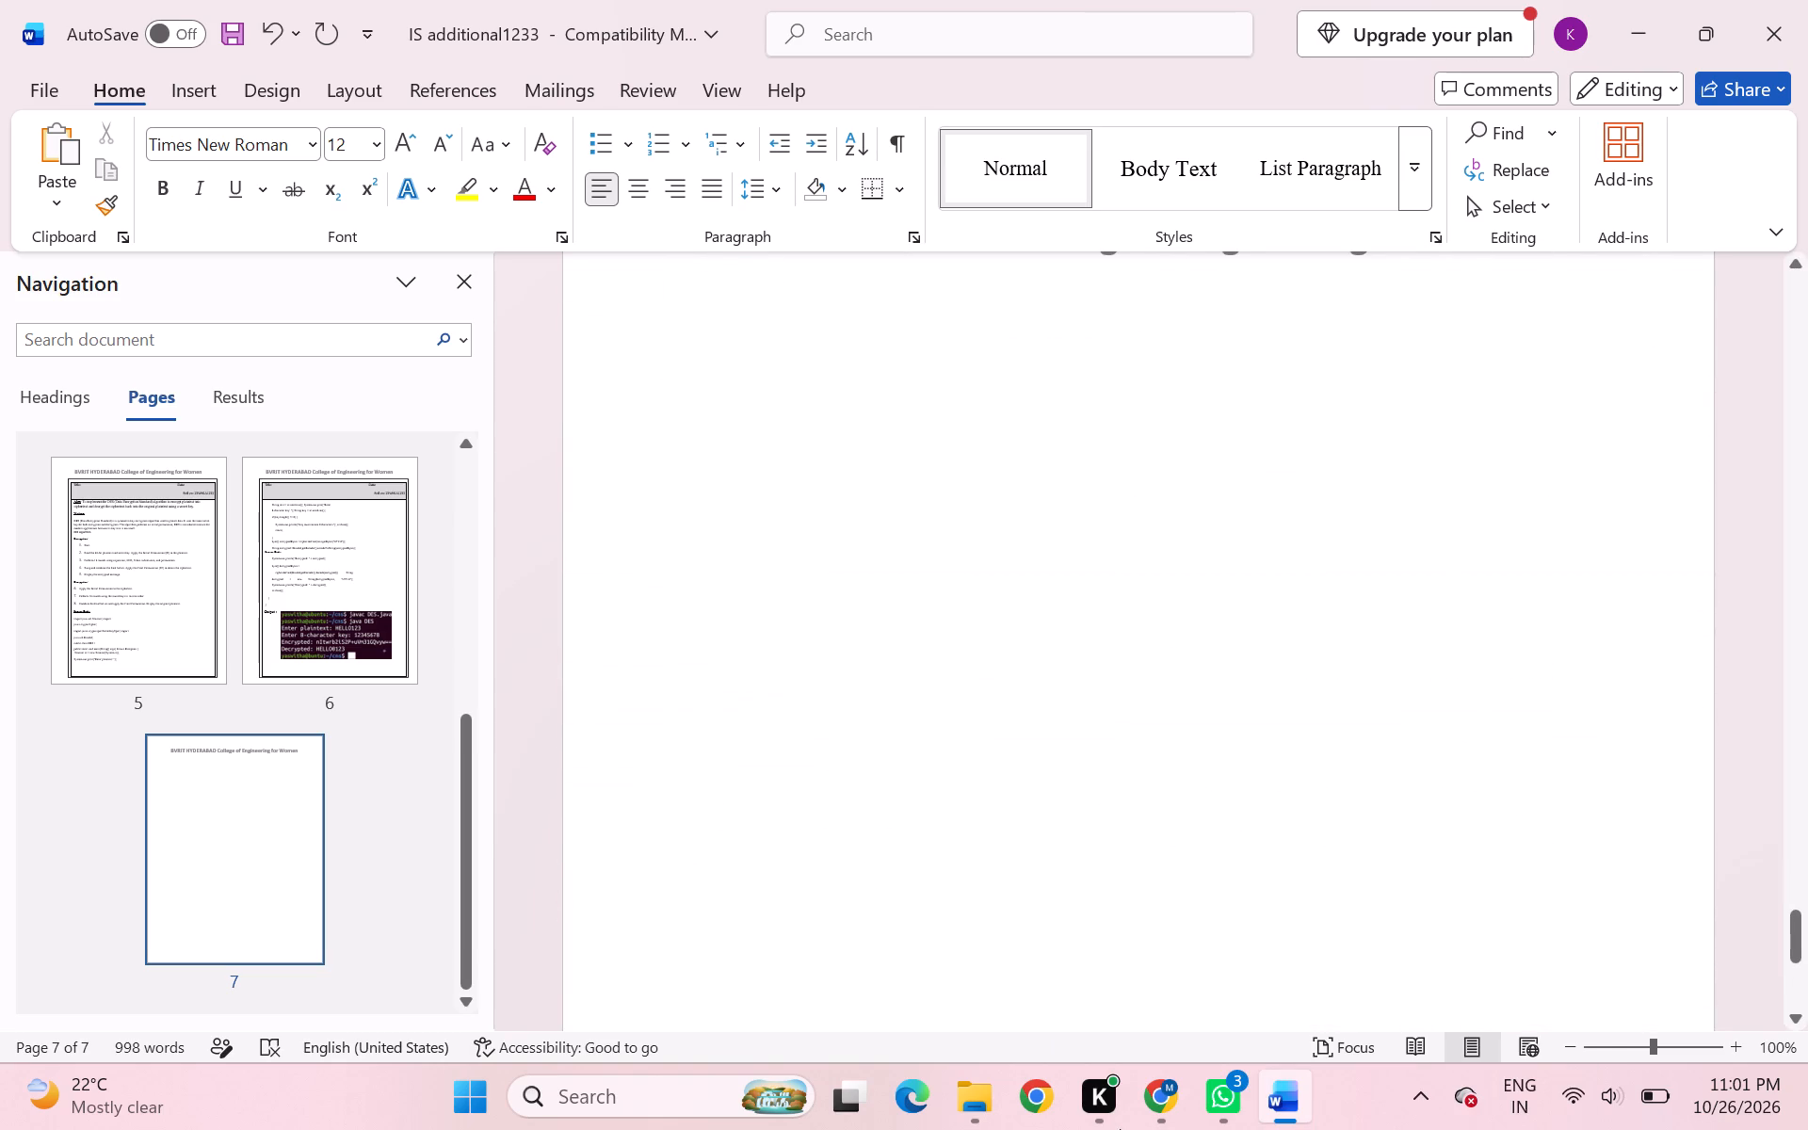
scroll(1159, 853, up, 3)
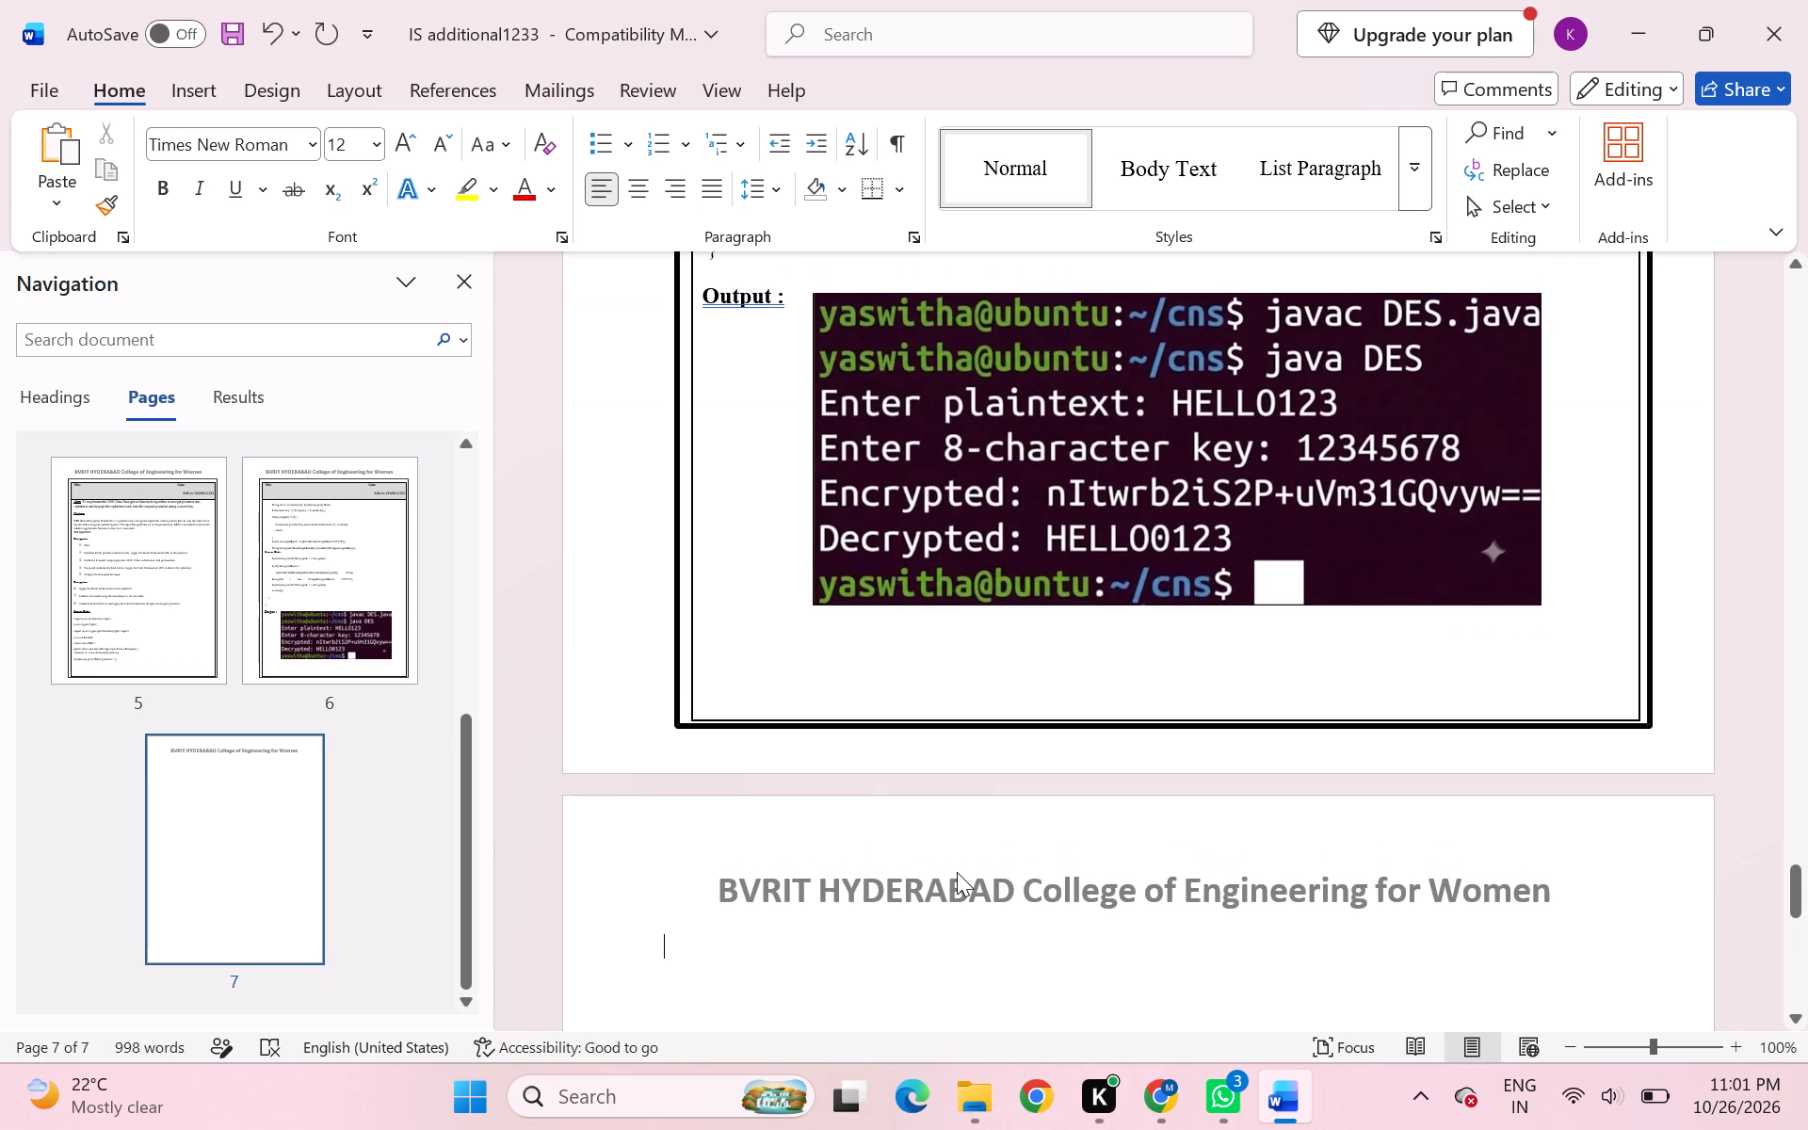
Save the document.
key(ctrl+s)
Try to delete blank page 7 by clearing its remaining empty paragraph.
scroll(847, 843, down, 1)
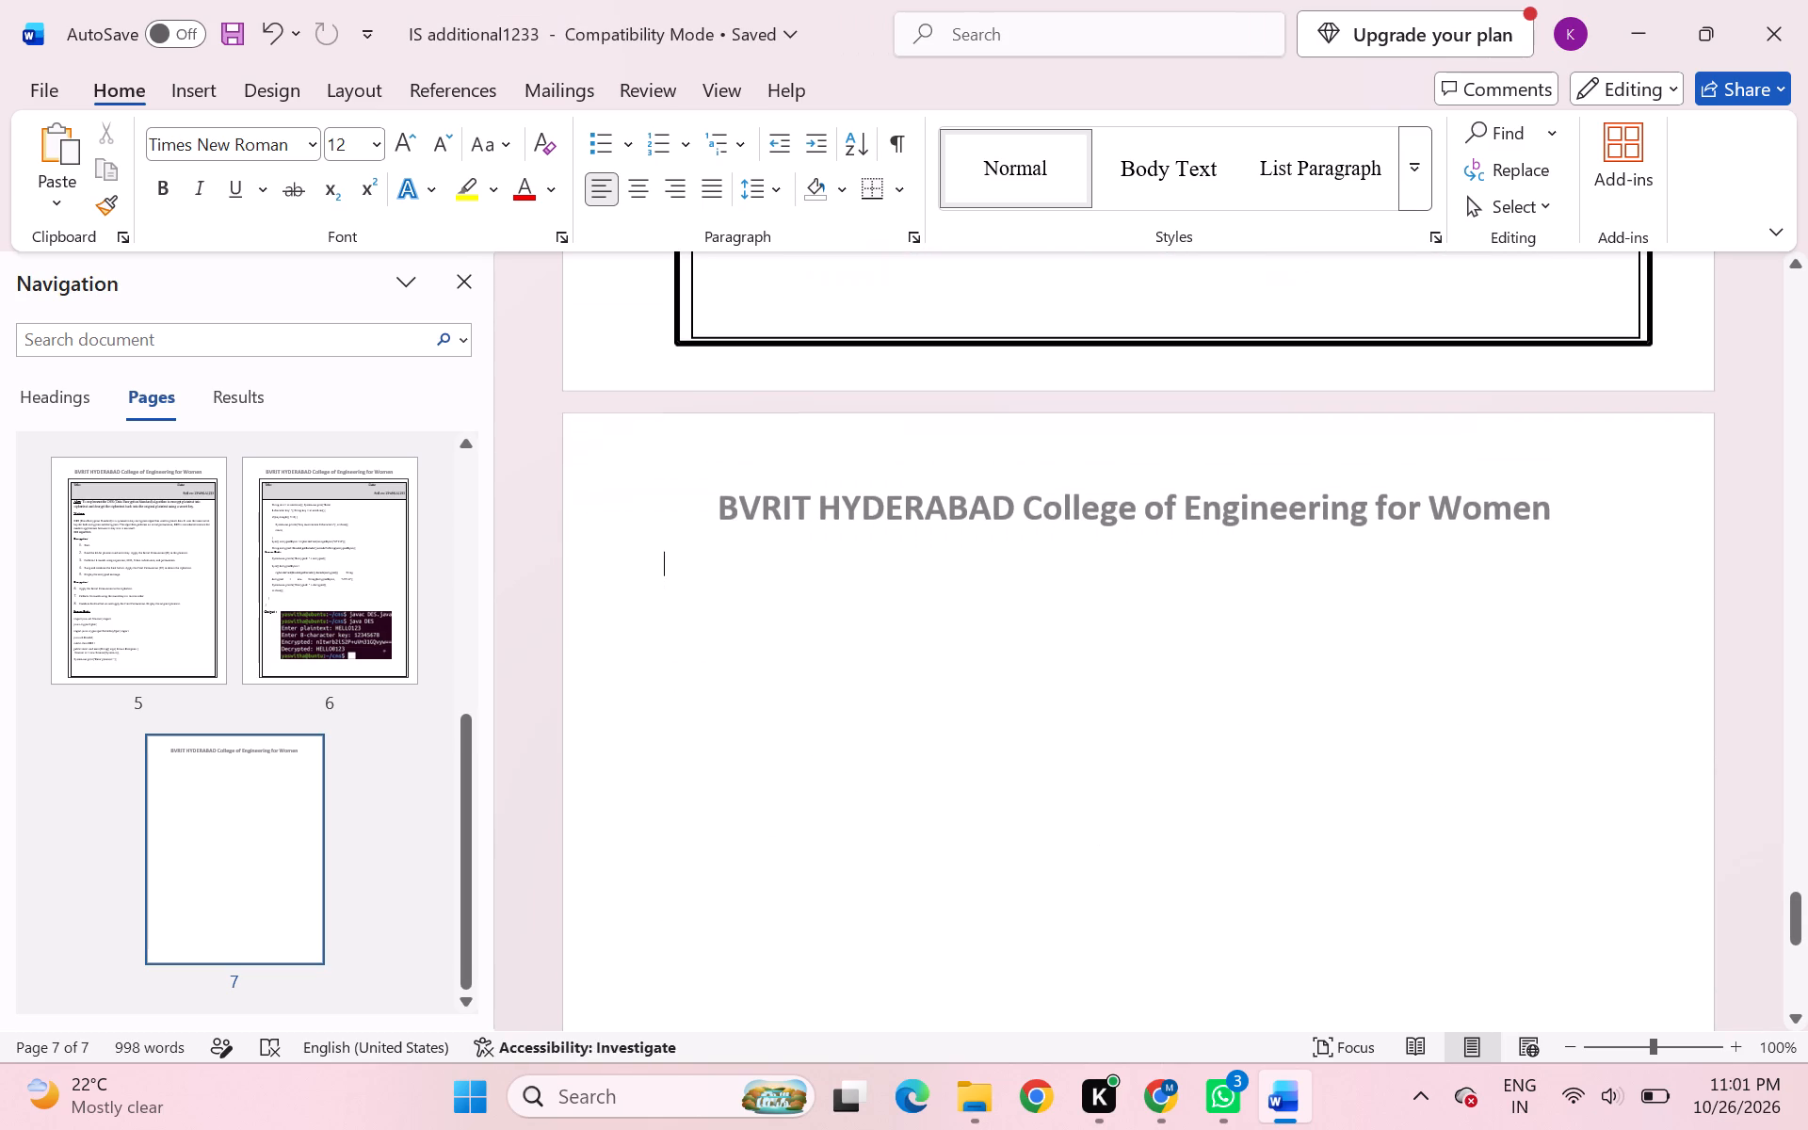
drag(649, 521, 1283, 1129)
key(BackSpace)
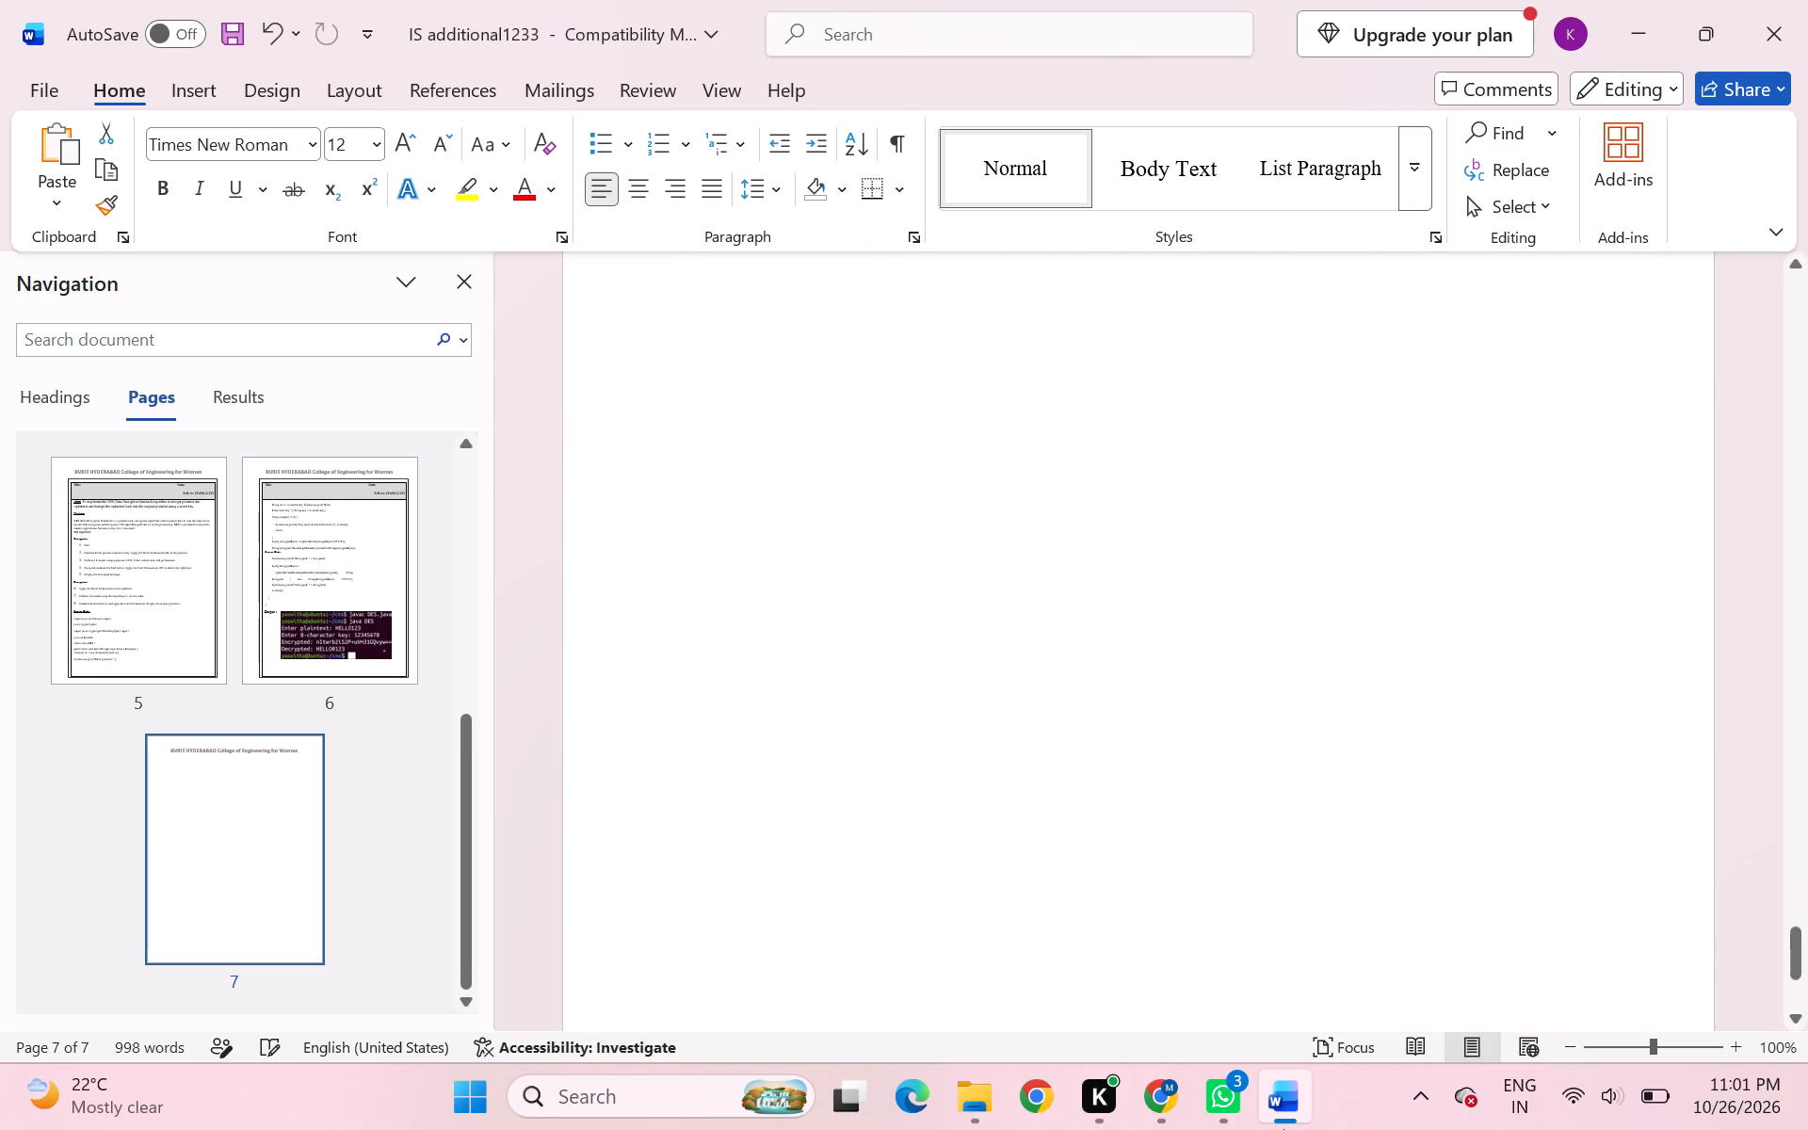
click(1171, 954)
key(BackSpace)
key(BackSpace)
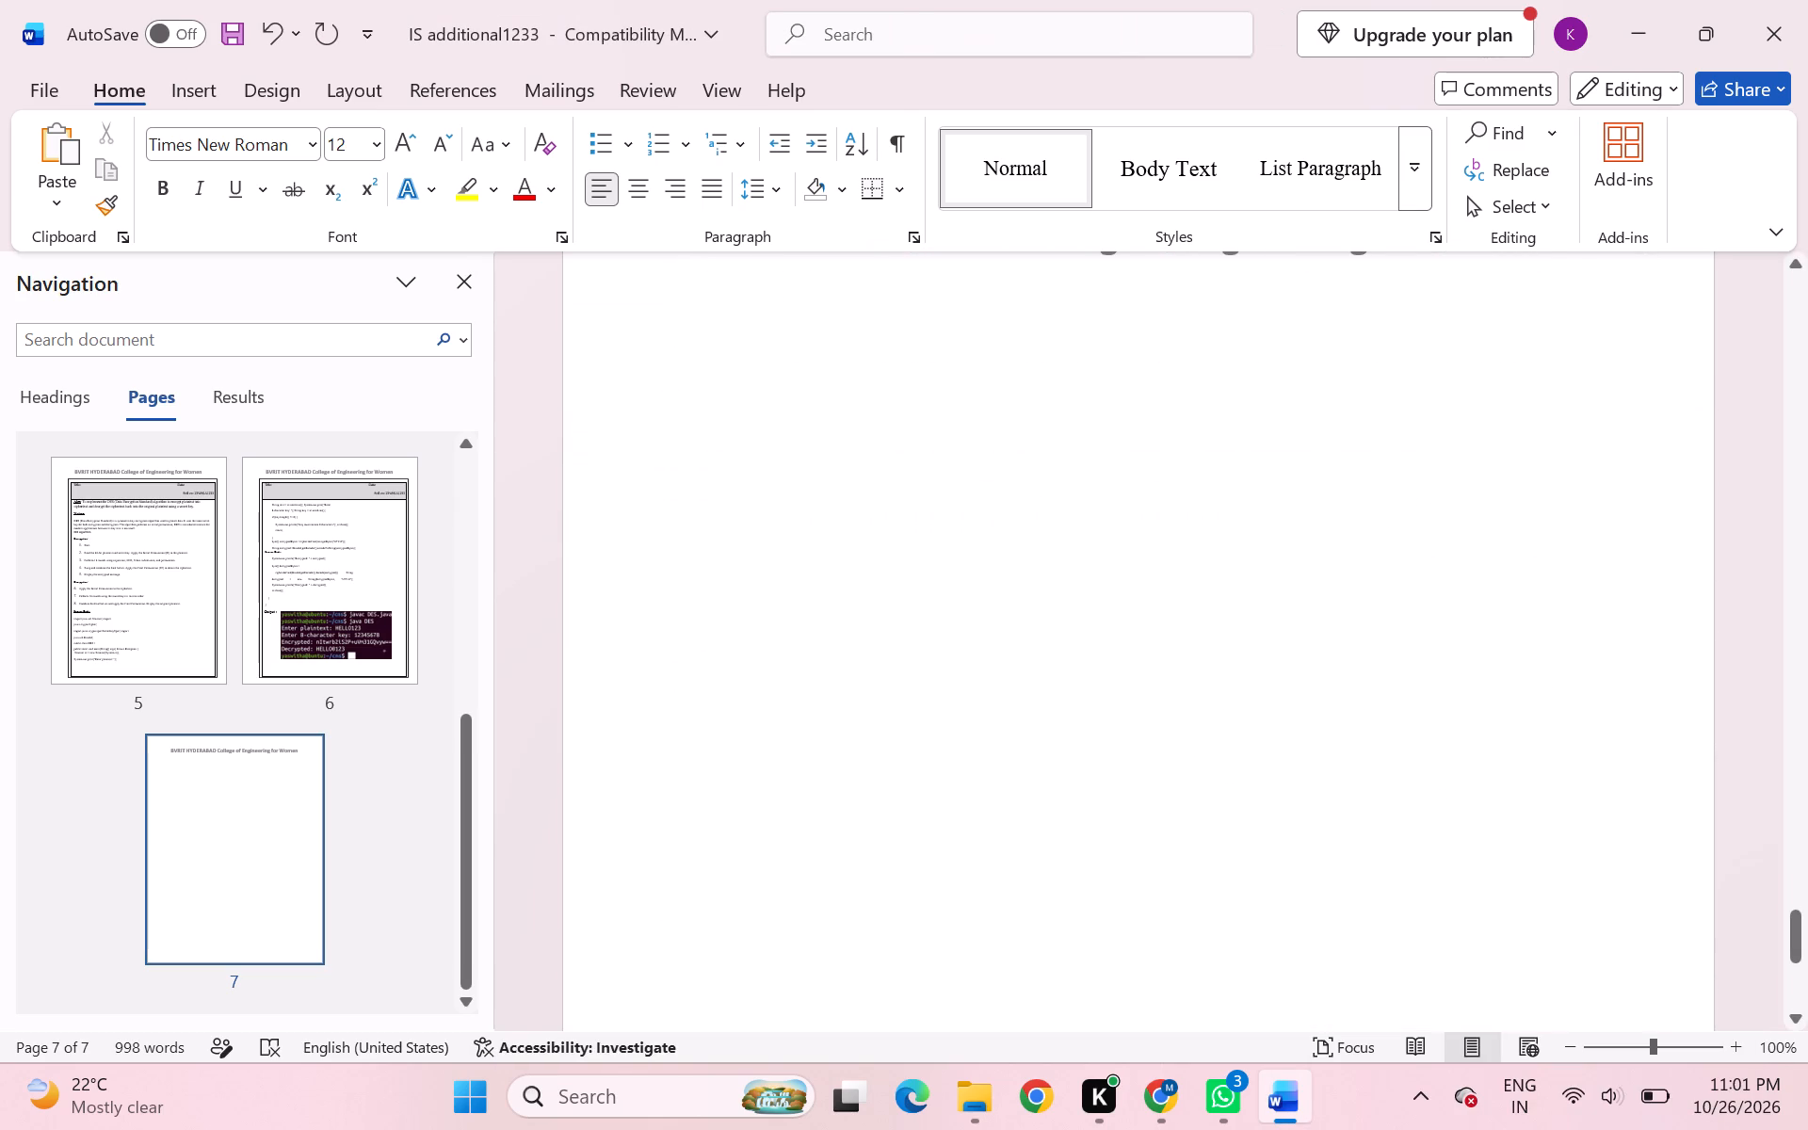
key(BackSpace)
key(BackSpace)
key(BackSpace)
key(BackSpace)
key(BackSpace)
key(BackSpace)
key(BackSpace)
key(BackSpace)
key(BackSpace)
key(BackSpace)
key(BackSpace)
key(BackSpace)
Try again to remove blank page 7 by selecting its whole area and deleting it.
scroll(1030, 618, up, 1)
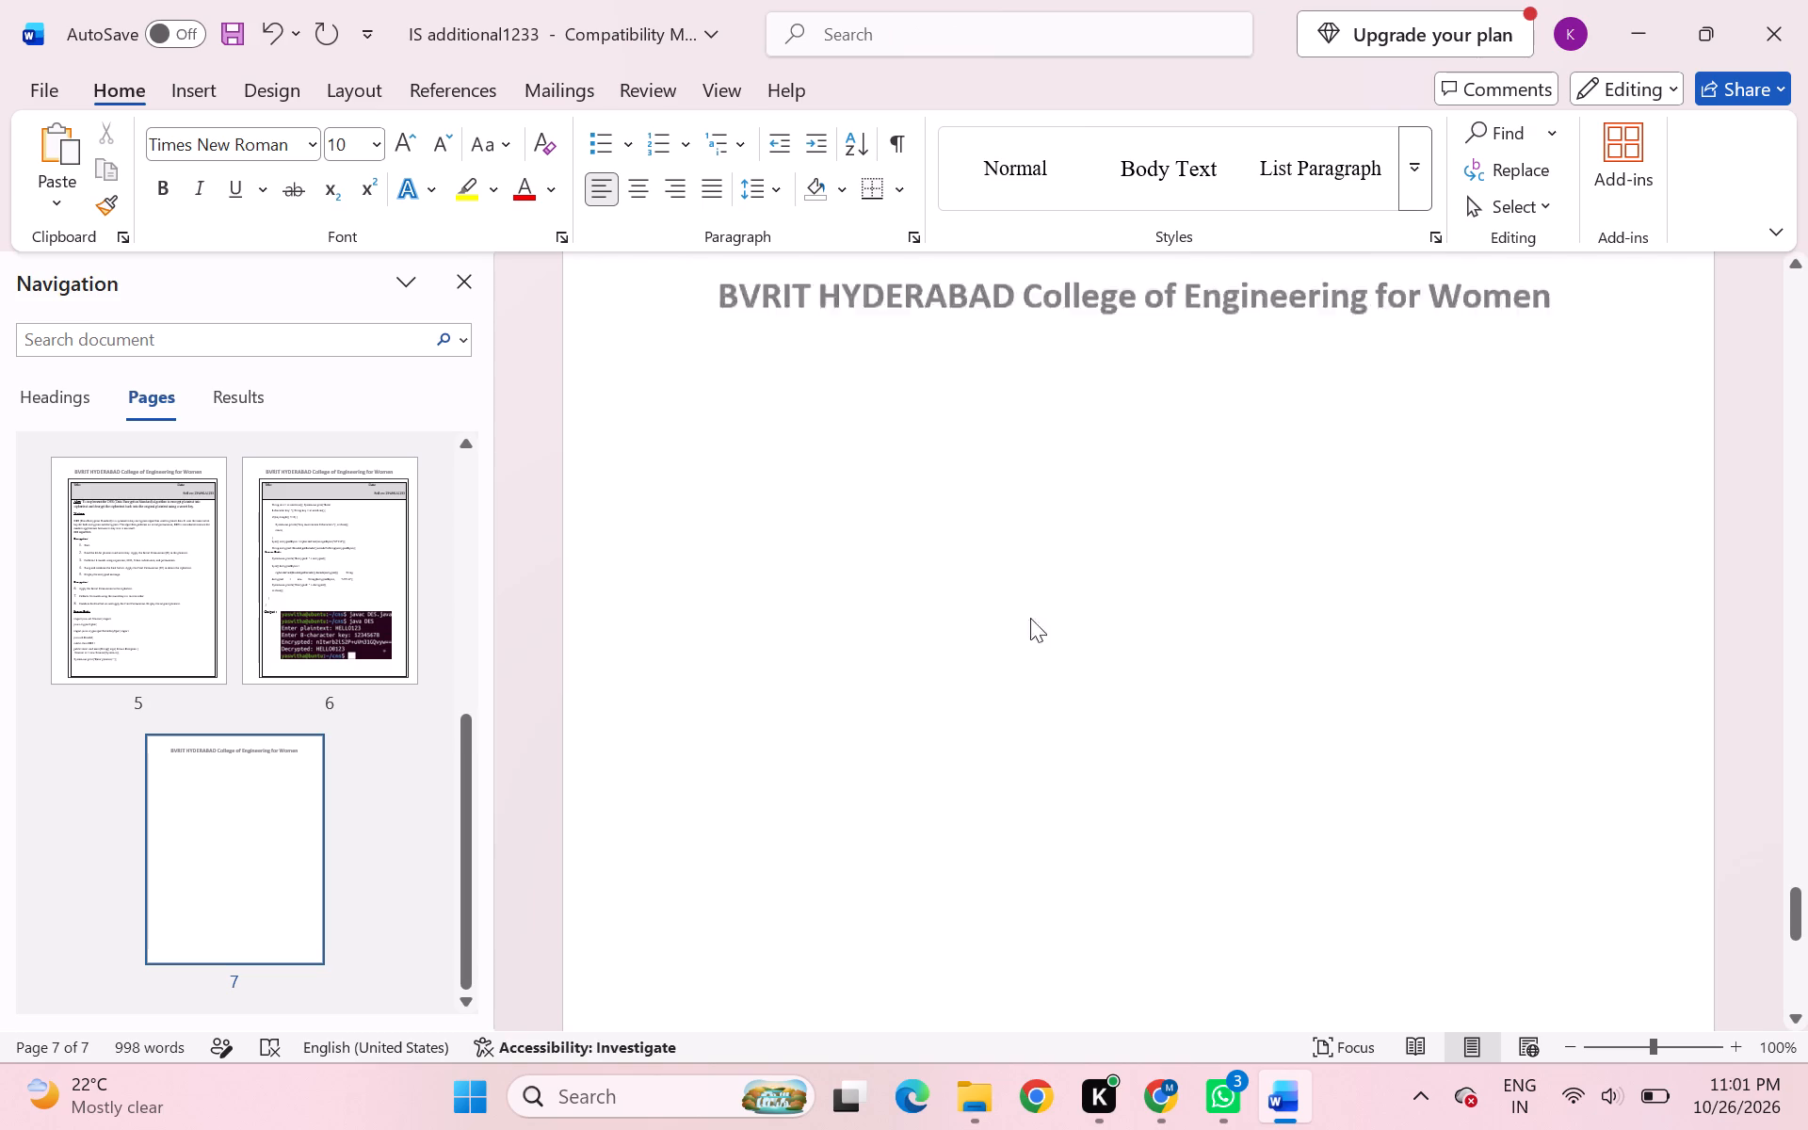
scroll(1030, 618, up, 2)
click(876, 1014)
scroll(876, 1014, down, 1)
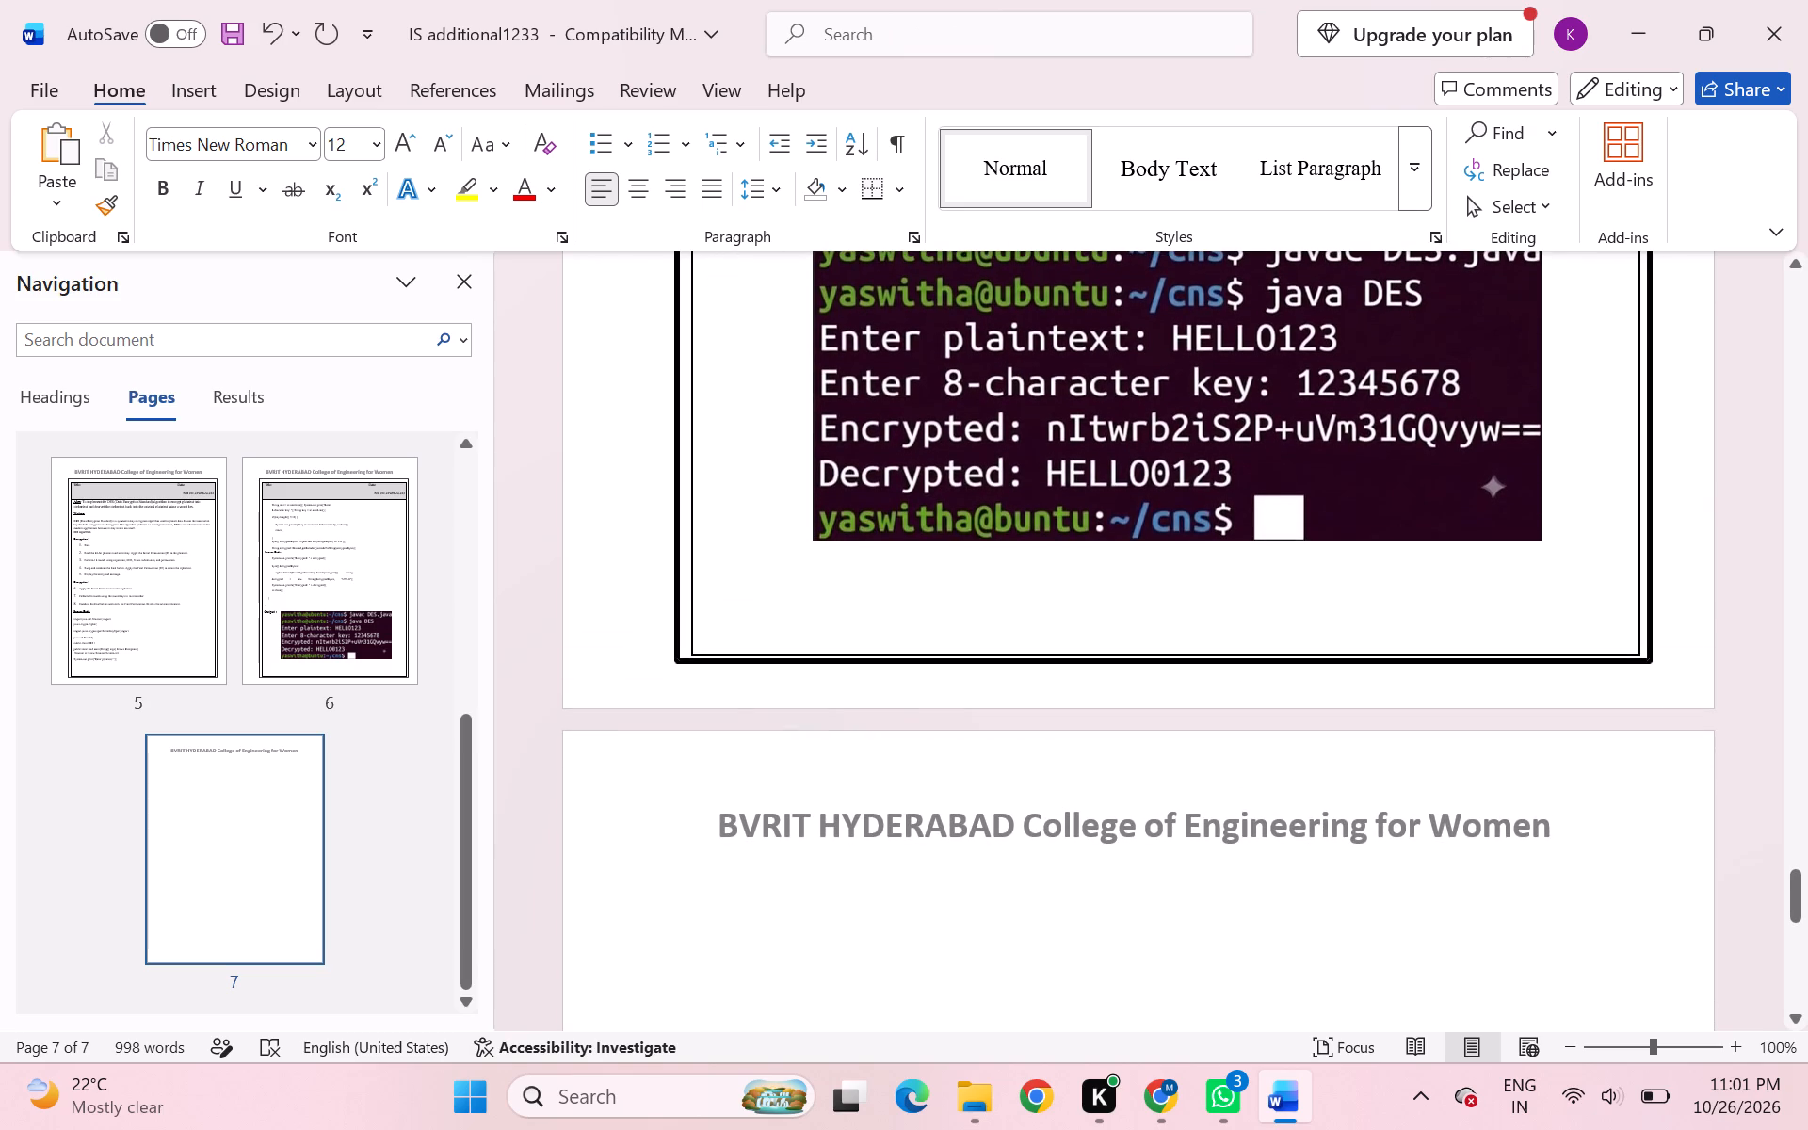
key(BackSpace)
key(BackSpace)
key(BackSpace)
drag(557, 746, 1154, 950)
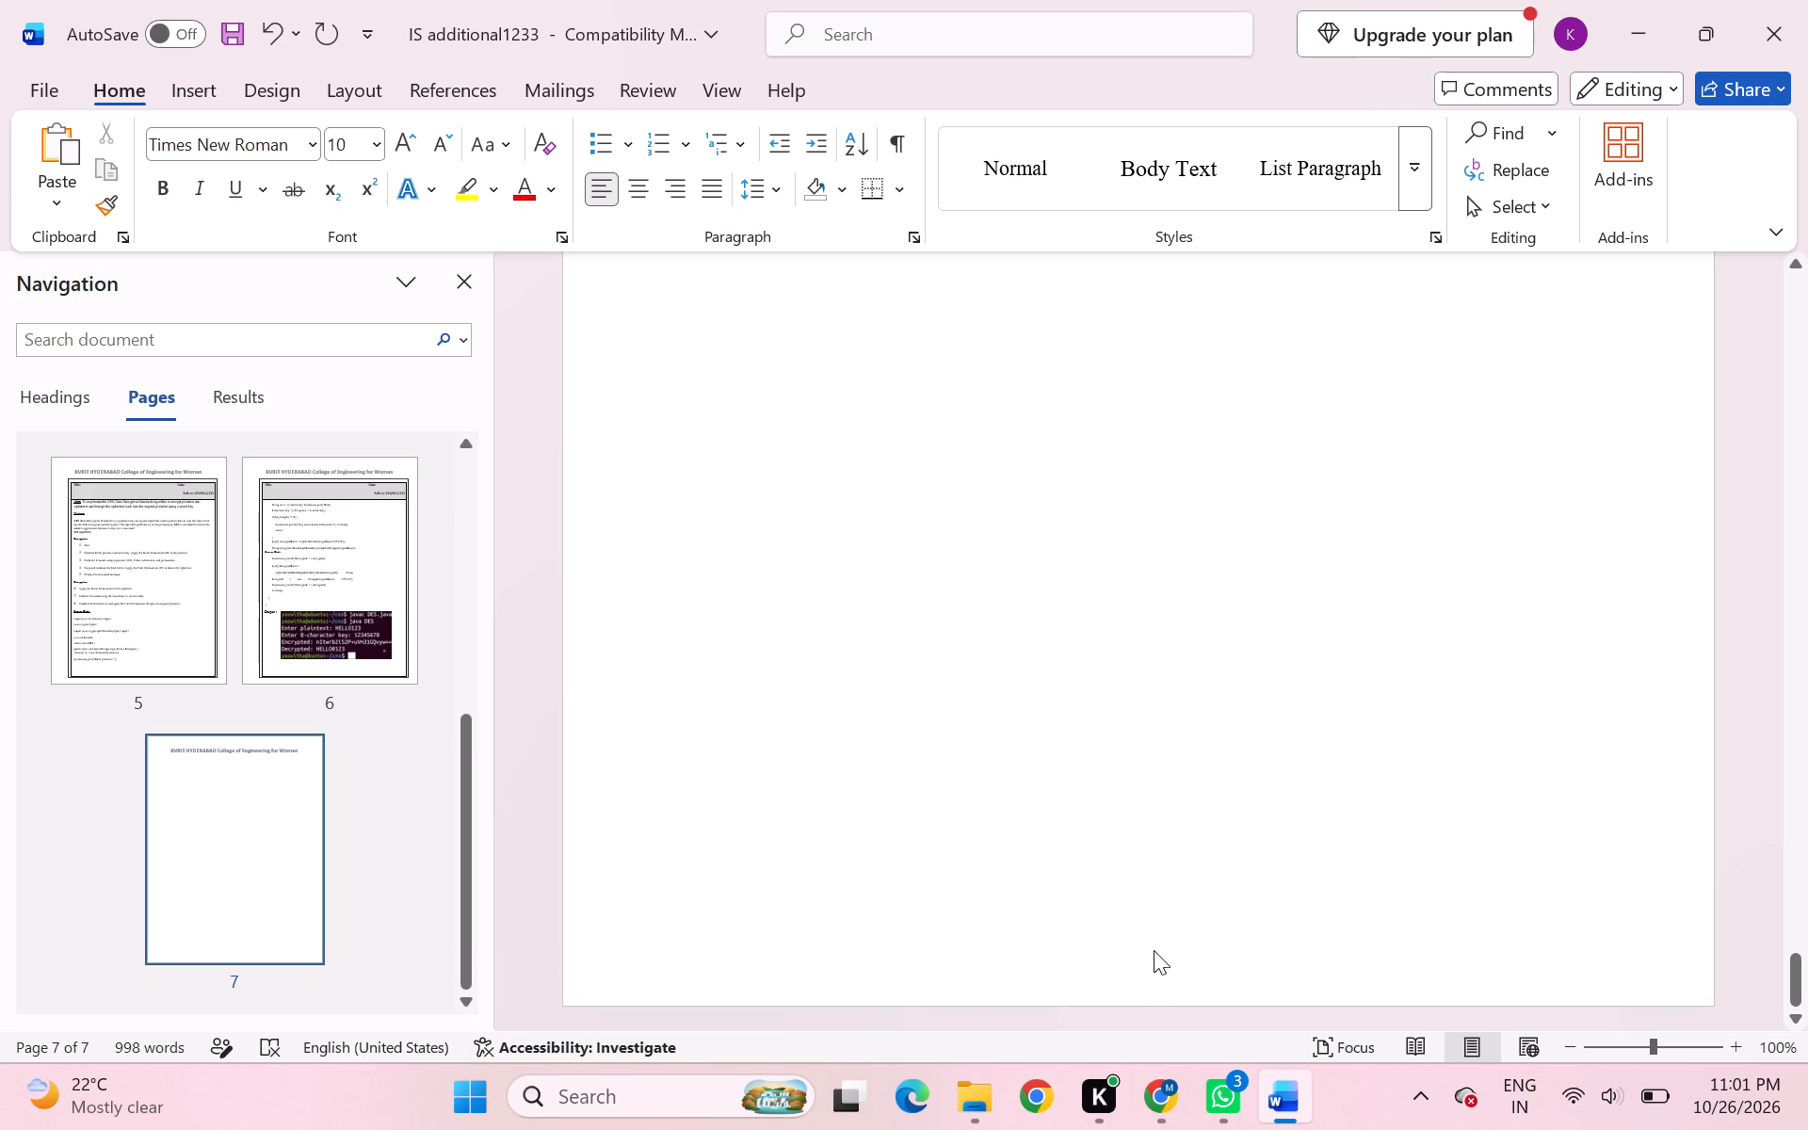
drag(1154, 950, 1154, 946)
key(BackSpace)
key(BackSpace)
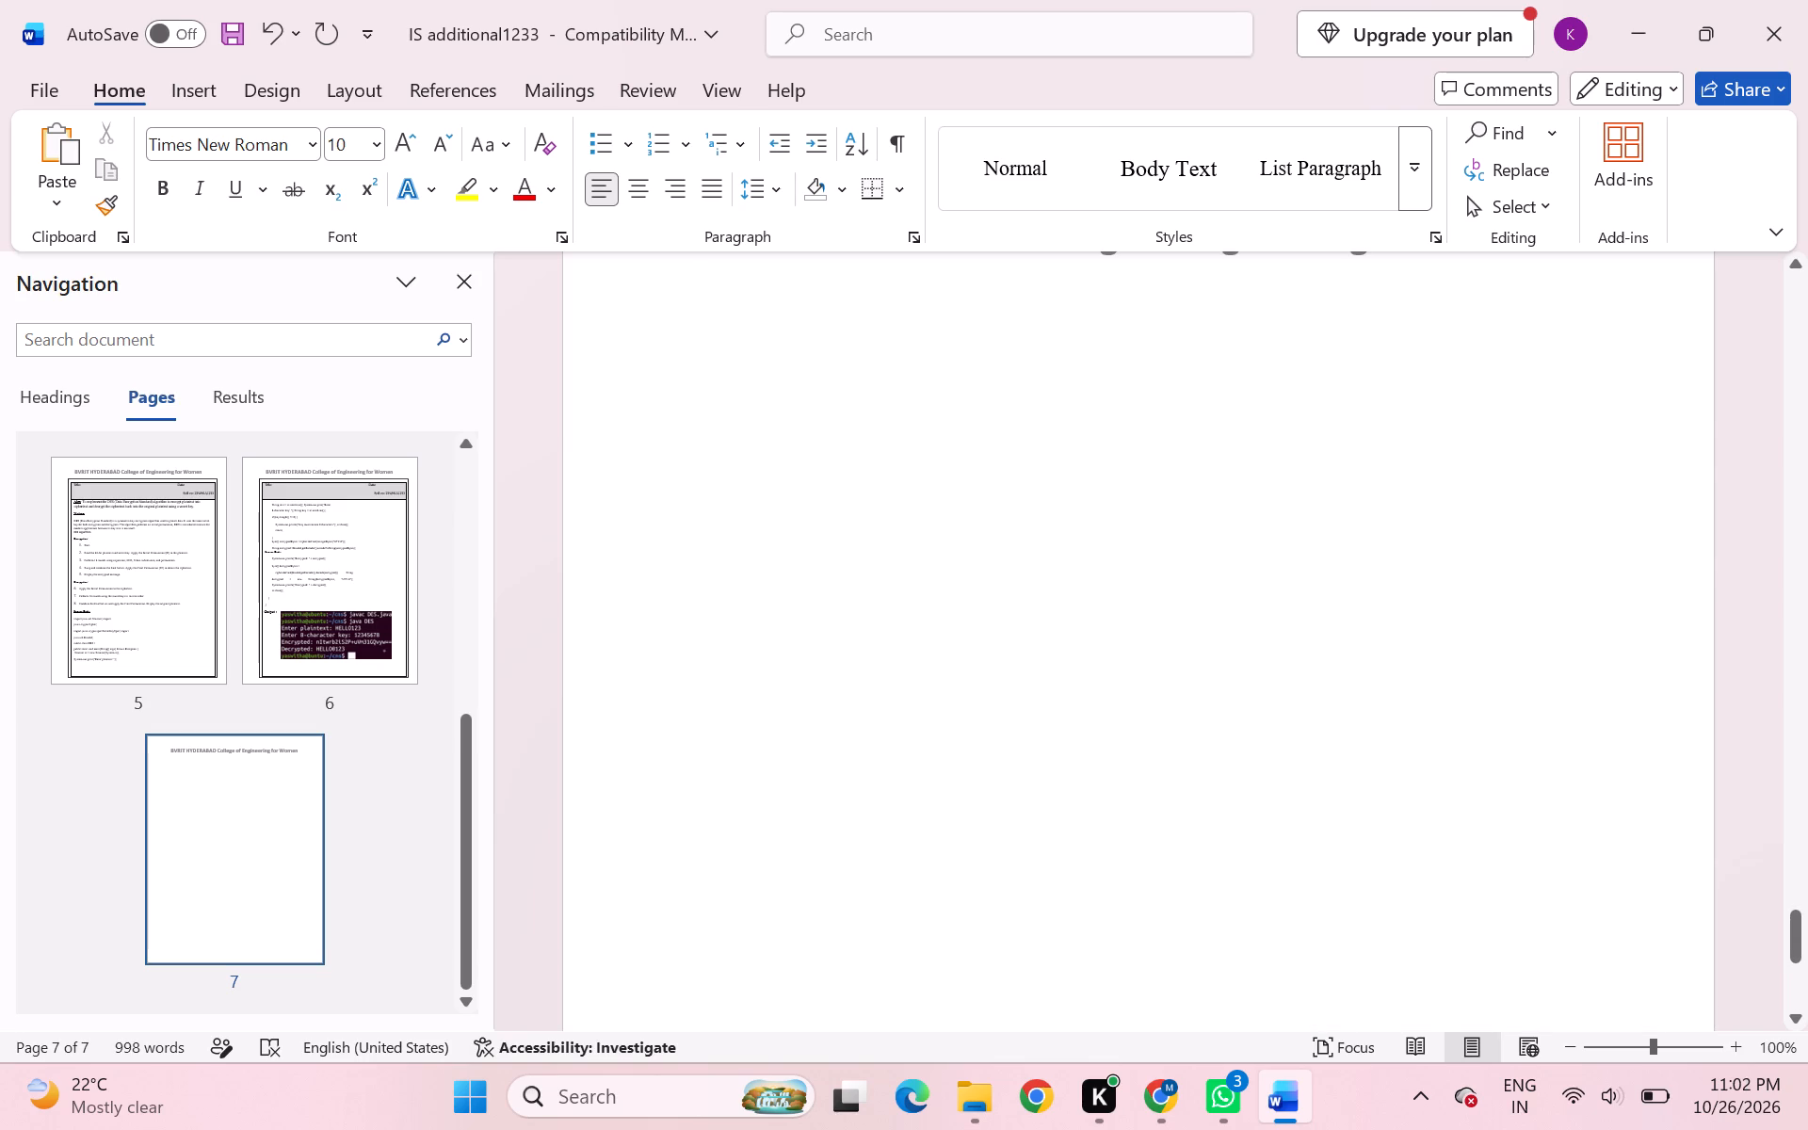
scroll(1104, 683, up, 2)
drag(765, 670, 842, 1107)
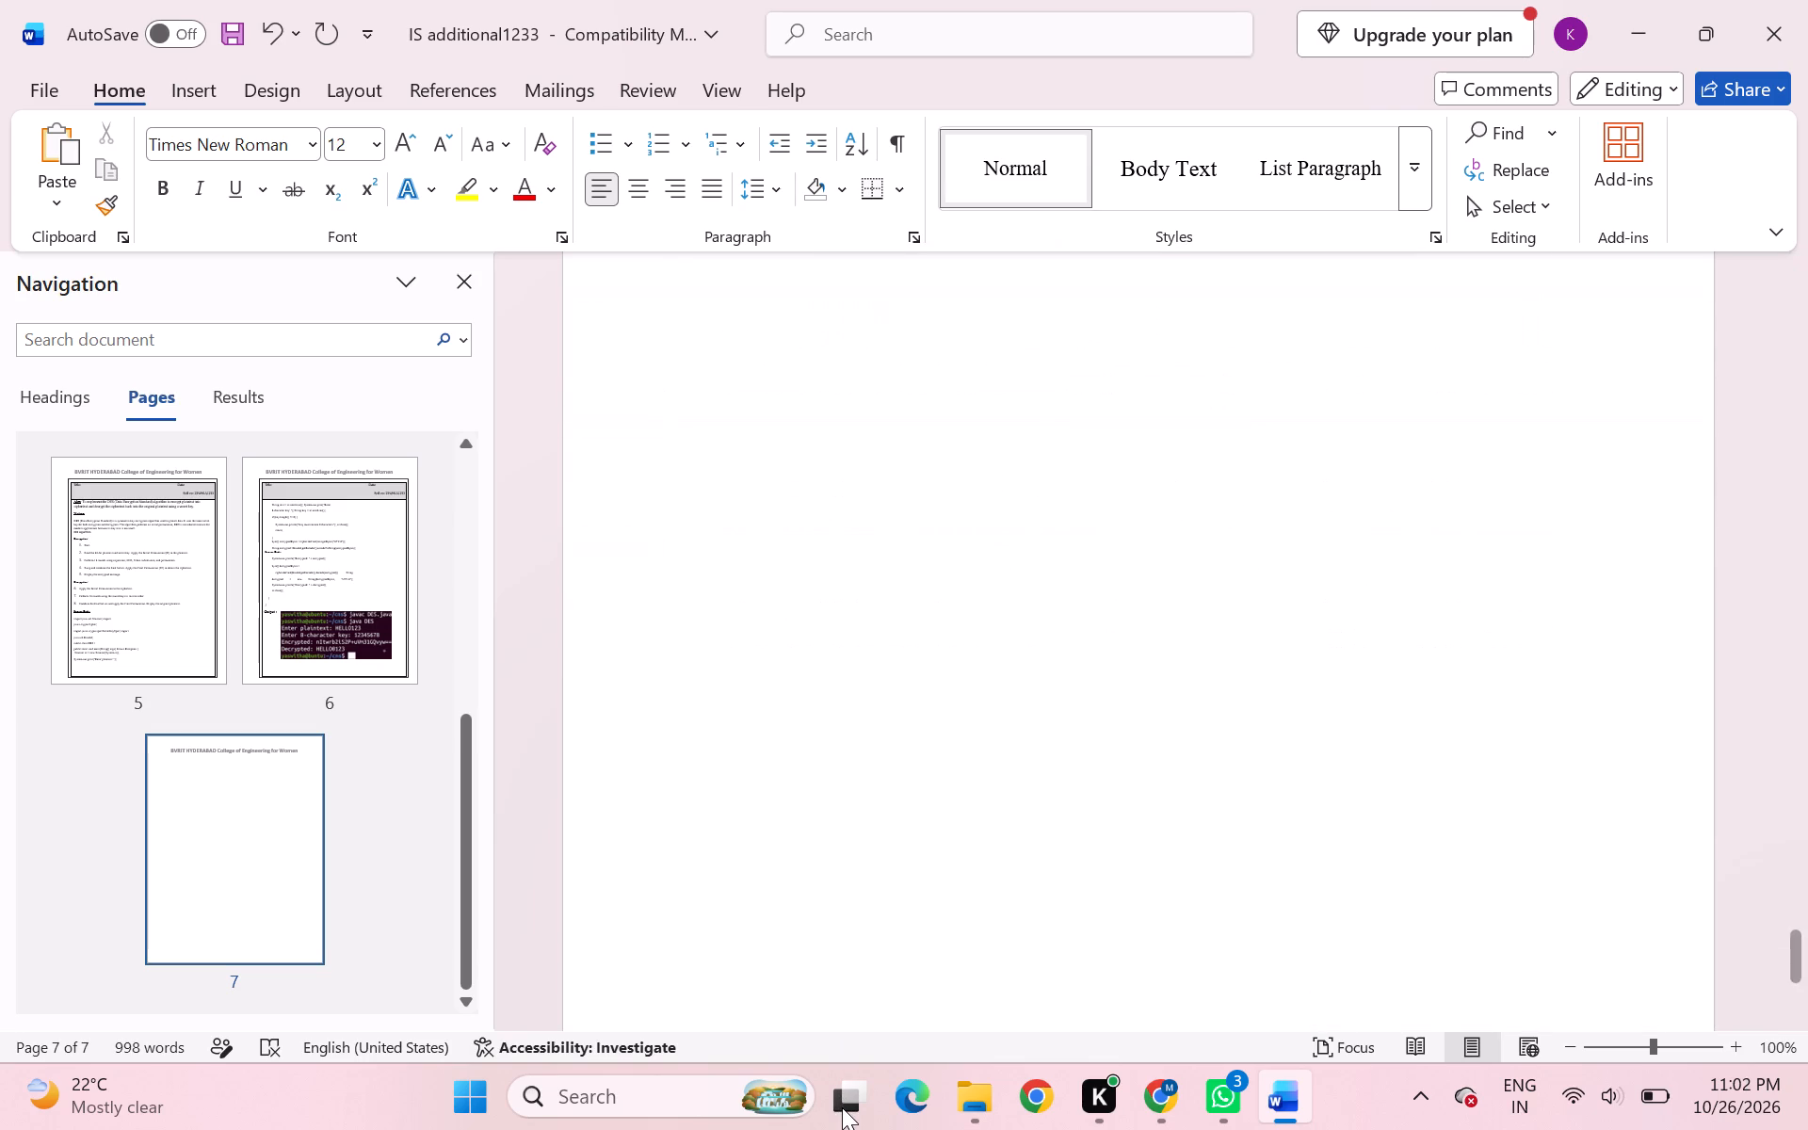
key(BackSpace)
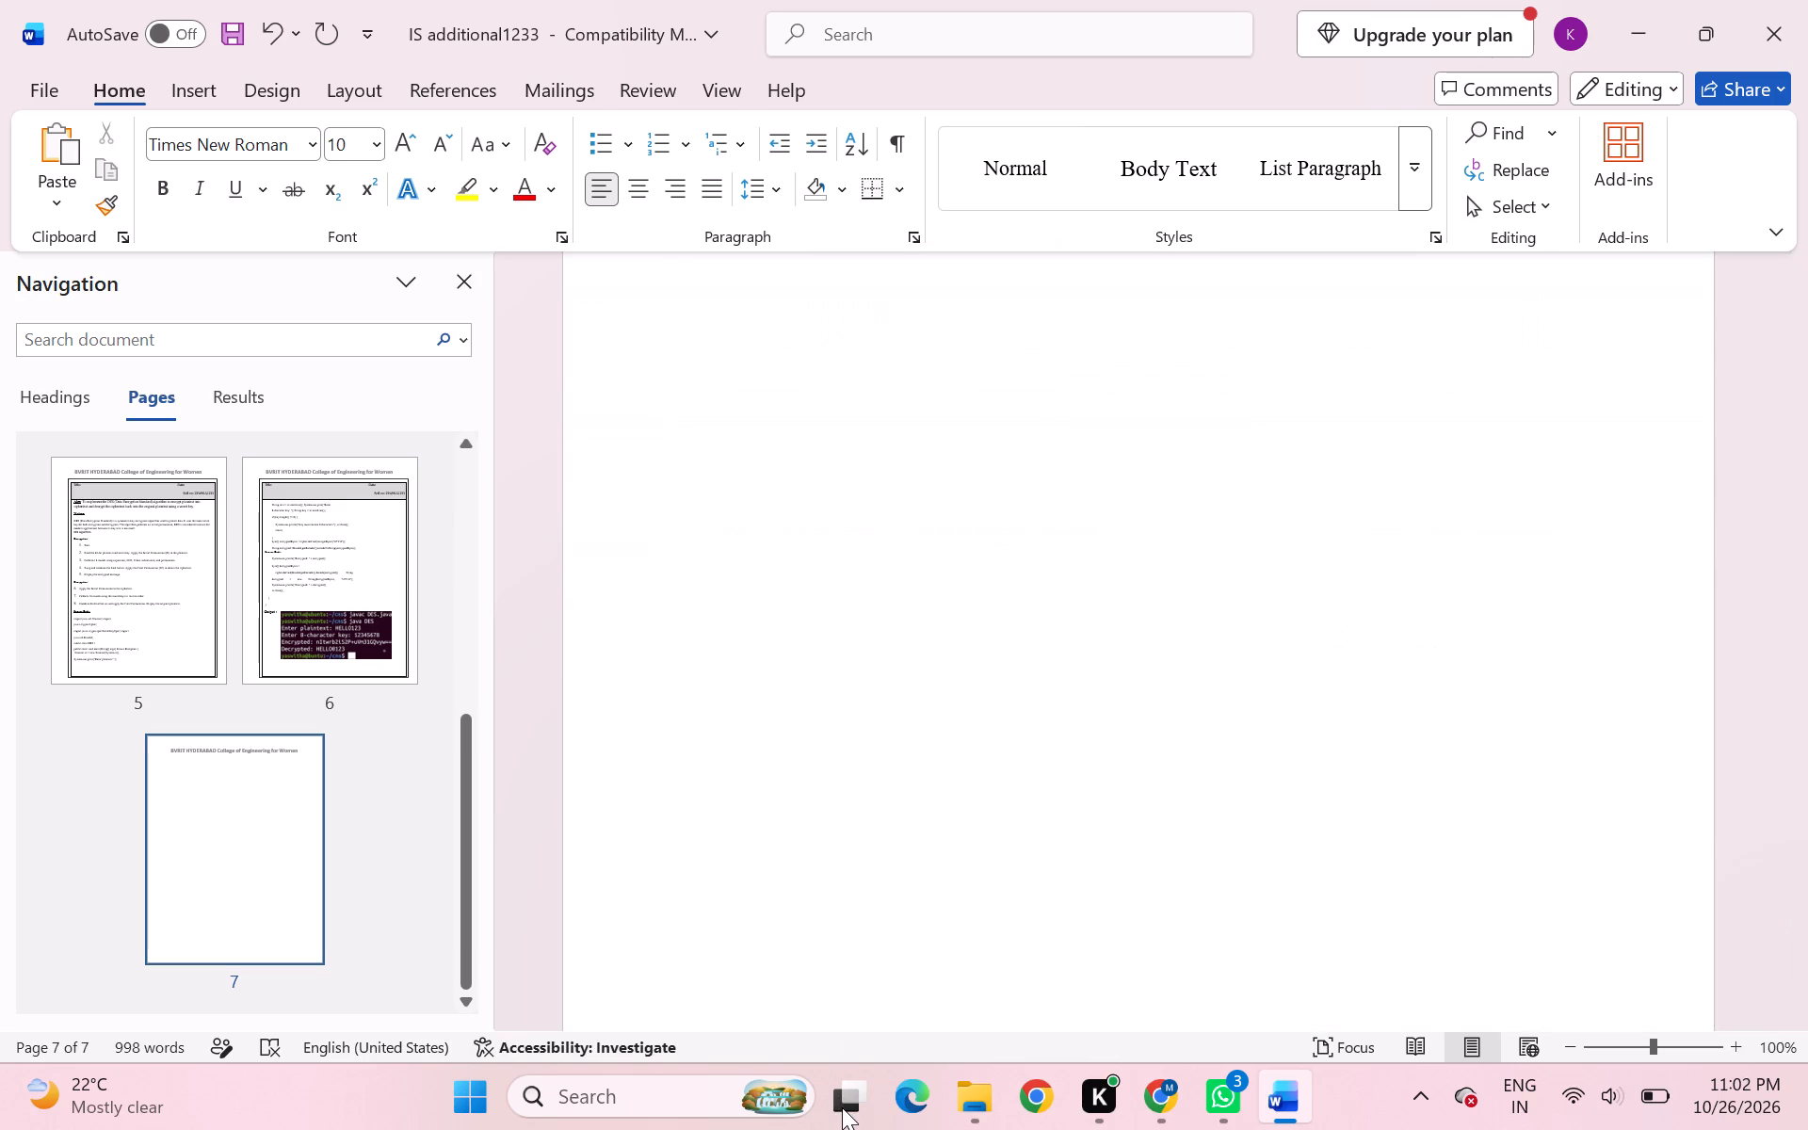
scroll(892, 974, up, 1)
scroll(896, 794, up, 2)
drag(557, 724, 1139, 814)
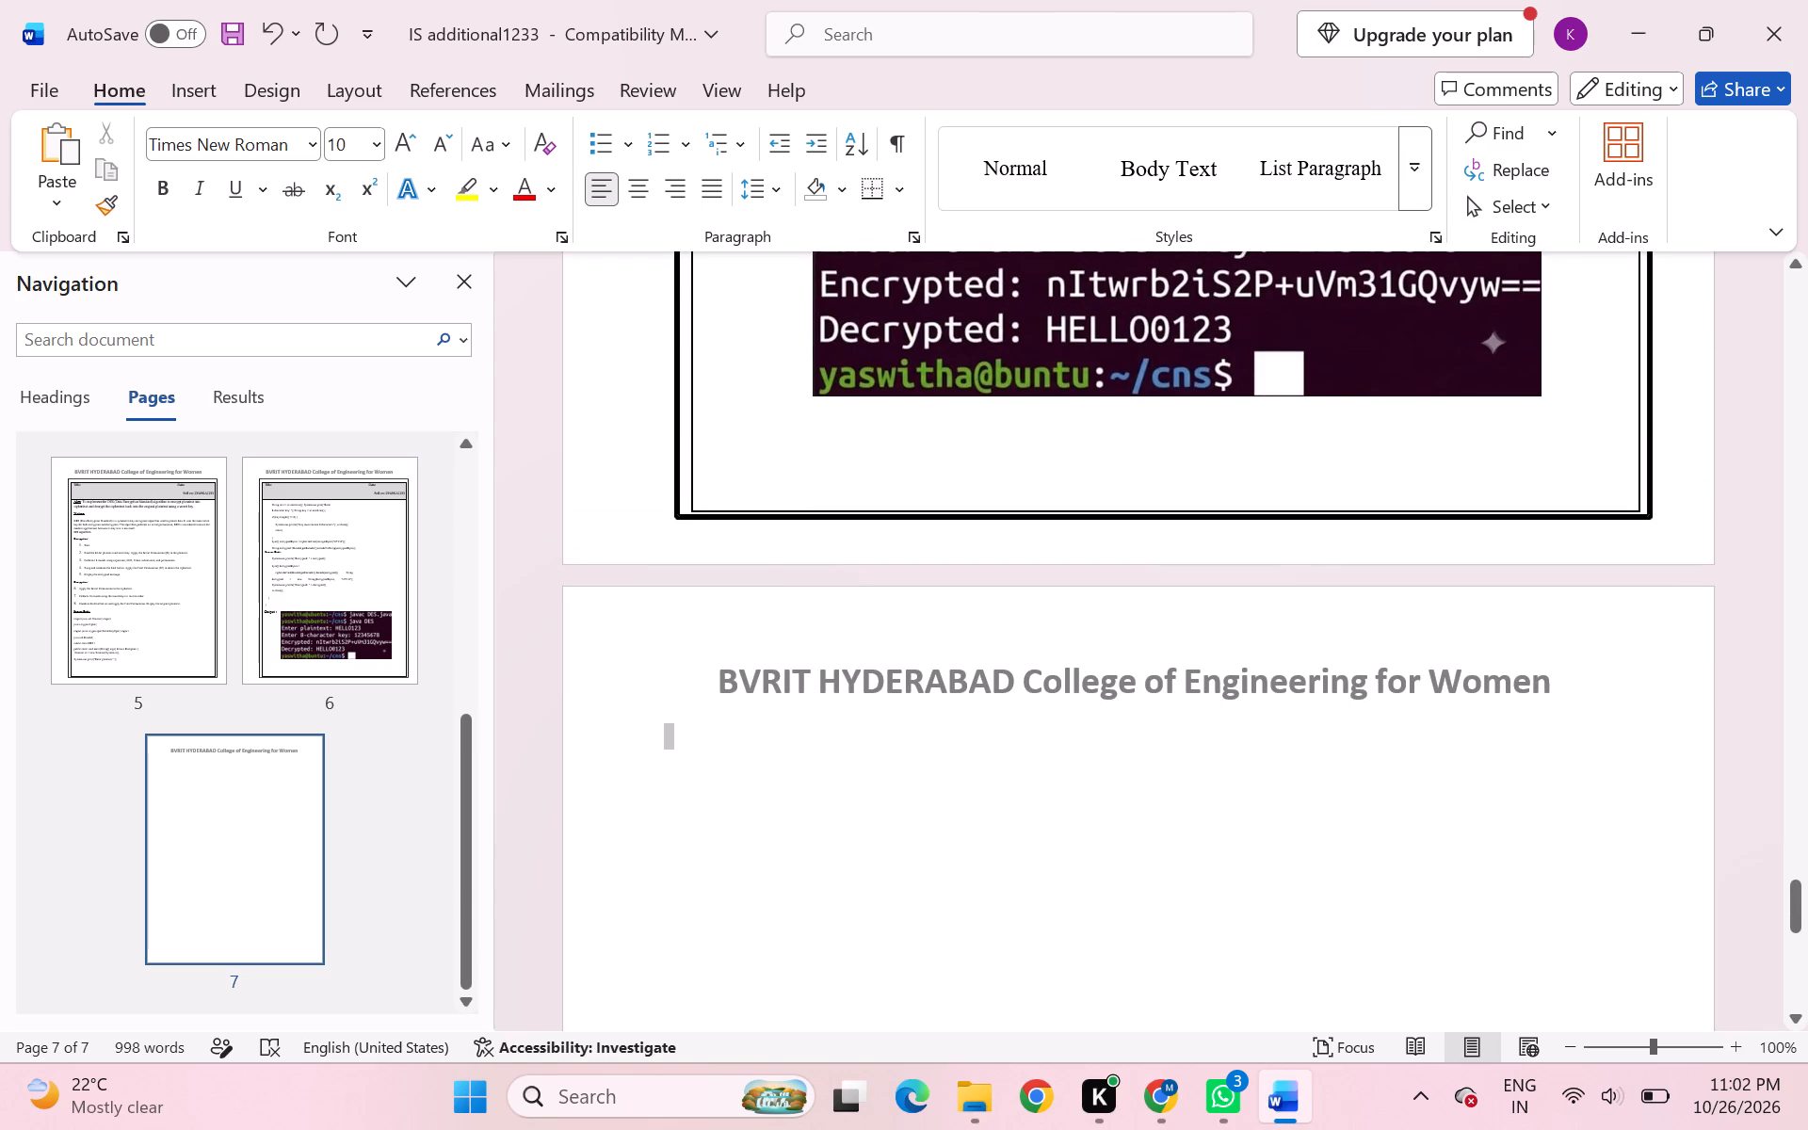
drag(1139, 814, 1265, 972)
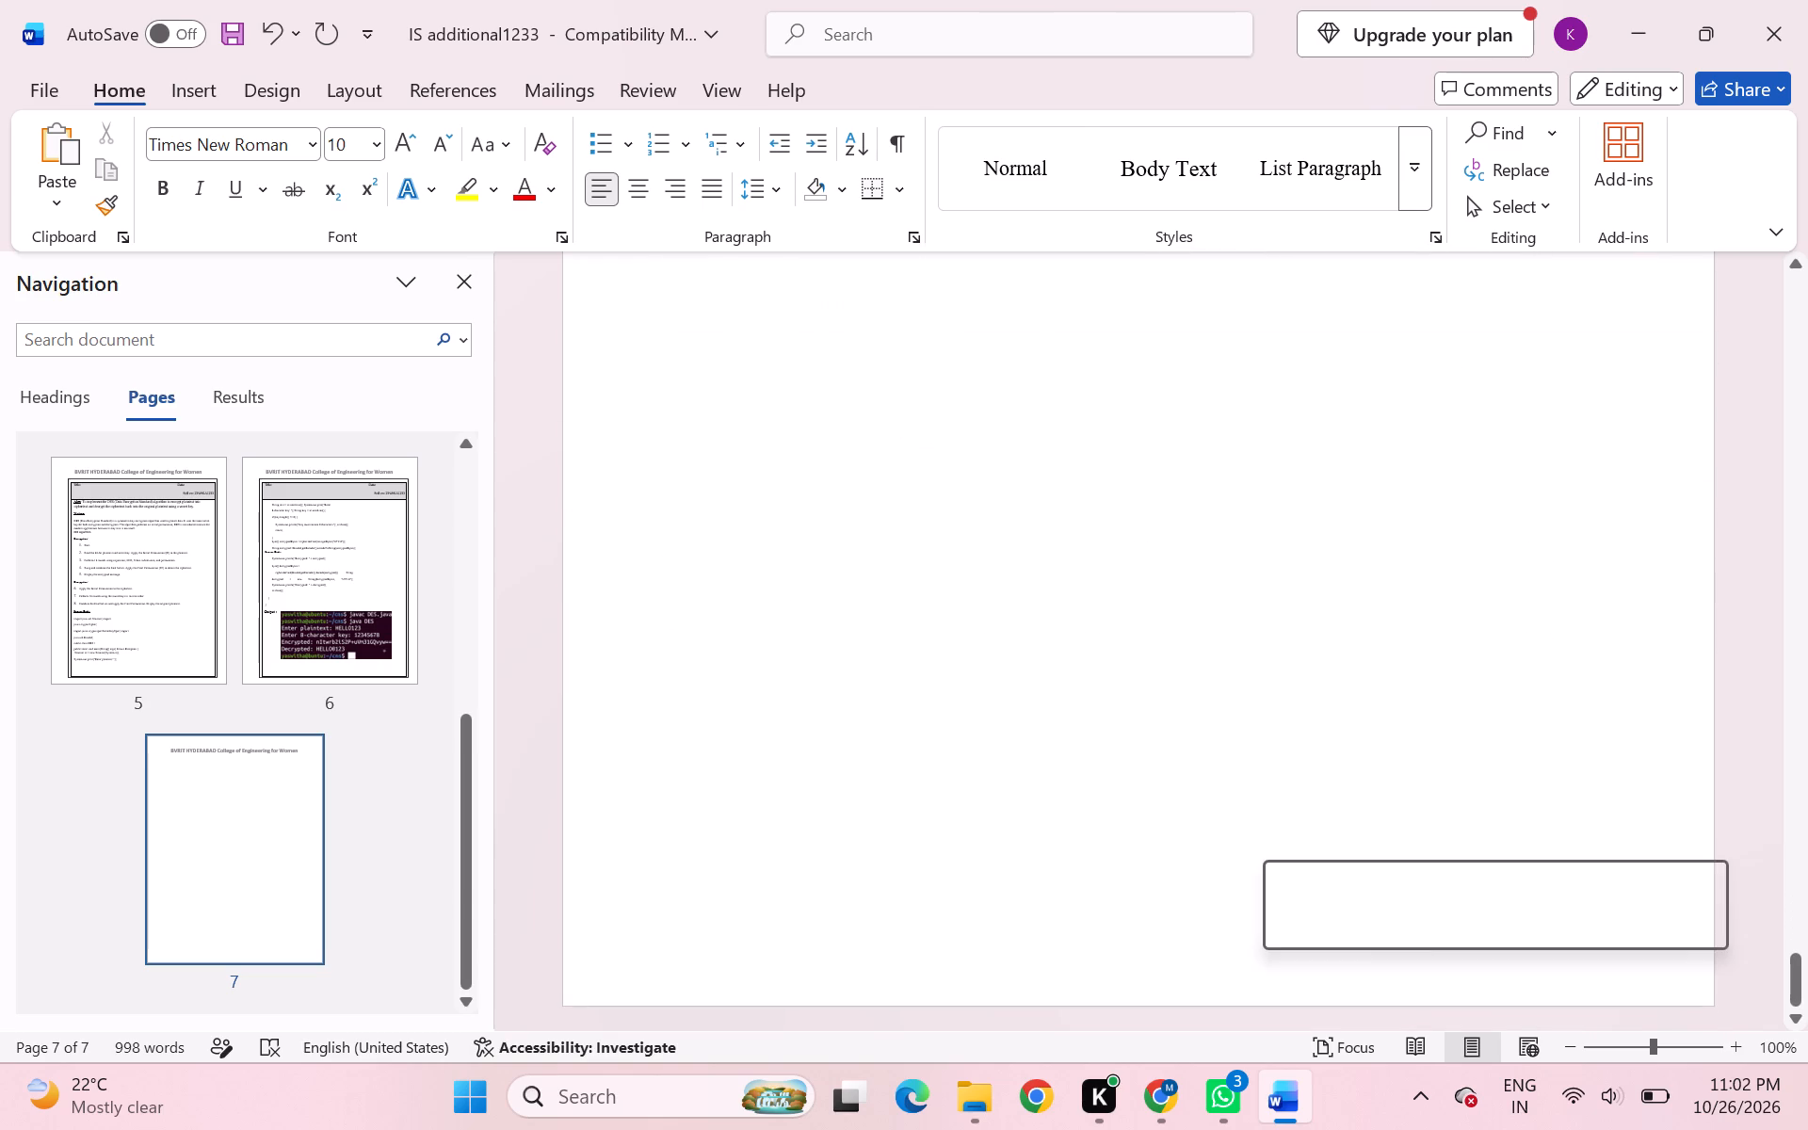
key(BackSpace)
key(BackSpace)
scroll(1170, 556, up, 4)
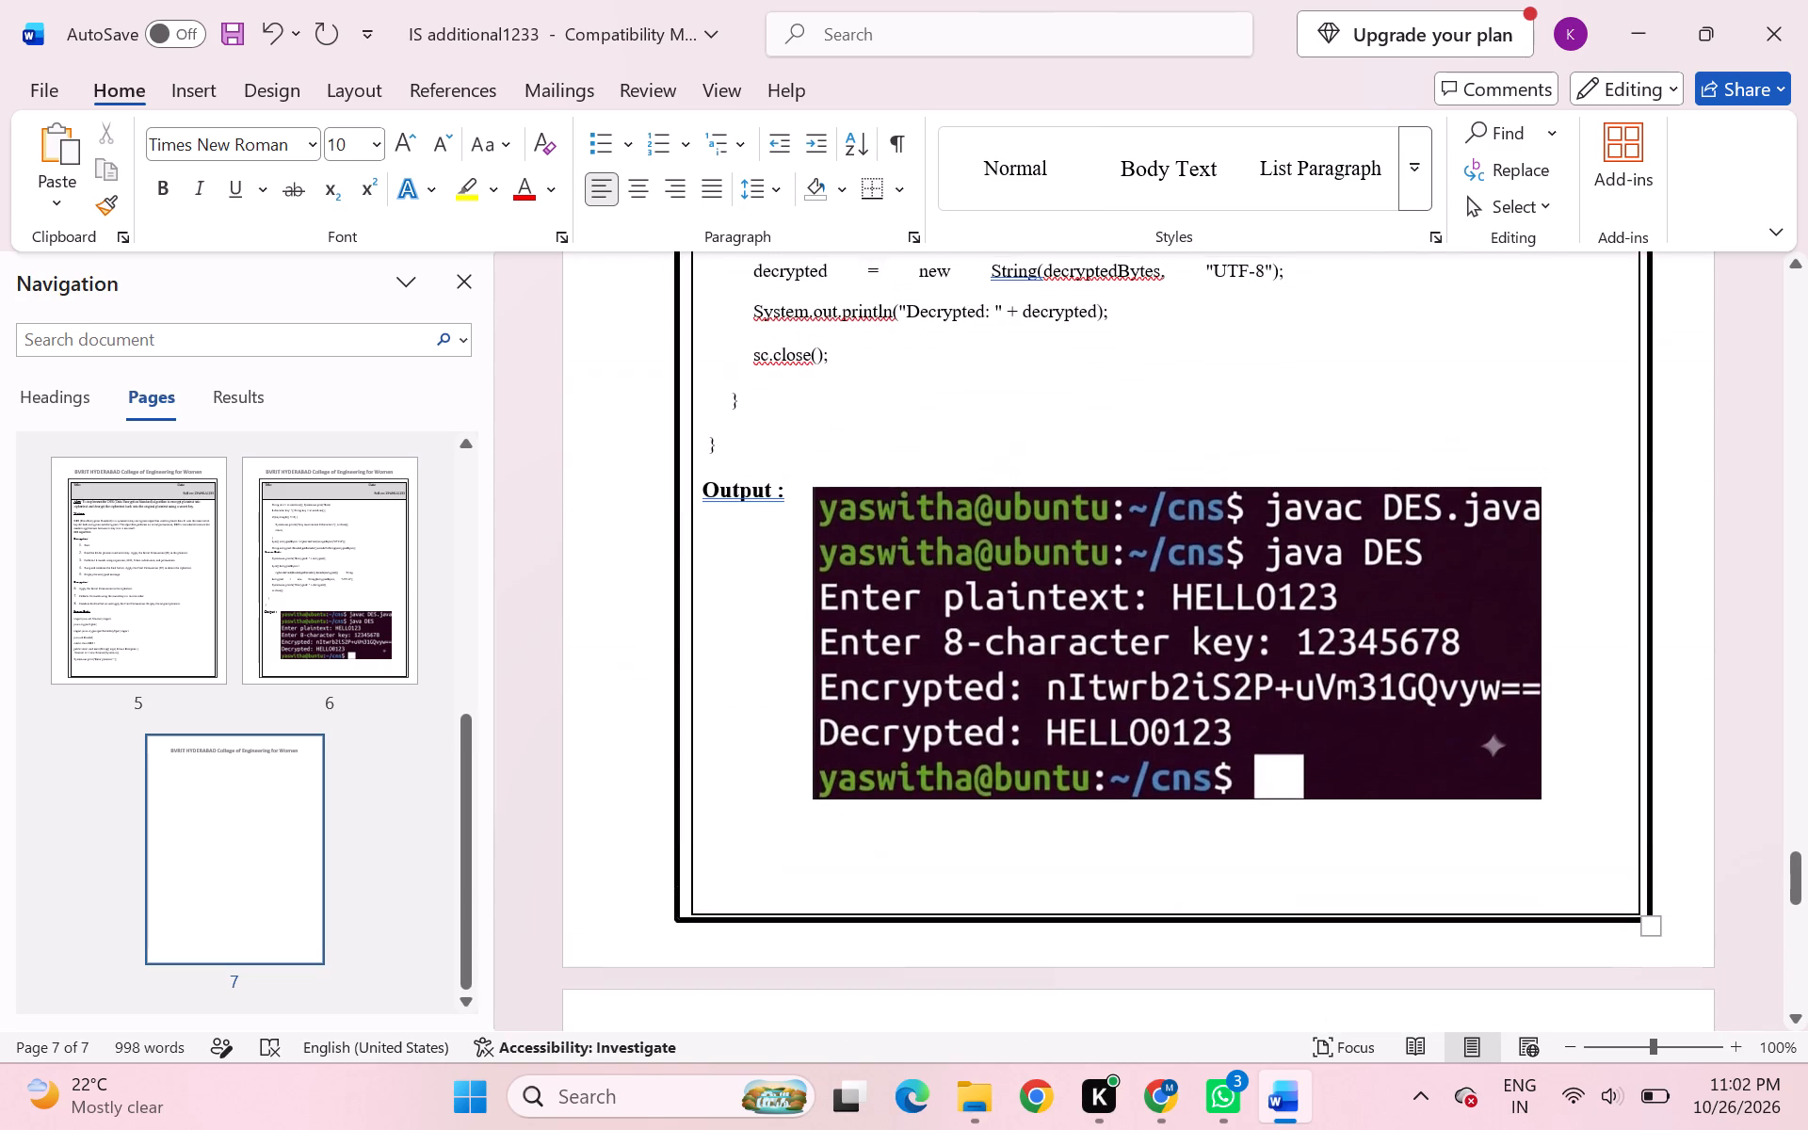
Reduce the DES output image's height from its top edge and shift it left so it sits below the "Output :" heading.
click(1022, 659)
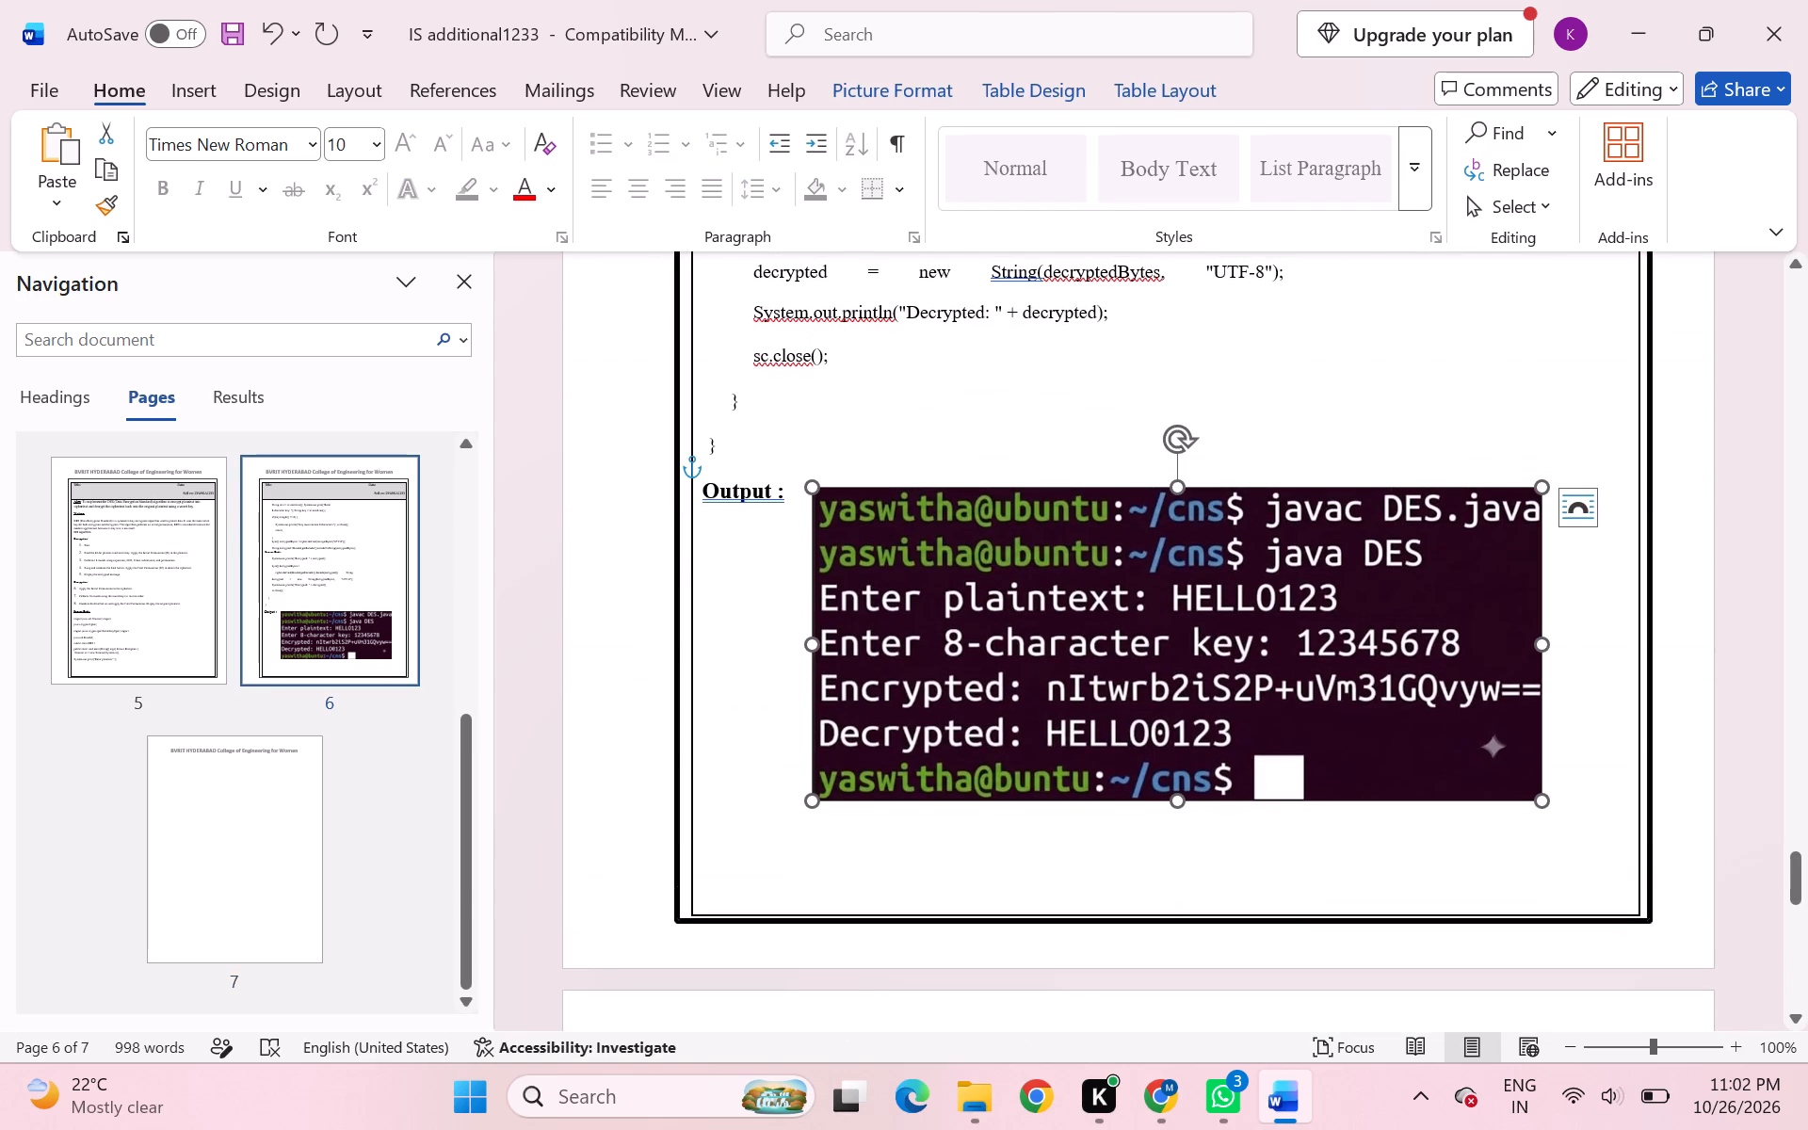
drag(1177, 491, 1187, 538)
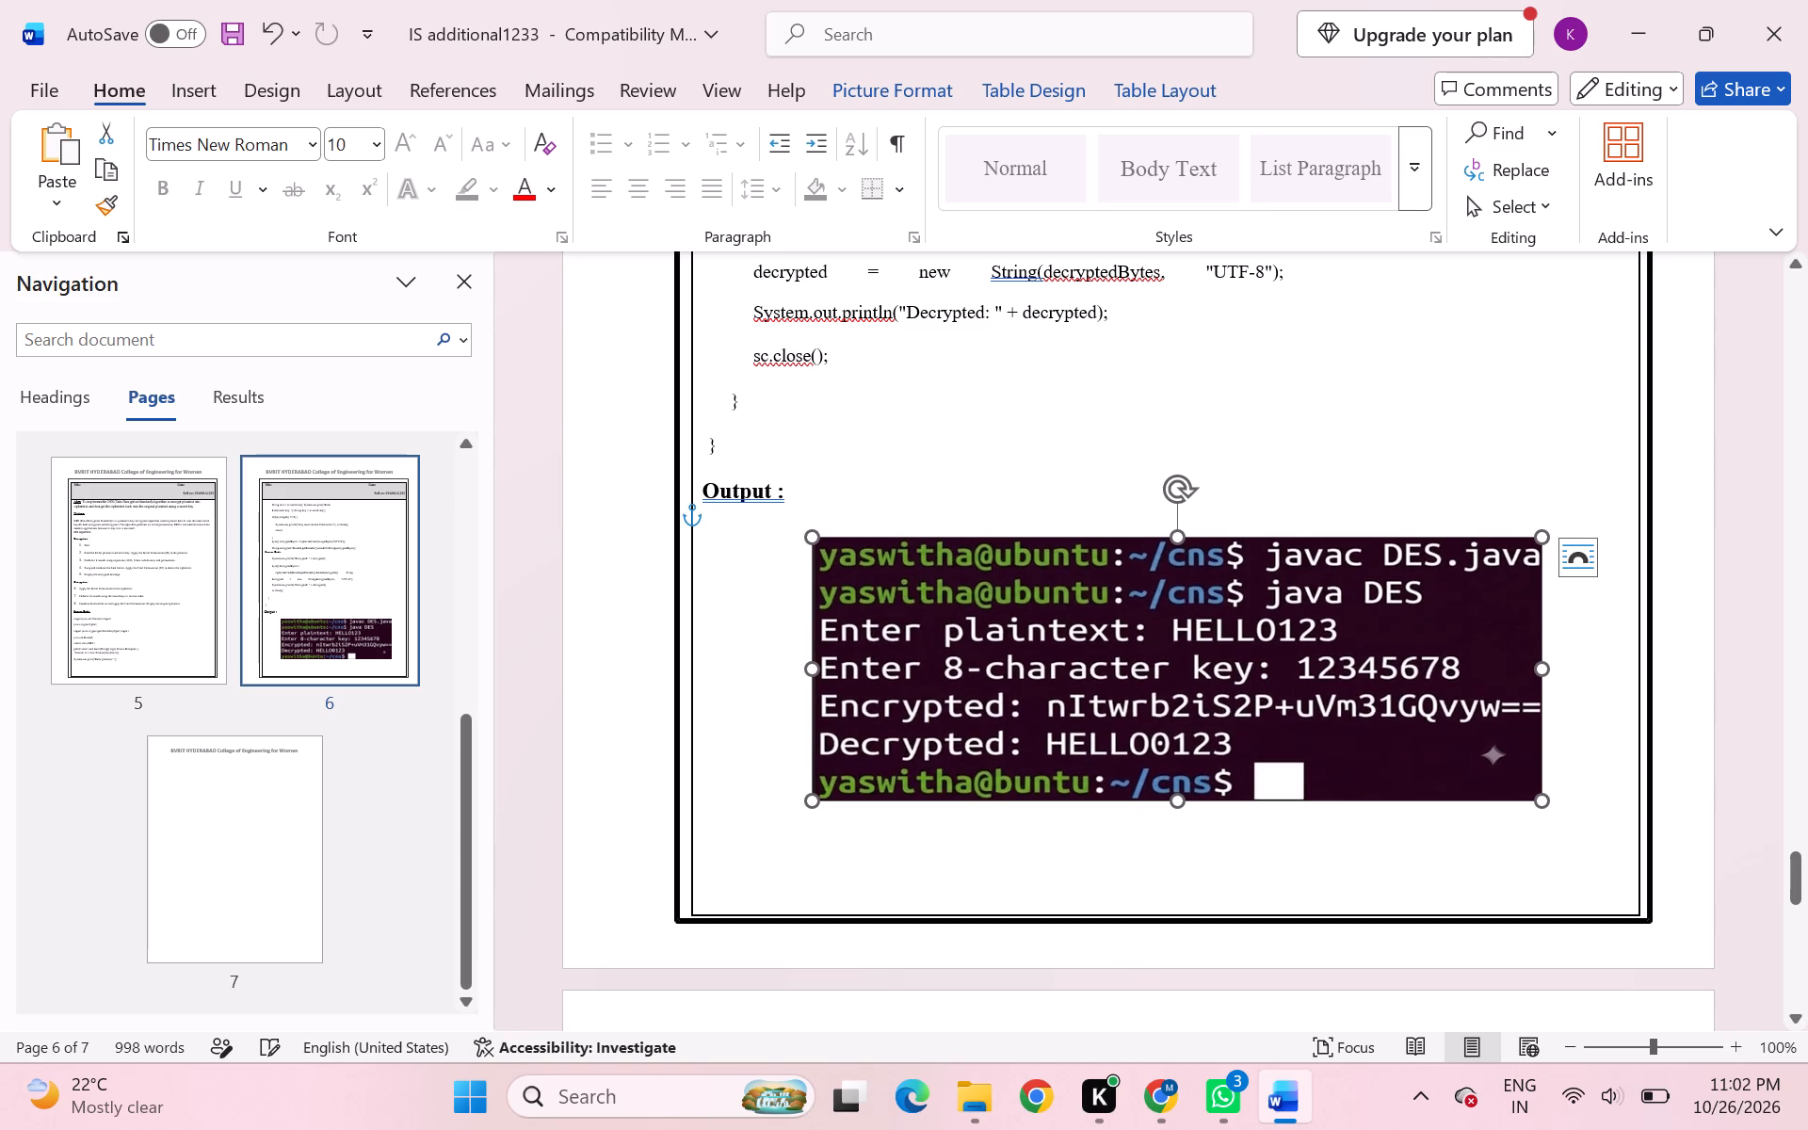
drag(1130, 604, 1073, 605)
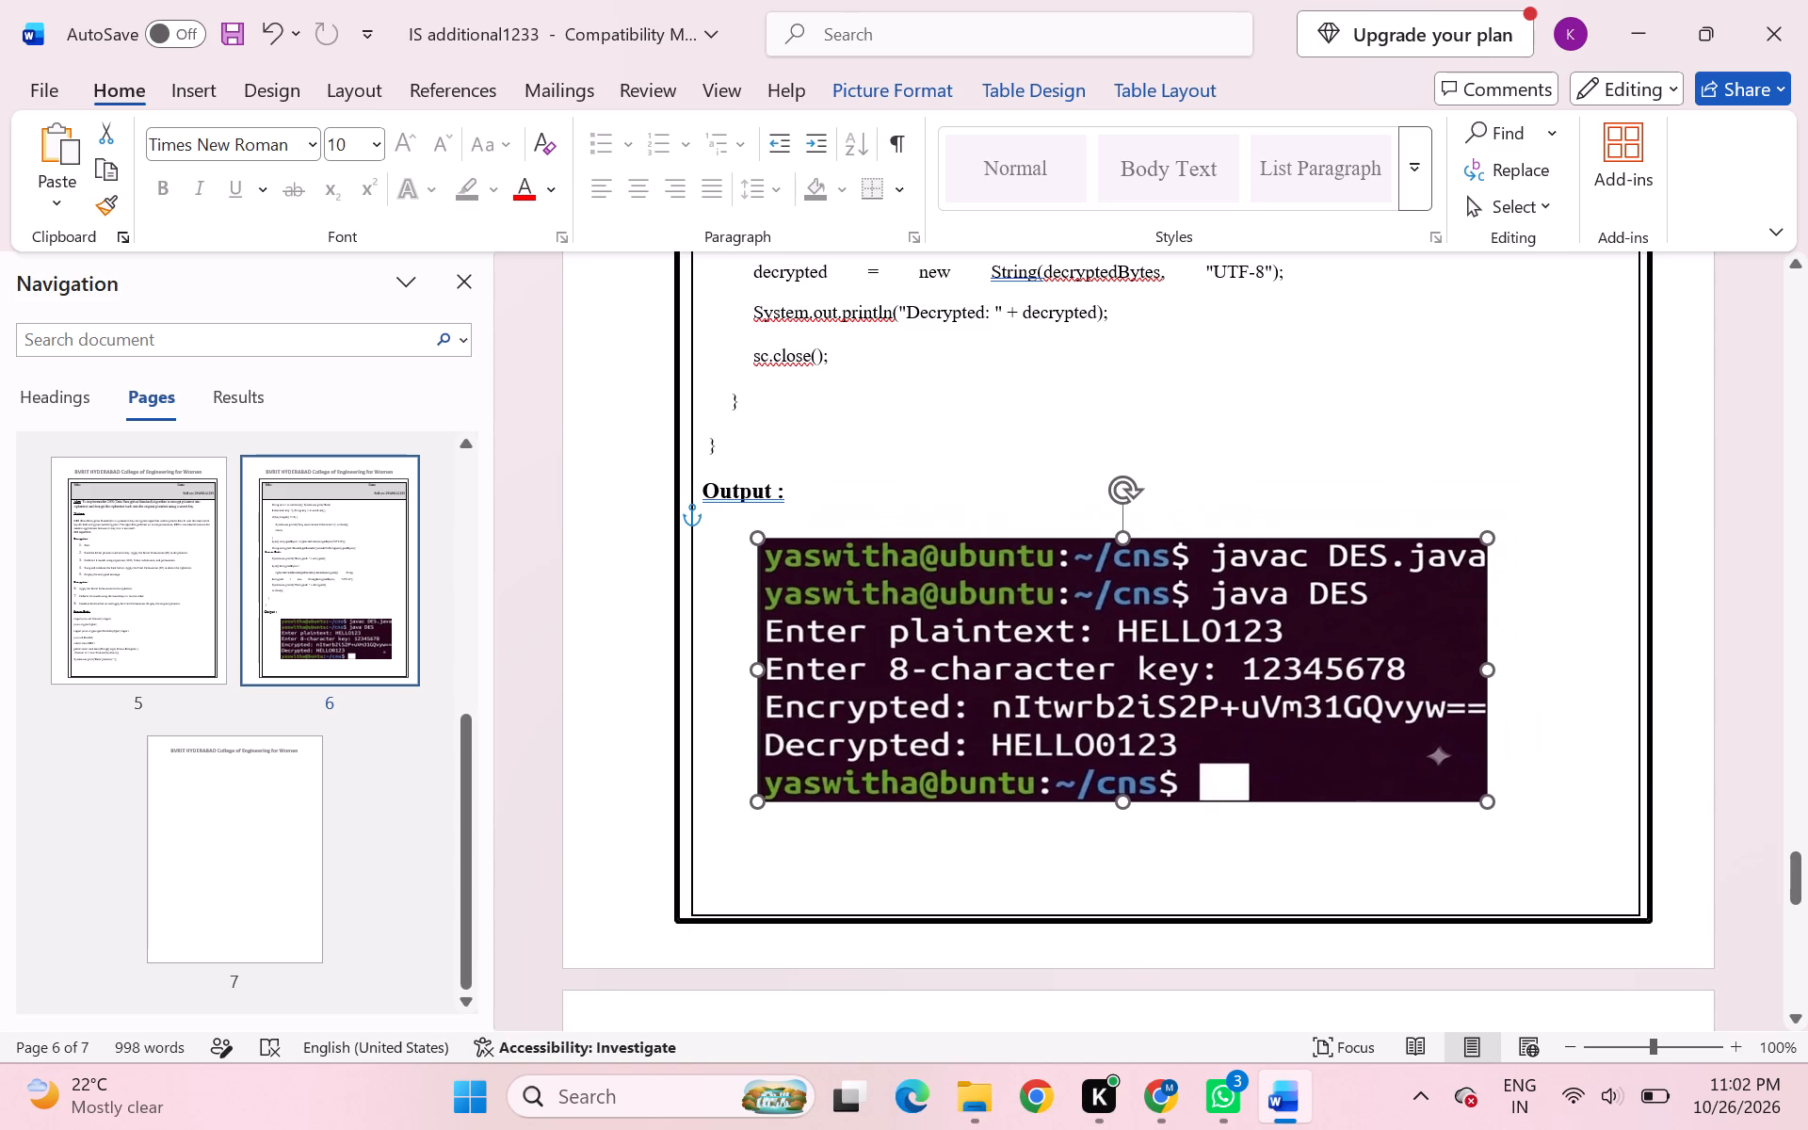
drag(1073, 605, 1047, 602)
click(1537, 666)
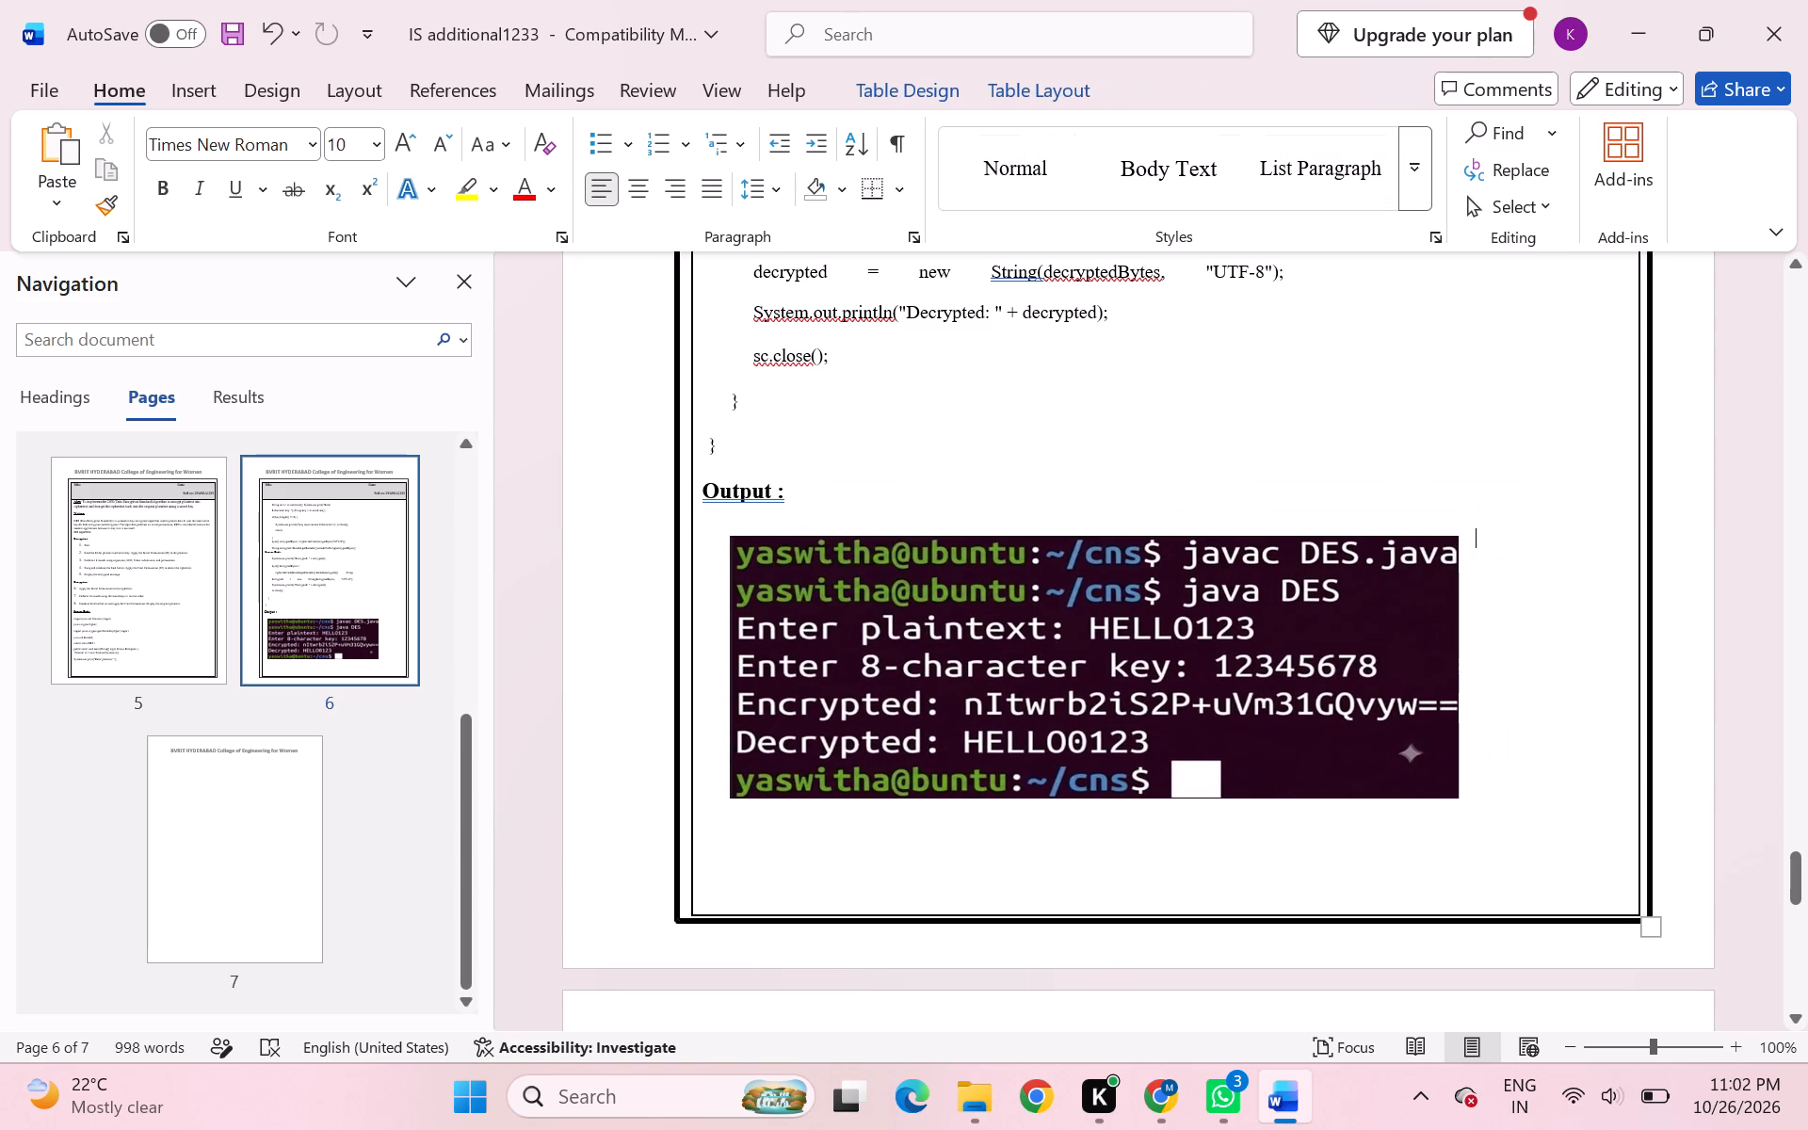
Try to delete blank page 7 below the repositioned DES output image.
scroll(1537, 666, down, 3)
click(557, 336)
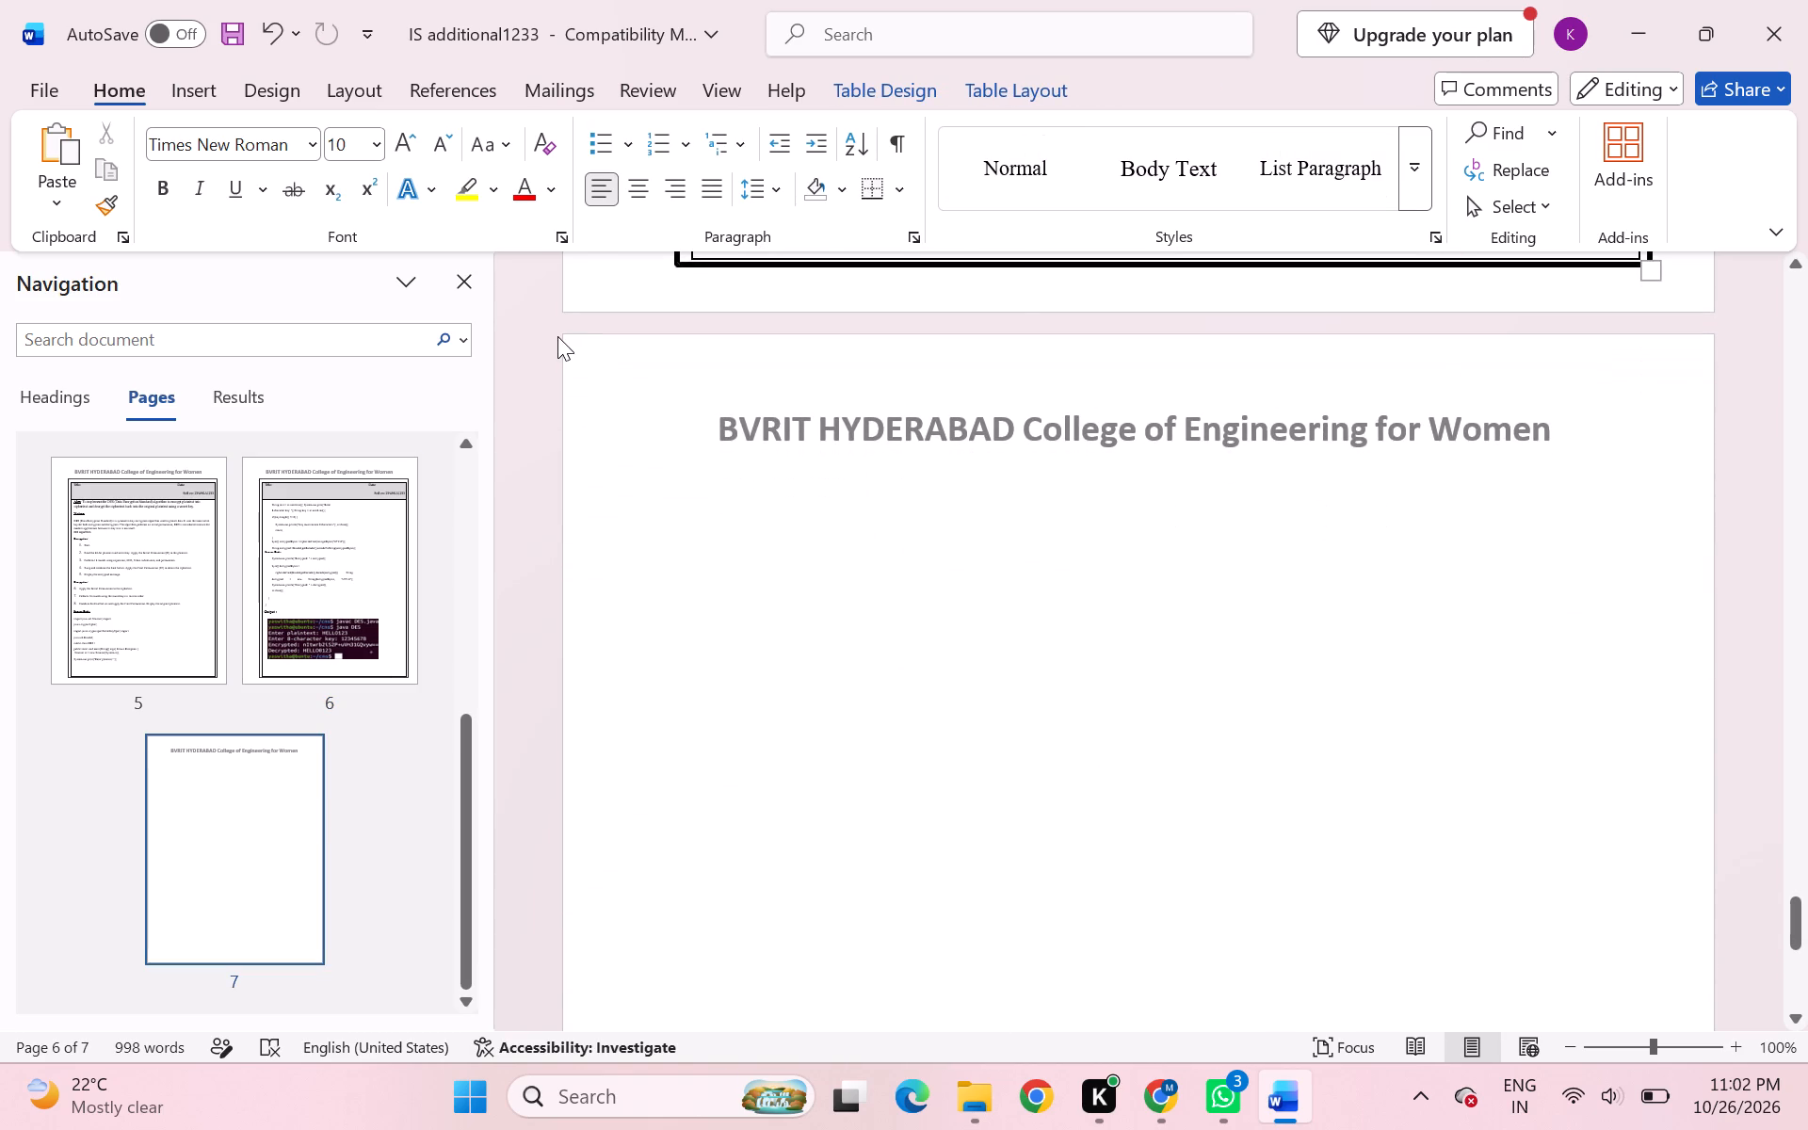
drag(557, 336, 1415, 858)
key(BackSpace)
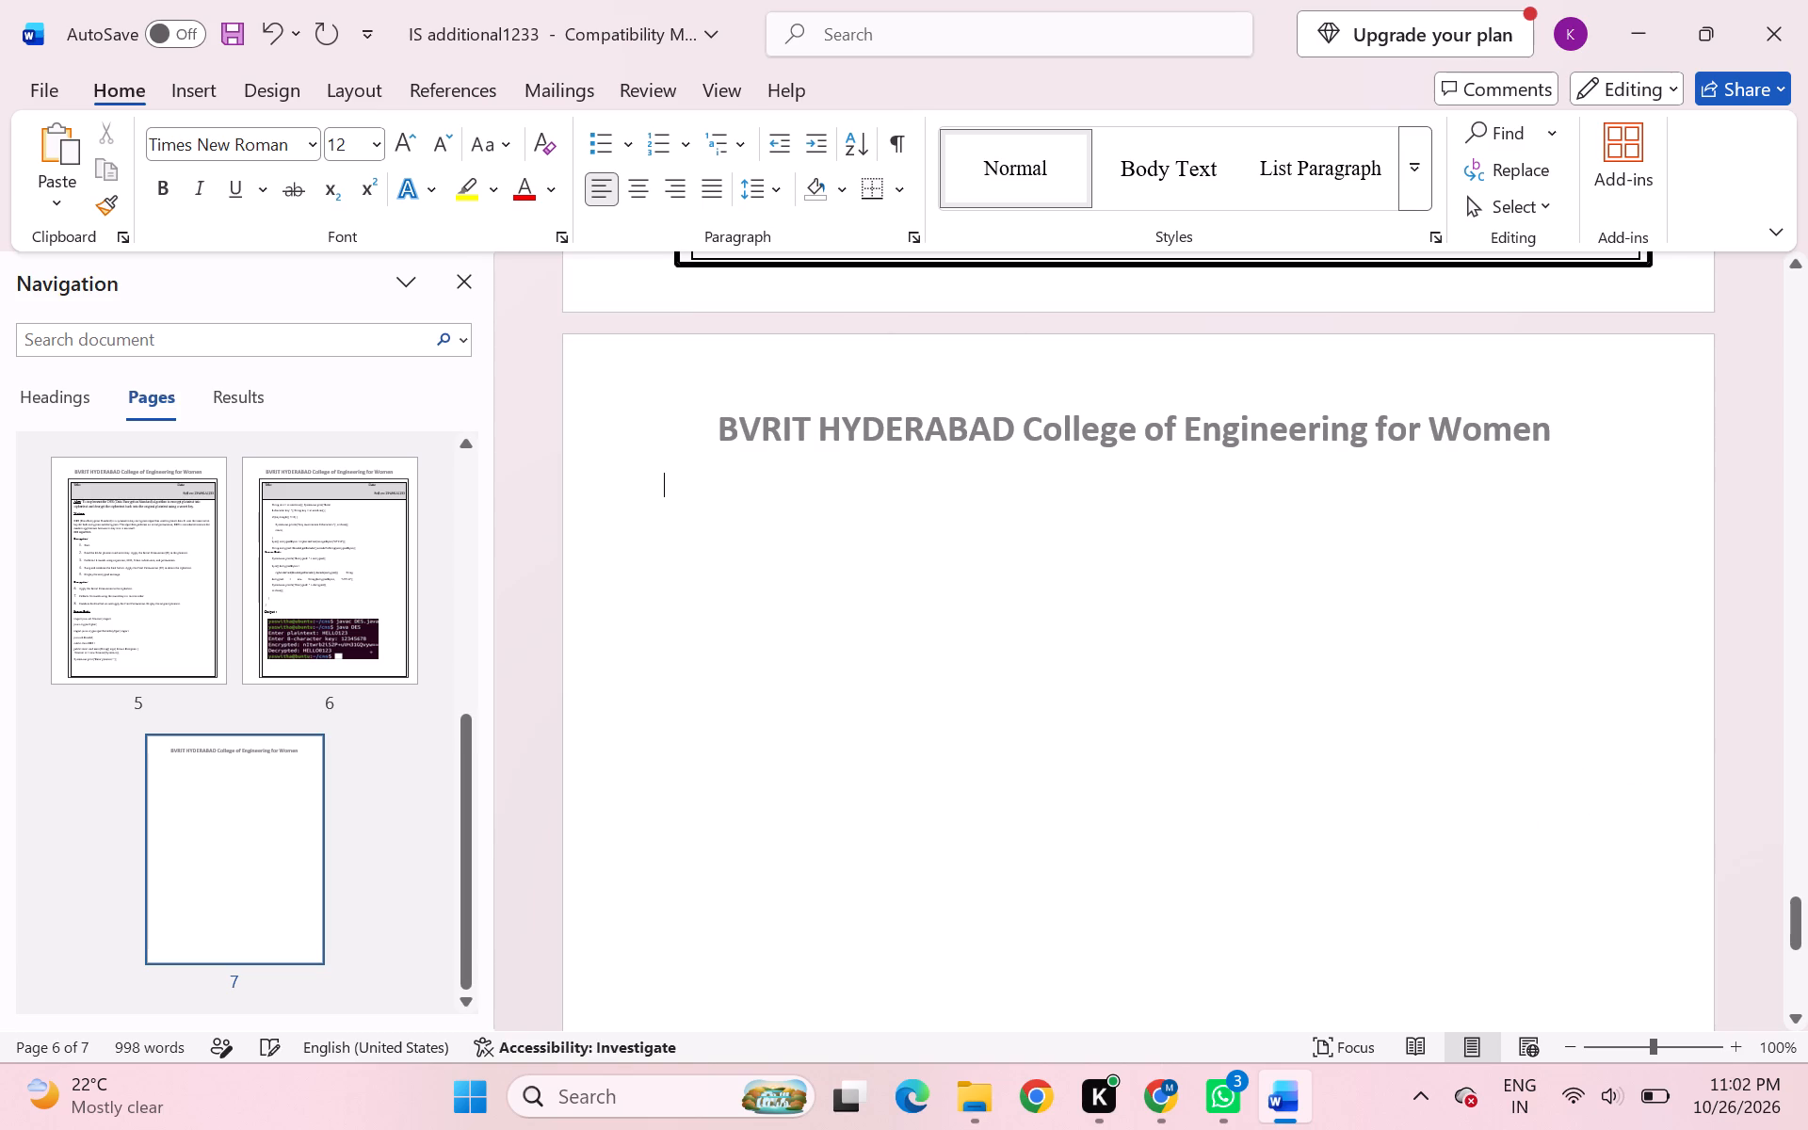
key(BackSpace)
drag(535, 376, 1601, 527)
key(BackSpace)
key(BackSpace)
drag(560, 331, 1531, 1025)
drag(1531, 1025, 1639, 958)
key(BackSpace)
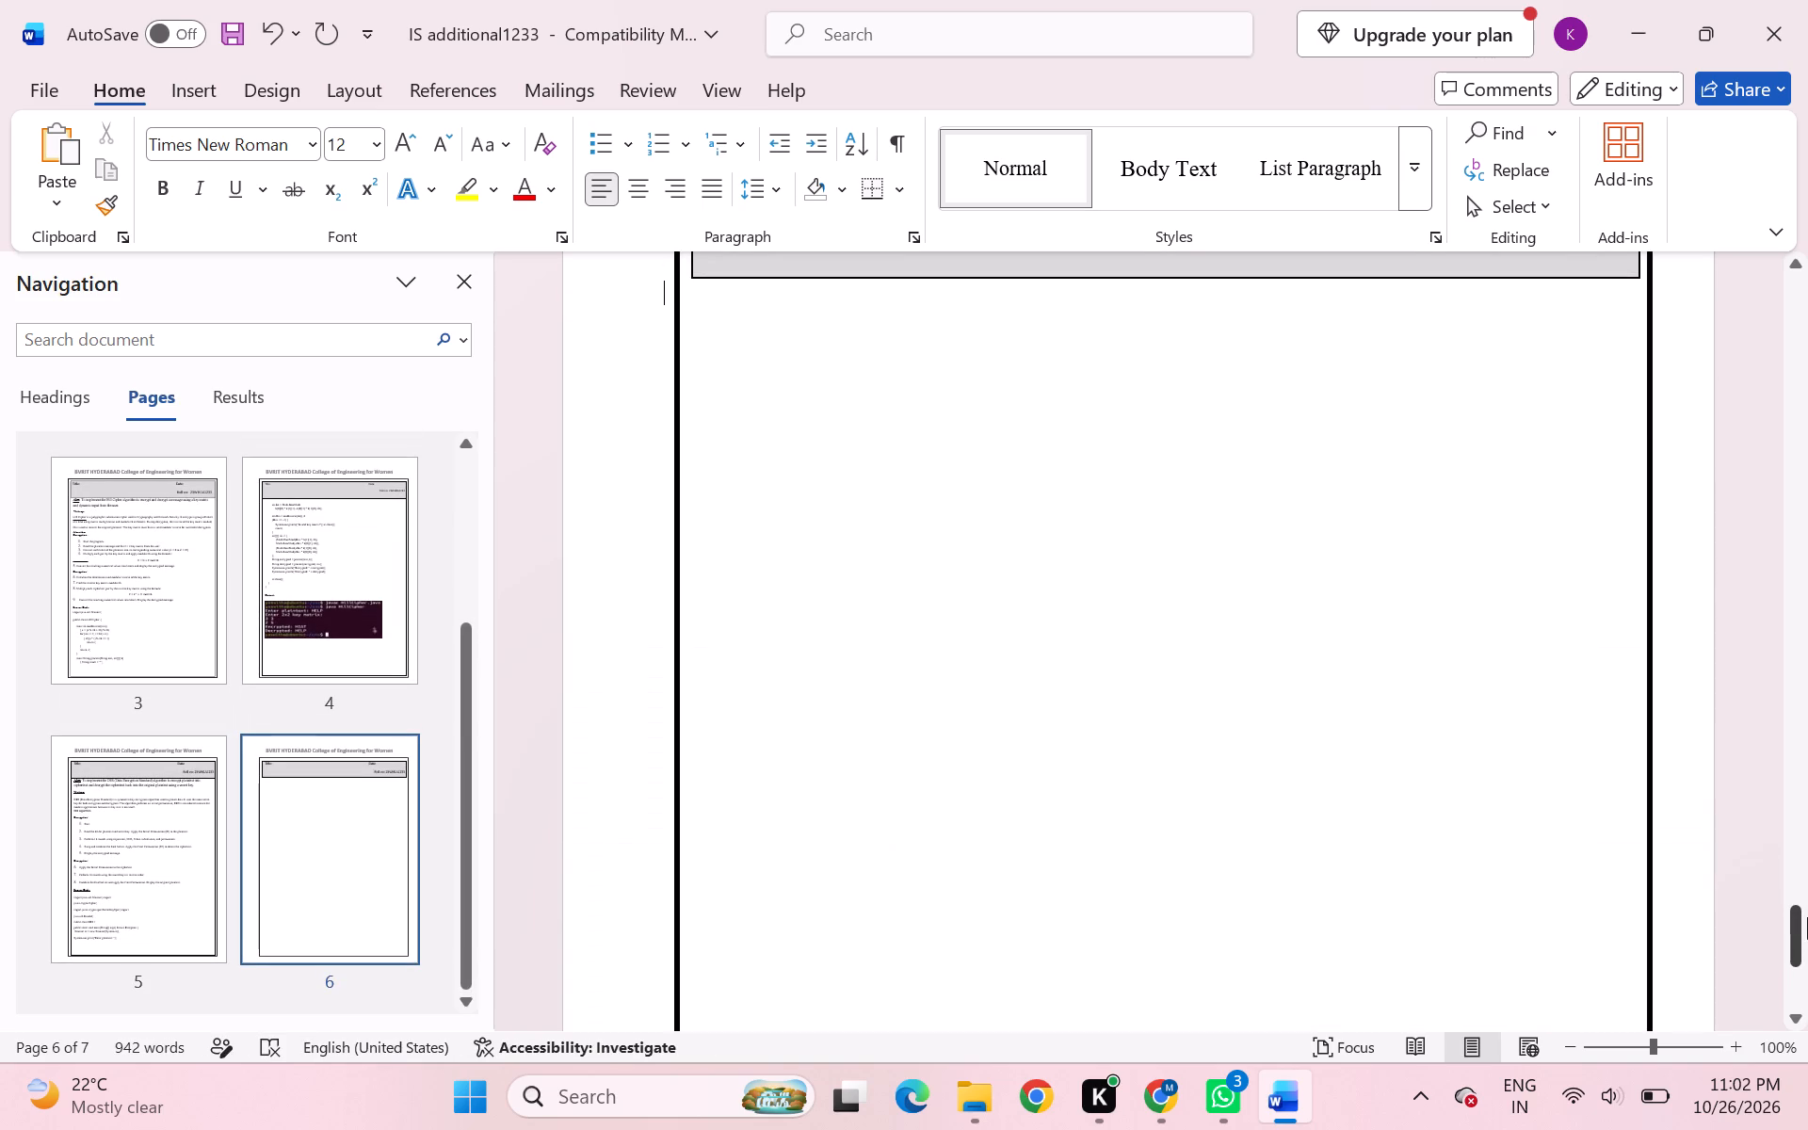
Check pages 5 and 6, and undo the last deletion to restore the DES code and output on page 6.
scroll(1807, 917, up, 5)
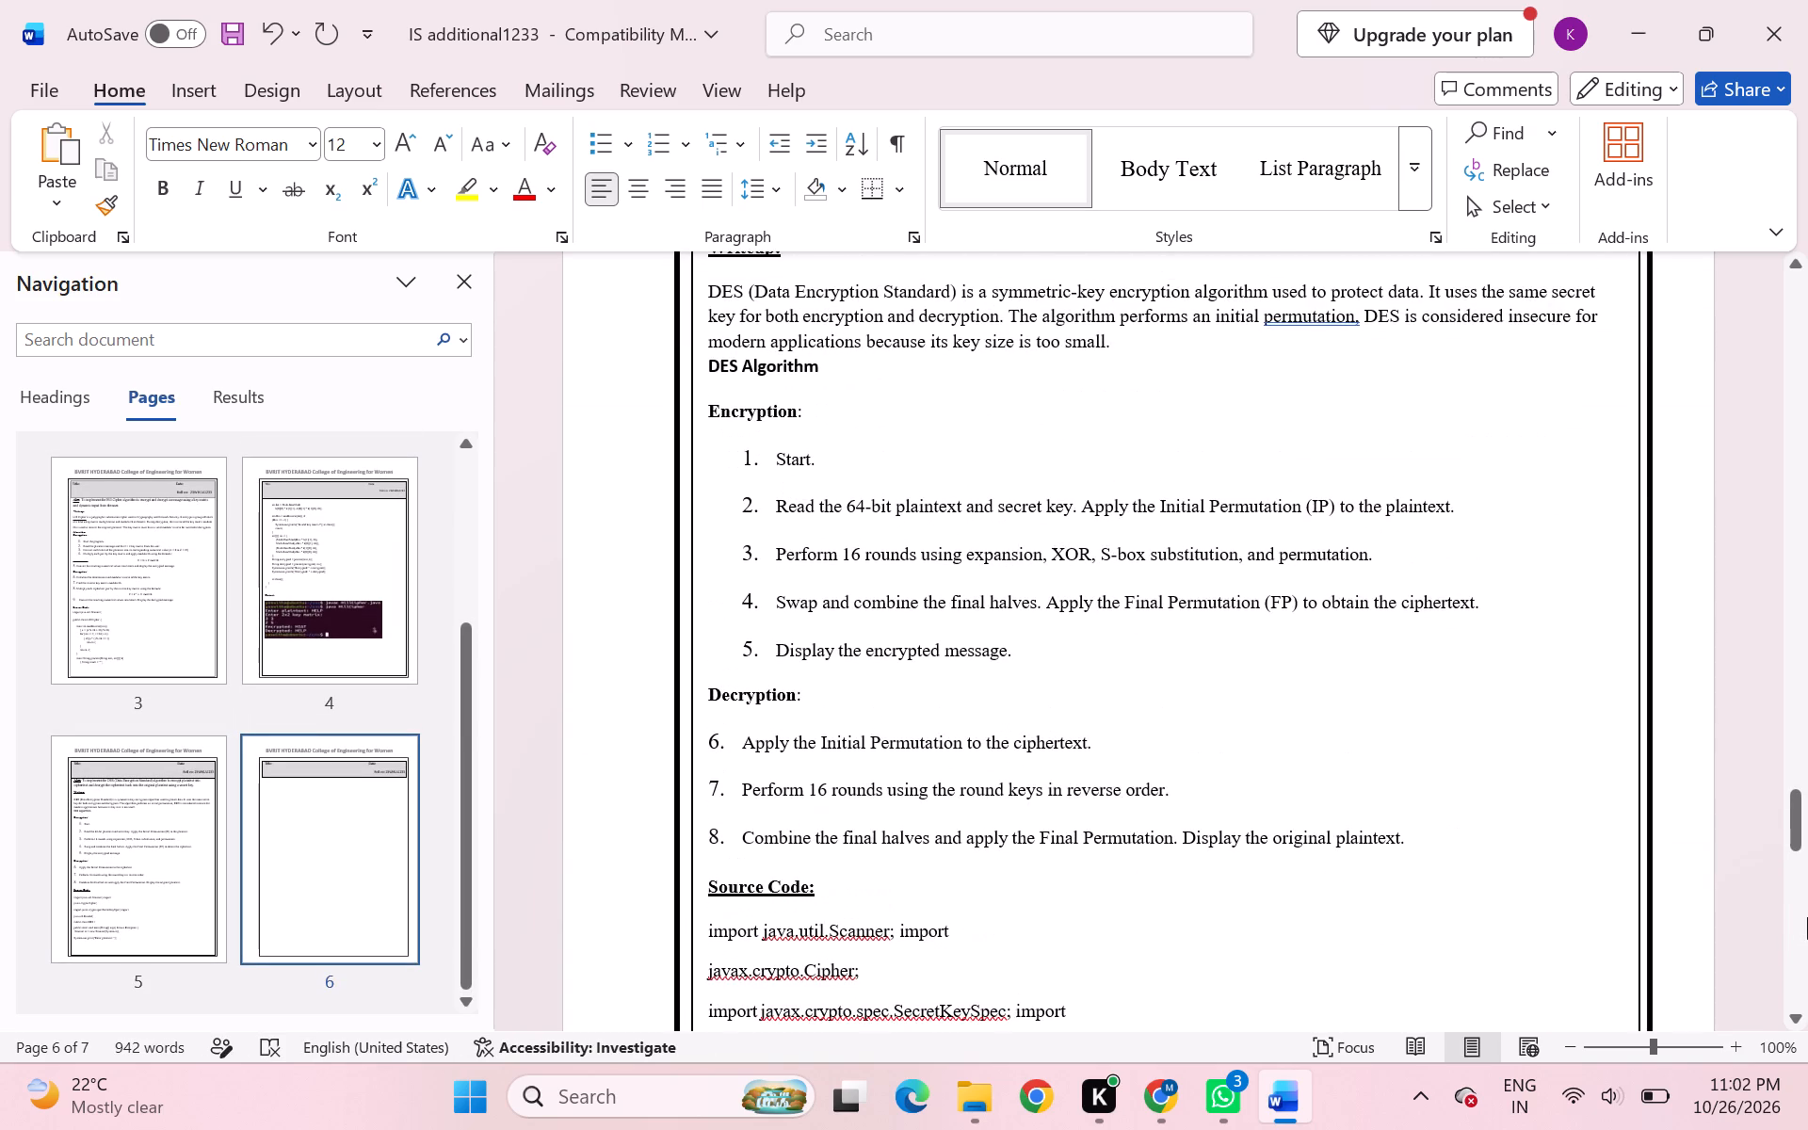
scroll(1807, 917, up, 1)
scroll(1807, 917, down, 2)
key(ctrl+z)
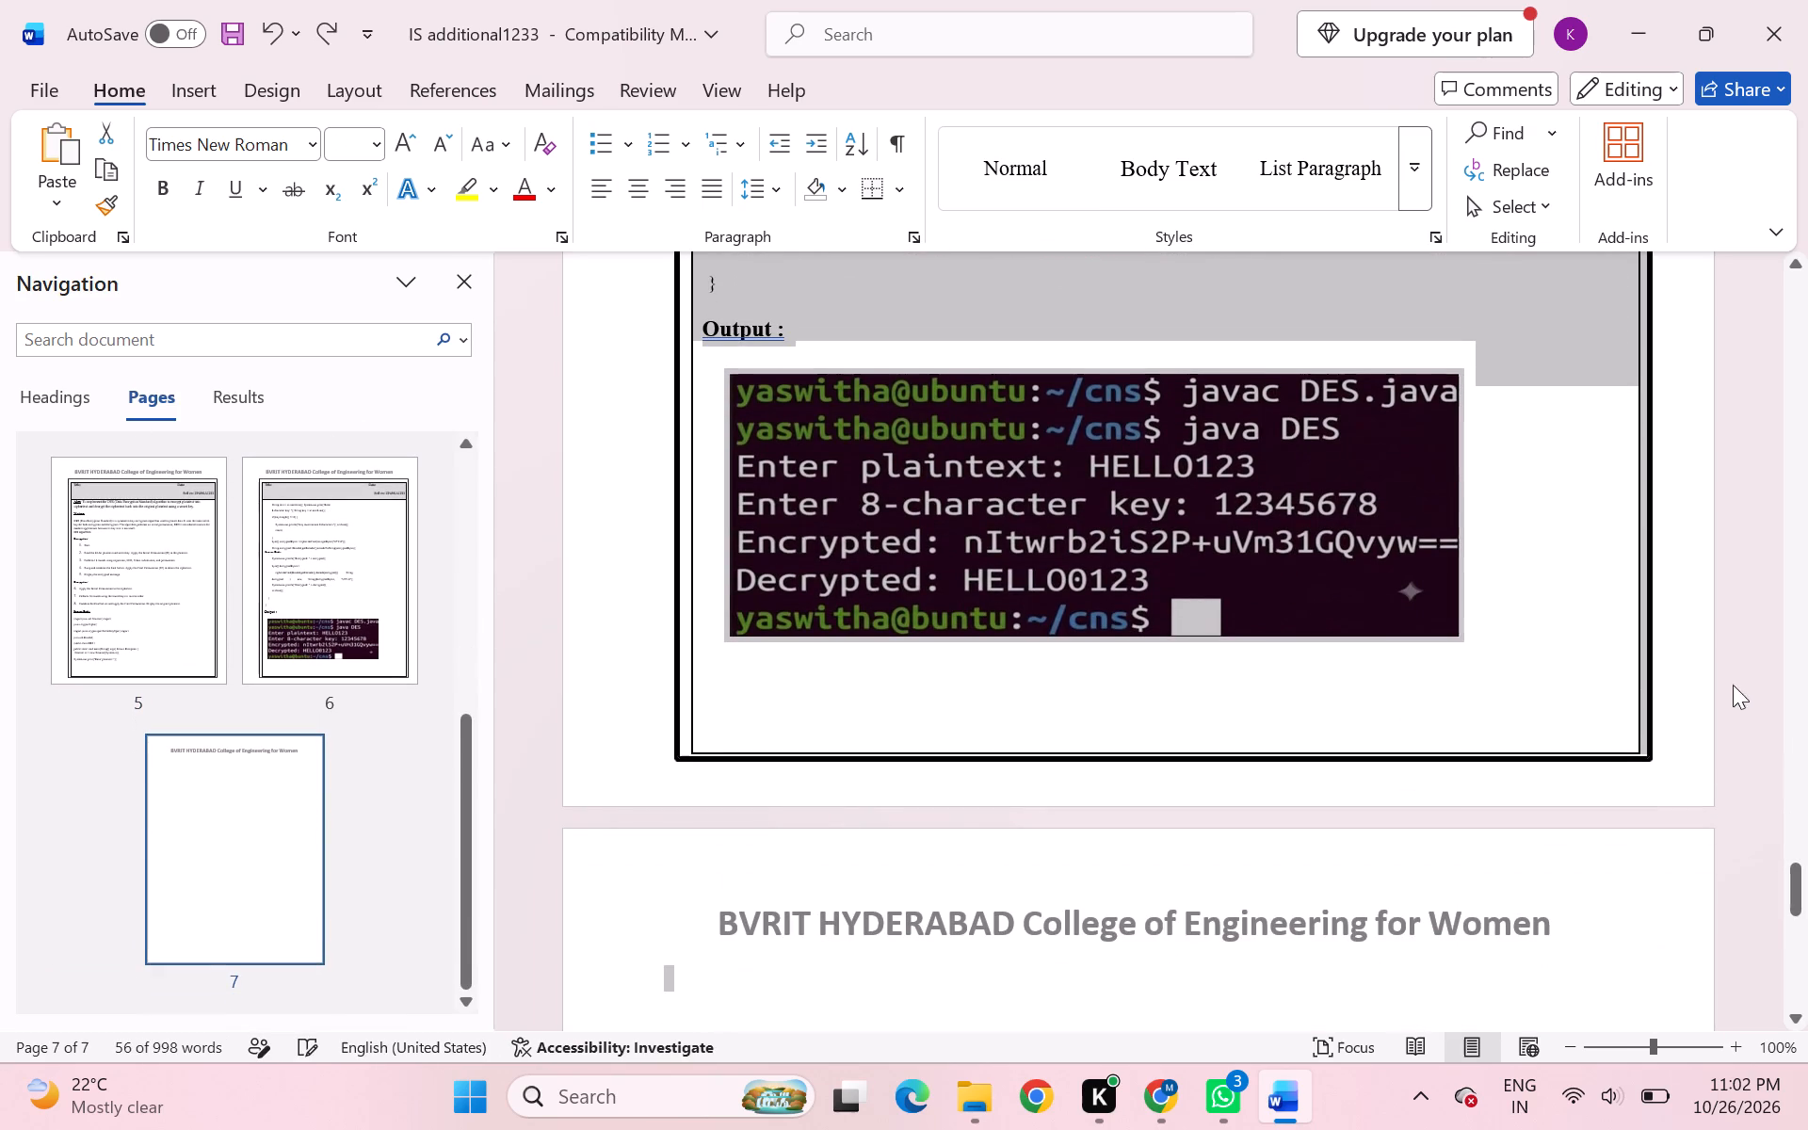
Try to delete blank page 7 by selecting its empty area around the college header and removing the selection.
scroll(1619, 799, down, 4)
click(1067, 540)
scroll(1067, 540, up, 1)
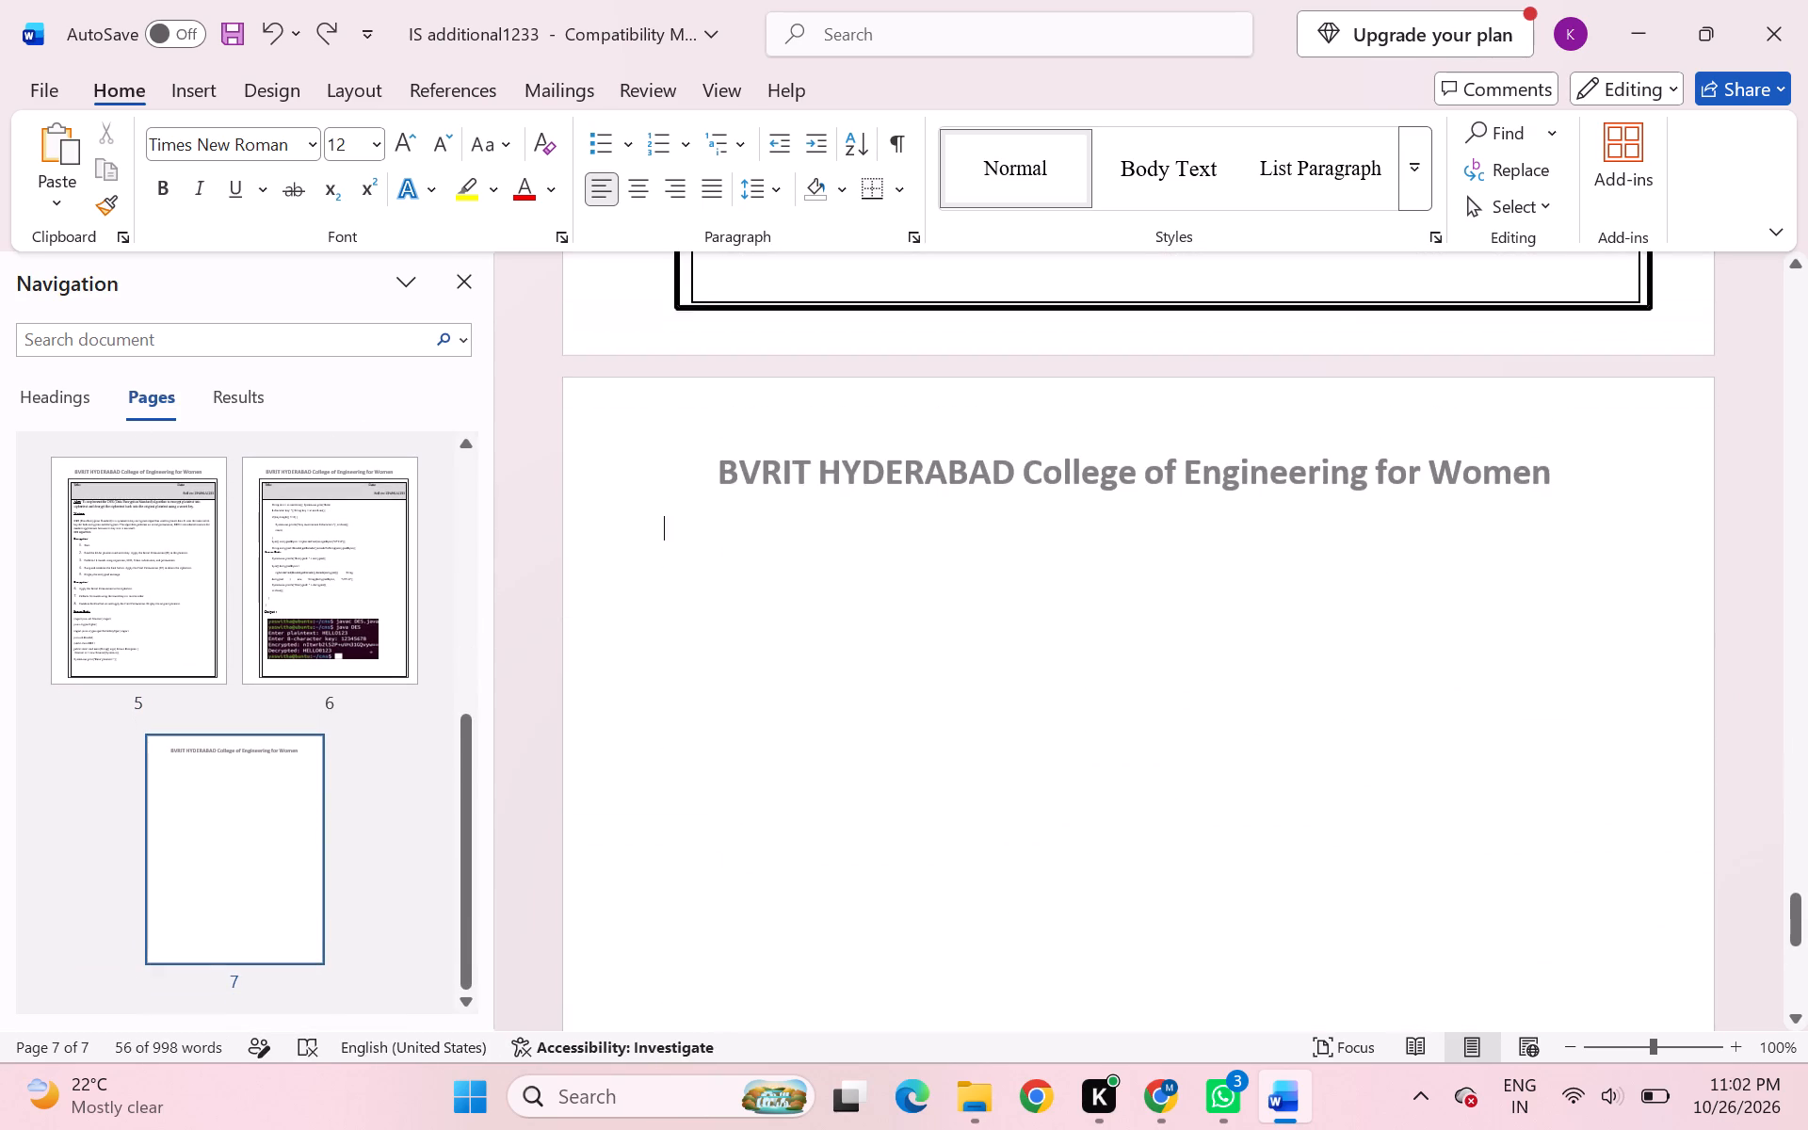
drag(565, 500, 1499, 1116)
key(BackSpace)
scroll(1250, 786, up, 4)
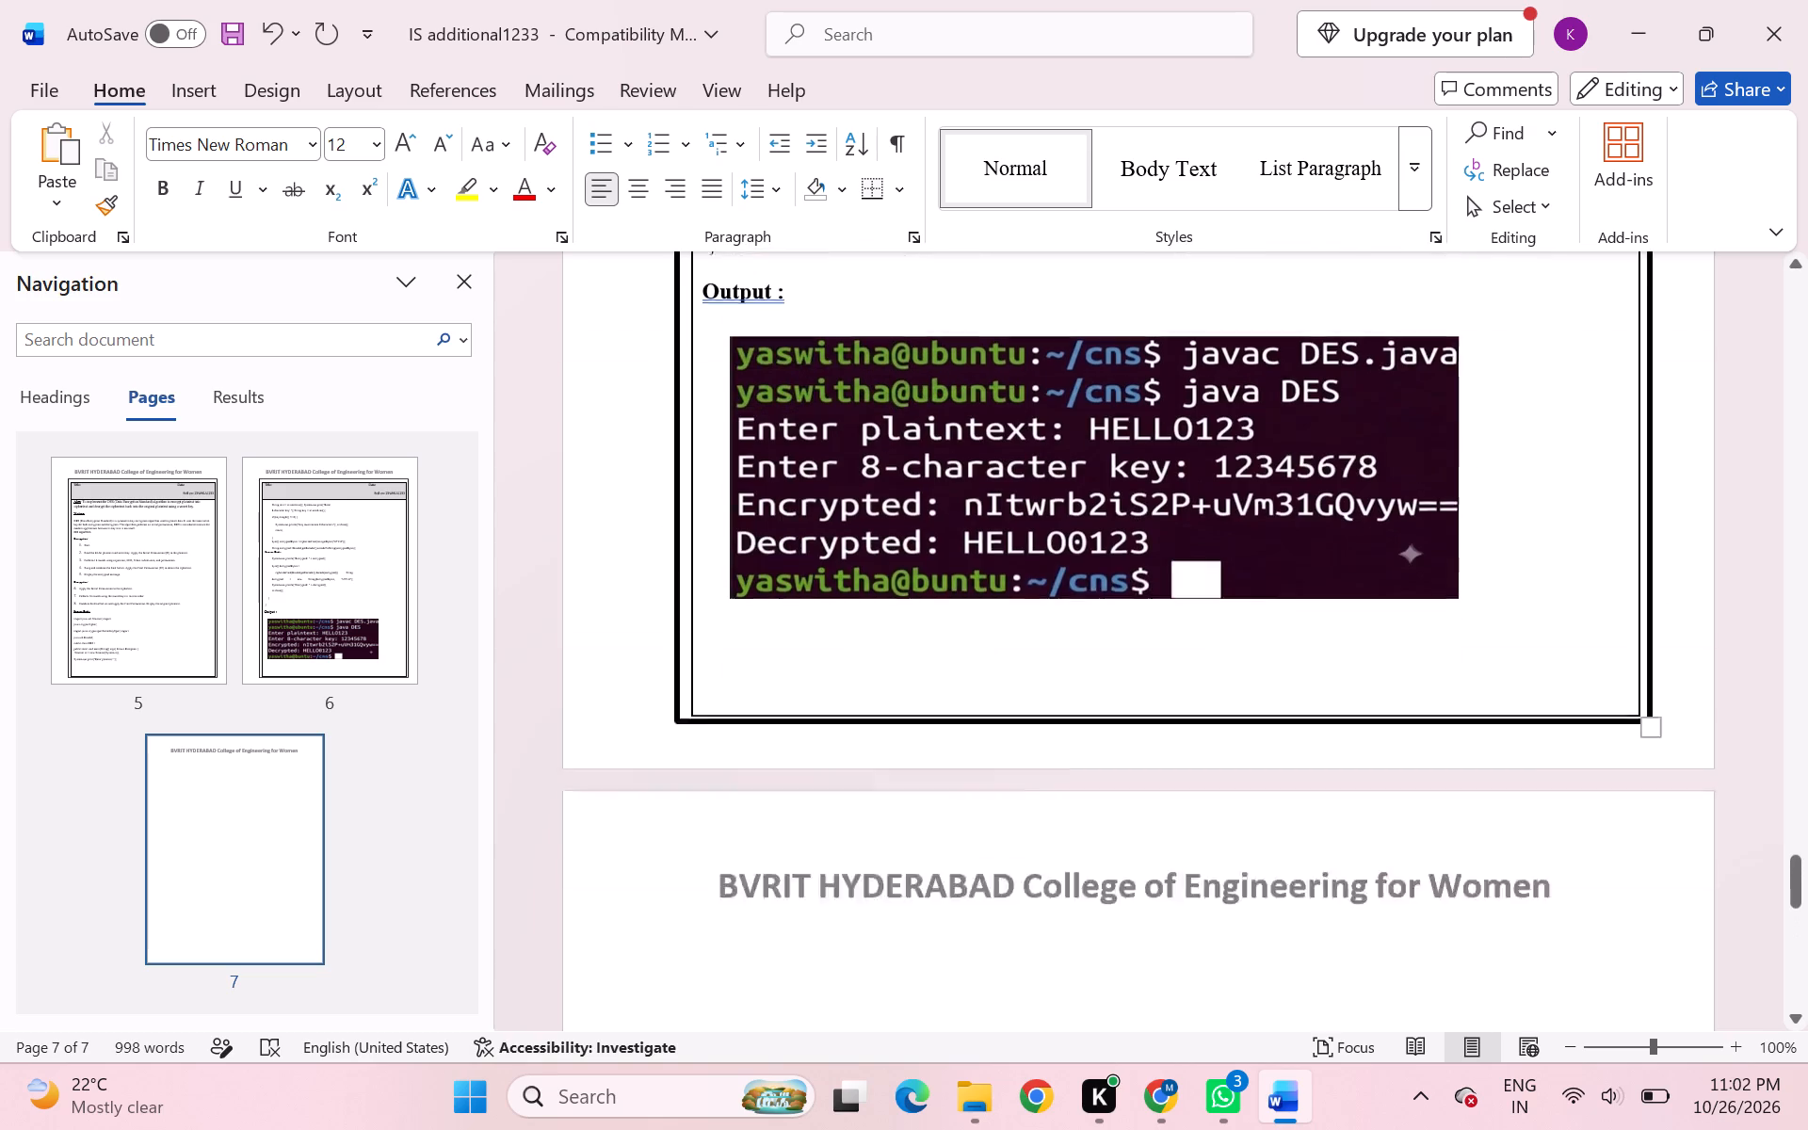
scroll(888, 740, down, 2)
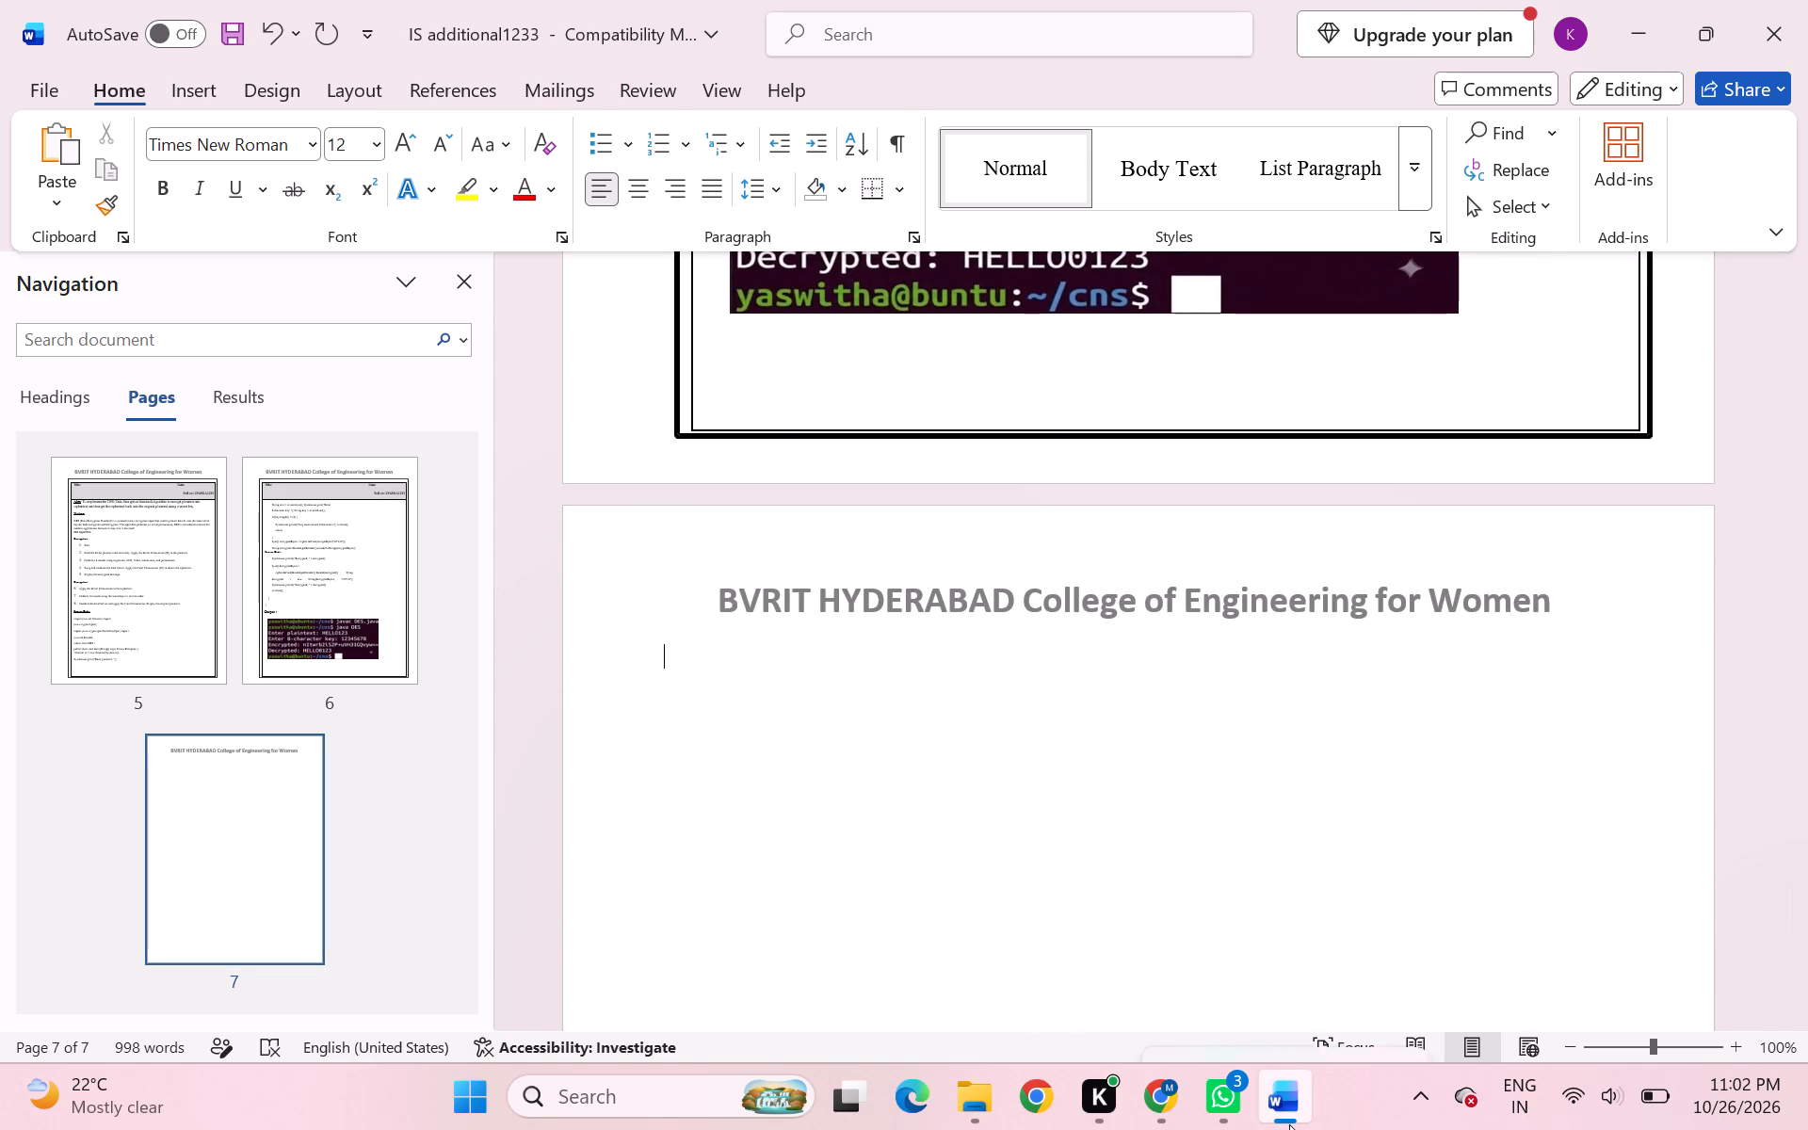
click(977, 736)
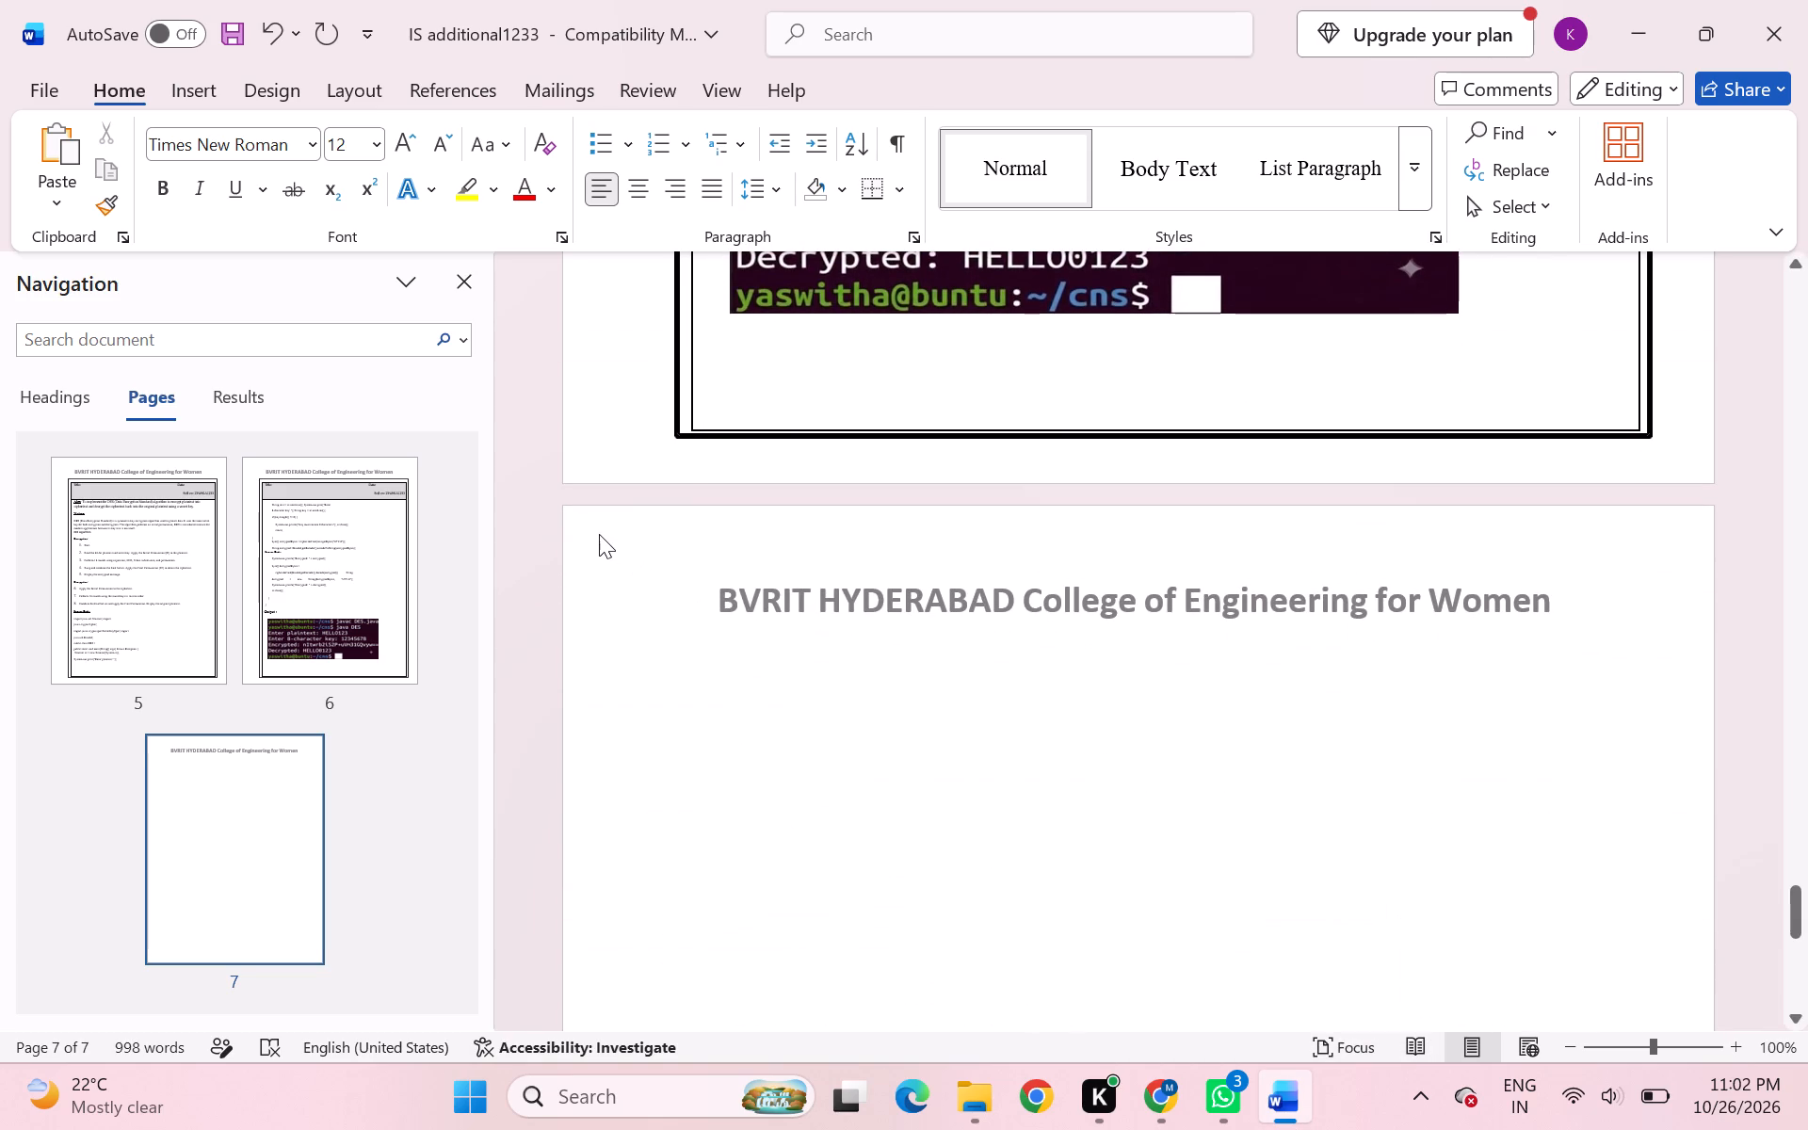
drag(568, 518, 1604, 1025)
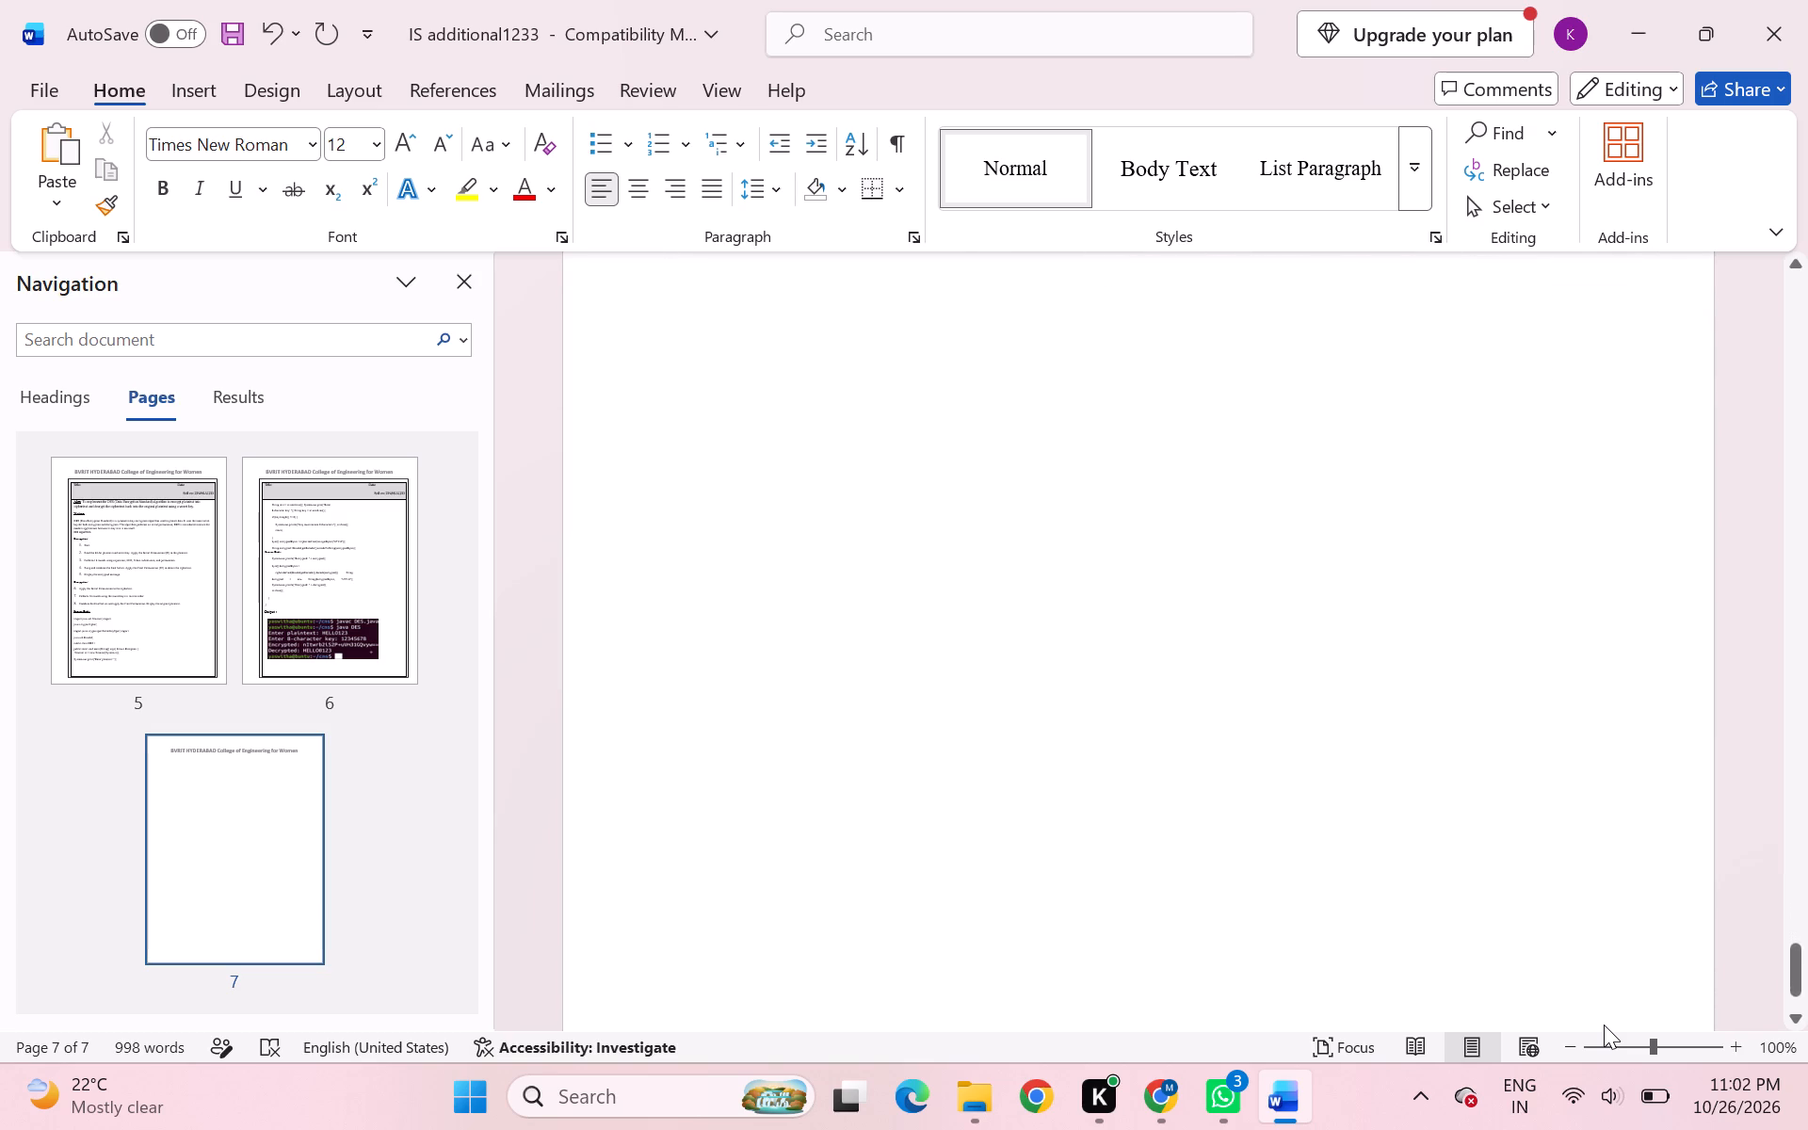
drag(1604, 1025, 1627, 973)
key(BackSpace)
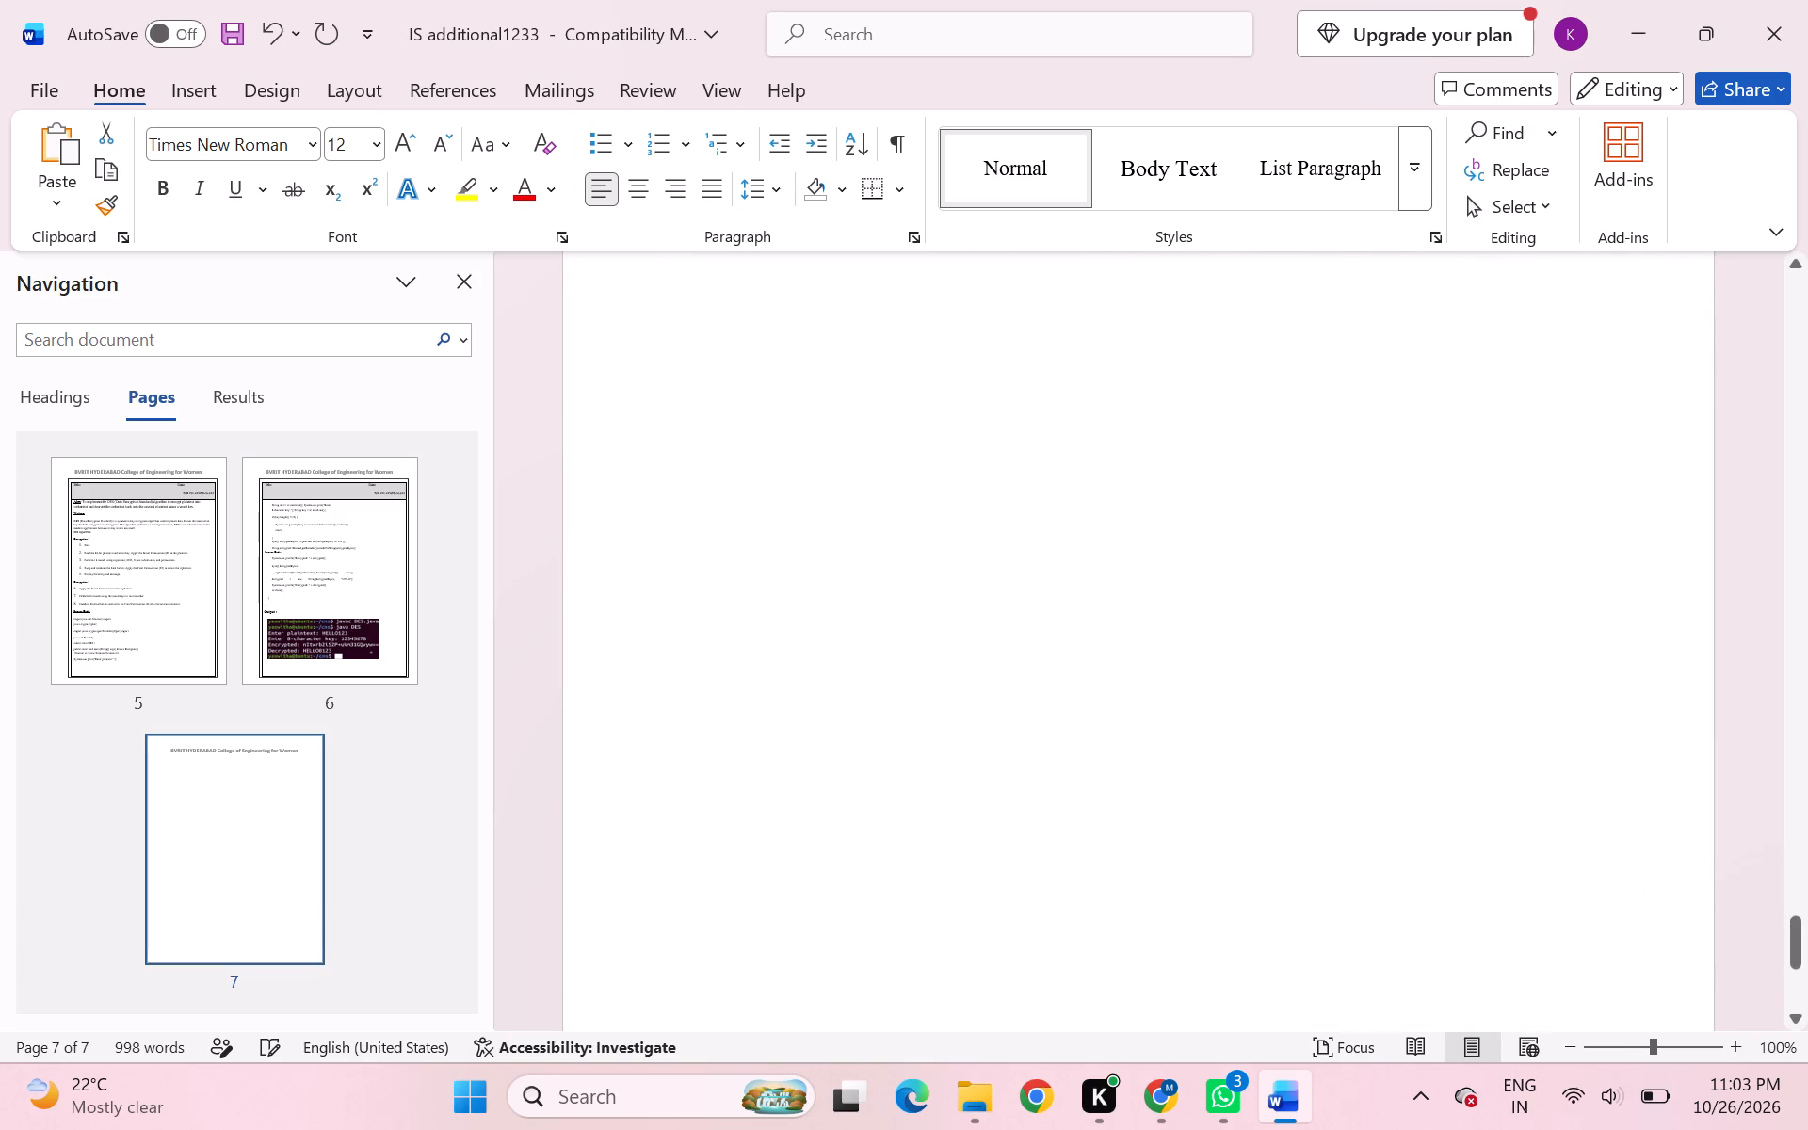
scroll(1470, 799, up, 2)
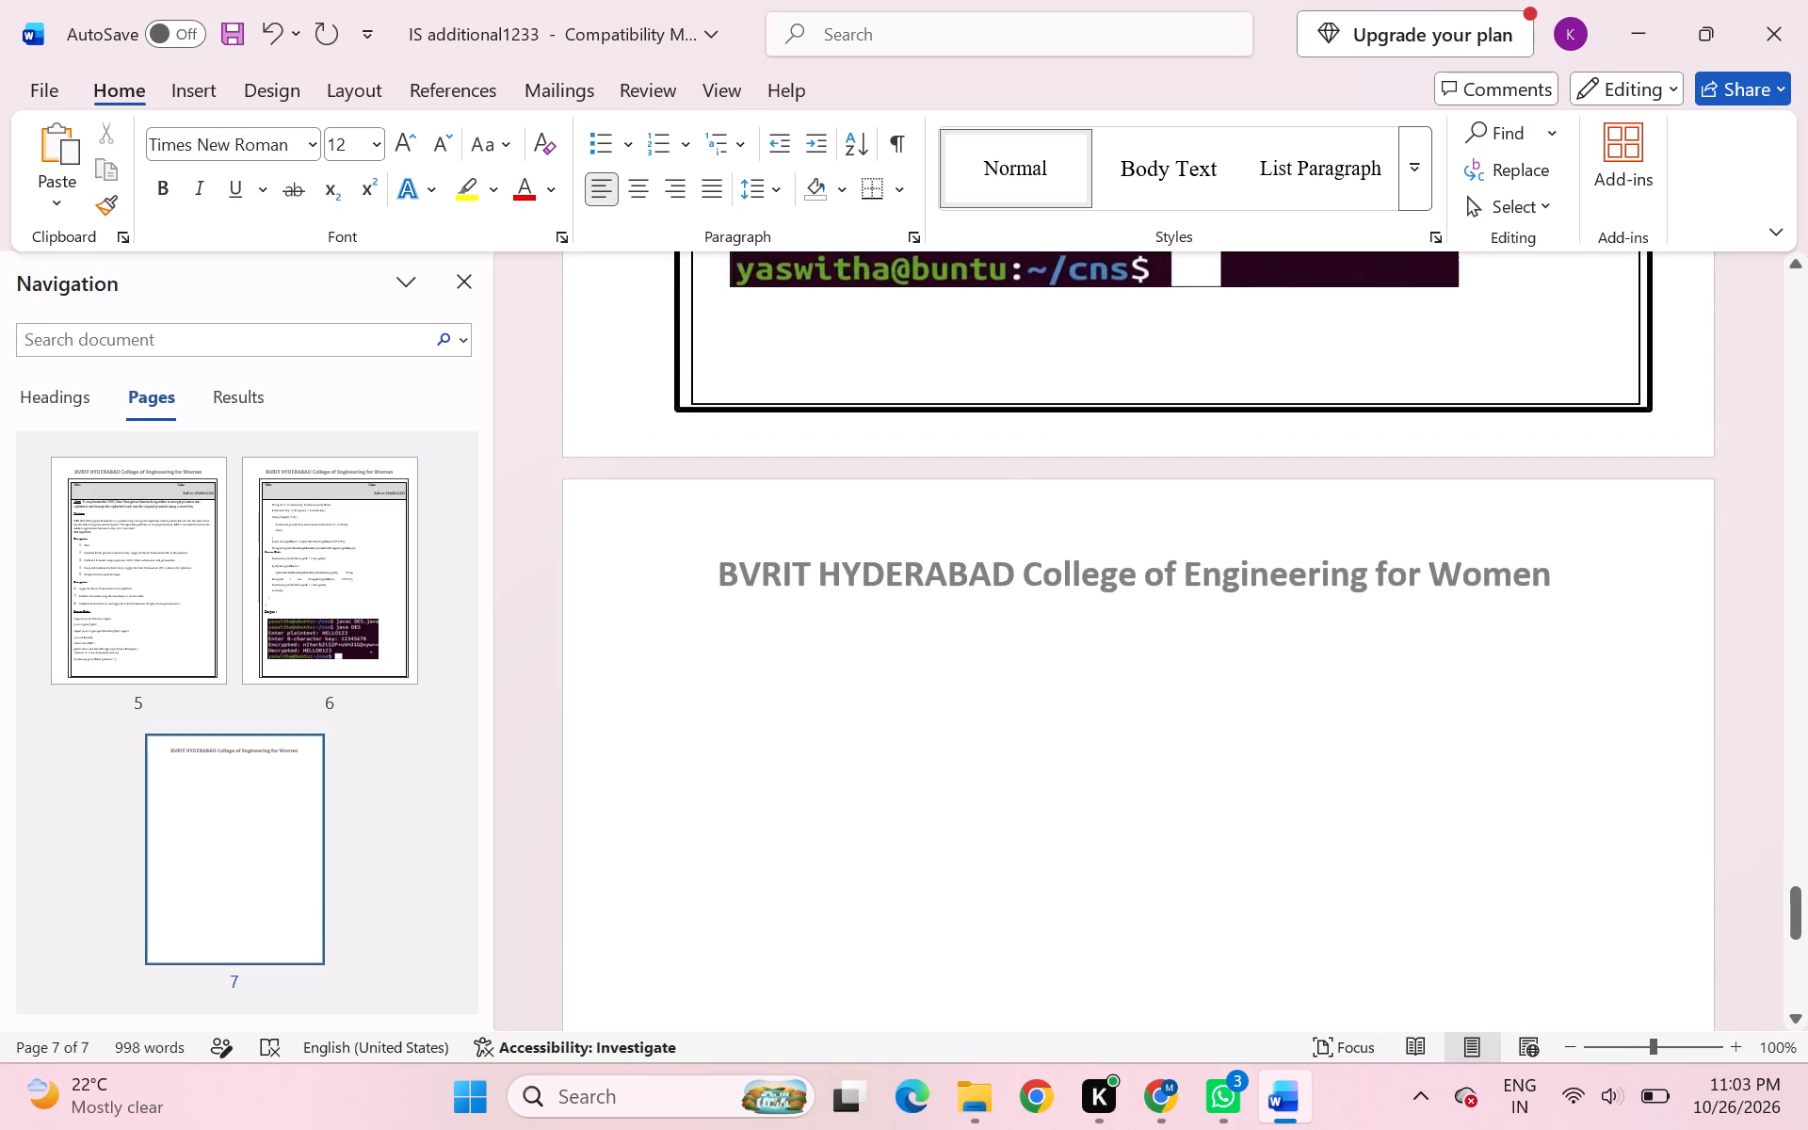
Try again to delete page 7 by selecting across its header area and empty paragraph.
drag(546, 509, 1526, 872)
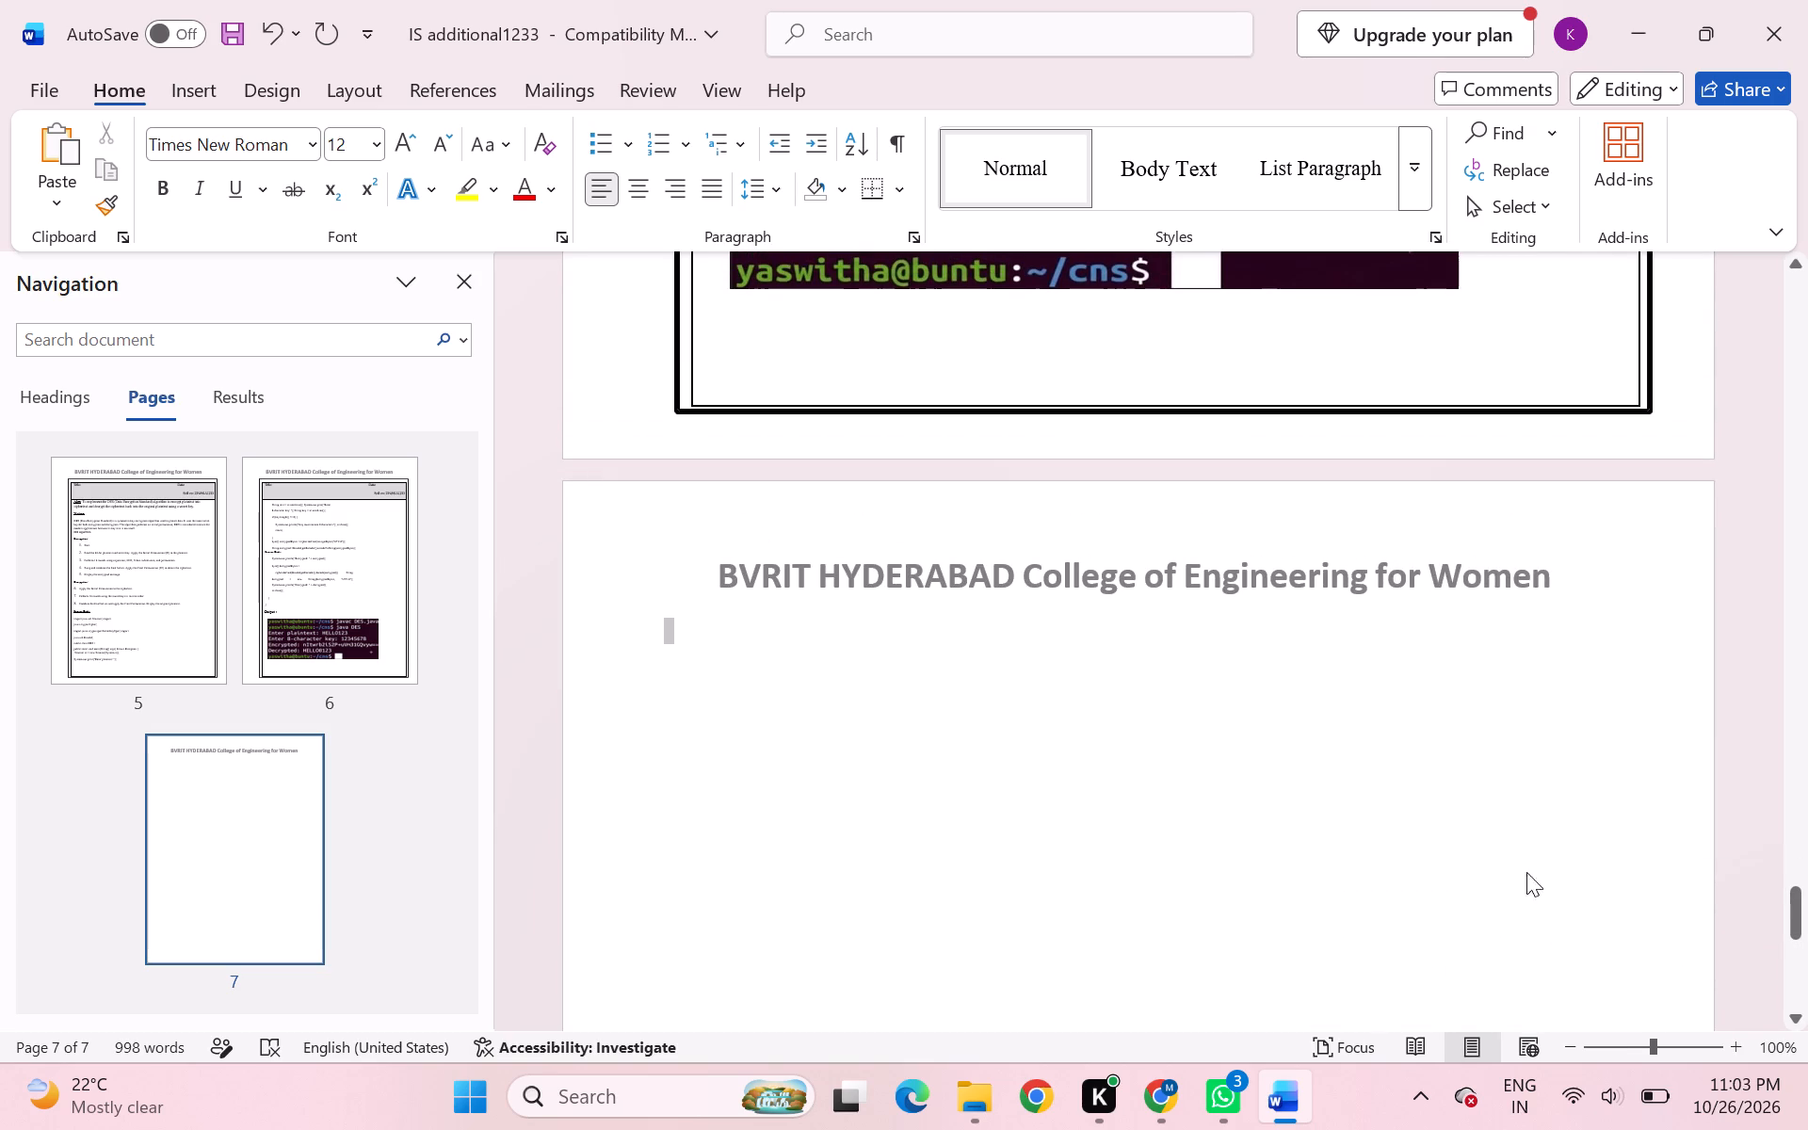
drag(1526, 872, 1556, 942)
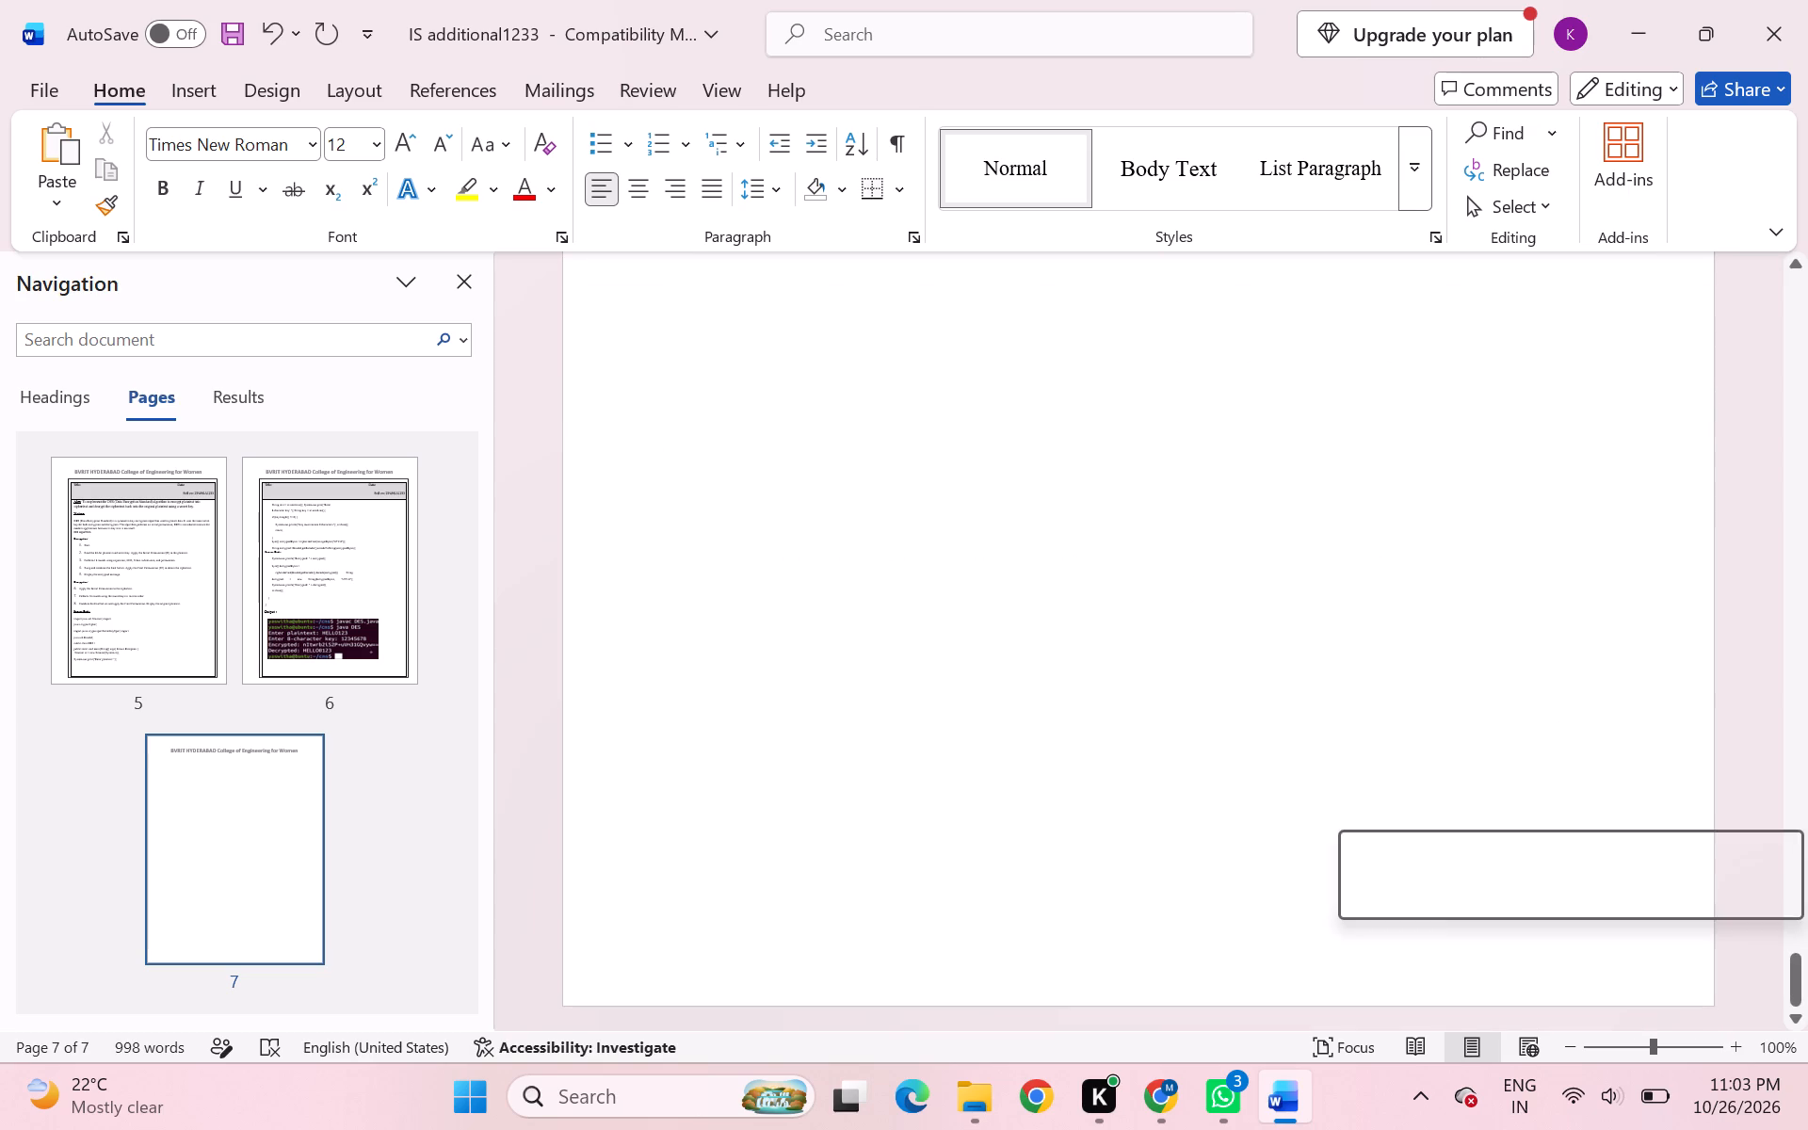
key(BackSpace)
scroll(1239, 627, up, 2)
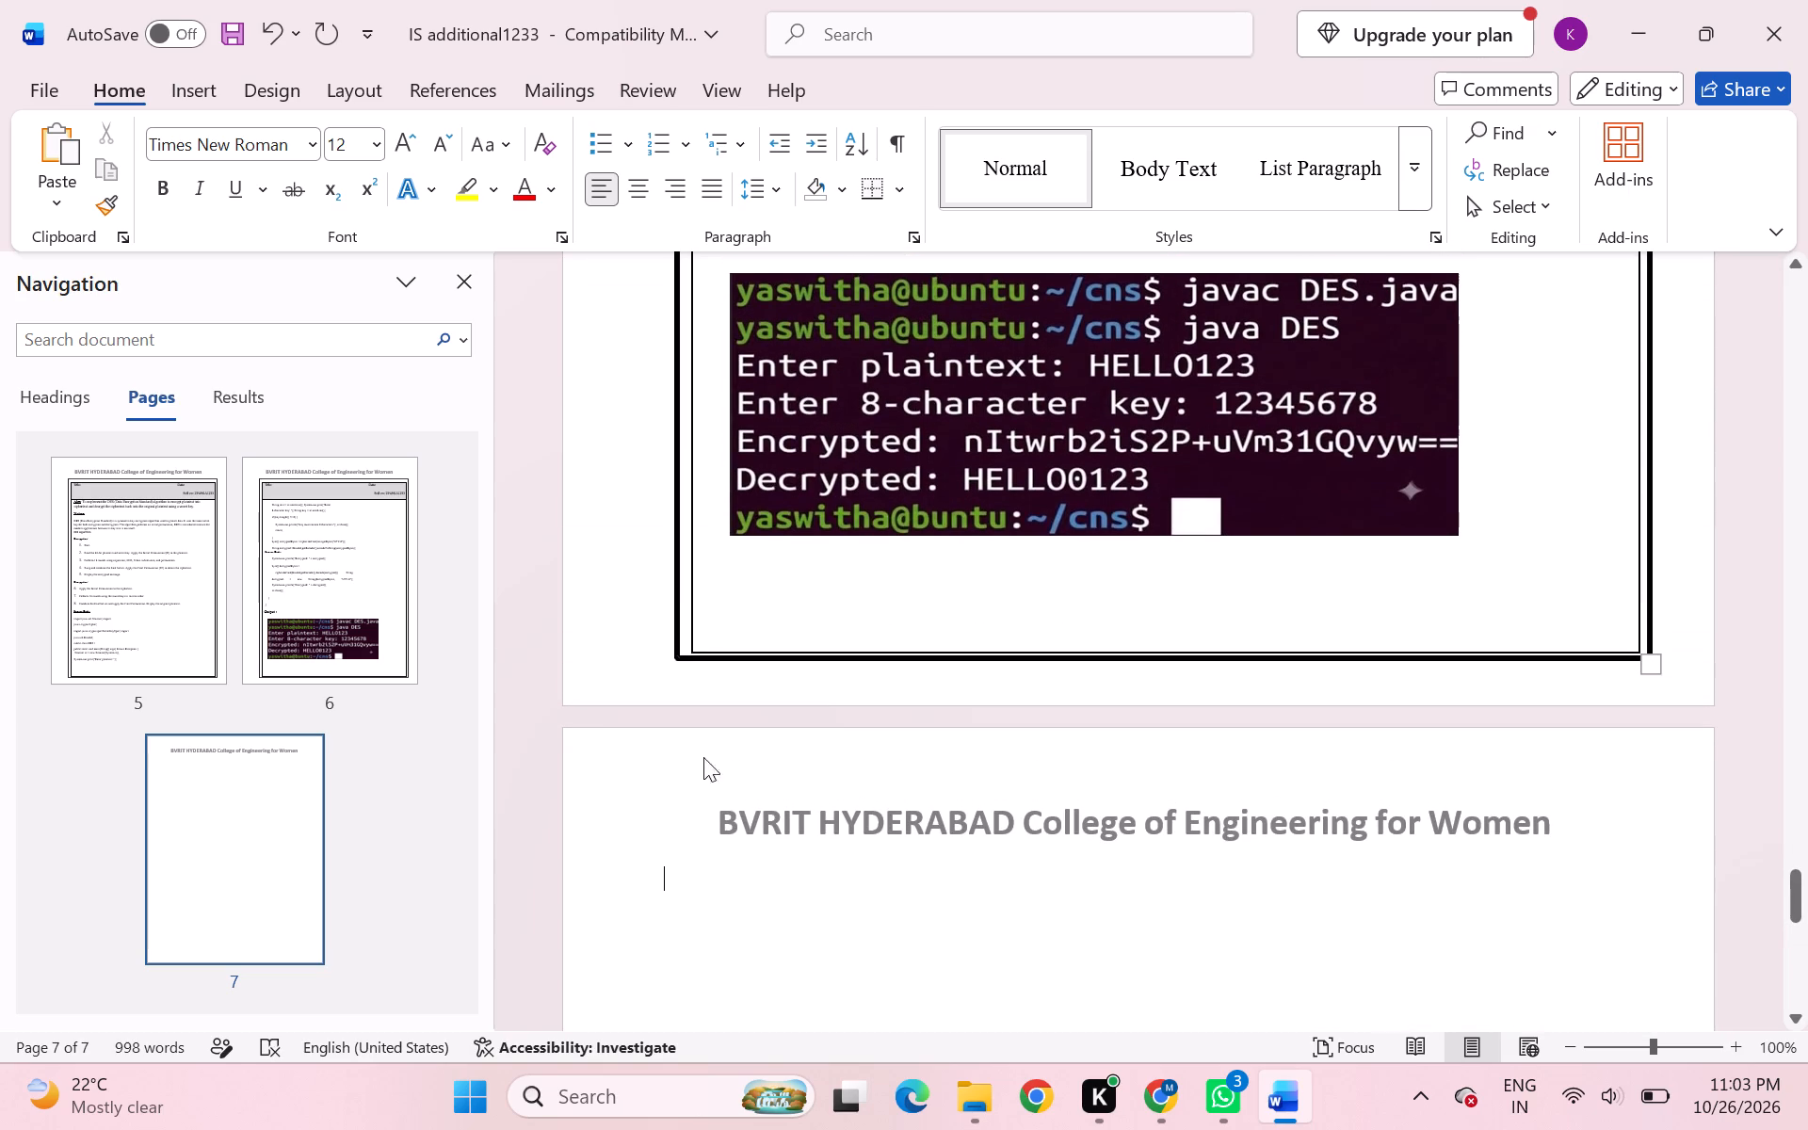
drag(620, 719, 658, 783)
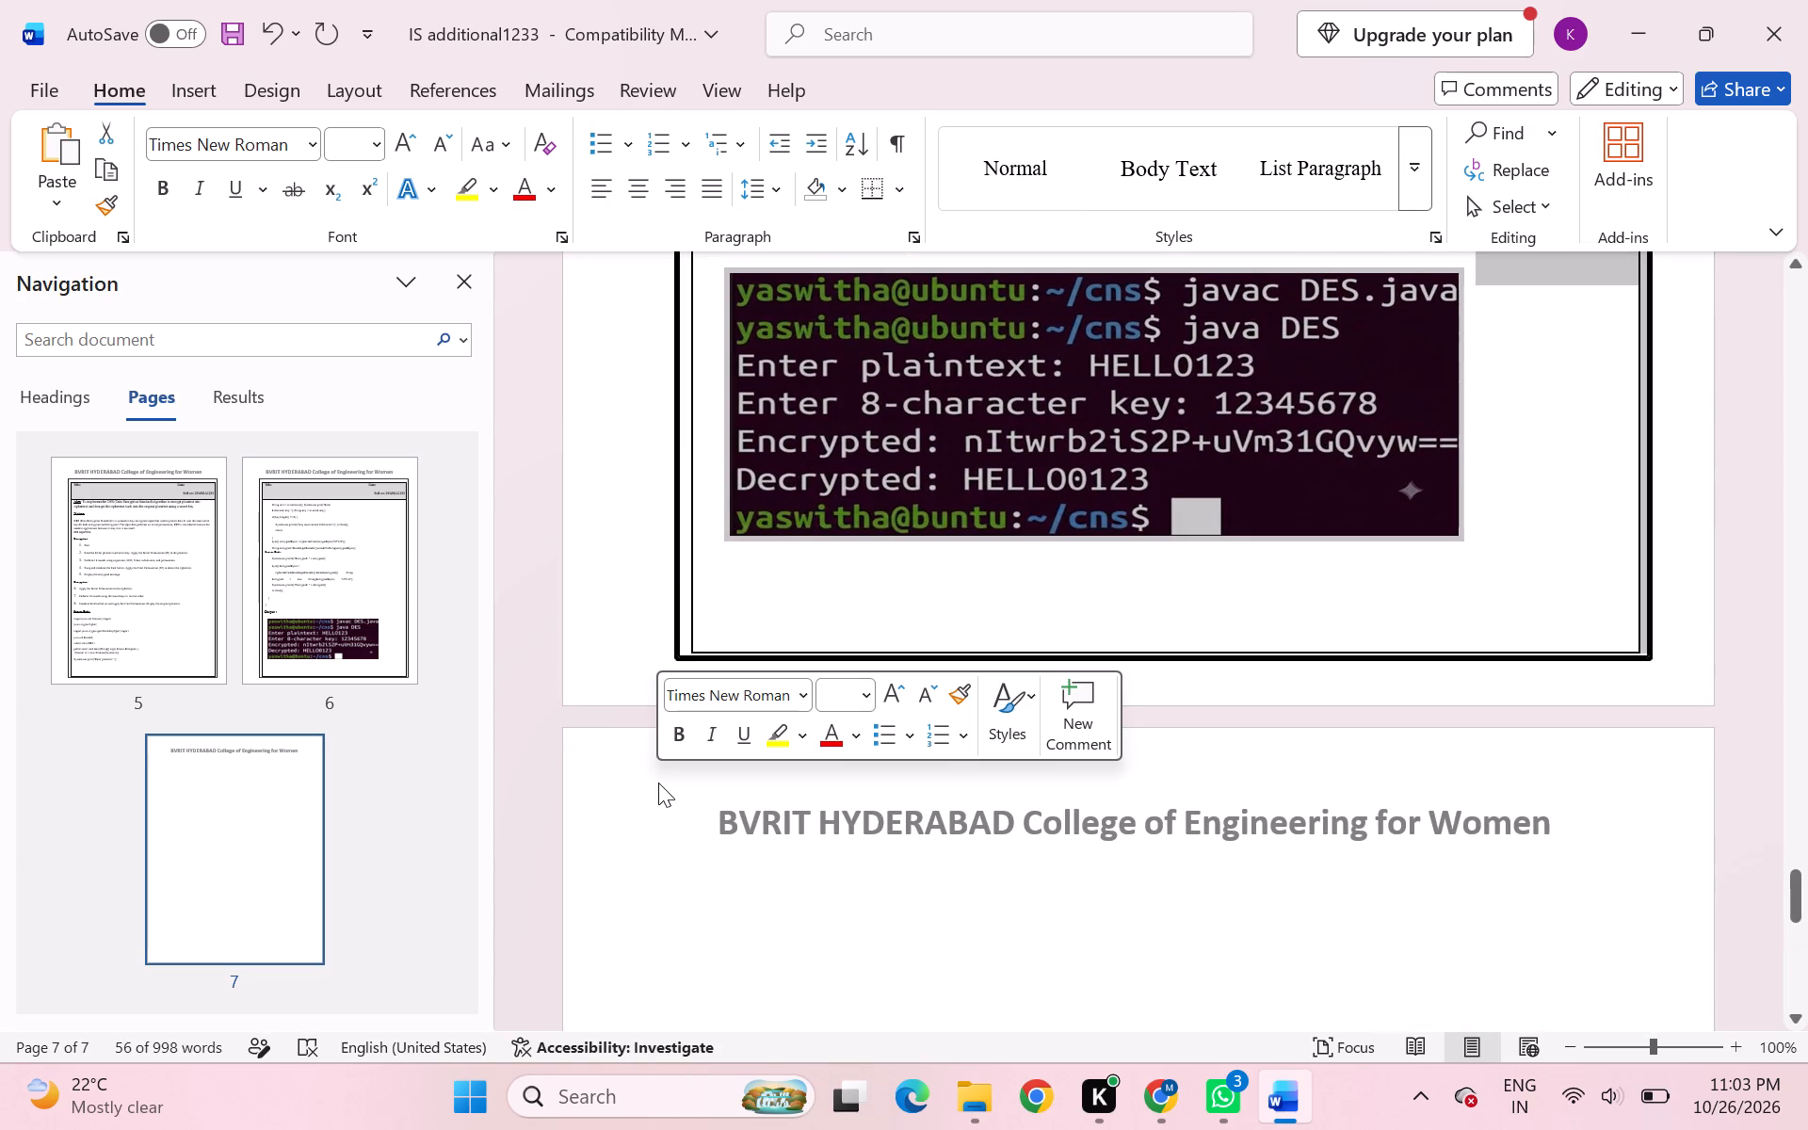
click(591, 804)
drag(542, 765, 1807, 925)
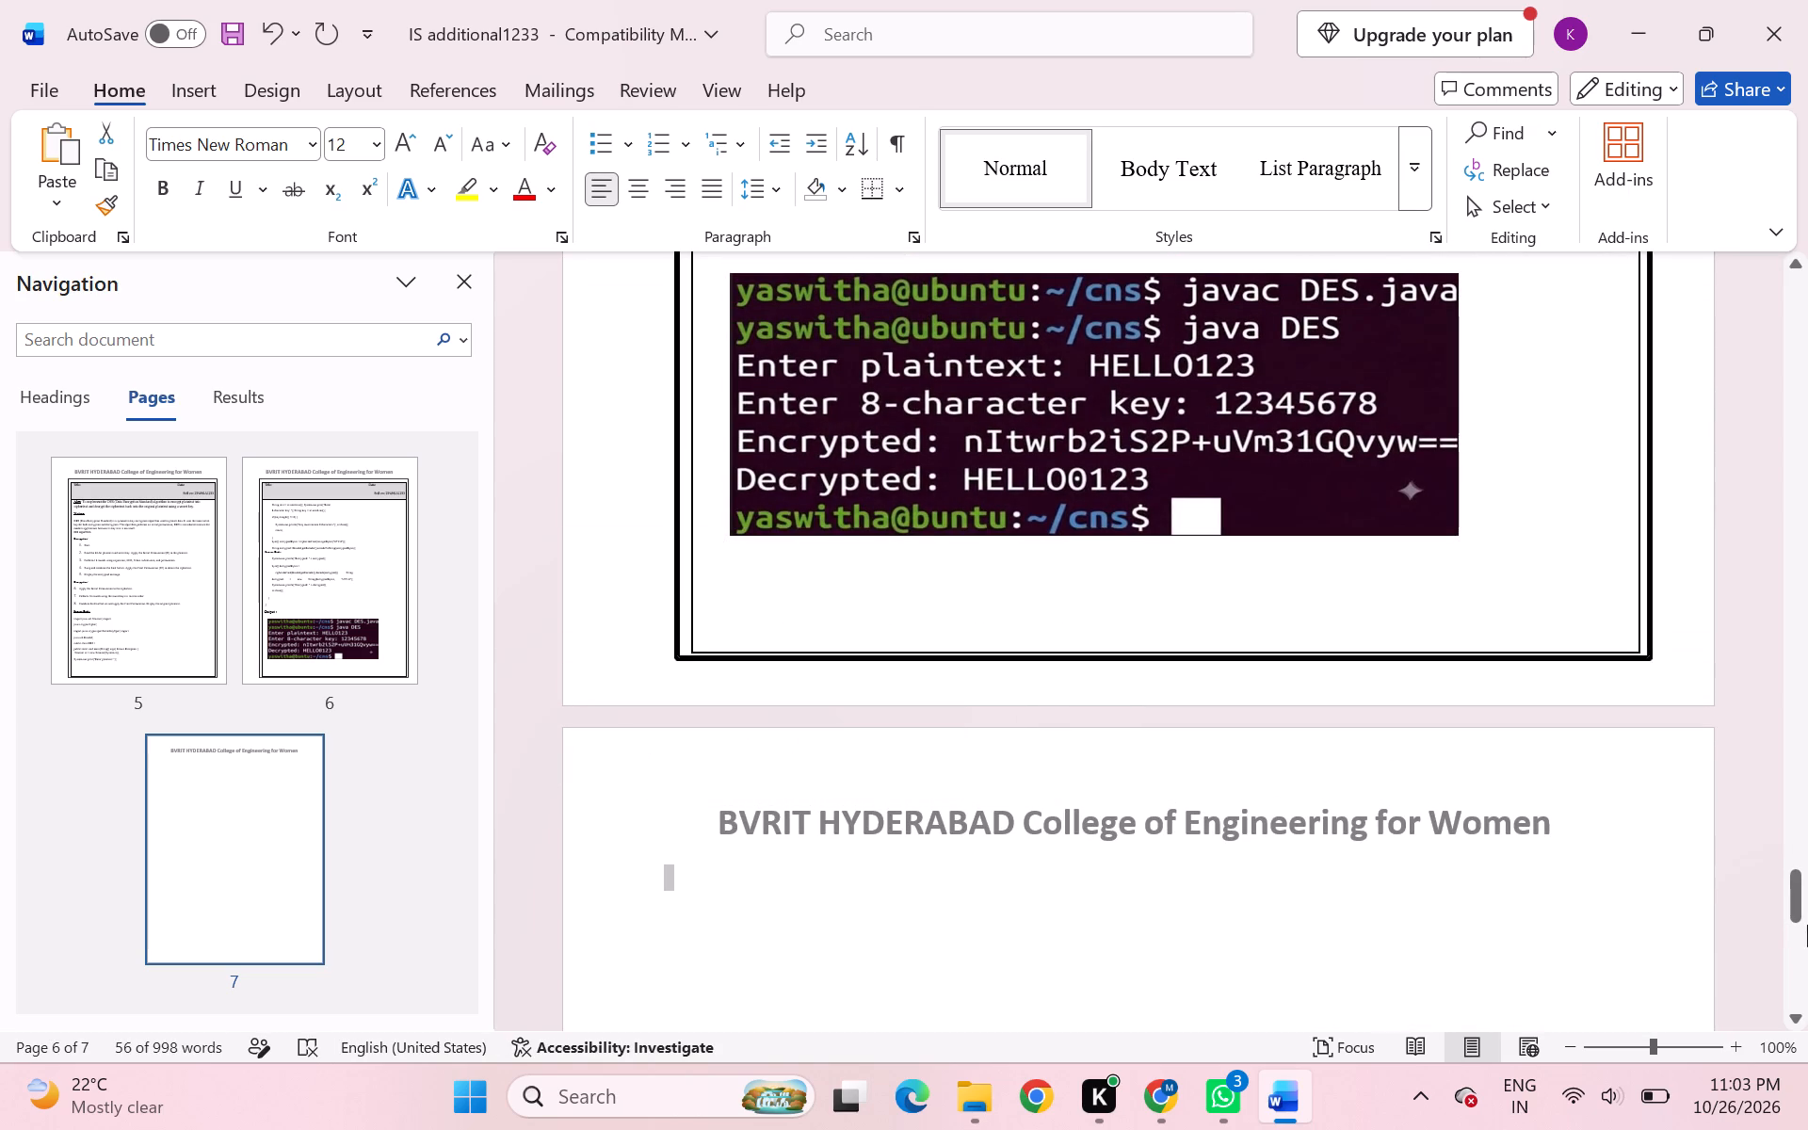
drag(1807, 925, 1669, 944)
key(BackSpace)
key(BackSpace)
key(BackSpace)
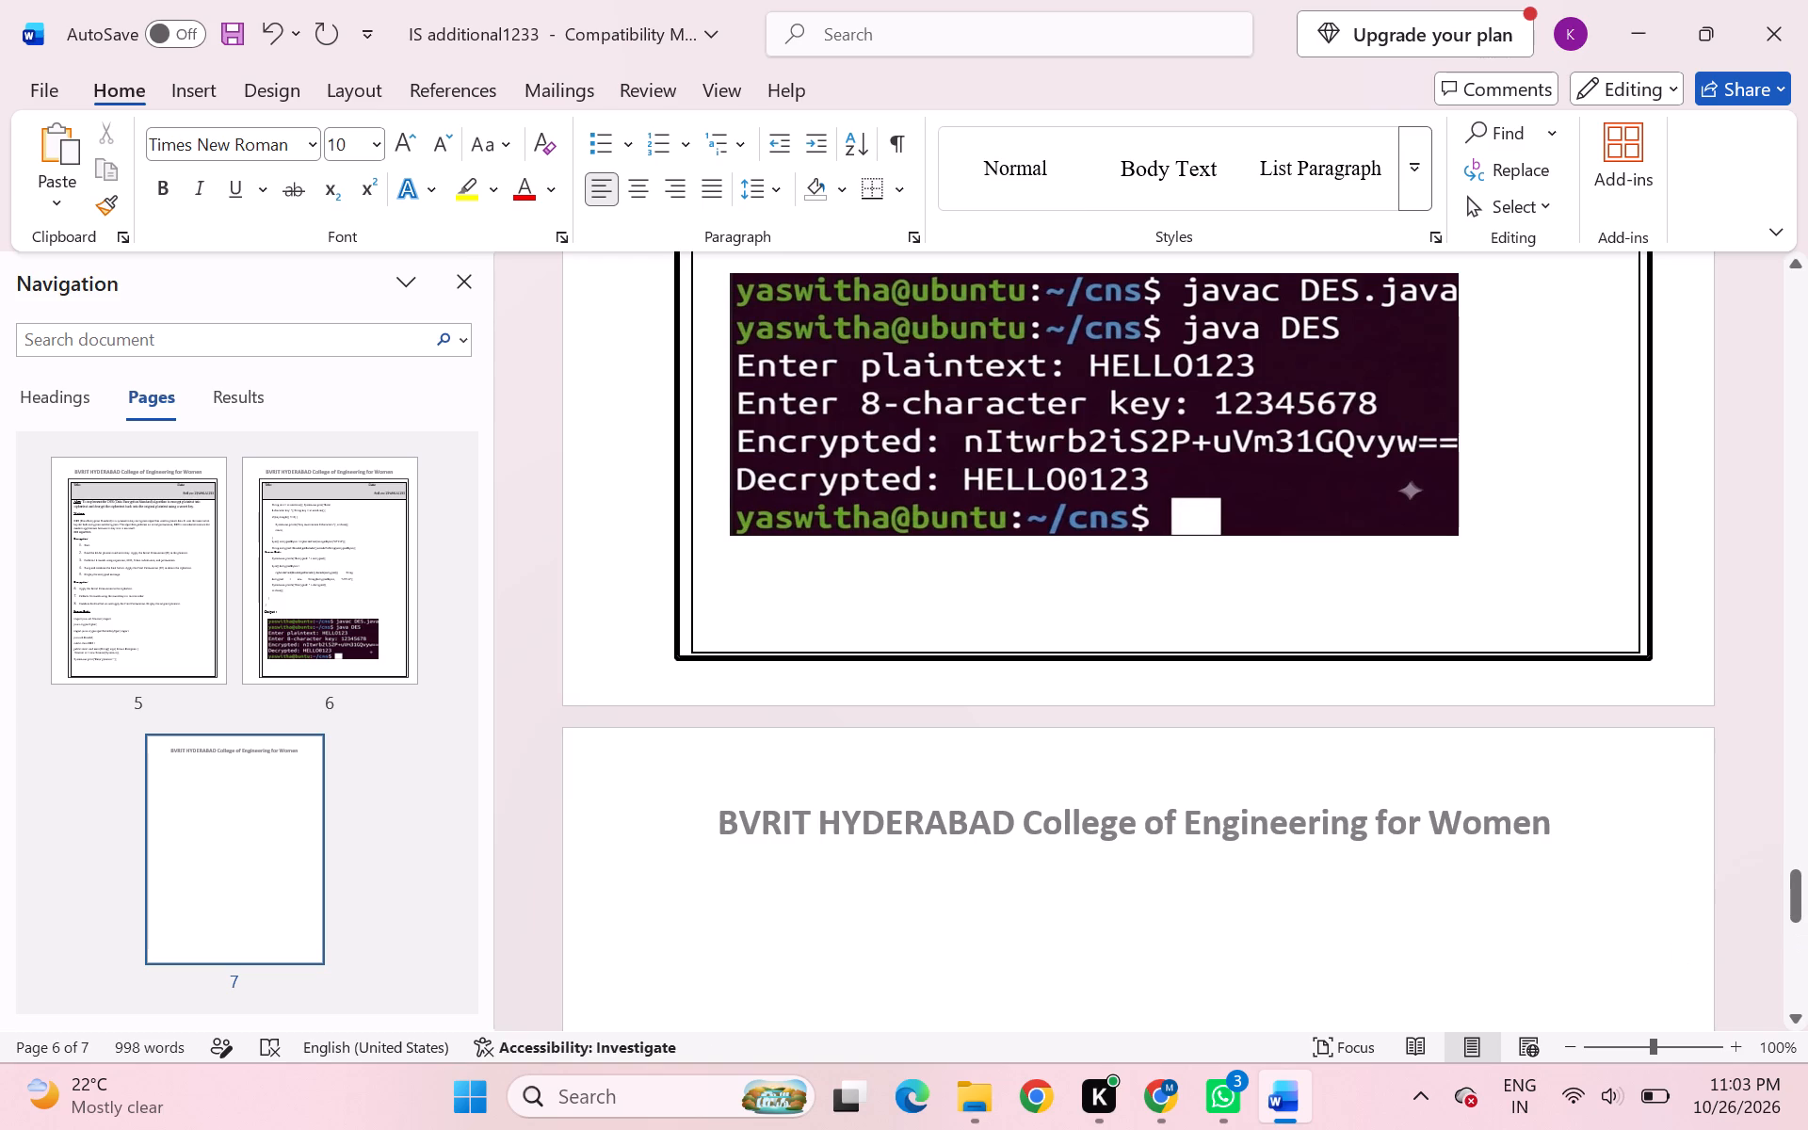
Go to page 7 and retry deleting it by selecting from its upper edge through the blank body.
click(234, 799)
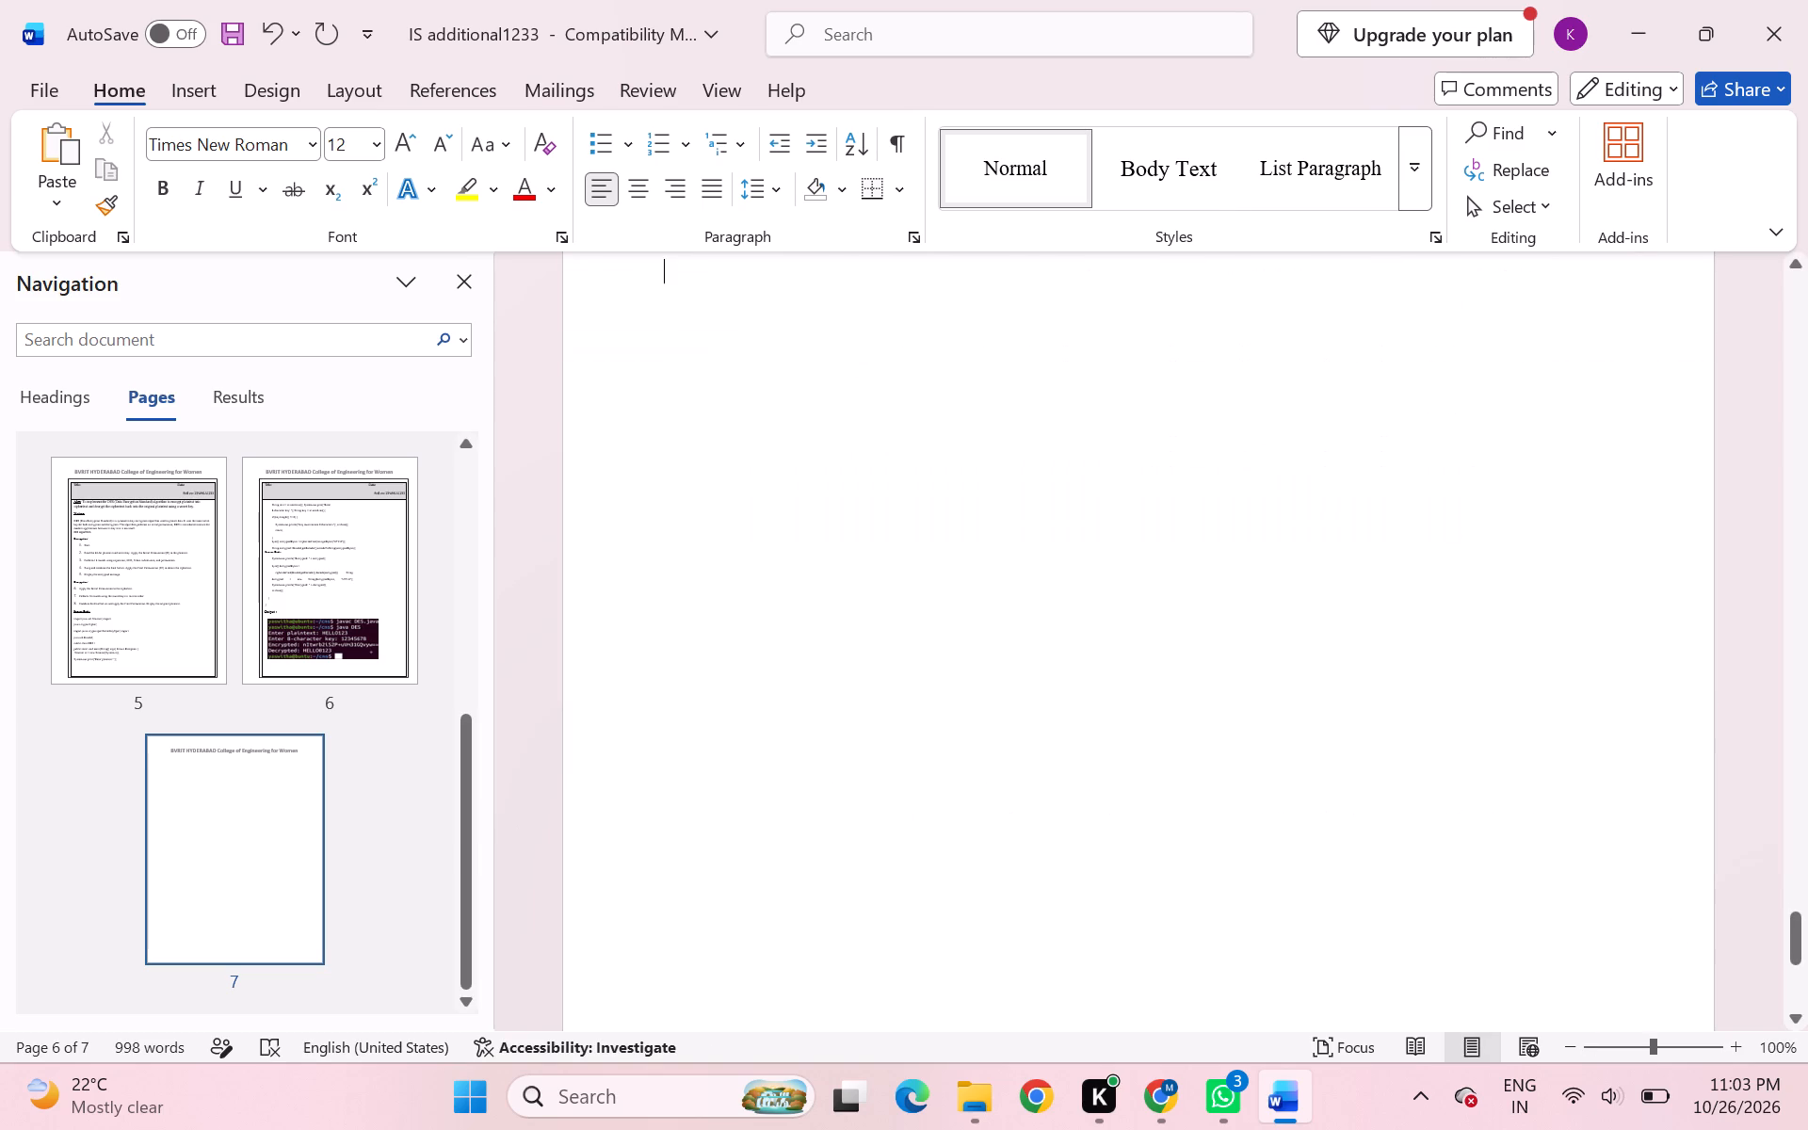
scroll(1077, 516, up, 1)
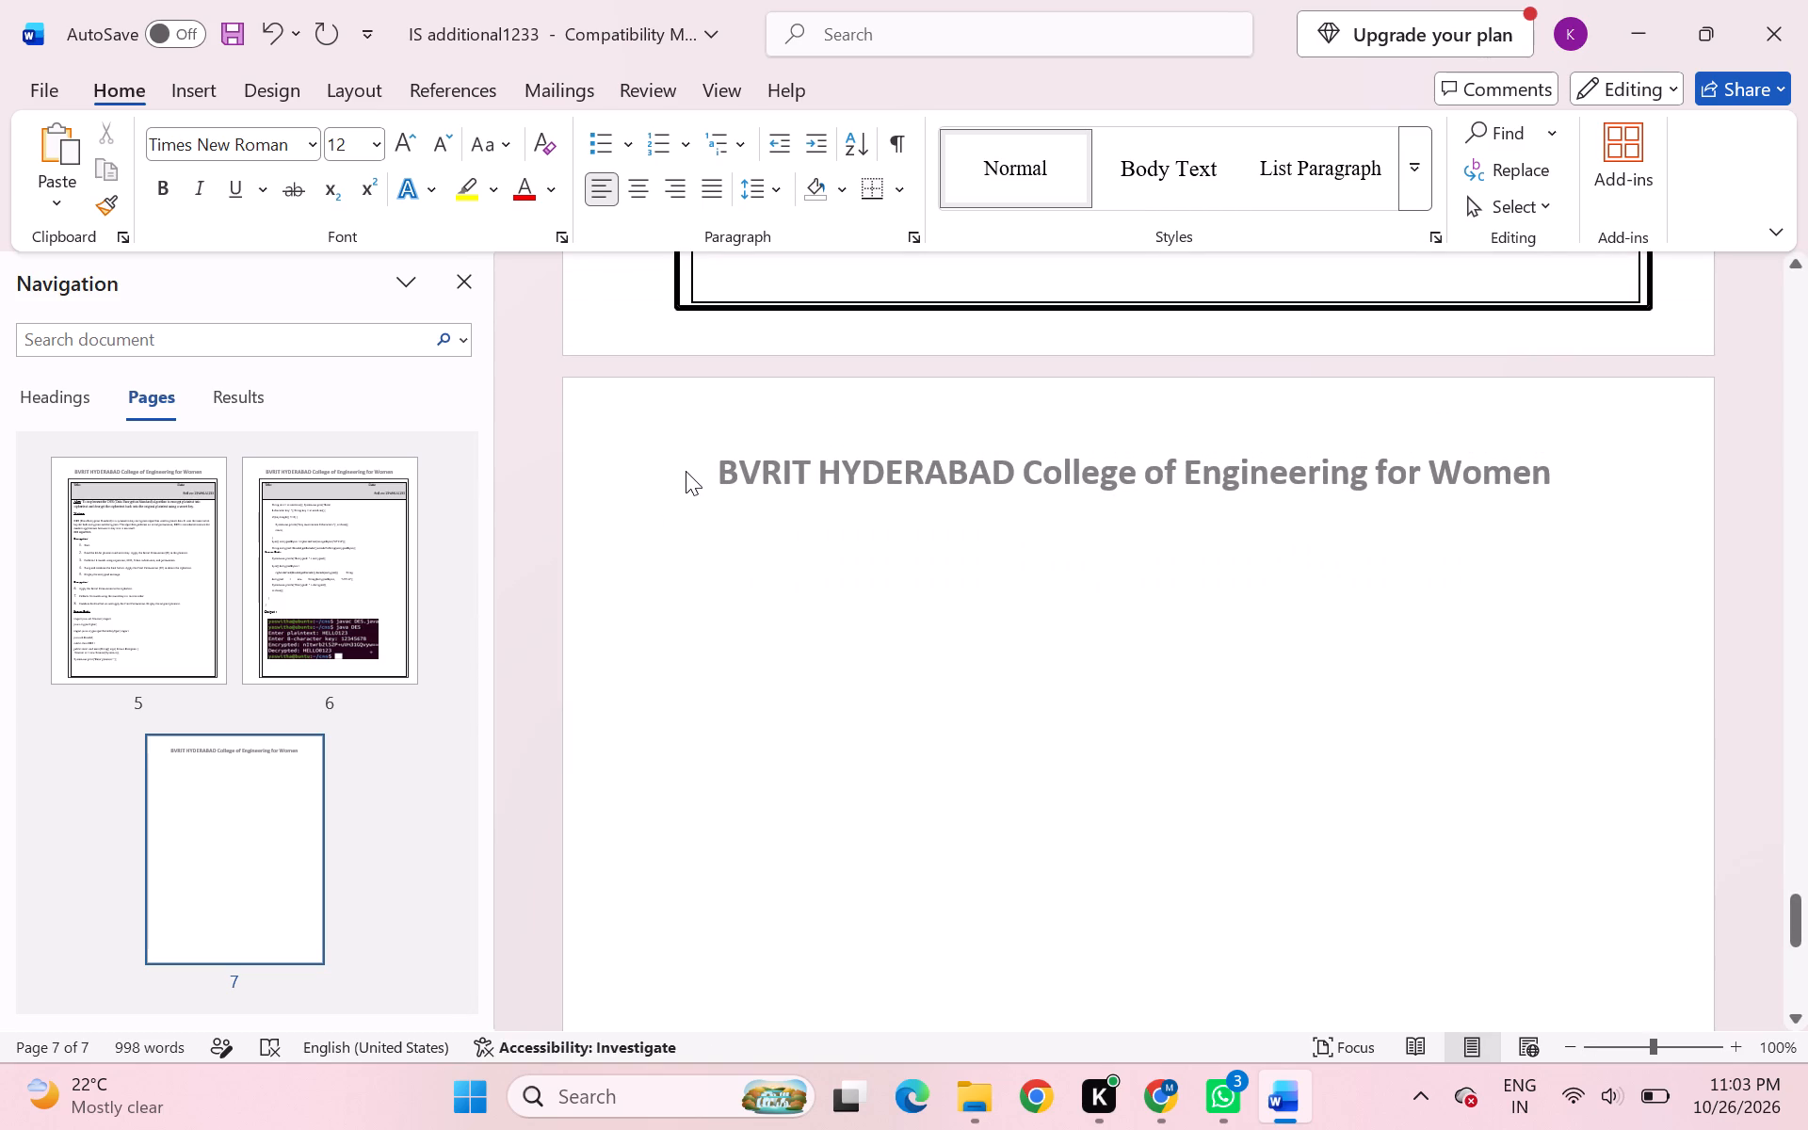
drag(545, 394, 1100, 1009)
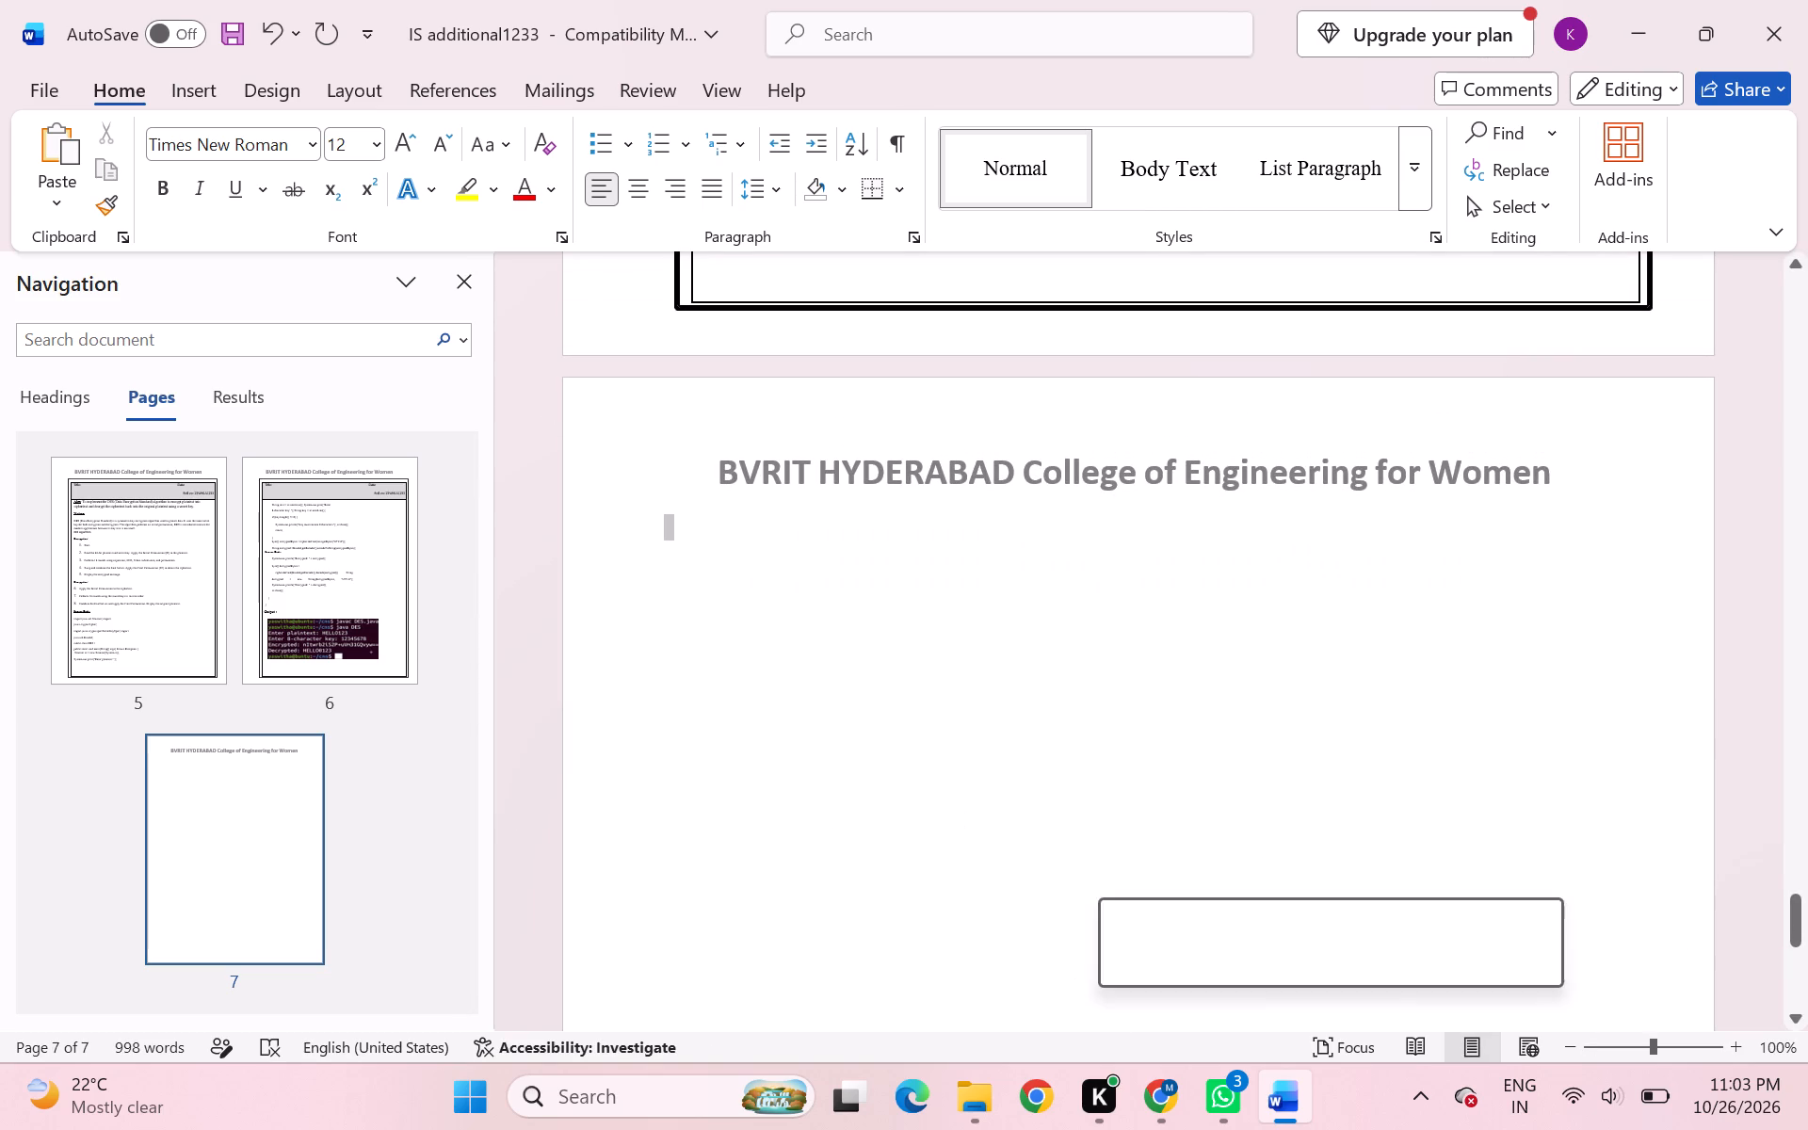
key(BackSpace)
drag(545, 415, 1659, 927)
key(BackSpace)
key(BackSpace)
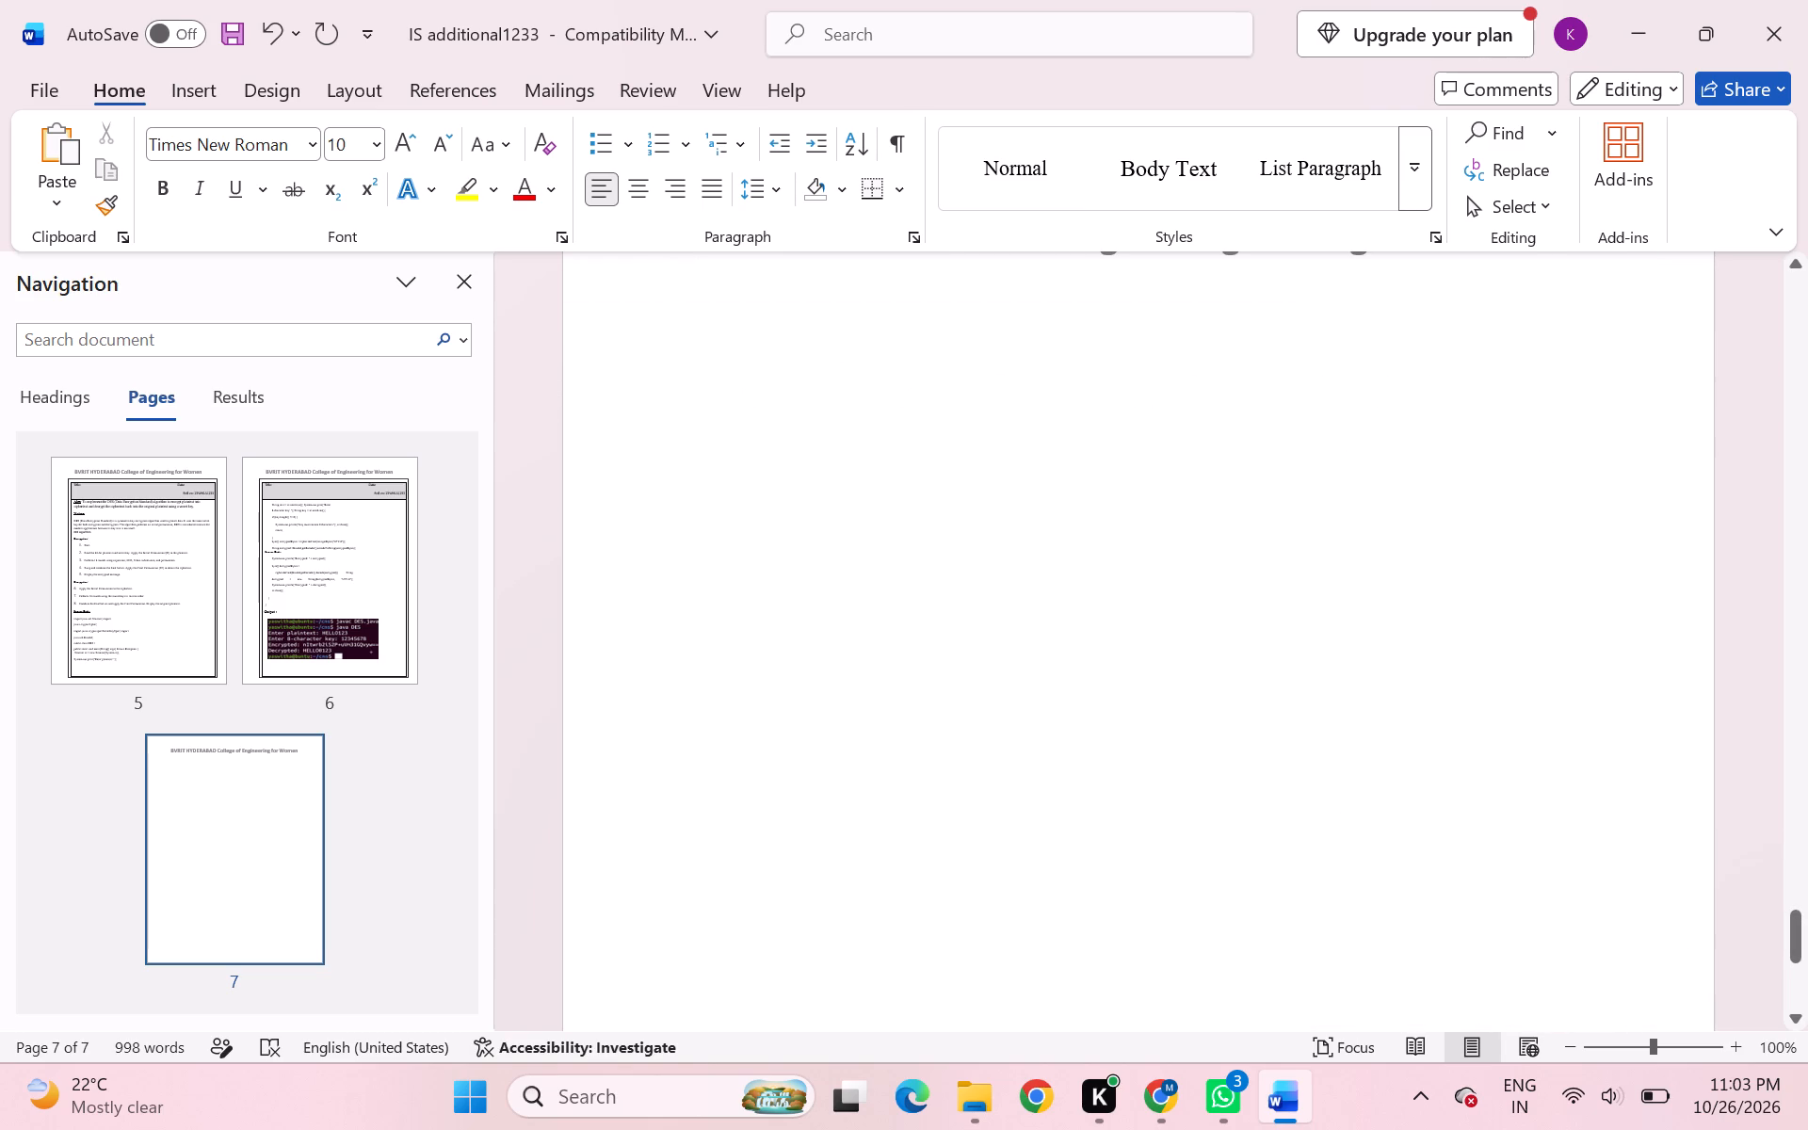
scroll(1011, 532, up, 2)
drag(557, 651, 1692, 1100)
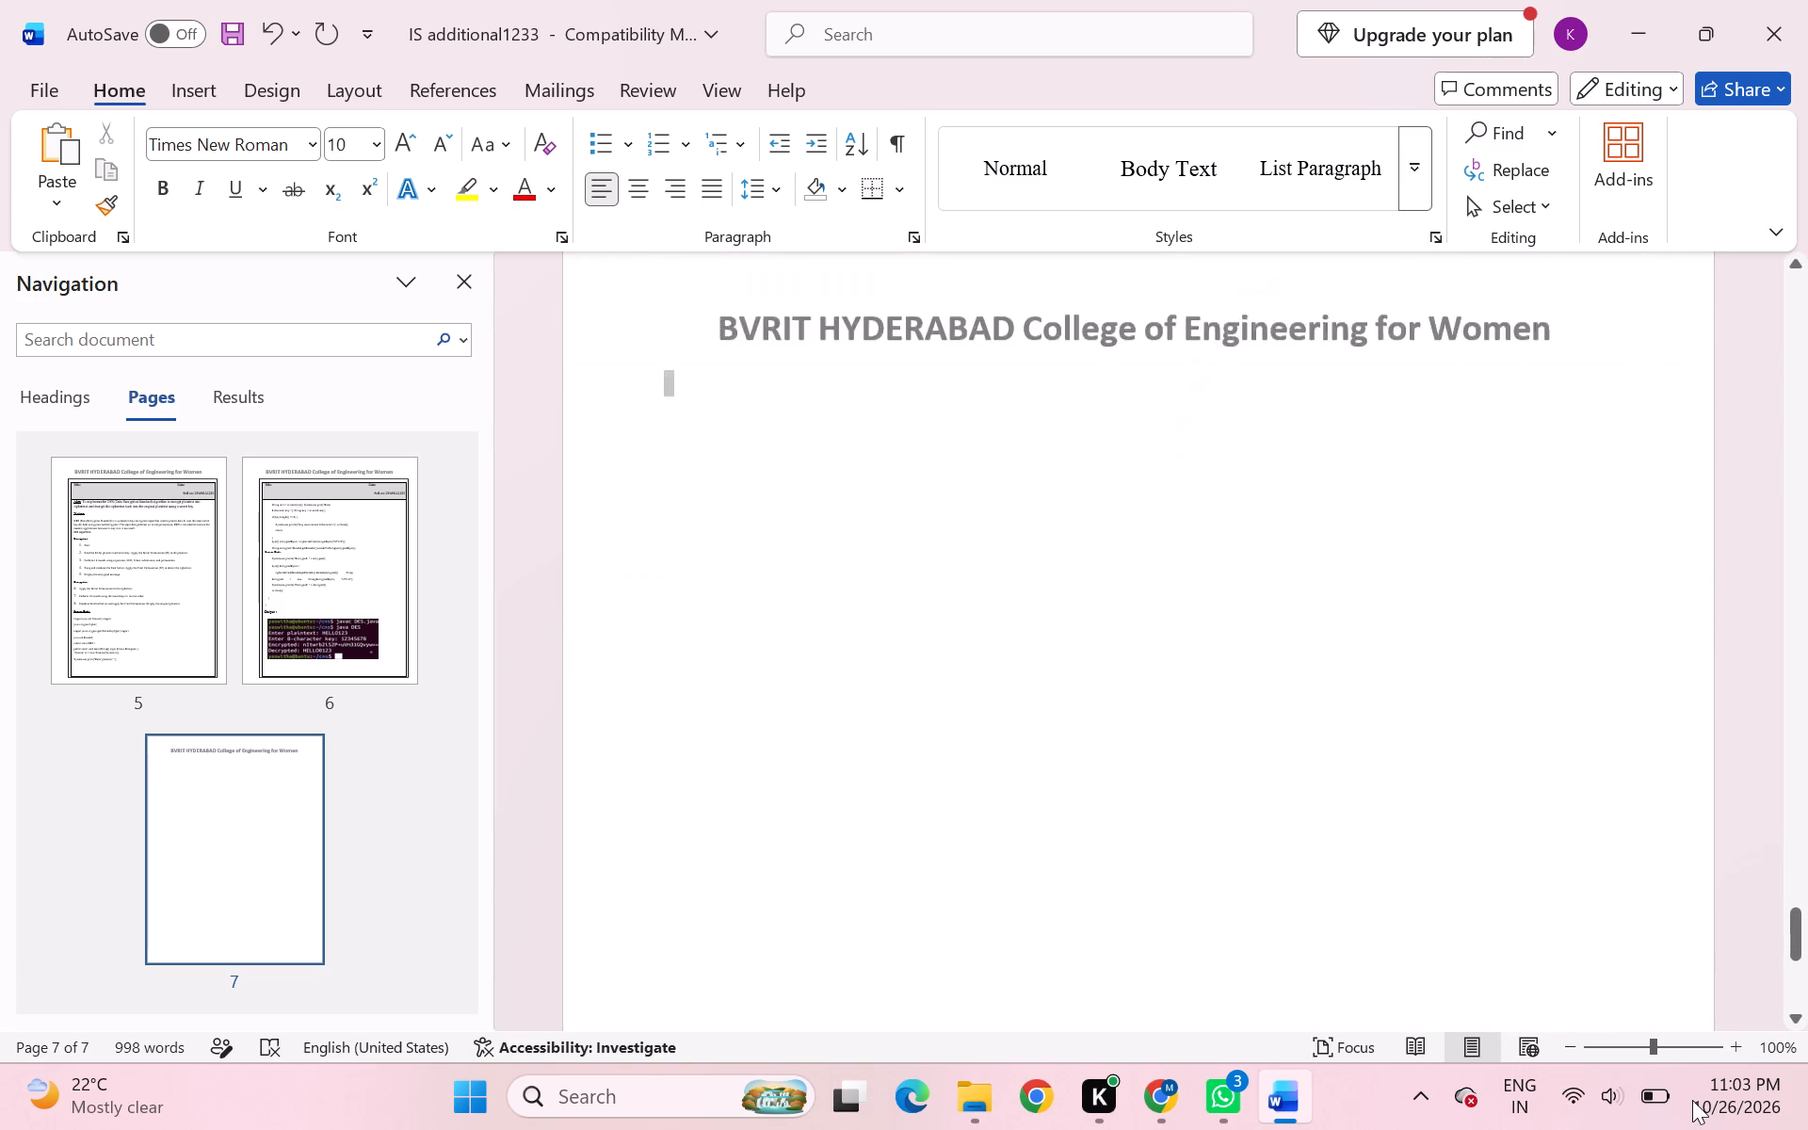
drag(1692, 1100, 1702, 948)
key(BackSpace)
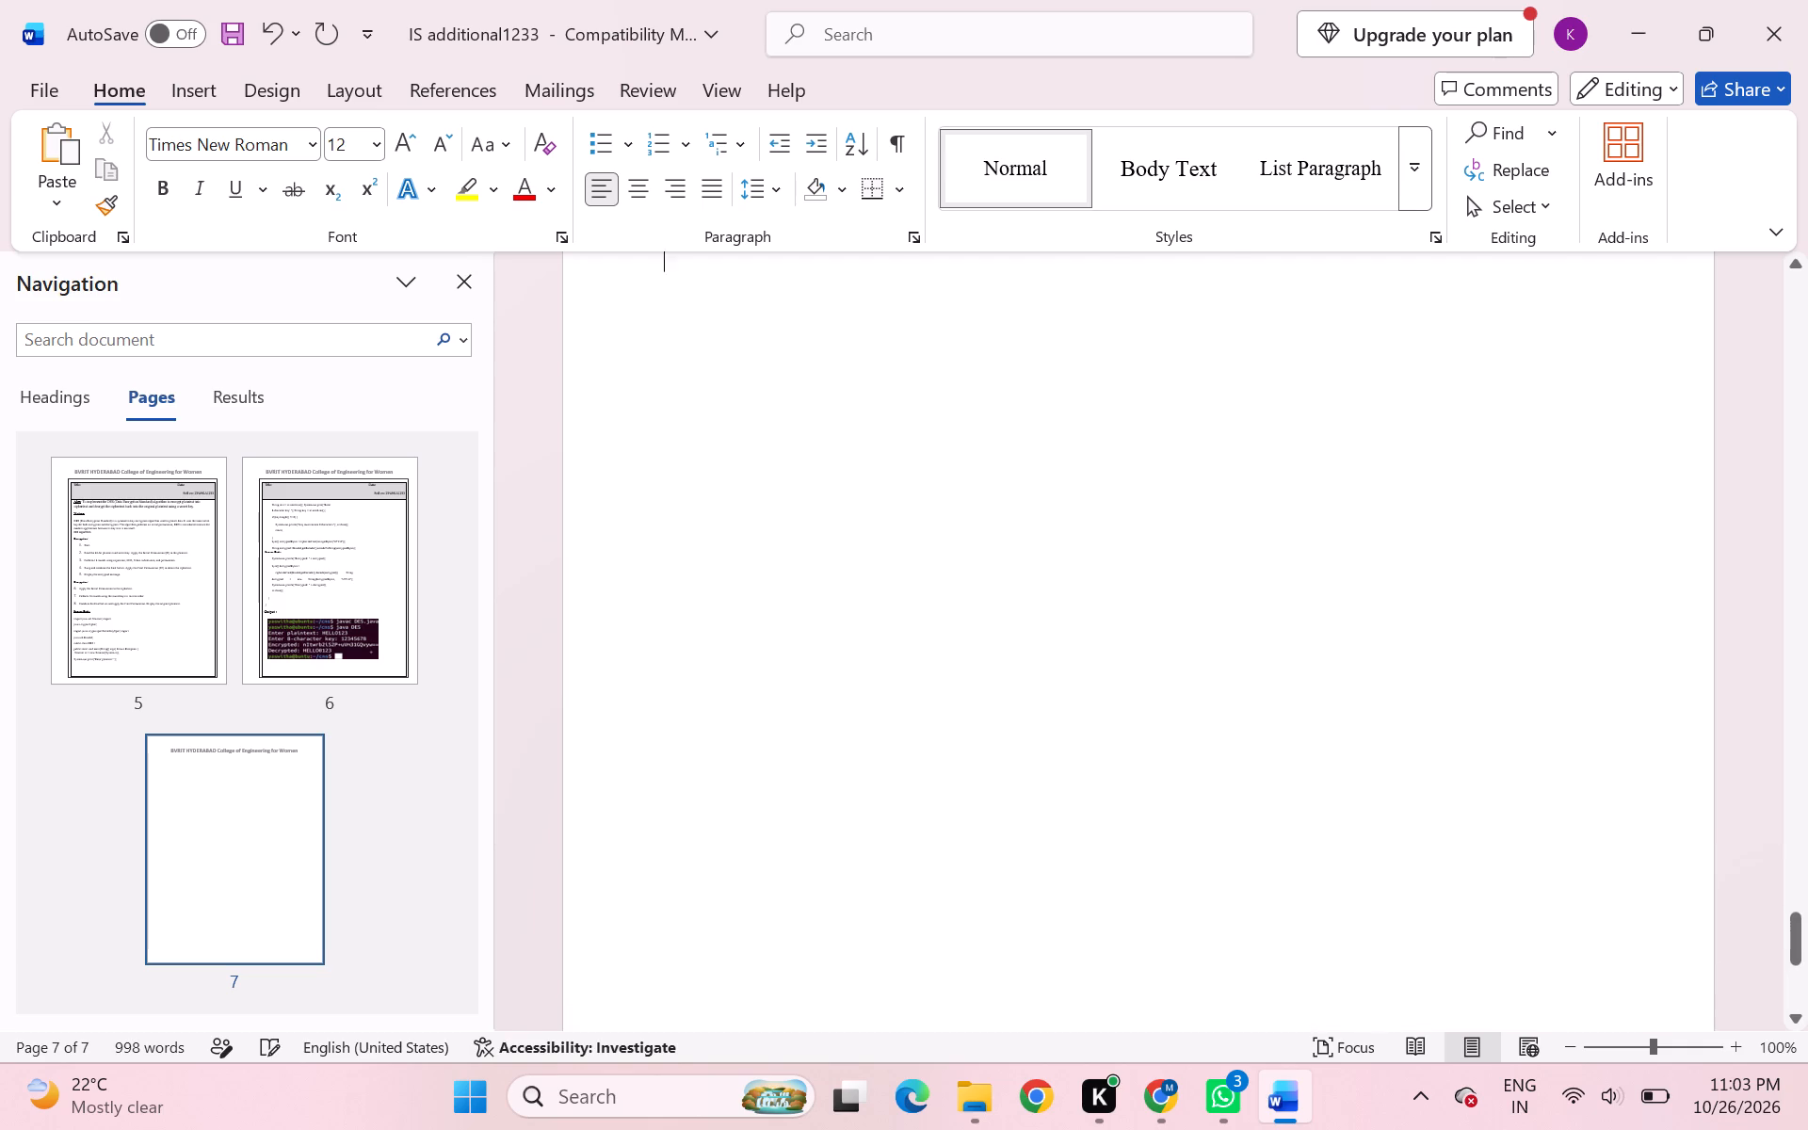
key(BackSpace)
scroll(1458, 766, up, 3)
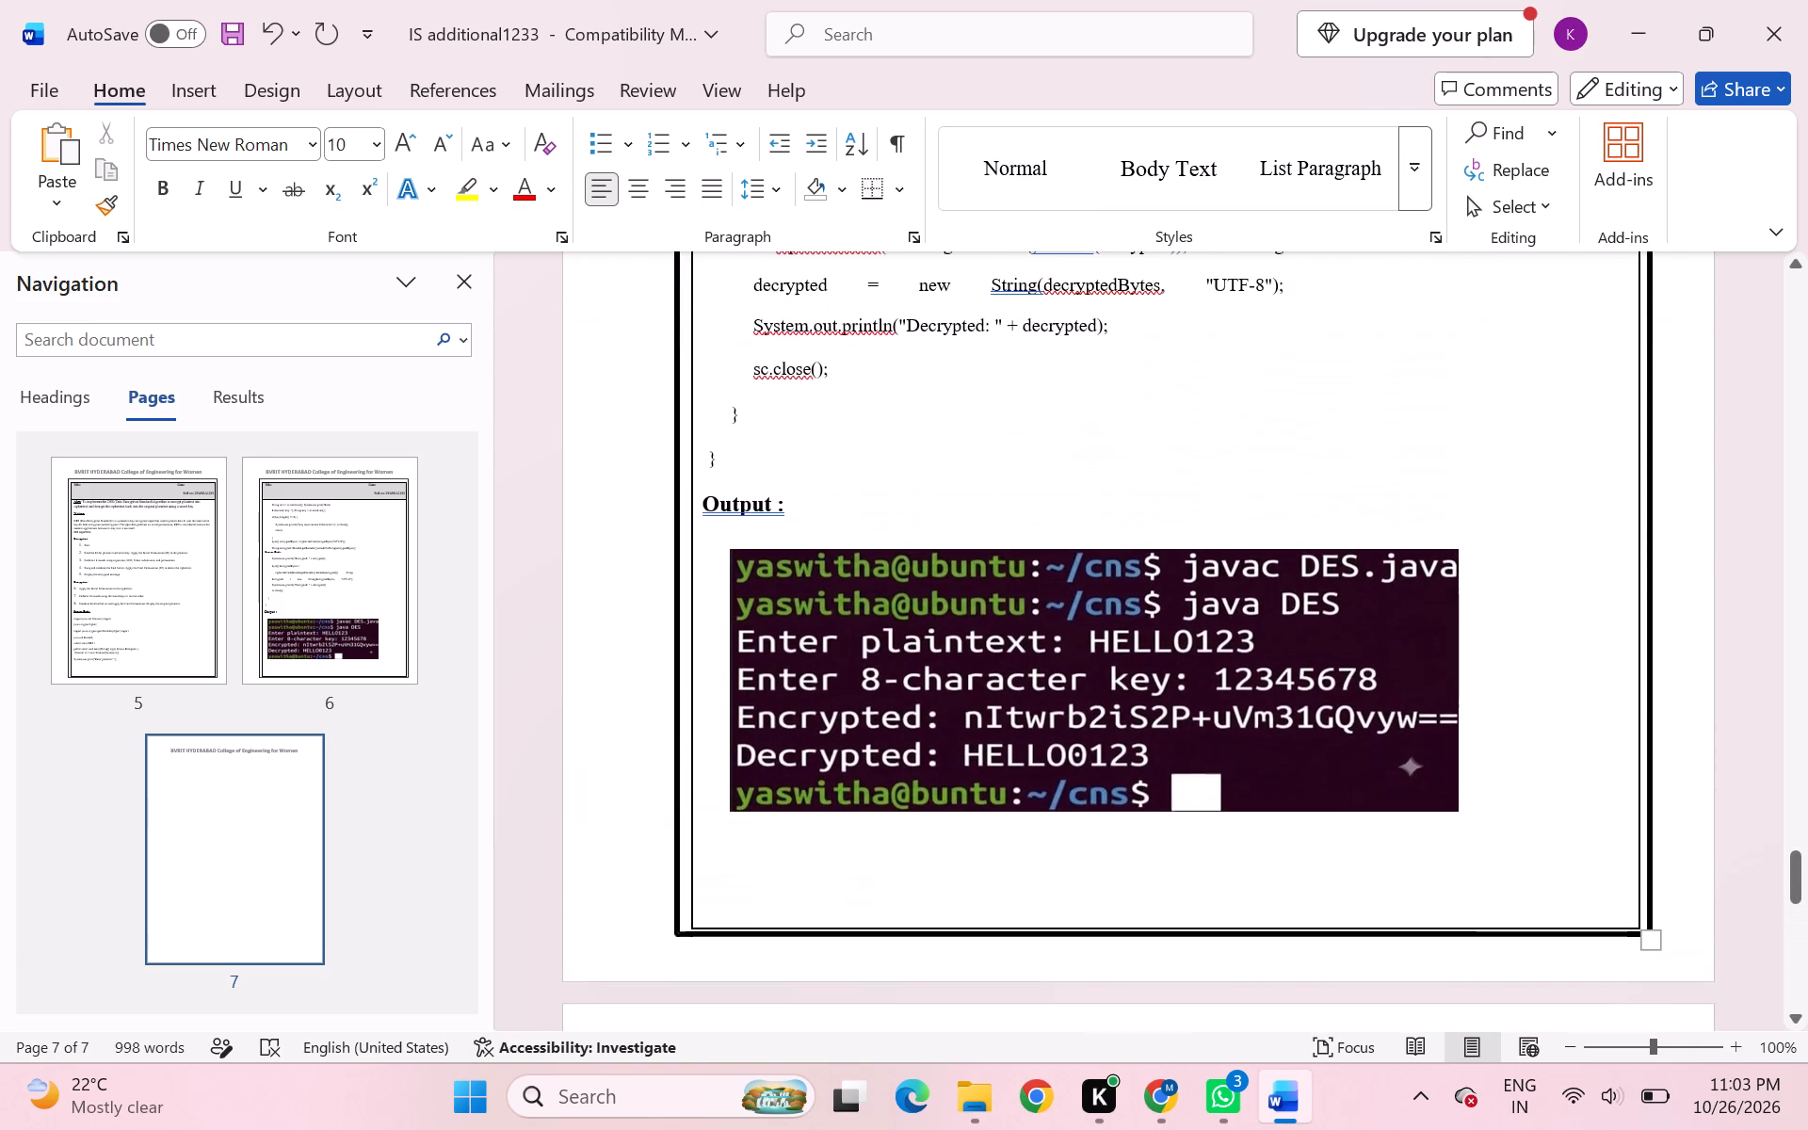
Reduce the DES output image's height slightly from its bottom edge on page 6.
click(1234, 682)
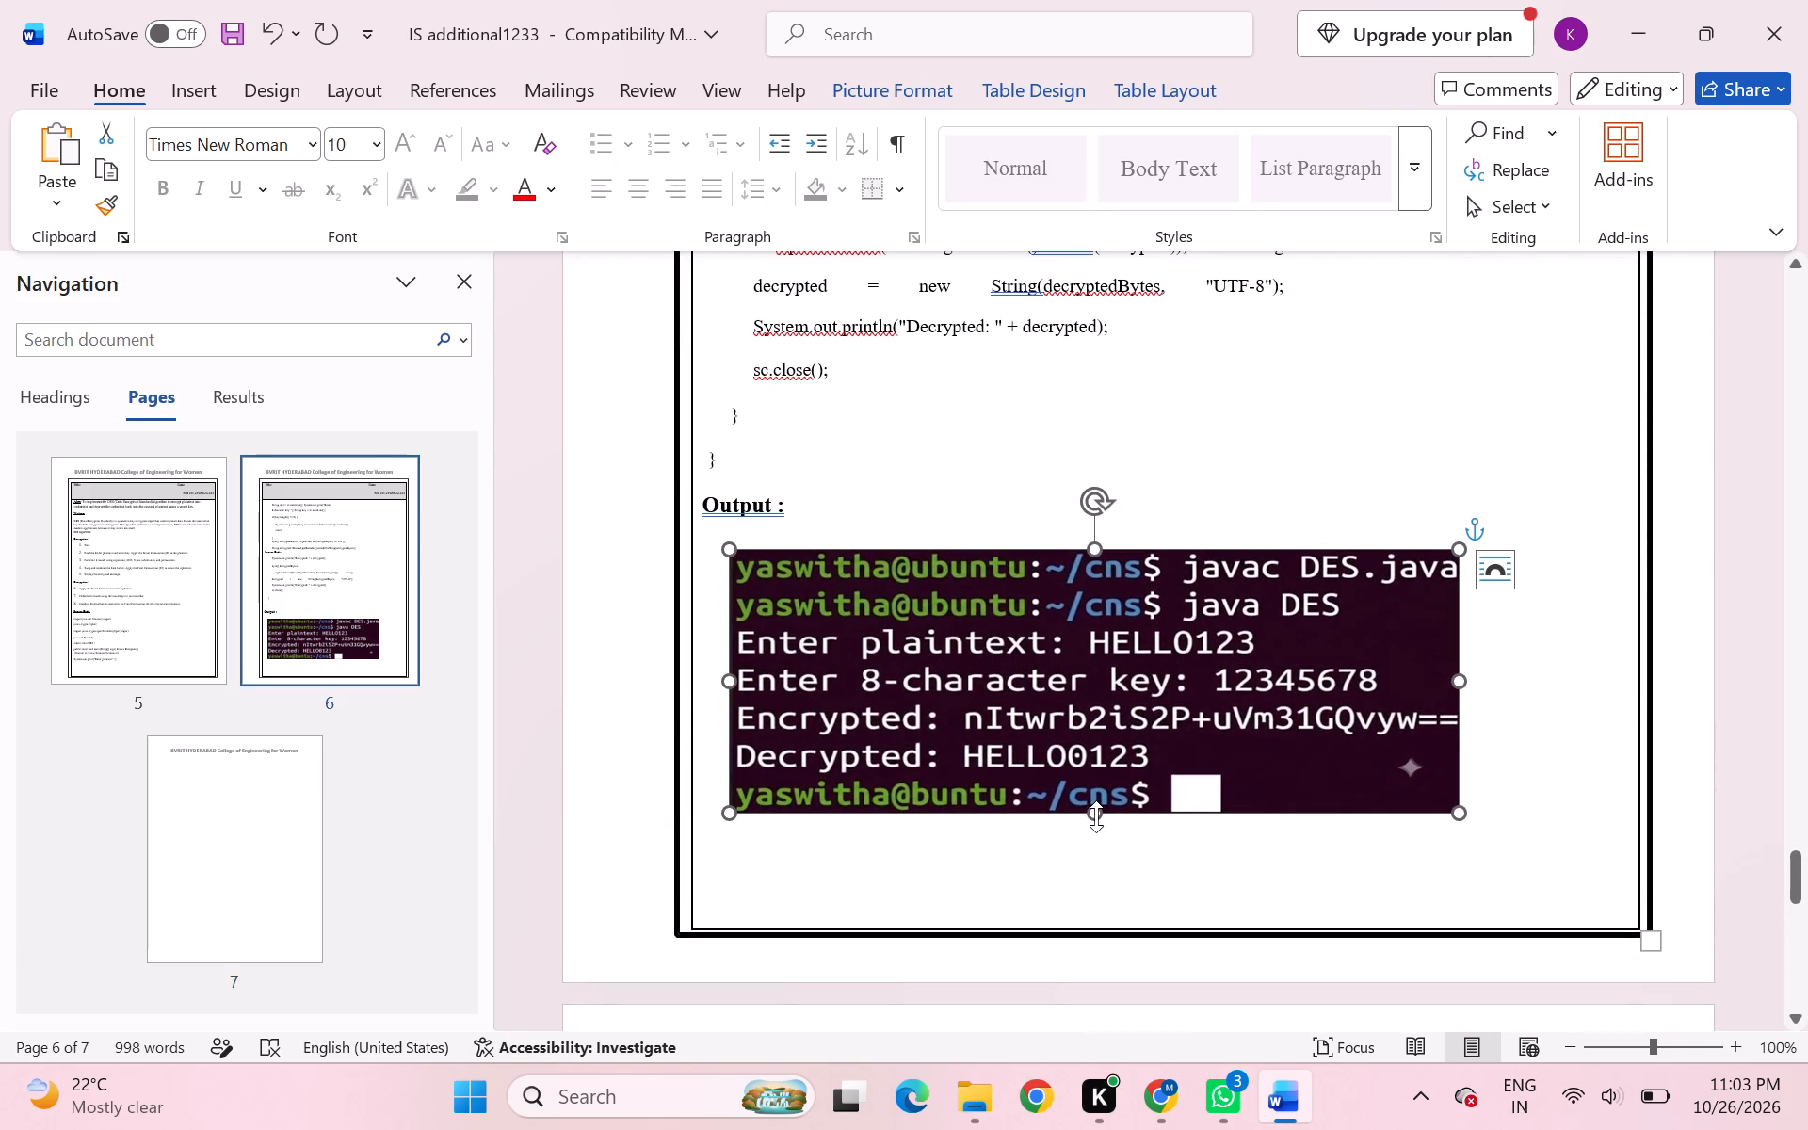
drag(1096, 816, 1091, 792)
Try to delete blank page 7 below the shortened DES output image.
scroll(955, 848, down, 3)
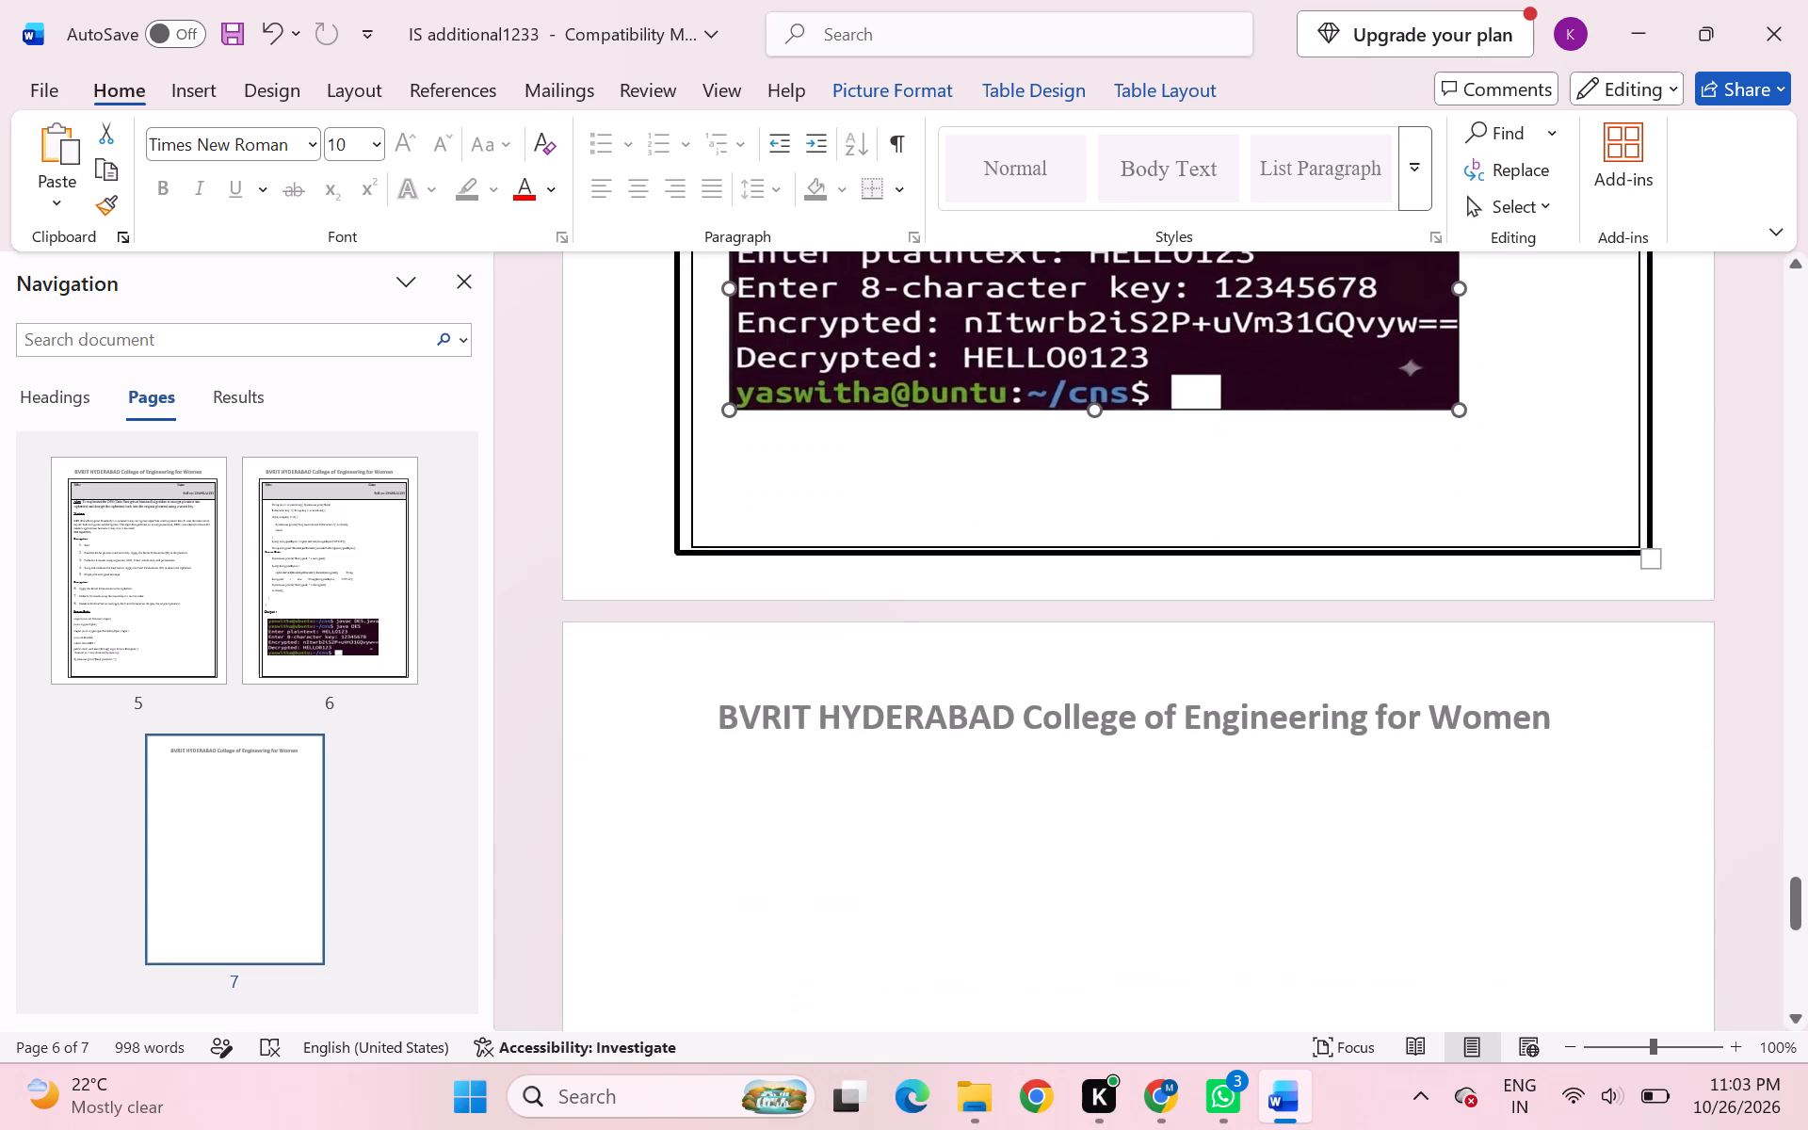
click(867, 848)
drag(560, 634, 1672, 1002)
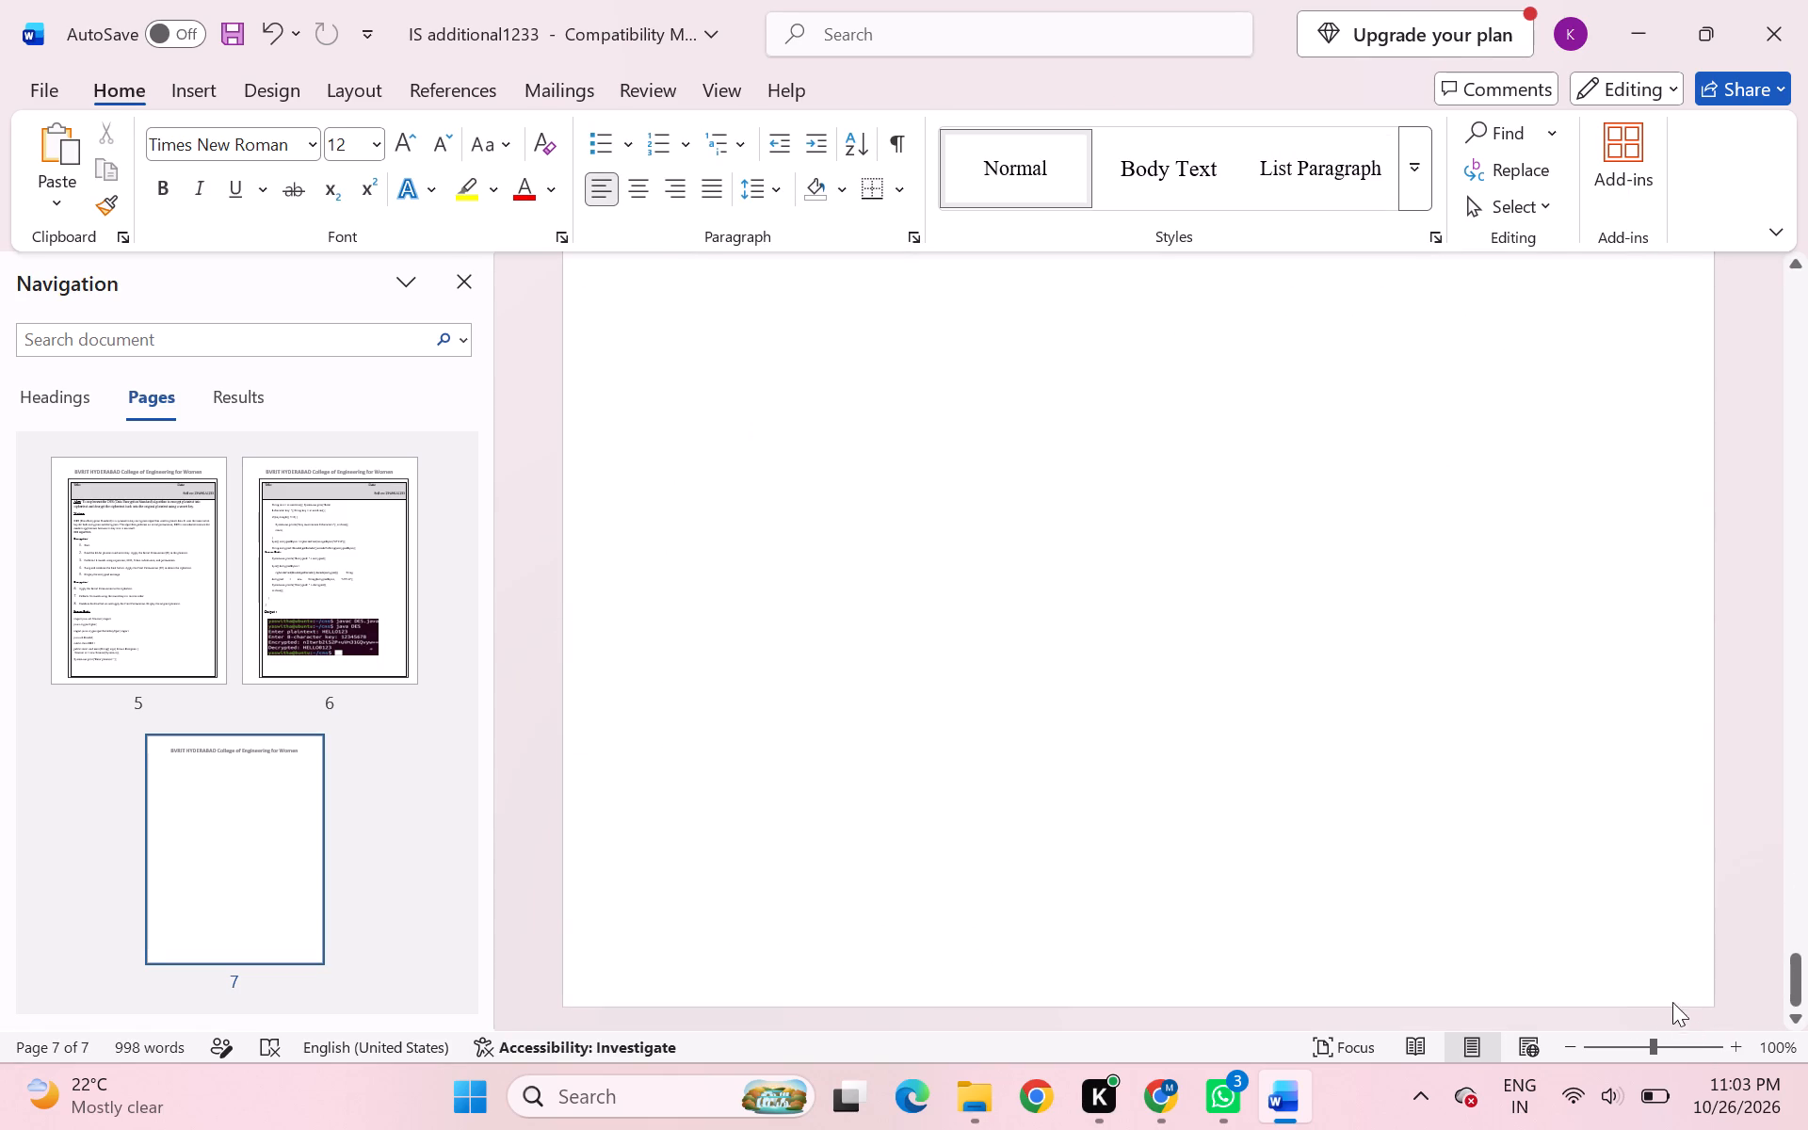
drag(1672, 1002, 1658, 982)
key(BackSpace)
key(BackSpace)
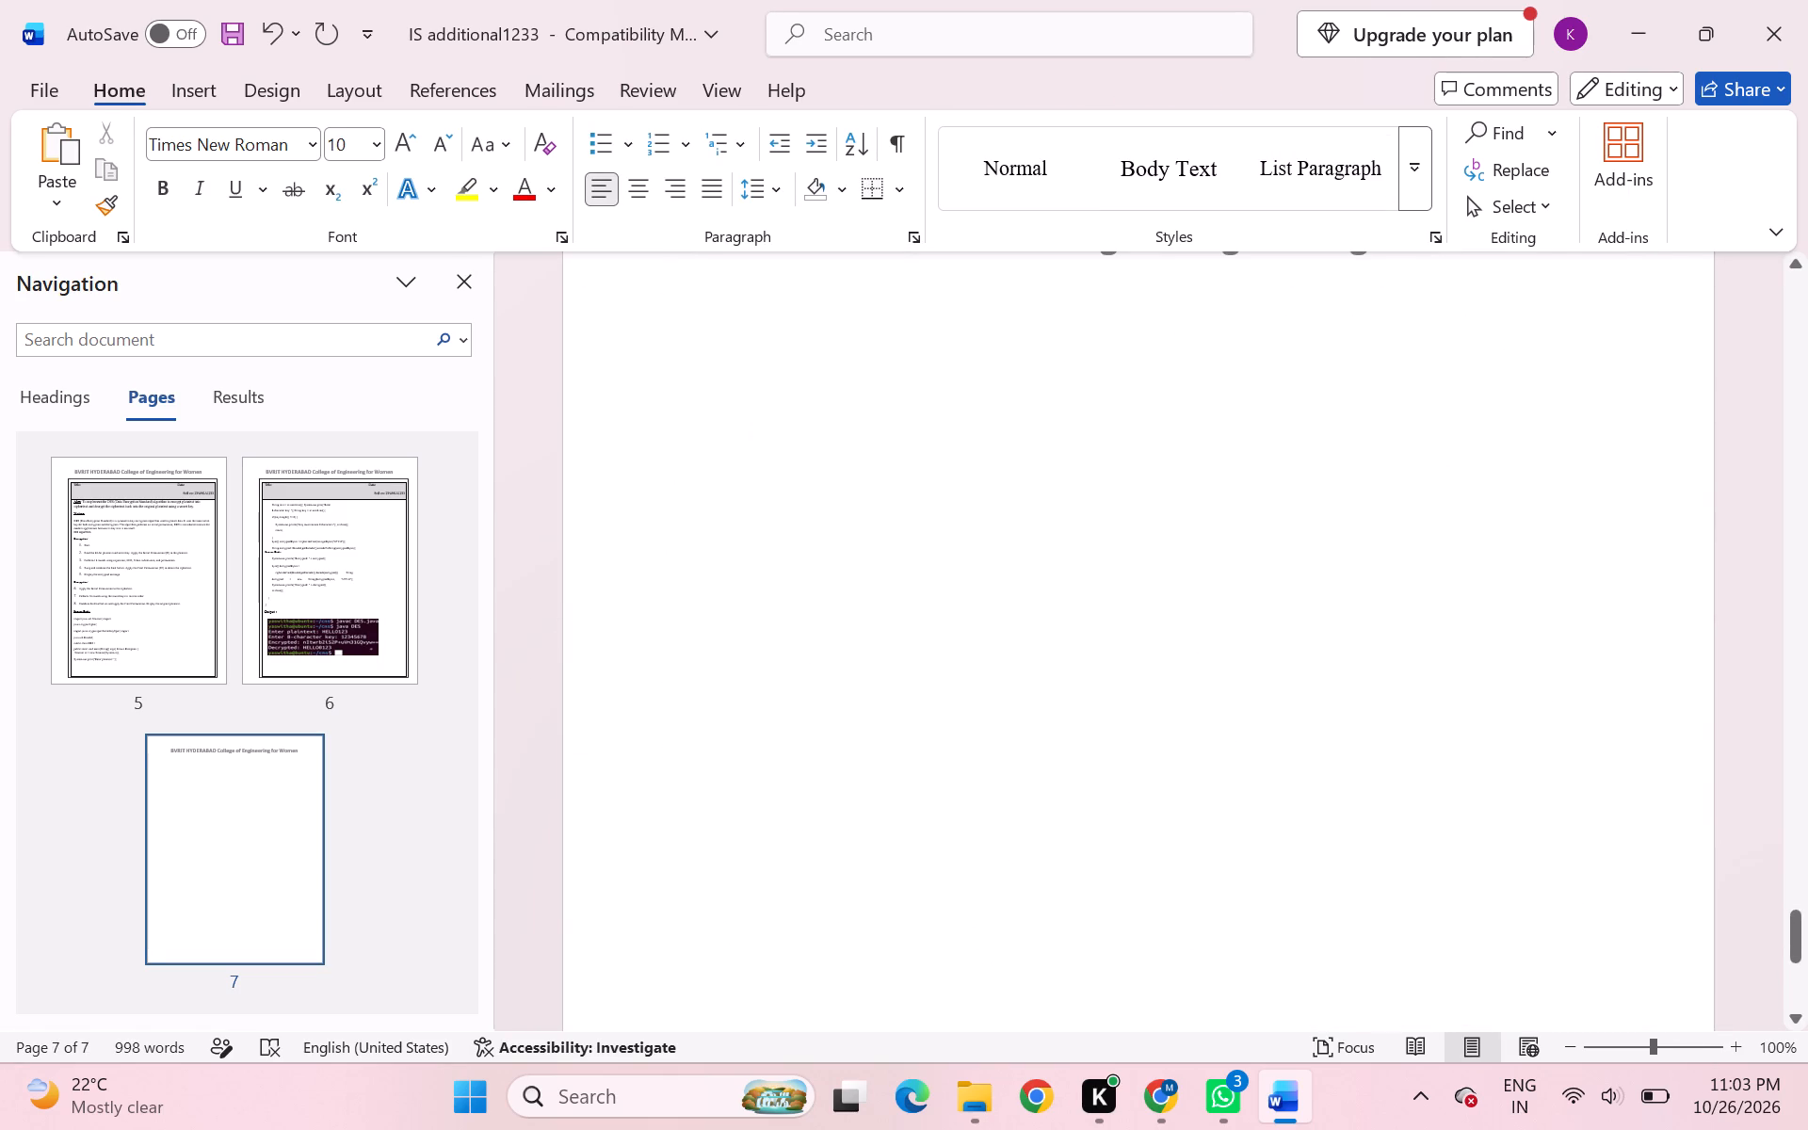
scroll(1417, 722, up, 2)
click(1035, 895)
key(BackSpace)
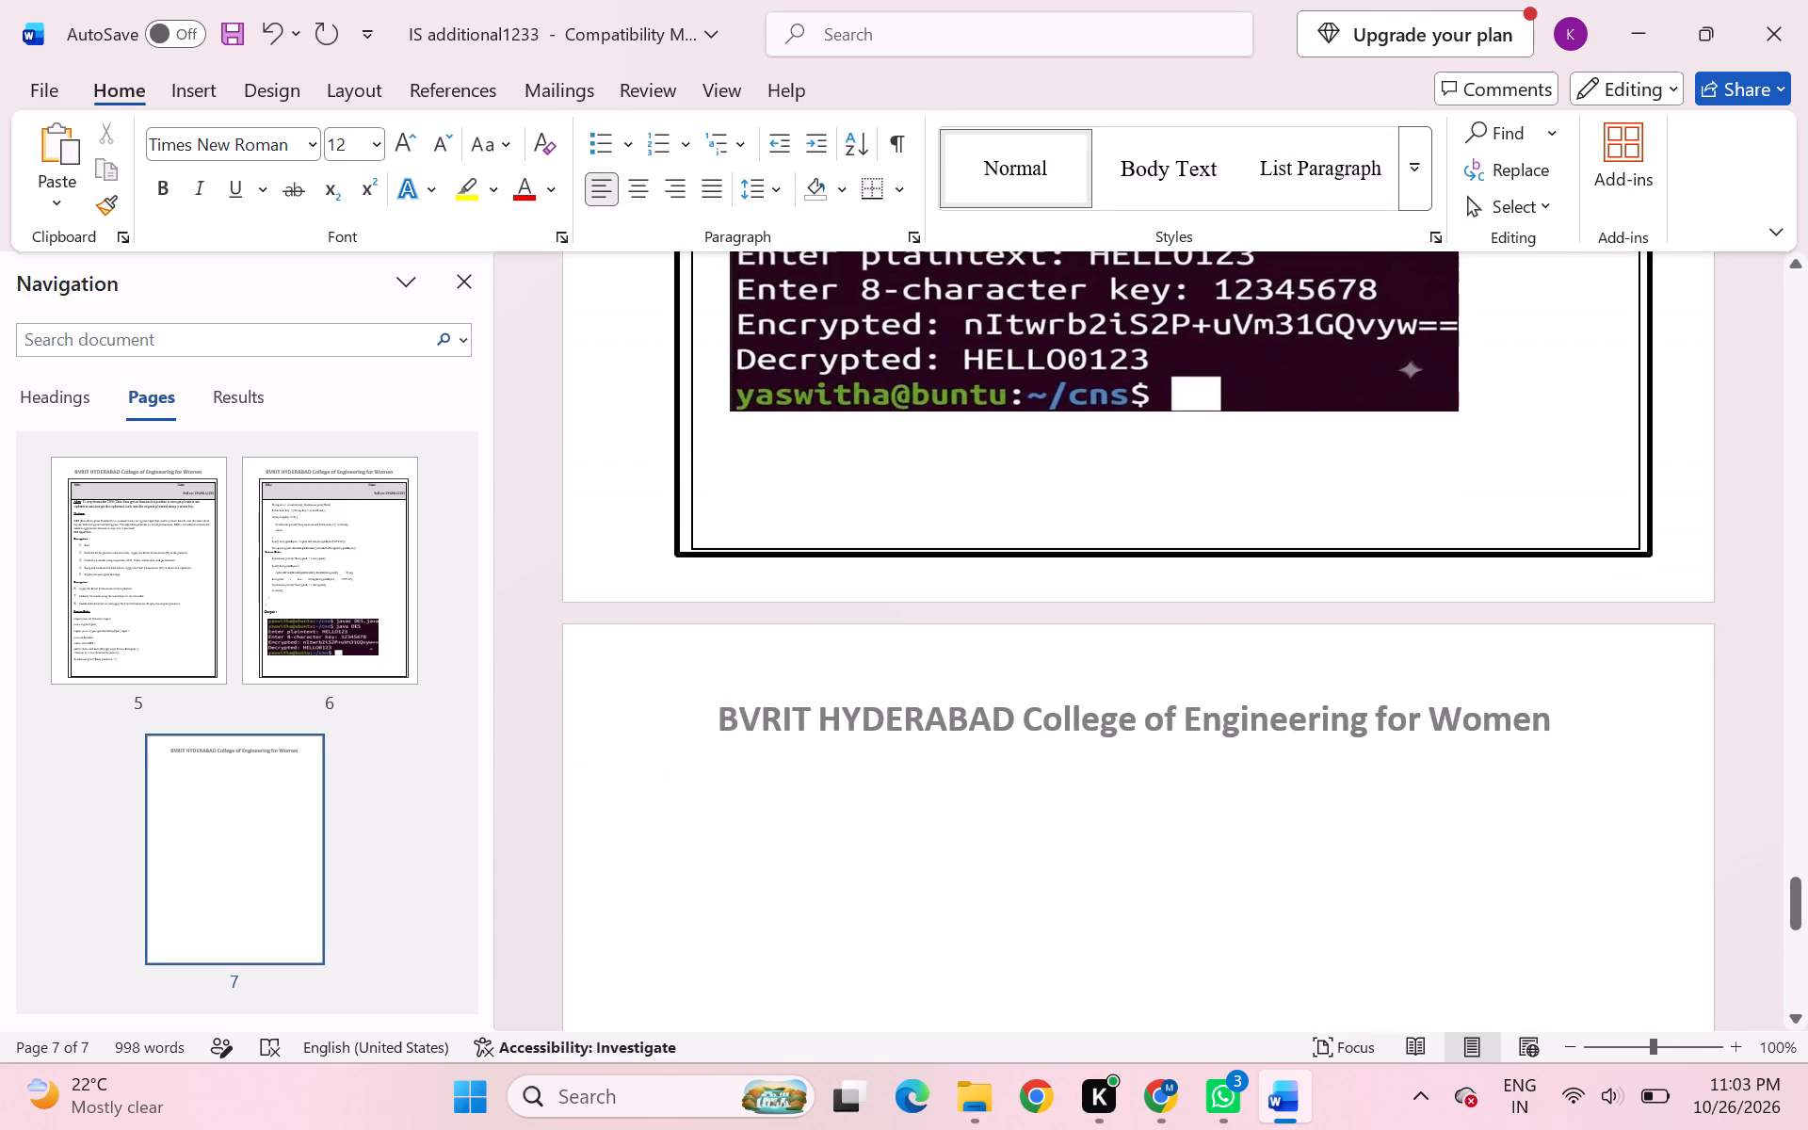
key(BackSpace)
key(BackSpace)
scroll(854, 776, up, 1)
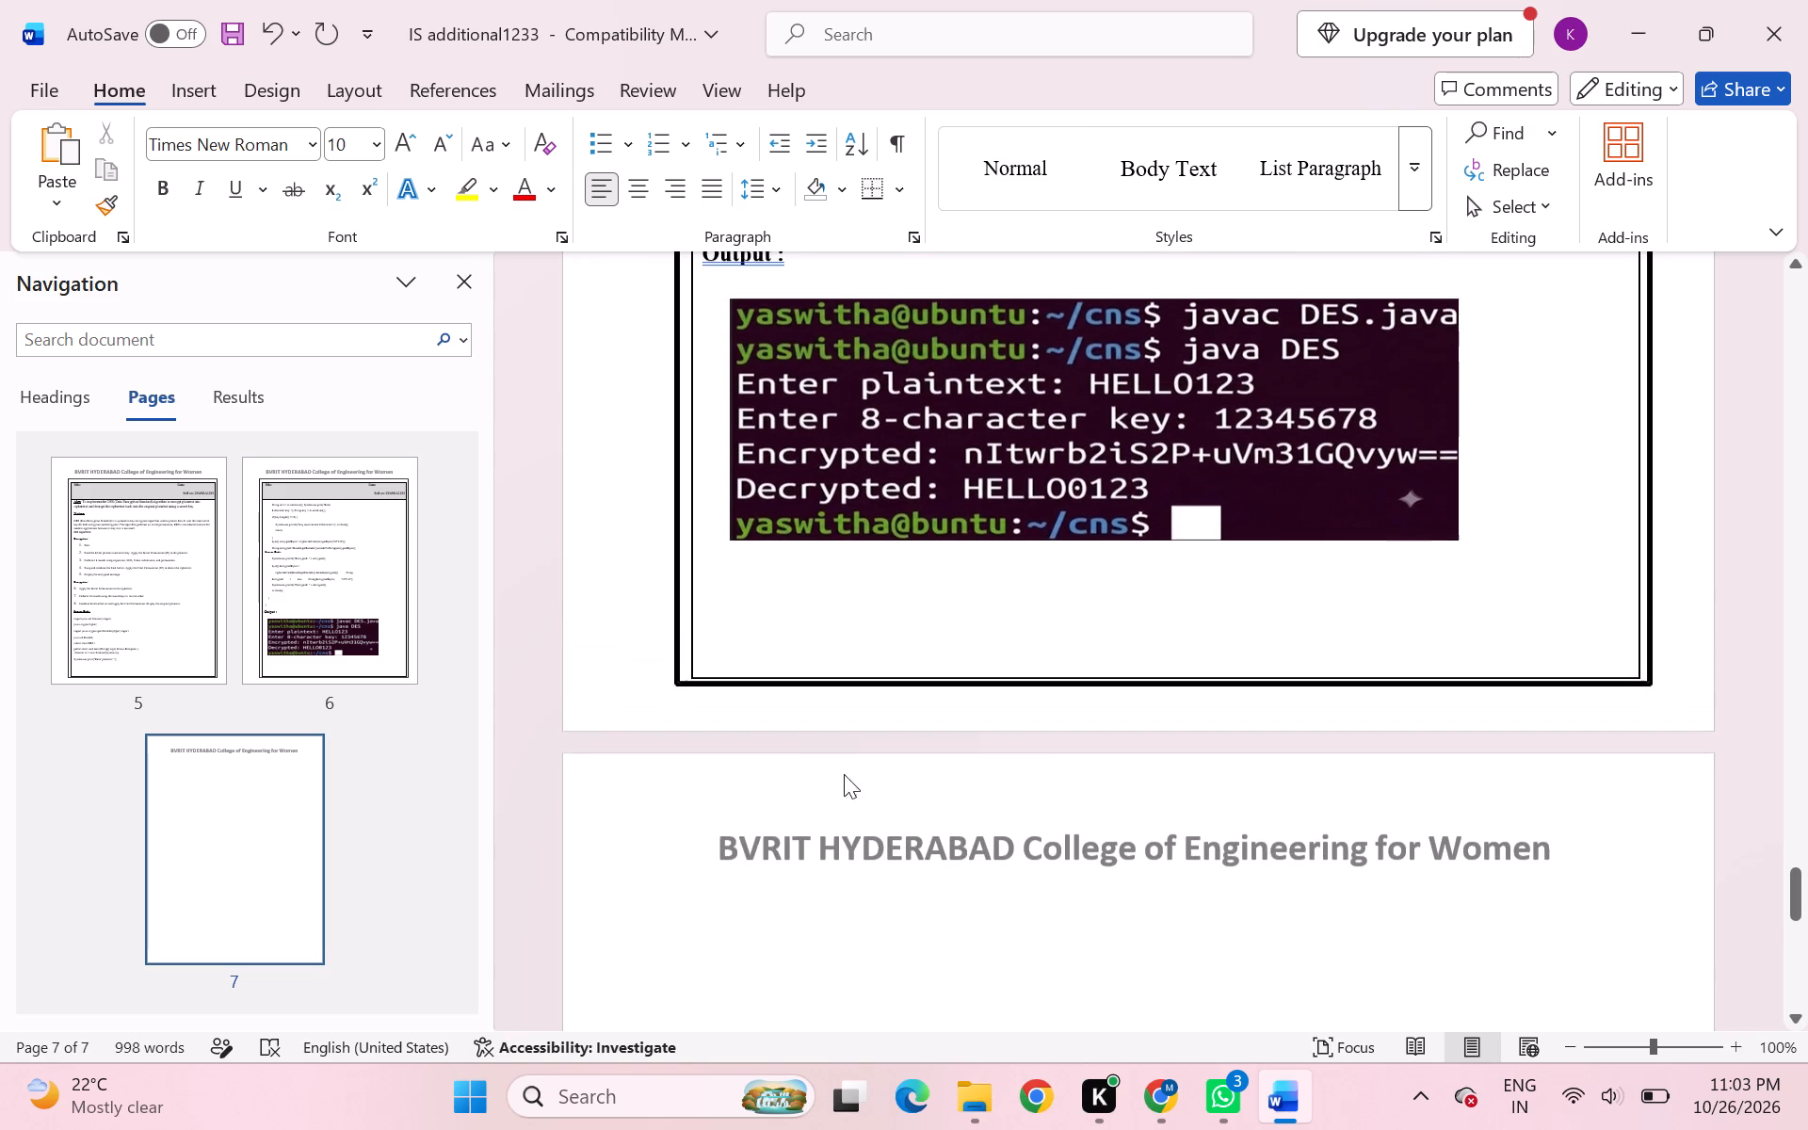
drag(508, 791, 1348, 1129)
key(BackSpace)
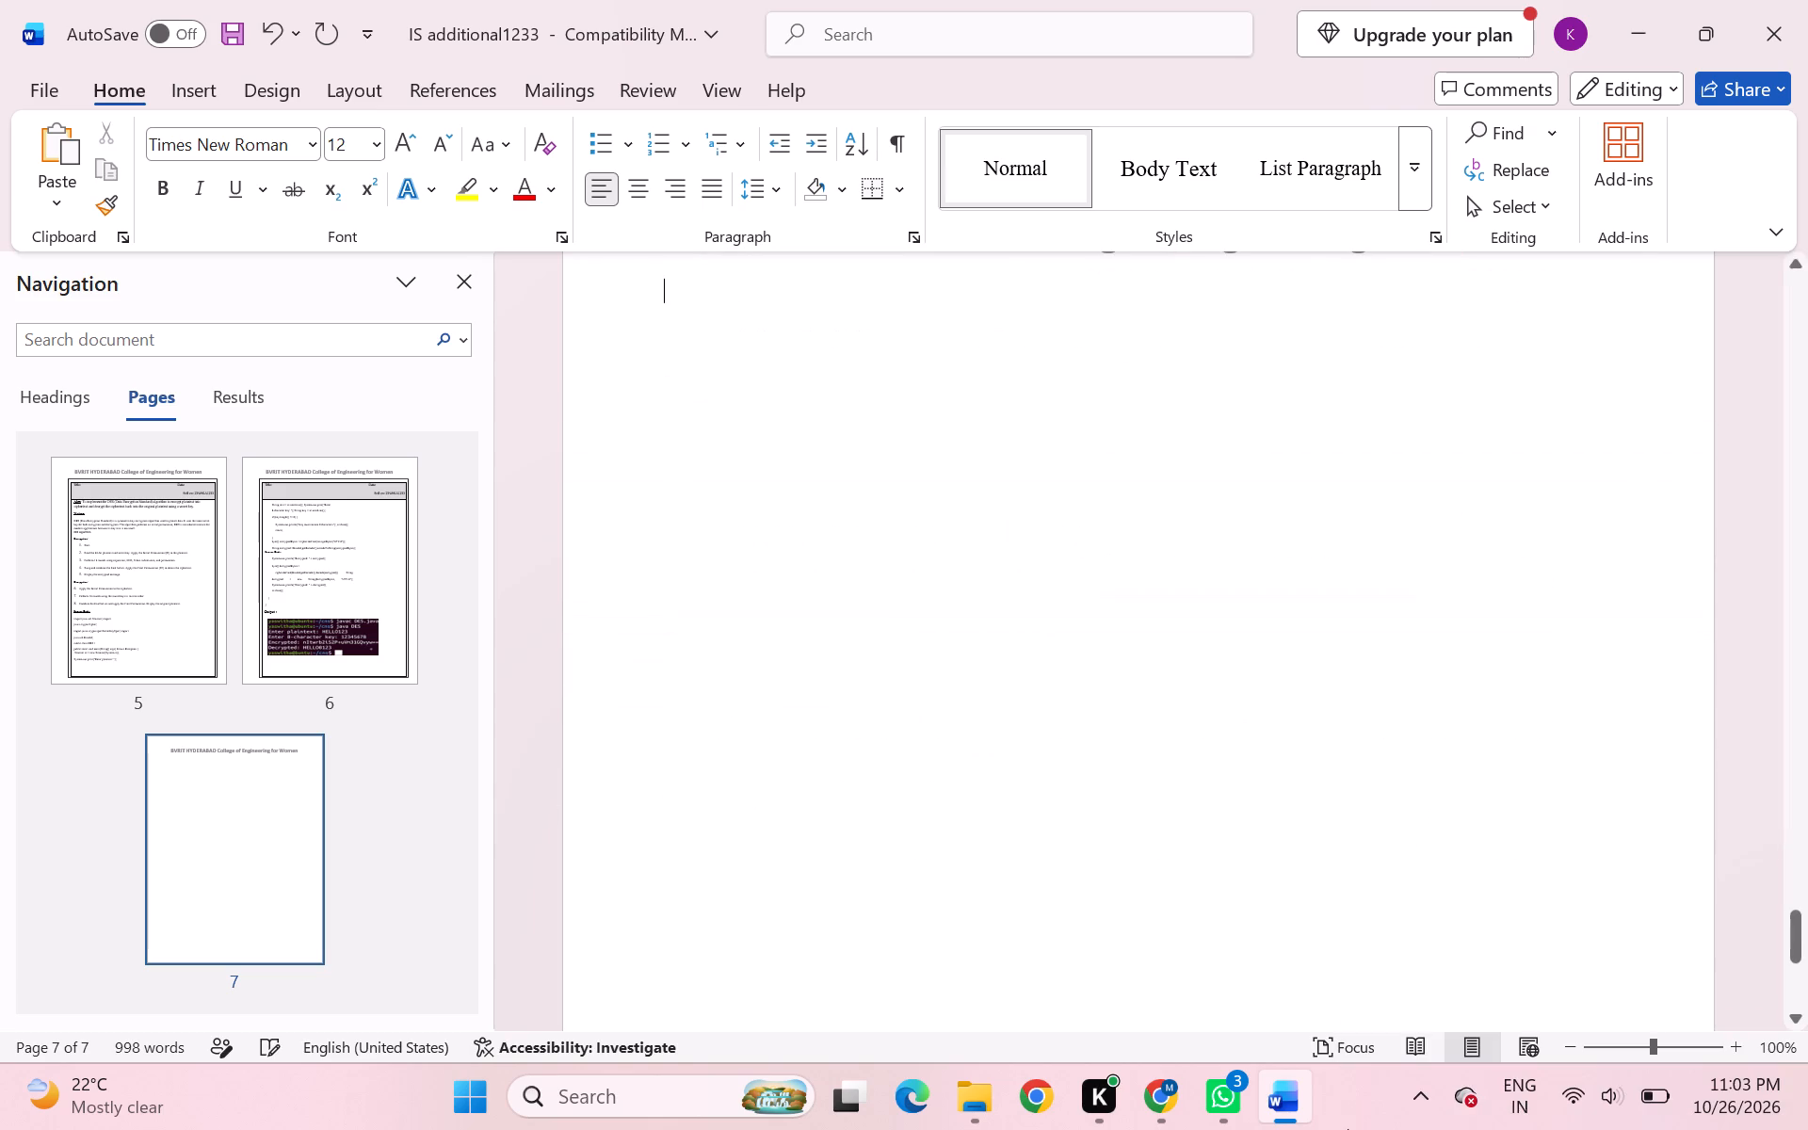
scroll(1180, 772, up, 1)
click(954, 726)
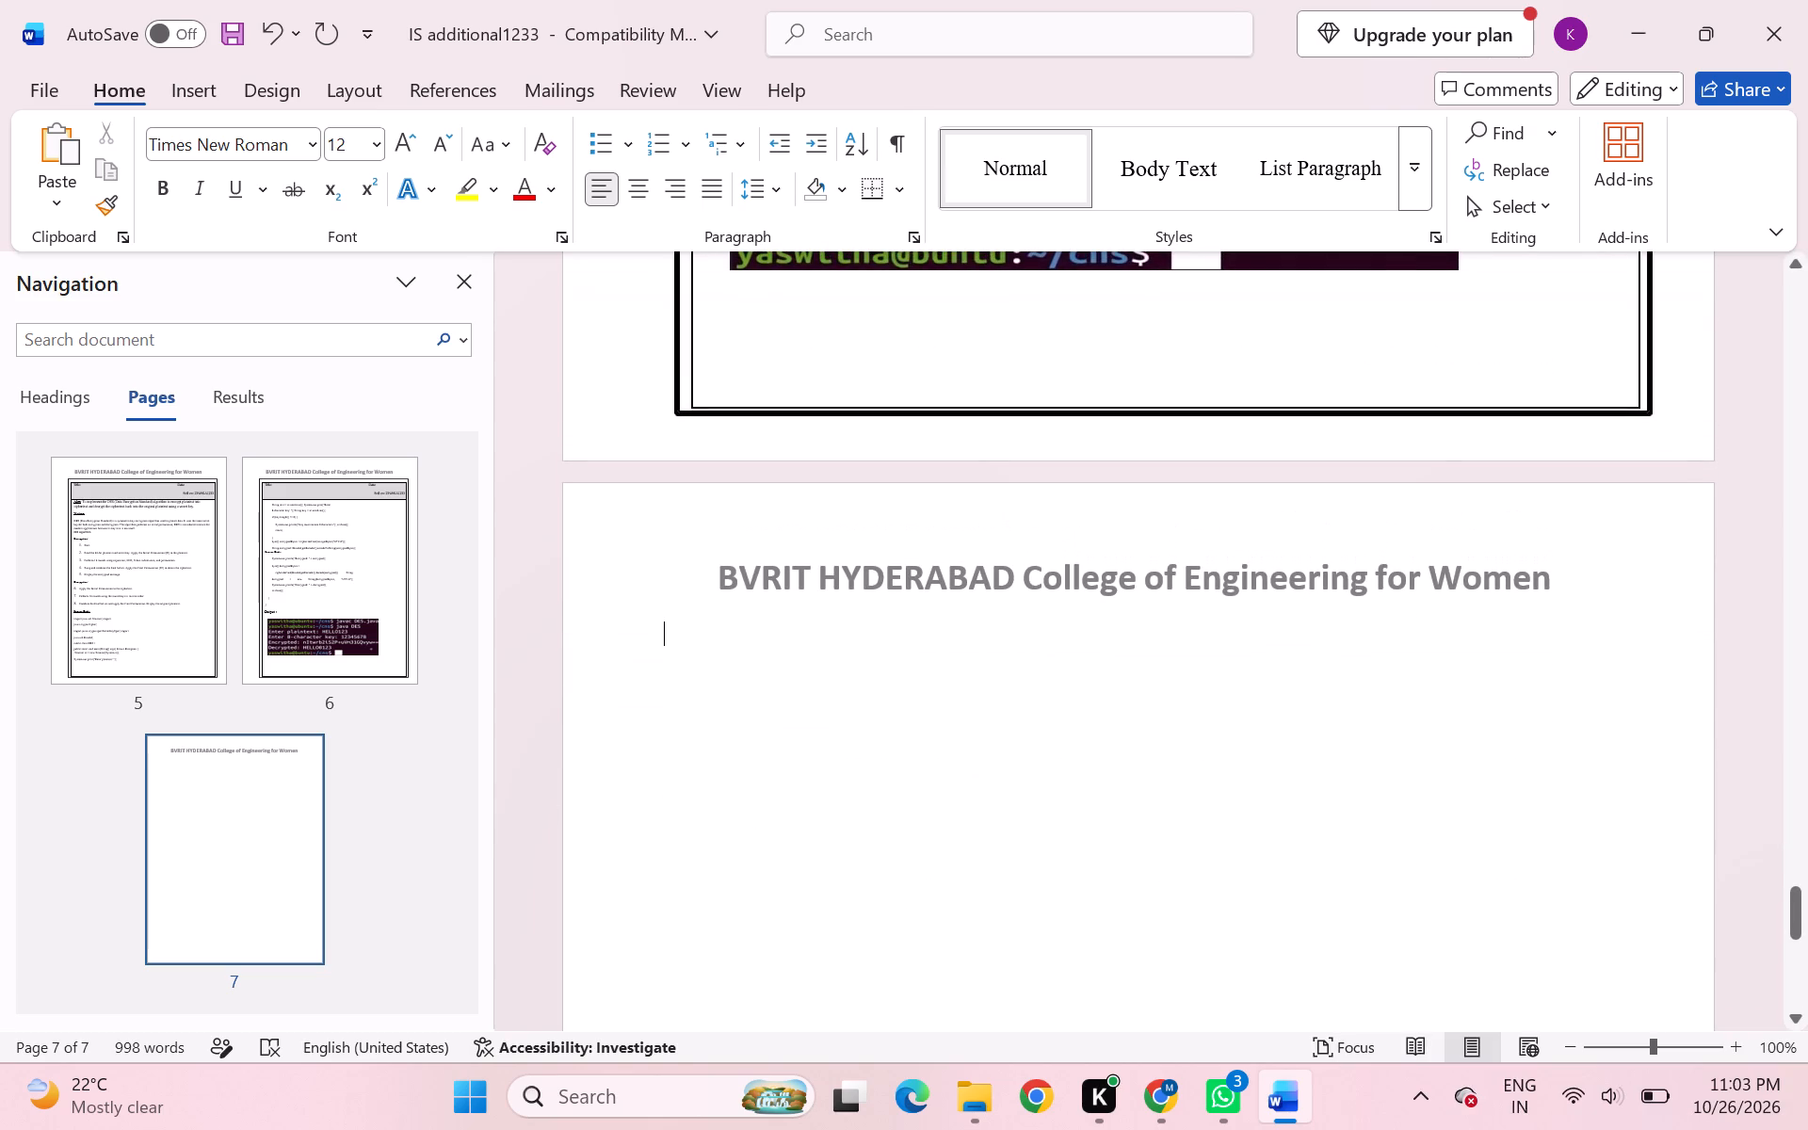
Show paragraph marks and other hidden formatting symbols in the document.
click(901, 155)
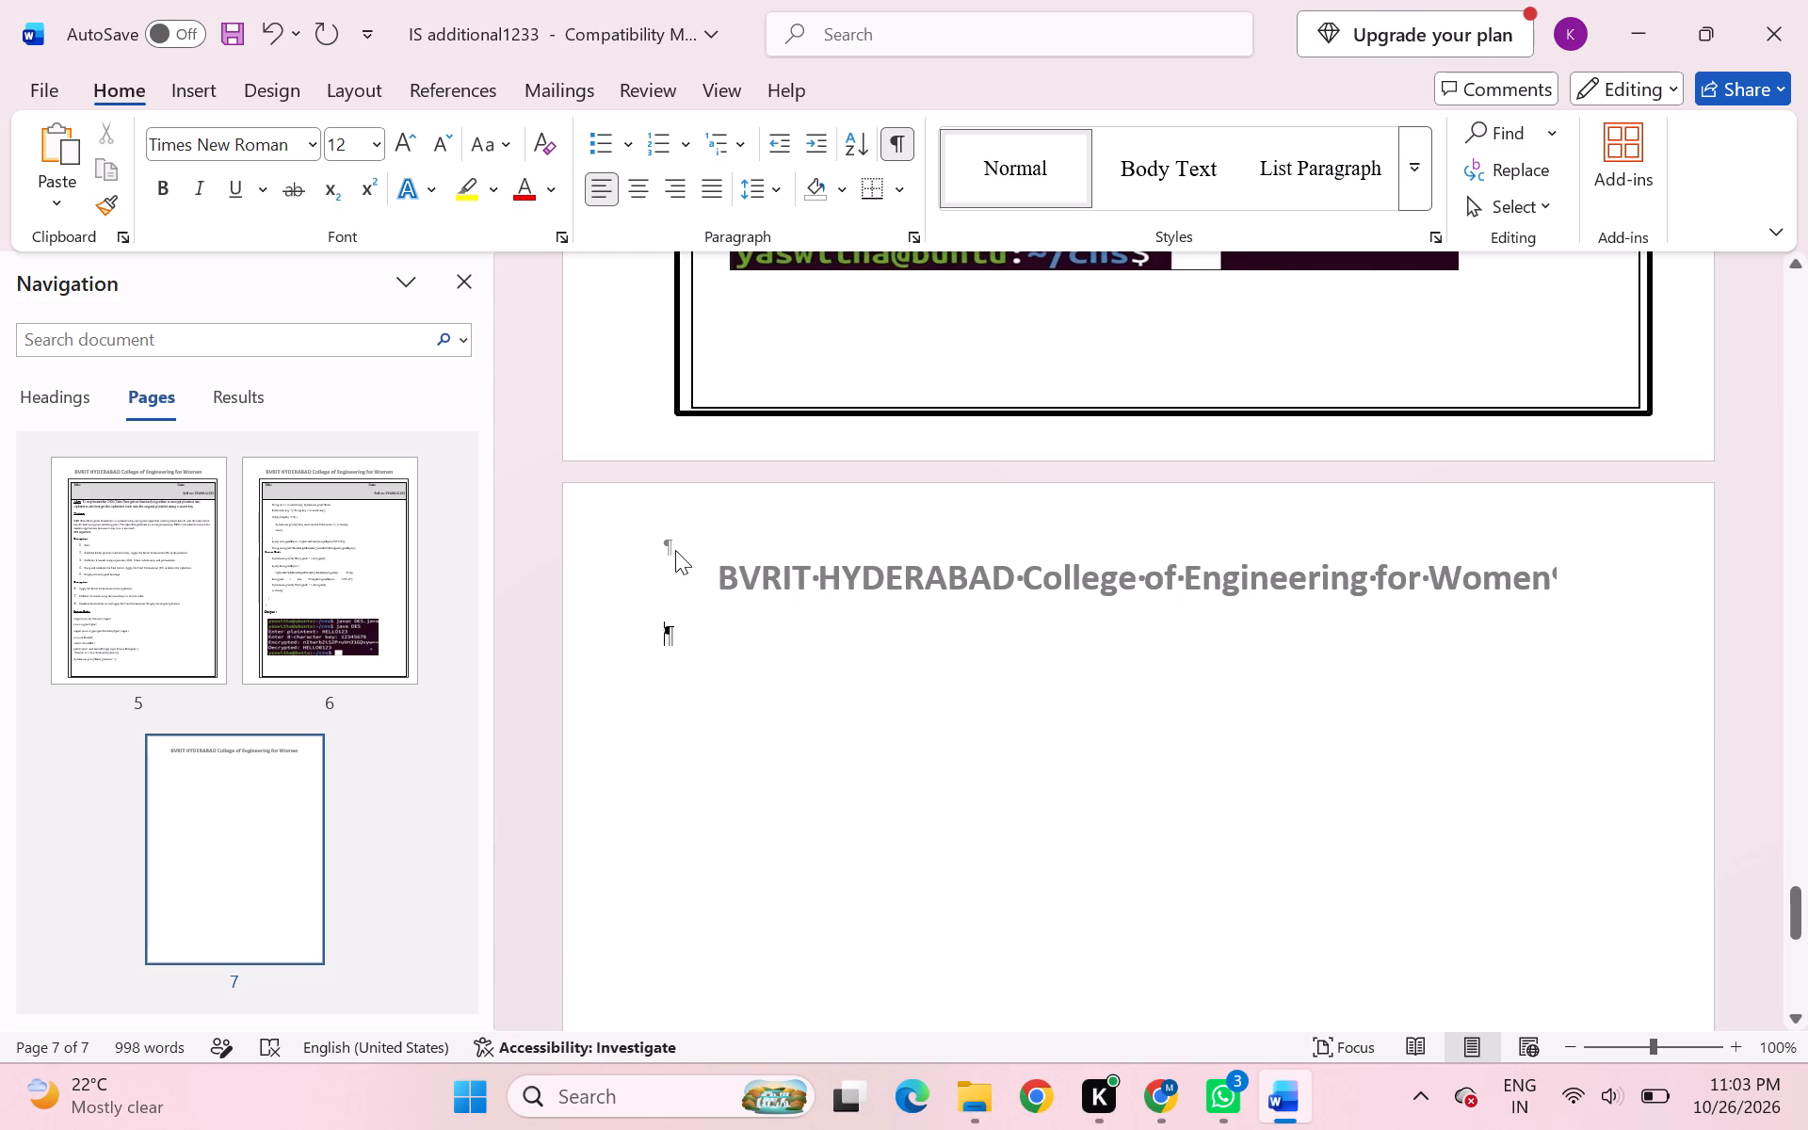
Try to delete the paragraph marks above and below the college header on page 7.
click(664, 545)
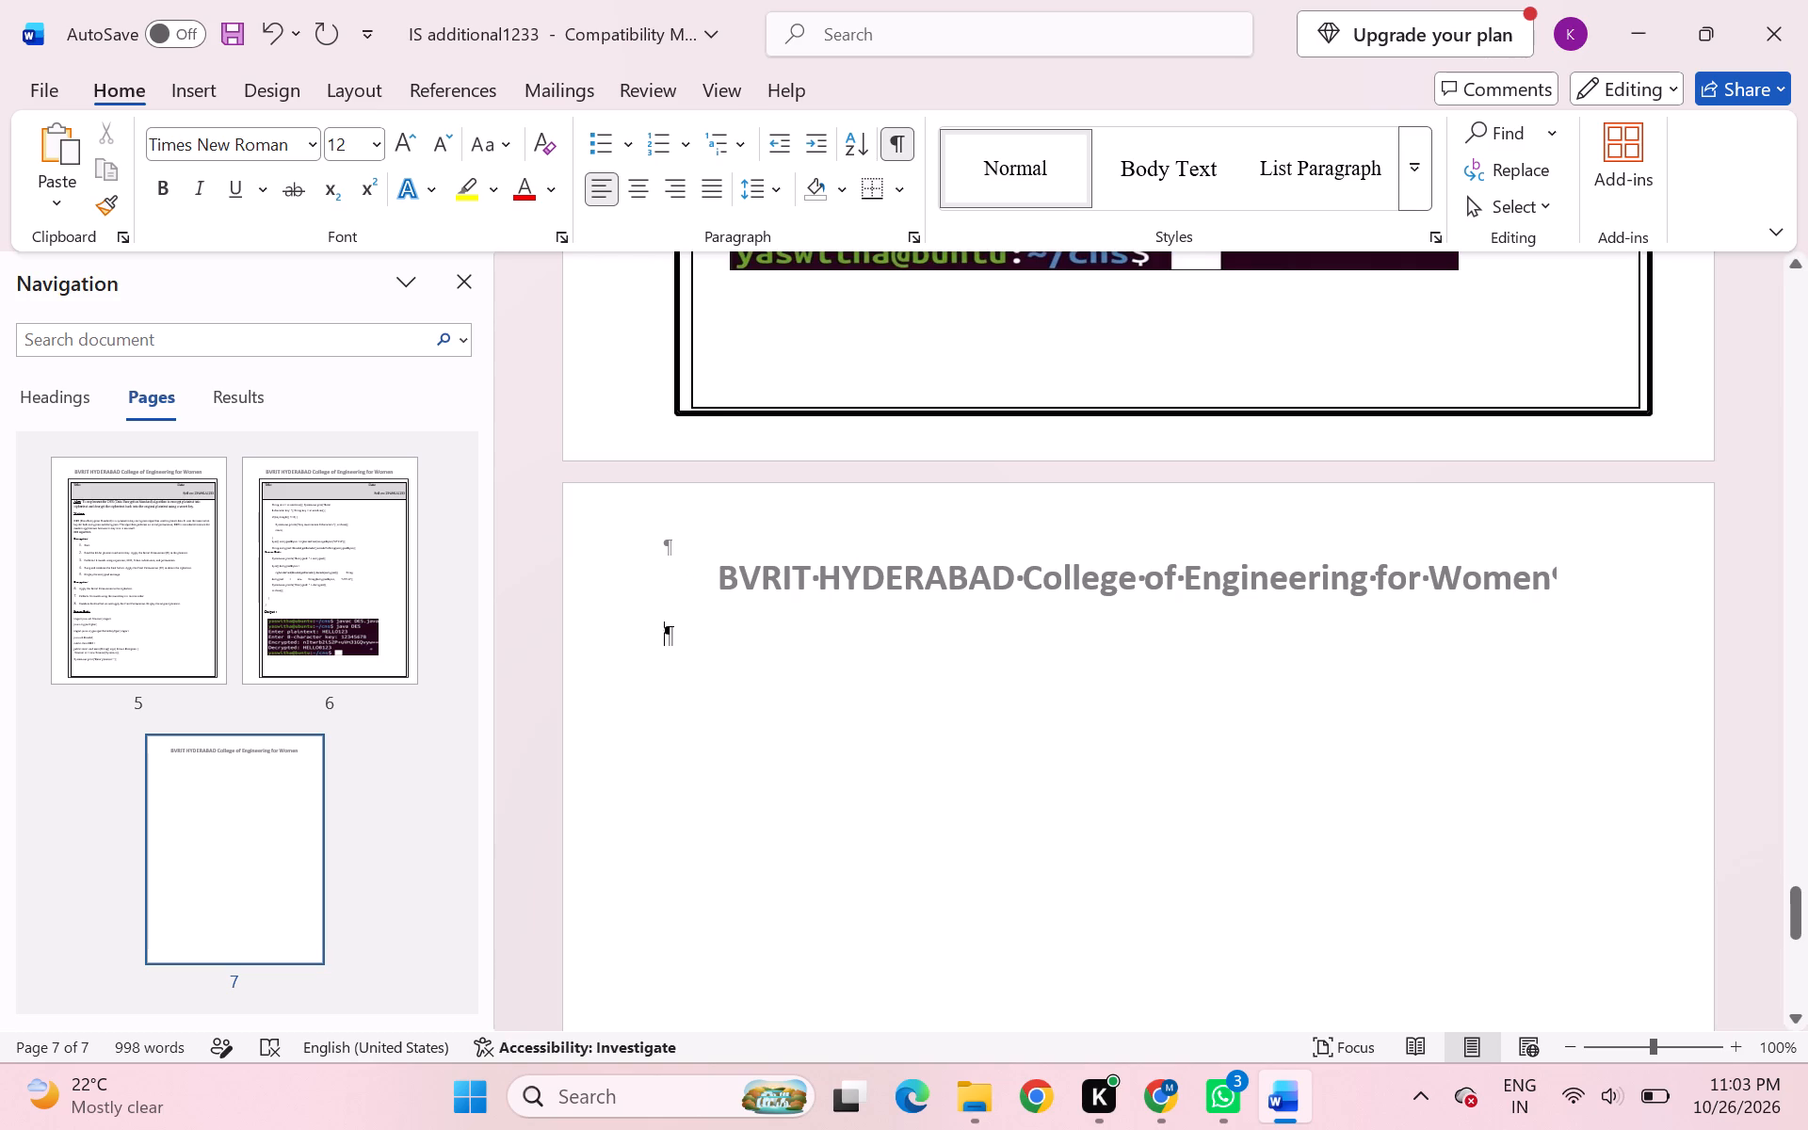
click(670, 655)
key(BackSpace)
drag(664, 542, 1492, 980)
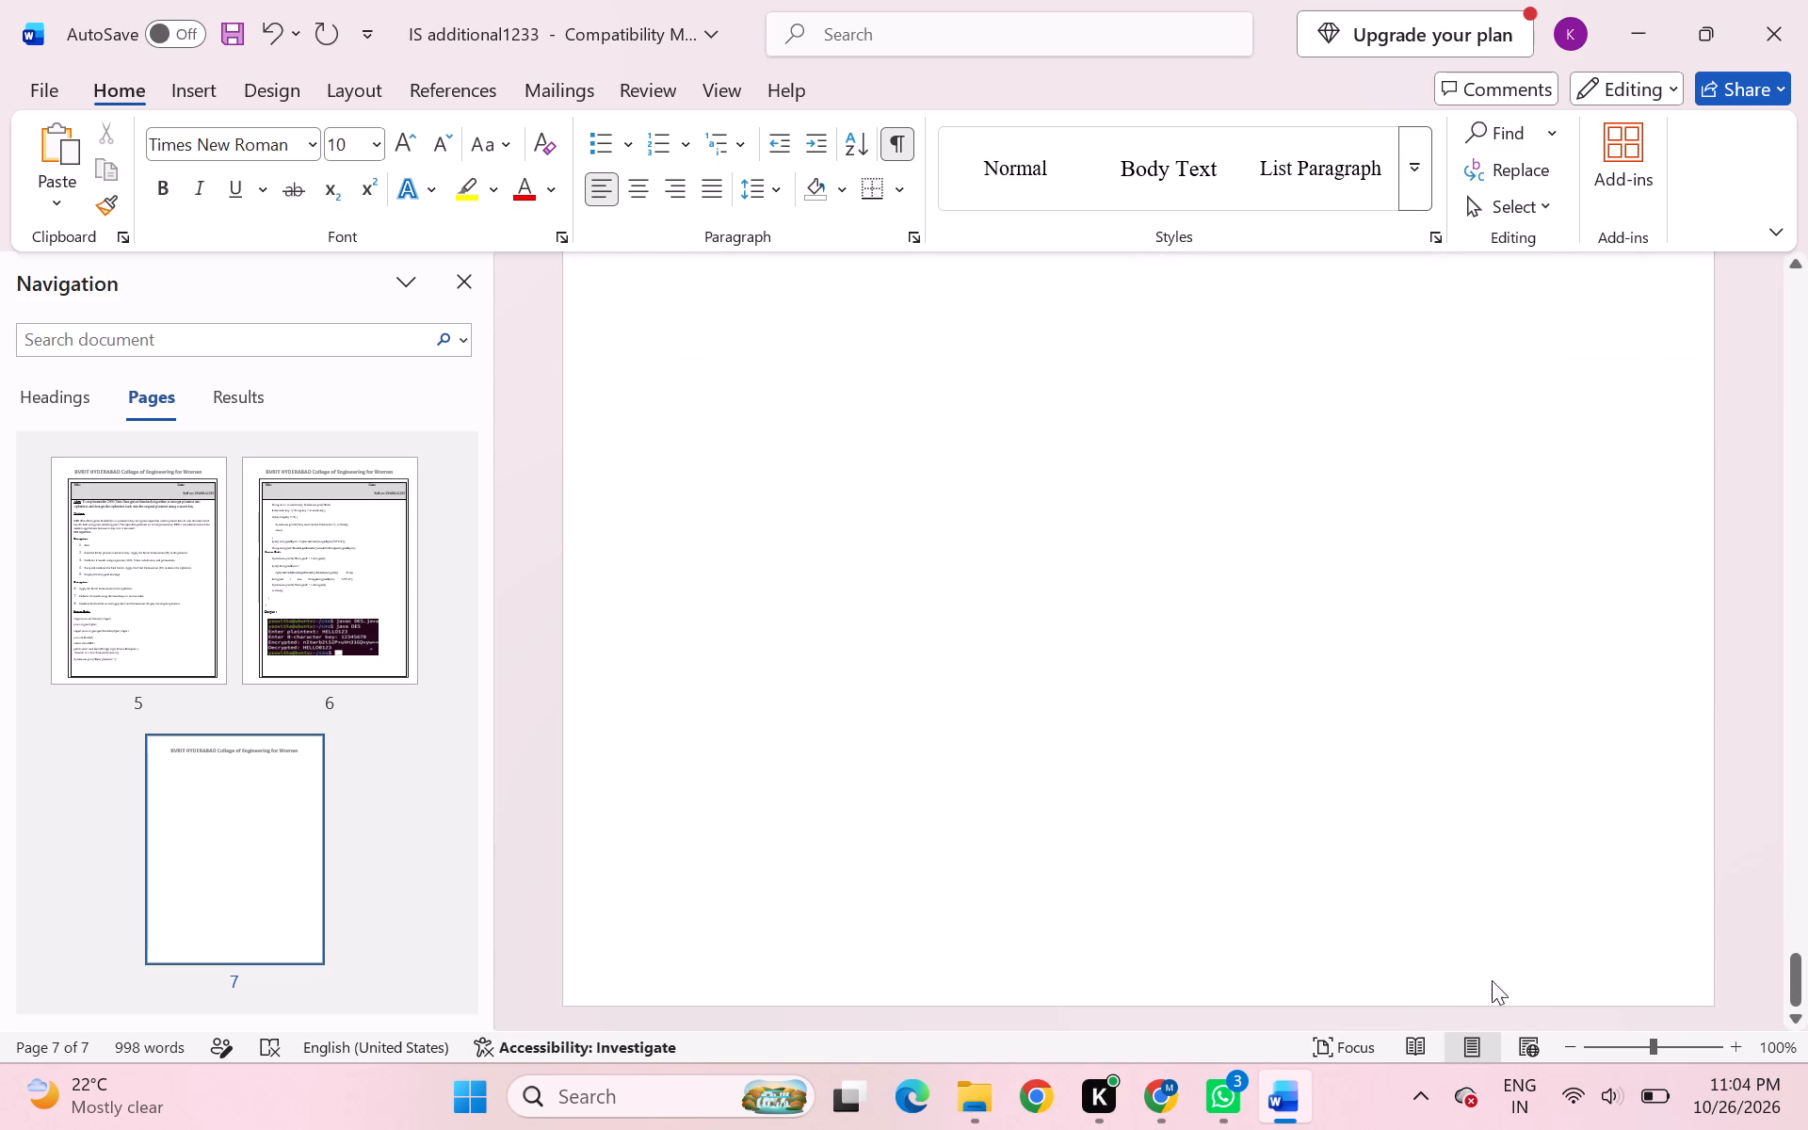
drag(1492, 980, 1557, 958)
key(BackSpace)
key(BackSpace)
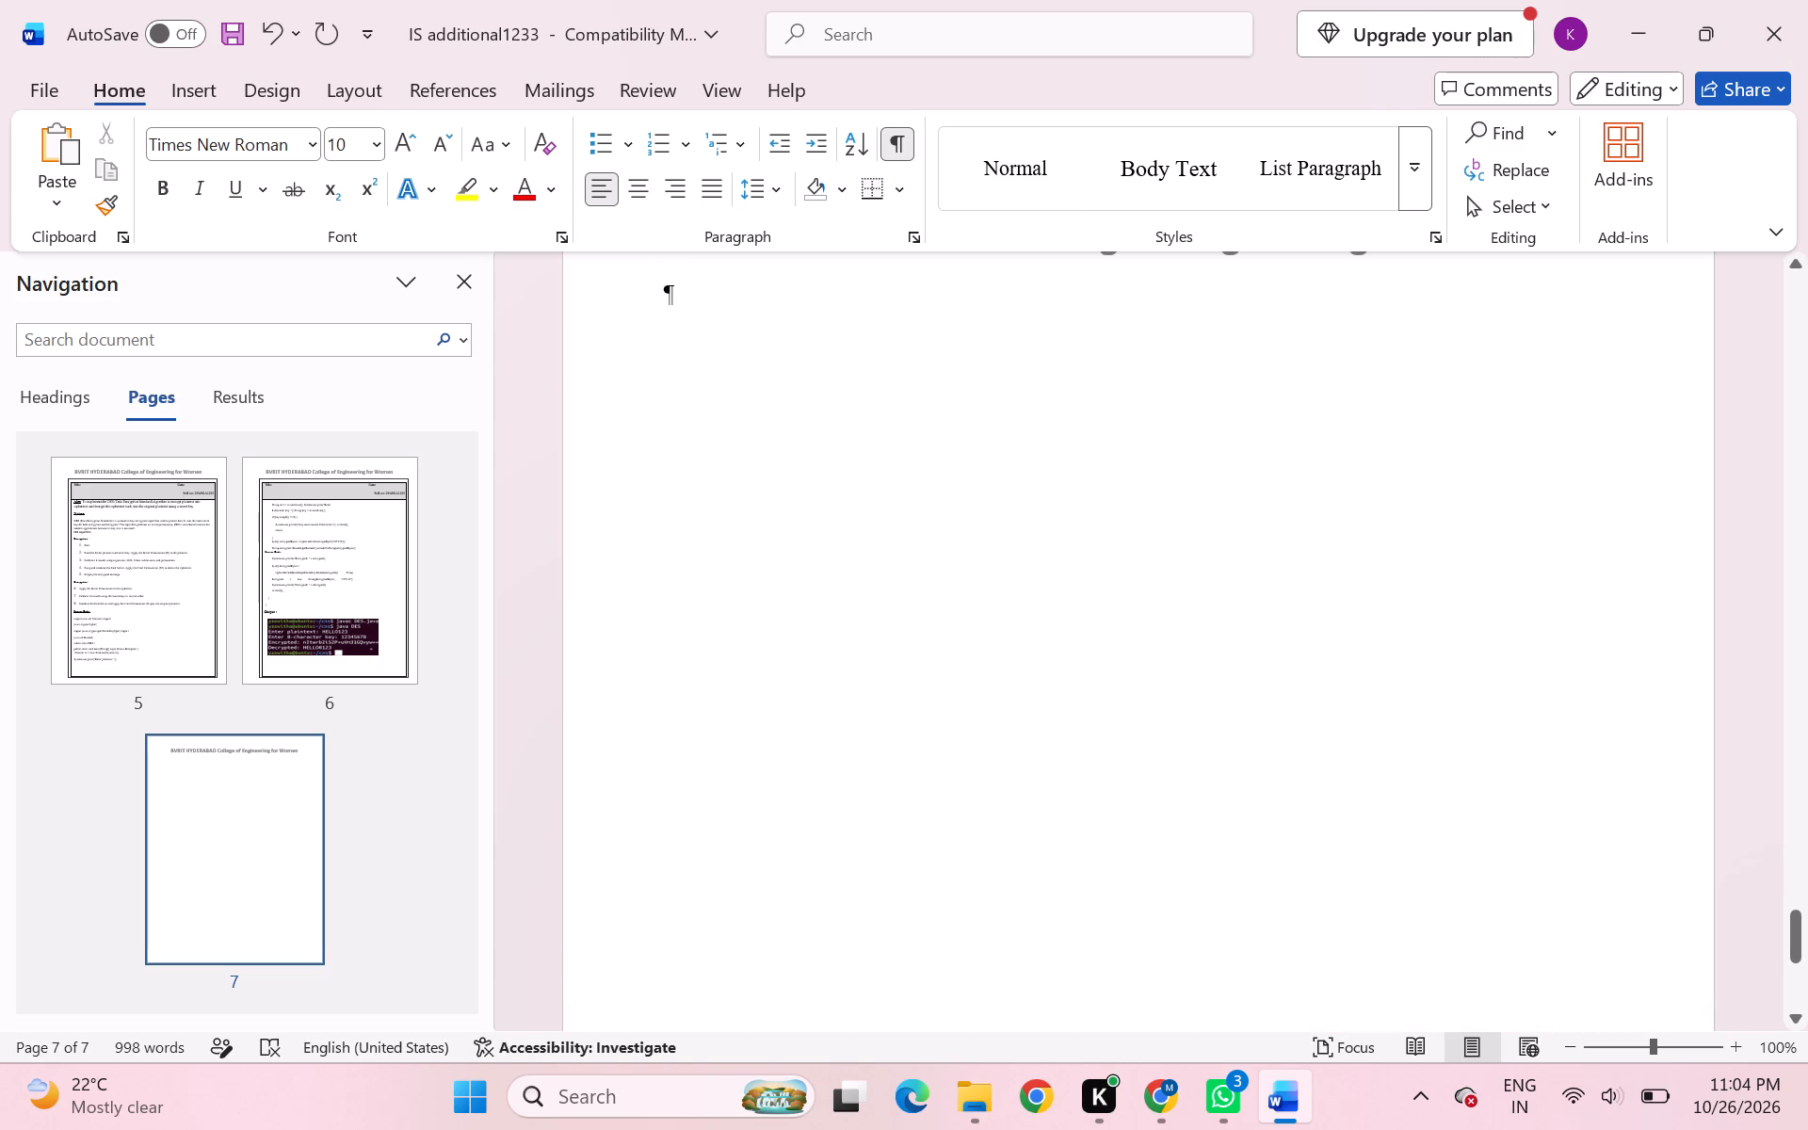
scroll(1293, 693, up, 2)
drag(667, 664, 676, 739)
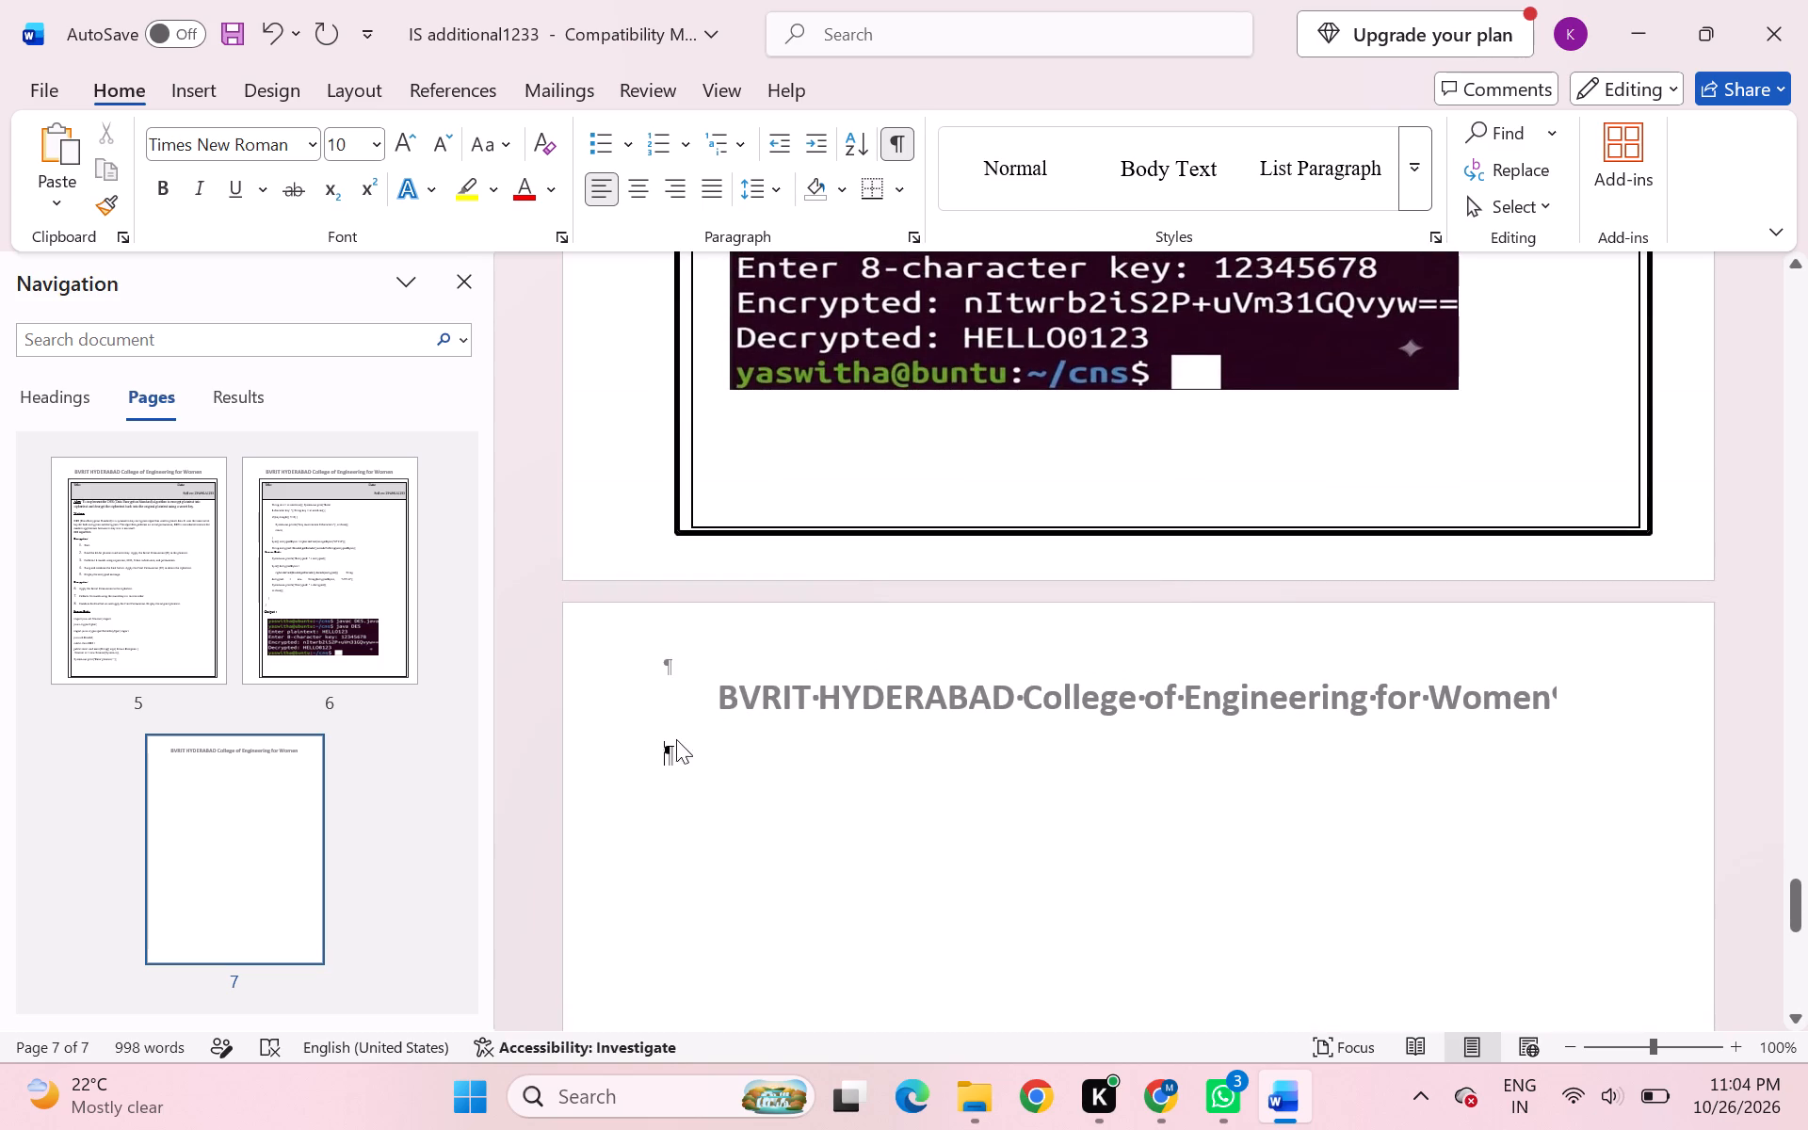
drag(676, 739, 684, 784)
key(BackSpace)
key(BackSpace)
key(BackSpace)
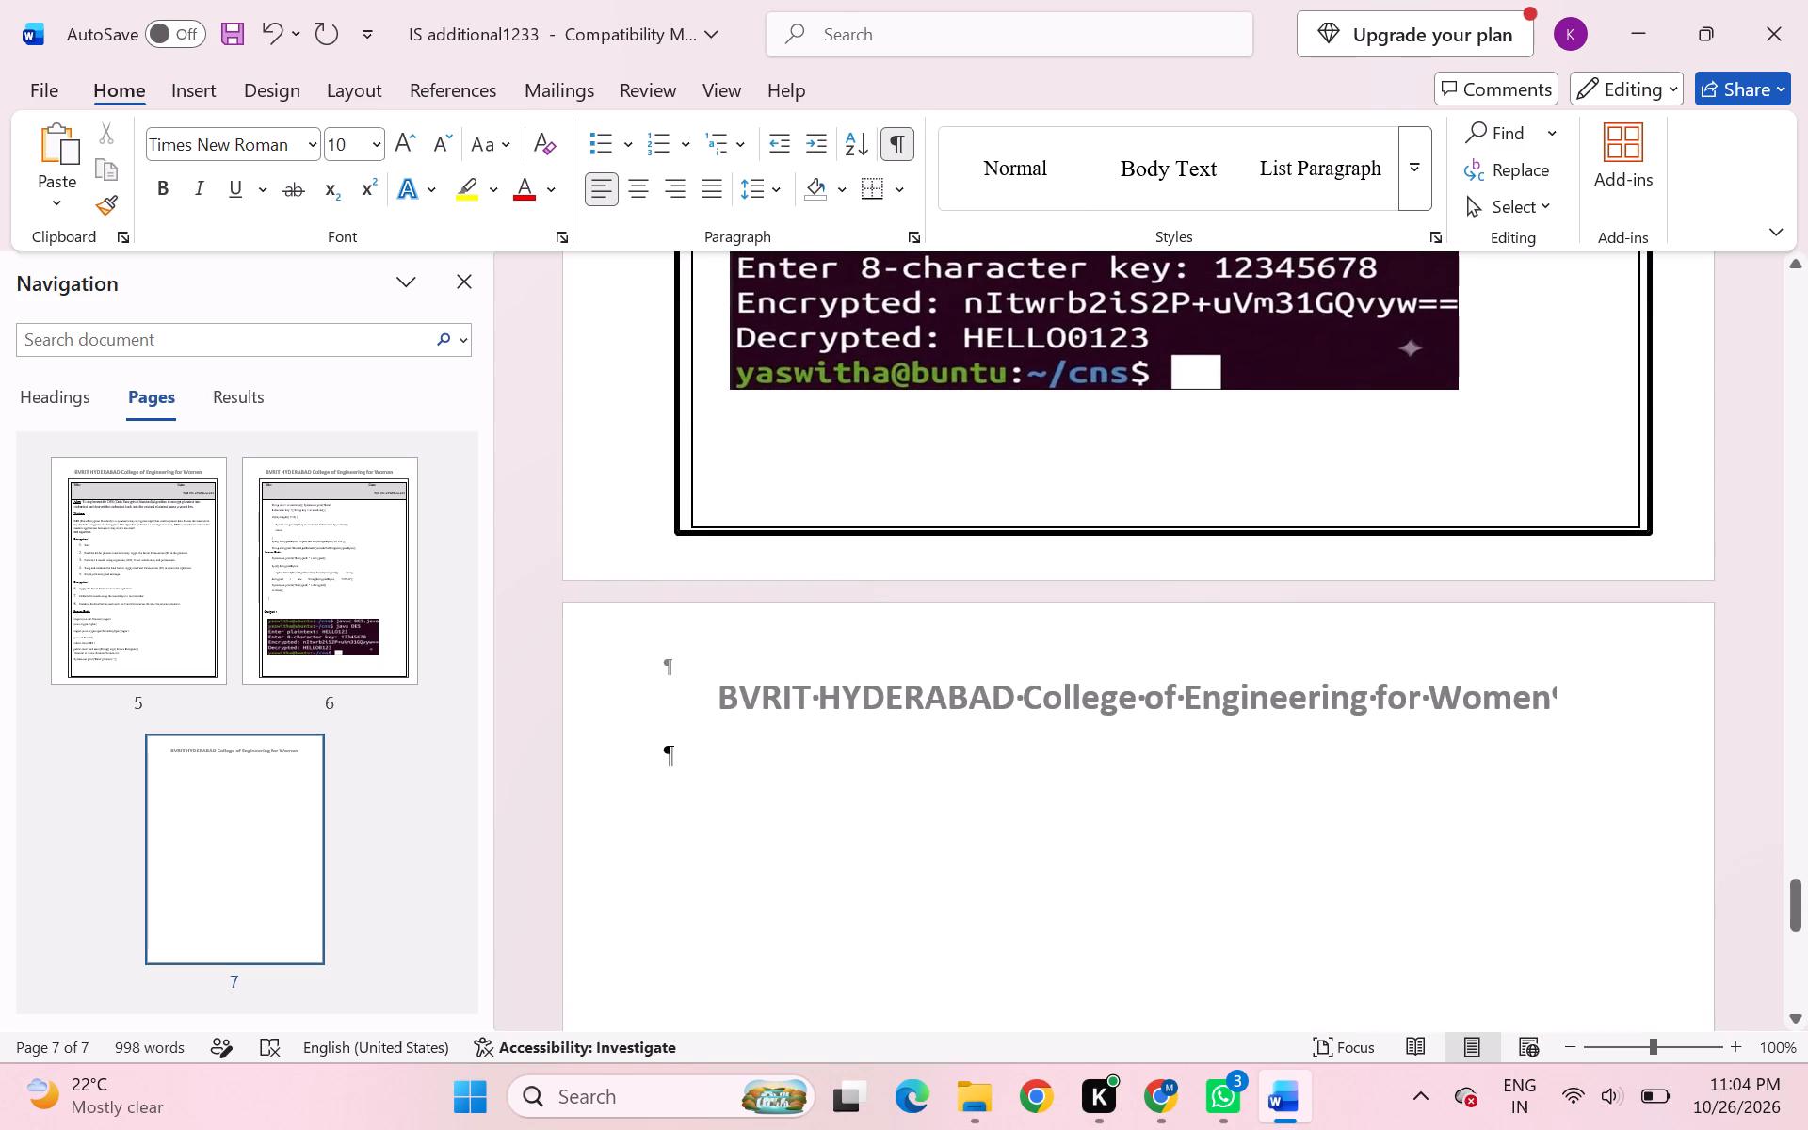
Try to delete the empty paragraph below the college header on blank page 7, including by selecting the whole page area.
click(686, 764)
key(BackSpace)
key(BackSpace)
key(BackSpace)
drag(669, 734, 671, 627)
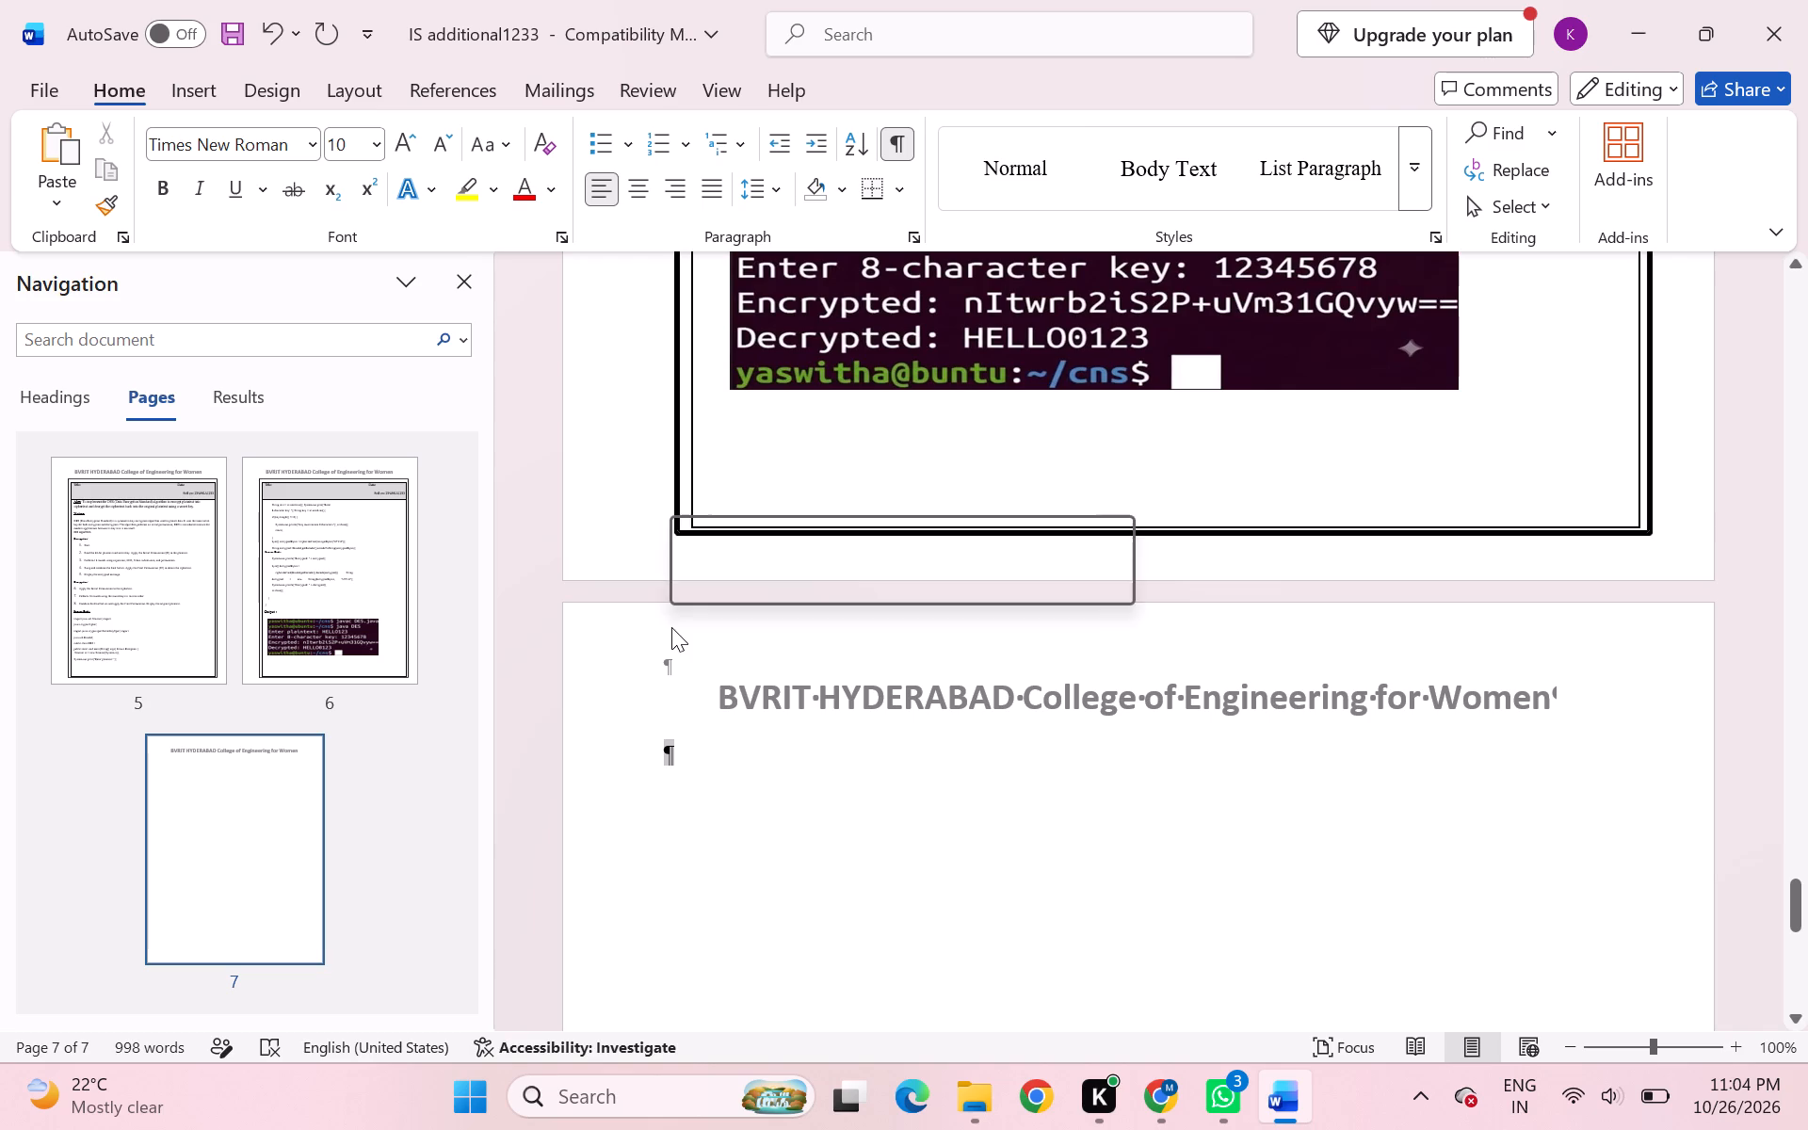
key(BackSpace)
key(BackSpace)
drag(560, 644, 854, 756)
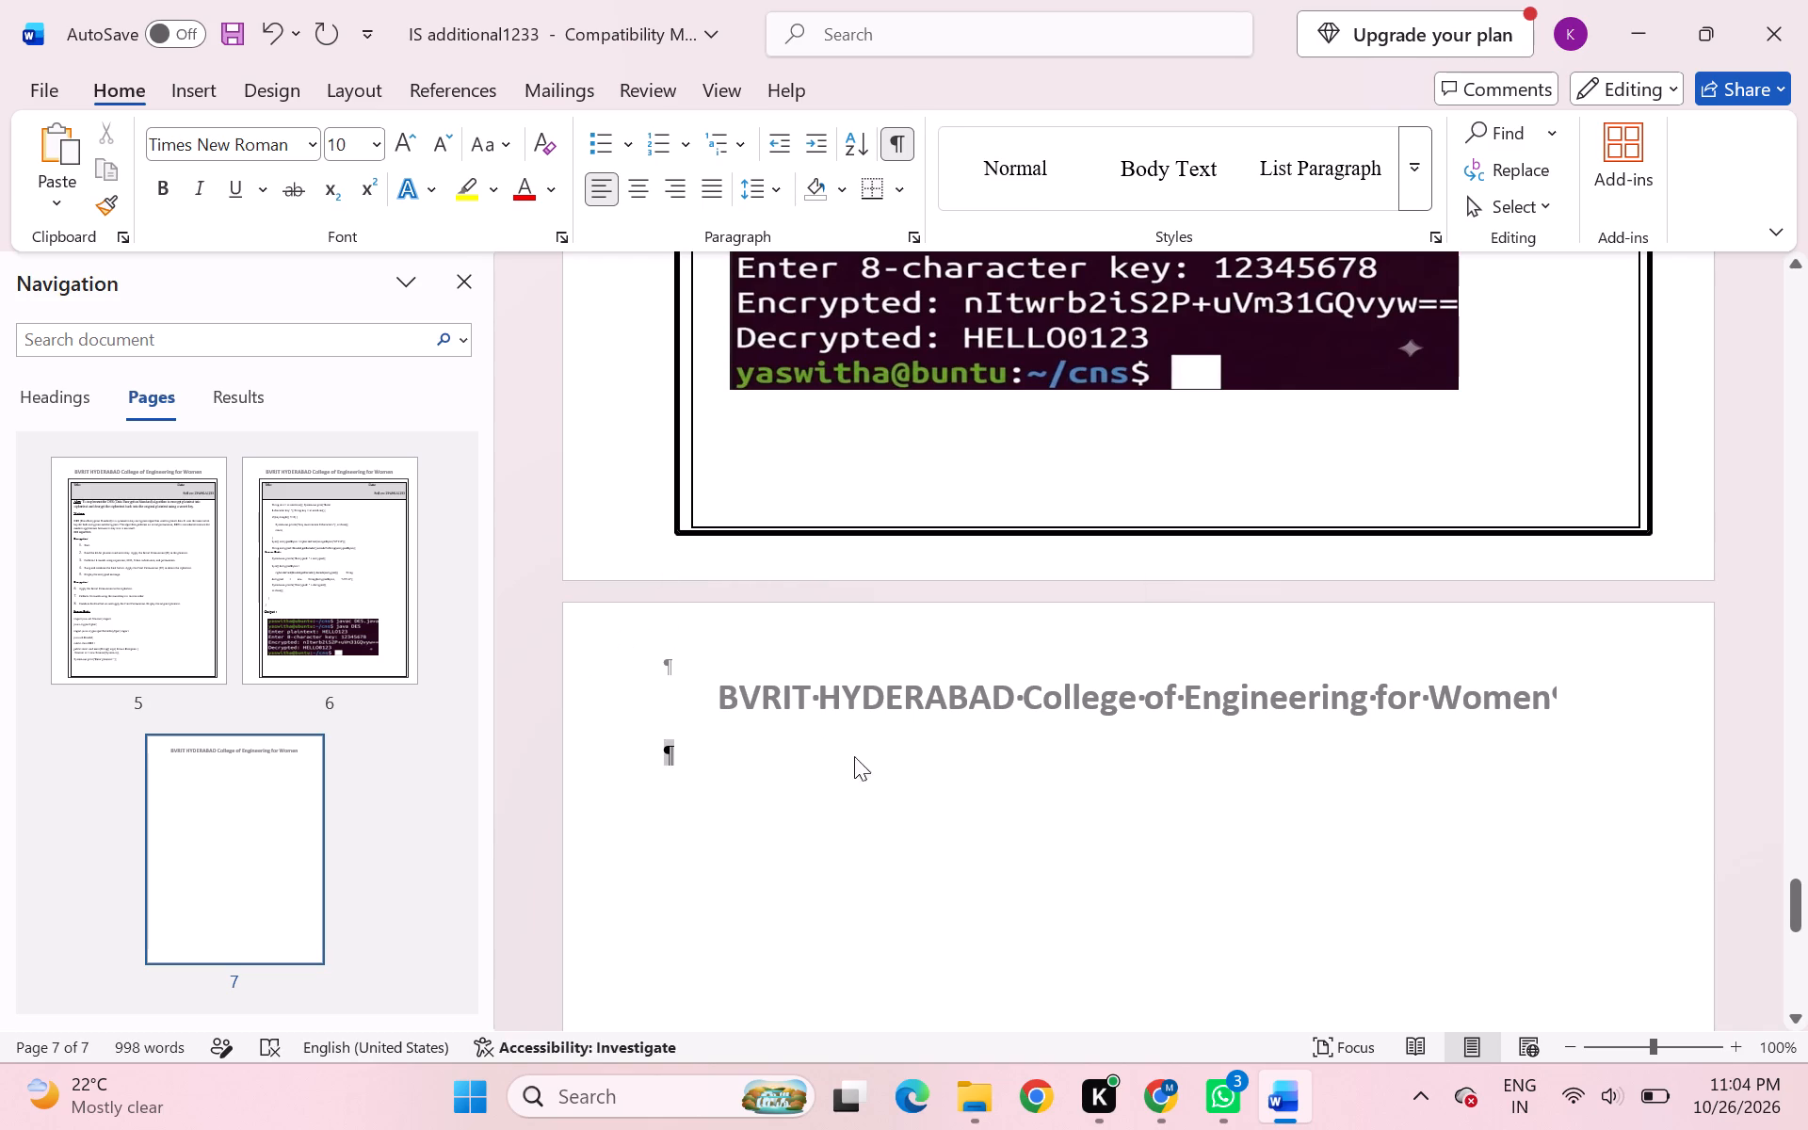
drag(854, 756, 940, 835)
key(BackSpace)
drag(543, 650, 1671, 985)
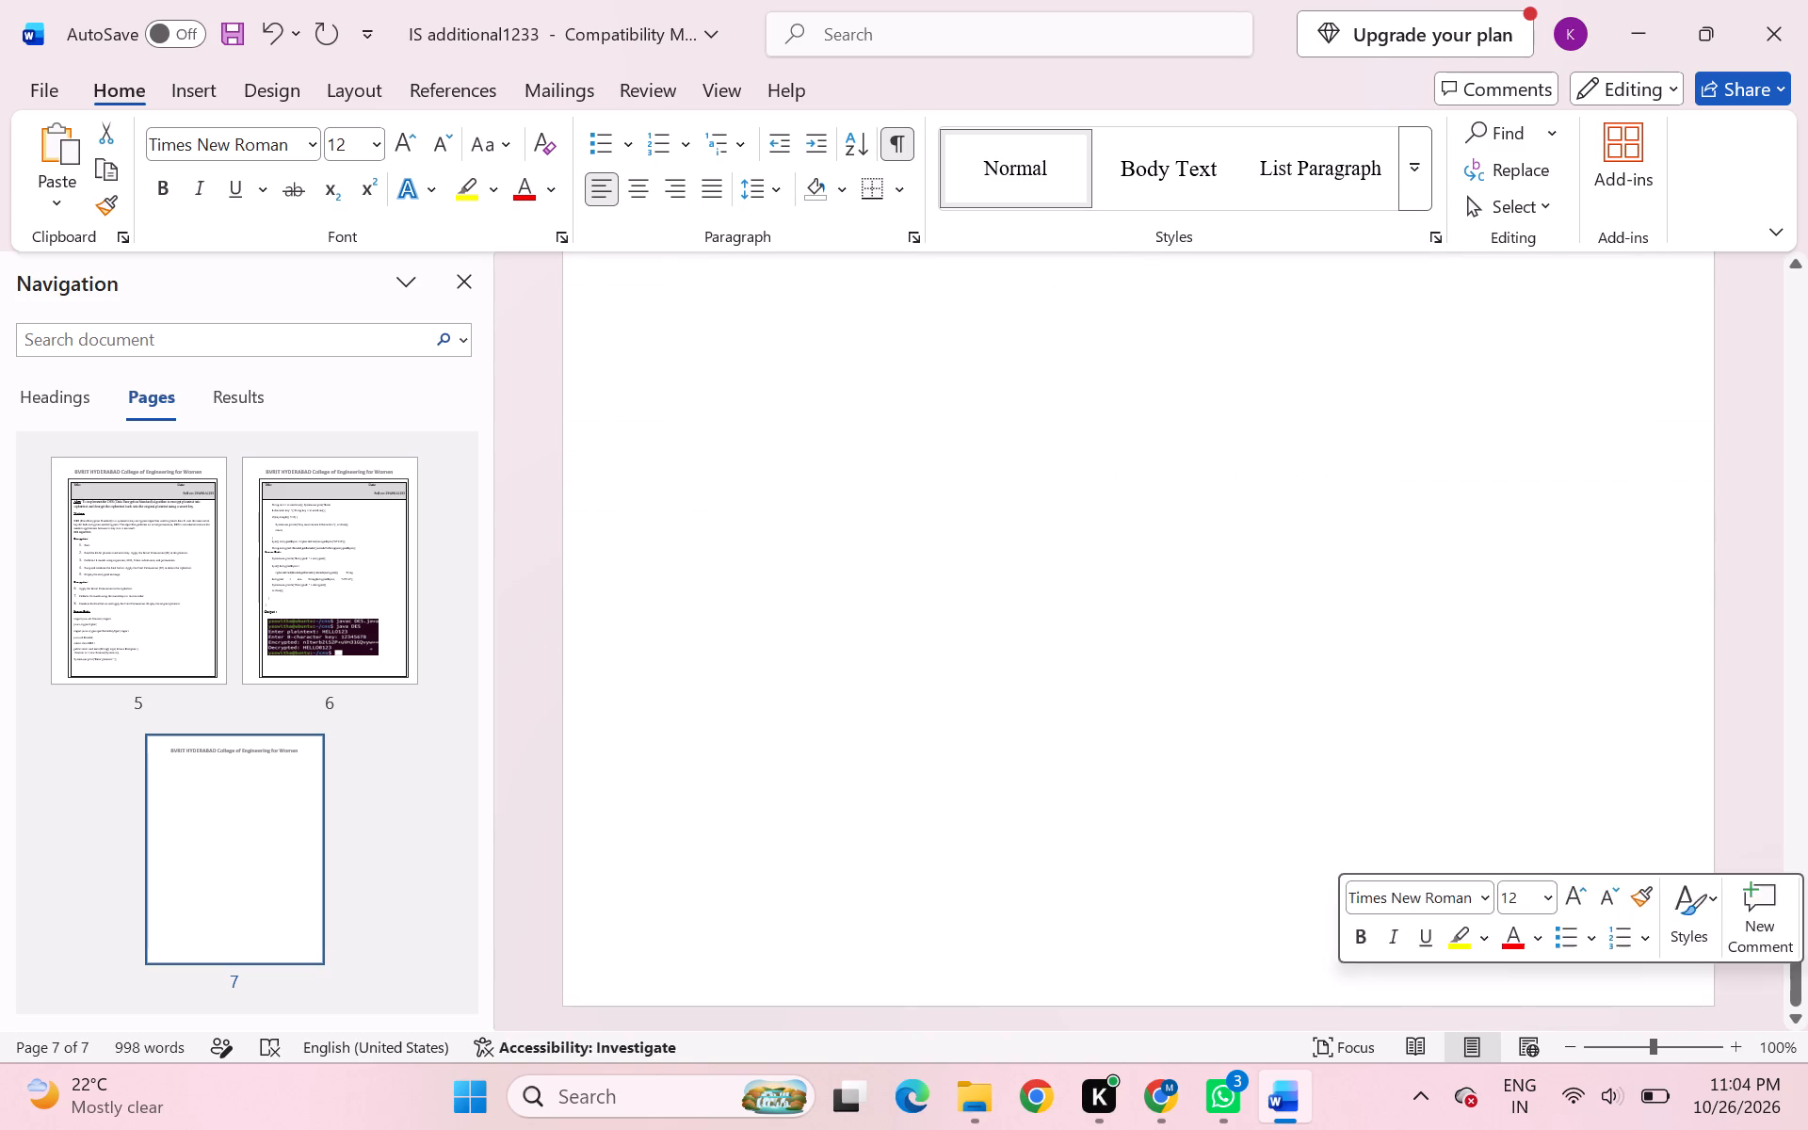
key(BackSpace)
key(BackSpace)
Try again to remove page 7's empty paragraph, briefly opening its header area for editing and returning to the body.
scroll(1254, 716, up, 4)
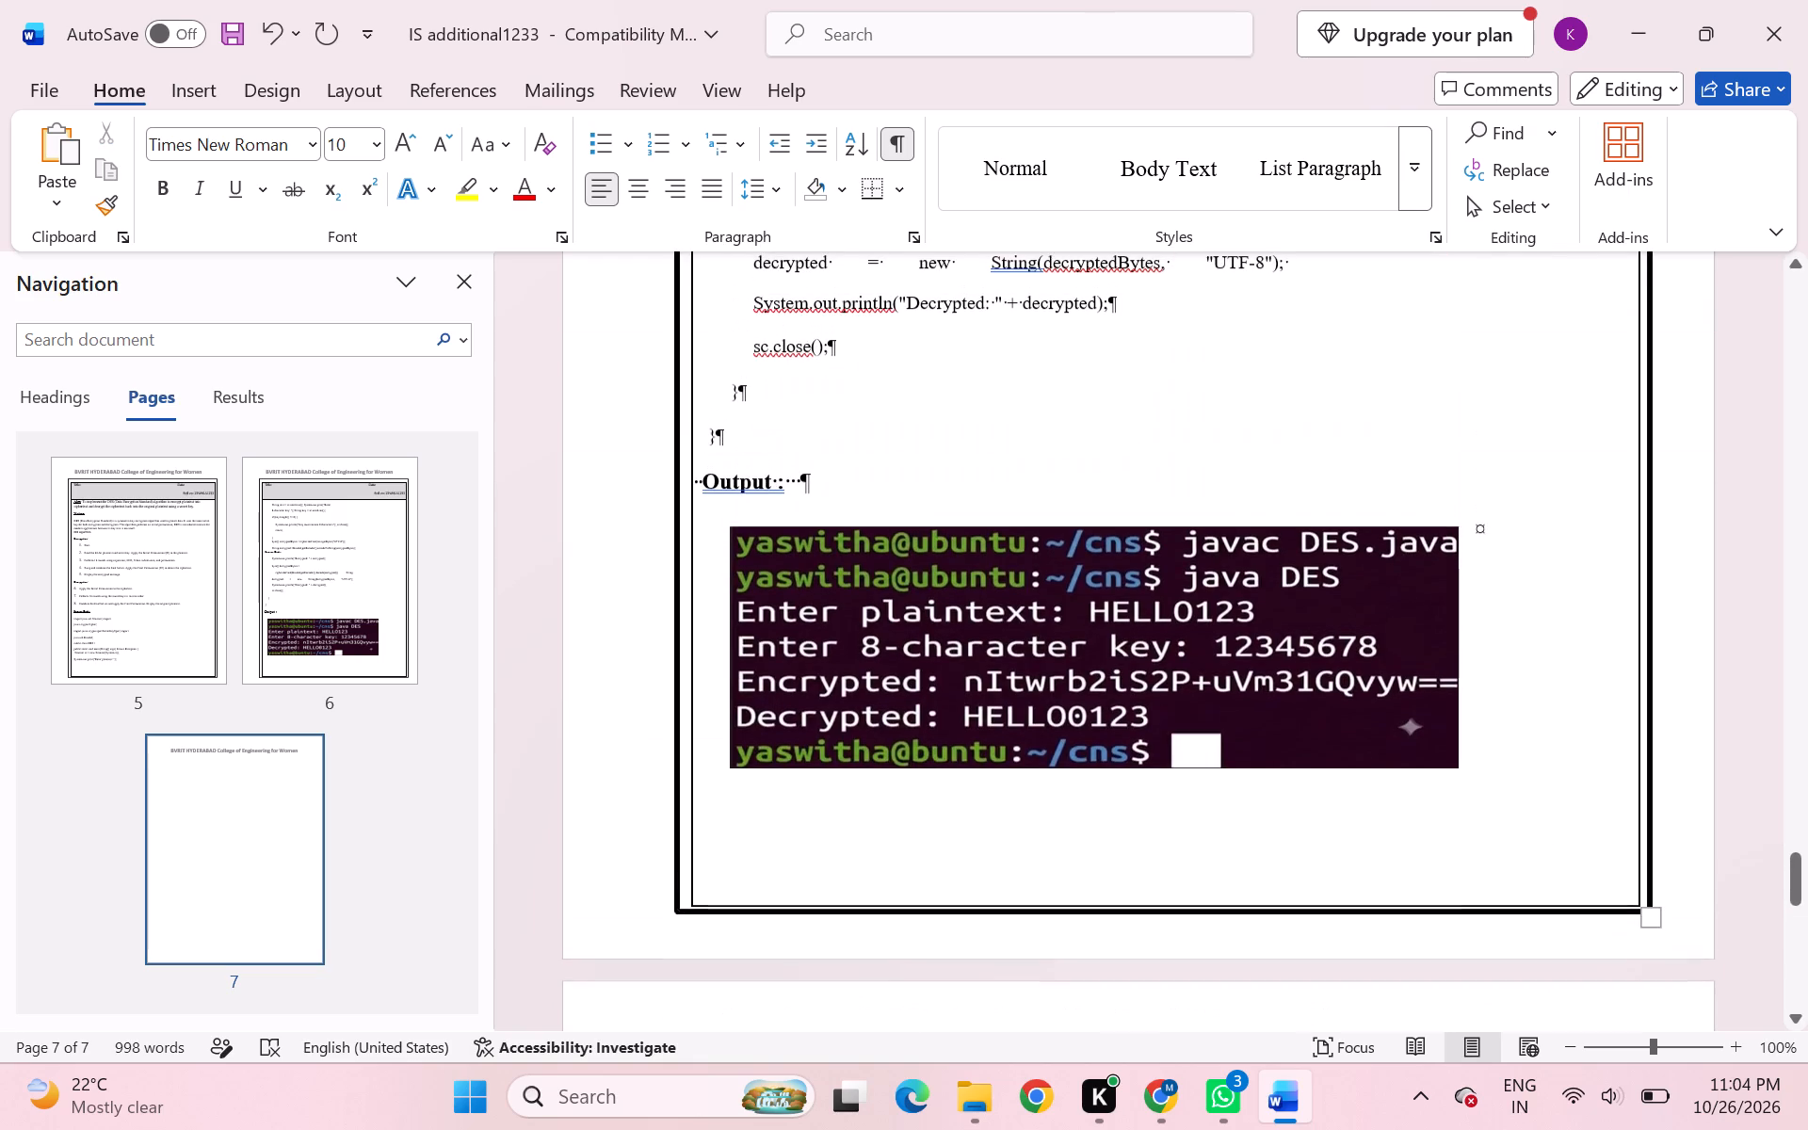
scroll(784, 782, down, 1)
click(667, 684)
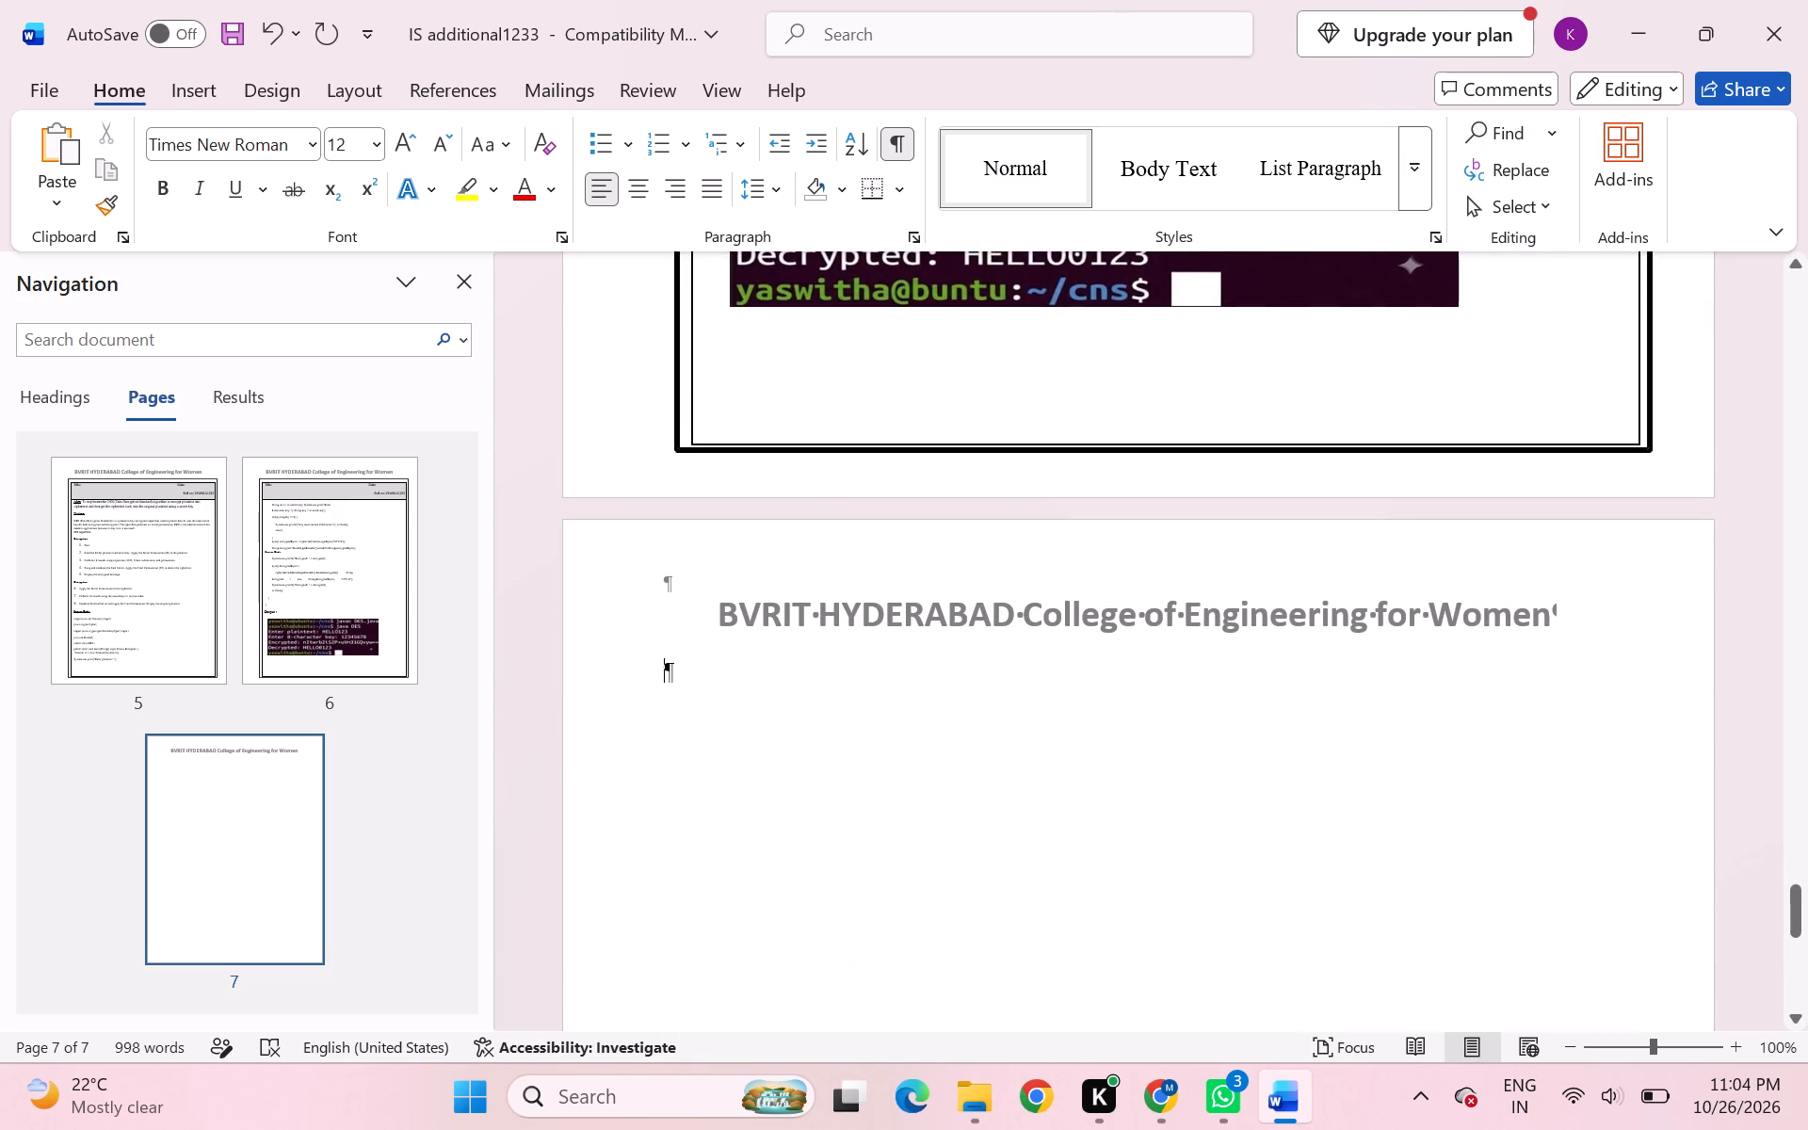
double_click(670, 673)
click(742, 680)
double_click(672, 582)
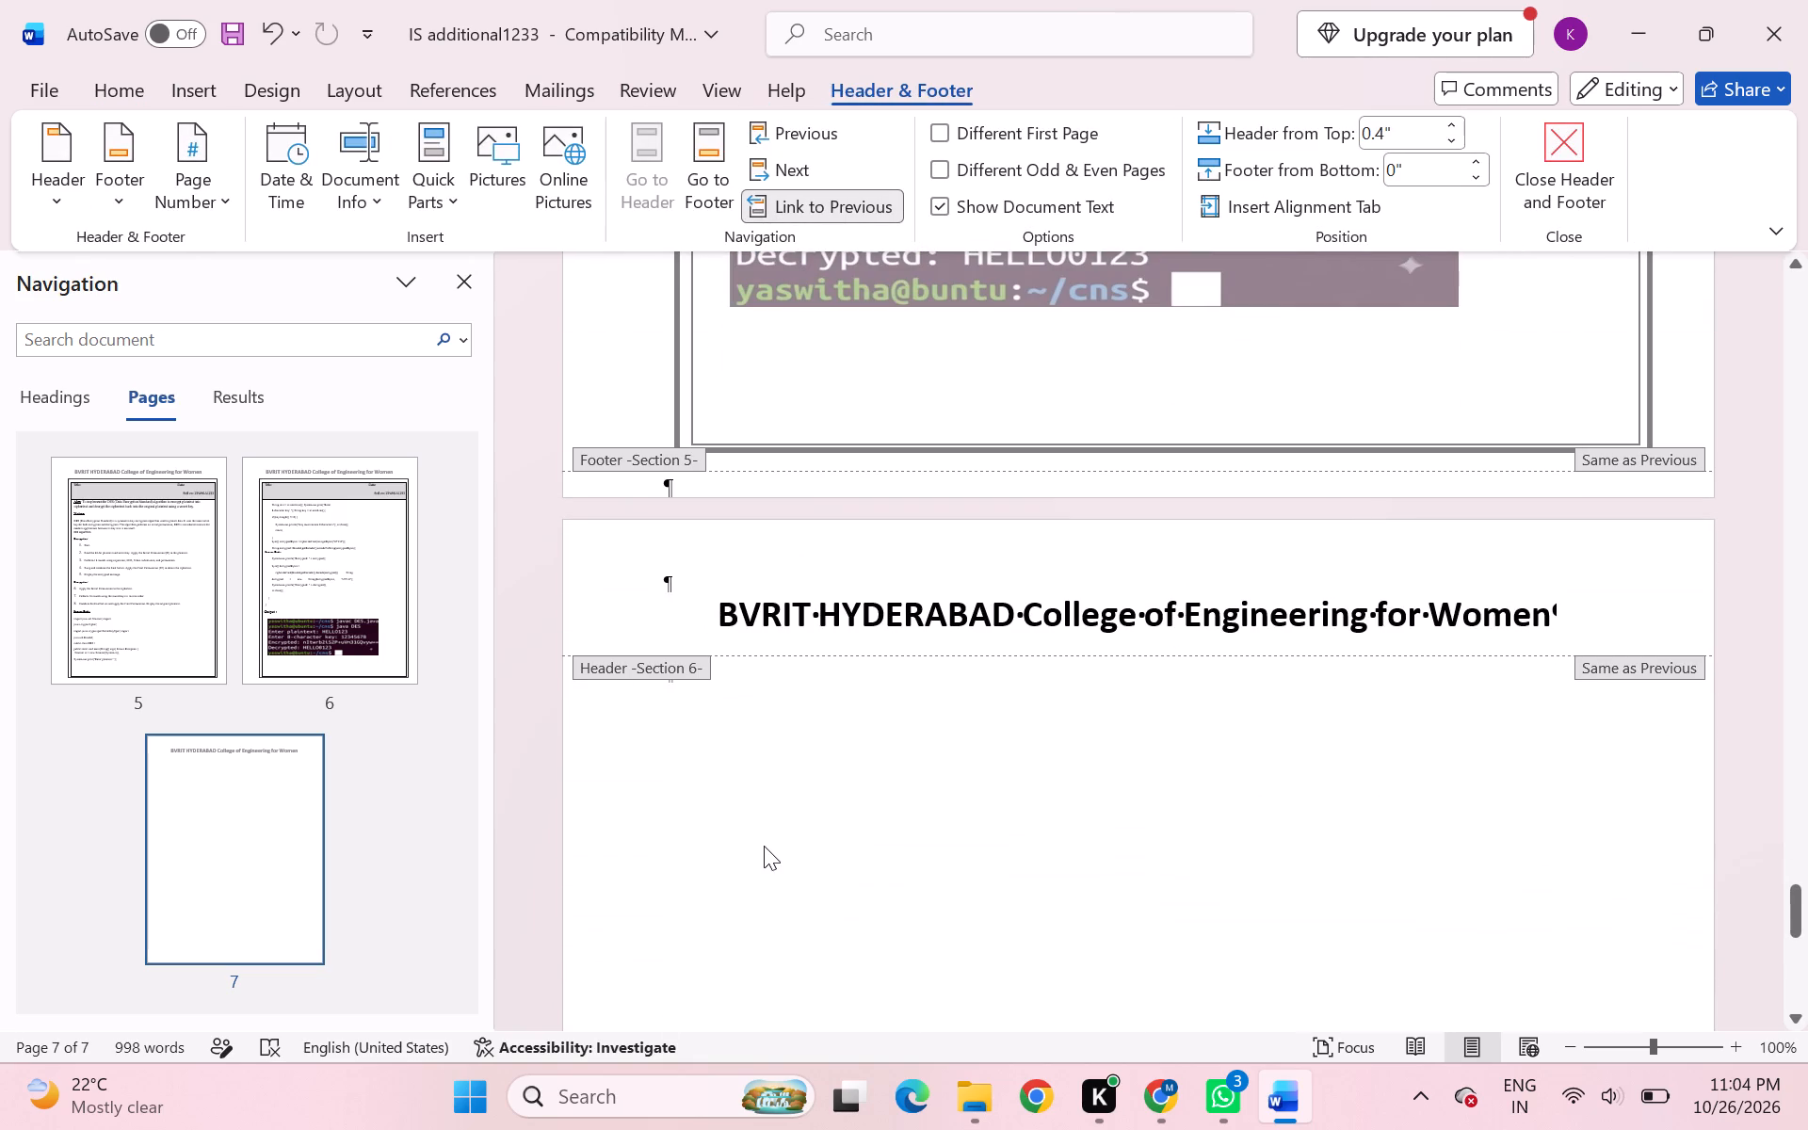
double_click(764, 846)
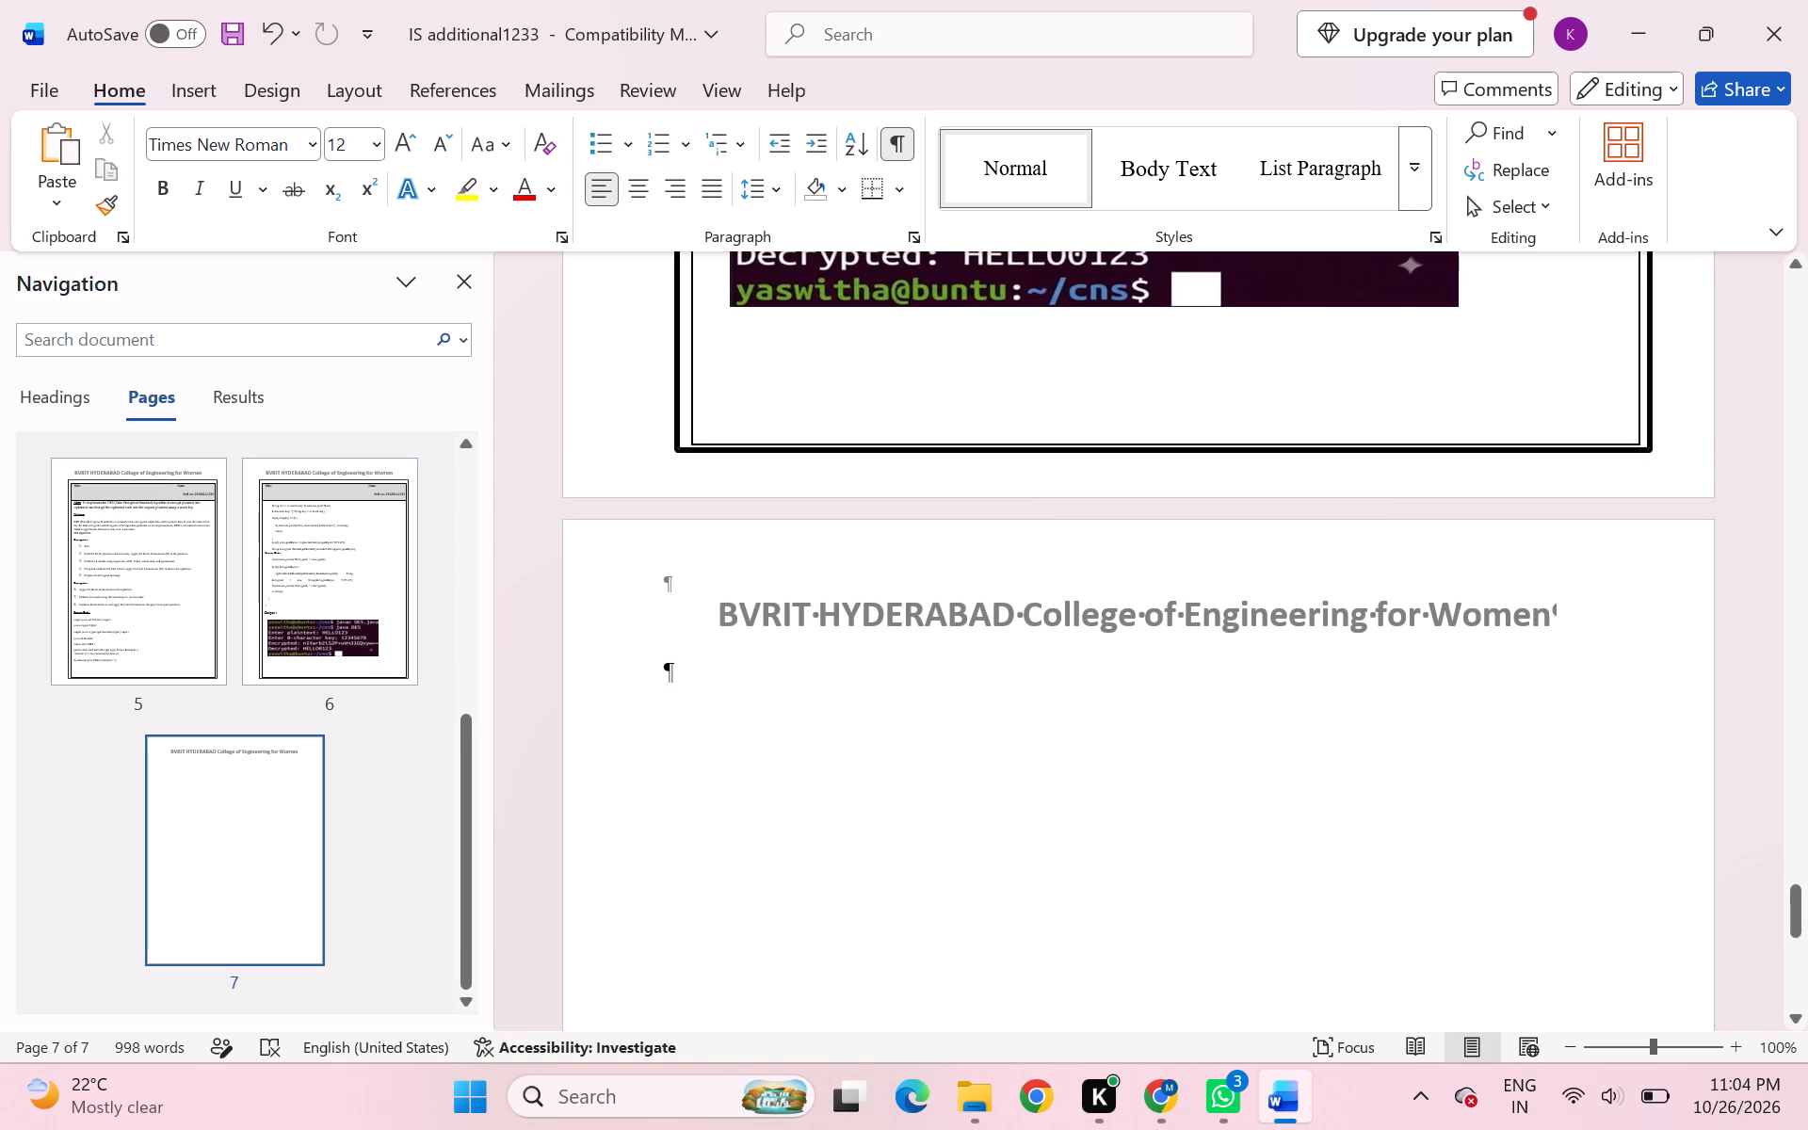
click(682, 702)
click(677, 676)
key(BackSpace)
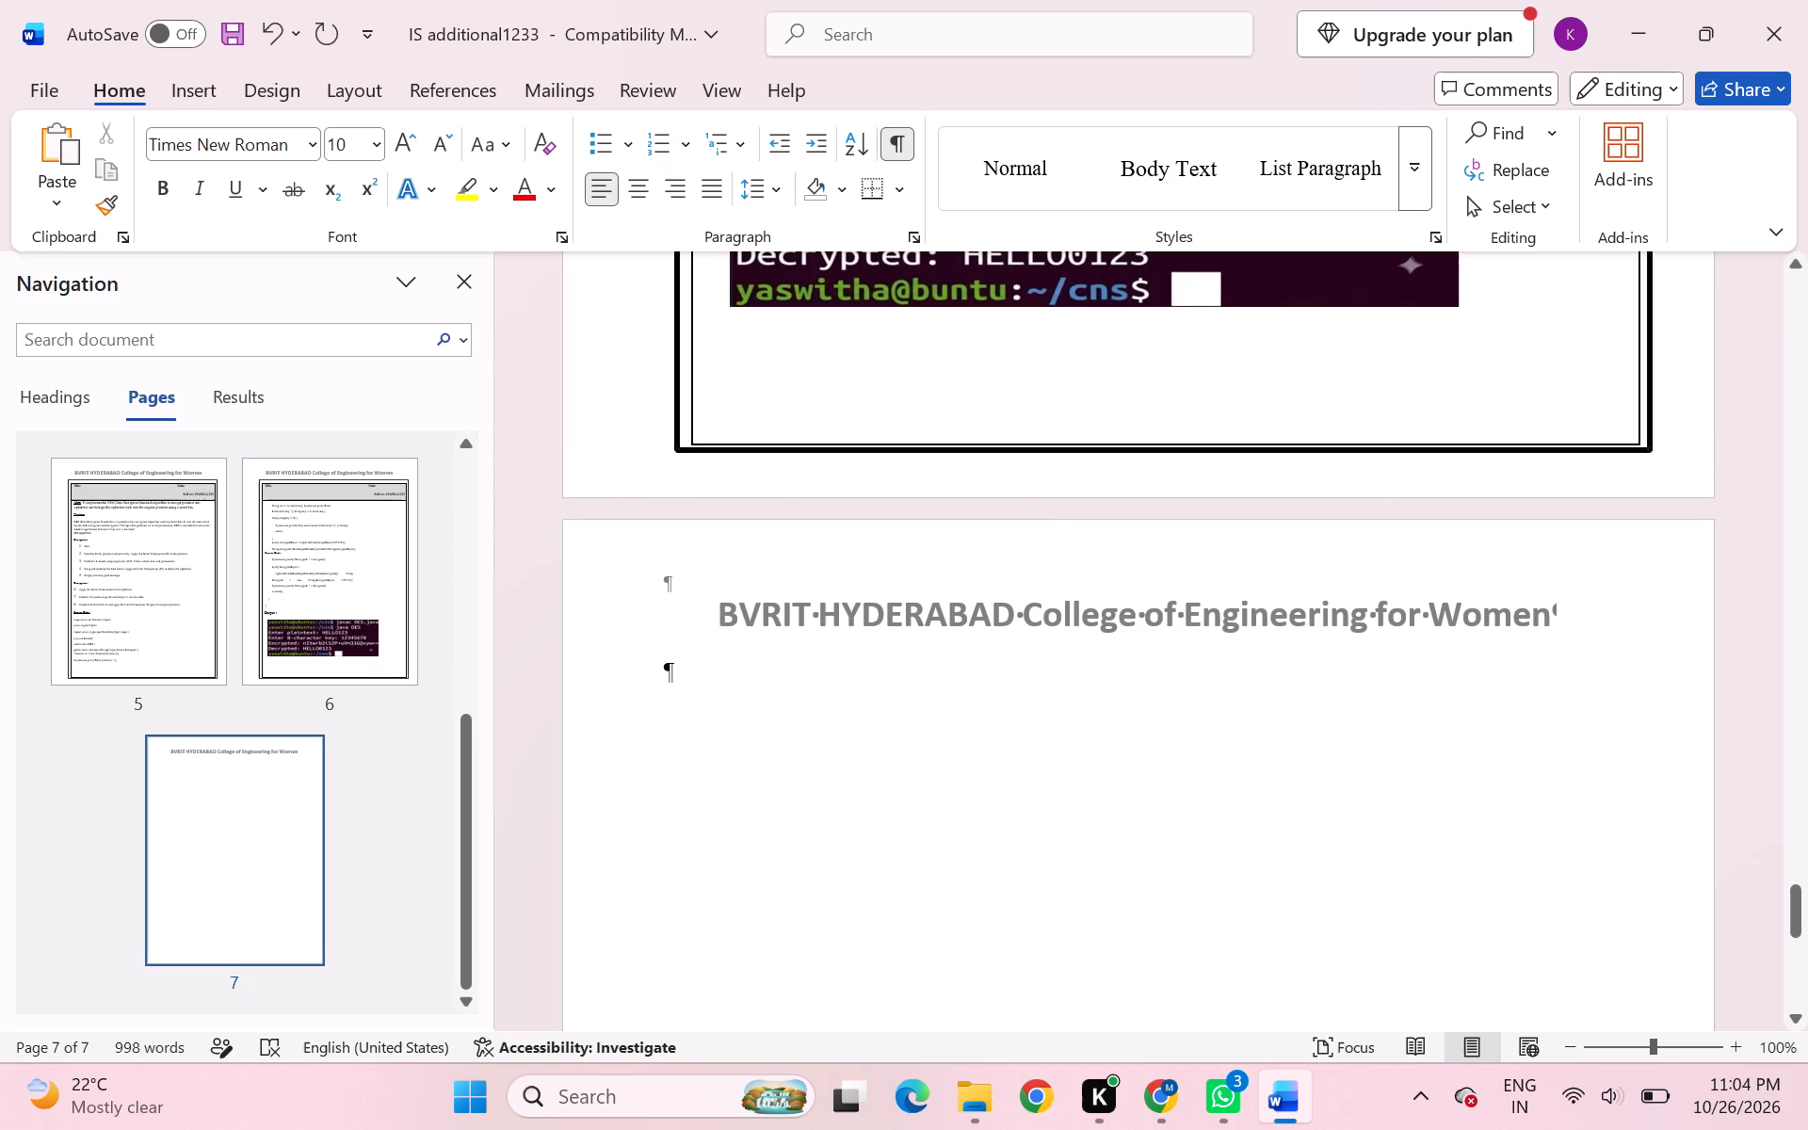
Hide paragraph marks and other formatting symbols in the document.
click(881, 152)
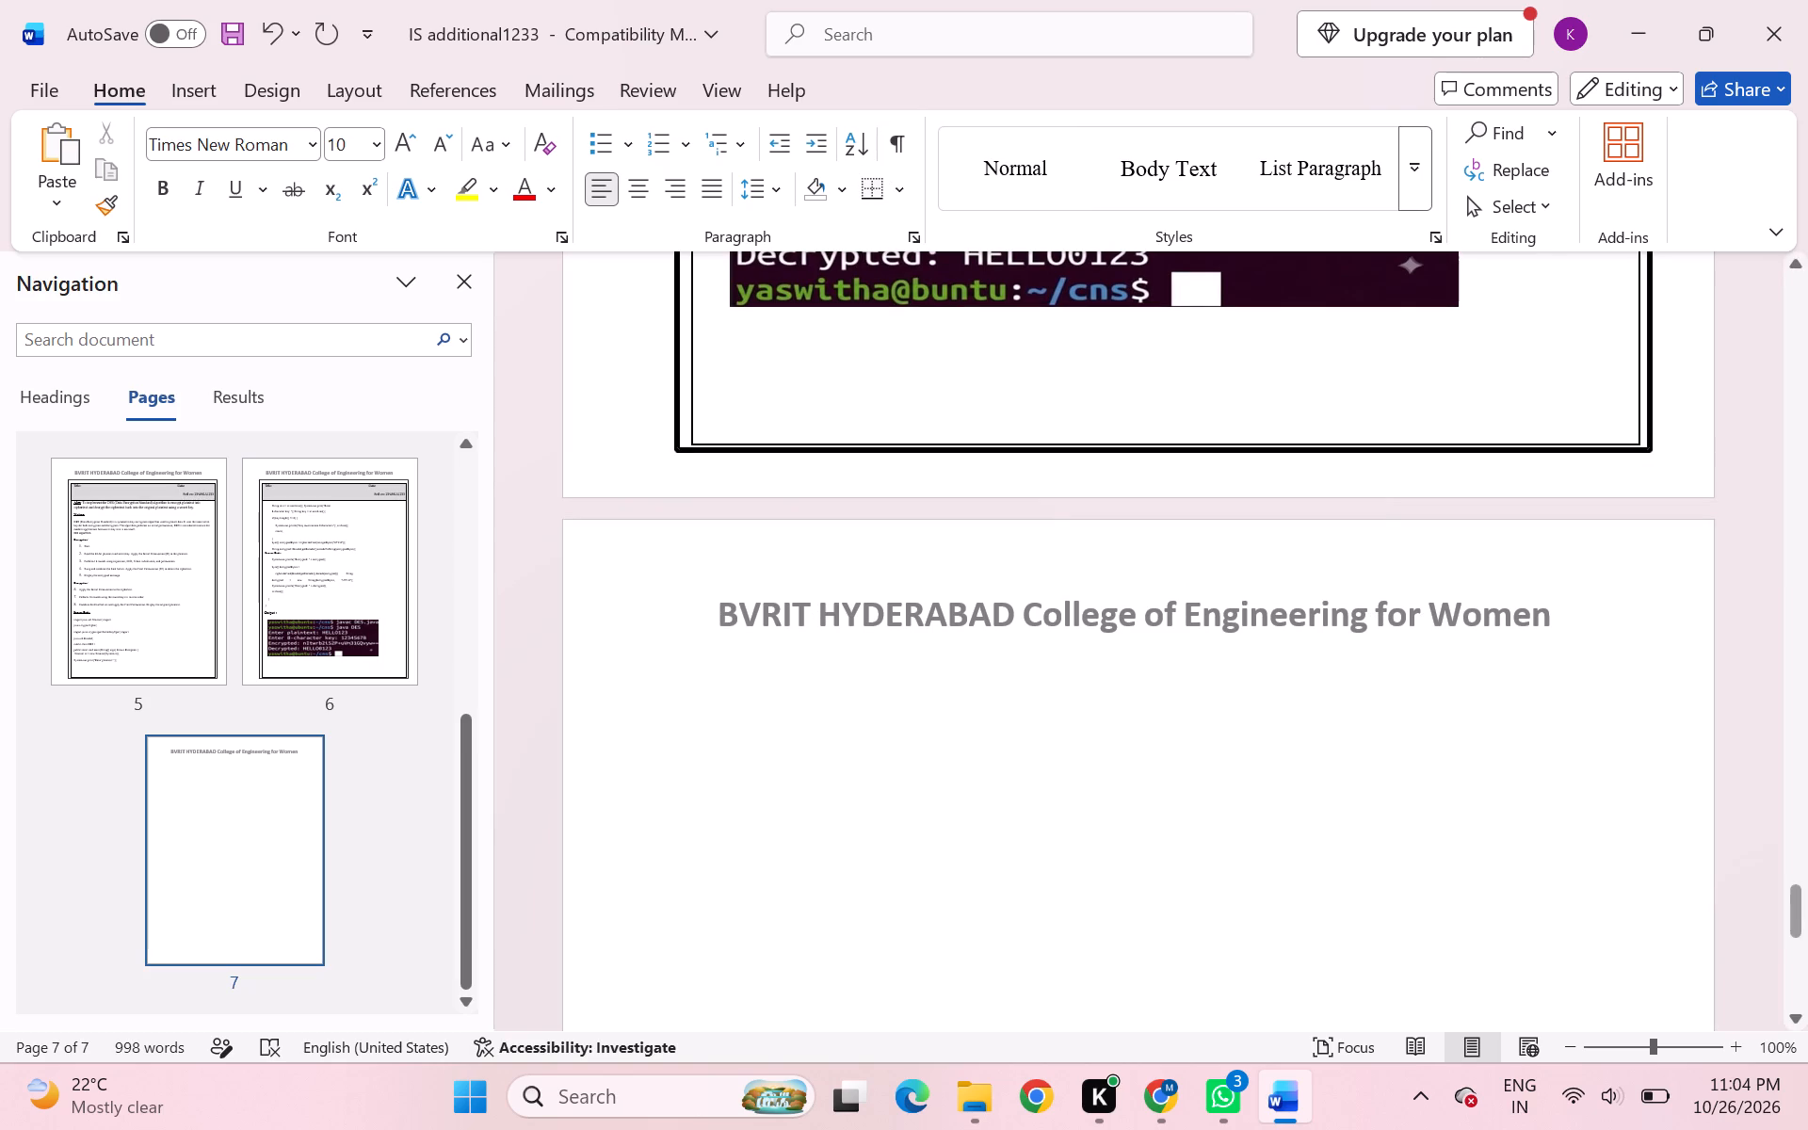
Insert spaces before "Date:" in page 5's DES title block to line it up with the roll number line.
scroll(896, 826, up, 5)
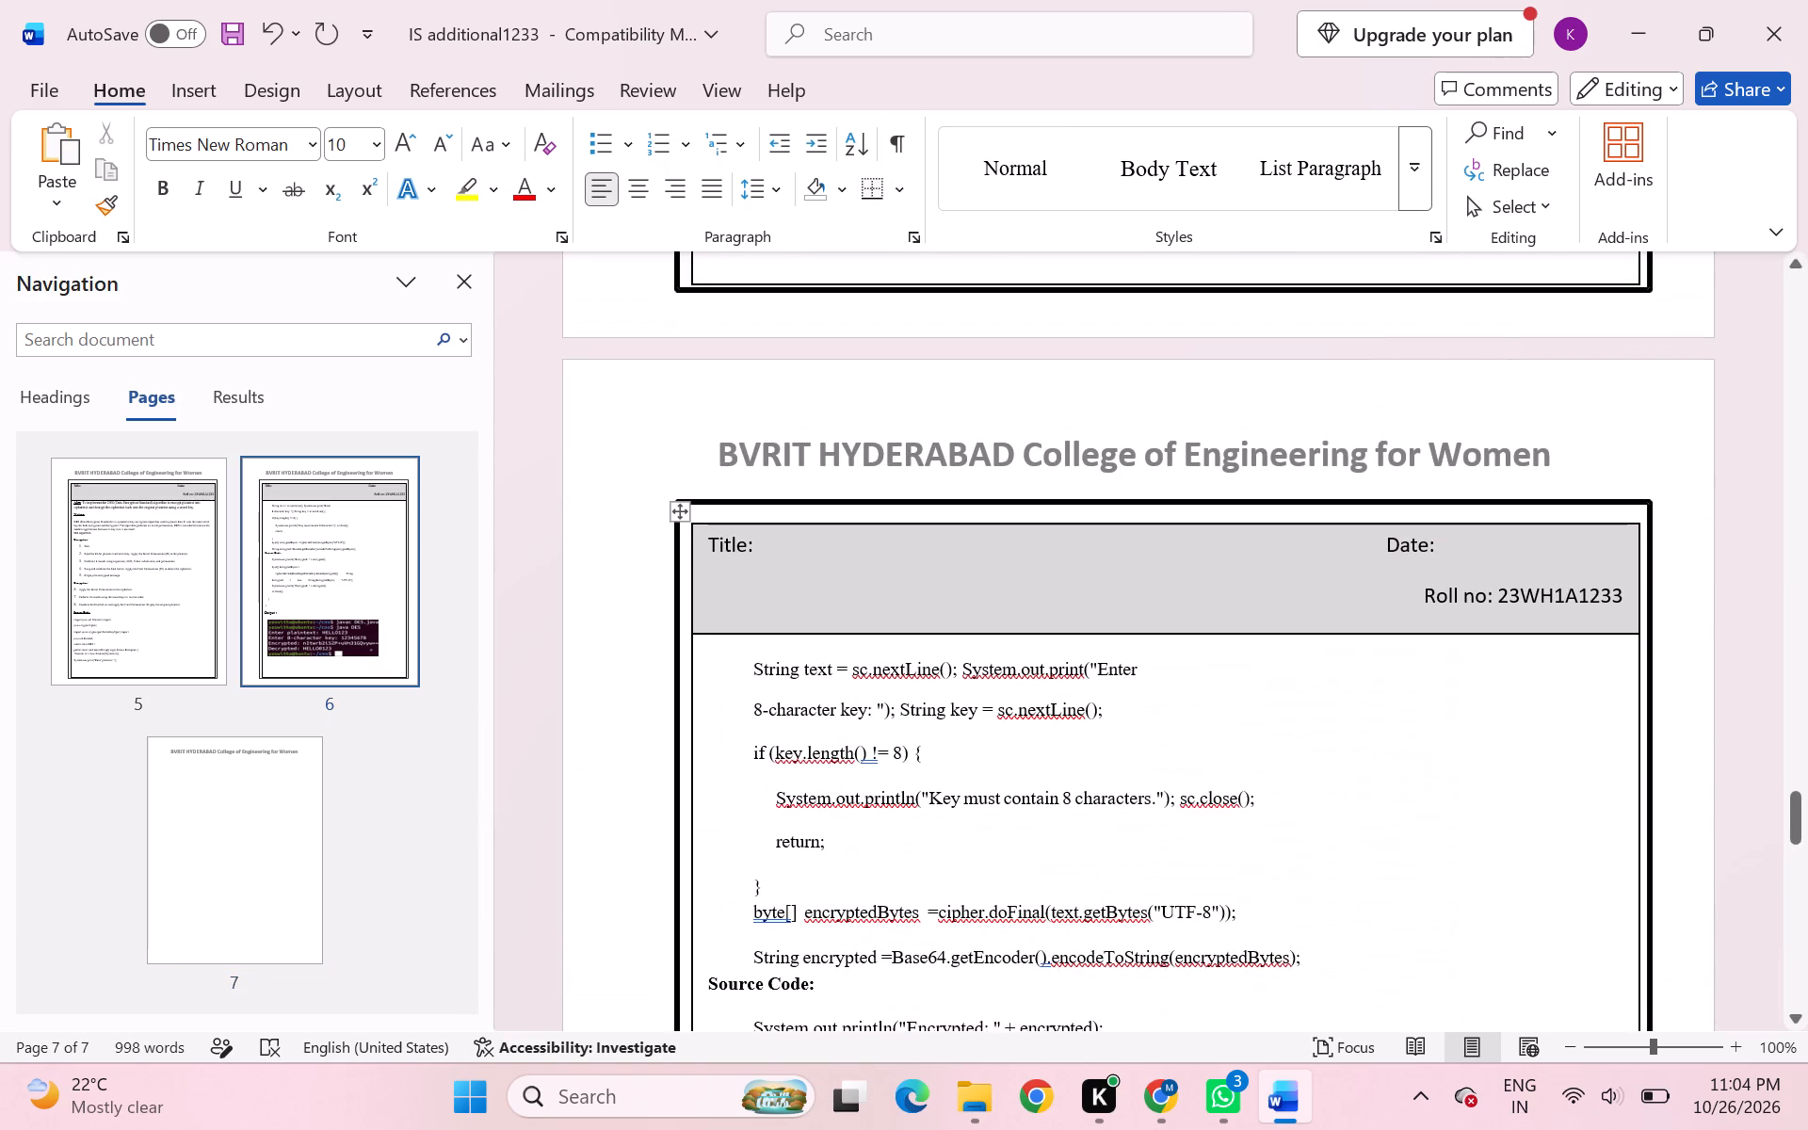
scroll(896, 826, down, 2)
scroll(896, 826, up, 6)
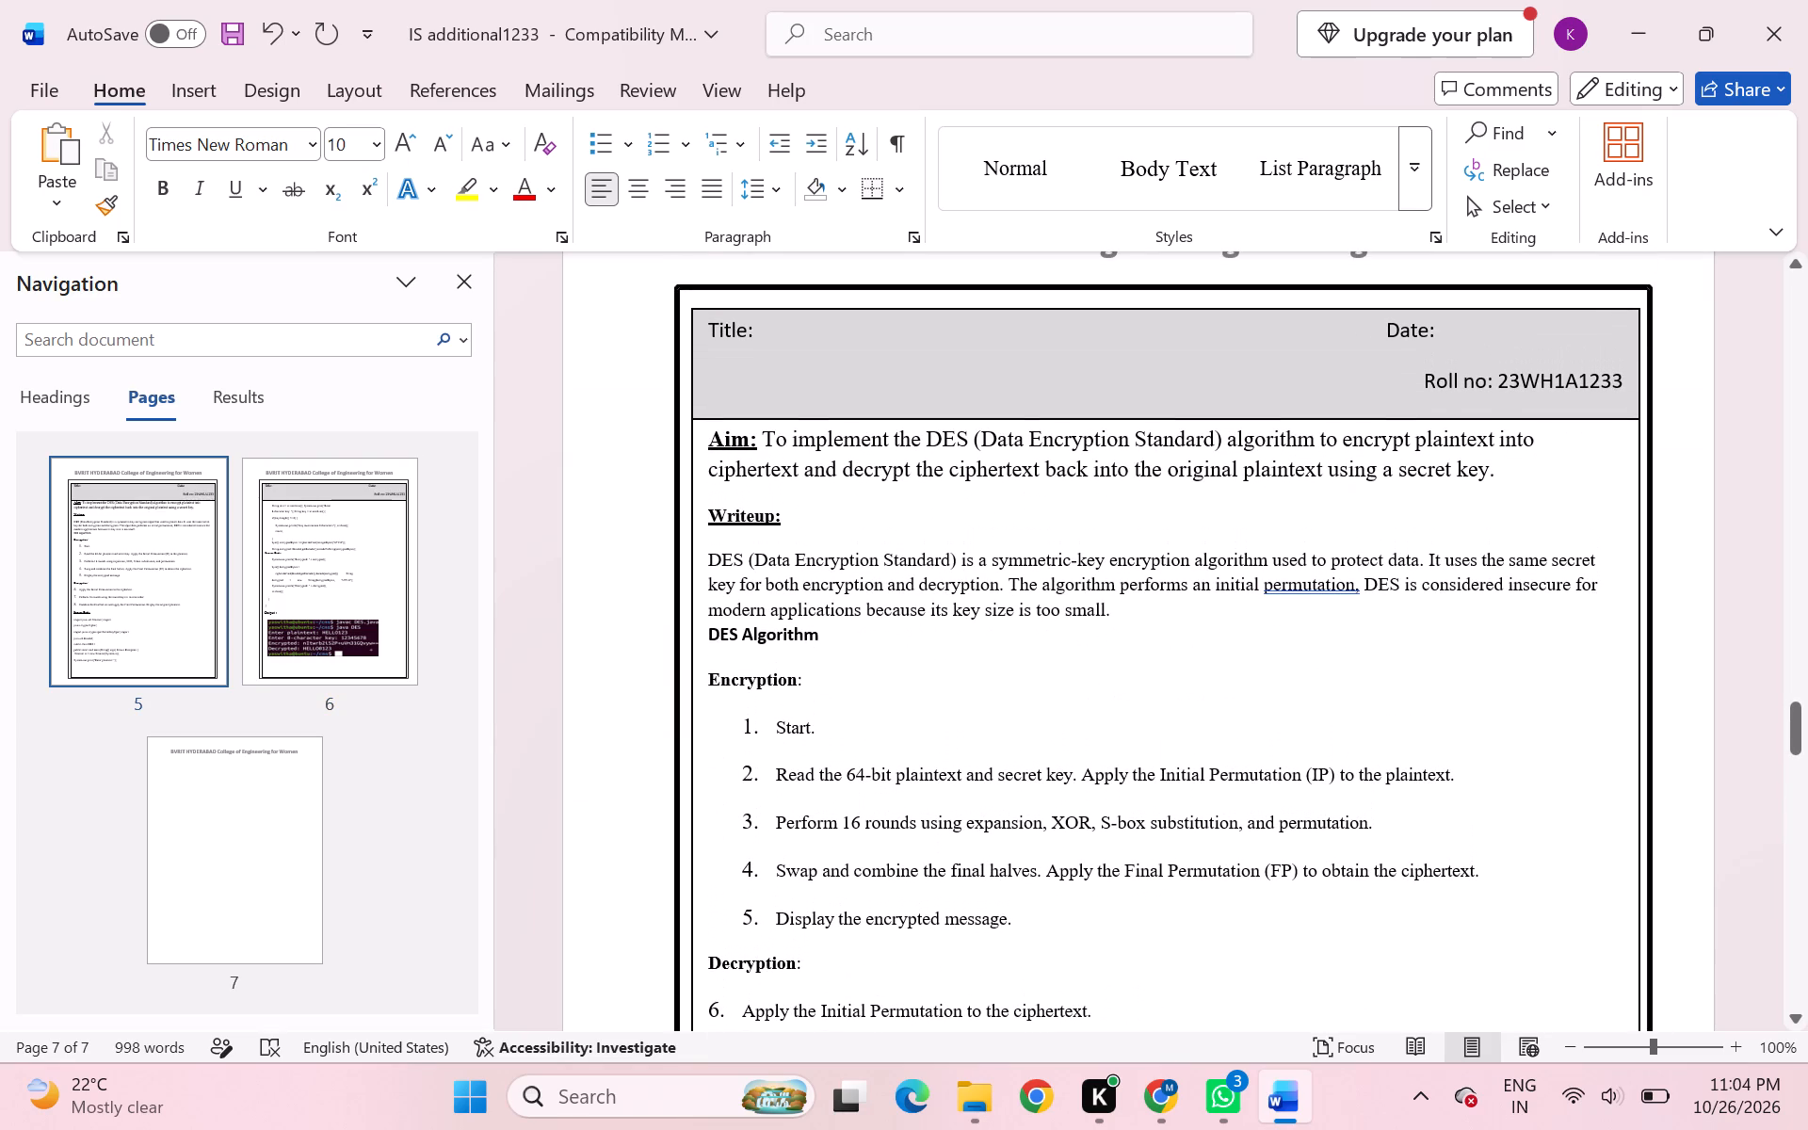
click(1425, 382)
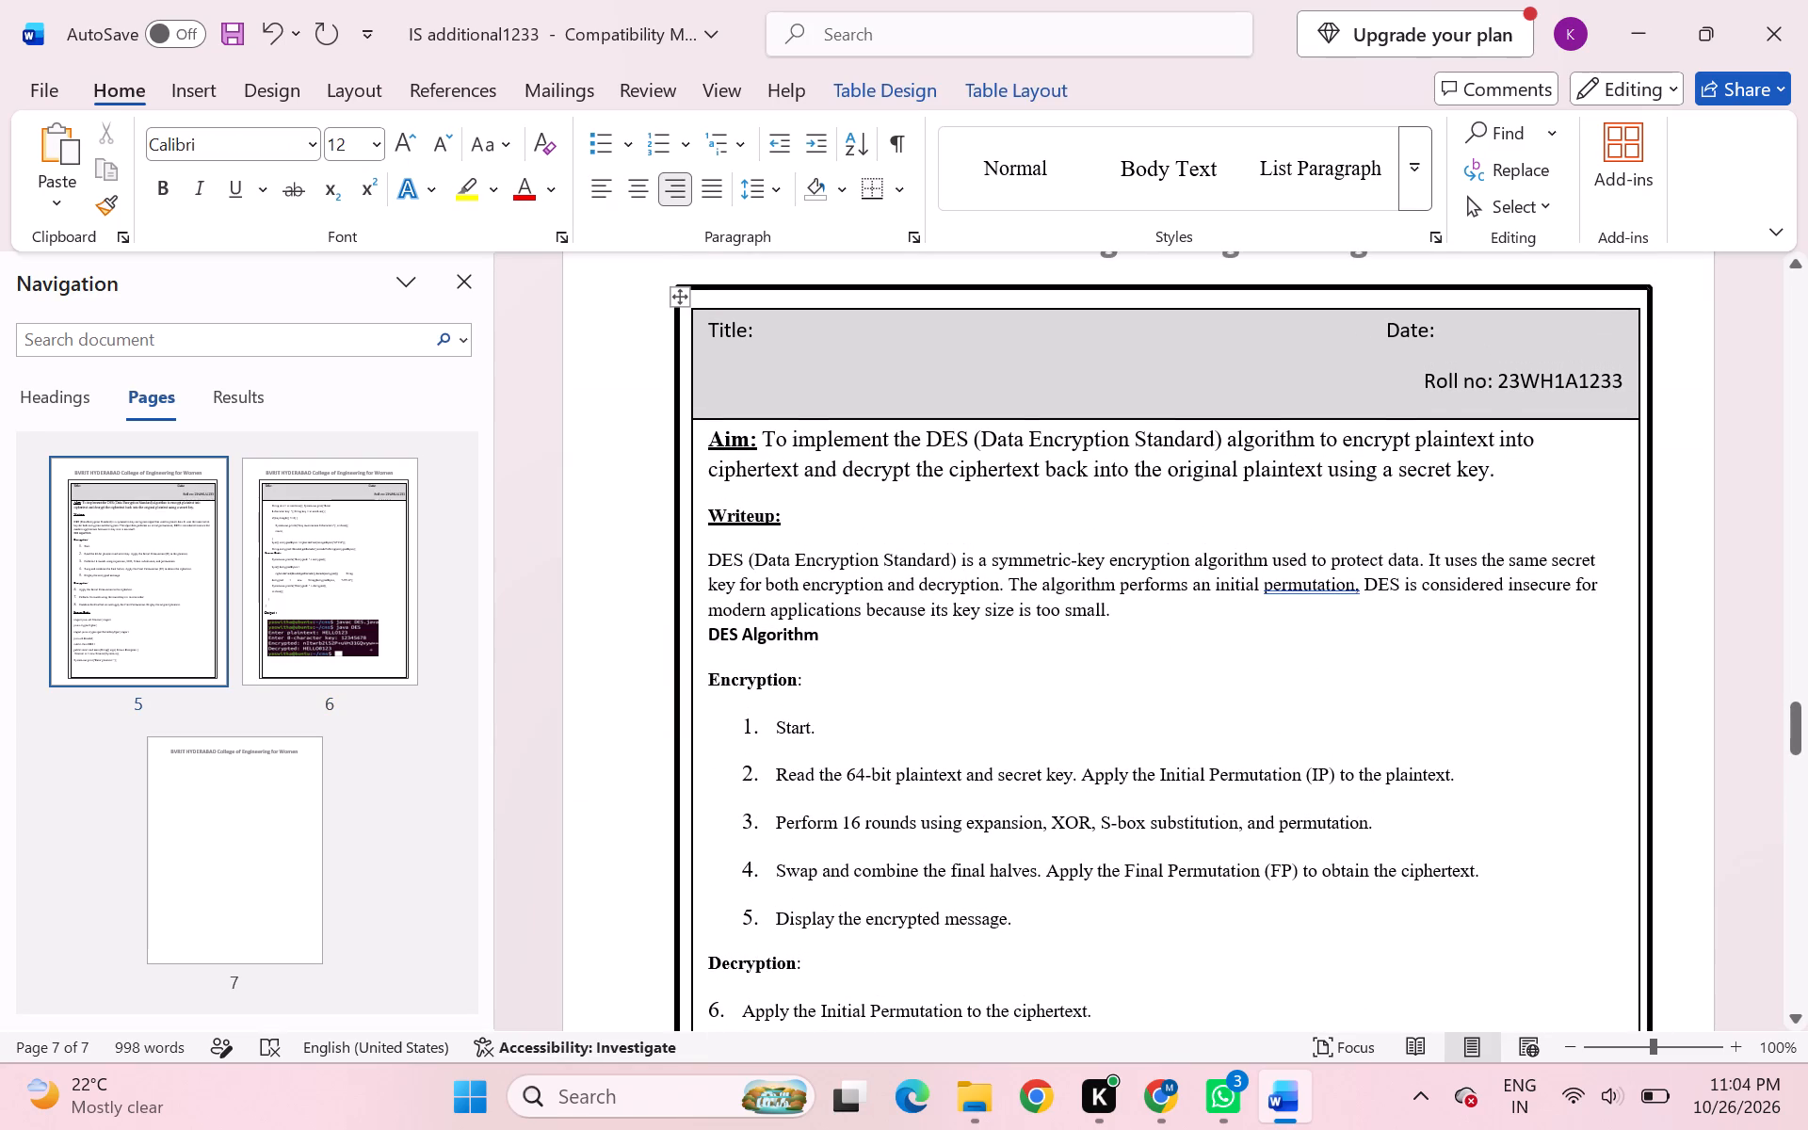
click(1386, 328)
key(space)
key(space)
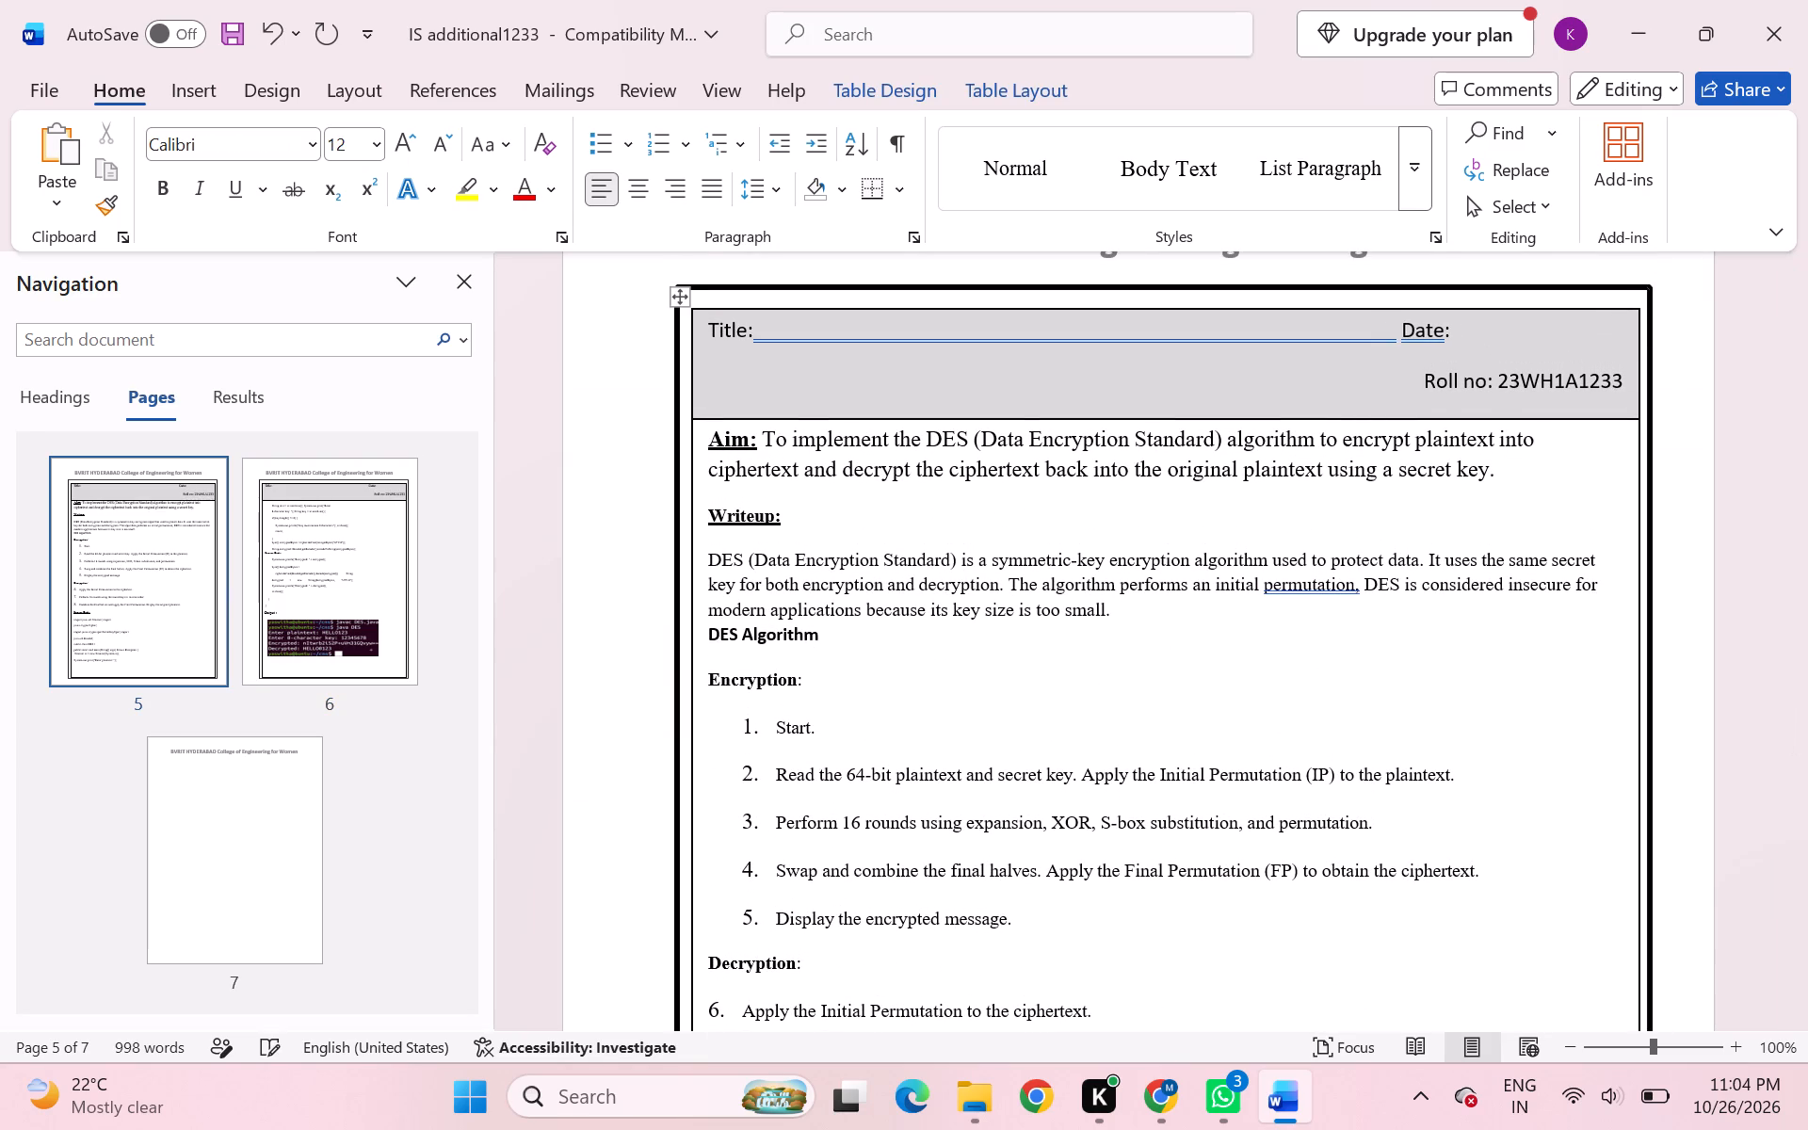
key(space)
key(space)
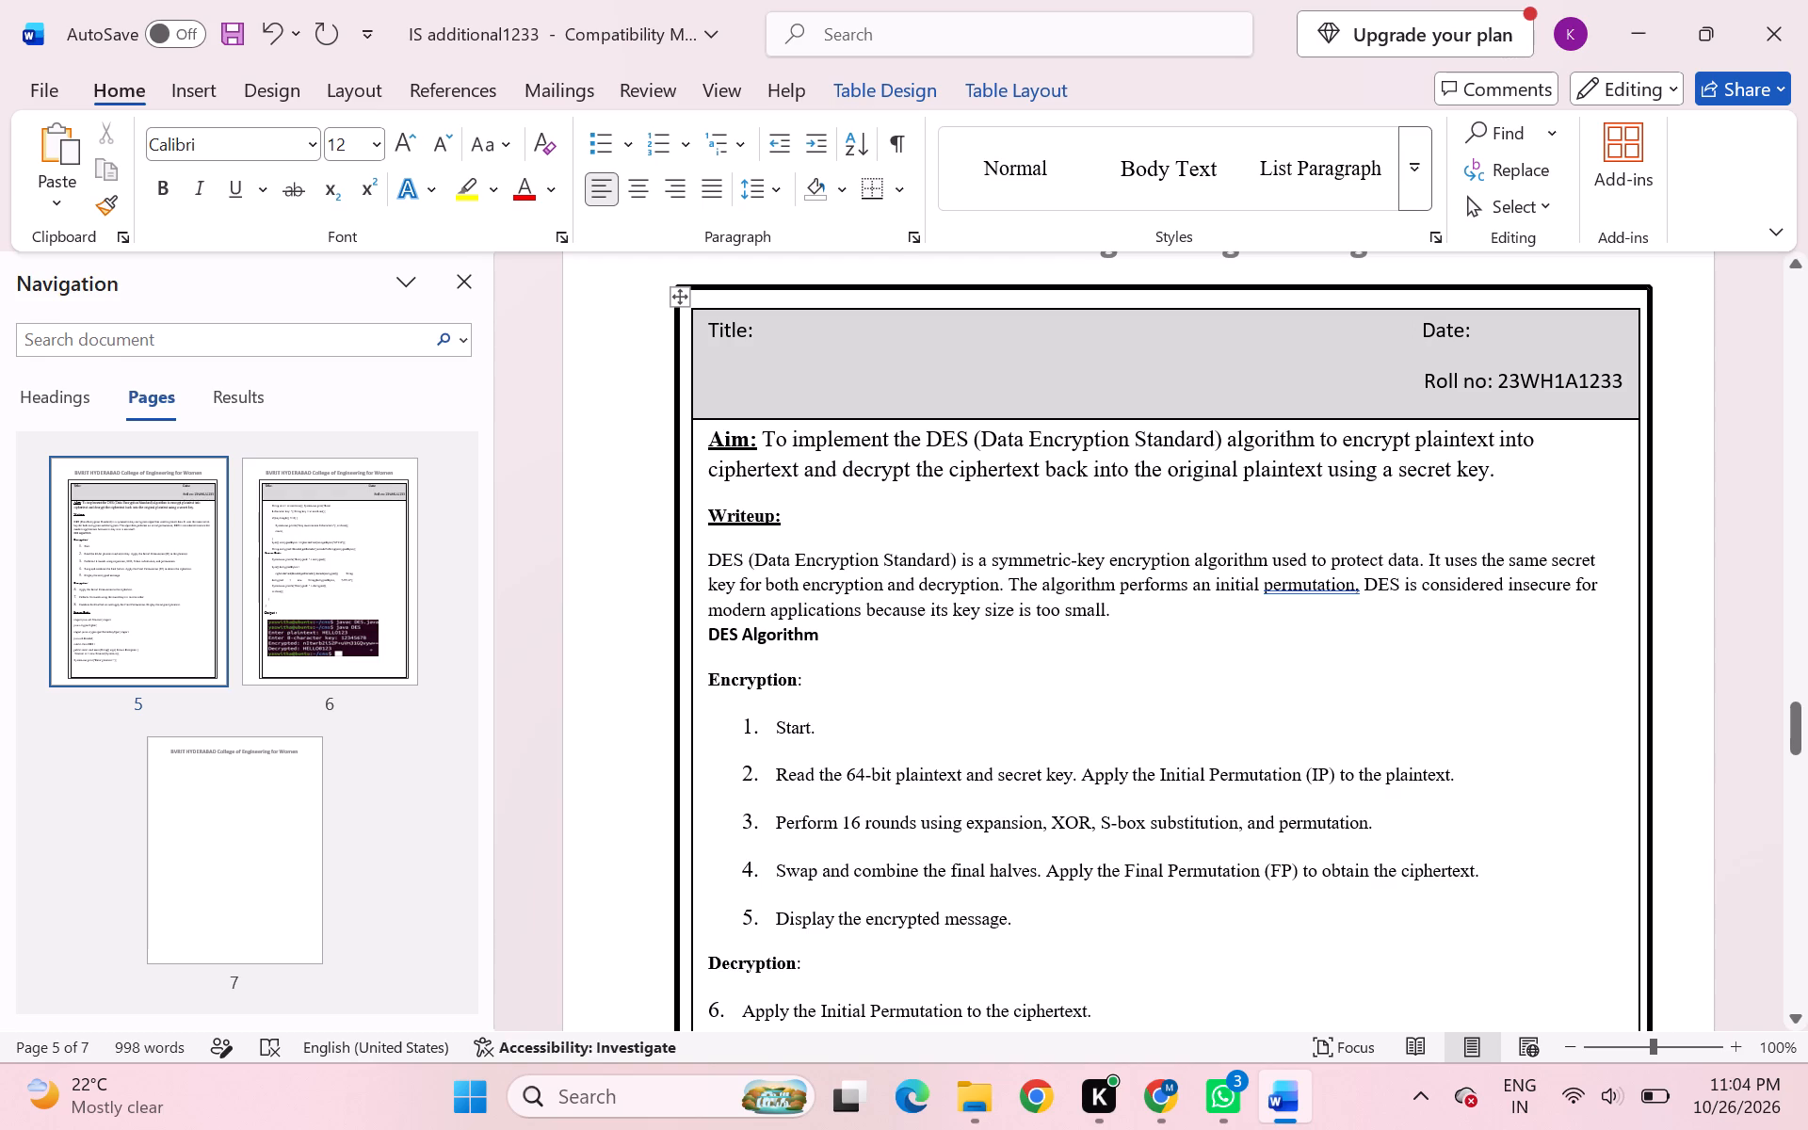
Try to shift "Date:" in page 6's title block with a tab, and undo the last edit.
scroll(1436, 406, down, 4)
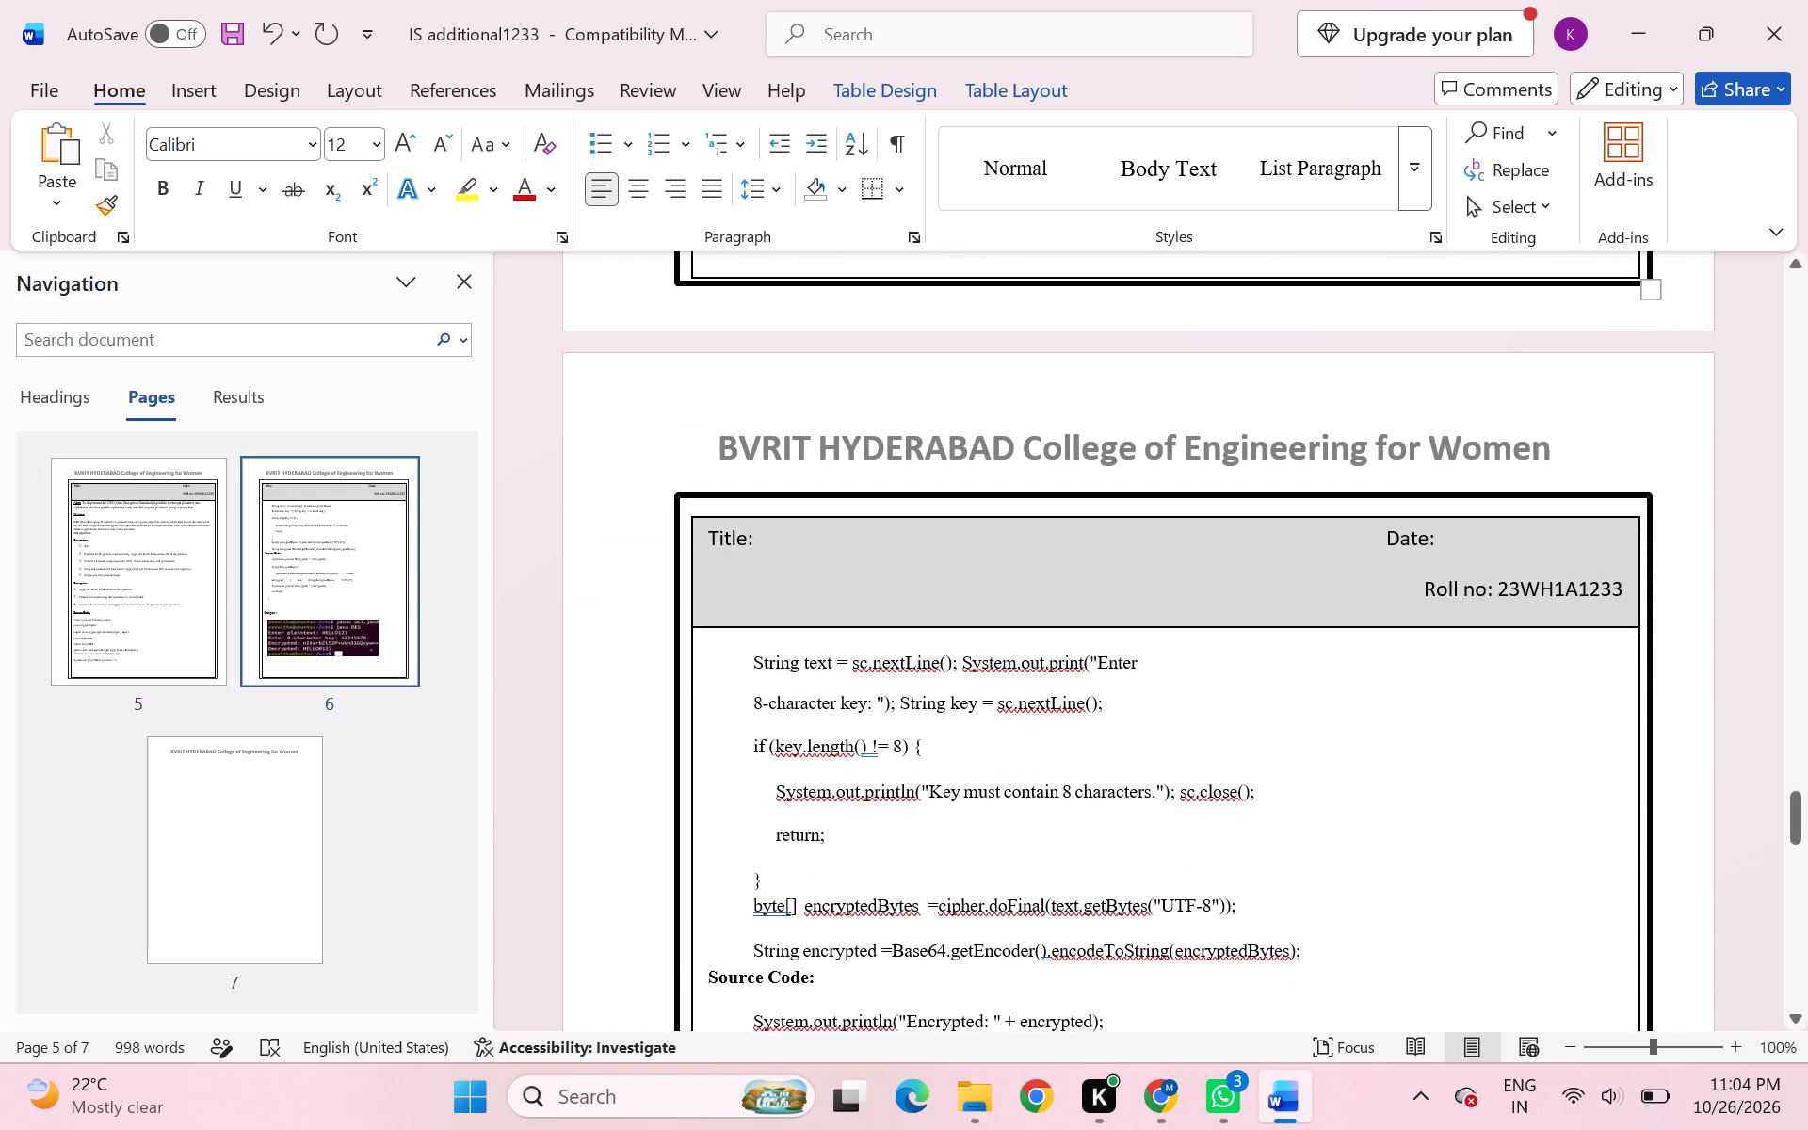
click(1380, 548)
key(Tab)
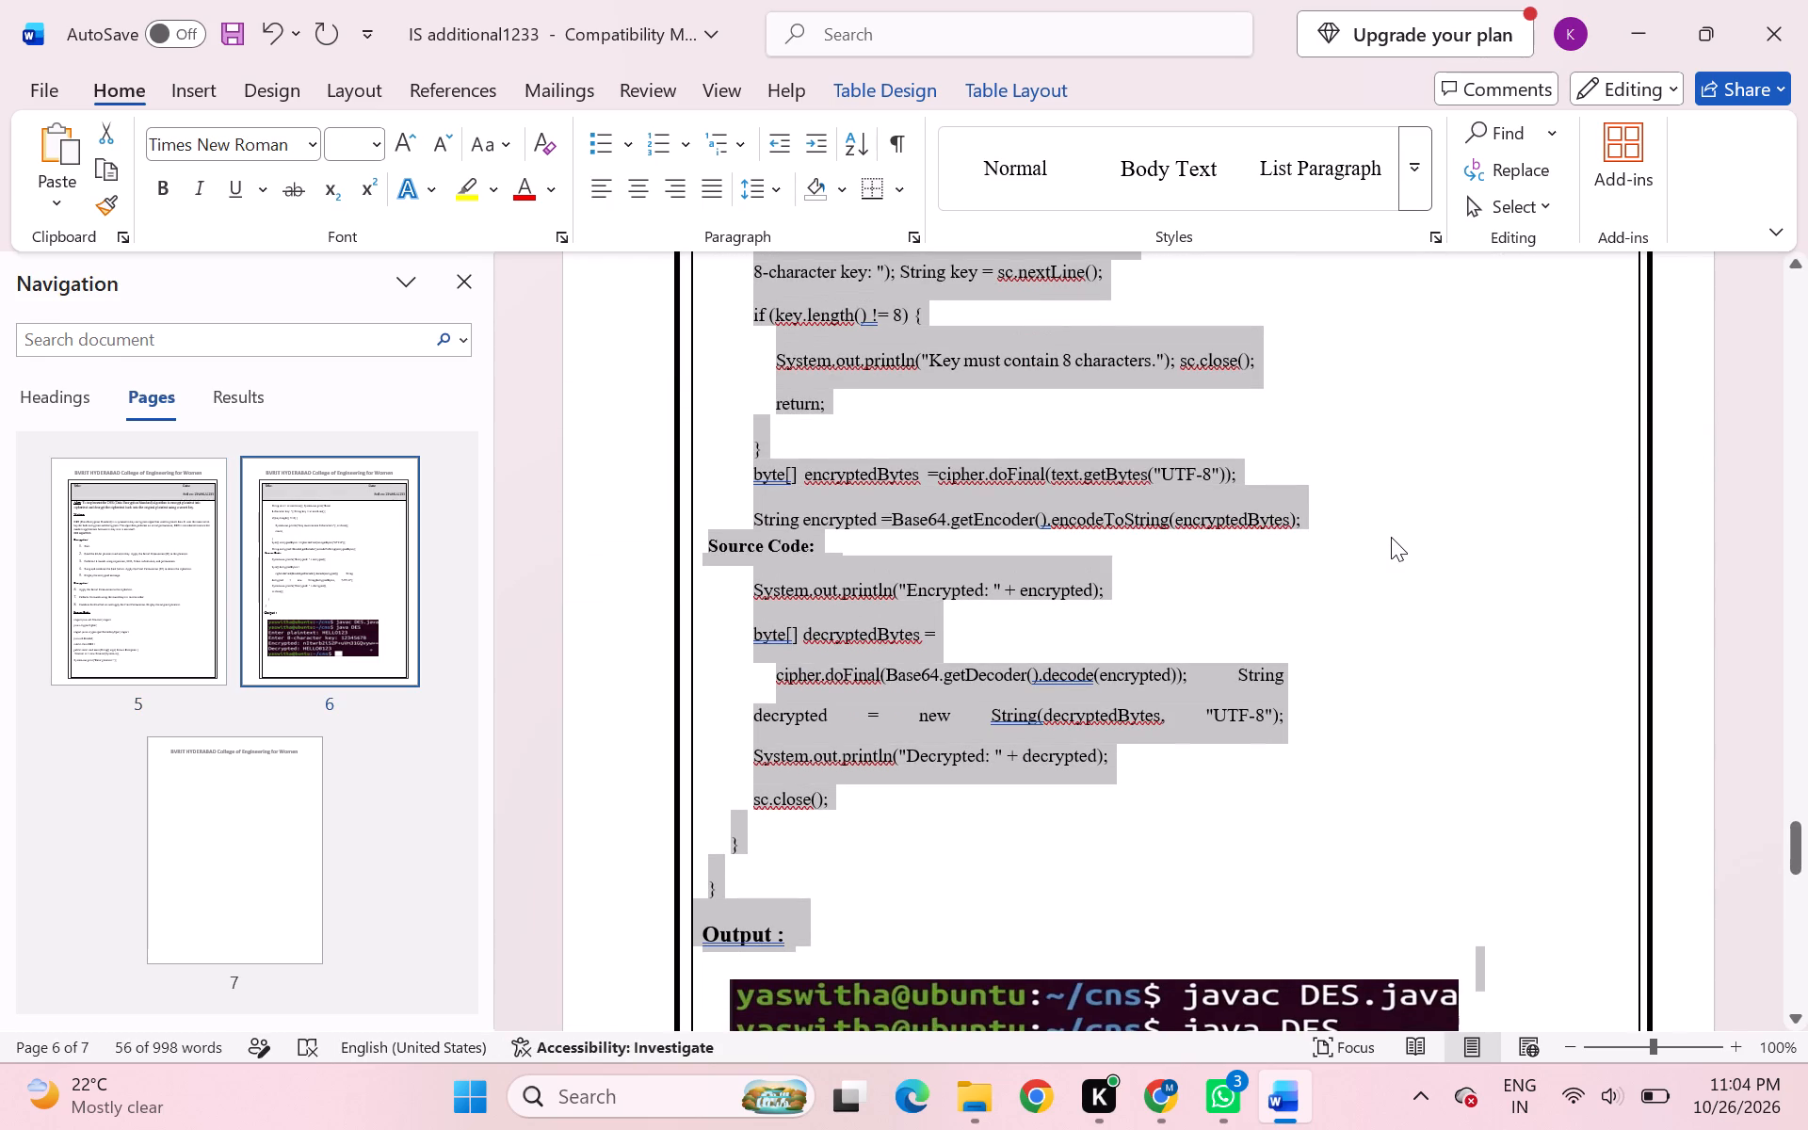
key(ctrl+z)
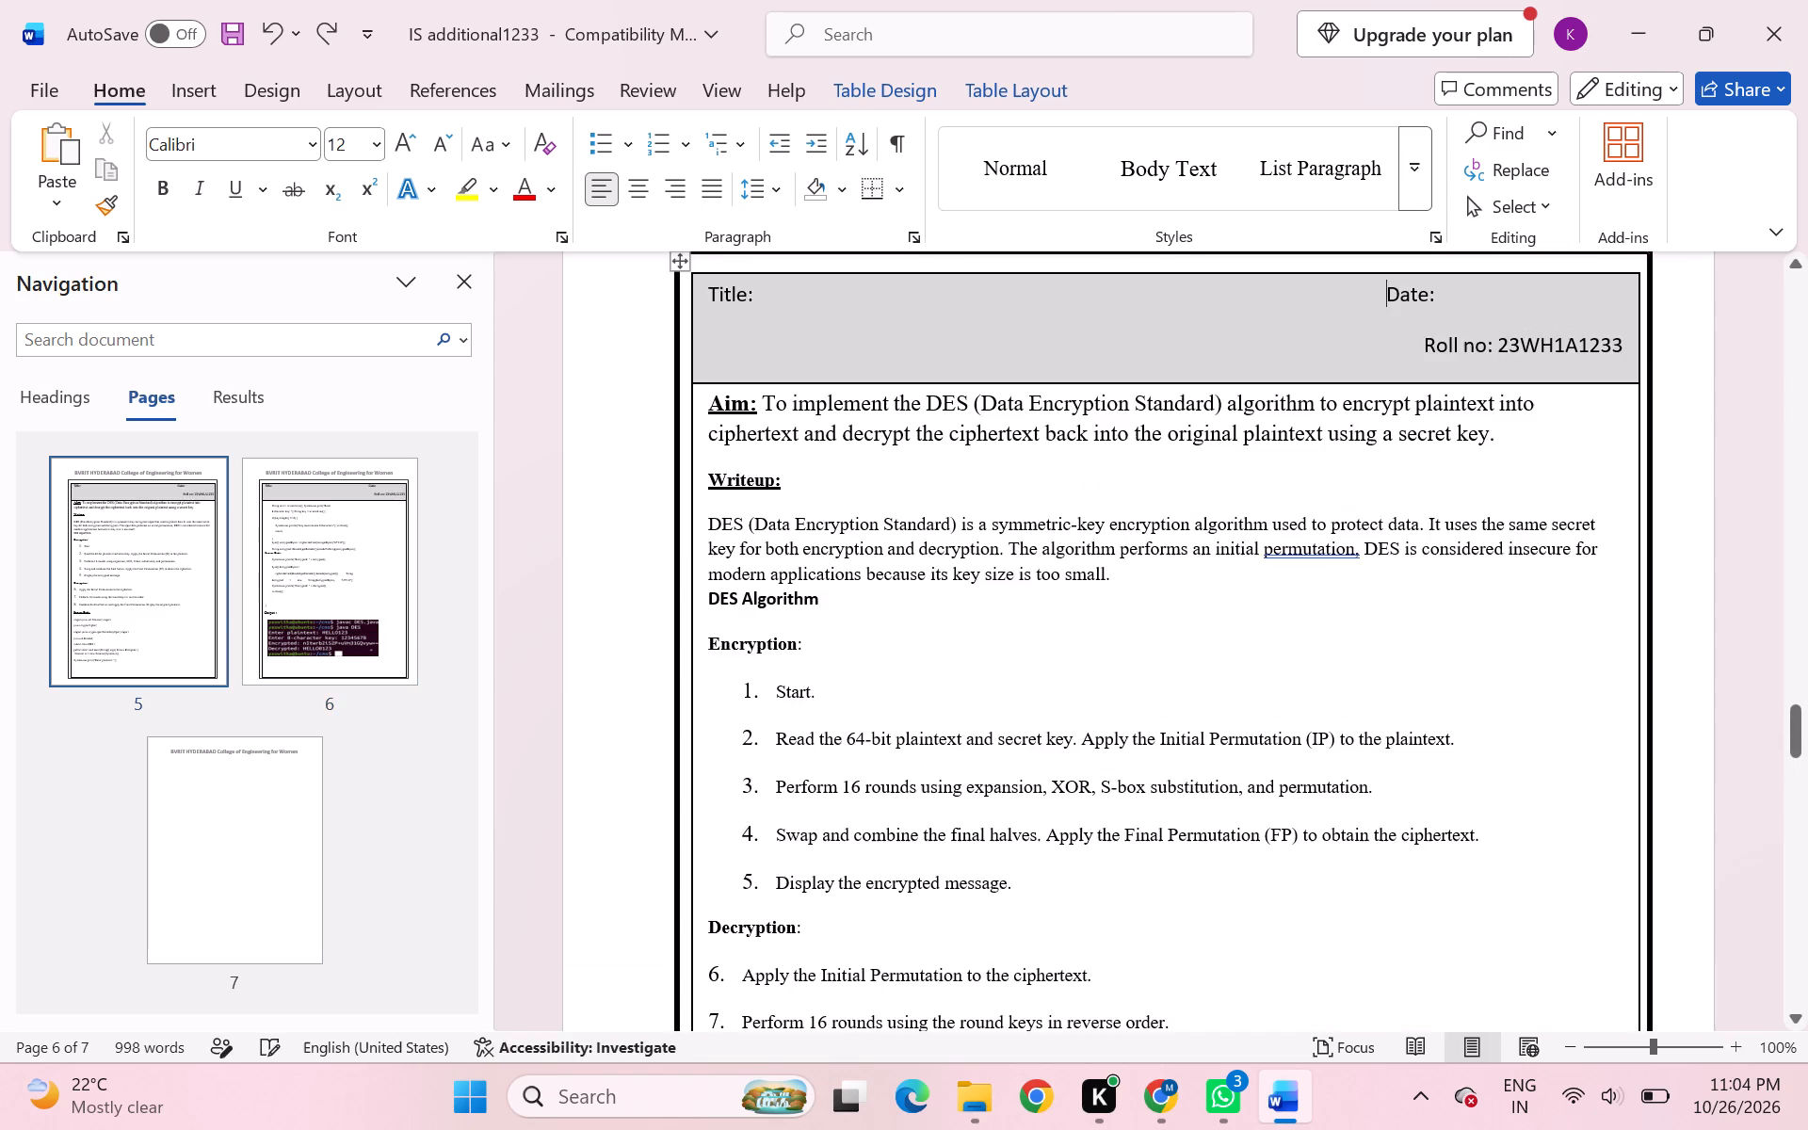
Insert seven spaces before "Date:" in page 5's DES title block to align it with the start of the roll number line.
scroll(1391, 537, up, 1)
key(space)
key(space)
key(space)
key(space)
key(space)
key(space)
key(space)
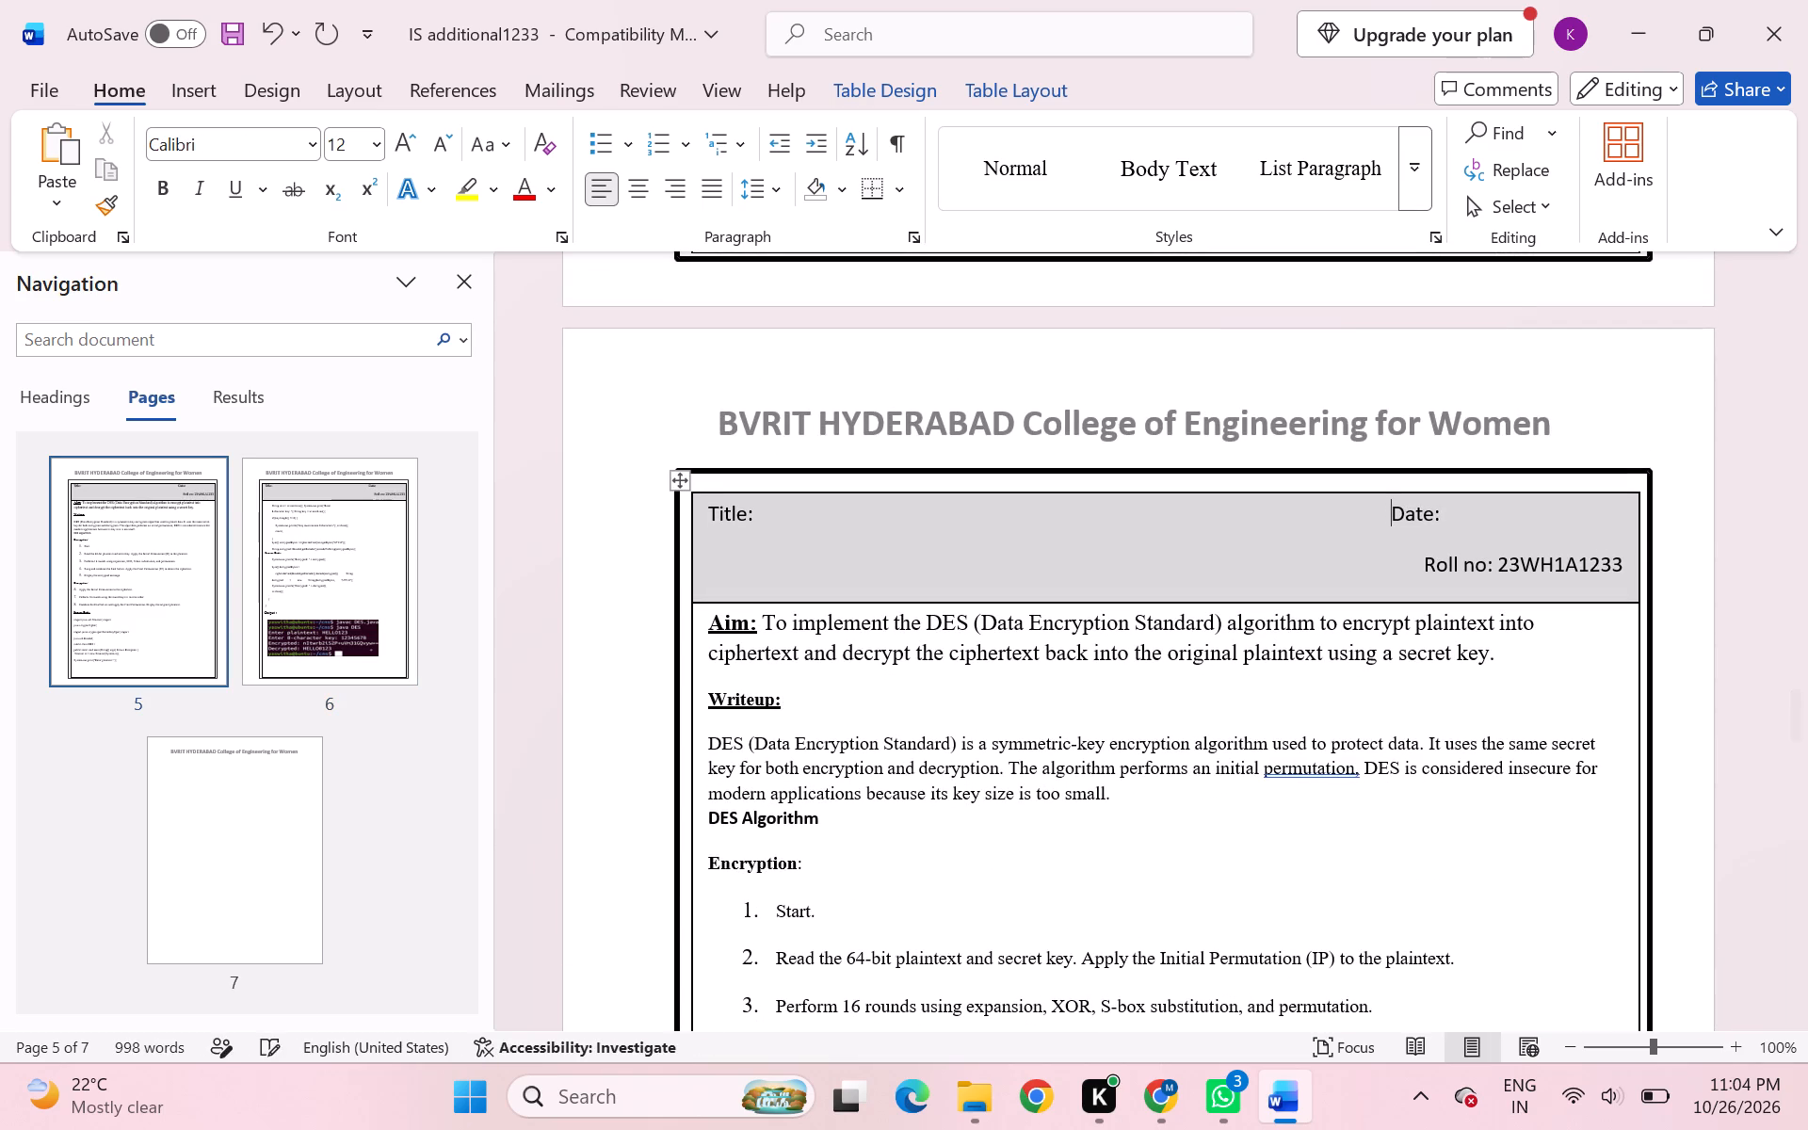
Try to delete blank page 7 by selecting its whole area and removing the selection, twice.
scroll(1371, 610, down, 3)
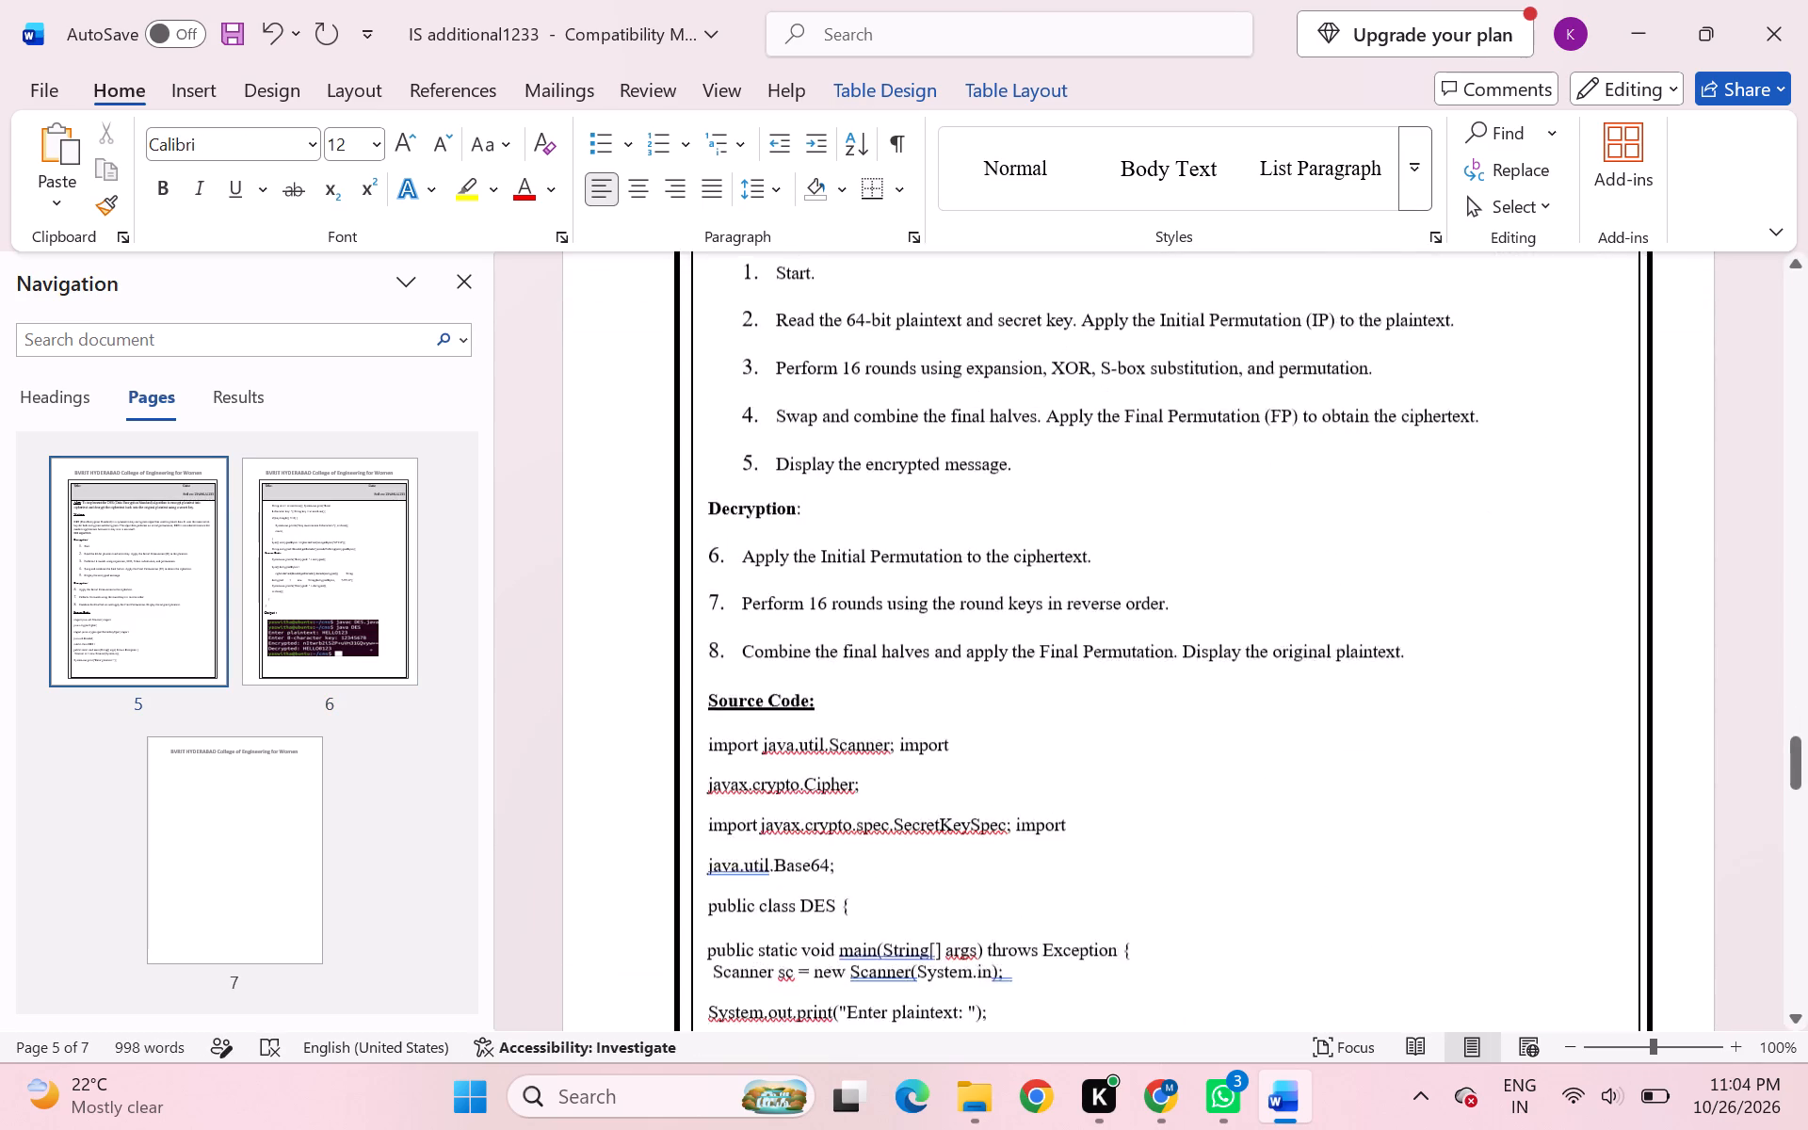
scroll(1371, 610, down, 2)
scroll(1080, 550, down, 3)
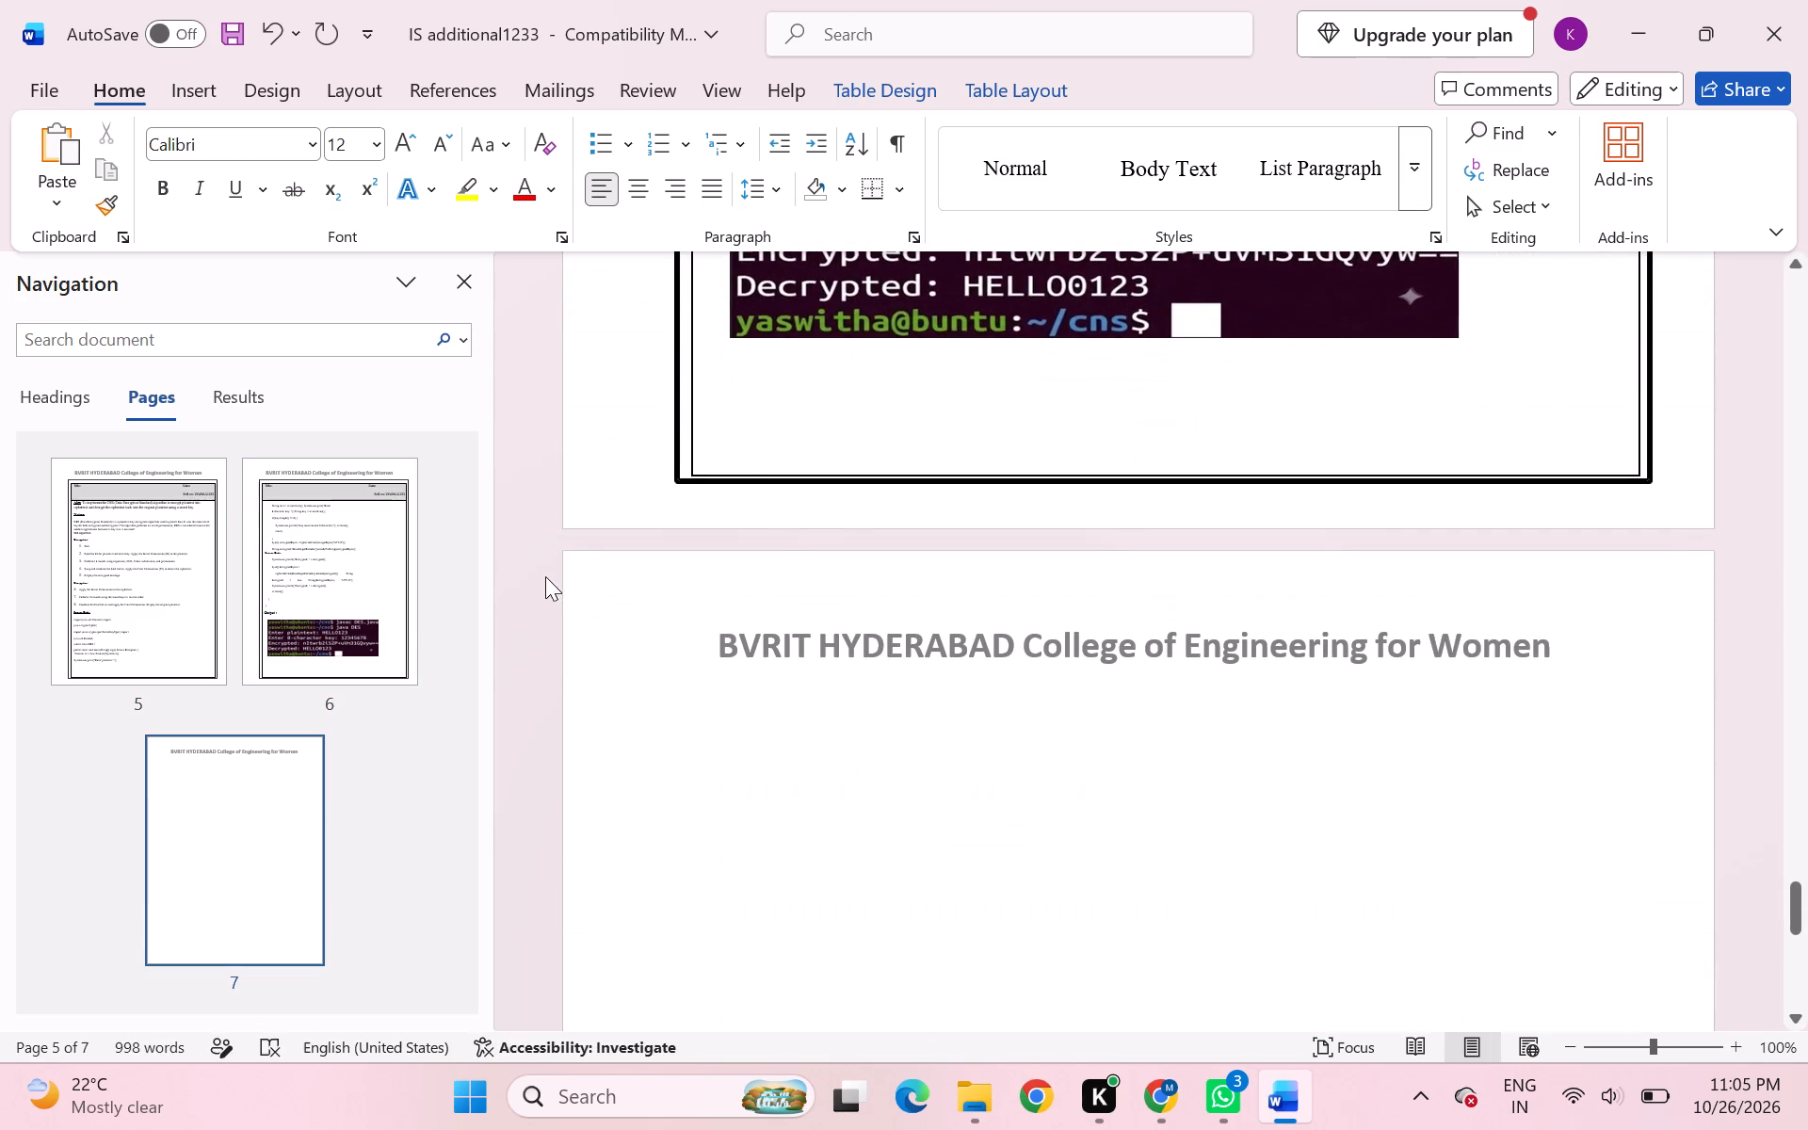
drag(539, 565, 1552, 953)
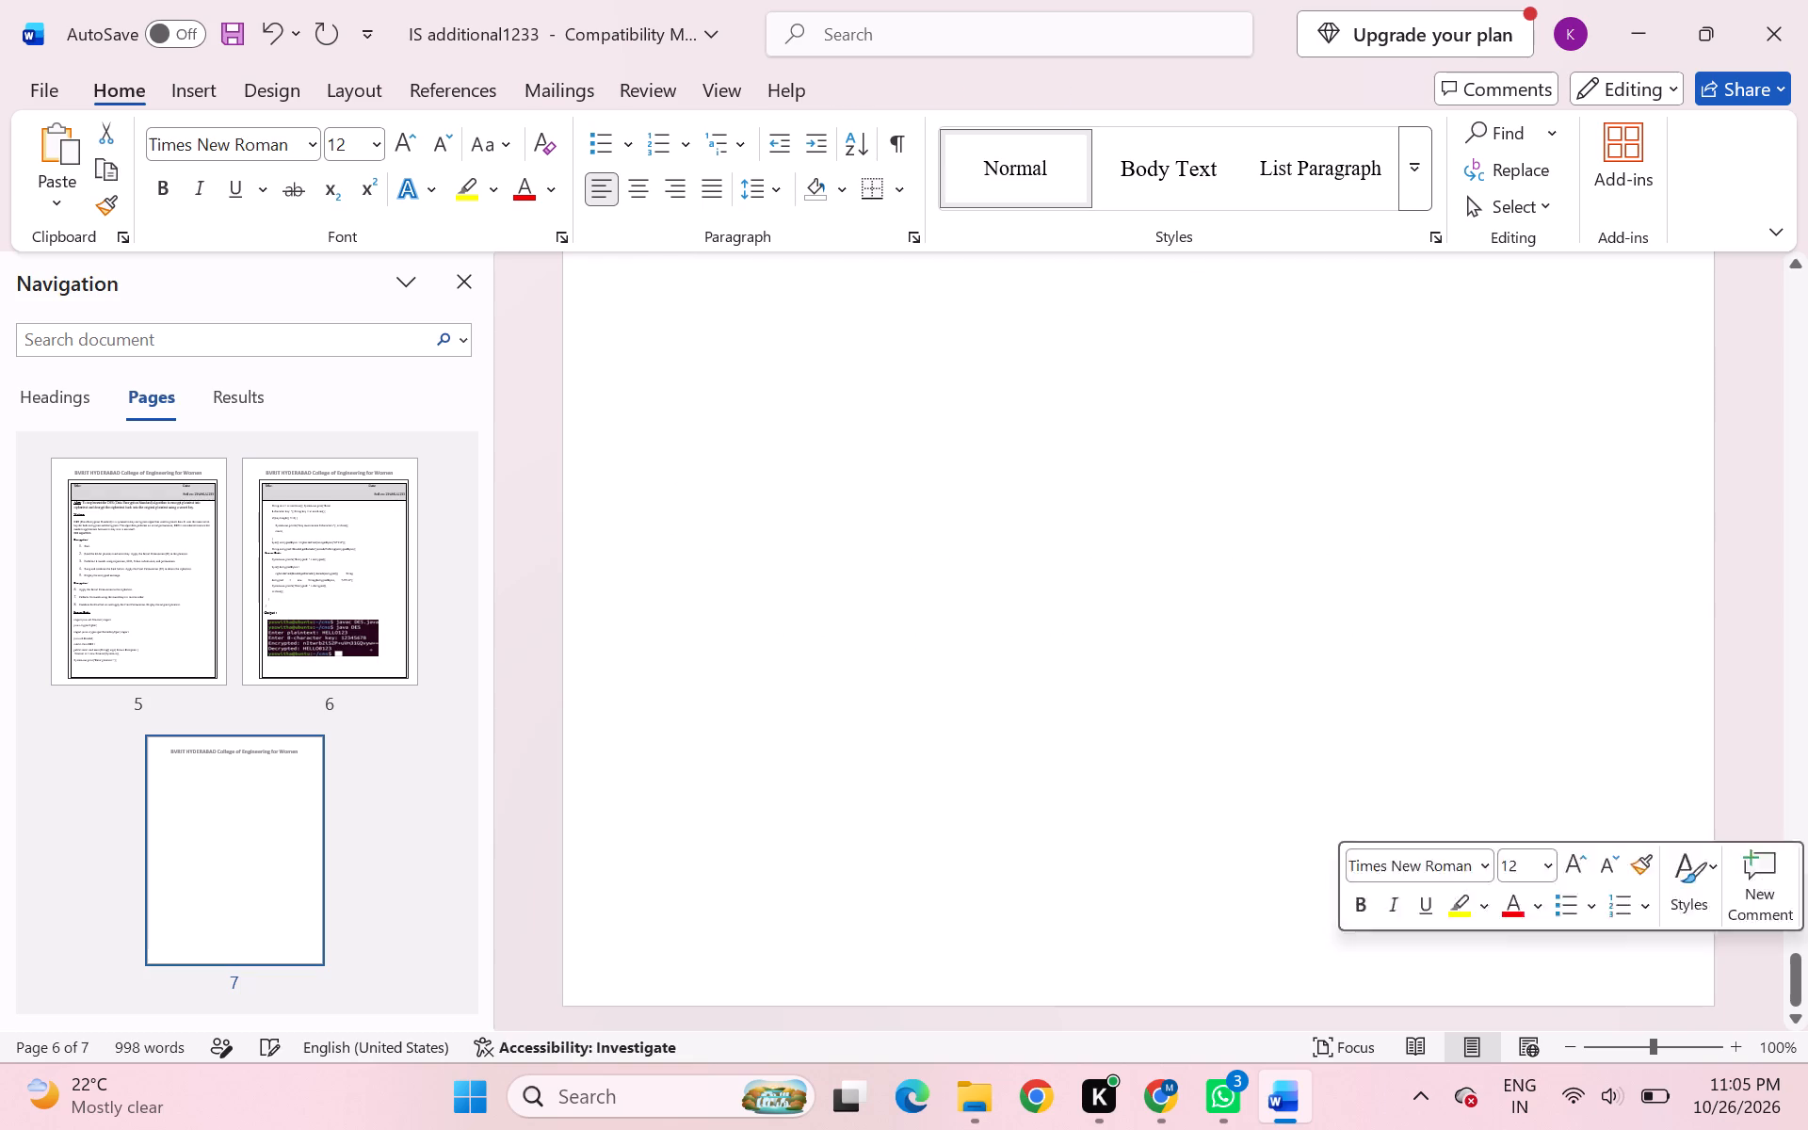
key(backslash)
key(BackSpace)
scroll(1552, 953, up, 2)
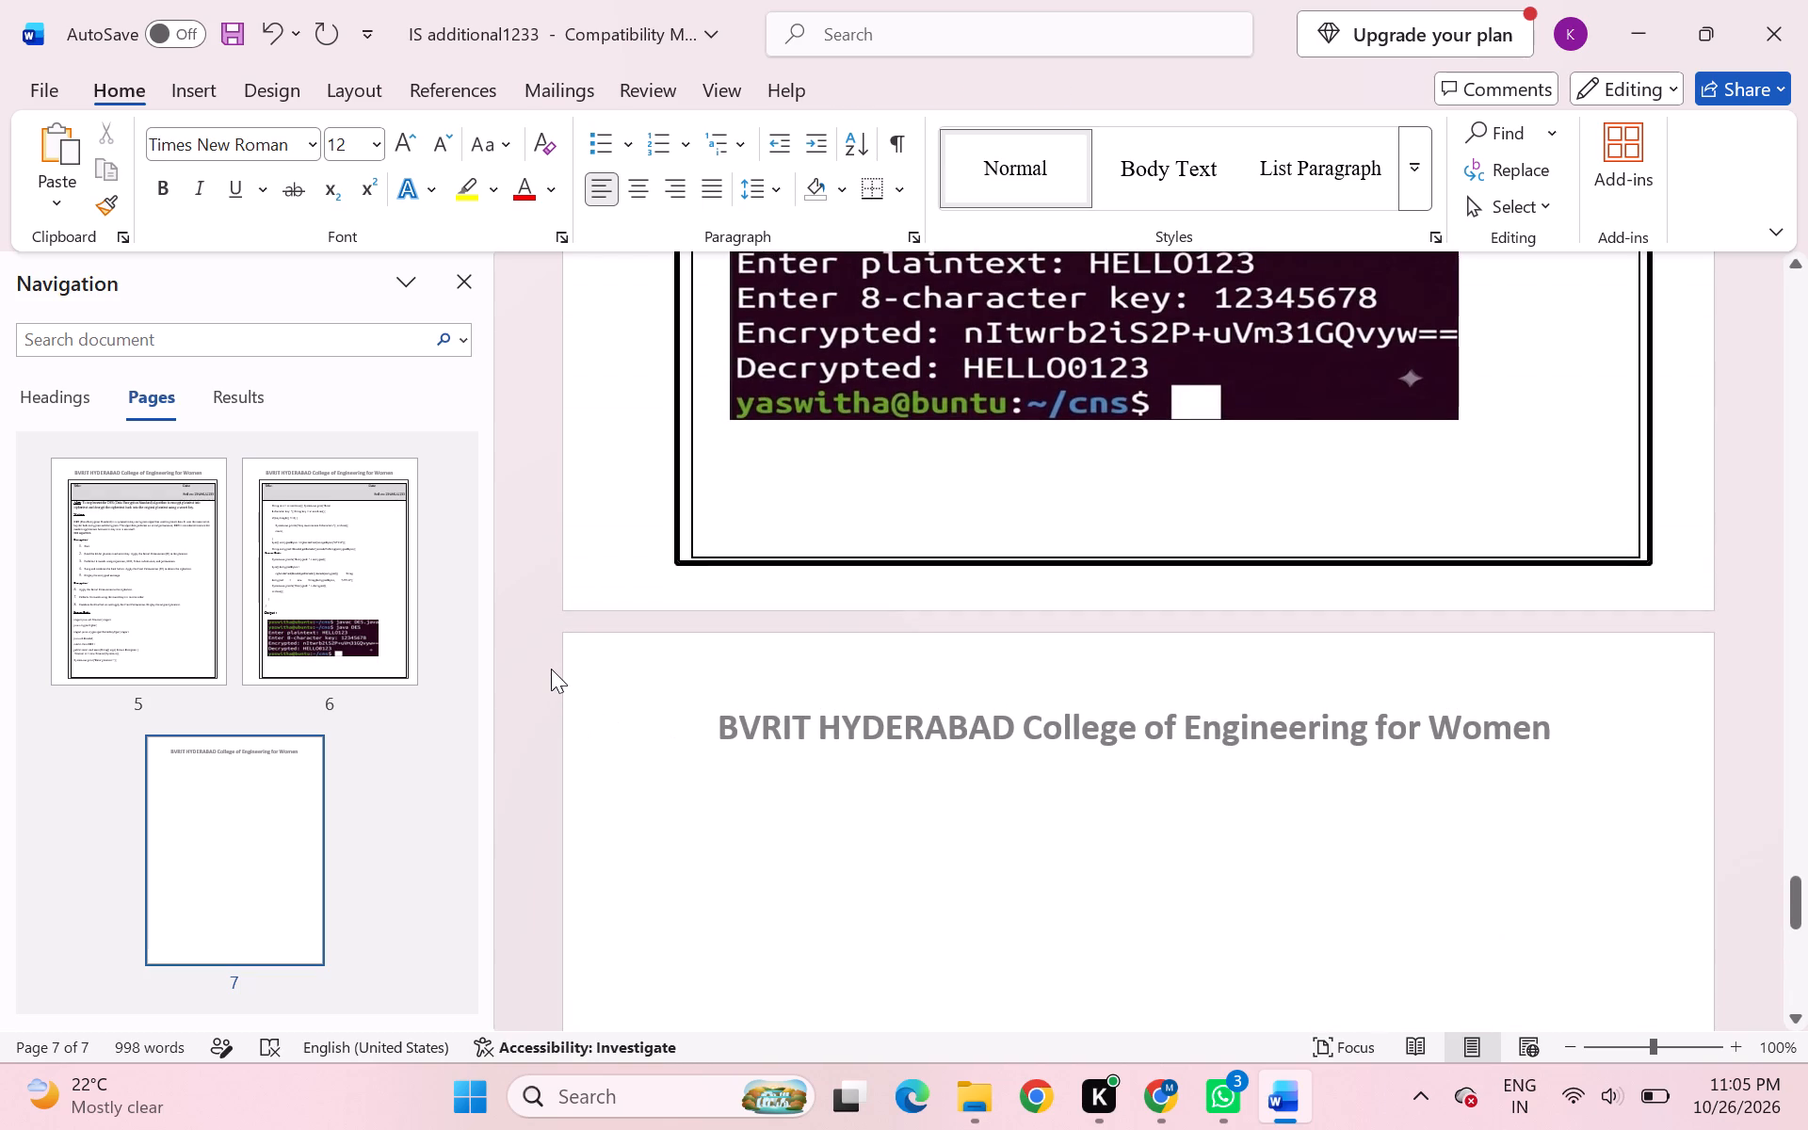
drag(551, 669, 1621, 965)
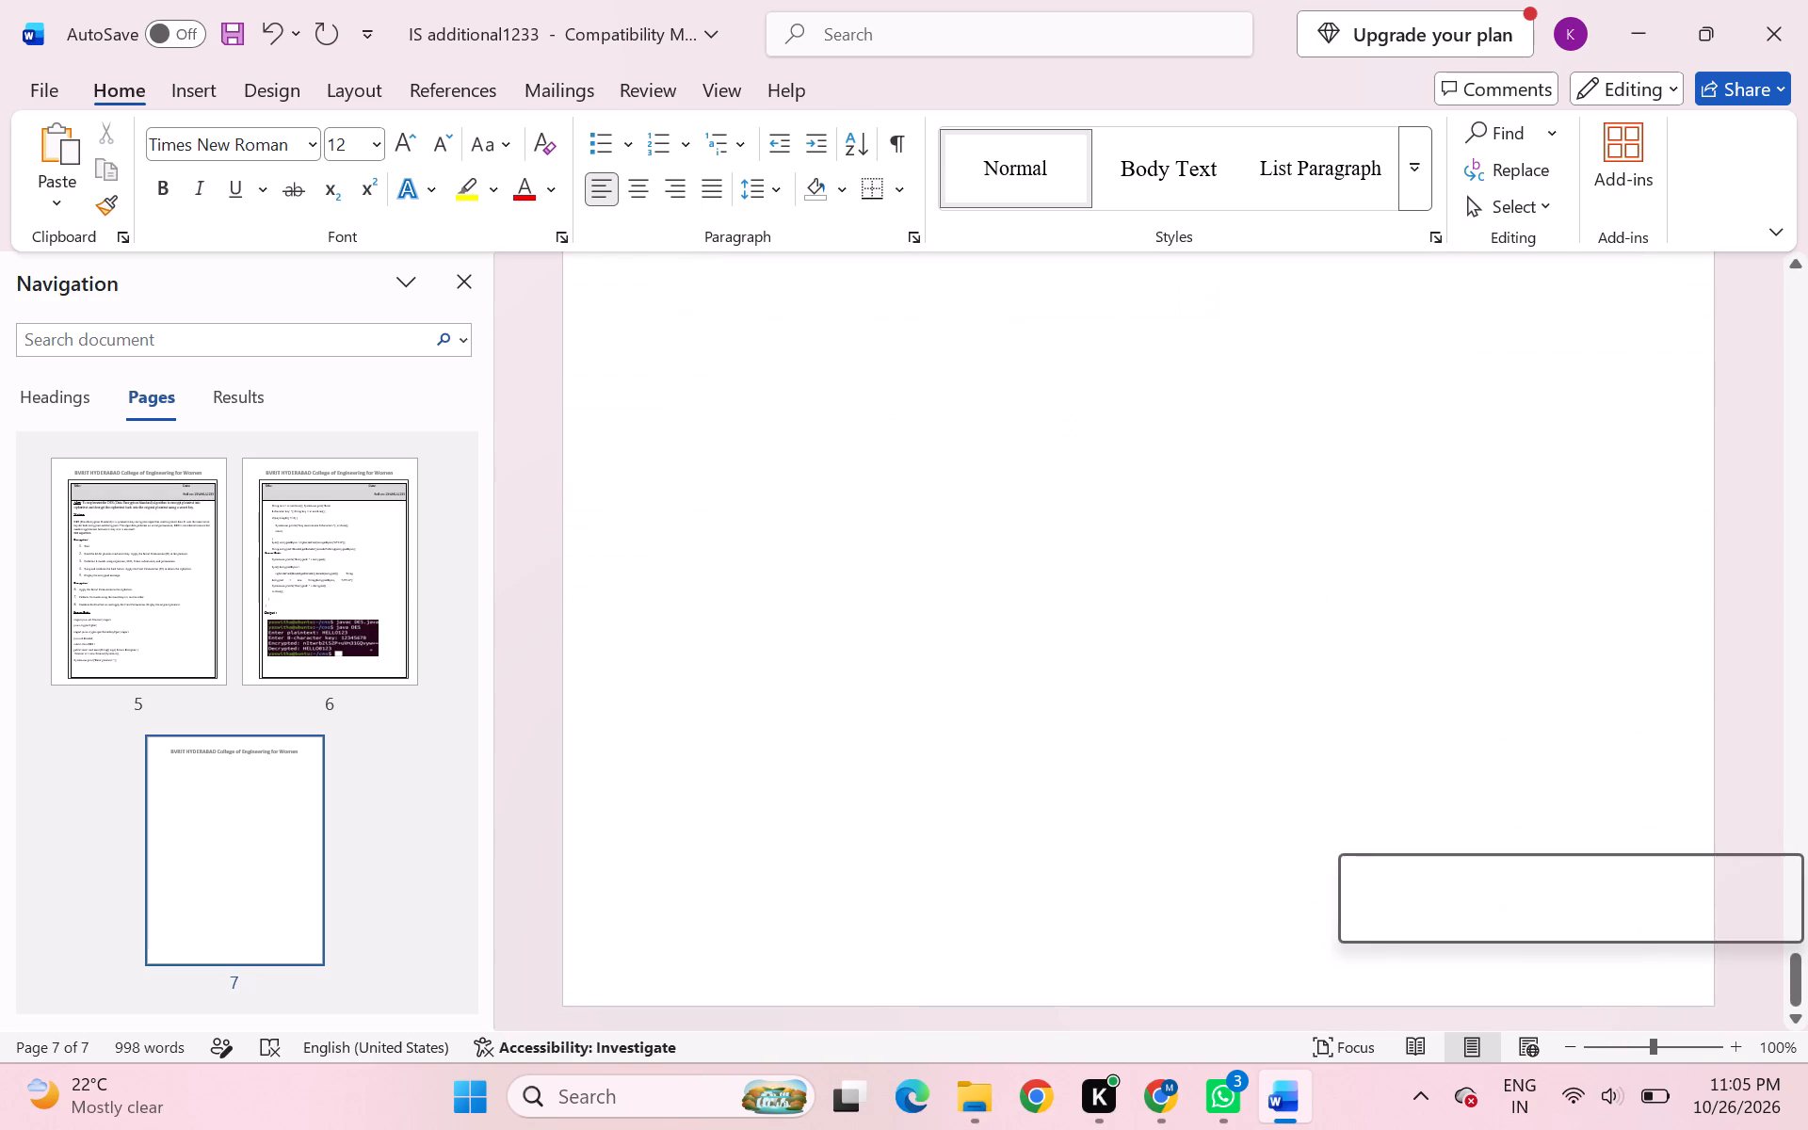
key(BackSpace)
Insert seven spaces before "Date:" in page 1's Caesar Cipher title block to align it with the start of the roll number line.
scroll(1383, 628, up, 3)
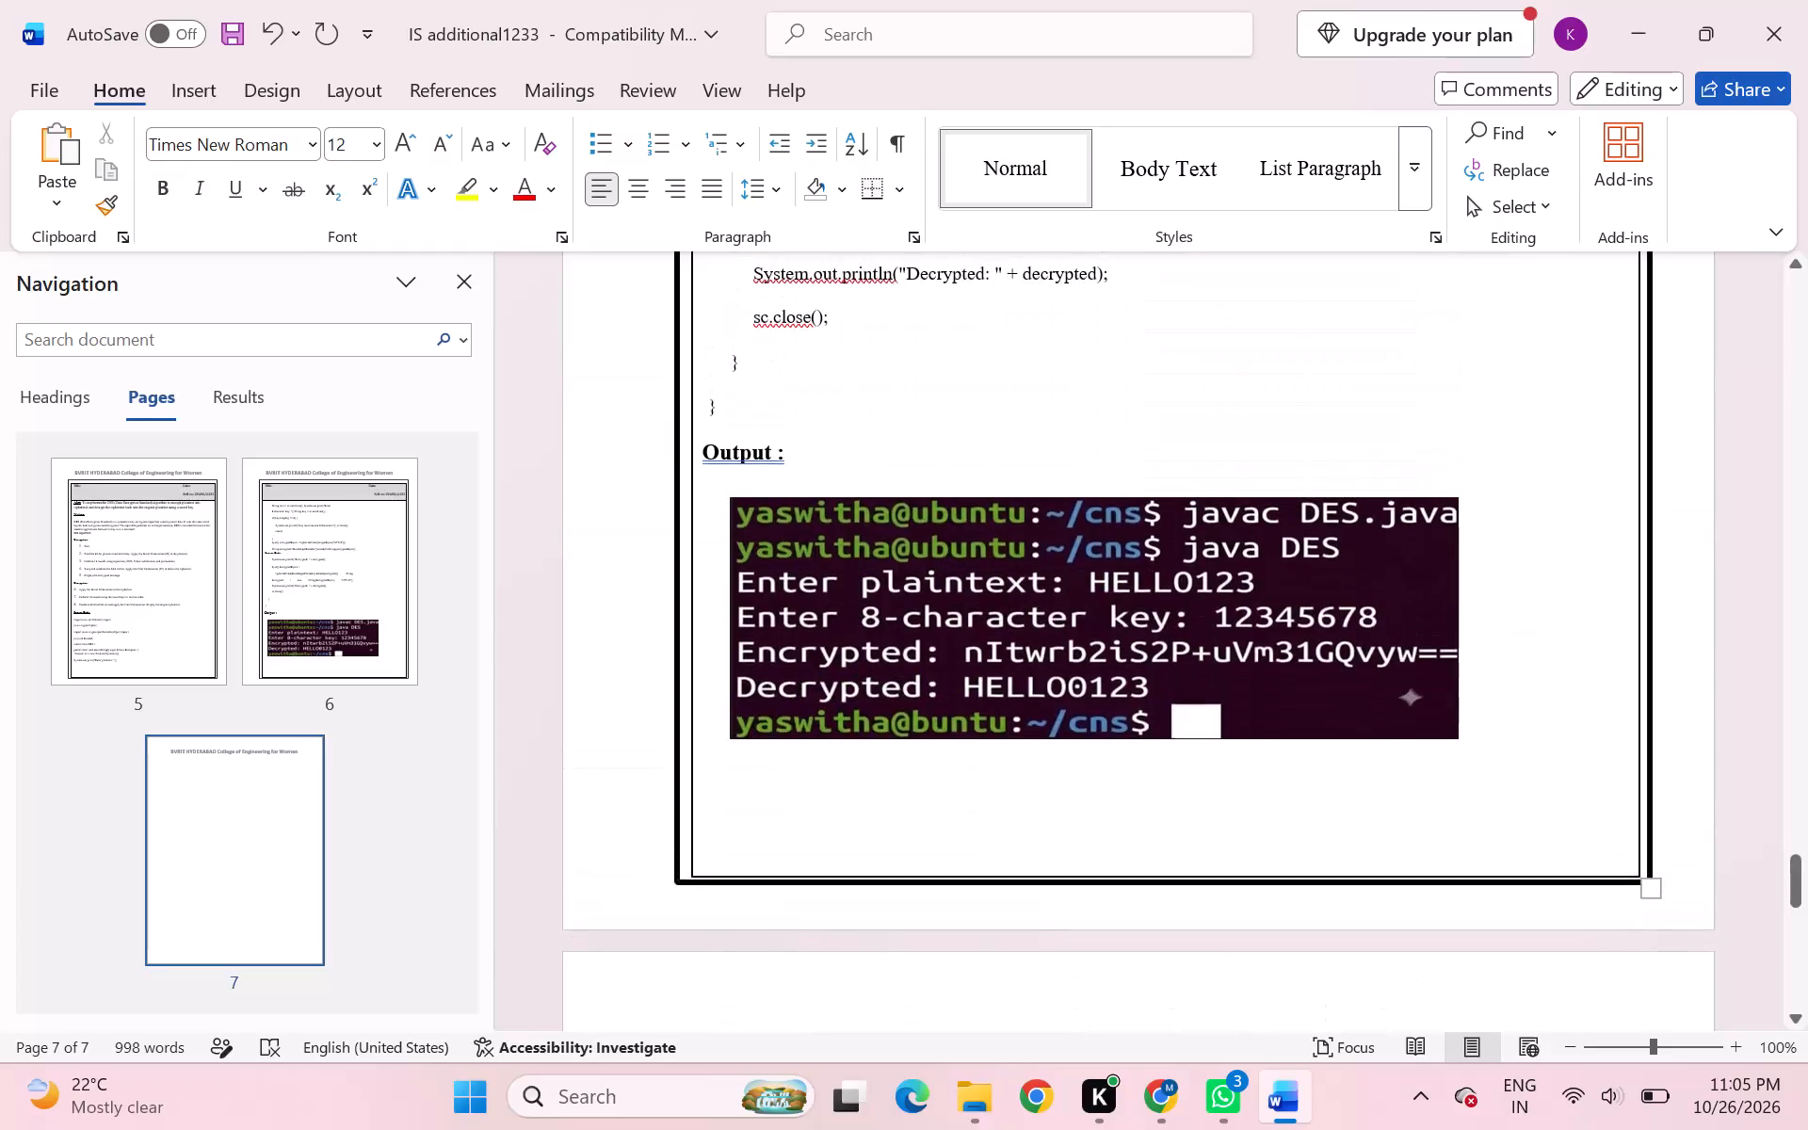
scroll(1383, 628, up, 8)
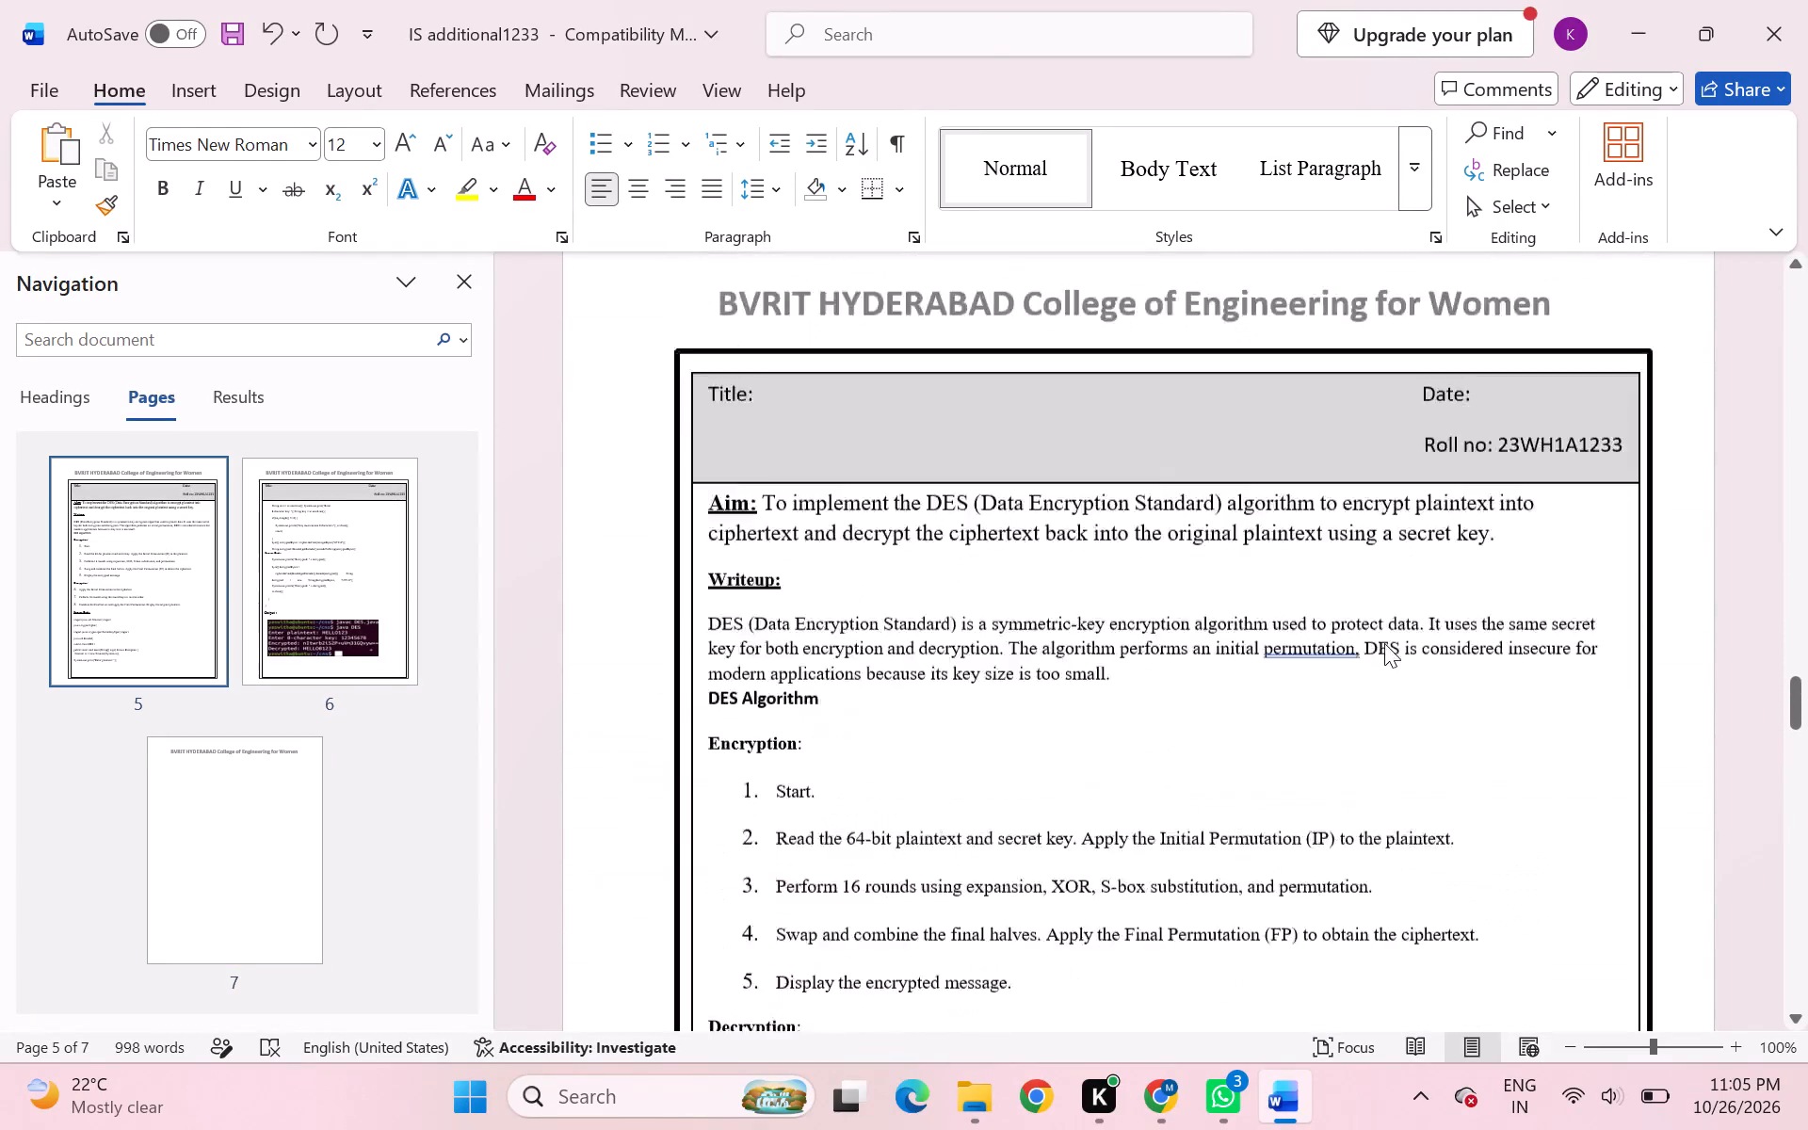
scroll(1384, 643, up, 4)
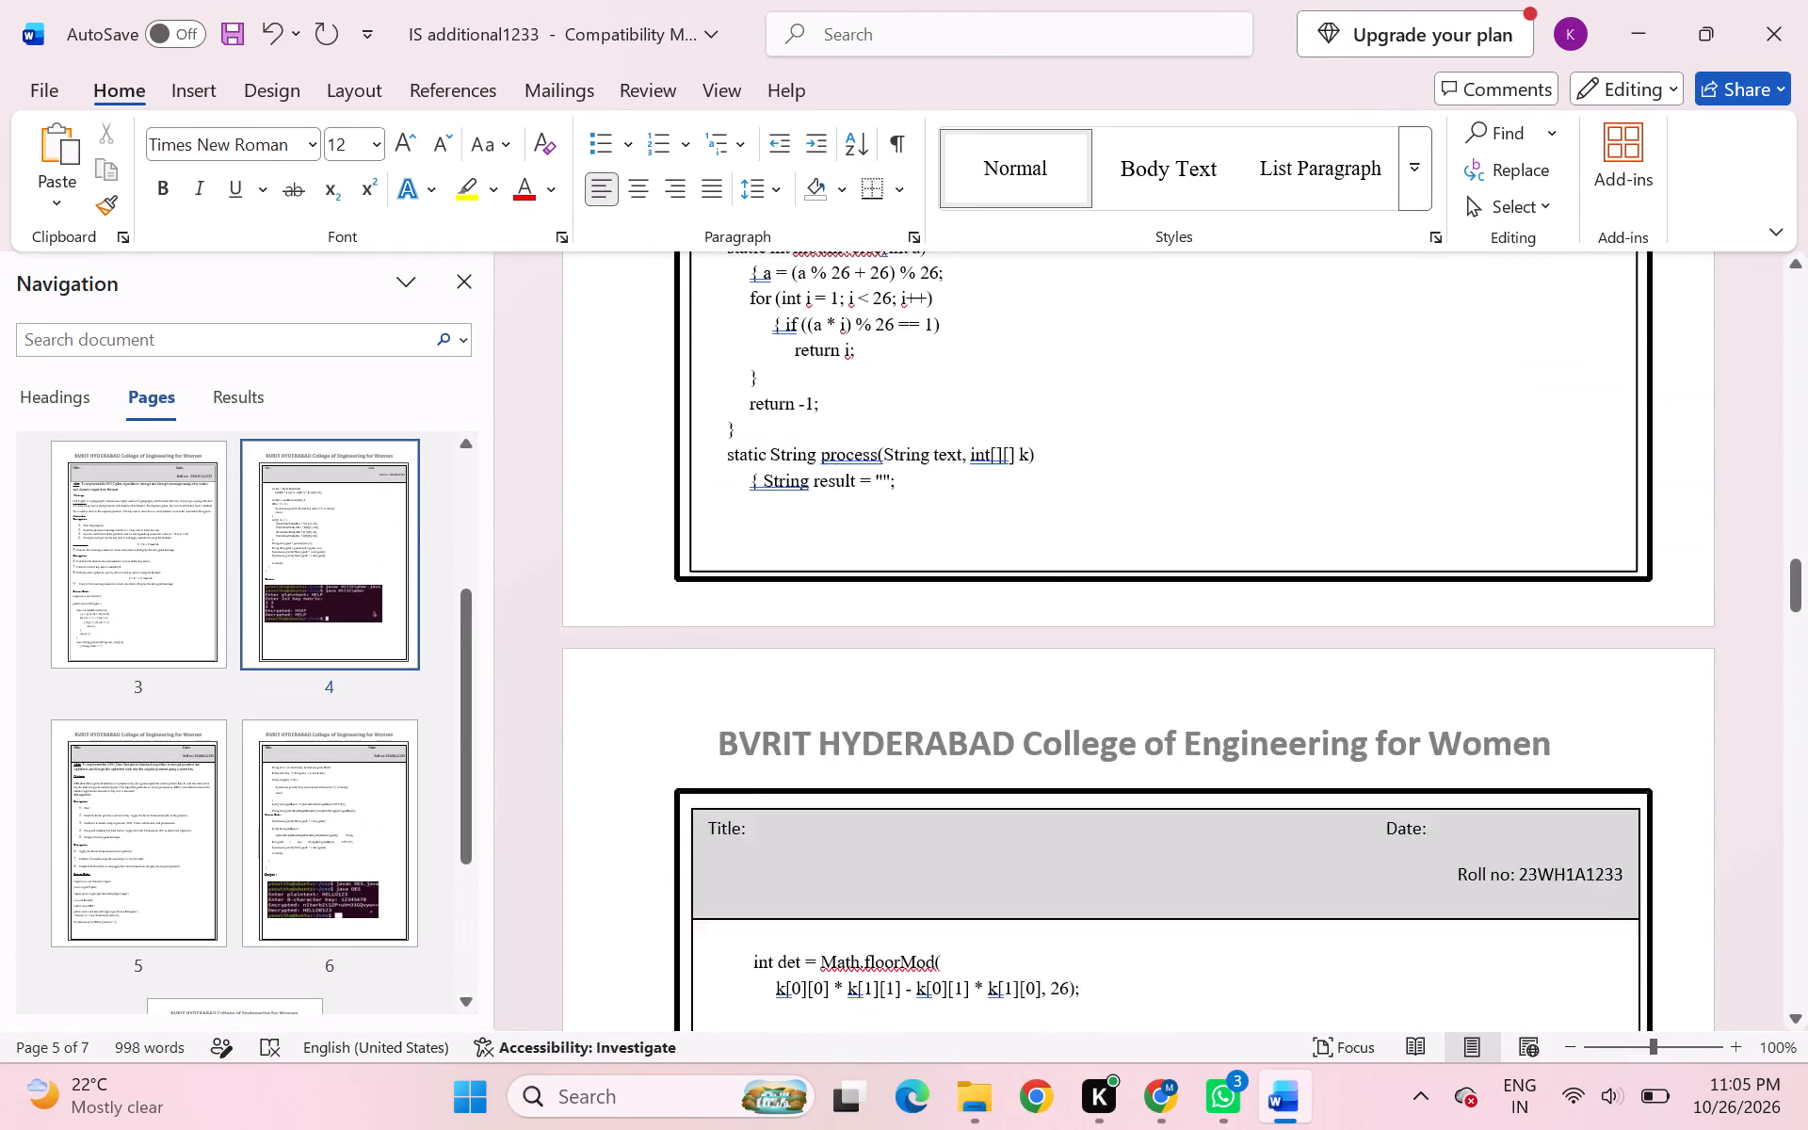
scroll(1384, 643, up, 14)
scroll(1384, 643, up, 9)
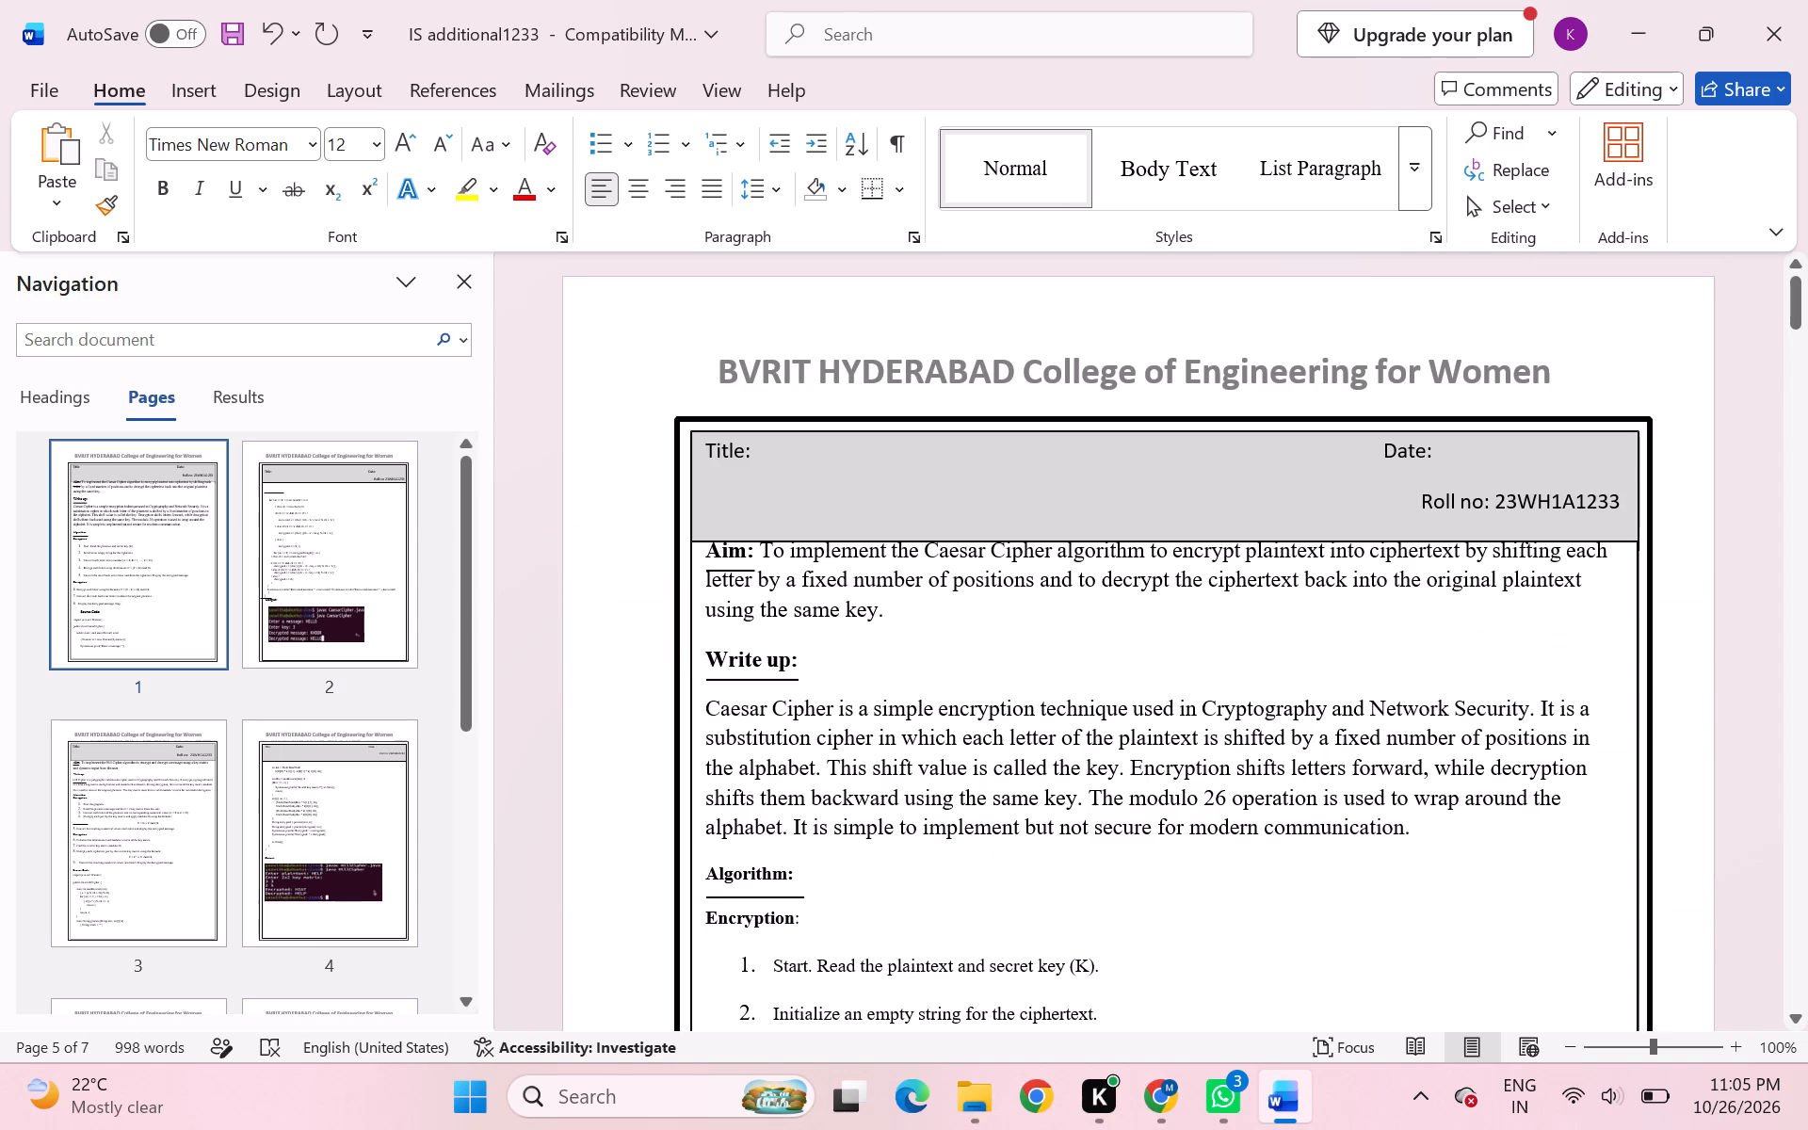
click(1381, 445)
key(space)
key(space)
key(space)
key(space)
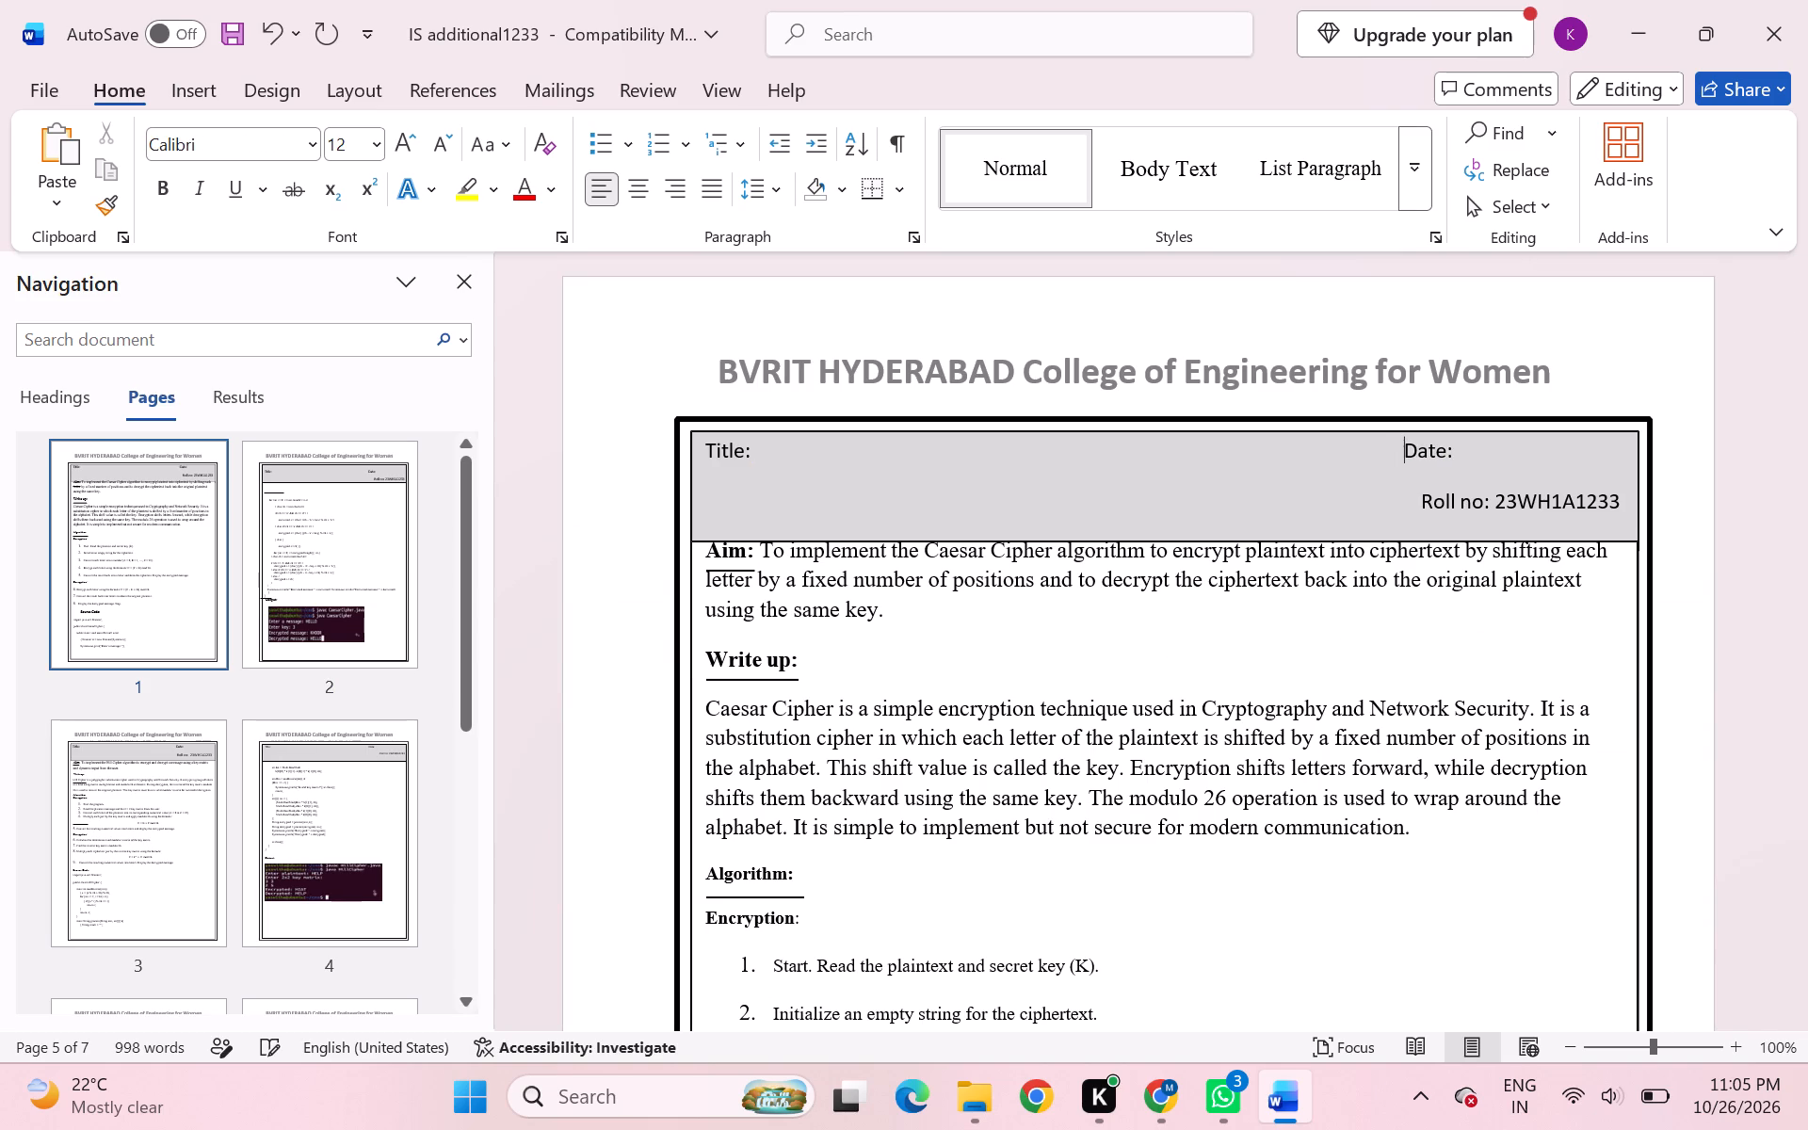
key(space)
key(space)
key(space)
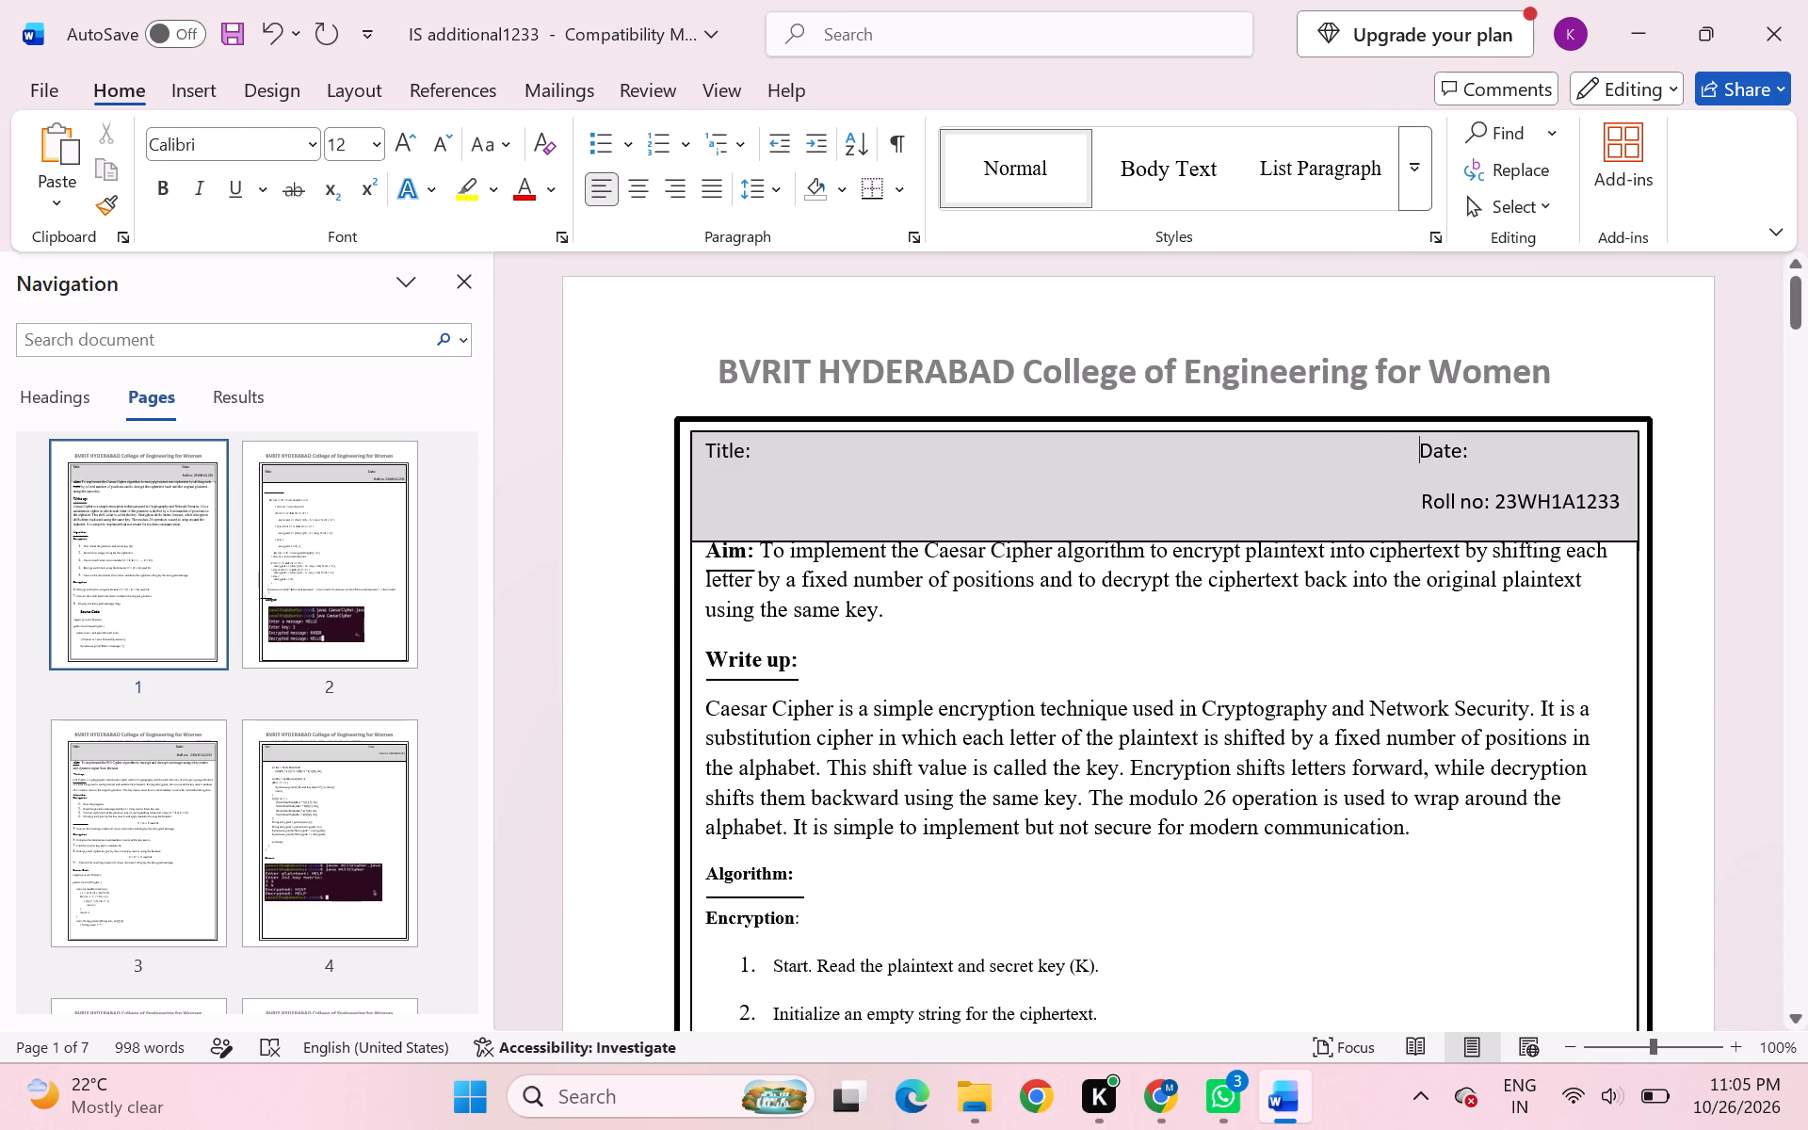
Replace the last two characters of the roll number in page 1's title block with C1.
click(1623, 498)
text(\\)
key(BackSpace)
key(BackSpace)
key(BackSpace)
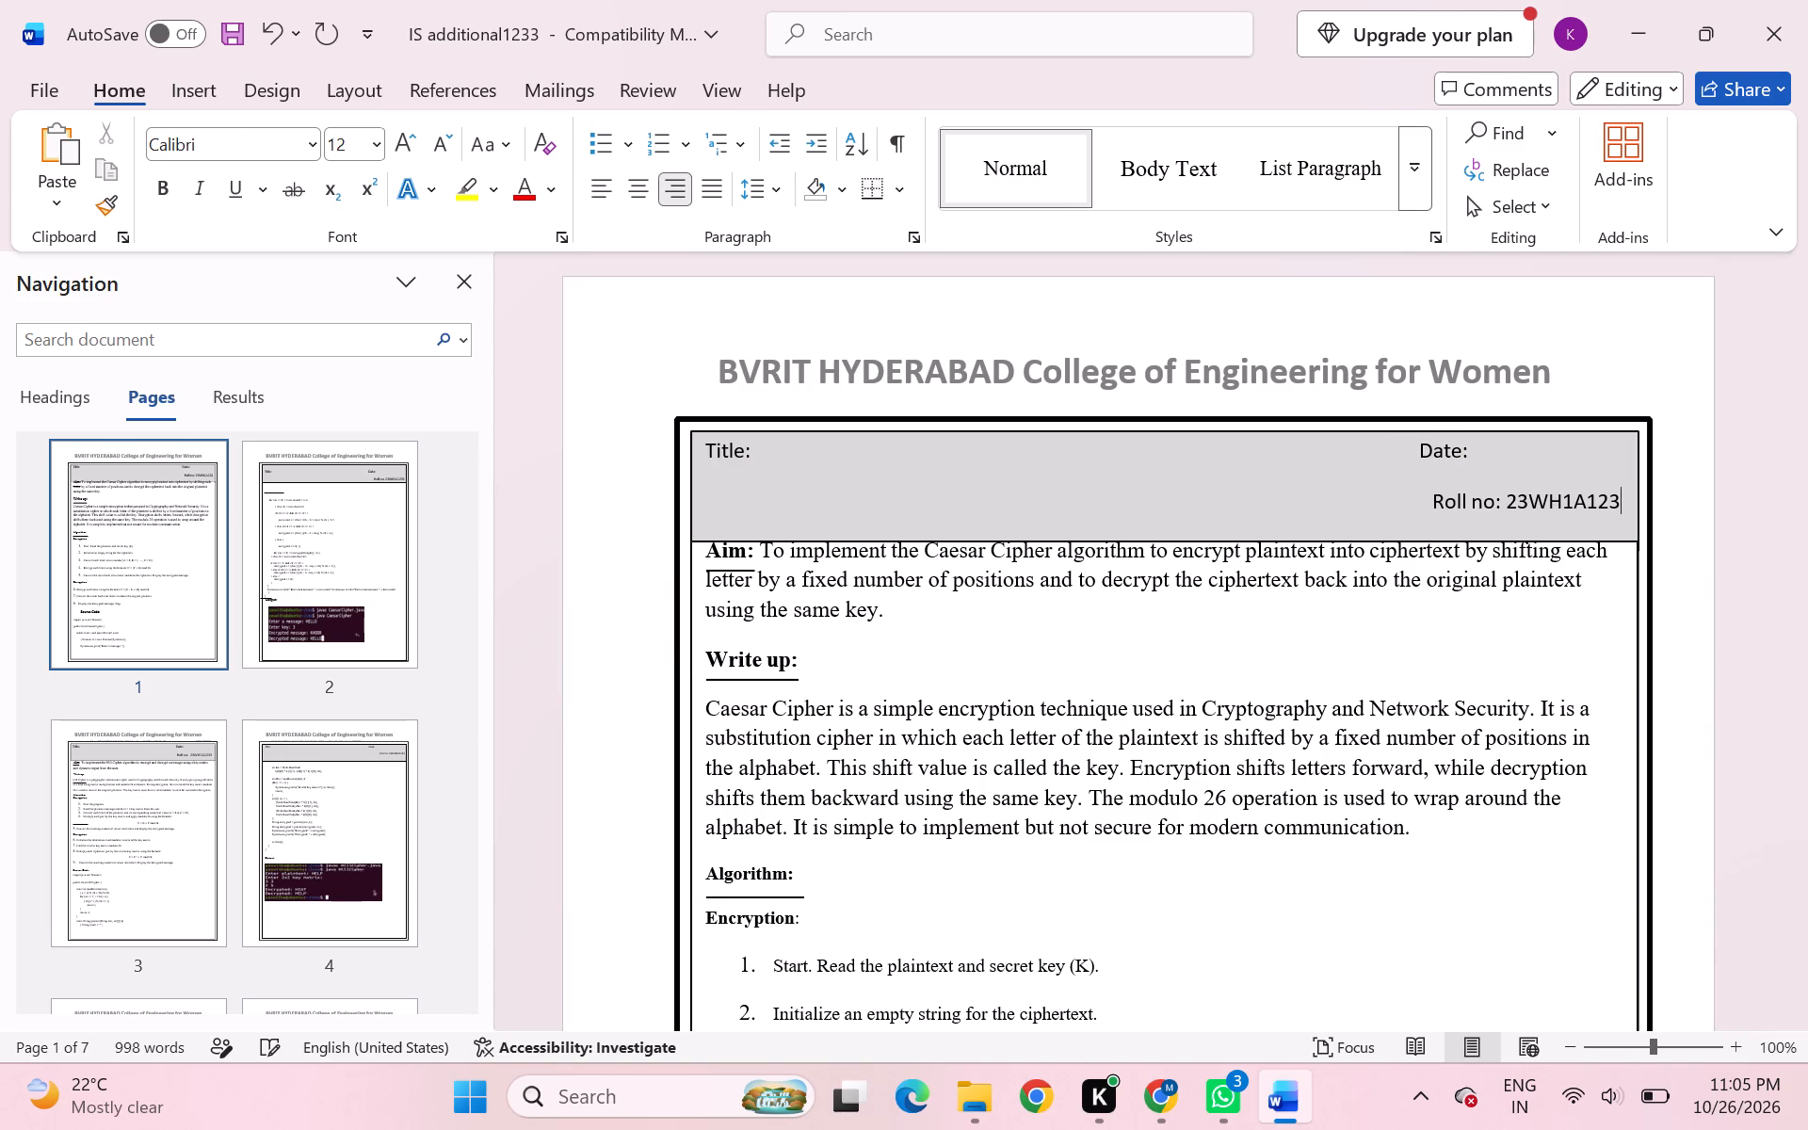
text(C1)
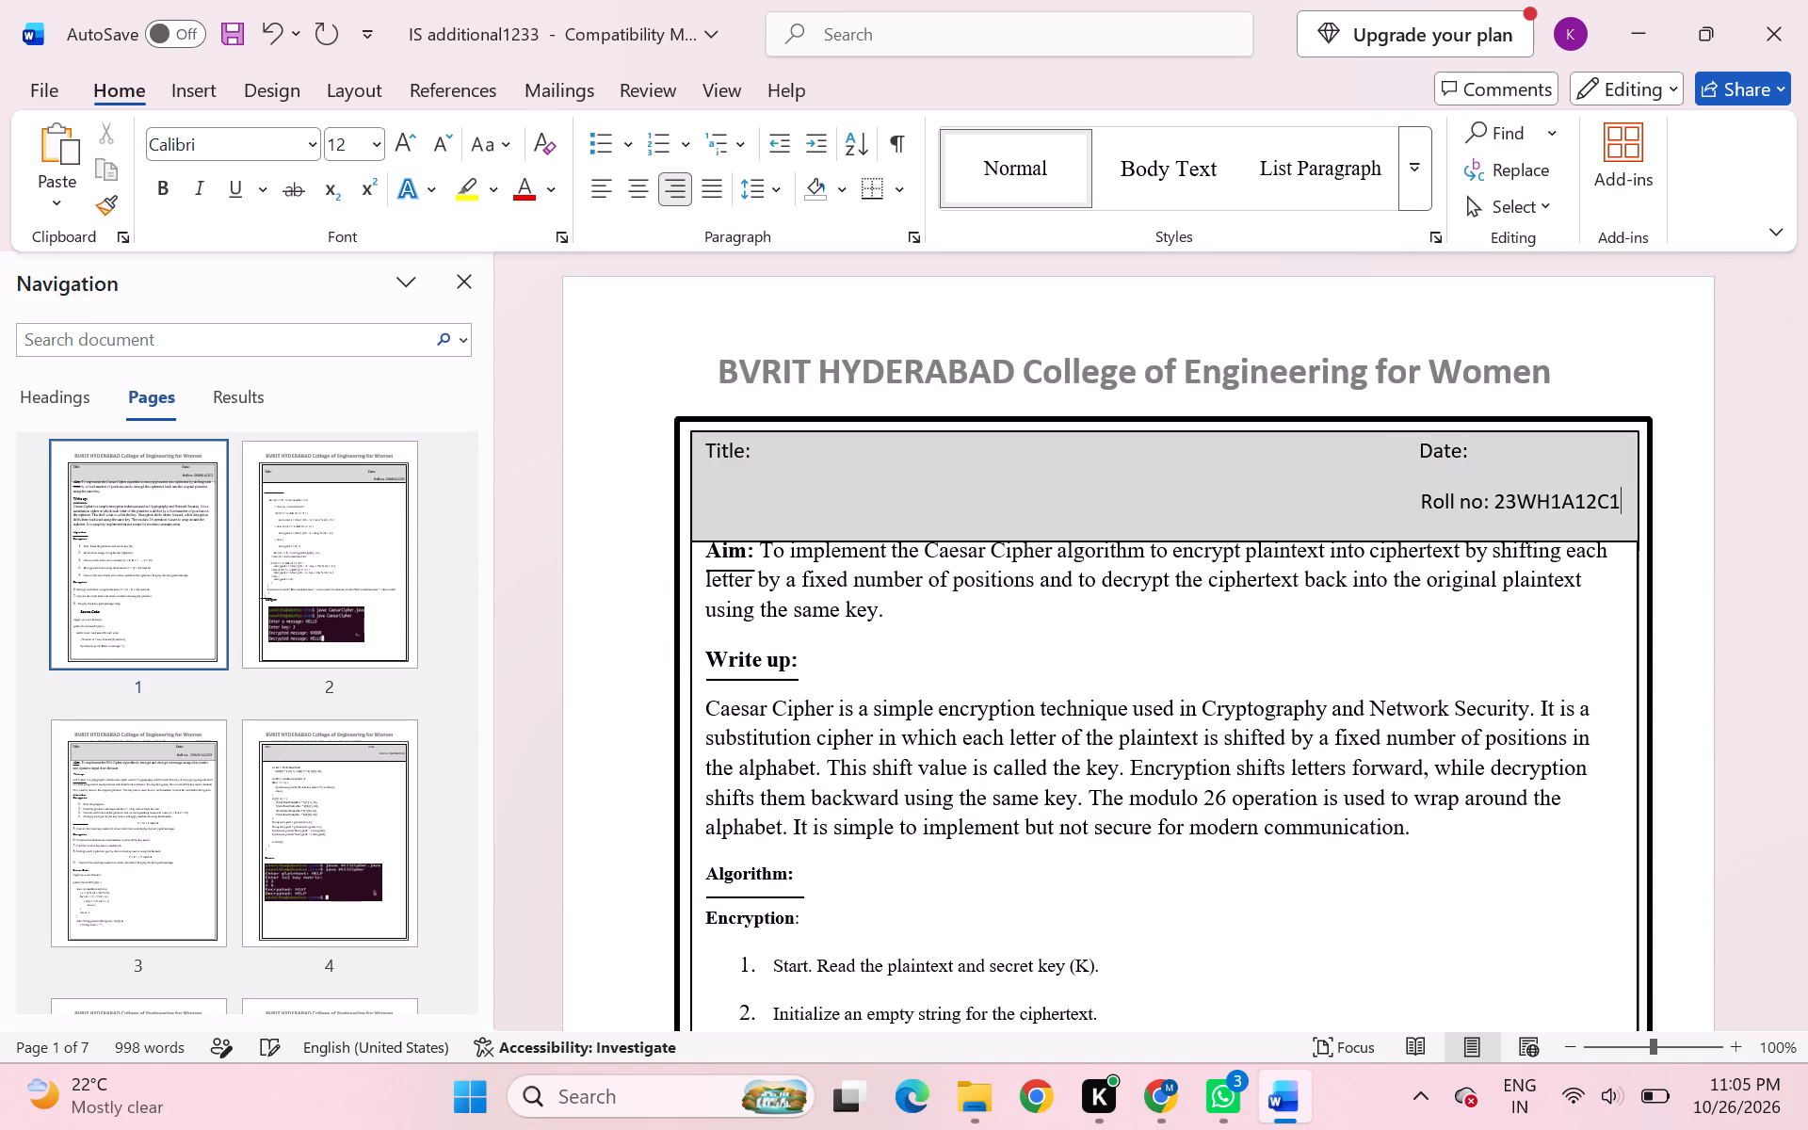
Insert spaces before "Date:" in page 2's title block to align it with the start of the roll number line.
scroll(1623, 509, down, 6)
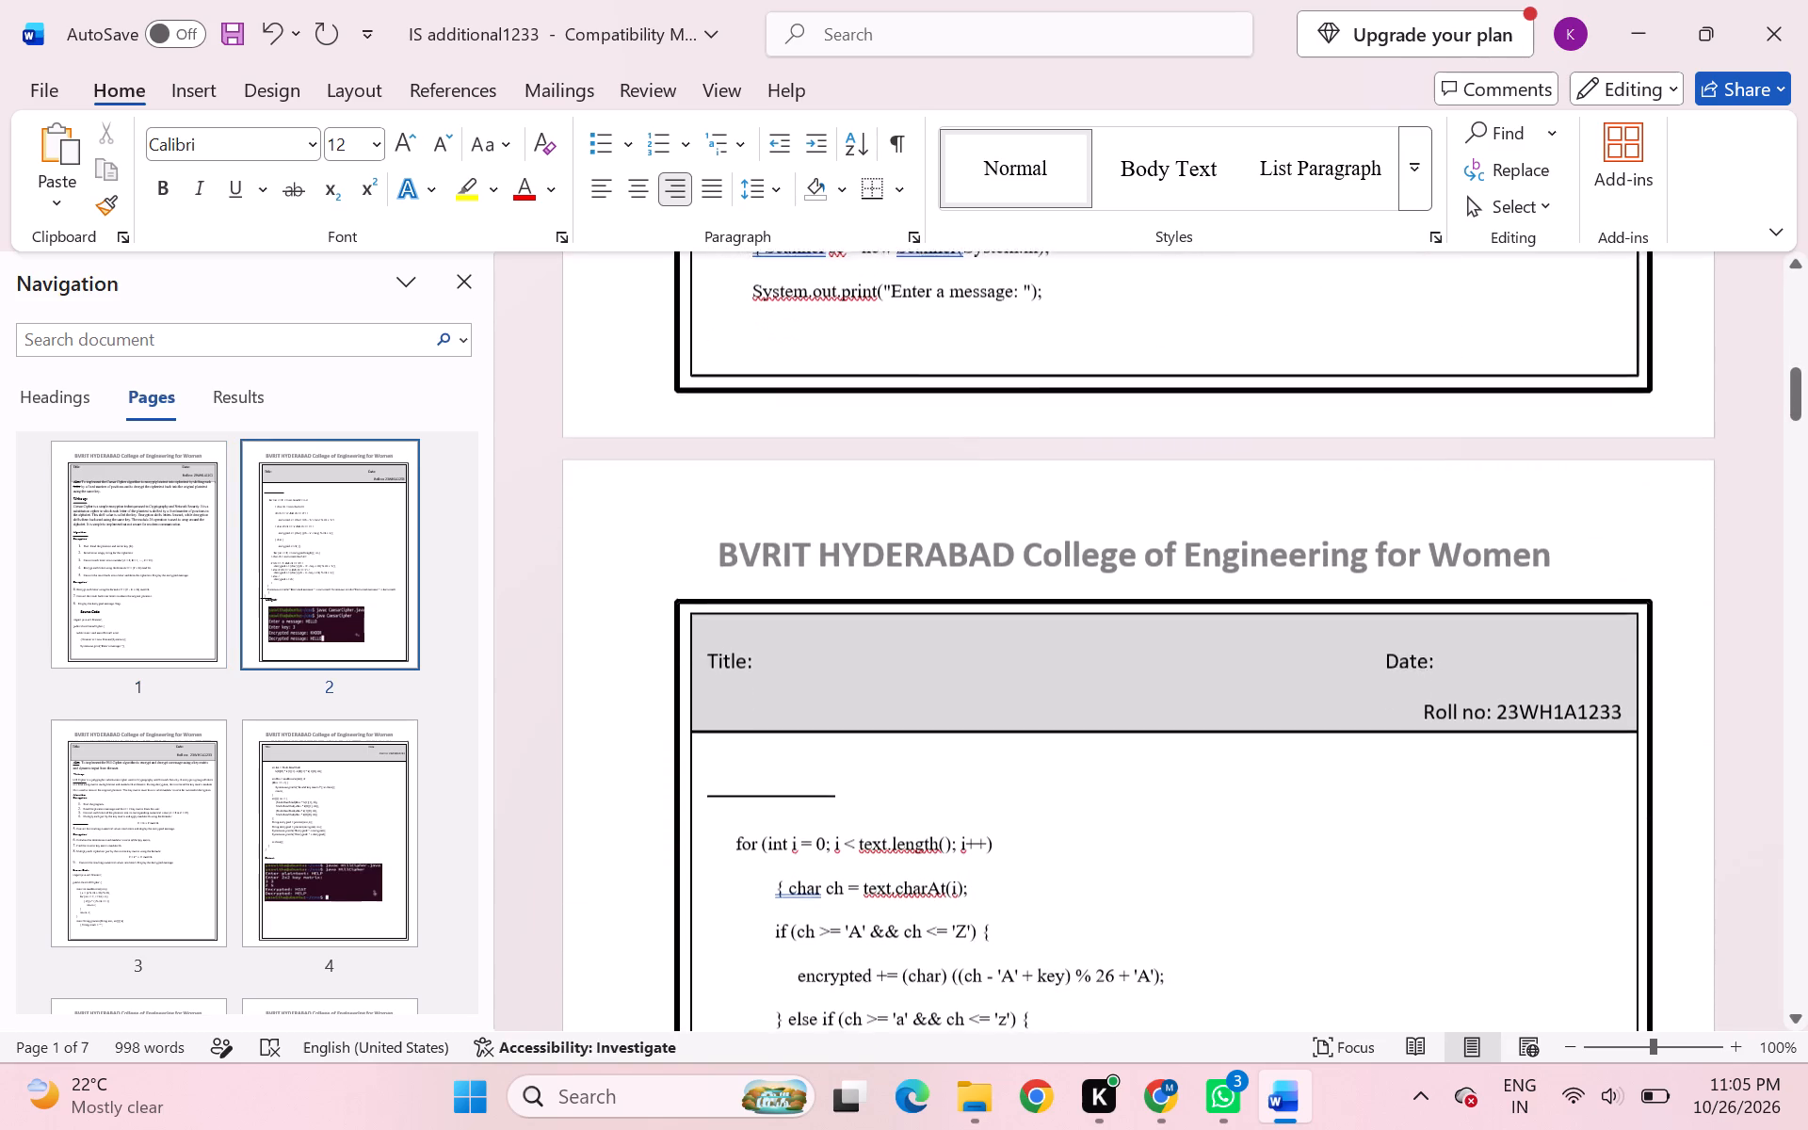
click(1384, 660)
key(space)
key(space)
key(space)
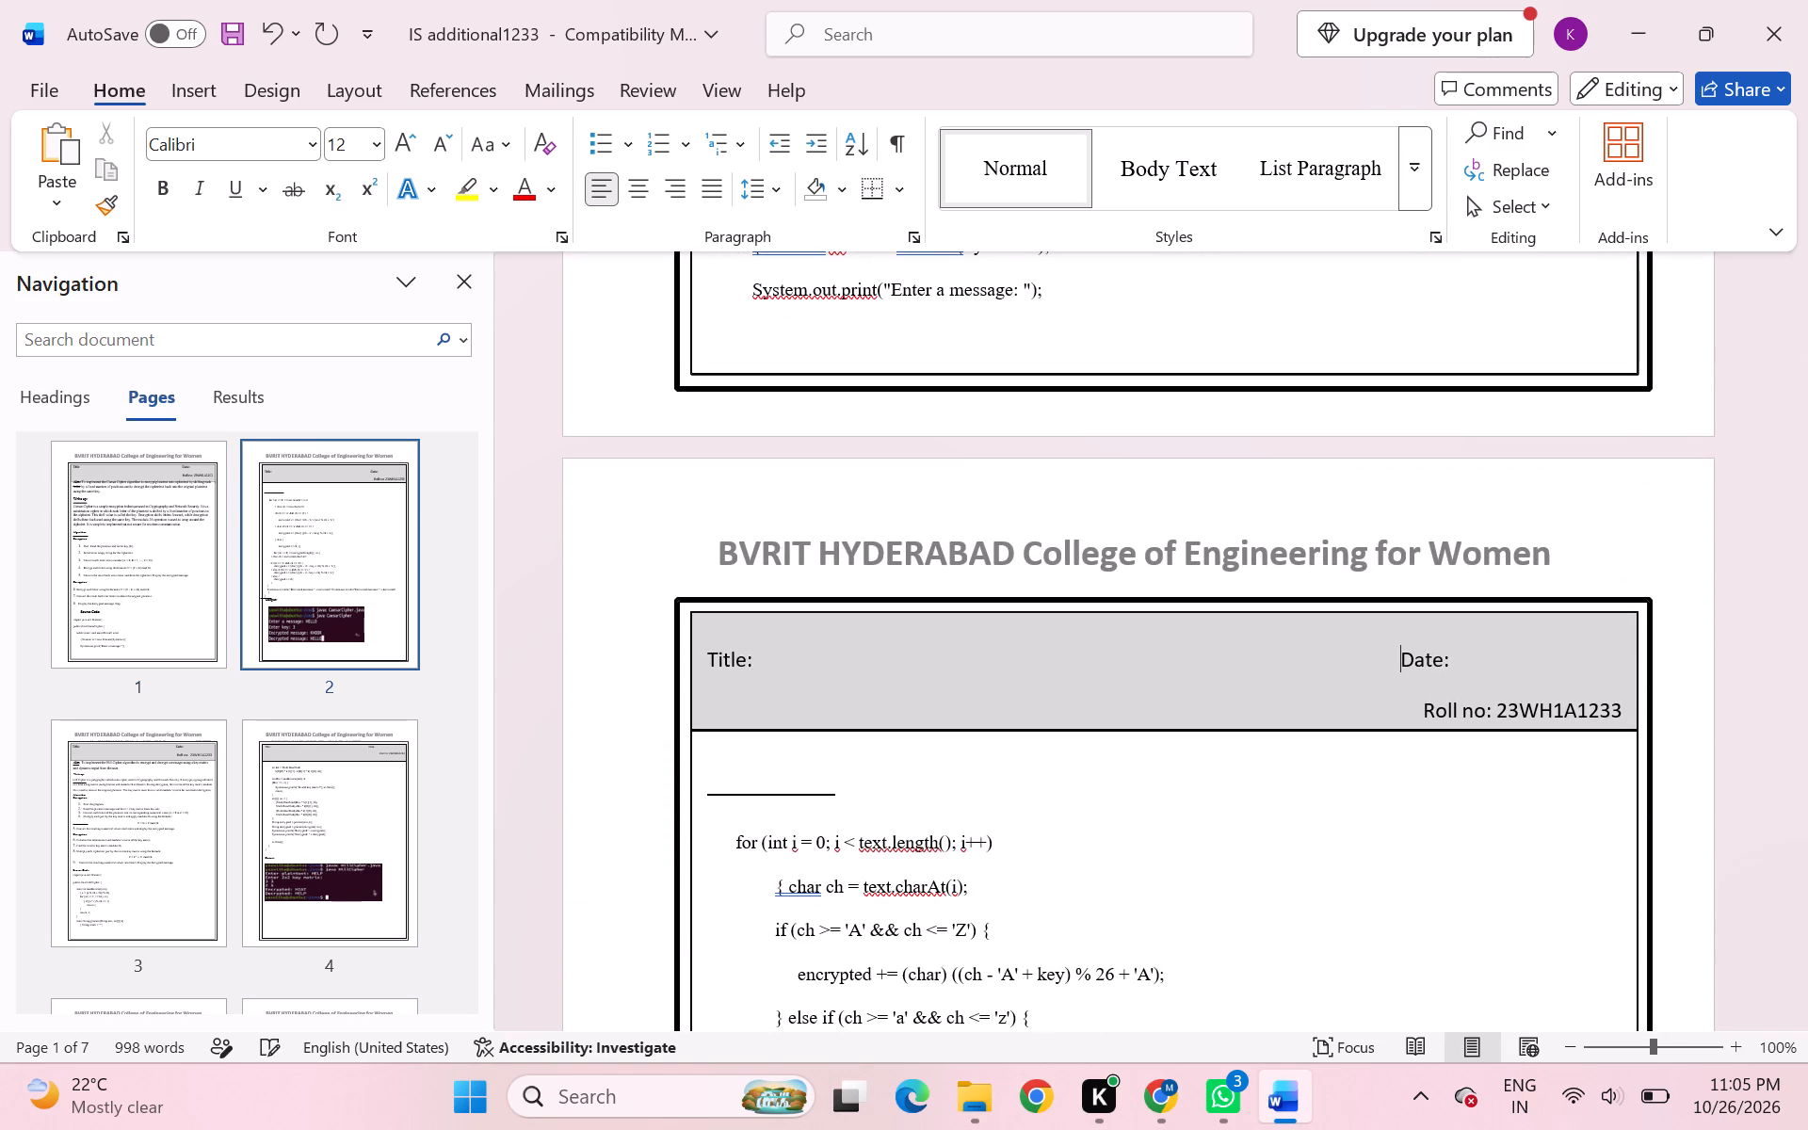
key(space)
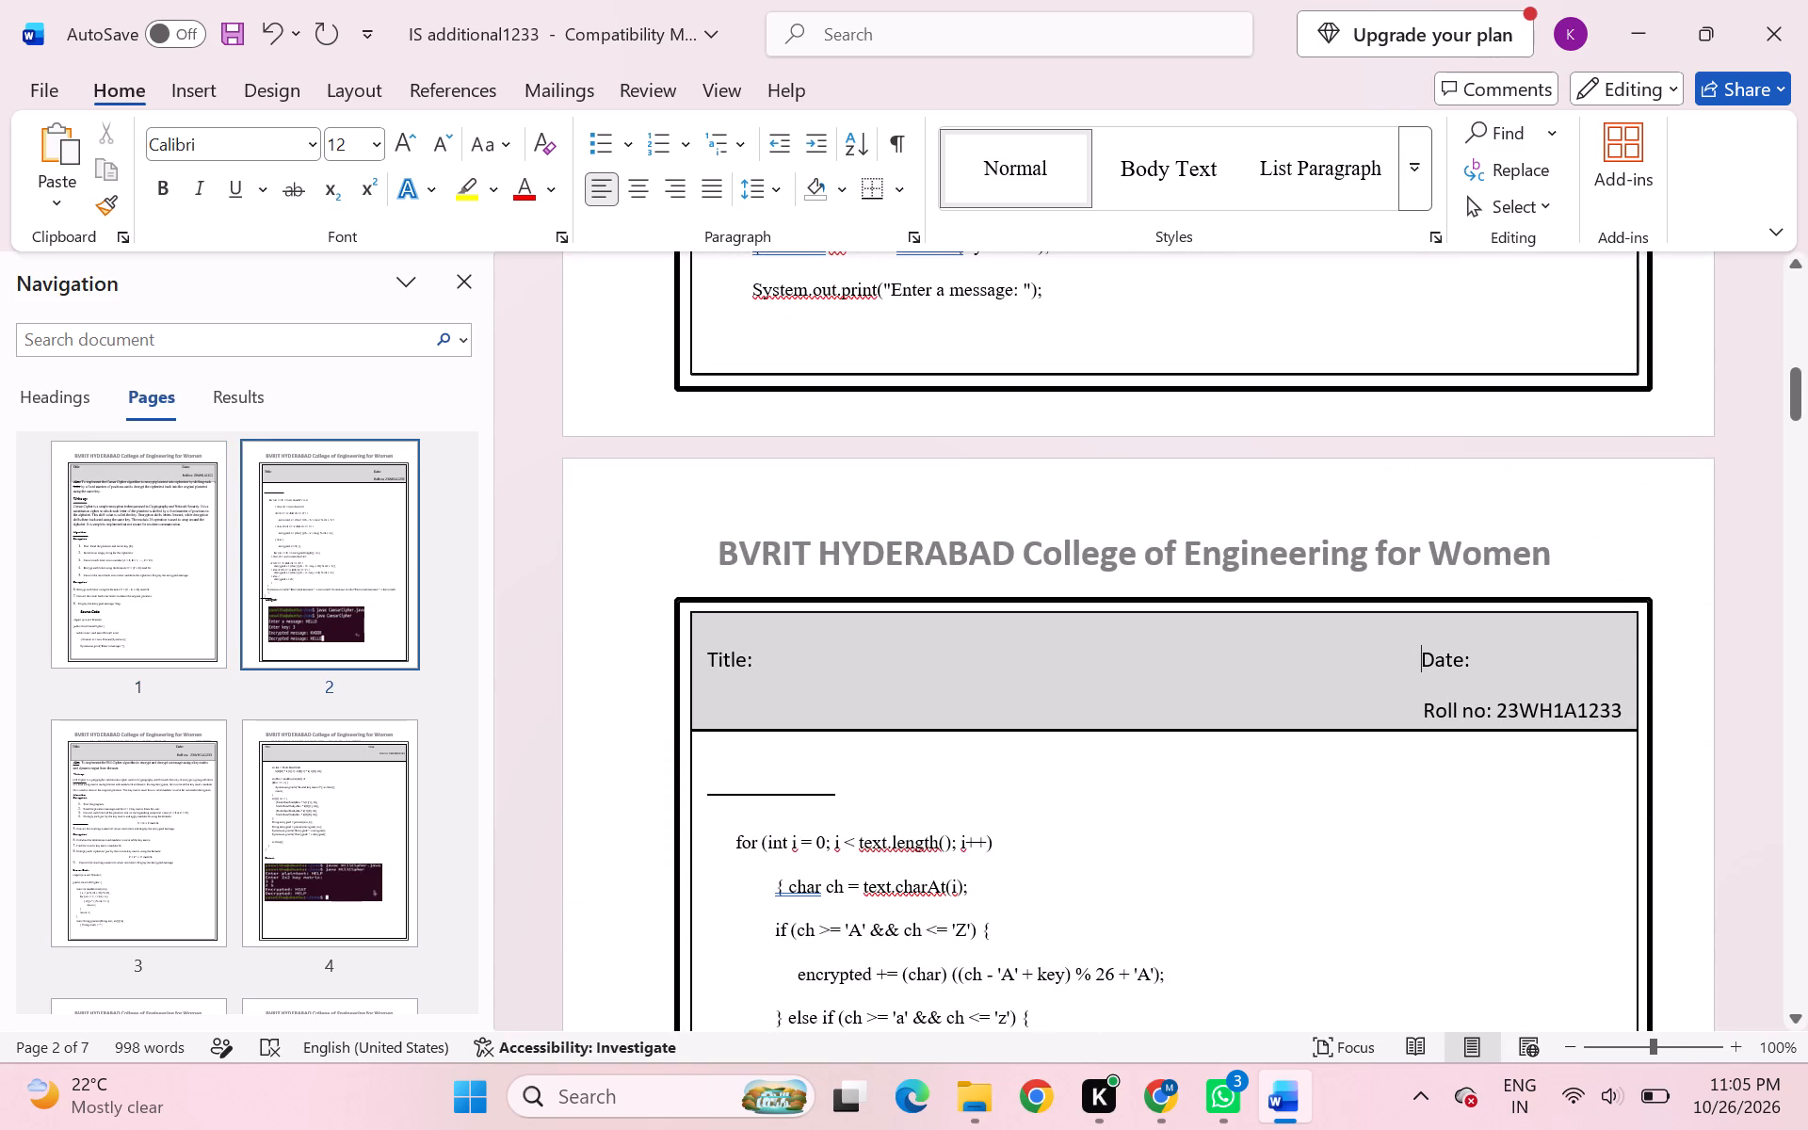
Replace the last two characters of the roll number in page 2's title block with C1.
click(1625, 702)
key(BackSpace)
key(BackSpace)
text(C1)
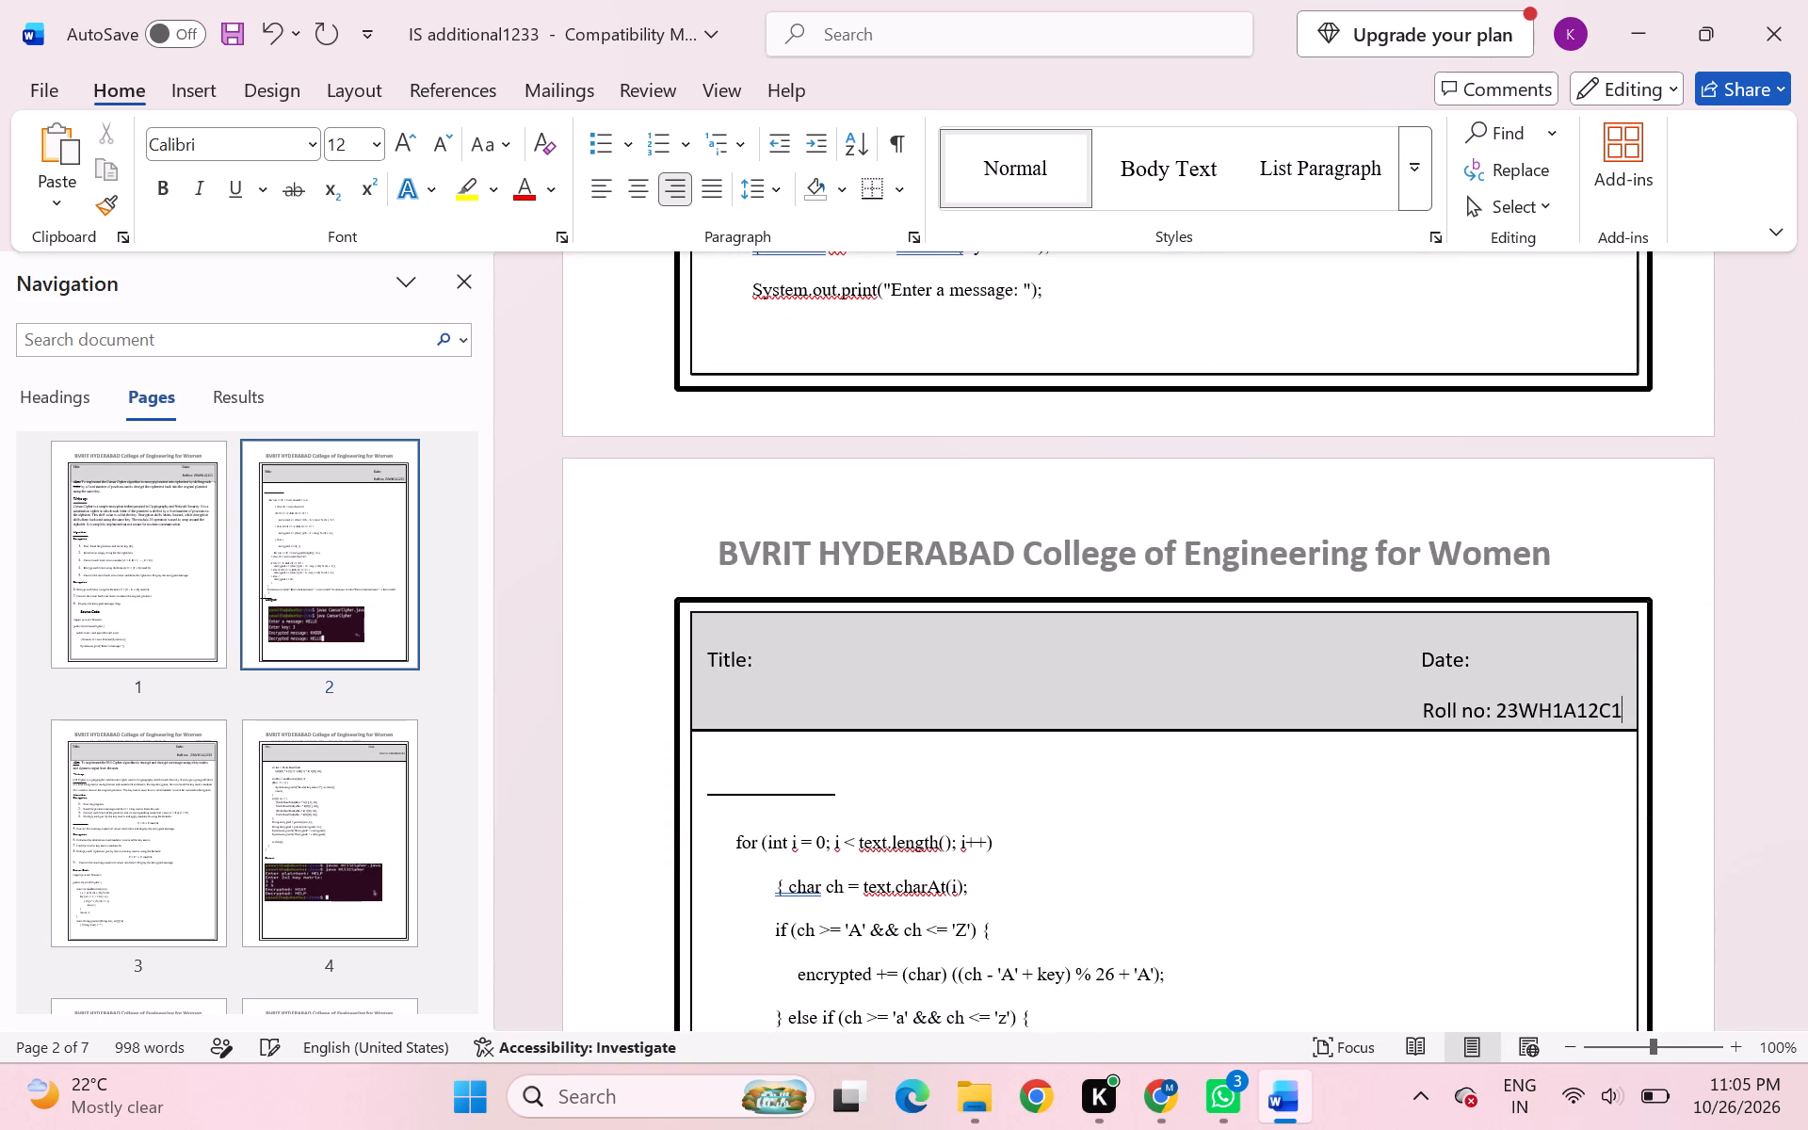
Replace the last two characters of the roll number in page 3's Hill Cipher title block with C1.
scroll(1625, 702, down, 6)
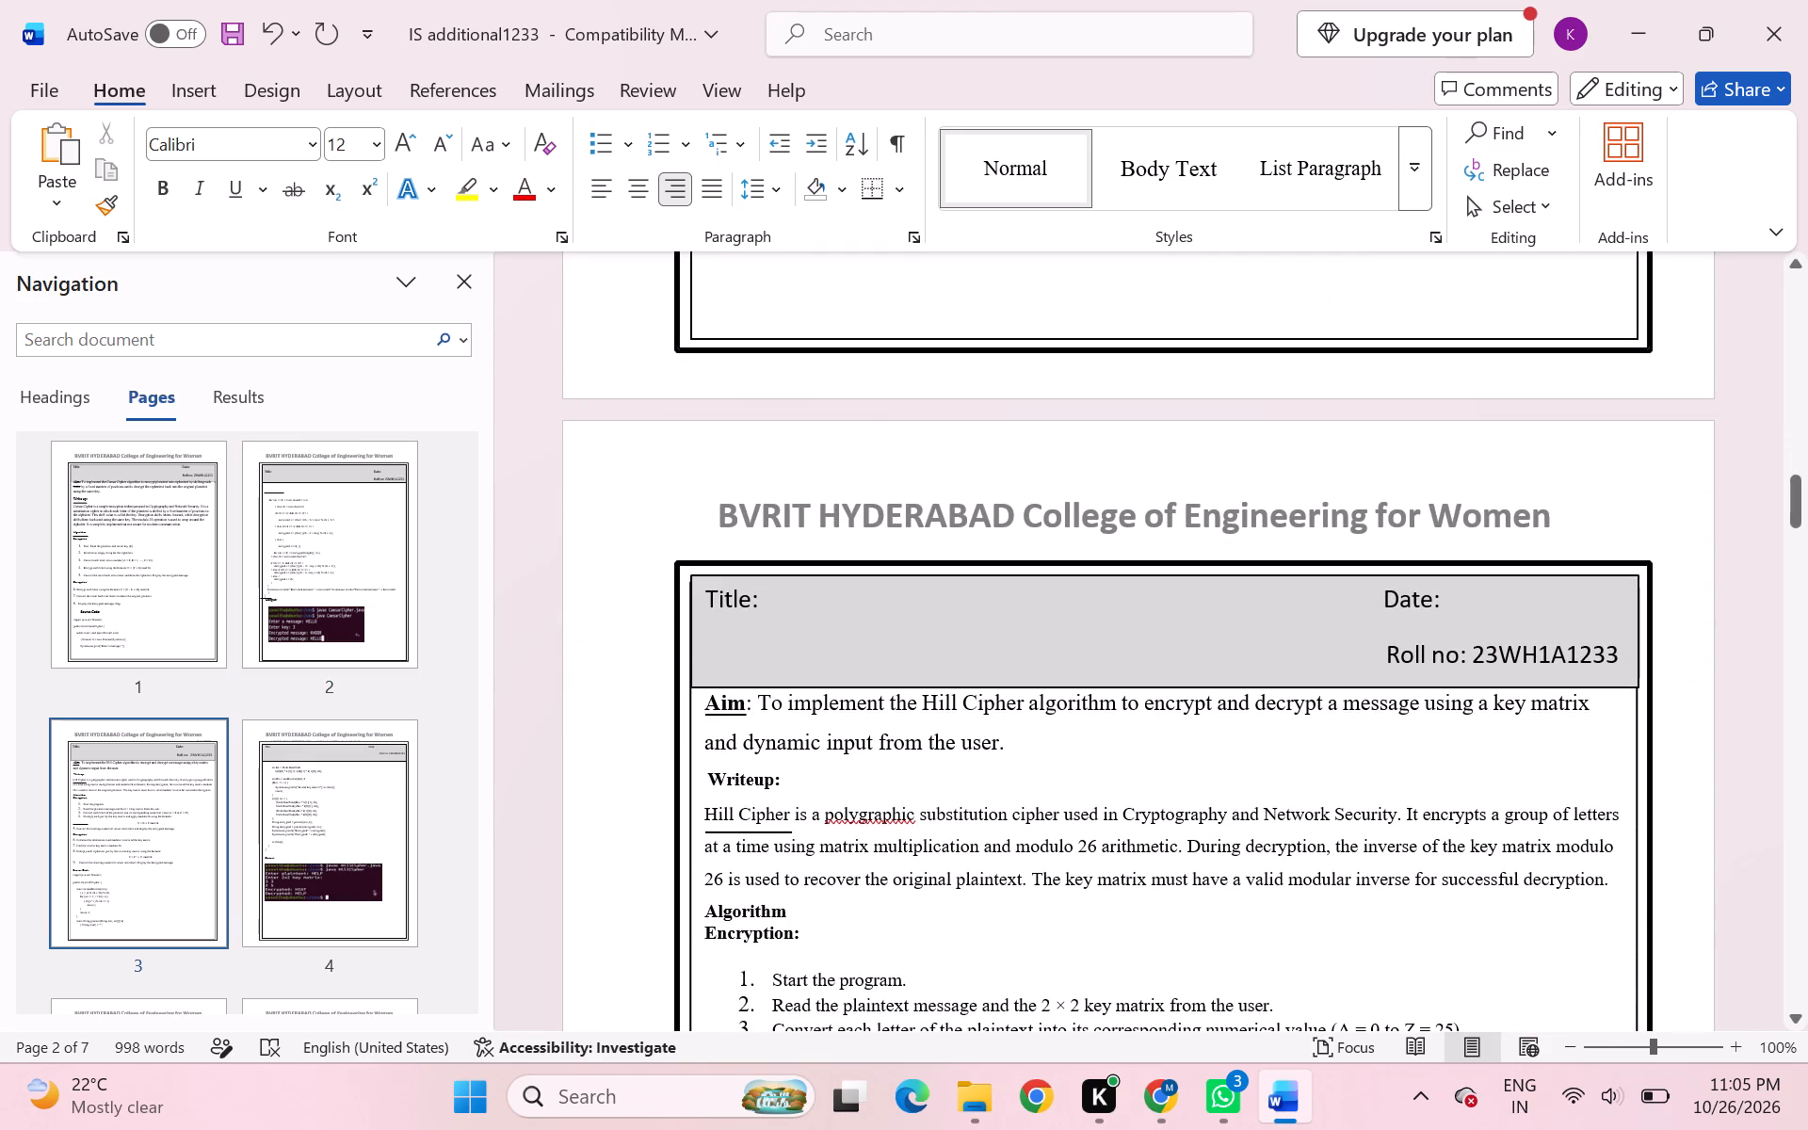
click(1625, 655)
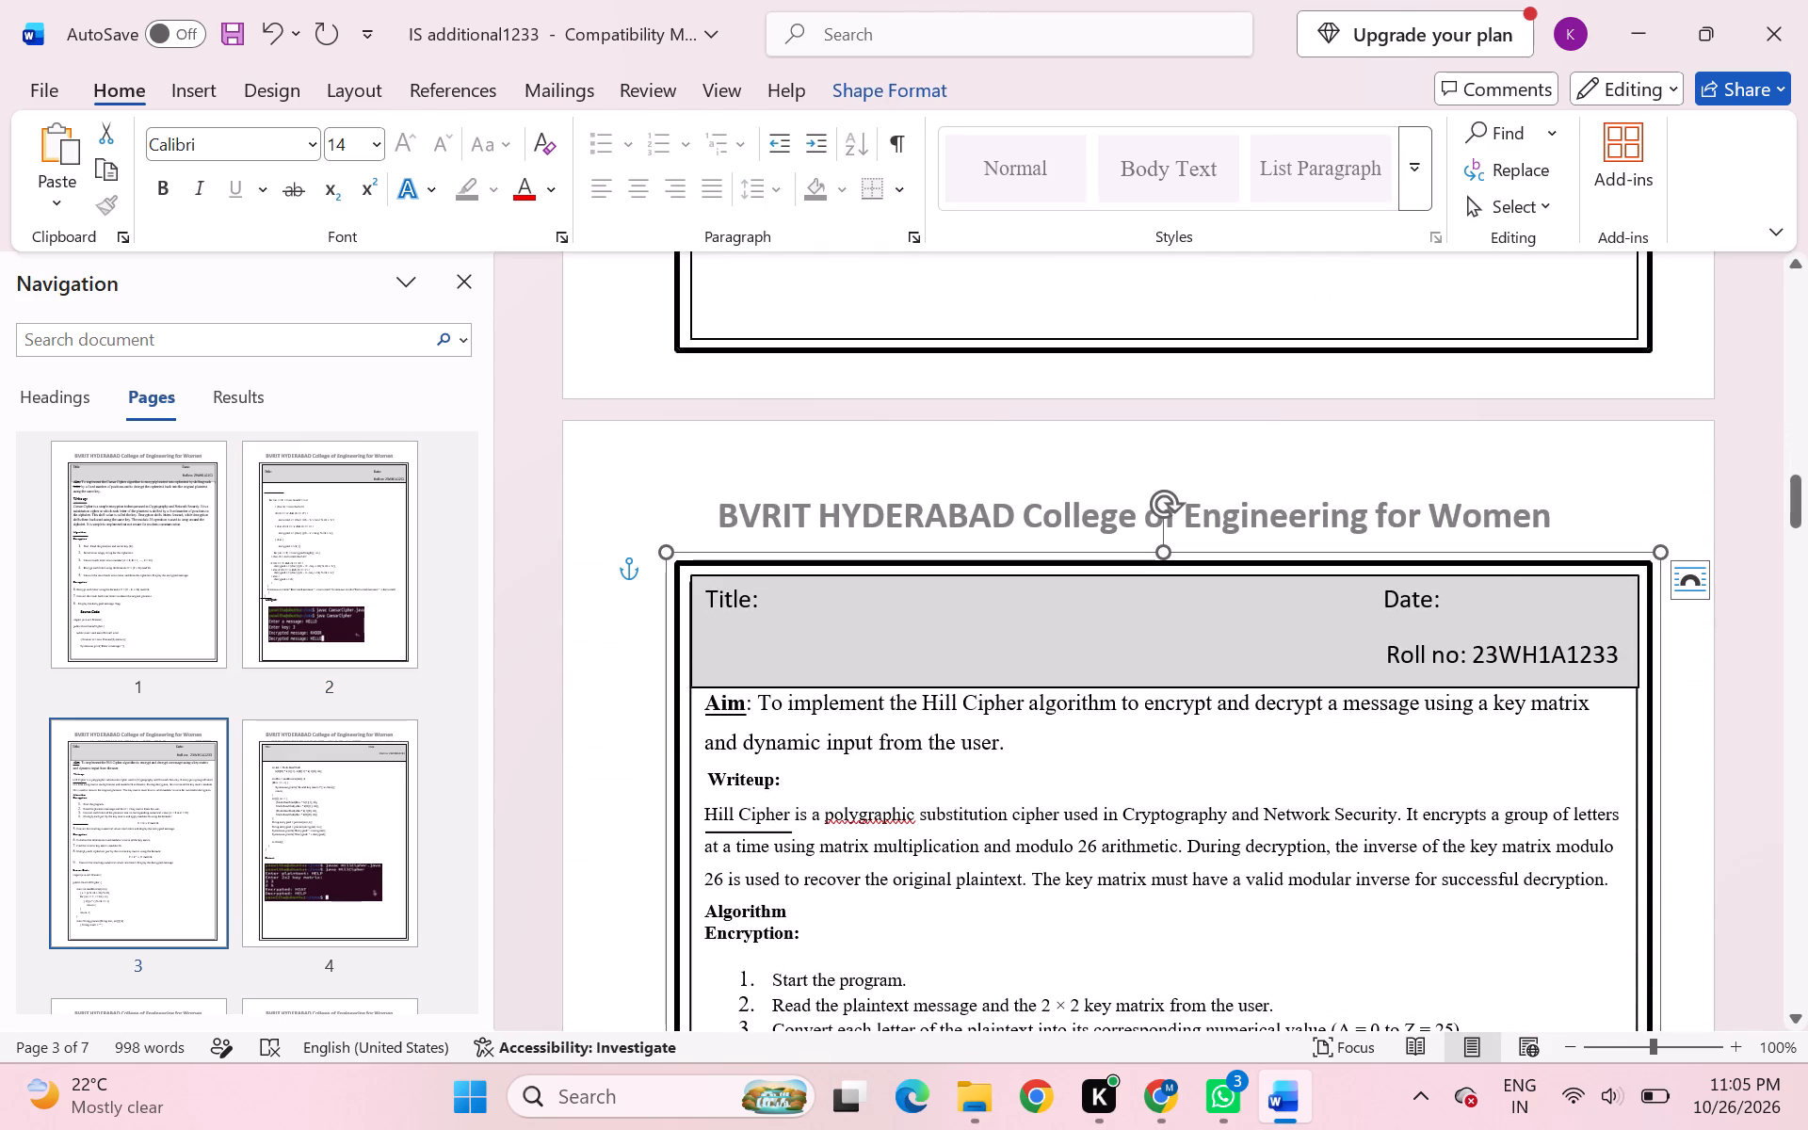
click(1616, 651)
key(BackSpace)
key(BackSpace)
text(C1)
Insert sixteen spaces before "Date:" in page 4's title block to align it with the start of the roll number line.
scroll(1616, 651, down, 4)
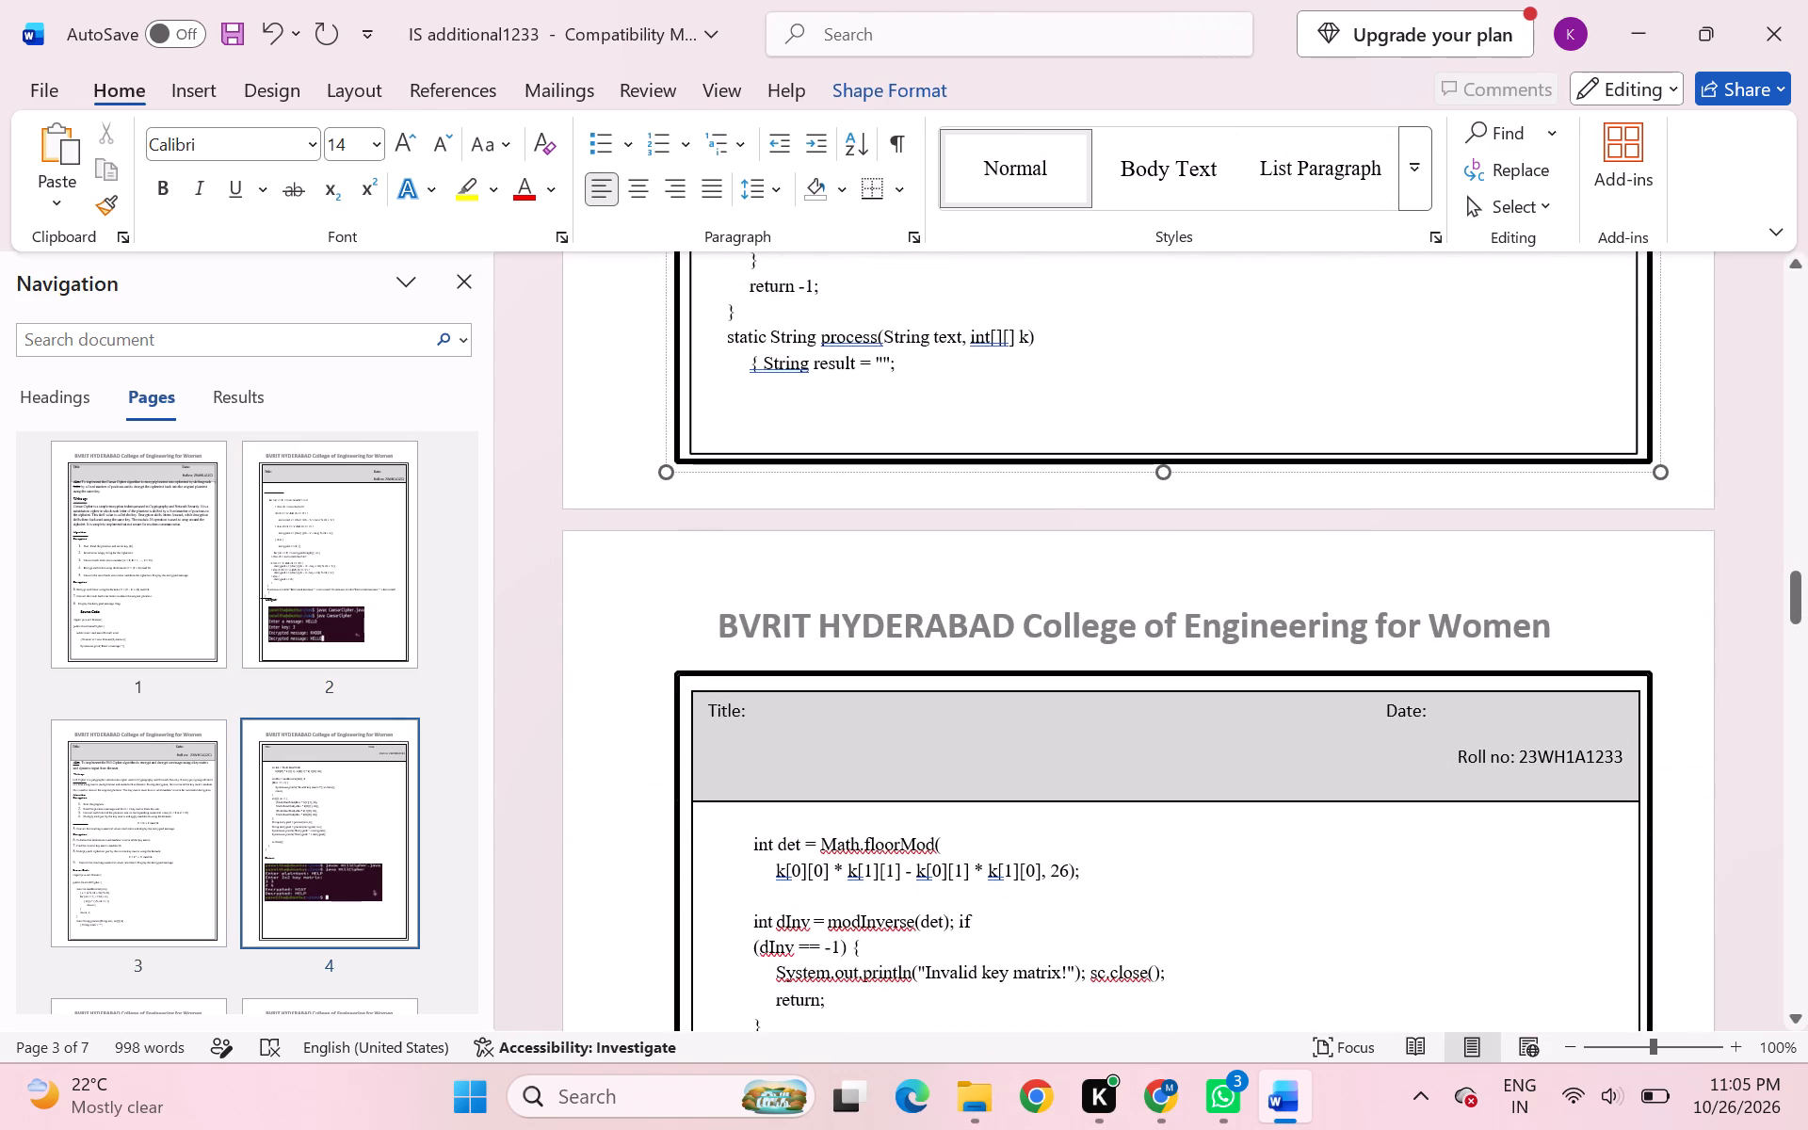
click(1387, 712)
key(space)
key(space)
key(space)
key(space)
key(space)
key(space)
key(space)
key(space)
key(space)
key(space)
key(space)
key(space)
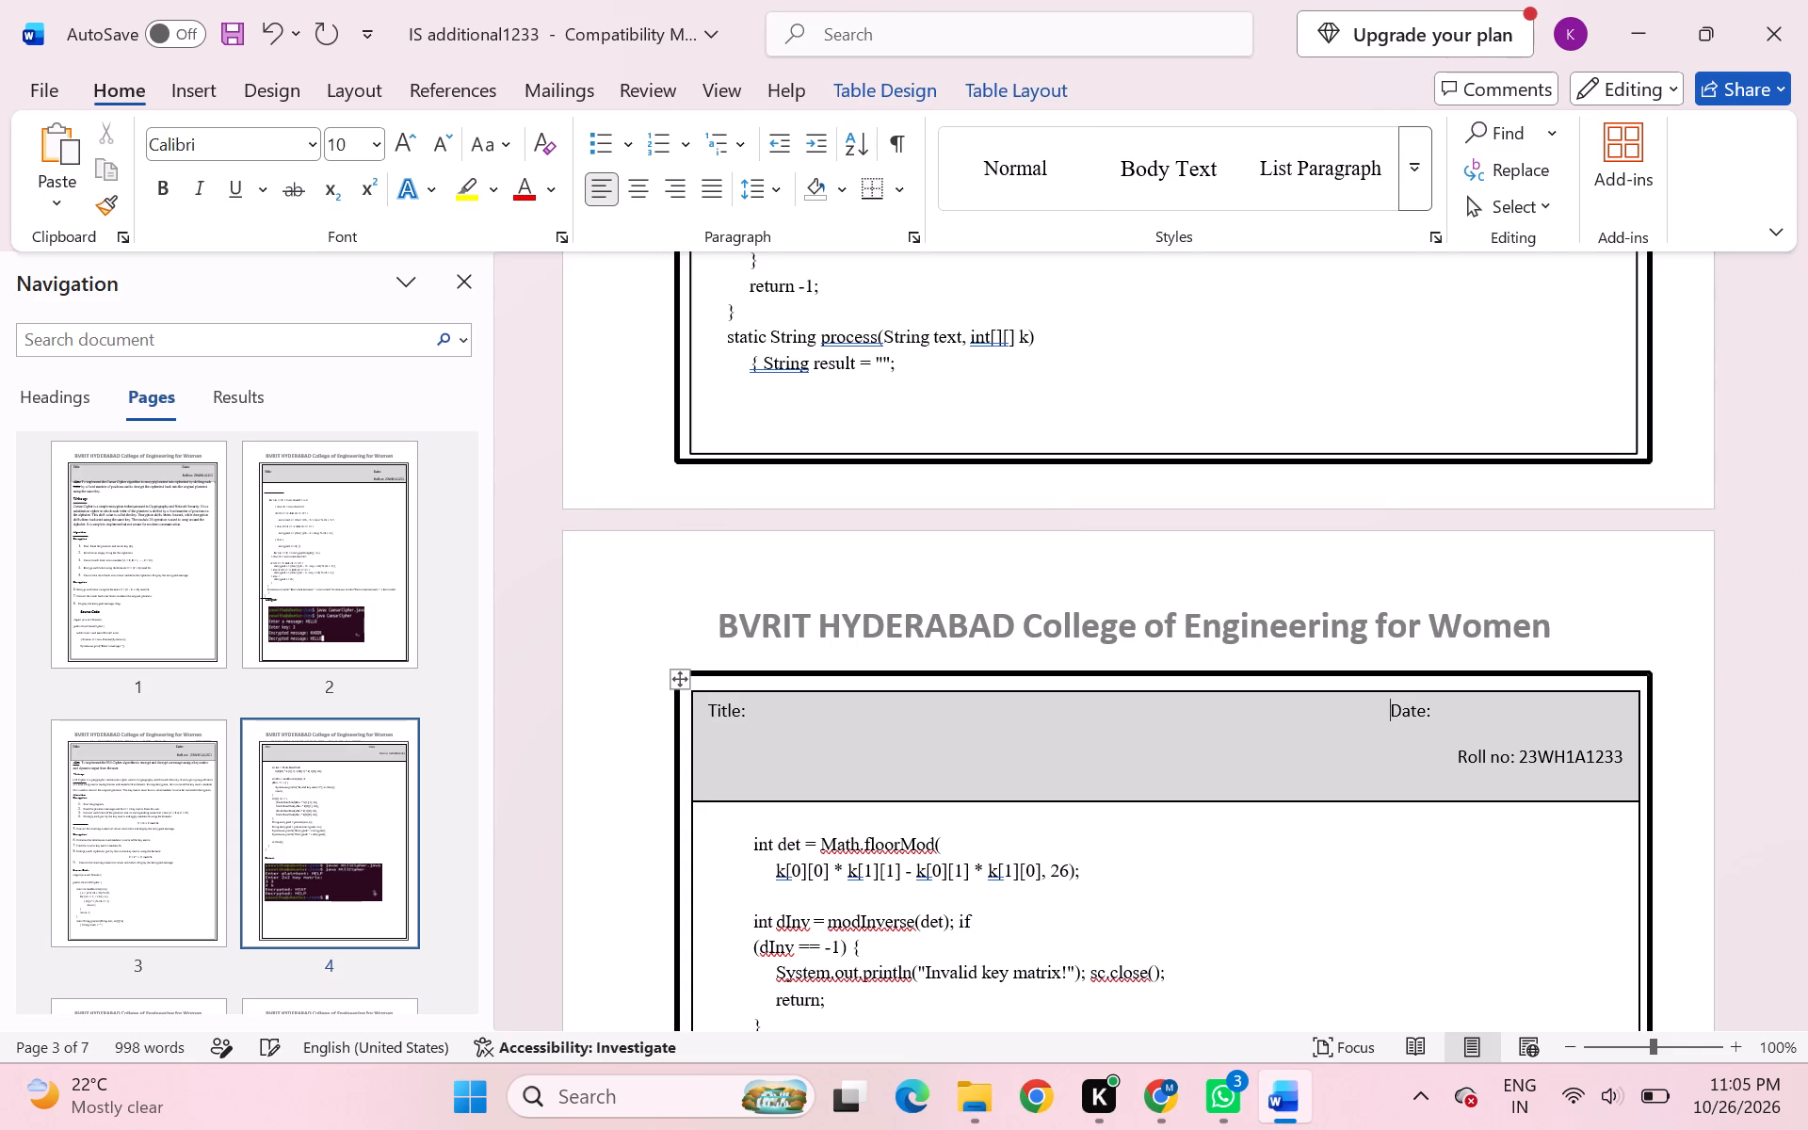
key(space)
key(space)
key(space)
key(space)
Replace the last two characters of the roll number in page 4's title block with C1.
click(1621, 755)
key(backslash)
key(BackSpace)
key(BackSpace)
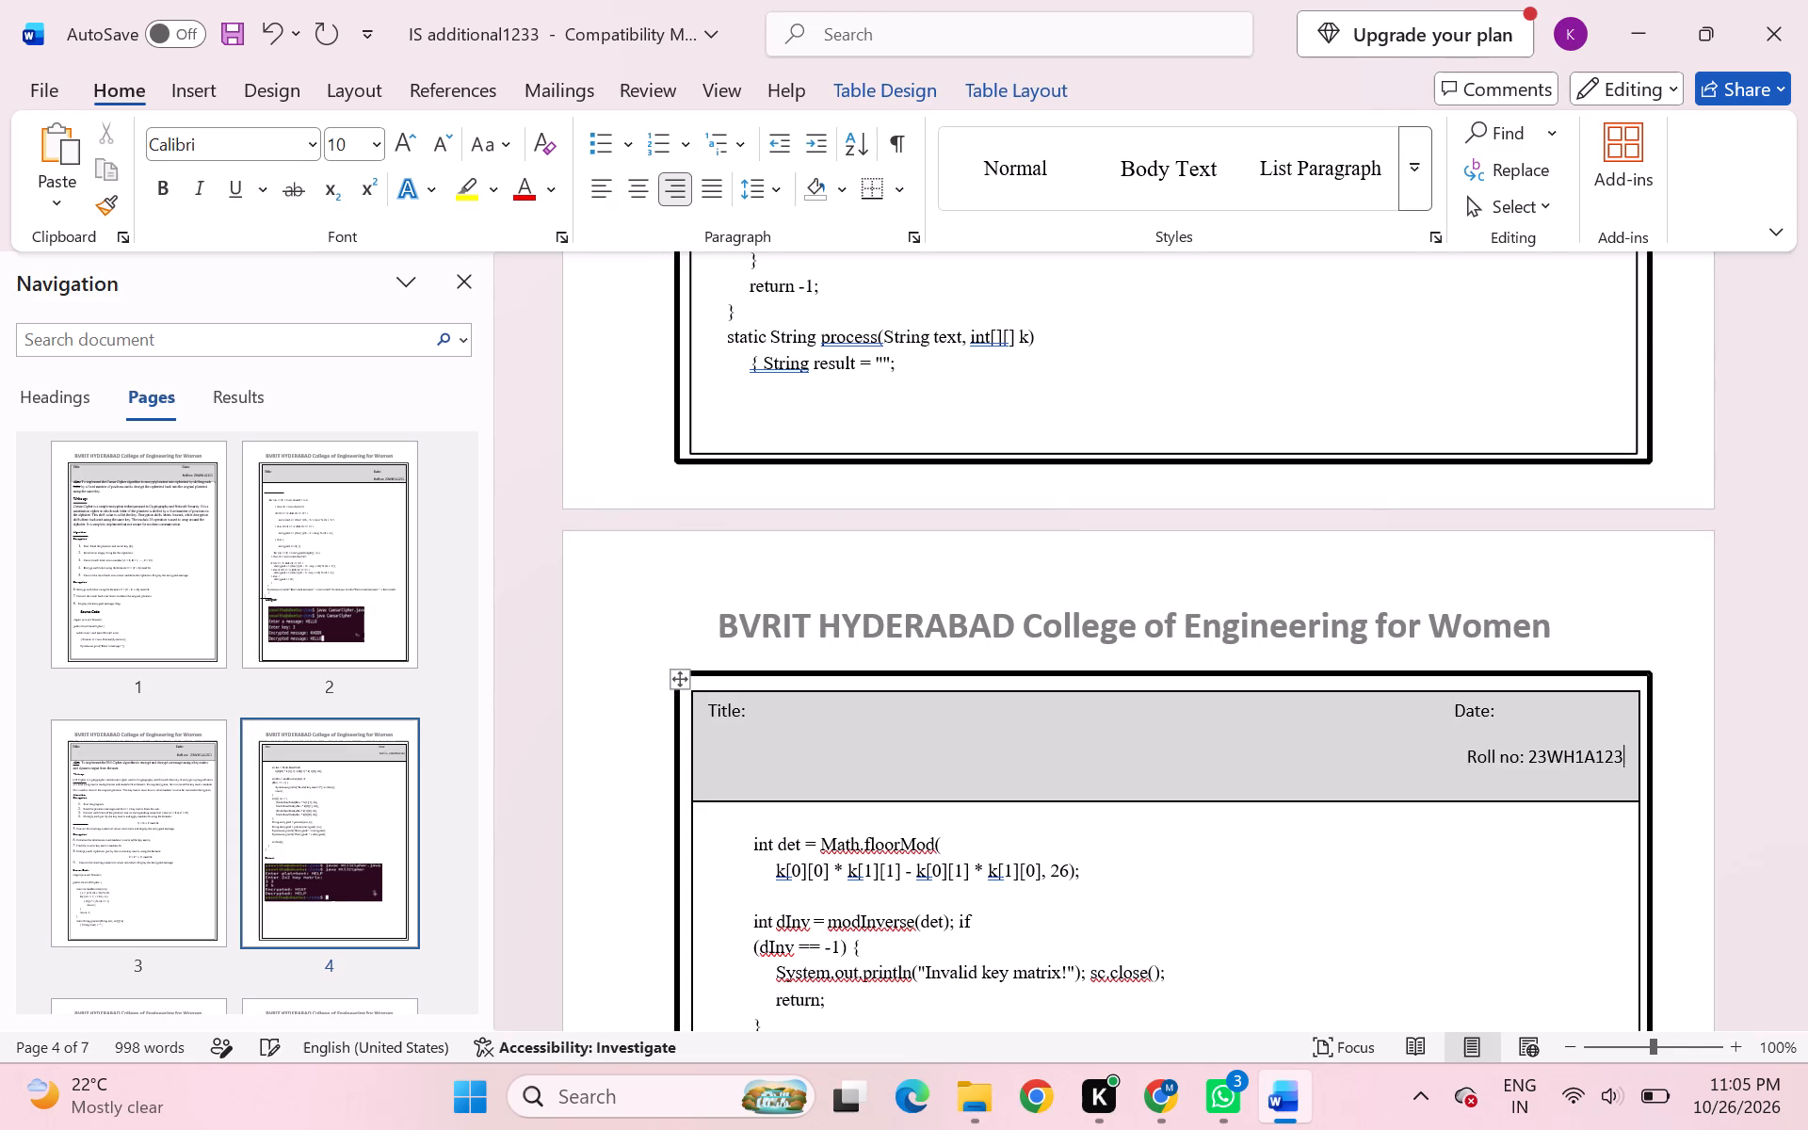
key(BackSpace)
text(C1)
Replace the last two characters of the roll number in page 5's DES title block with C1.
scroll(1621, 755, down, 2)
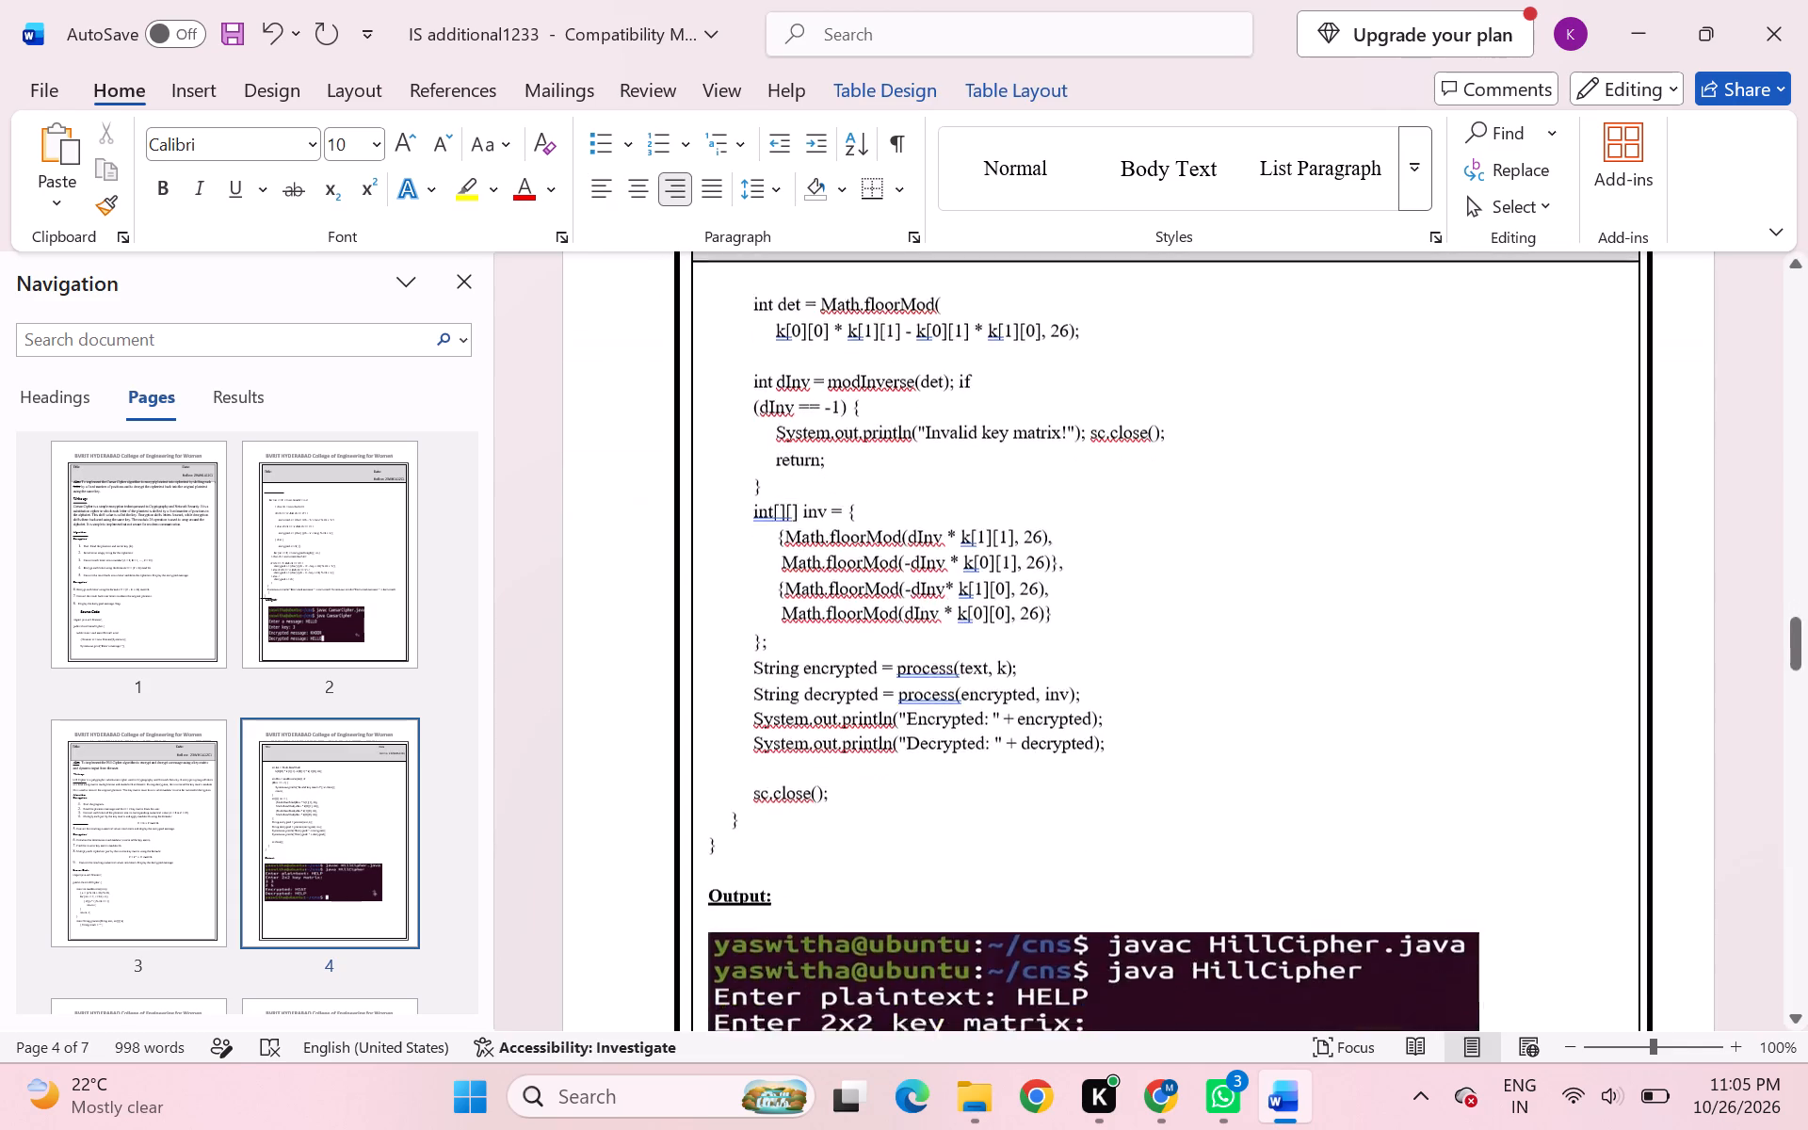
scroll(1621, 755, down, 2)
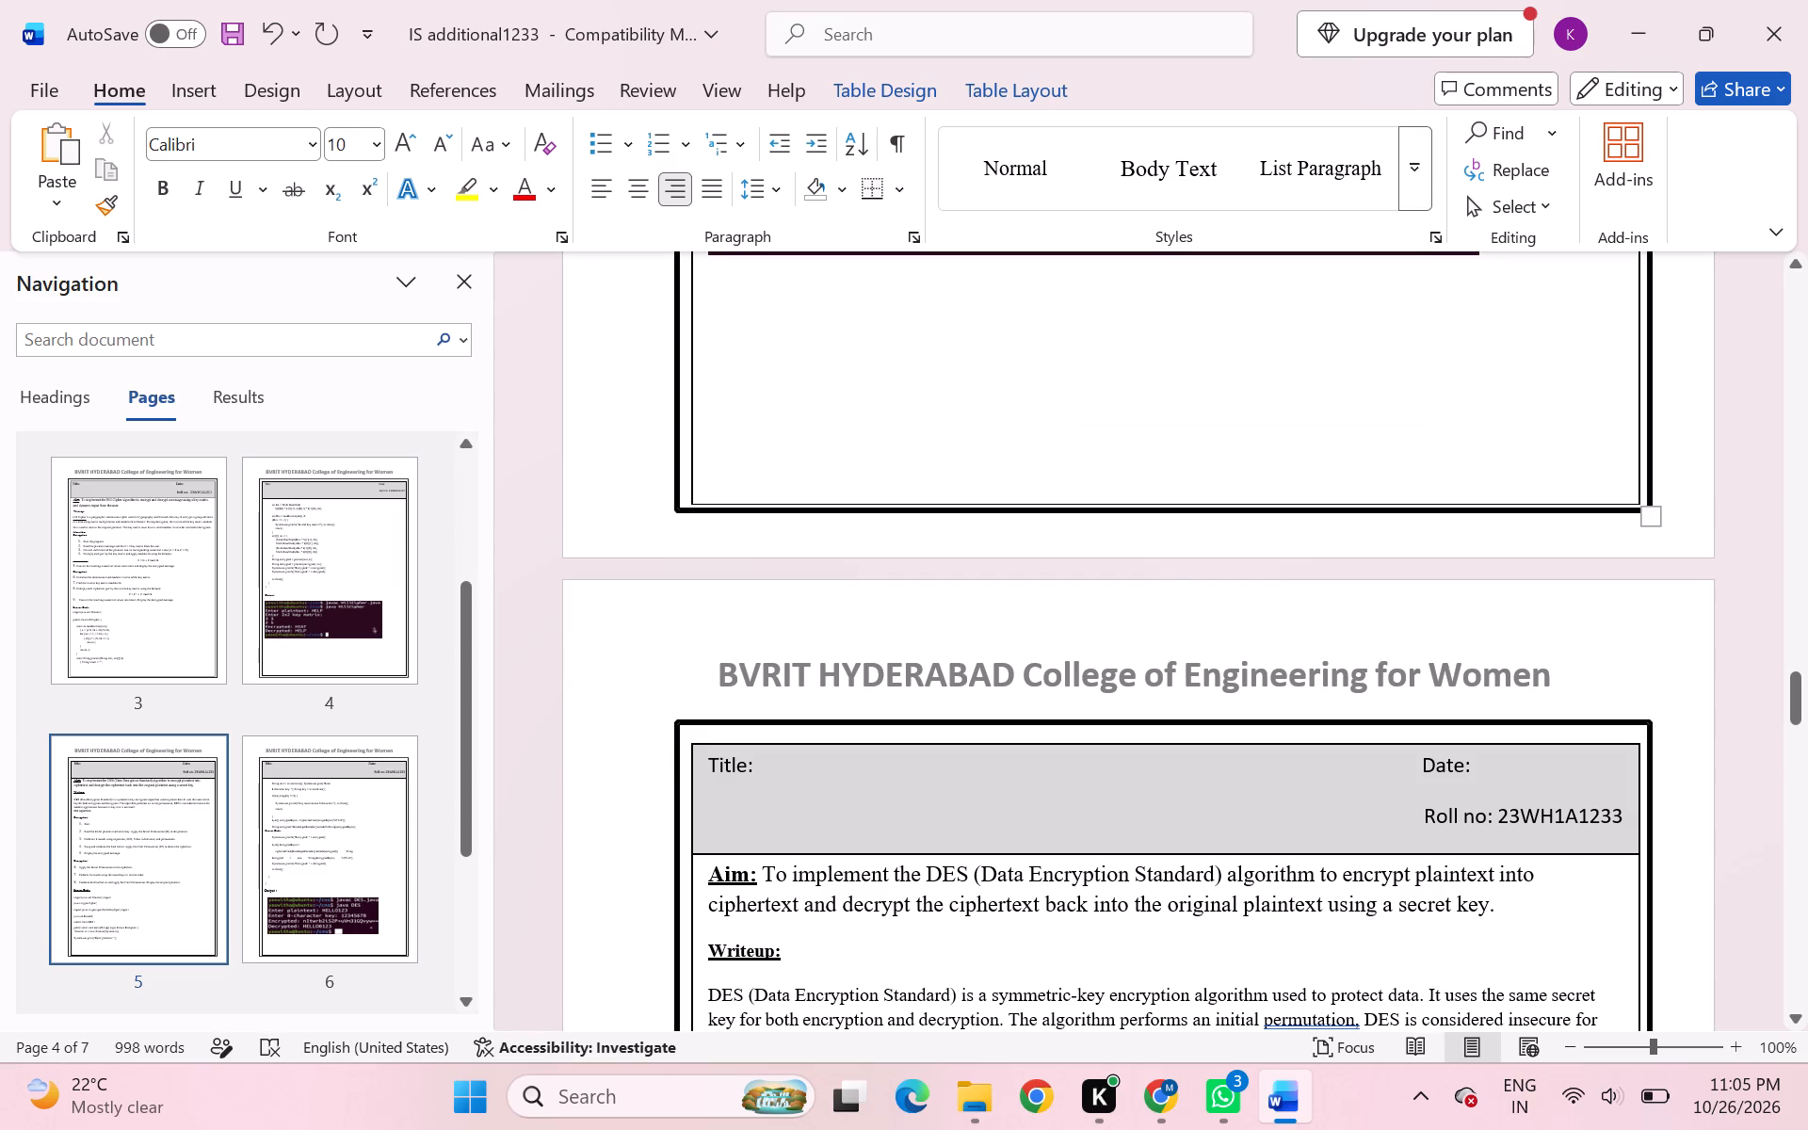
click(1614, 815)
key(Right)
key(BackSpace)
key(BackSpace)
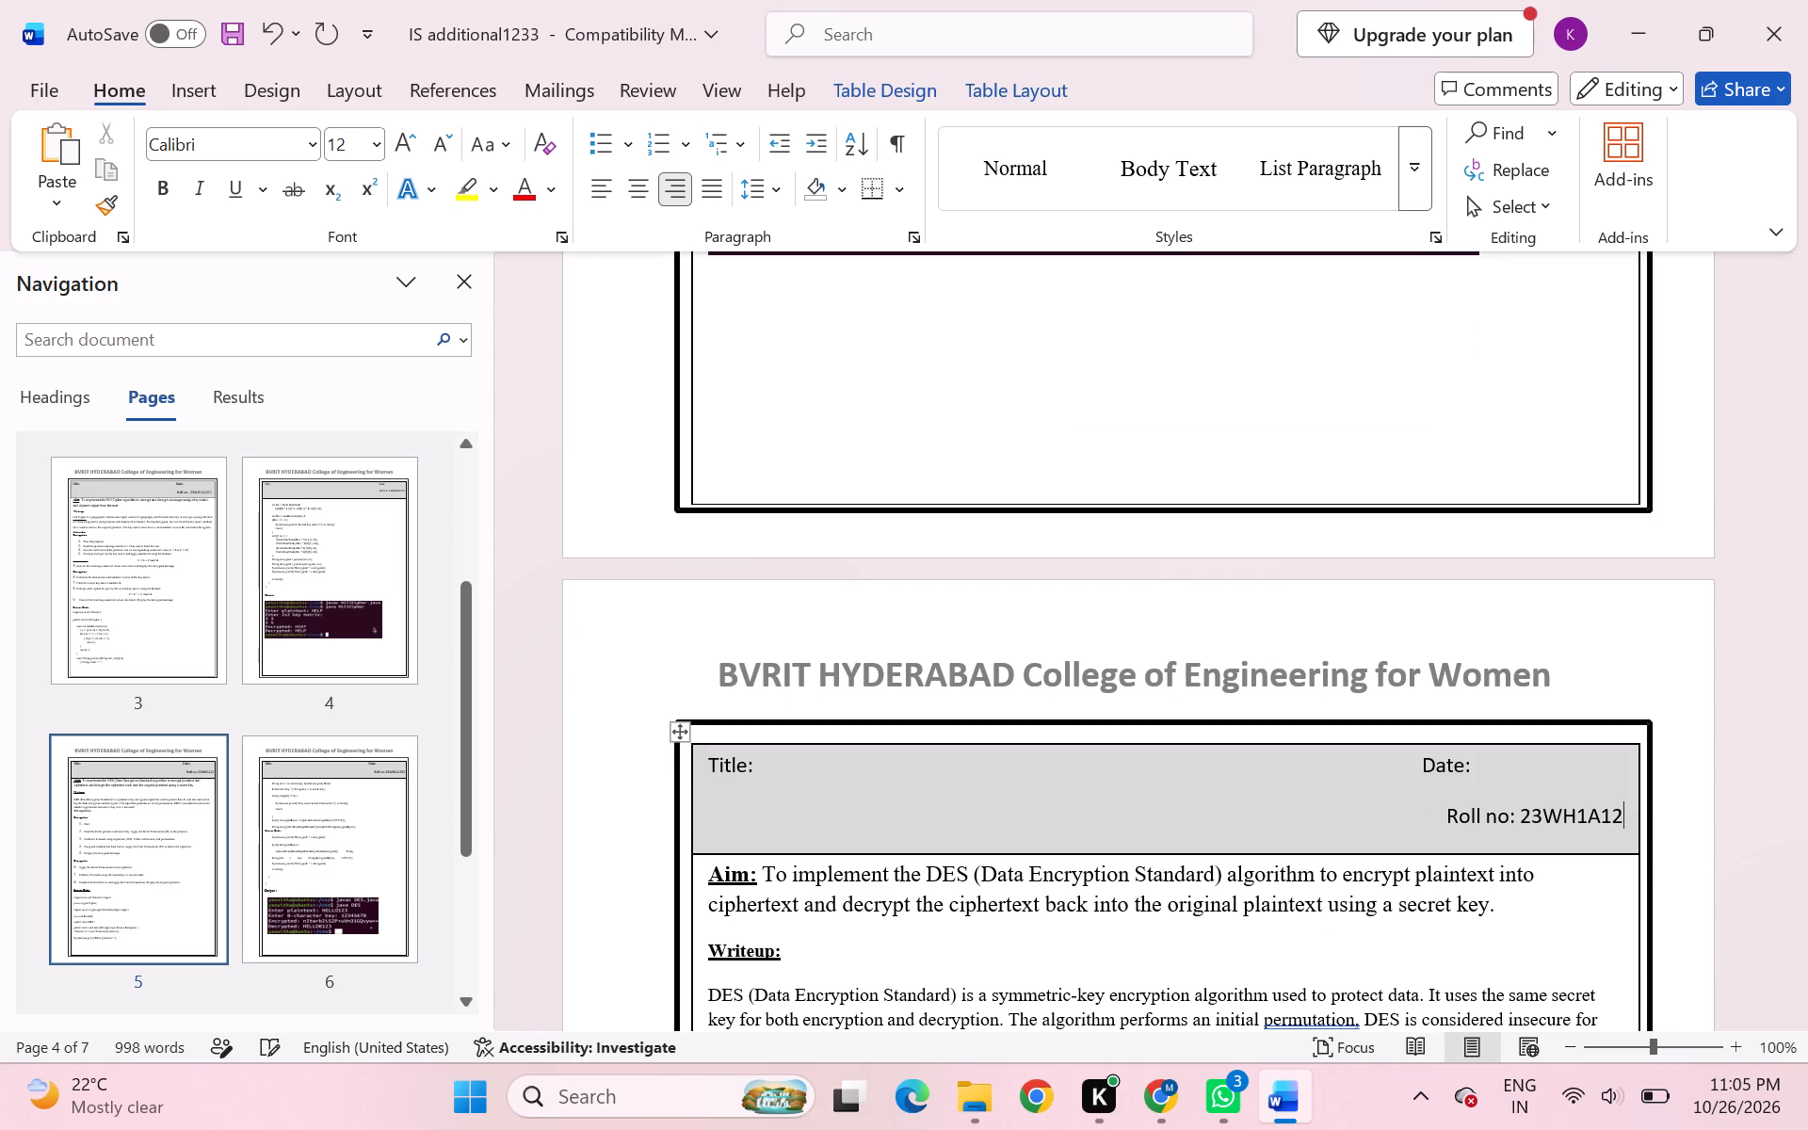
text(C1)
Insert seven spaces before "Date:" in page 6's title block to align it with the start of the roll number line.
scroll(1614, 815, down, 4)
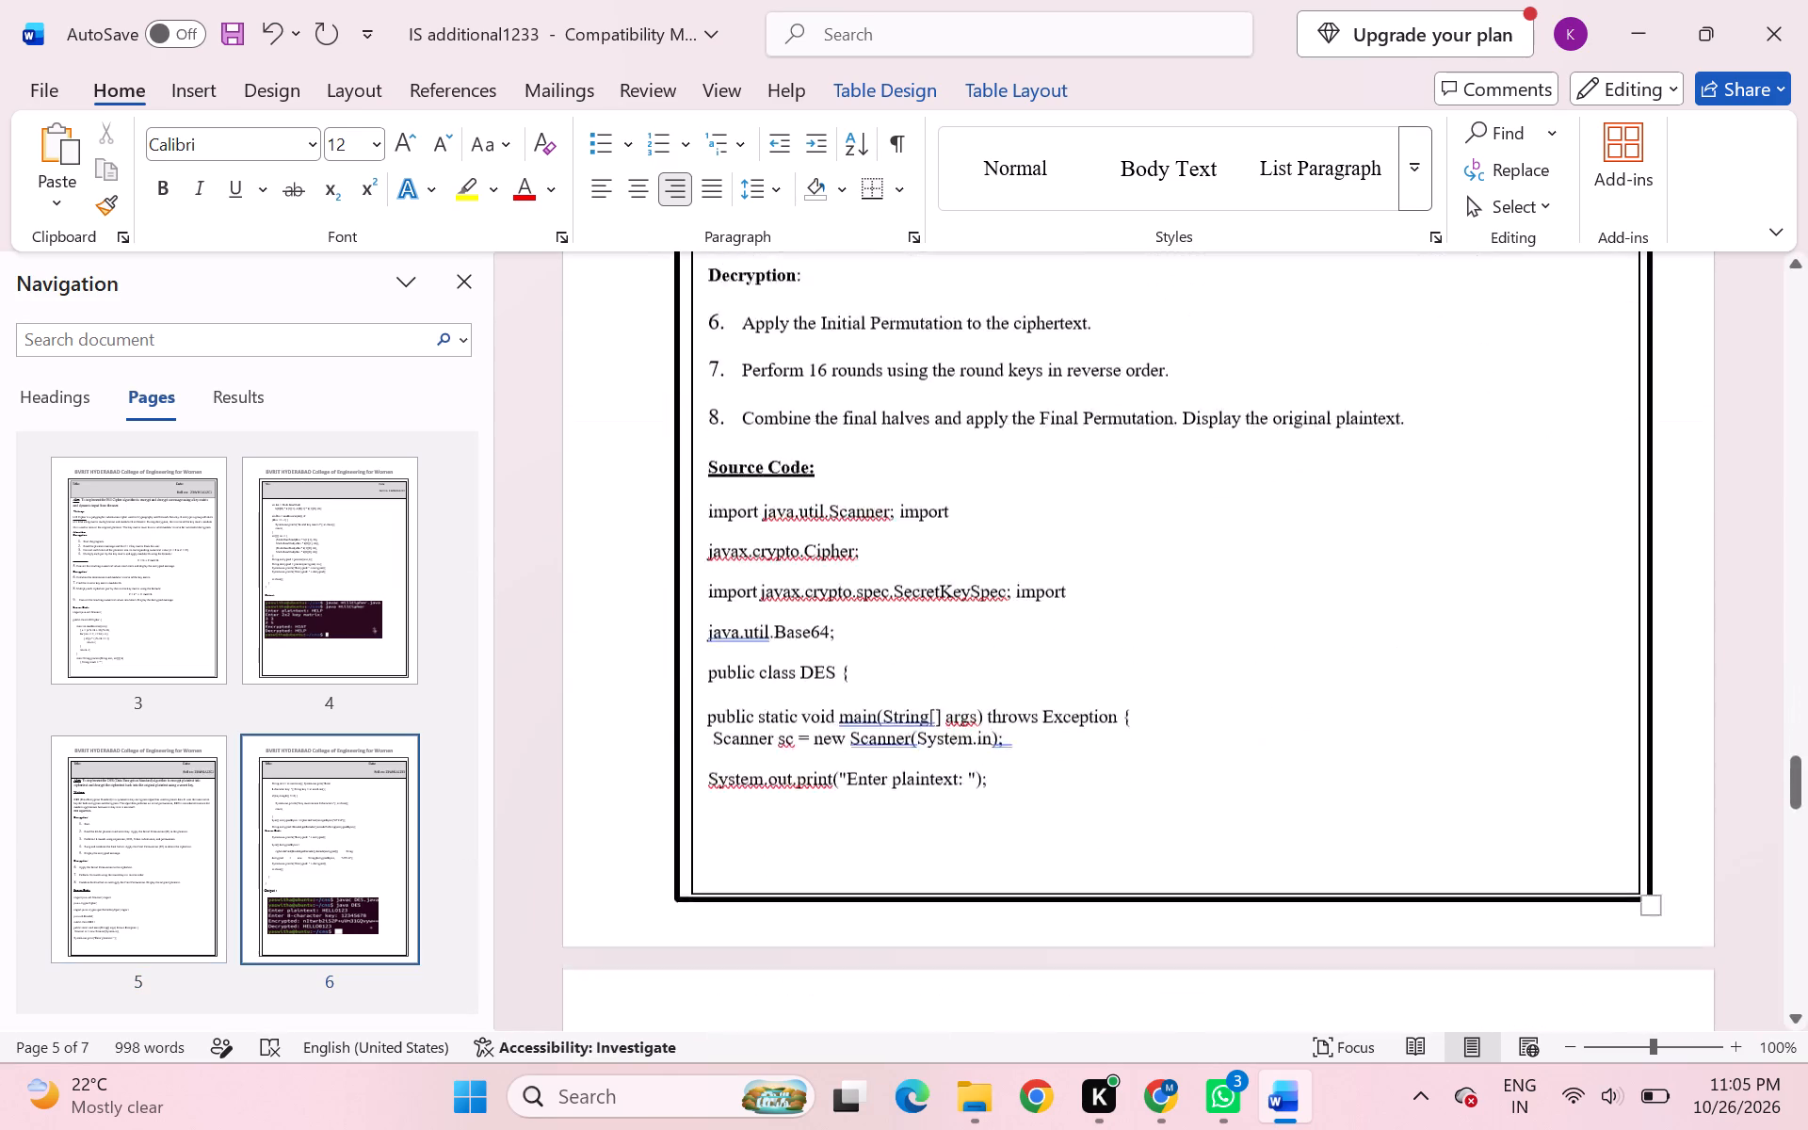
scroll(1614, 815, down, 2)
scroll(1614, 815, up, 5)
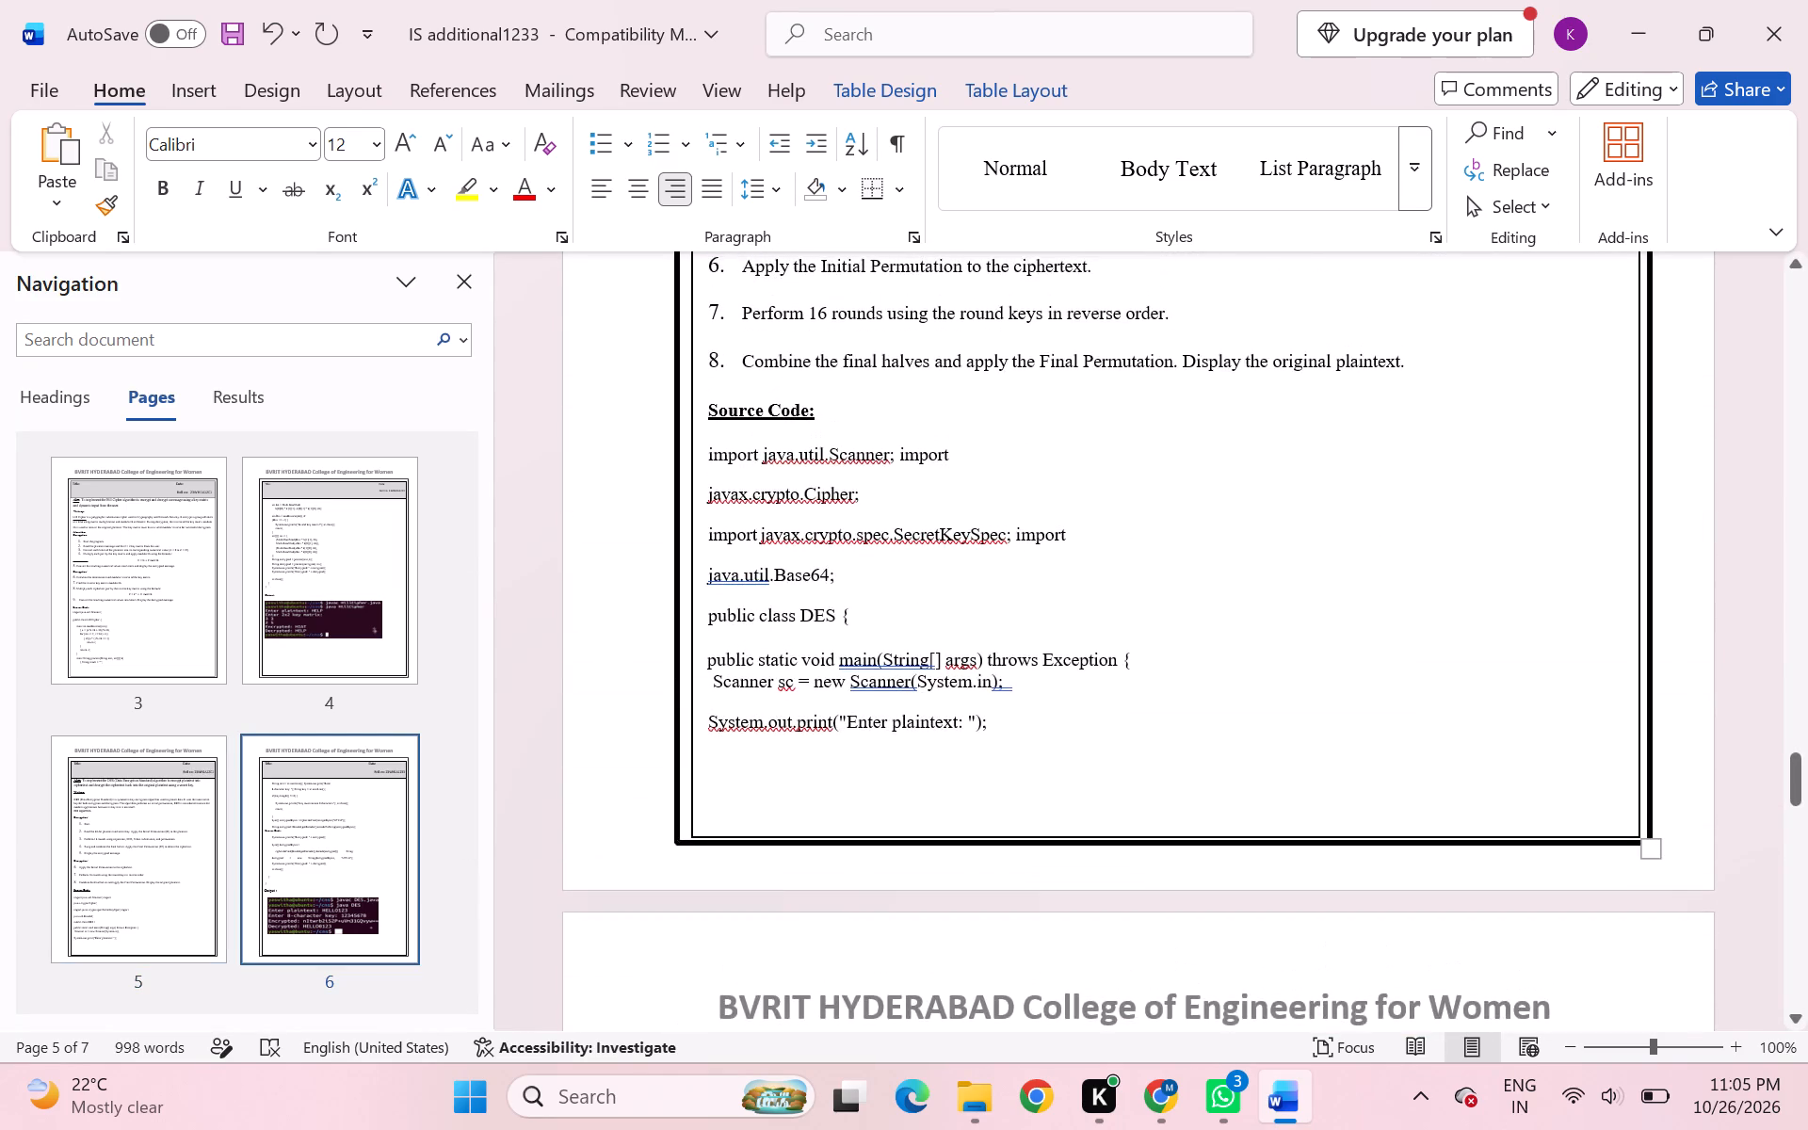
scroll(1759, 803, down, 2)
click(1384, 687)
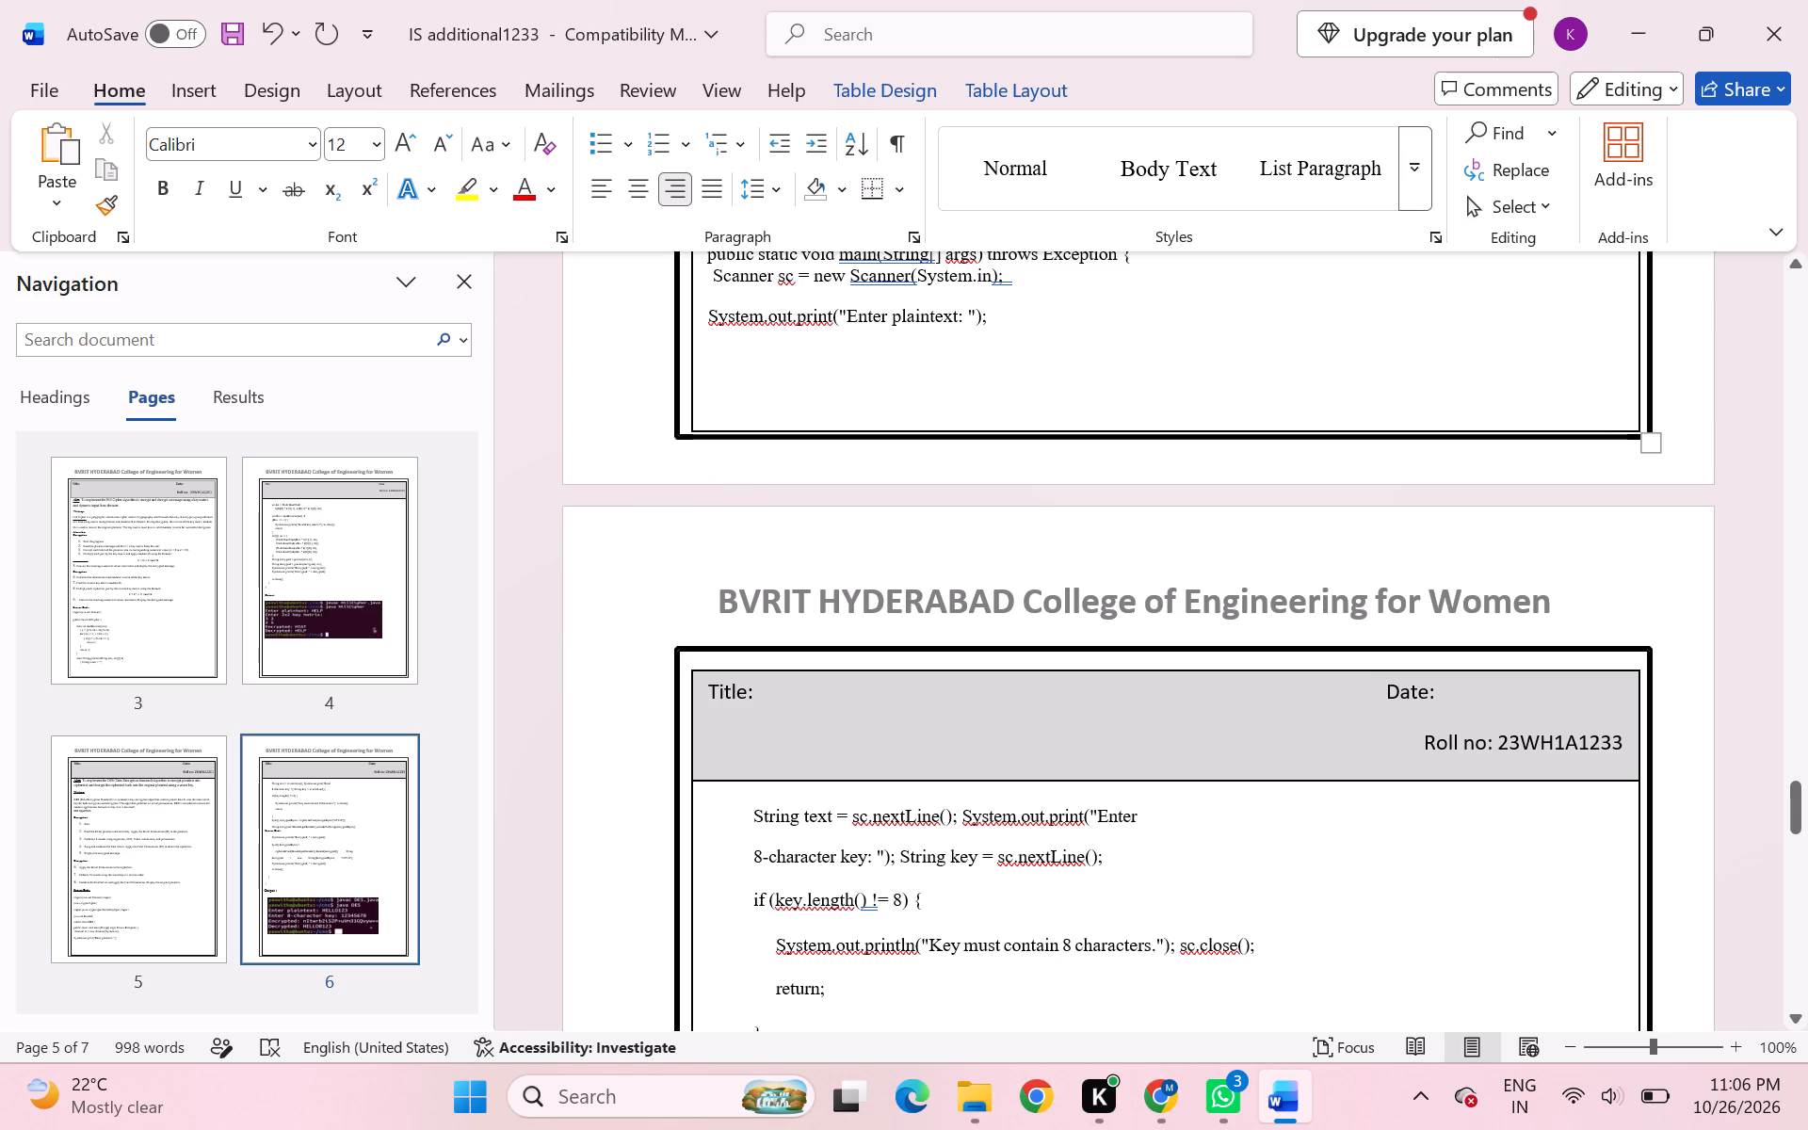
key(space)
key(space)
key(space)
key(space)
key(space)
key(space)
key(space)
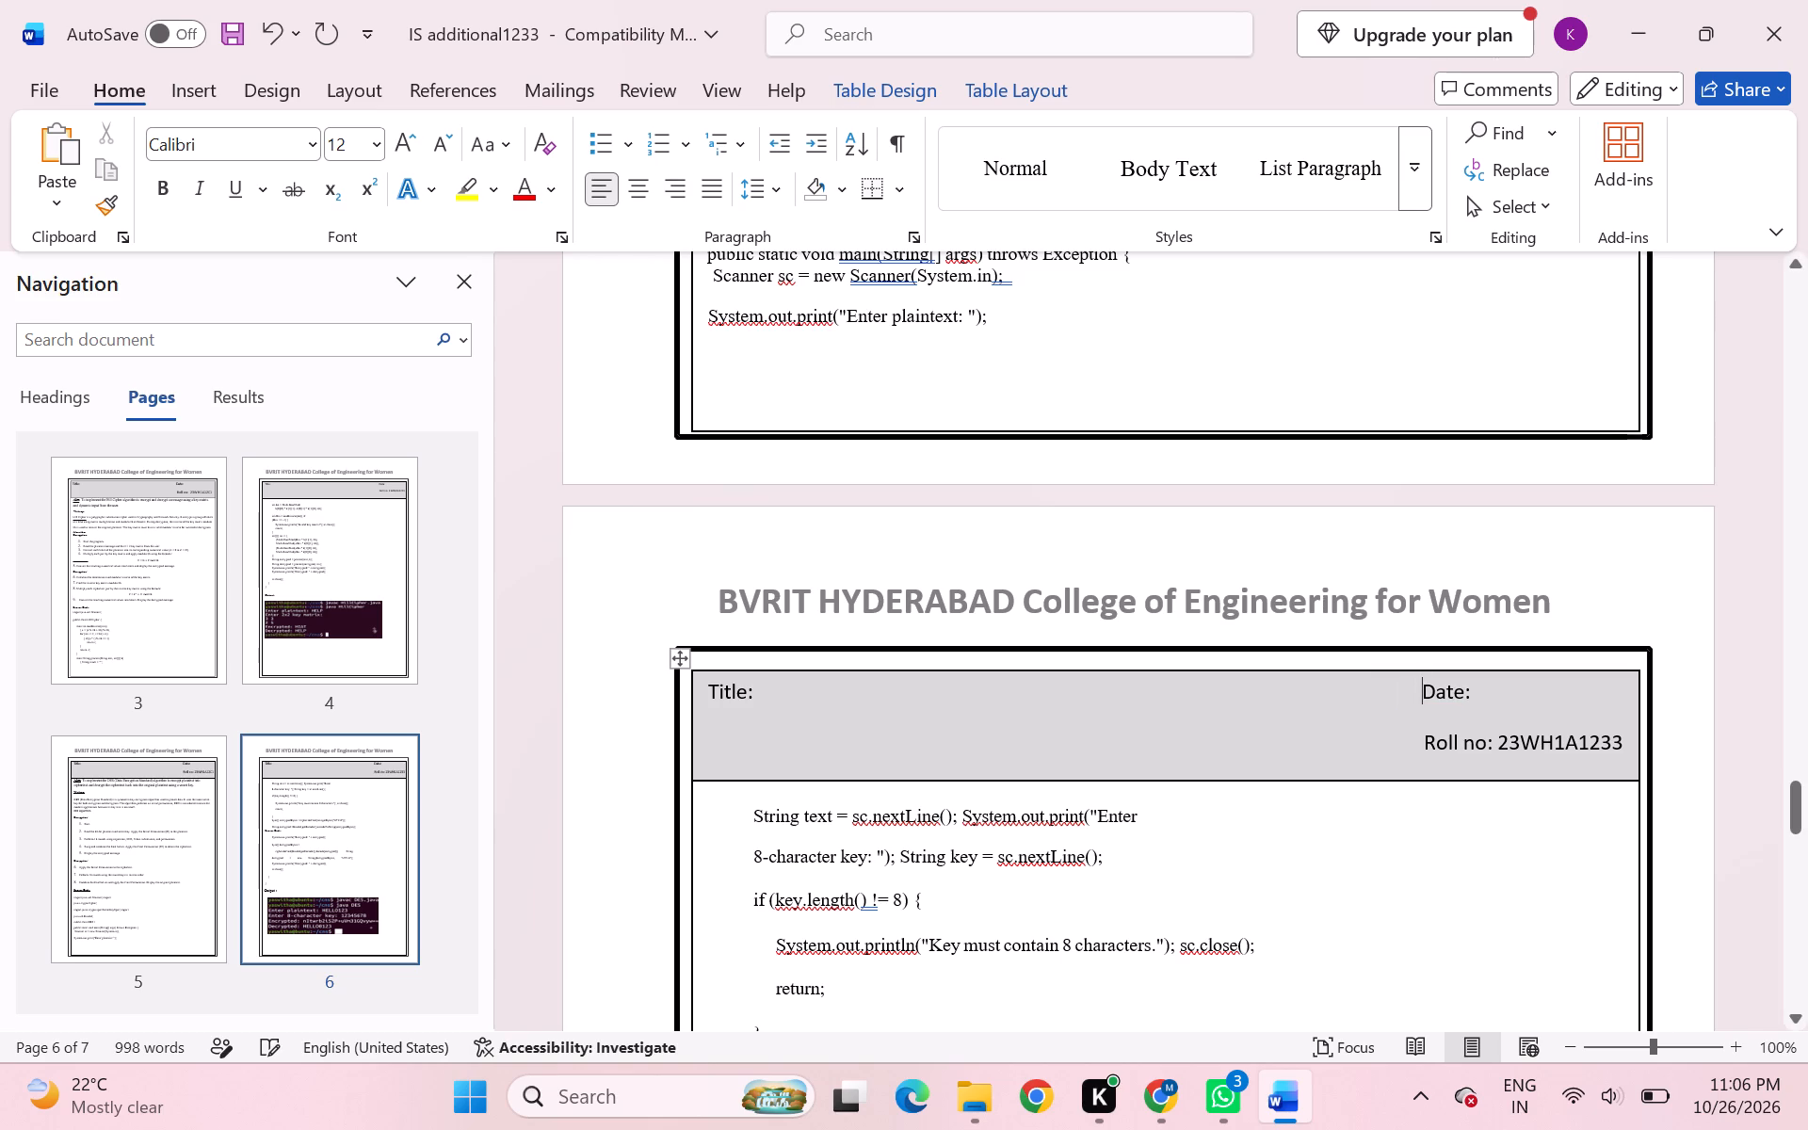
Replace the last two characters of the roll number in page 6's title block with C1.
click(1620, 741)
key(BackSpace)
key(BackSpace)
text(C1)
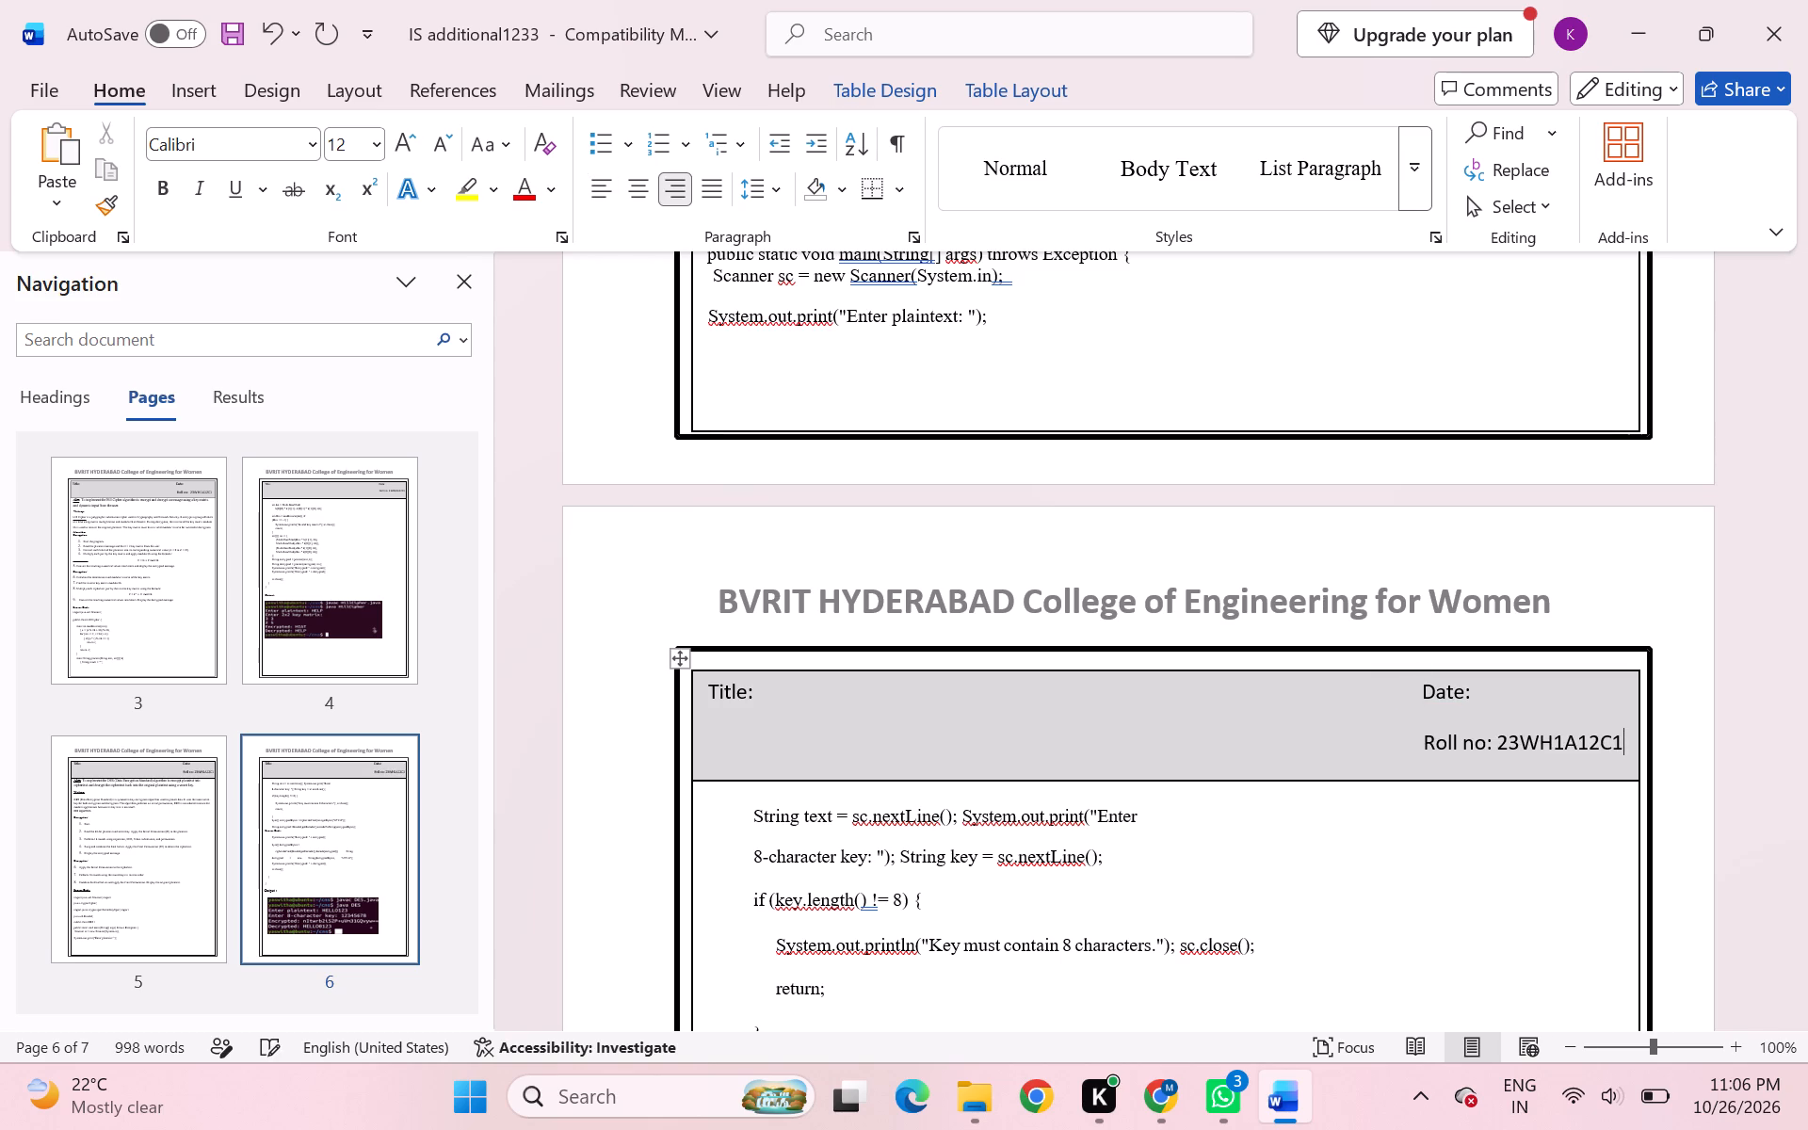
Save the lab record with the updated title blocks.
scroll(1620, 741, down, 6)
scroll(1620, 741, up, 2)
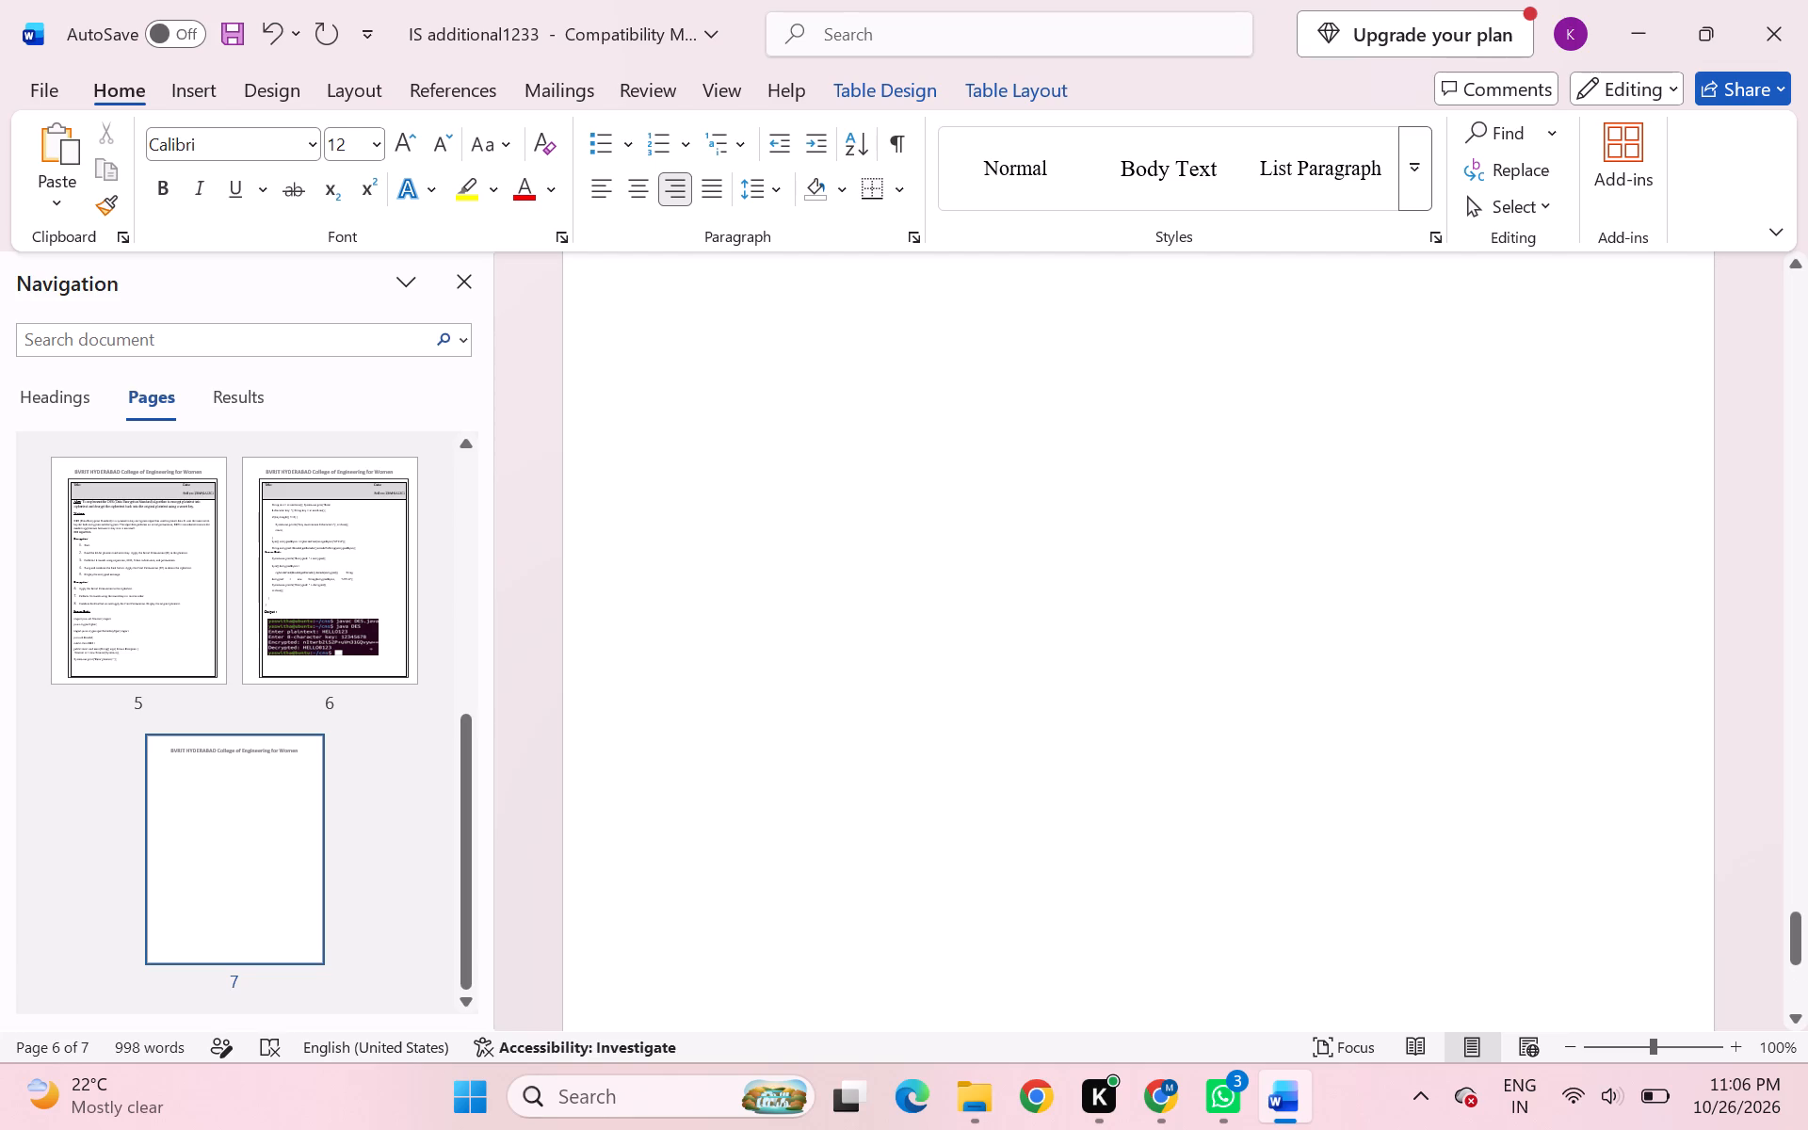
key(ctrl+s)
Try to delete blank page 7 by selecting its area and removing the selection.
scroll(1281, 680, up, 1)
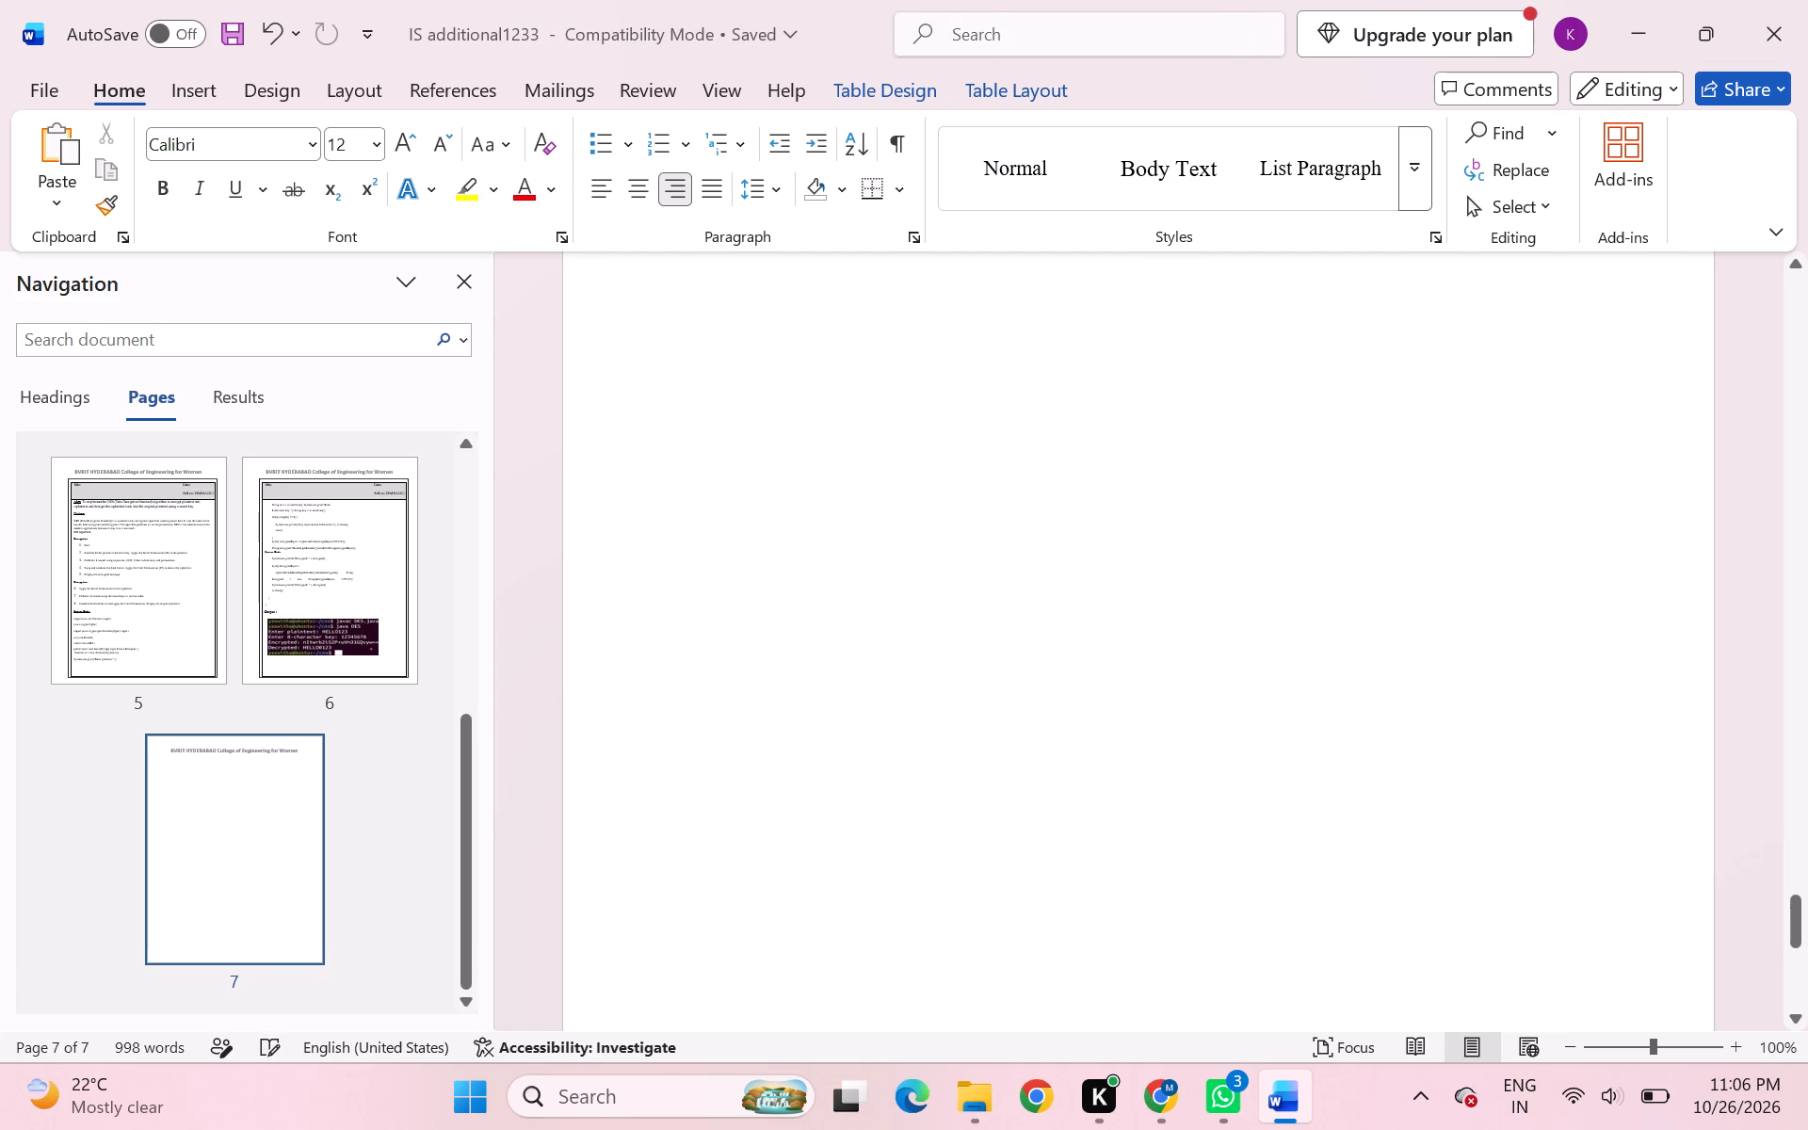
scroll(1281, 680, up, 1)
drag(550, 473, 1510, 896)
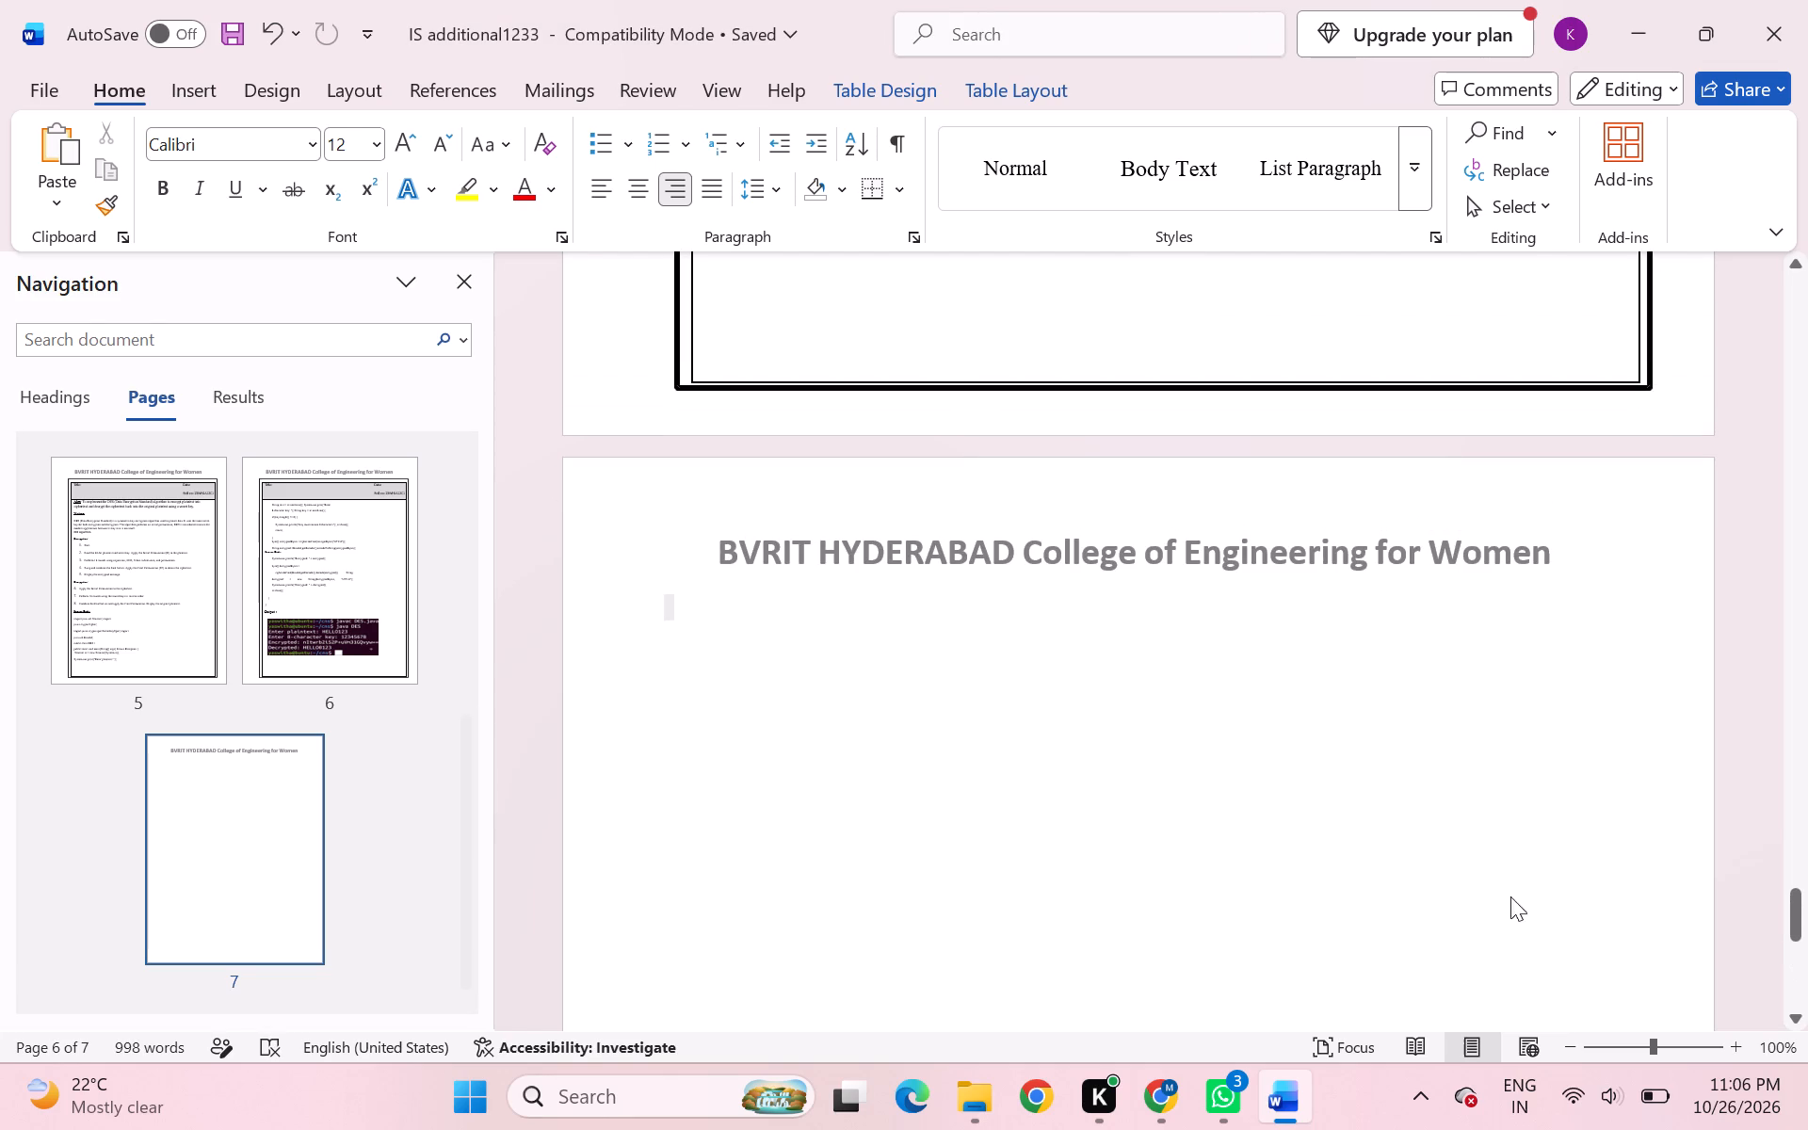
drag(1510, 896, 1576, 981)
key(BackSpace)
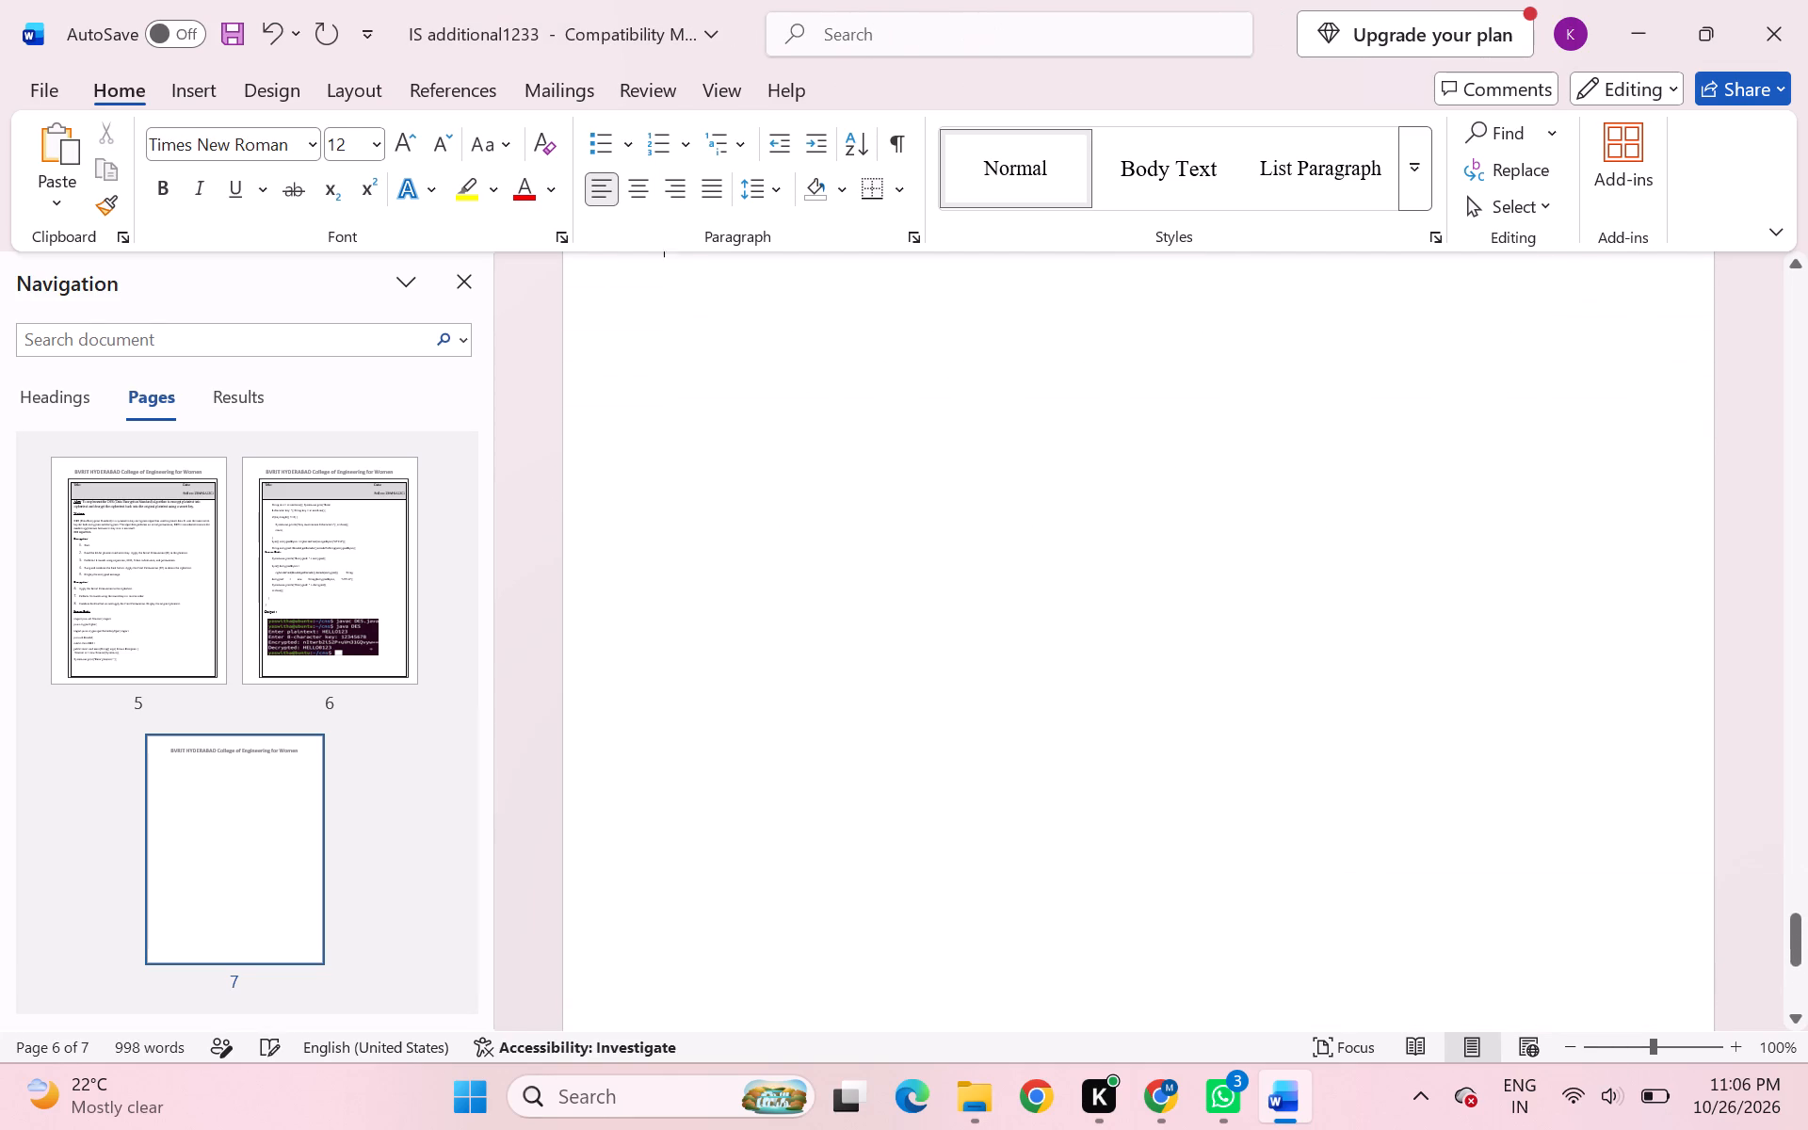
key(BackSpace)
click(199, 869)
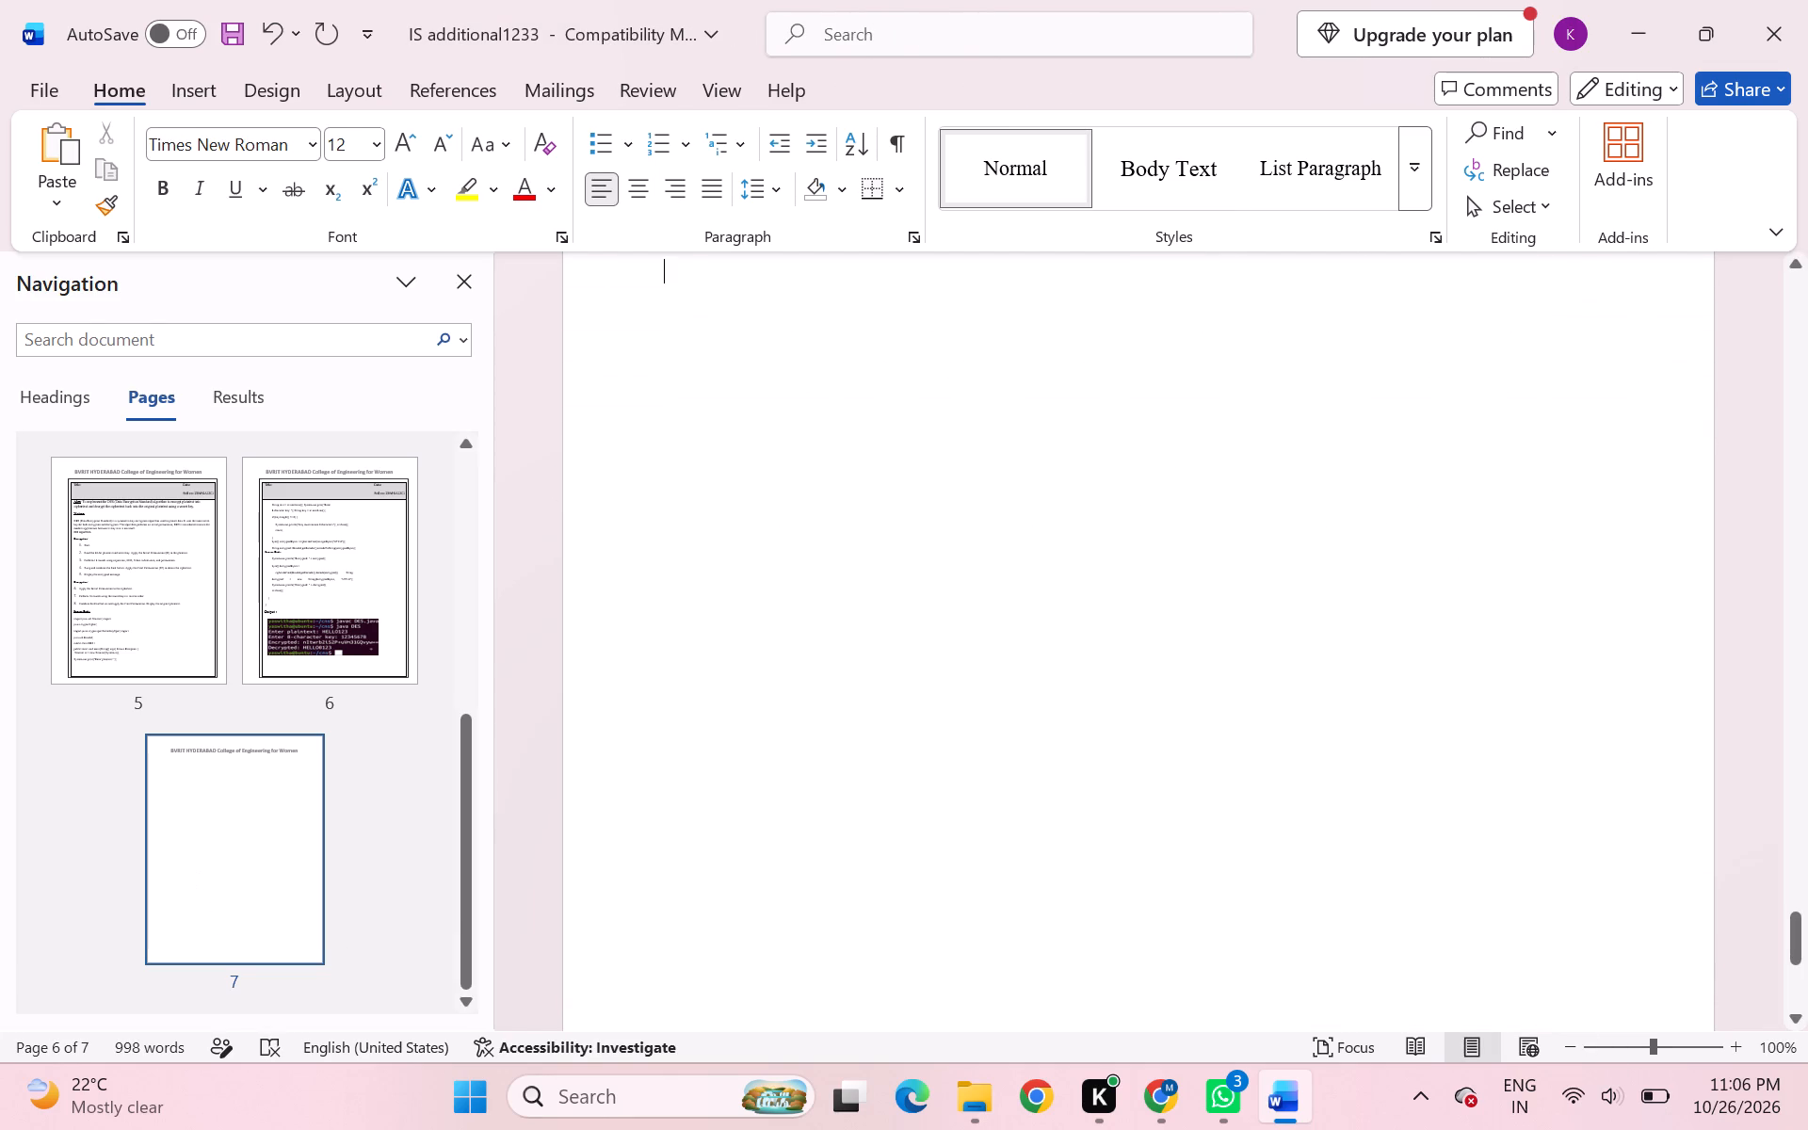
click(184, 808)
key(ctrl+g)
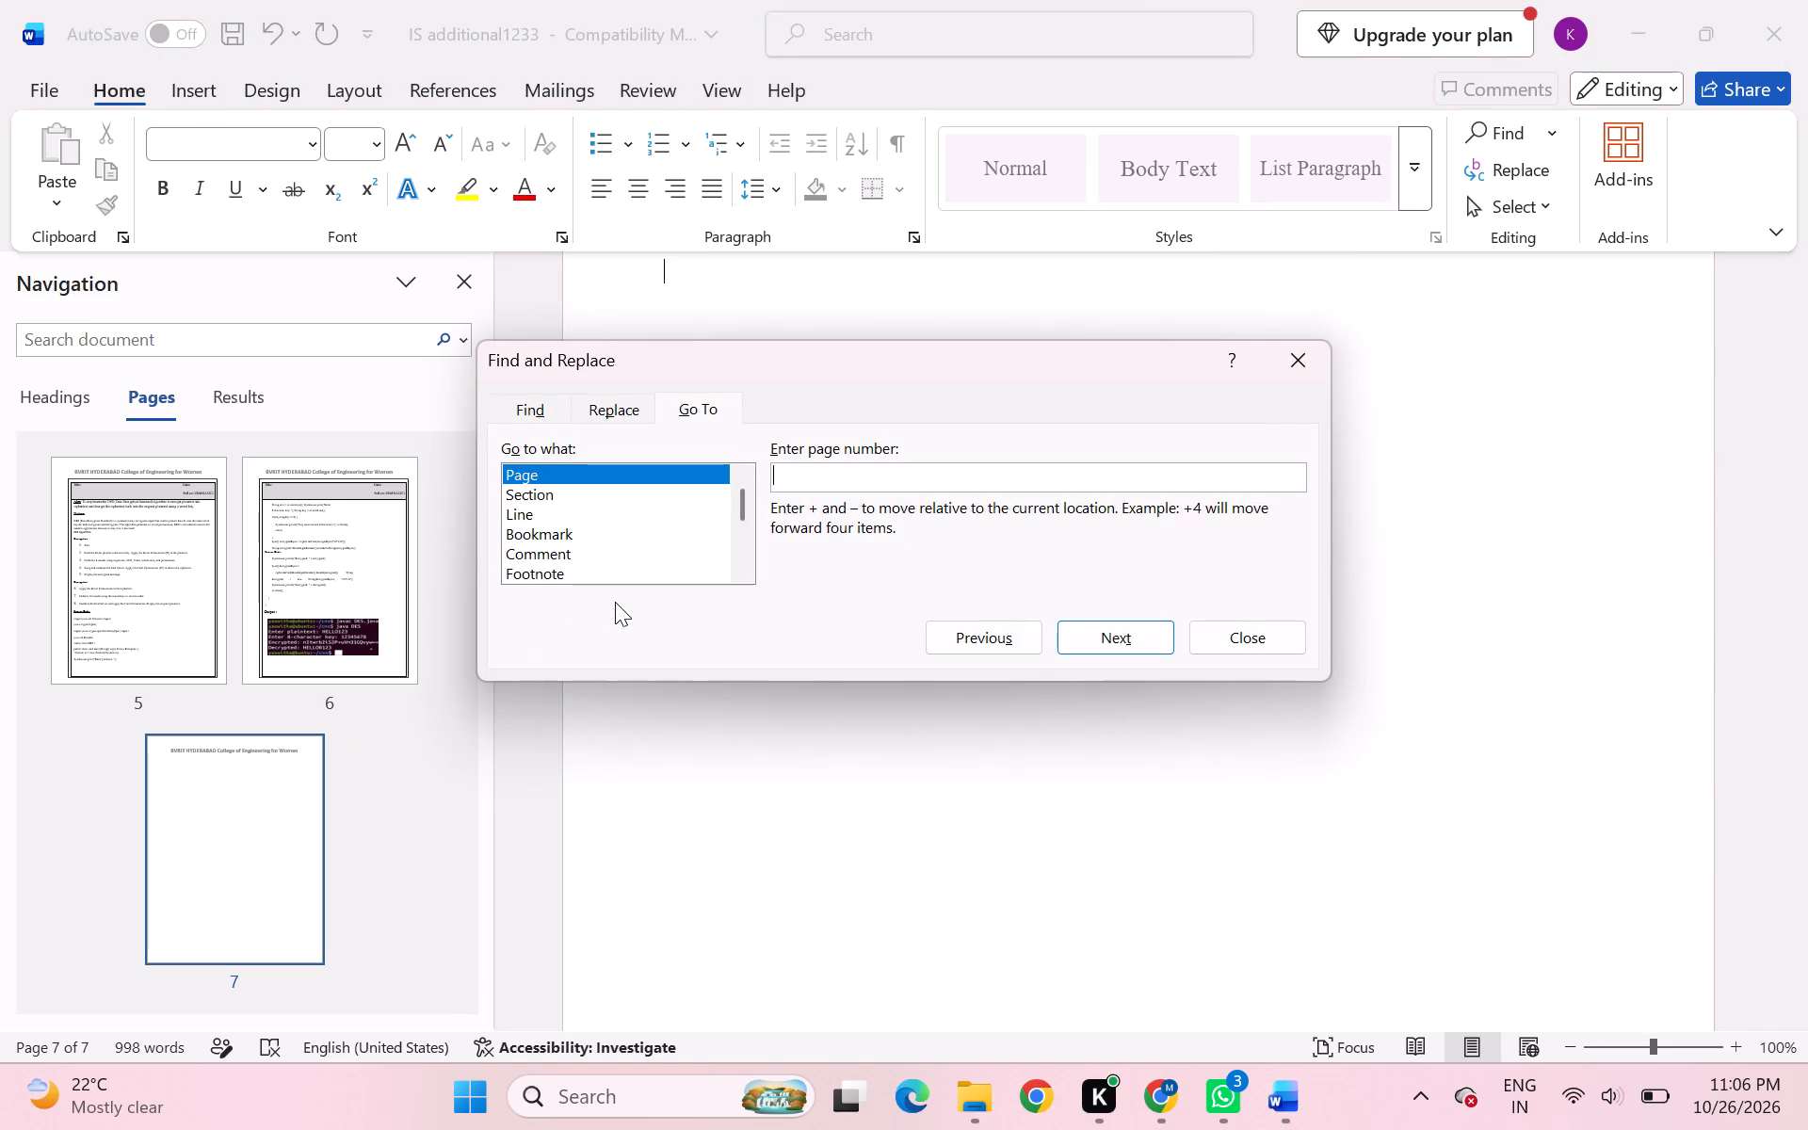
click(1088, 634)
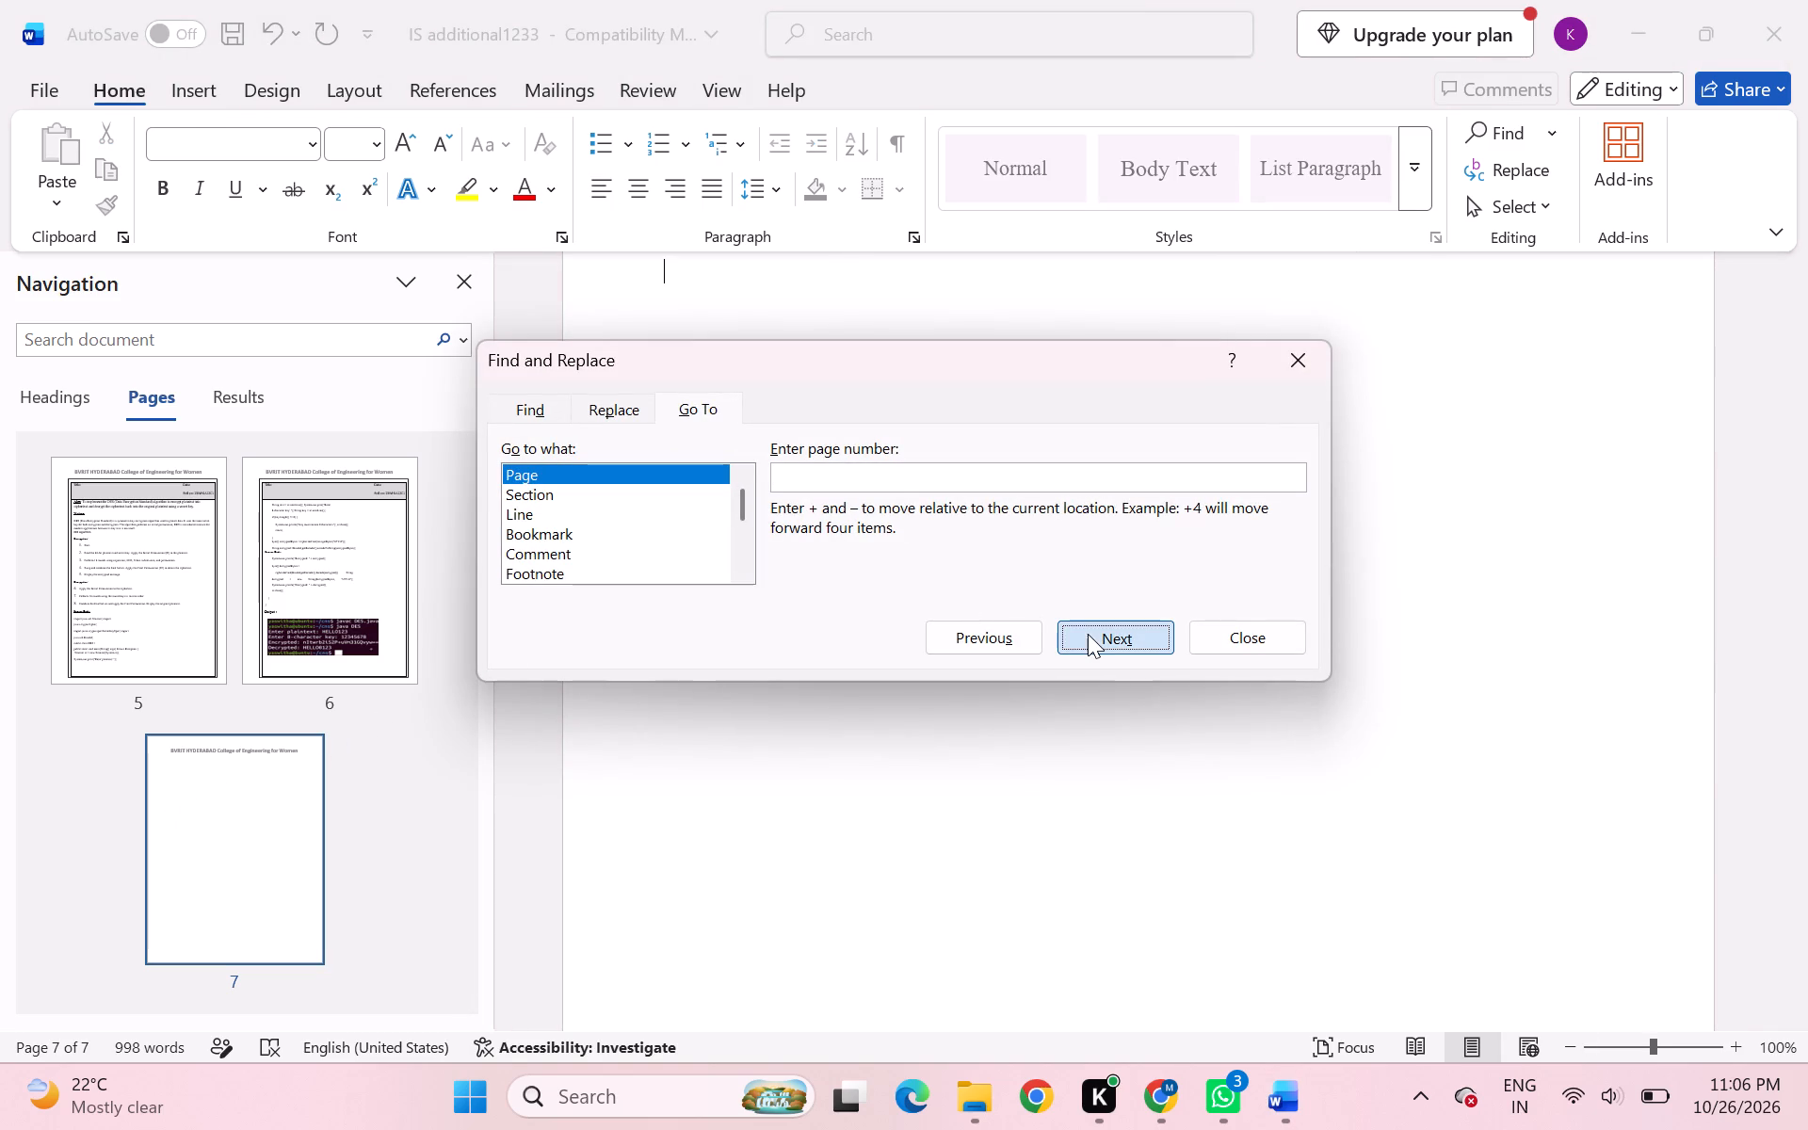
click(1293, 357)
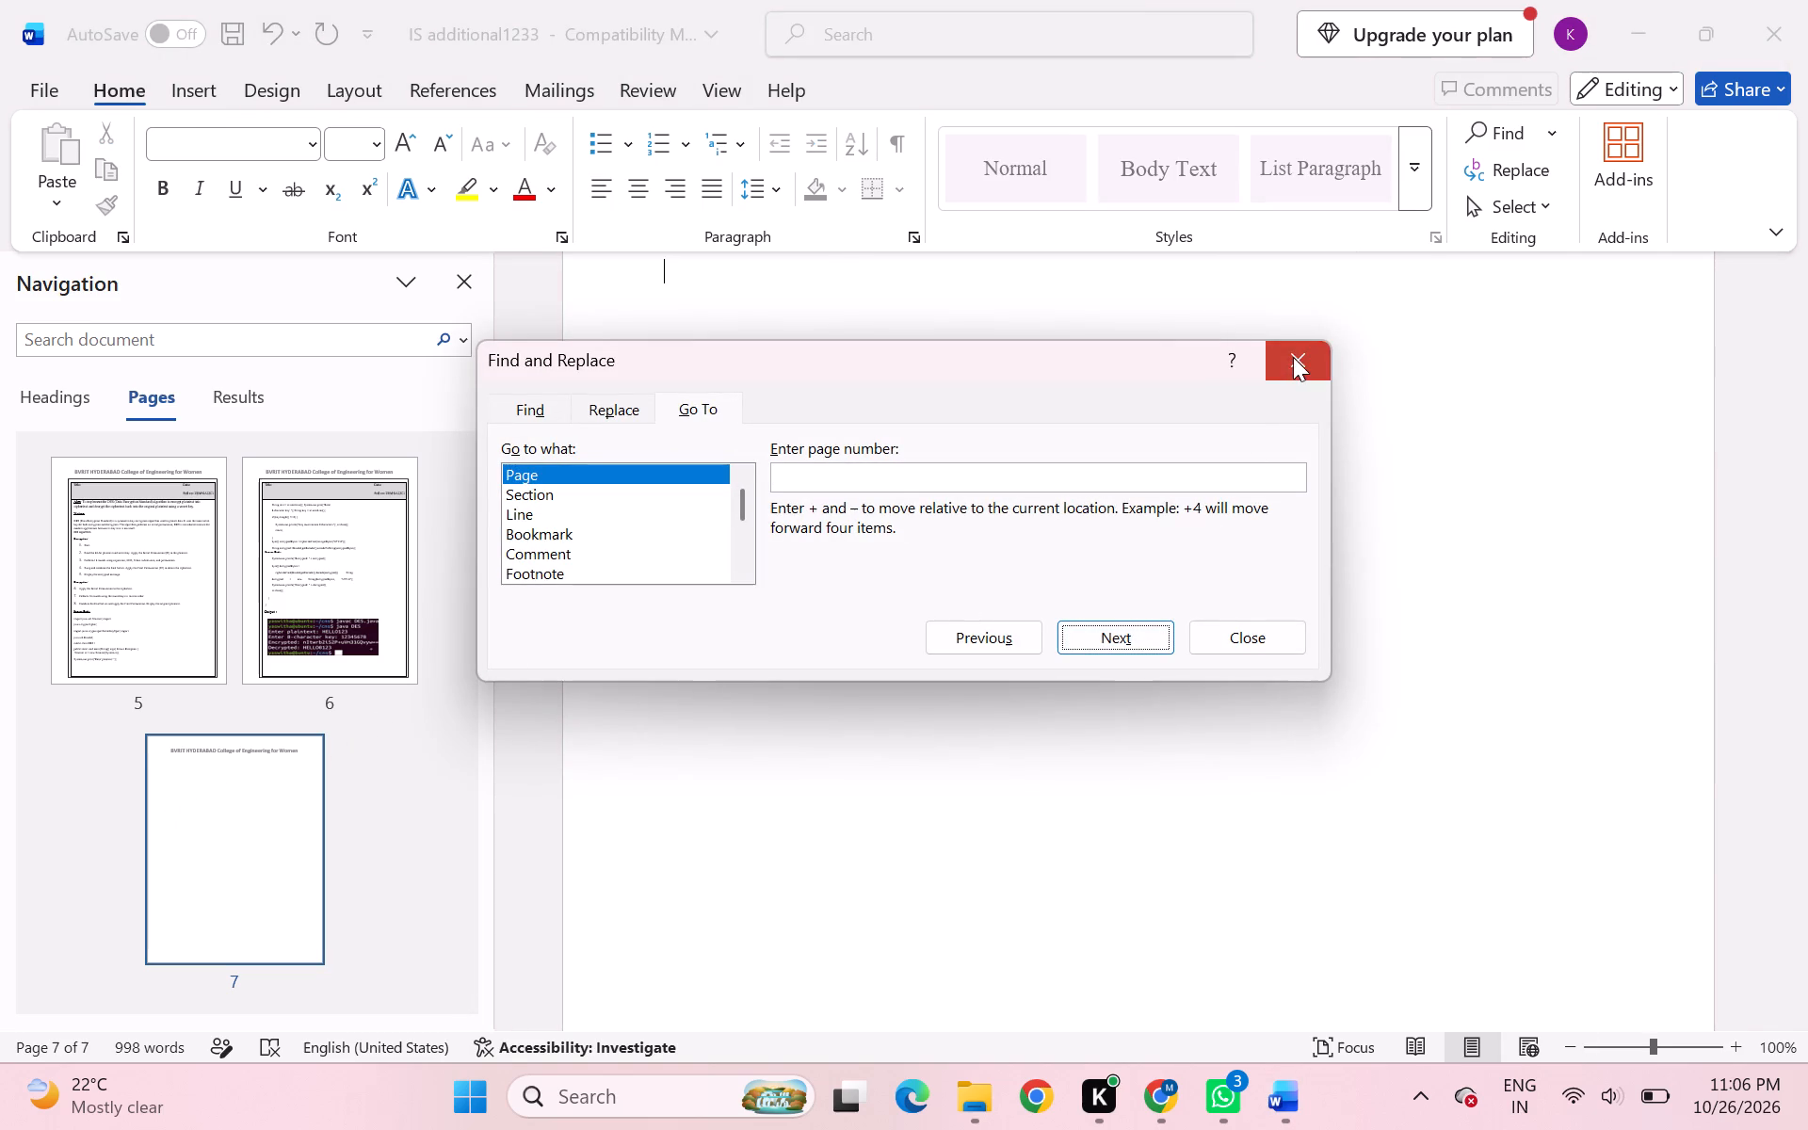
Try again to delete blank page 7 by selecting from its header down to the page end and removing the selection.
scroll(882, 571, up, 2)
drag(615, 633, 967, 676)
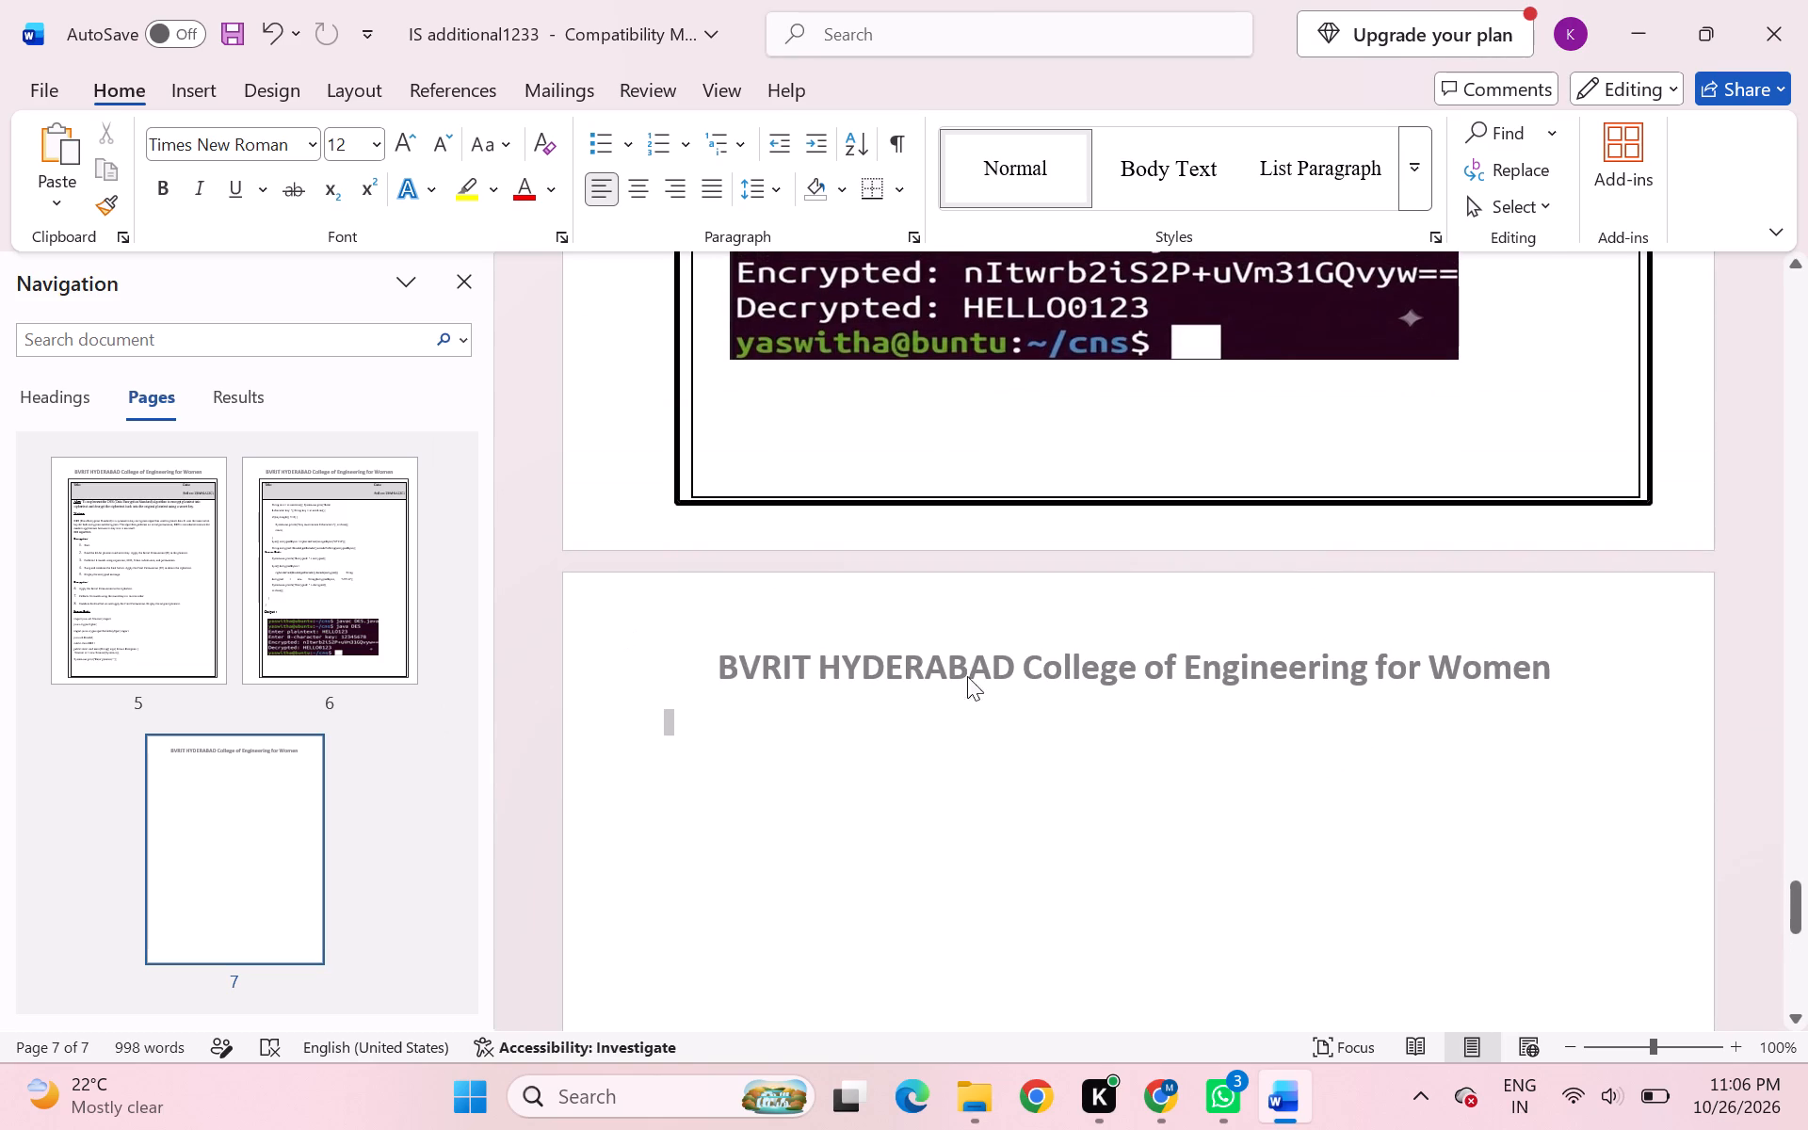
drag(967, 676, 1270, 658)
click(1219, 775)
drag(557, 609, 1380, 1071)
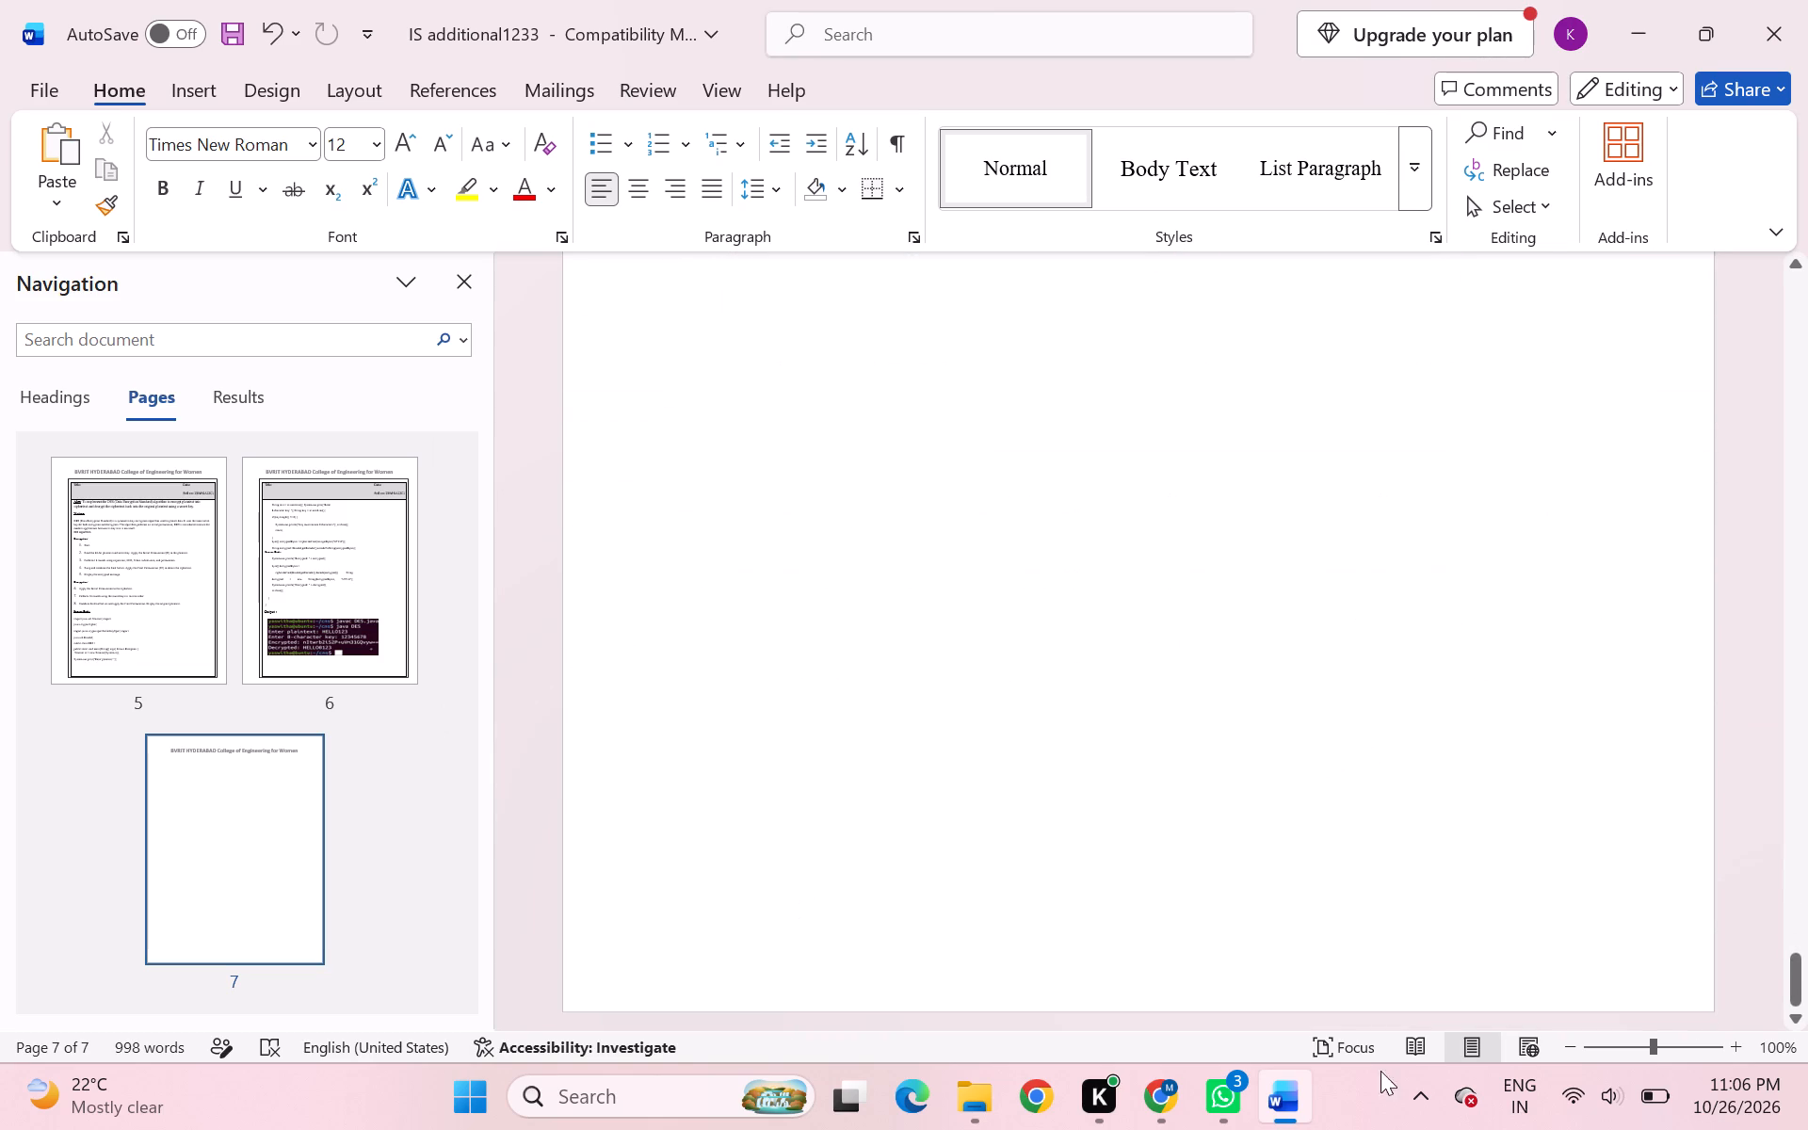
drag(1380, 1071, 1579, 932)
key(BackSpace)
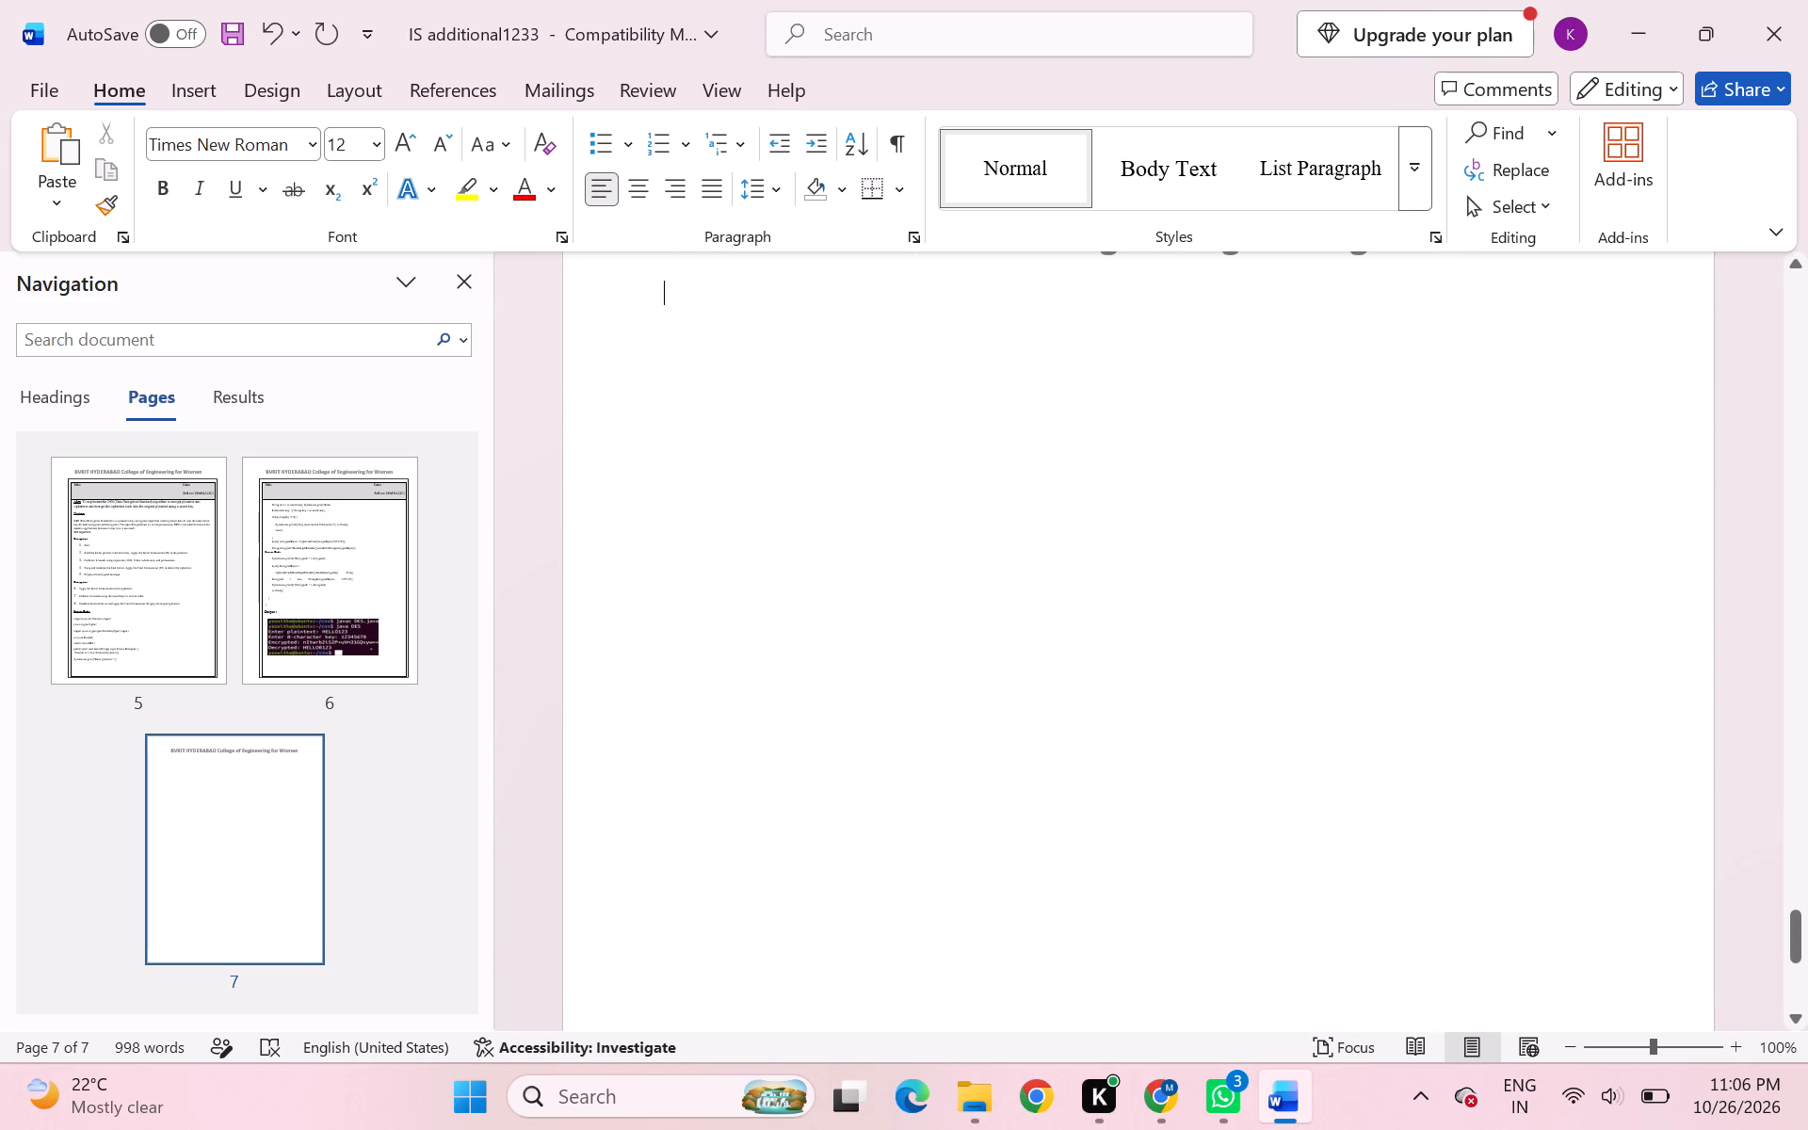
Save the lab record again.
scroll(1179, 734, up, 1)
key(ctrl+s)
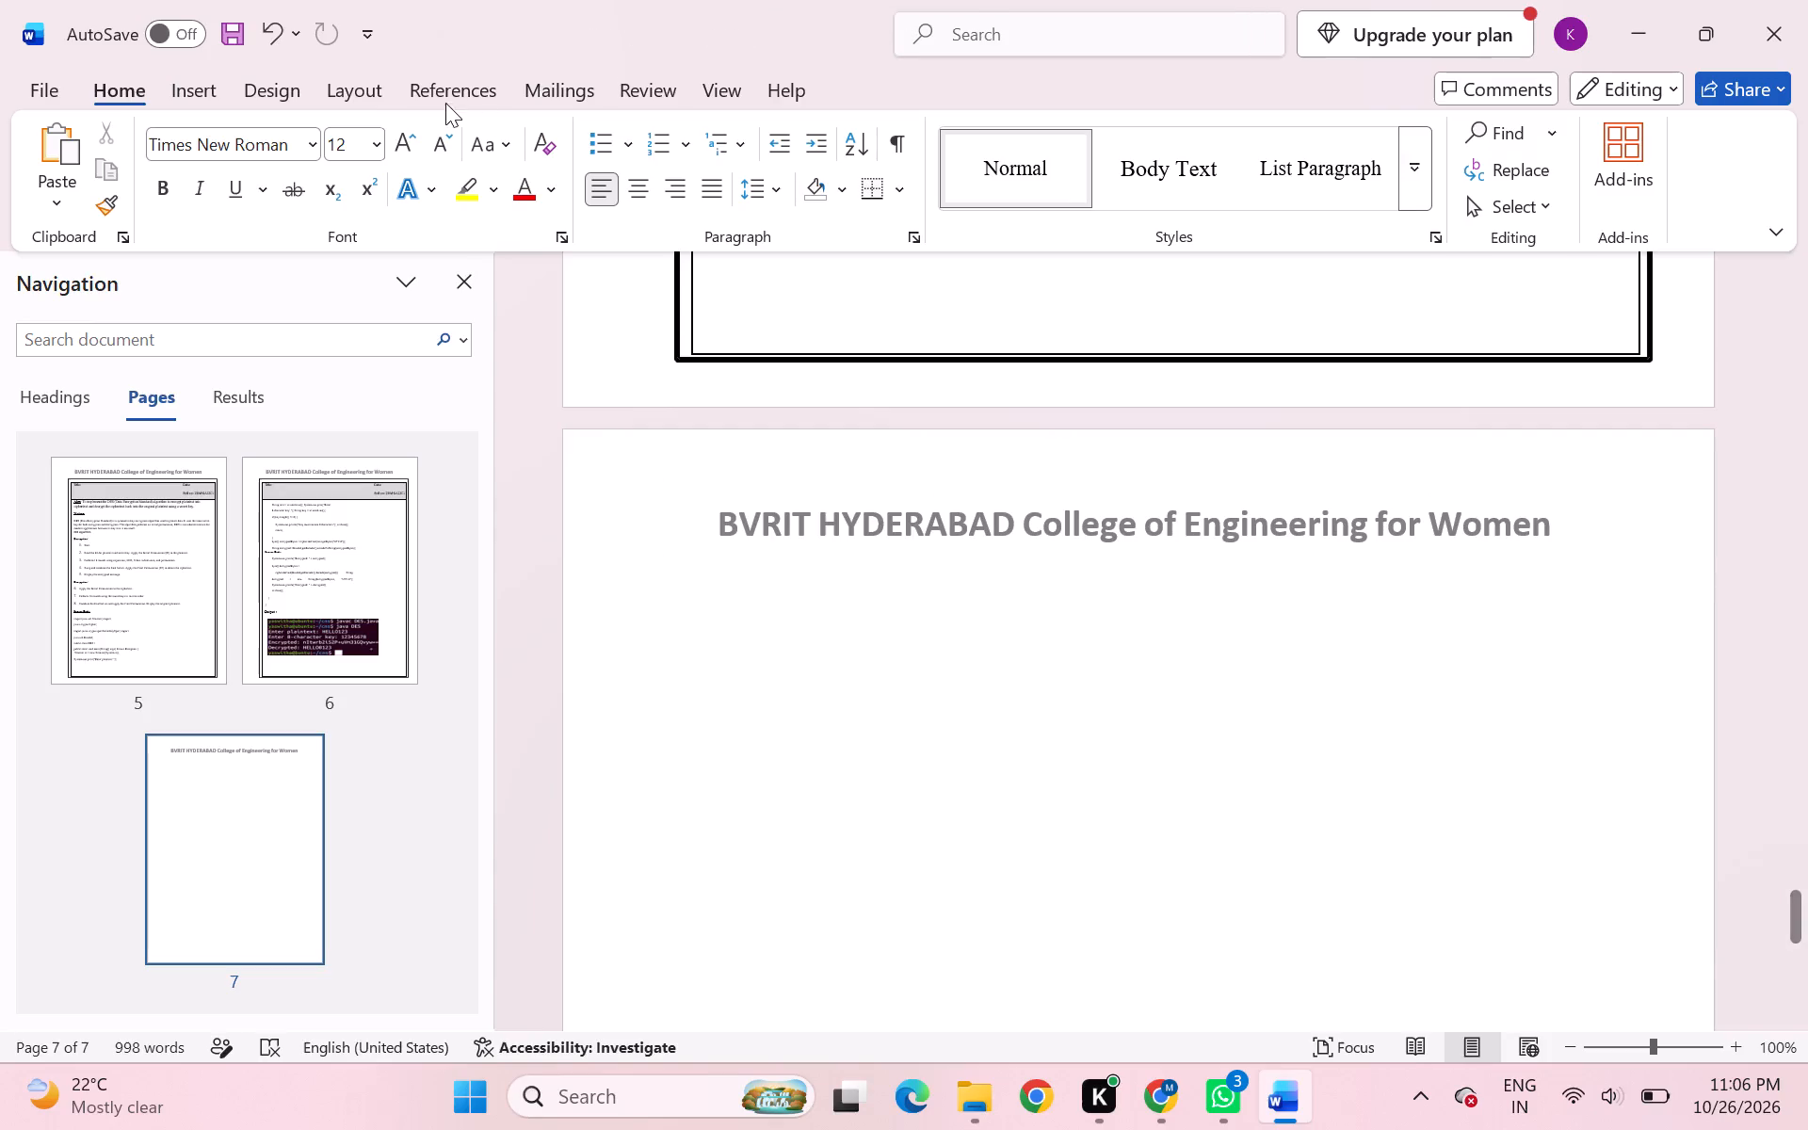
Start saving a copy of the lab record in Documents > Sem7_4-1 > Cls notes related > IS notes labs.
click(45, 95)
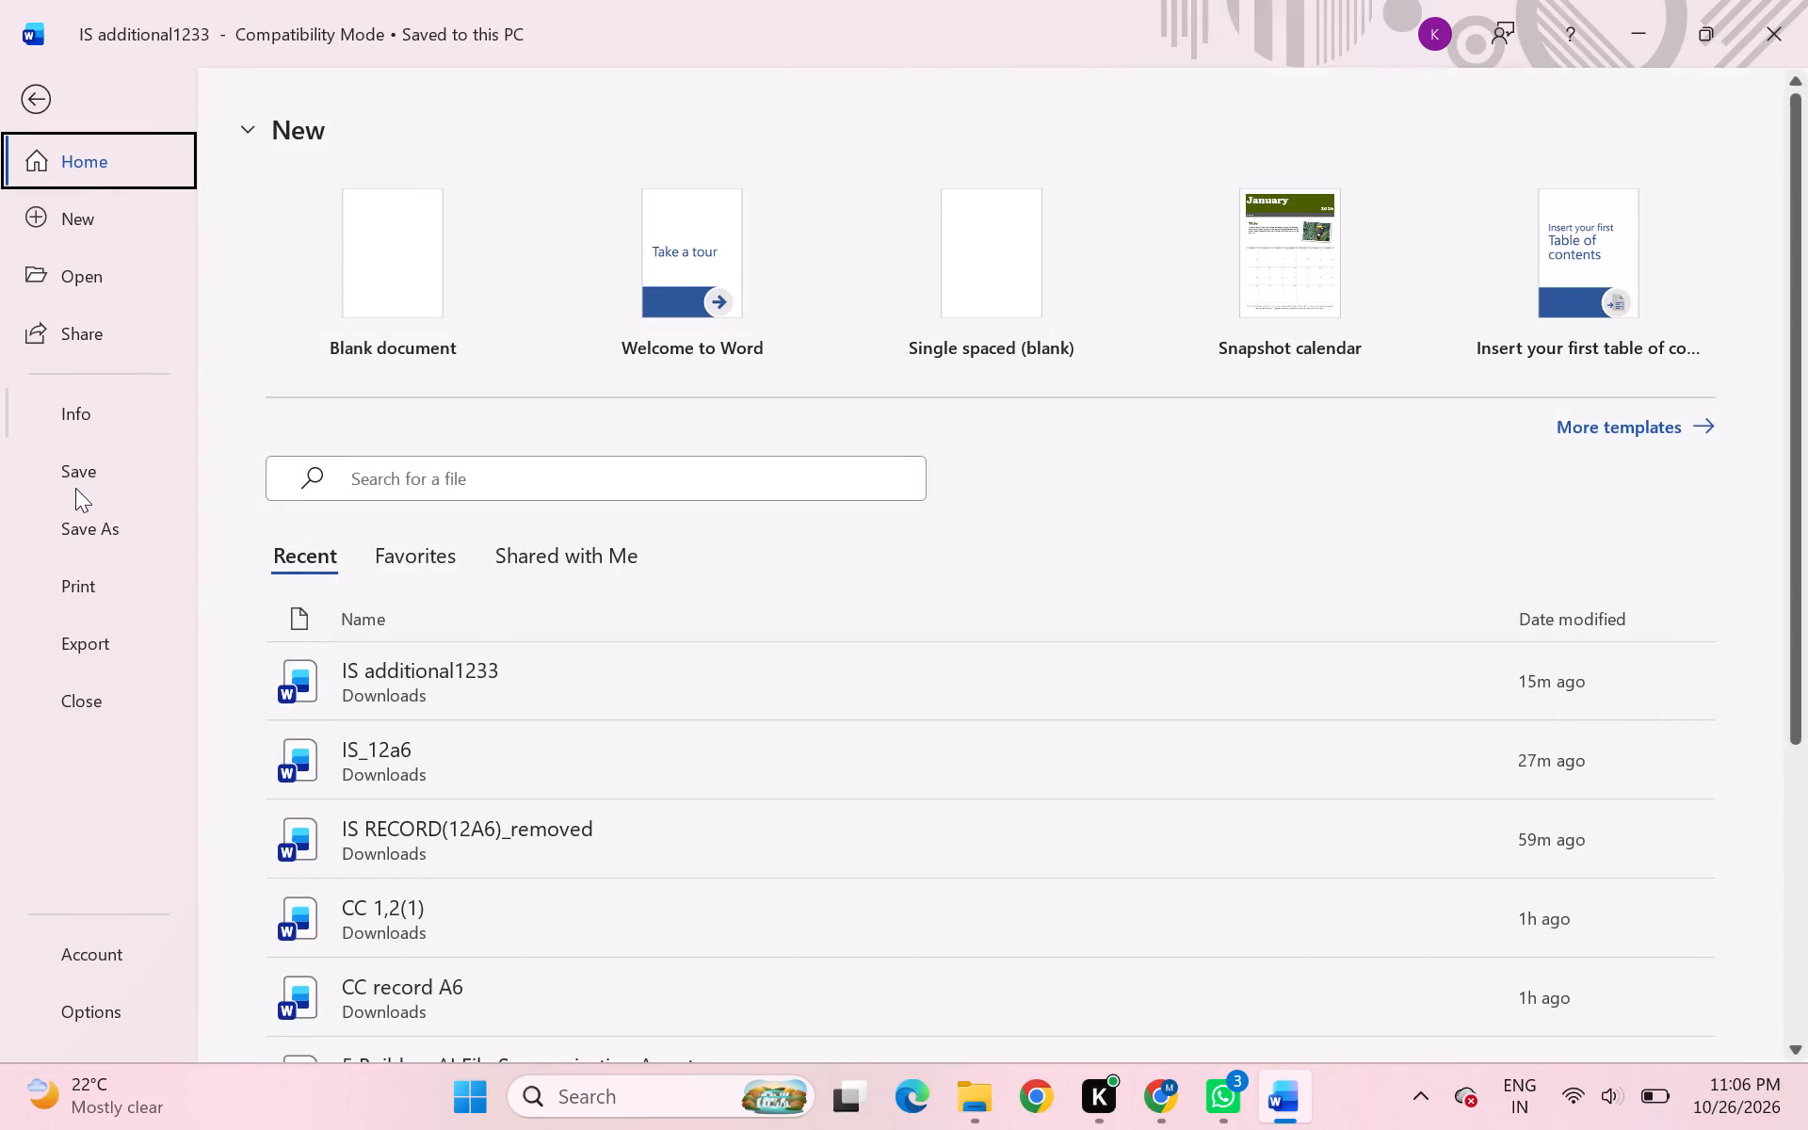
click(87, 529)
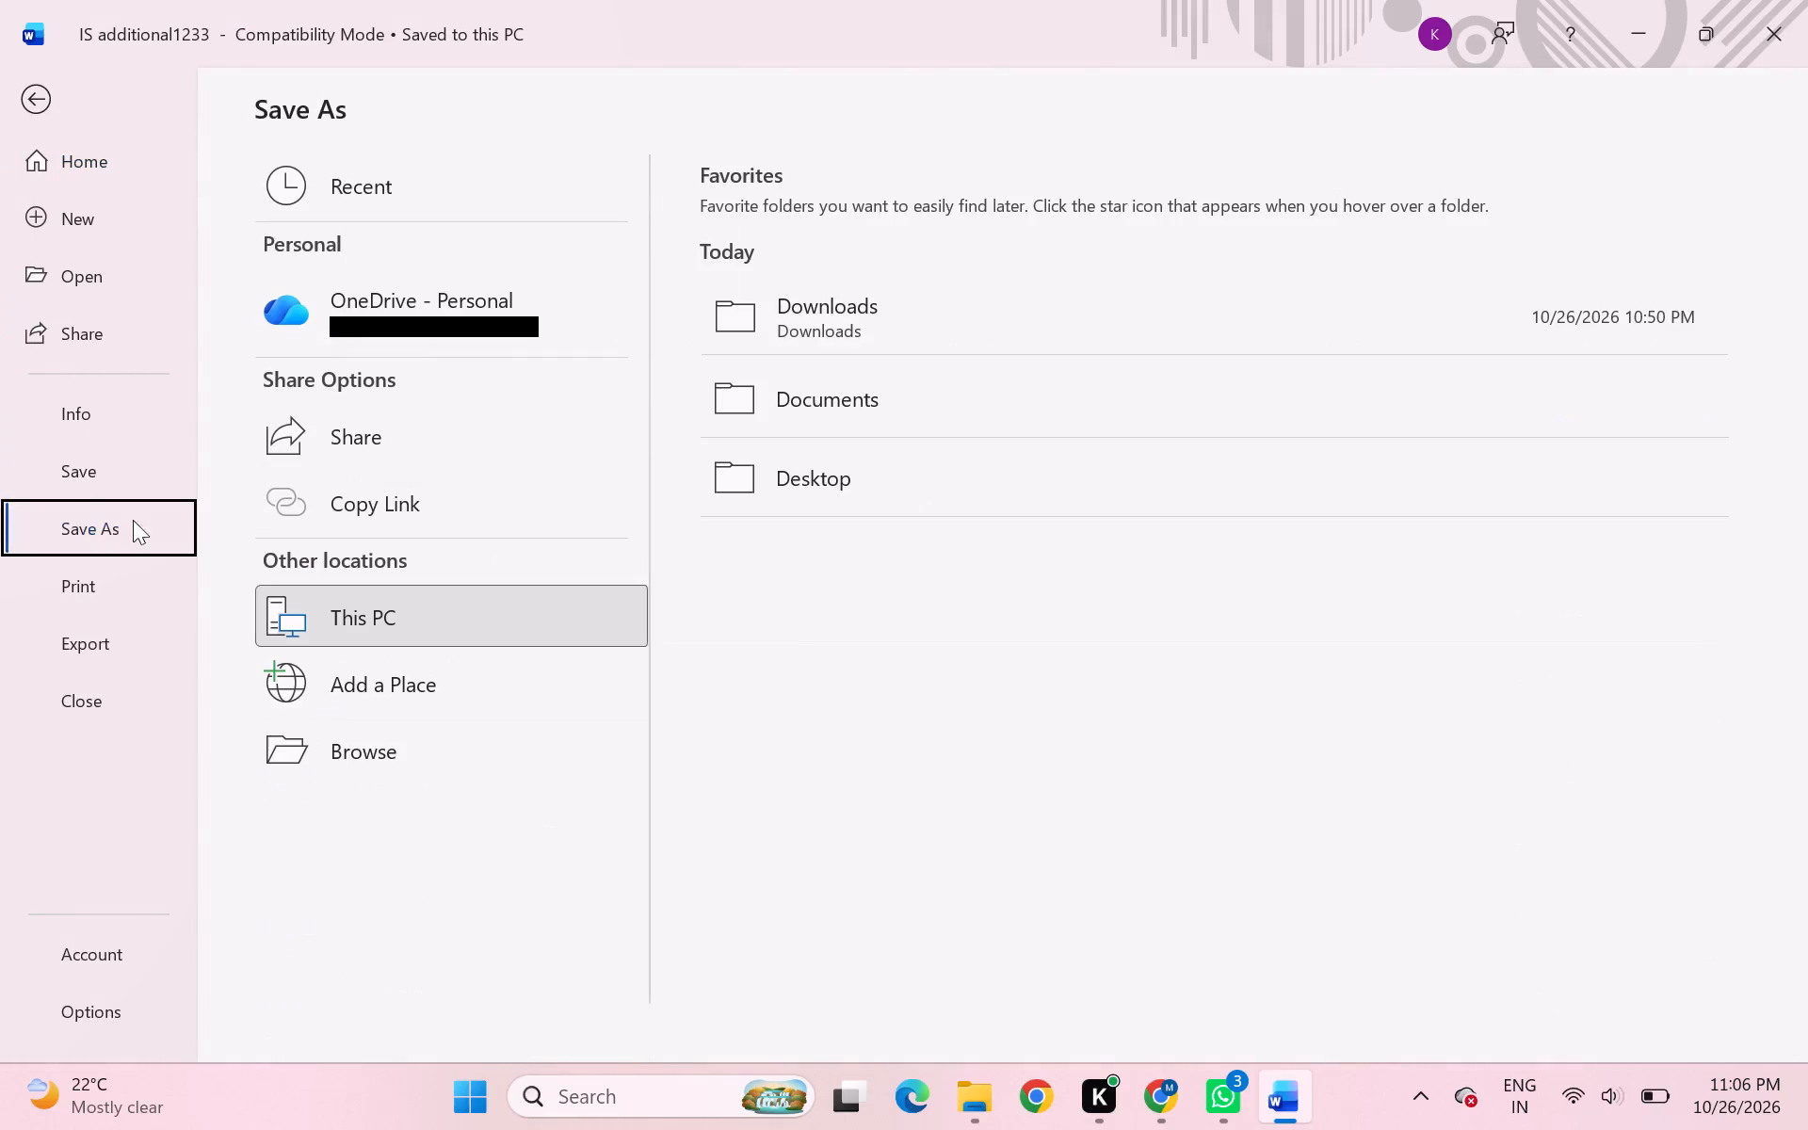
click(834, 415)
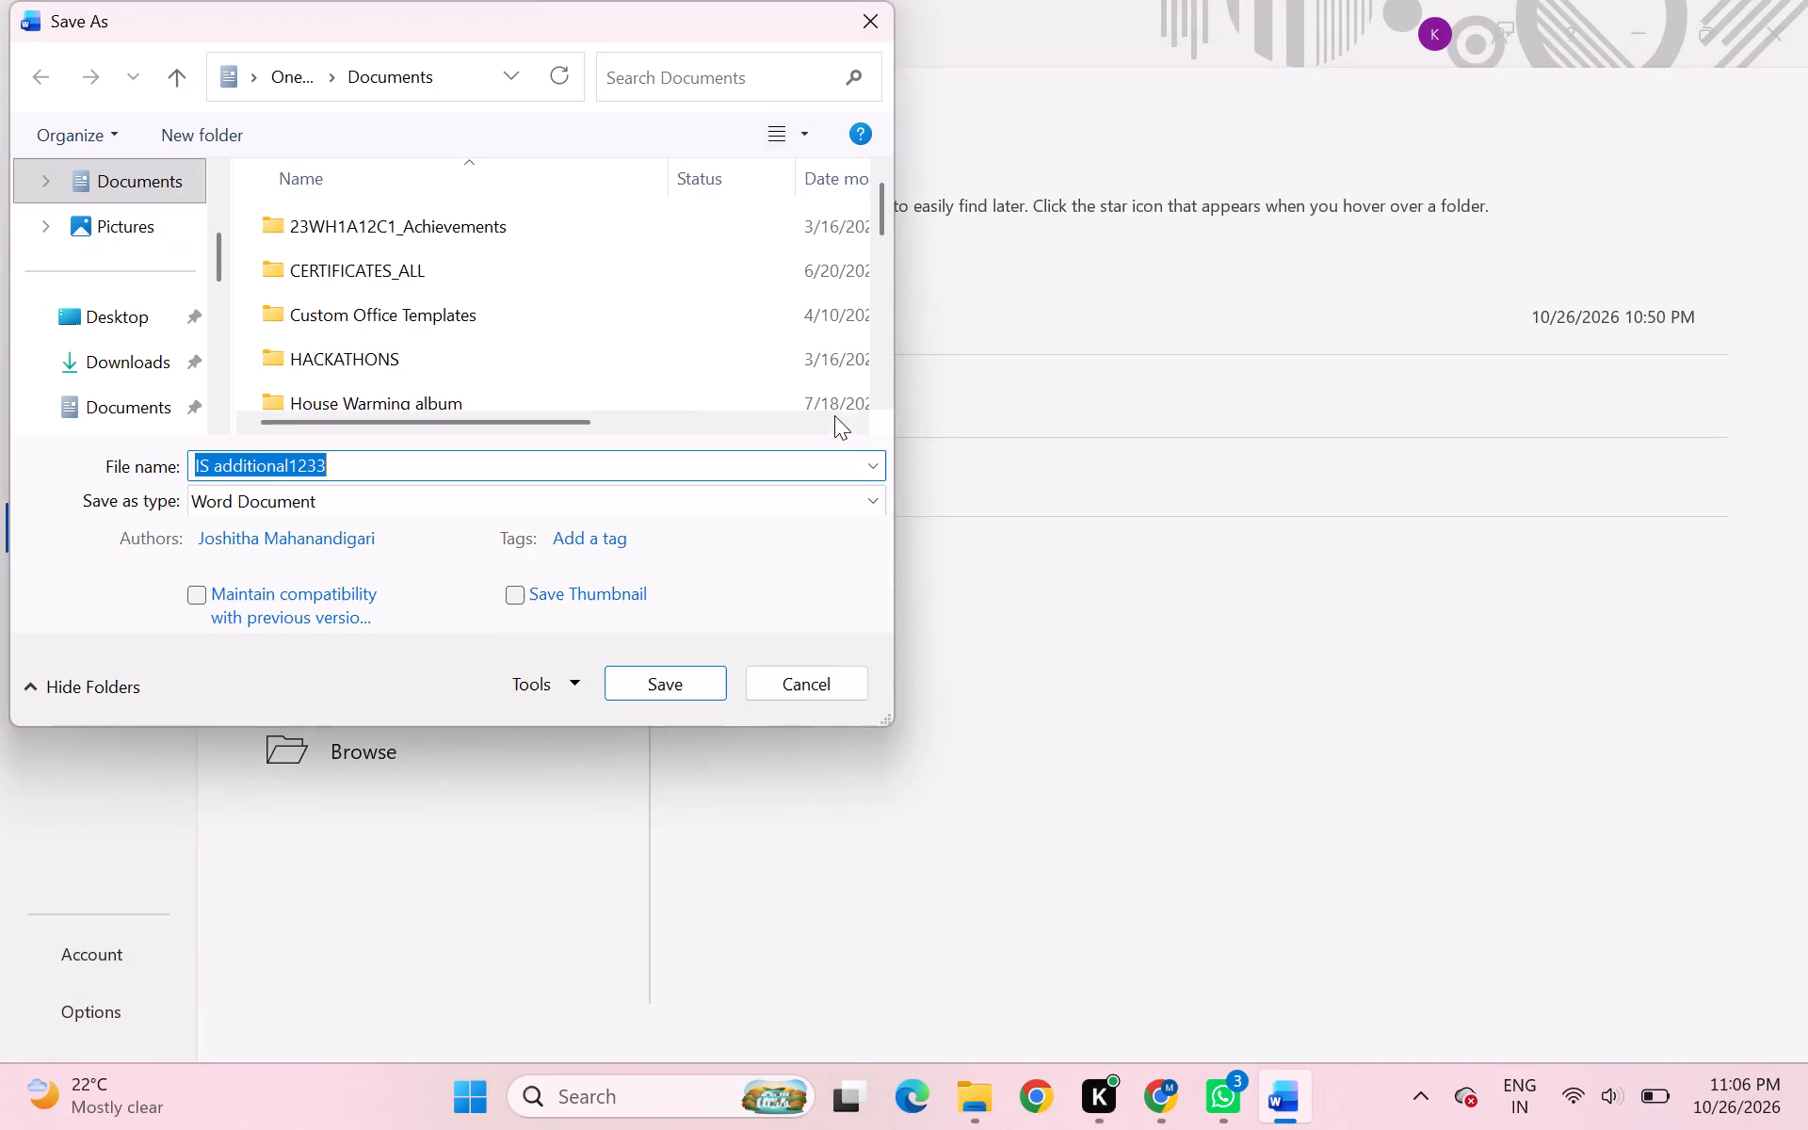
click(147, 407)
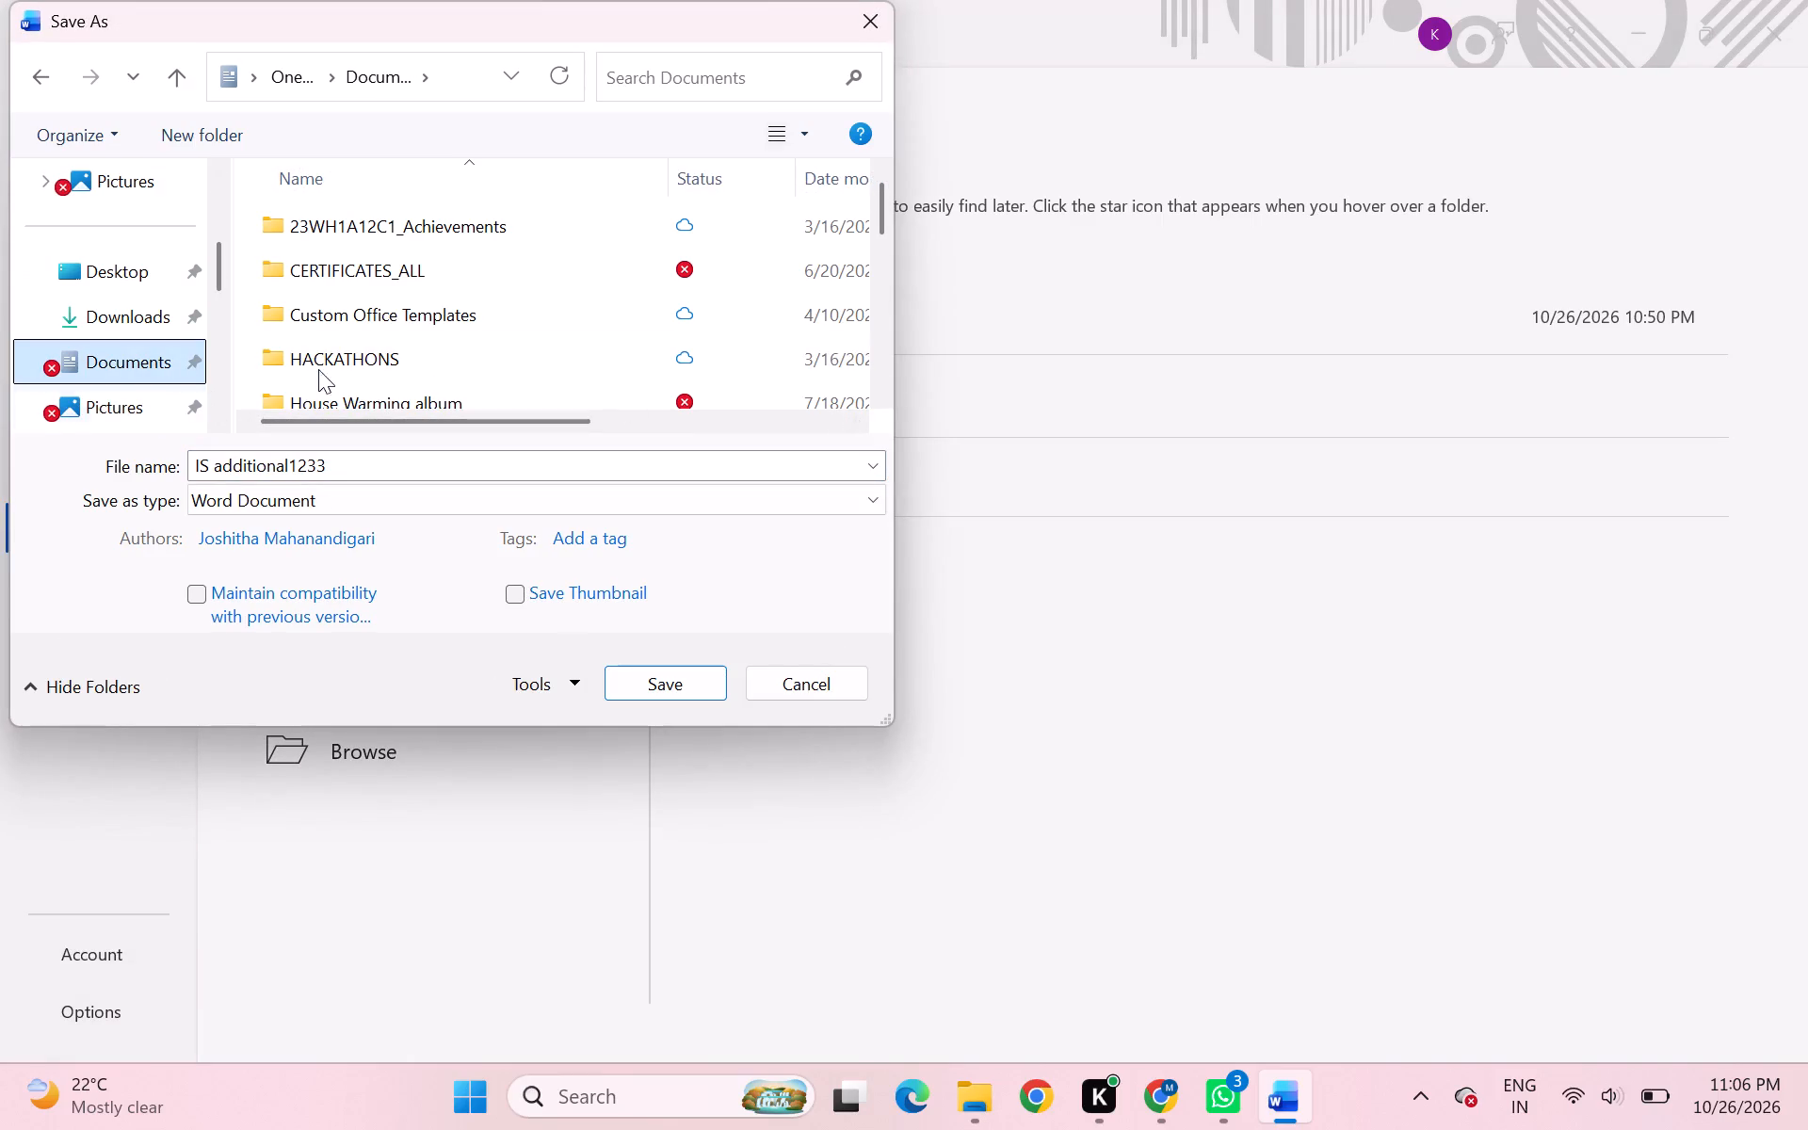
scroll(443, 360, down, 4)
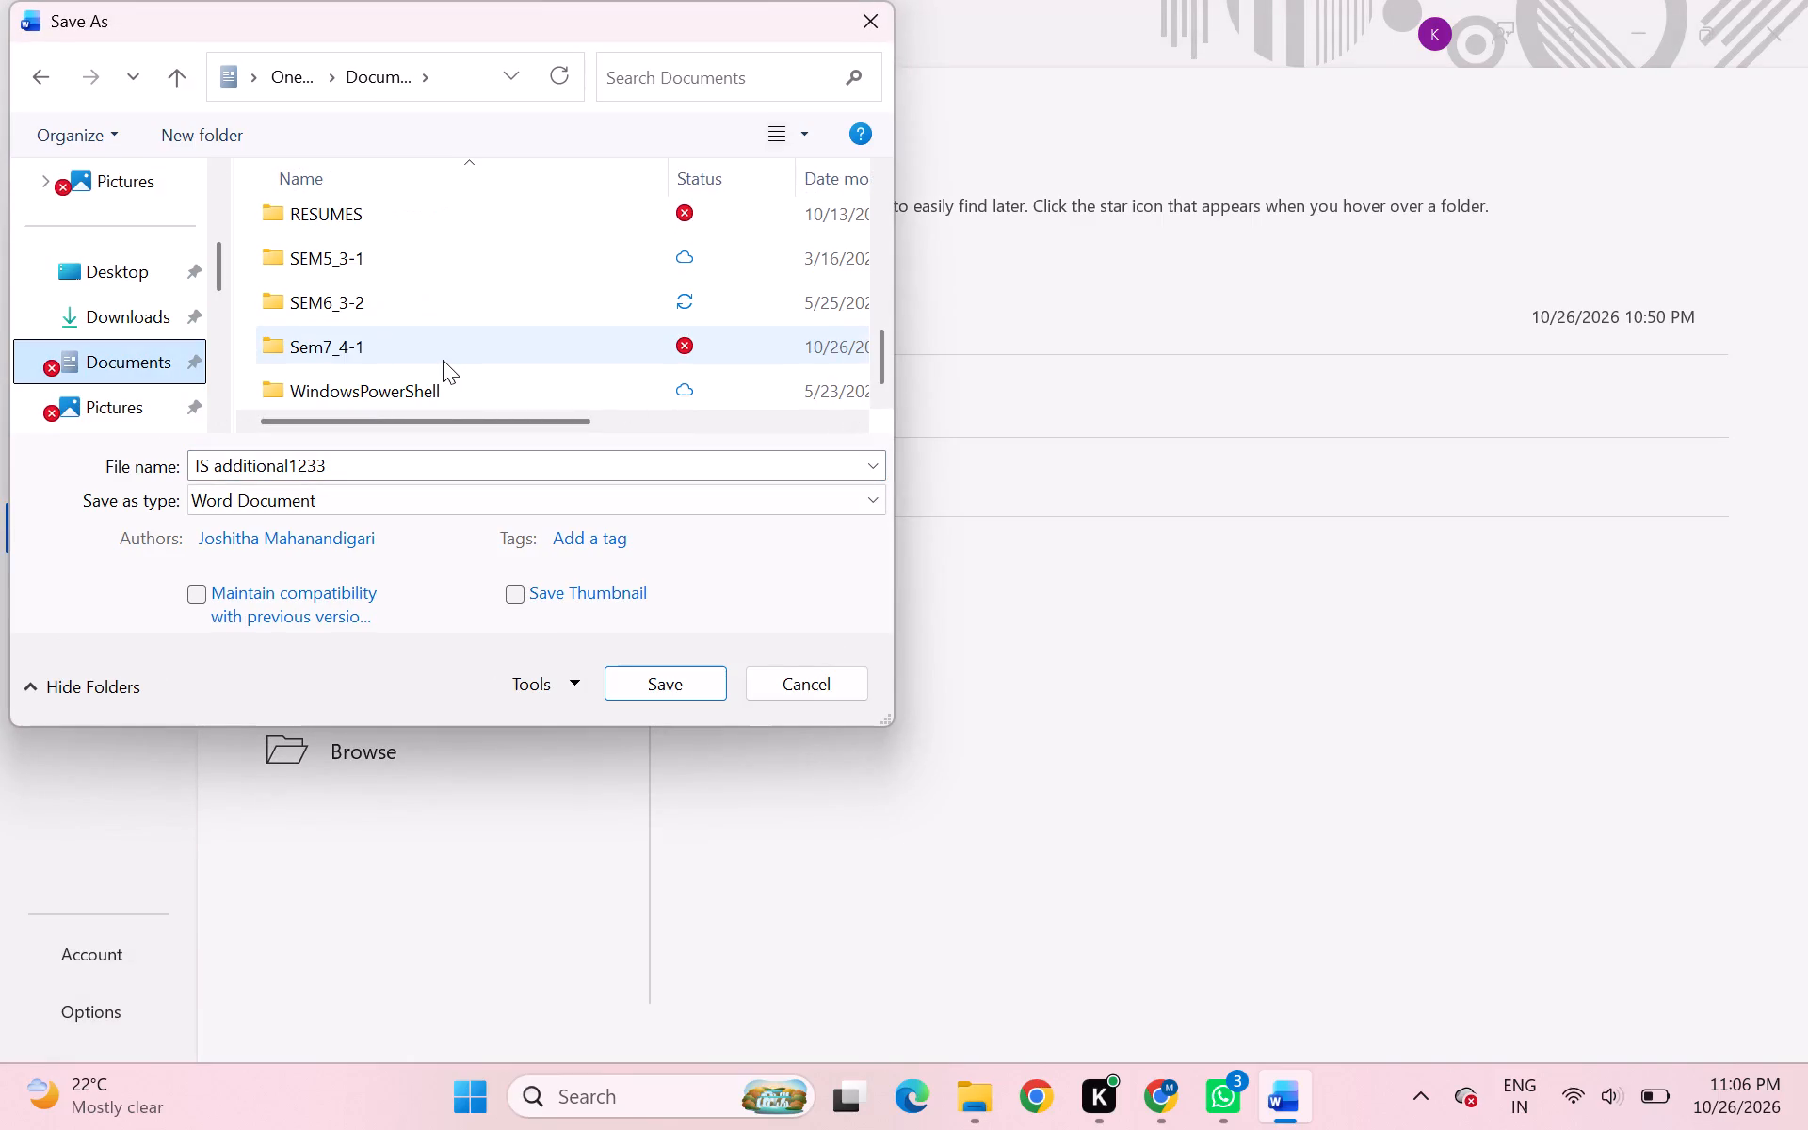
scroll(443, 360, down, 1)
double_click(368, 335)
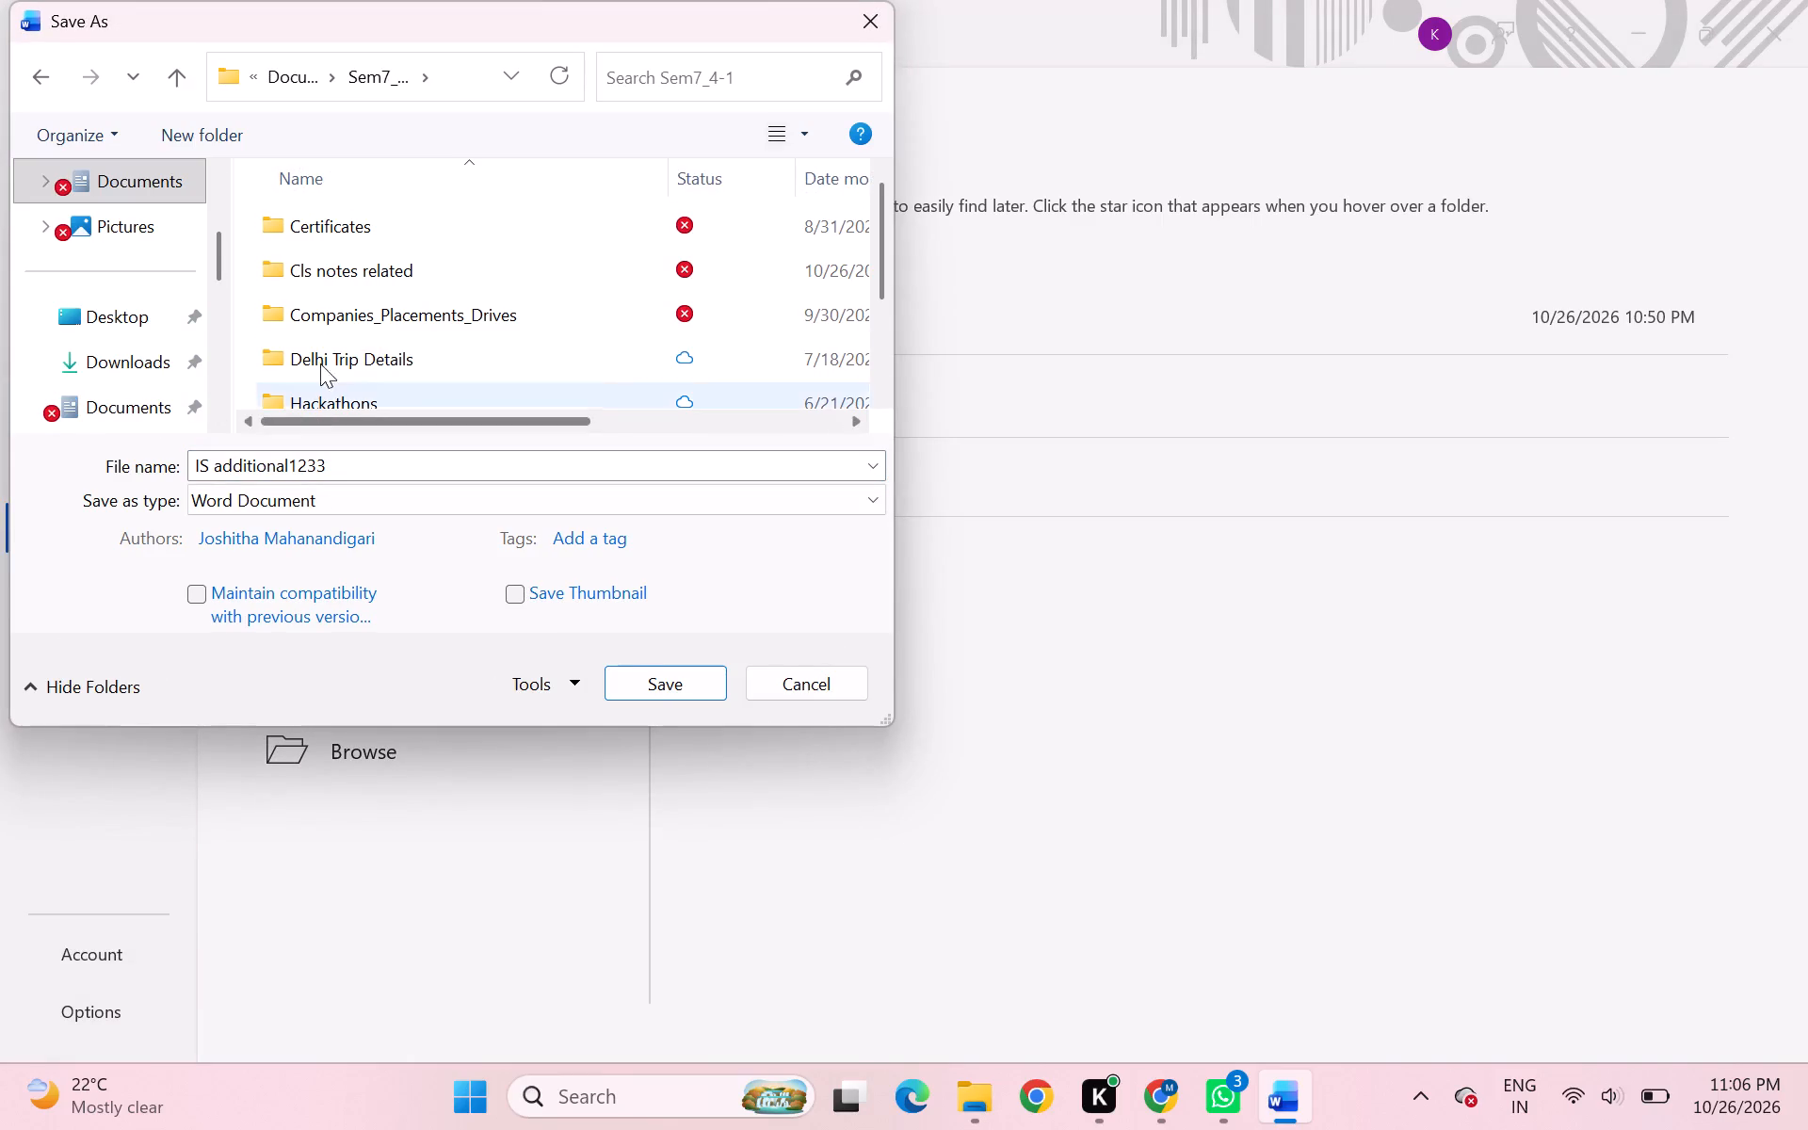
double_click(369, 262)
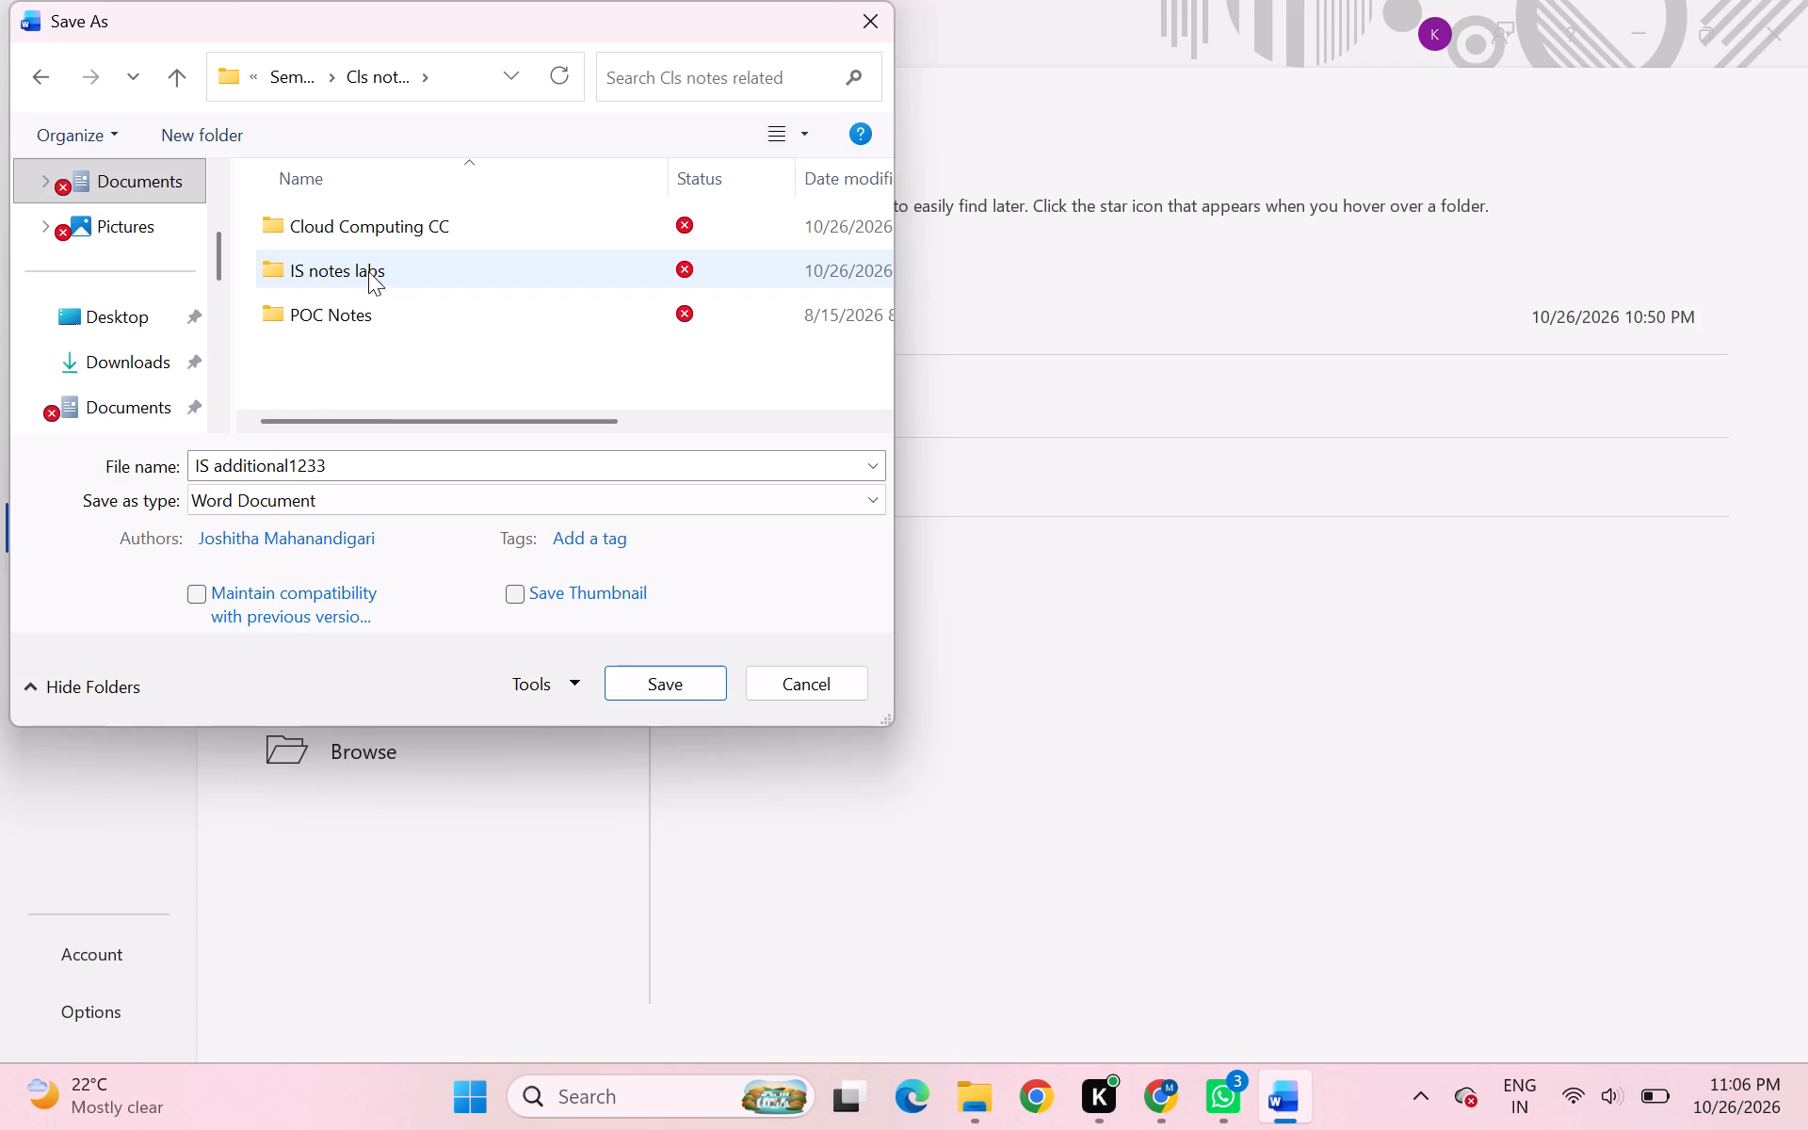
double_click(357, 262)
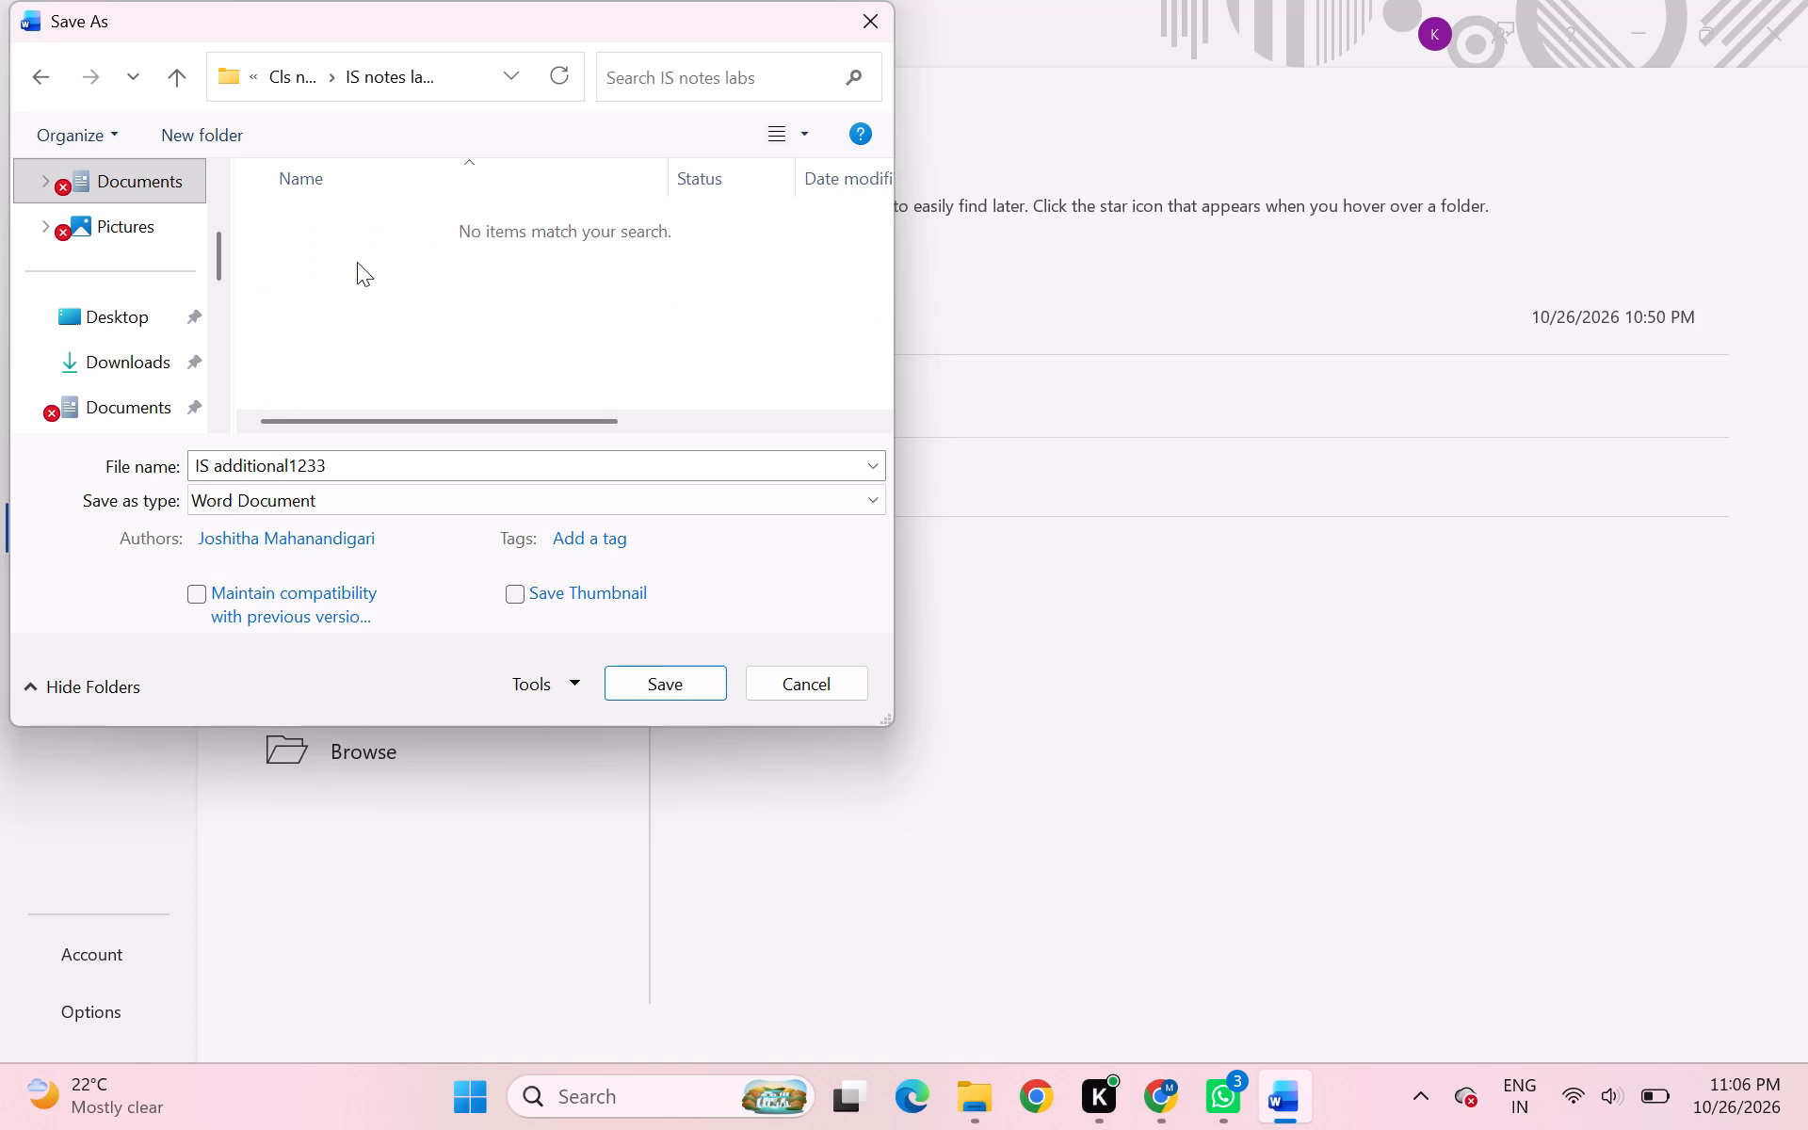
Change the copy's file name to IS_additional_4prgms.
click(371, 464)
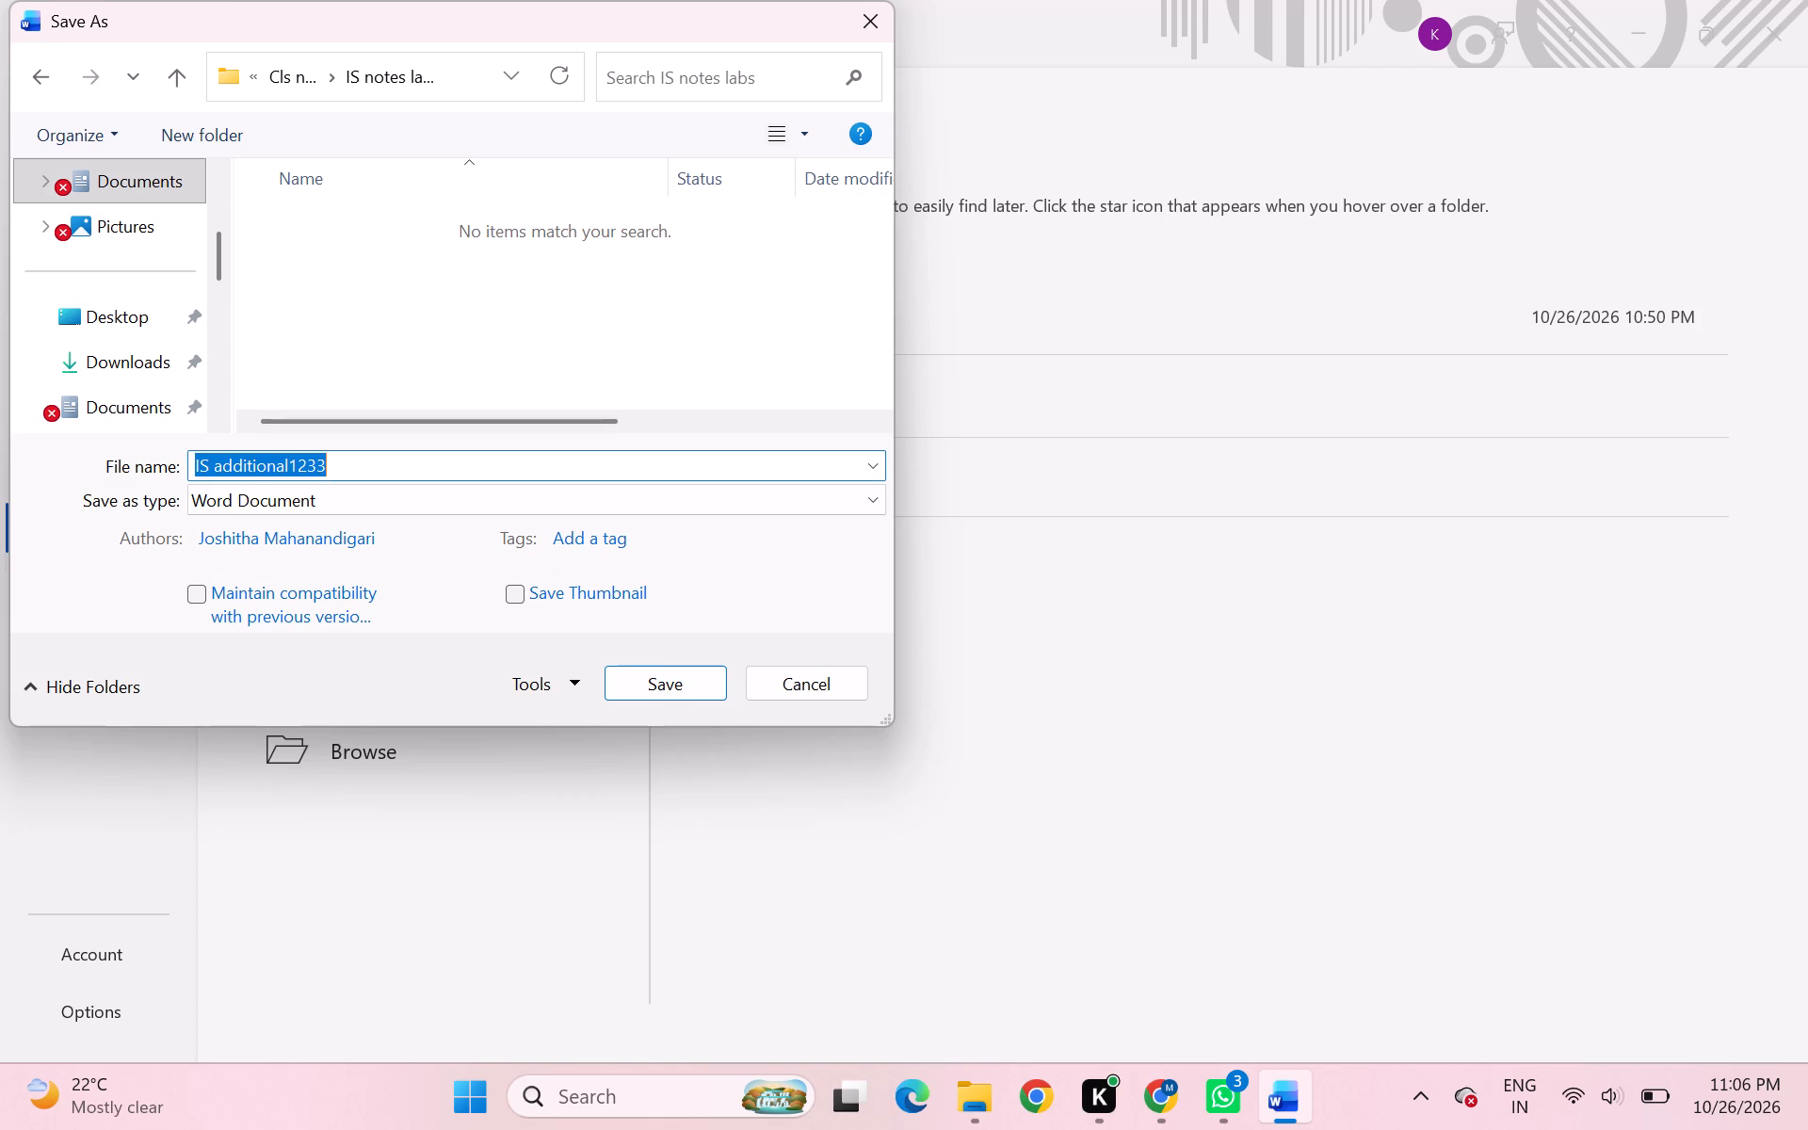
click(371, 464)
key(BackSpace)
key(BackSpace)
key(BackSpace)
key(BackSpace)
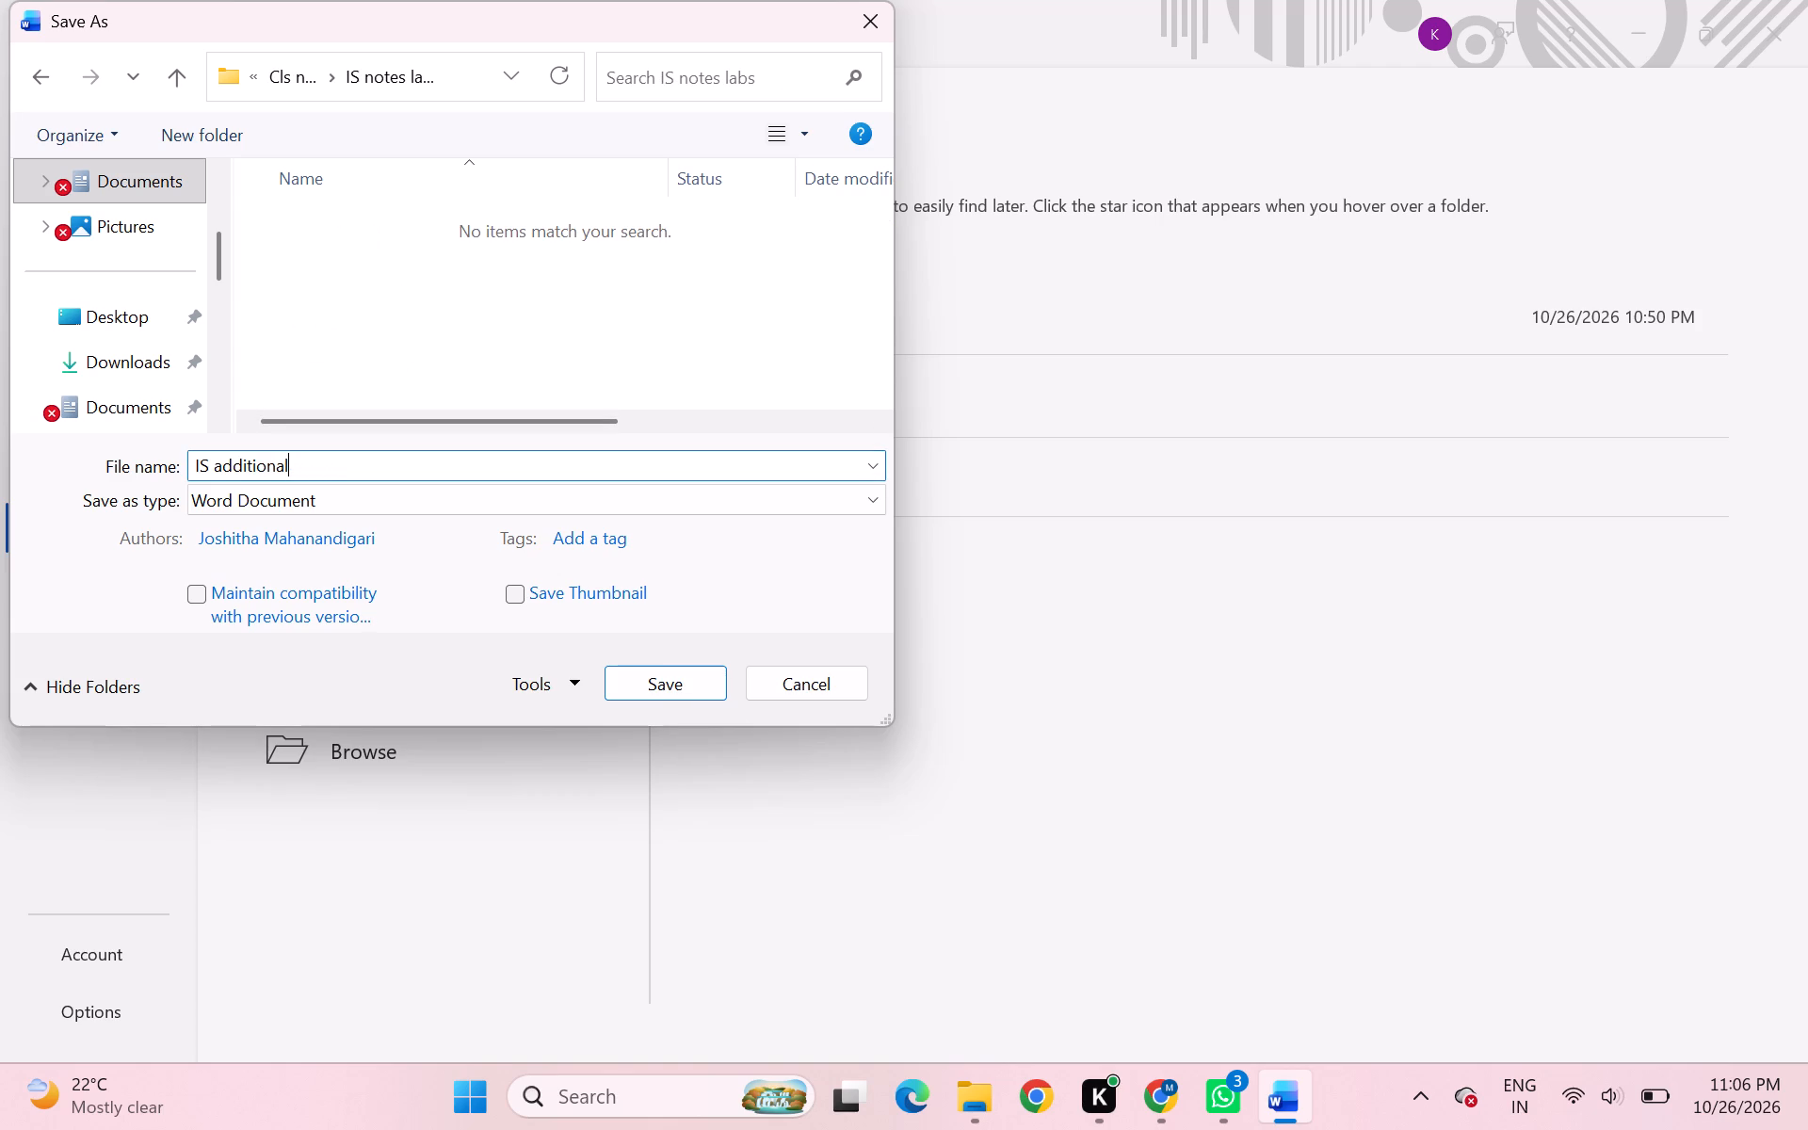
key(Left)
key(Left)
key(Left)
key(Left)
key(Left)
key(Left)
key(Left)
key(Left)
key(Left)
key(Left)
key(BackSpace)
key(shift+underscore)
key(Right)
key(Right)
key(Right)
key(Right)
key(Right)
key(Right)
key(Right)
key(Right)
key(Right)
key(Right)
text(_4)
key(space)
text(PRGMS)
key(BackSpace)
key(BackSpace)
key(BackSpace)
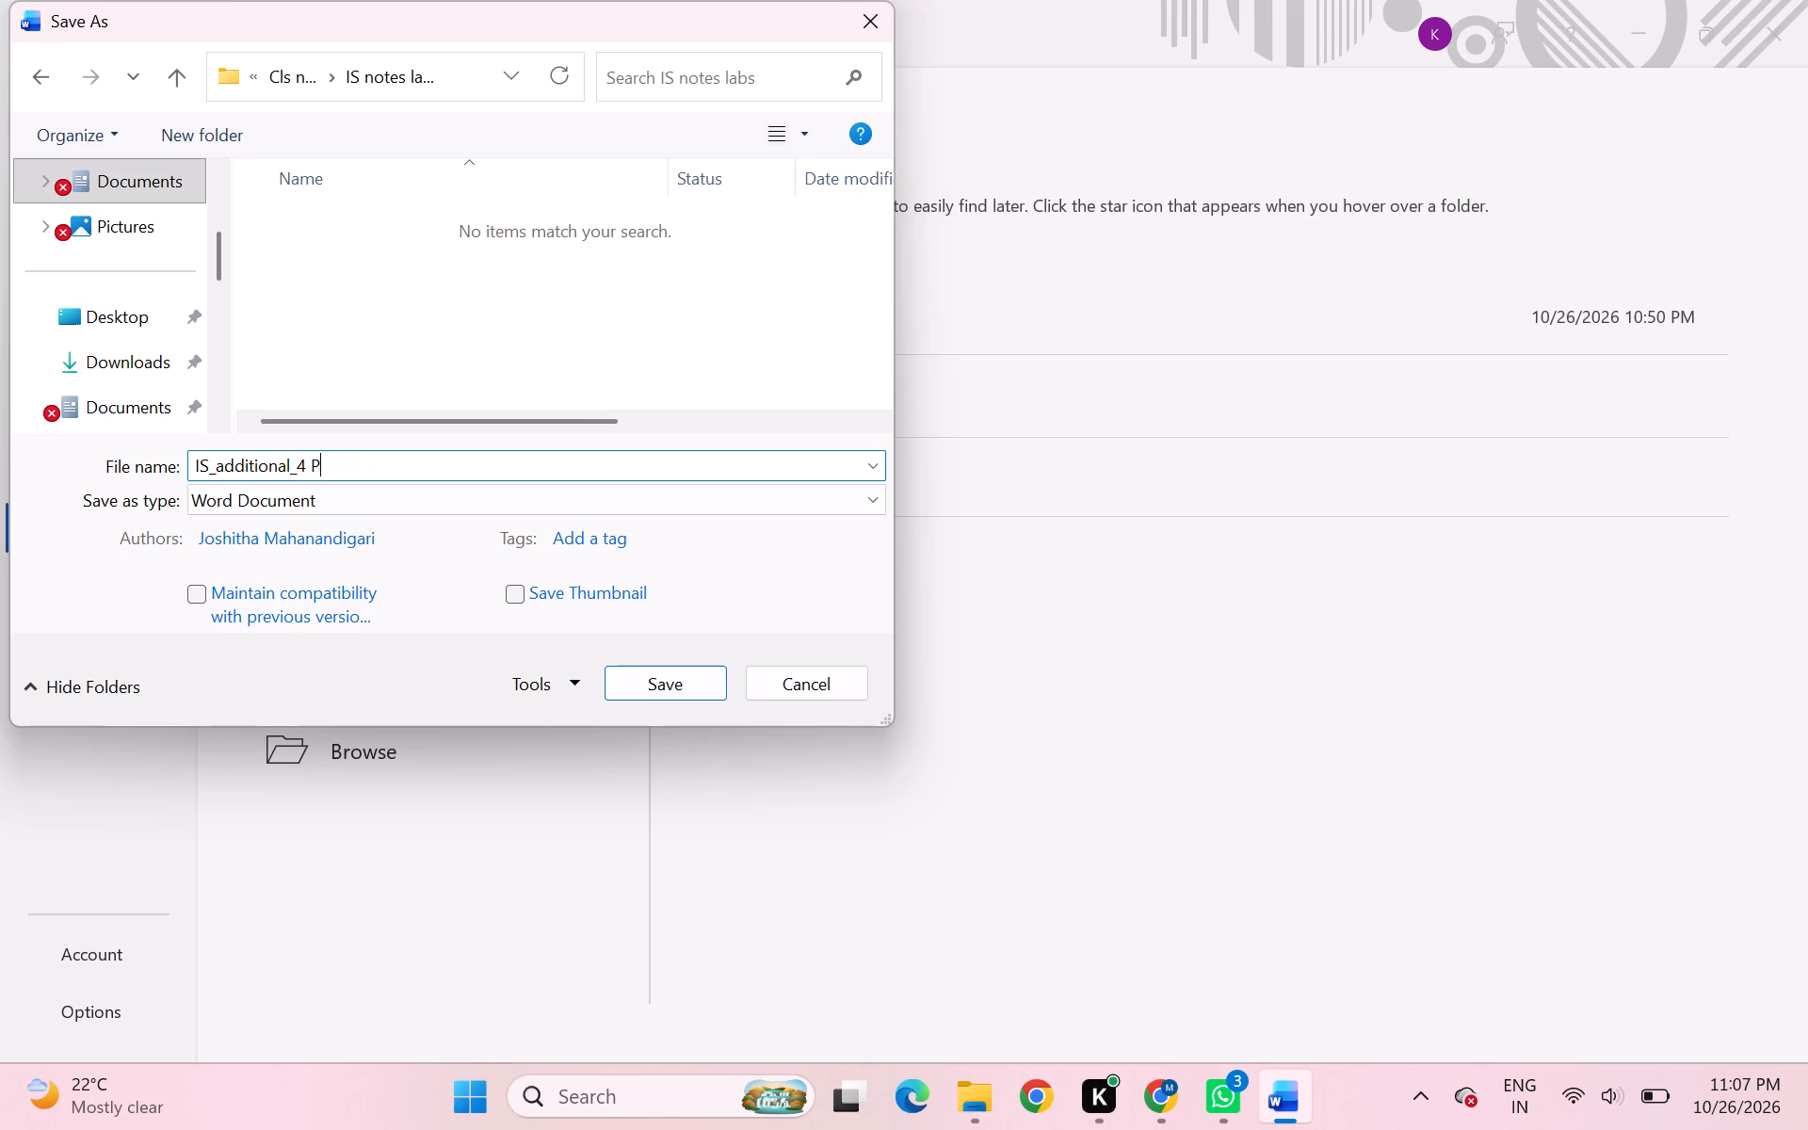
key(BackSpace)
key(BackSpace)
text(prgms)
key(shift+super+F23)
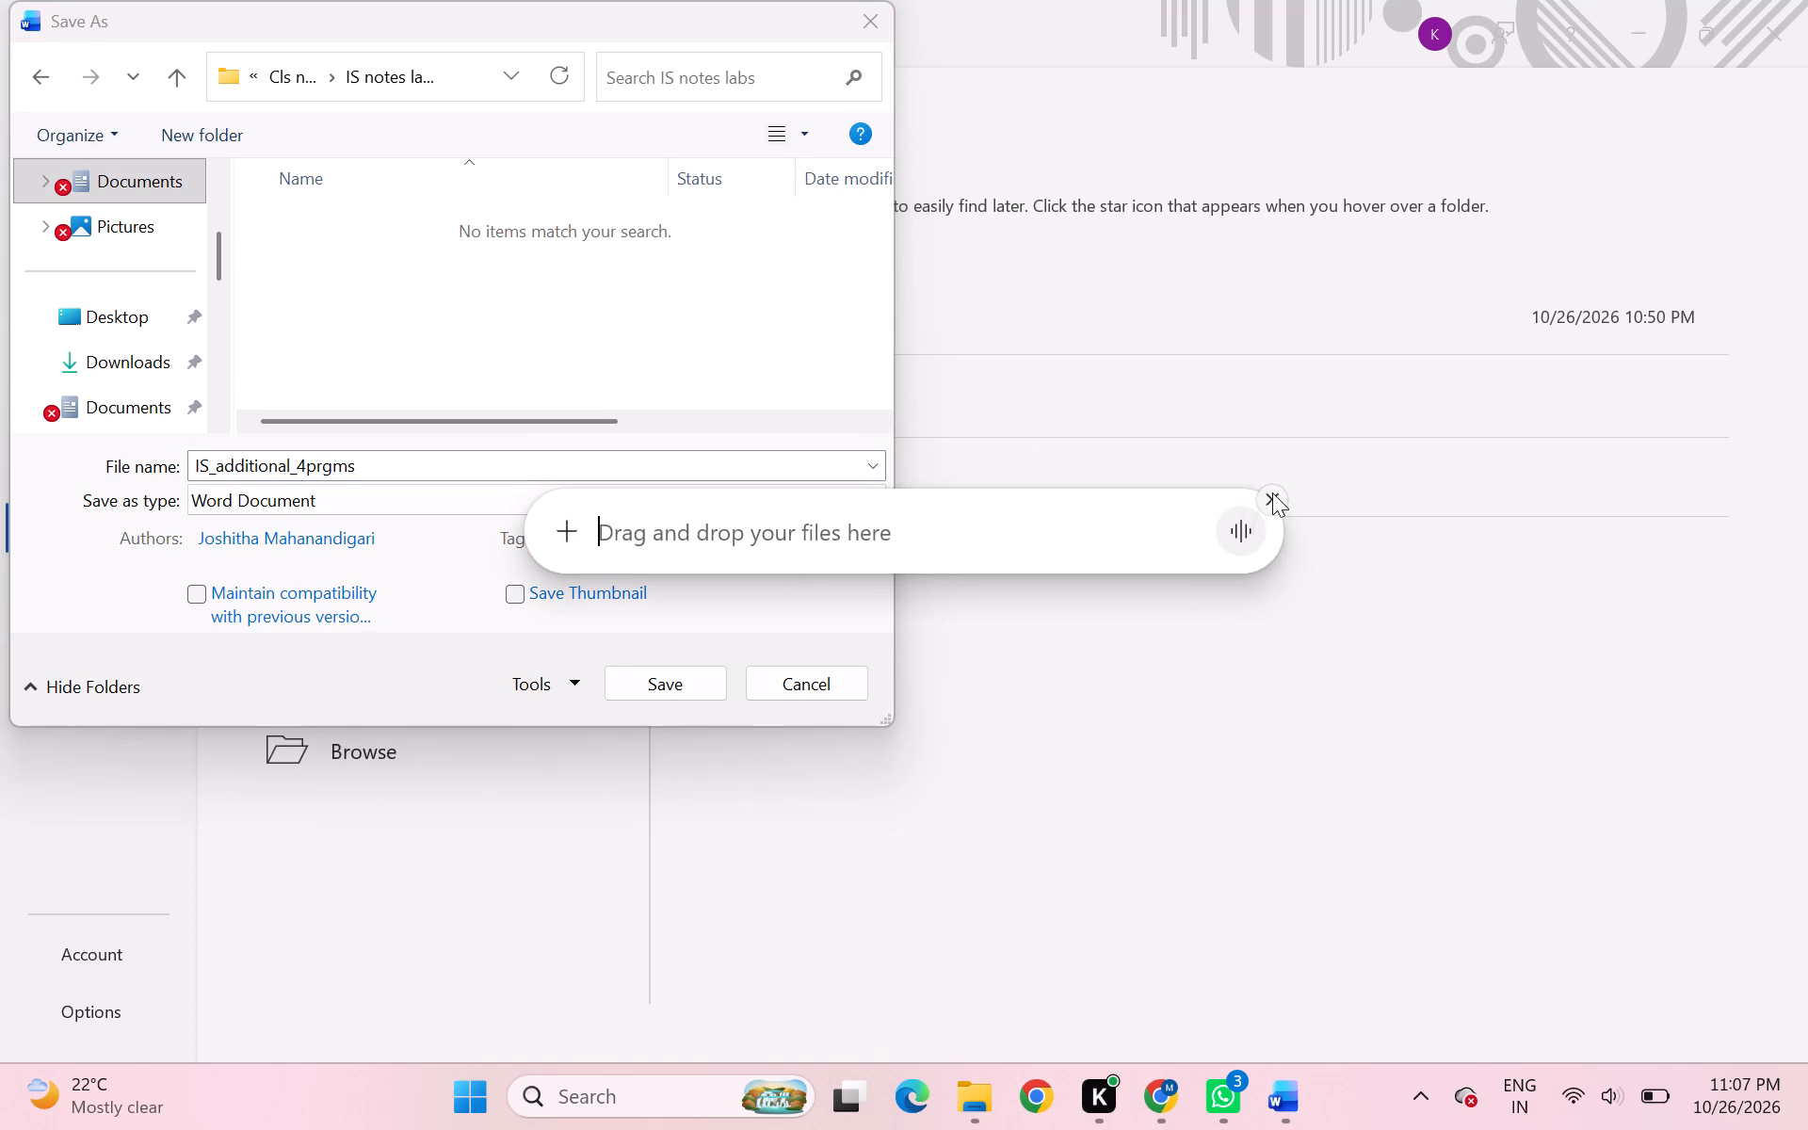
click(1272, 492)
click(402, 448)
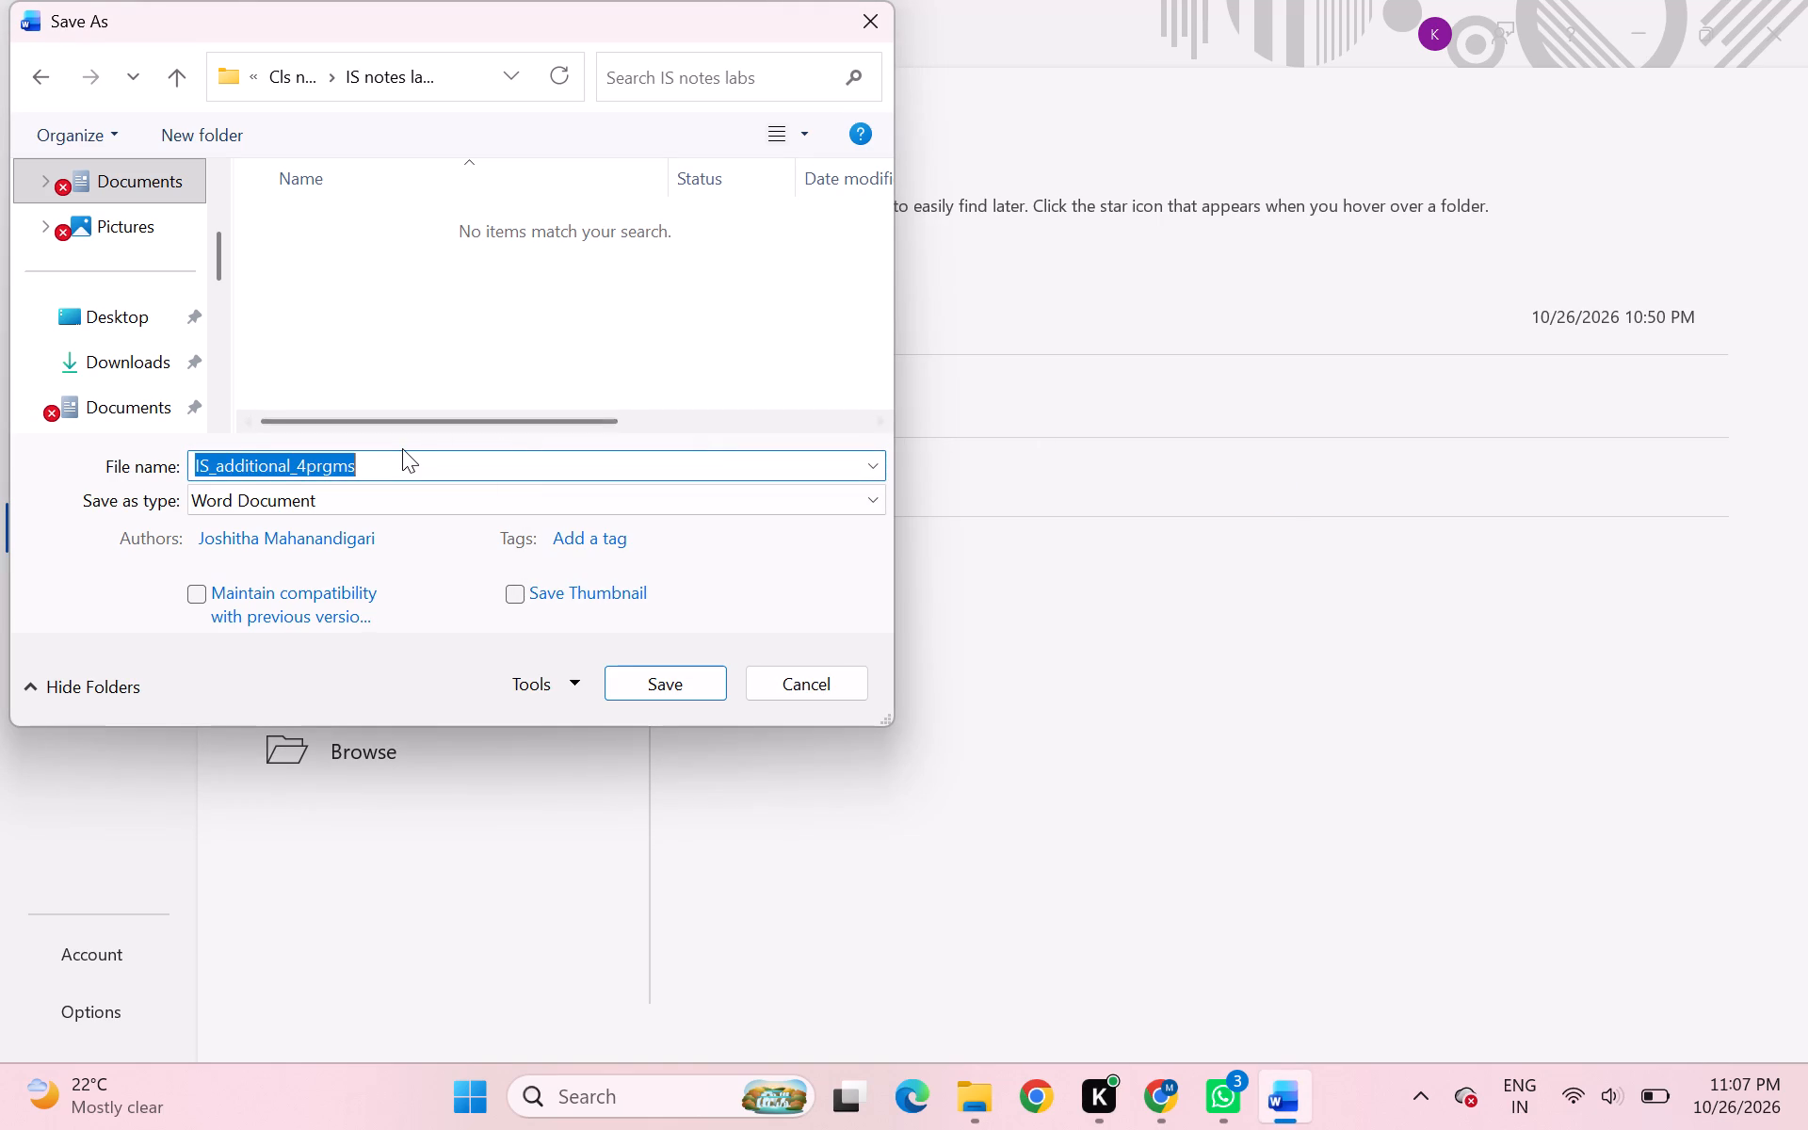
Set the file format to PDF, prefix the file name with 12c1_, and save the copy.
click(283, 497)
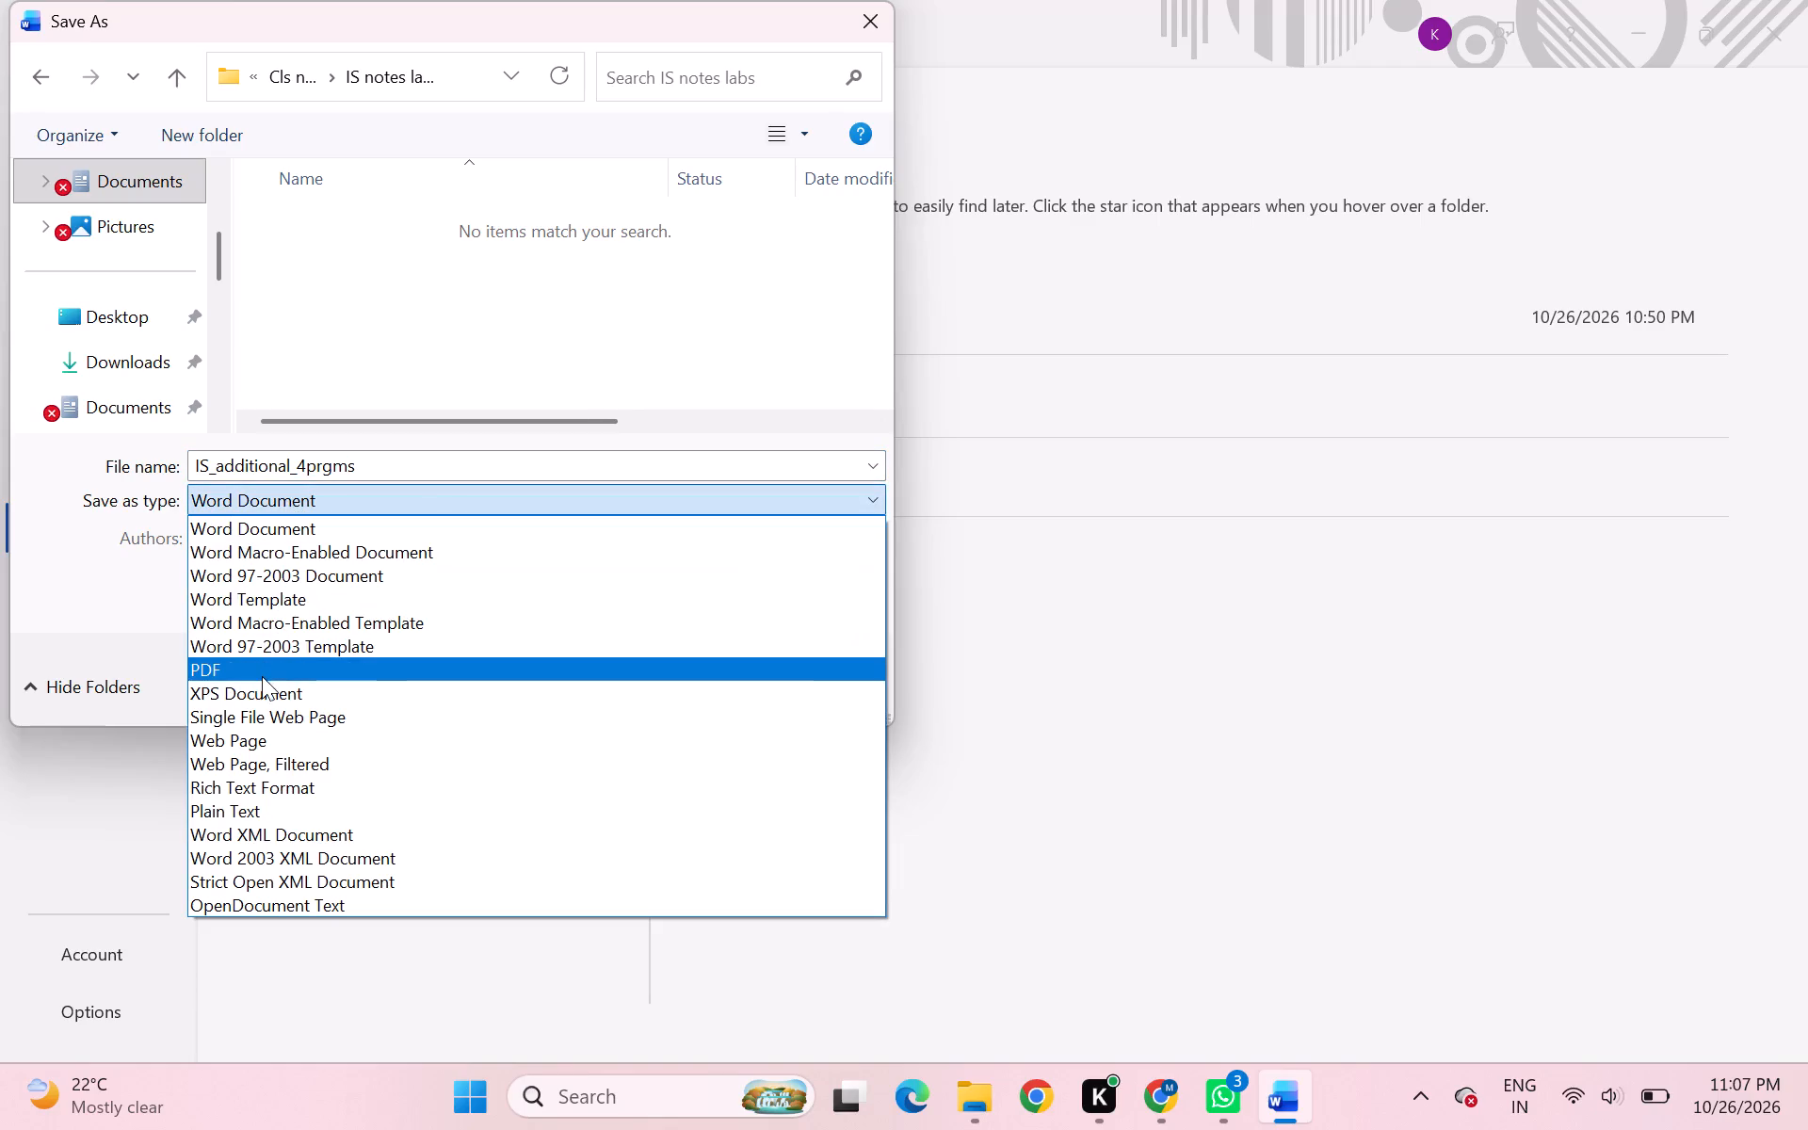
click(262, 676)
click(192, 464)
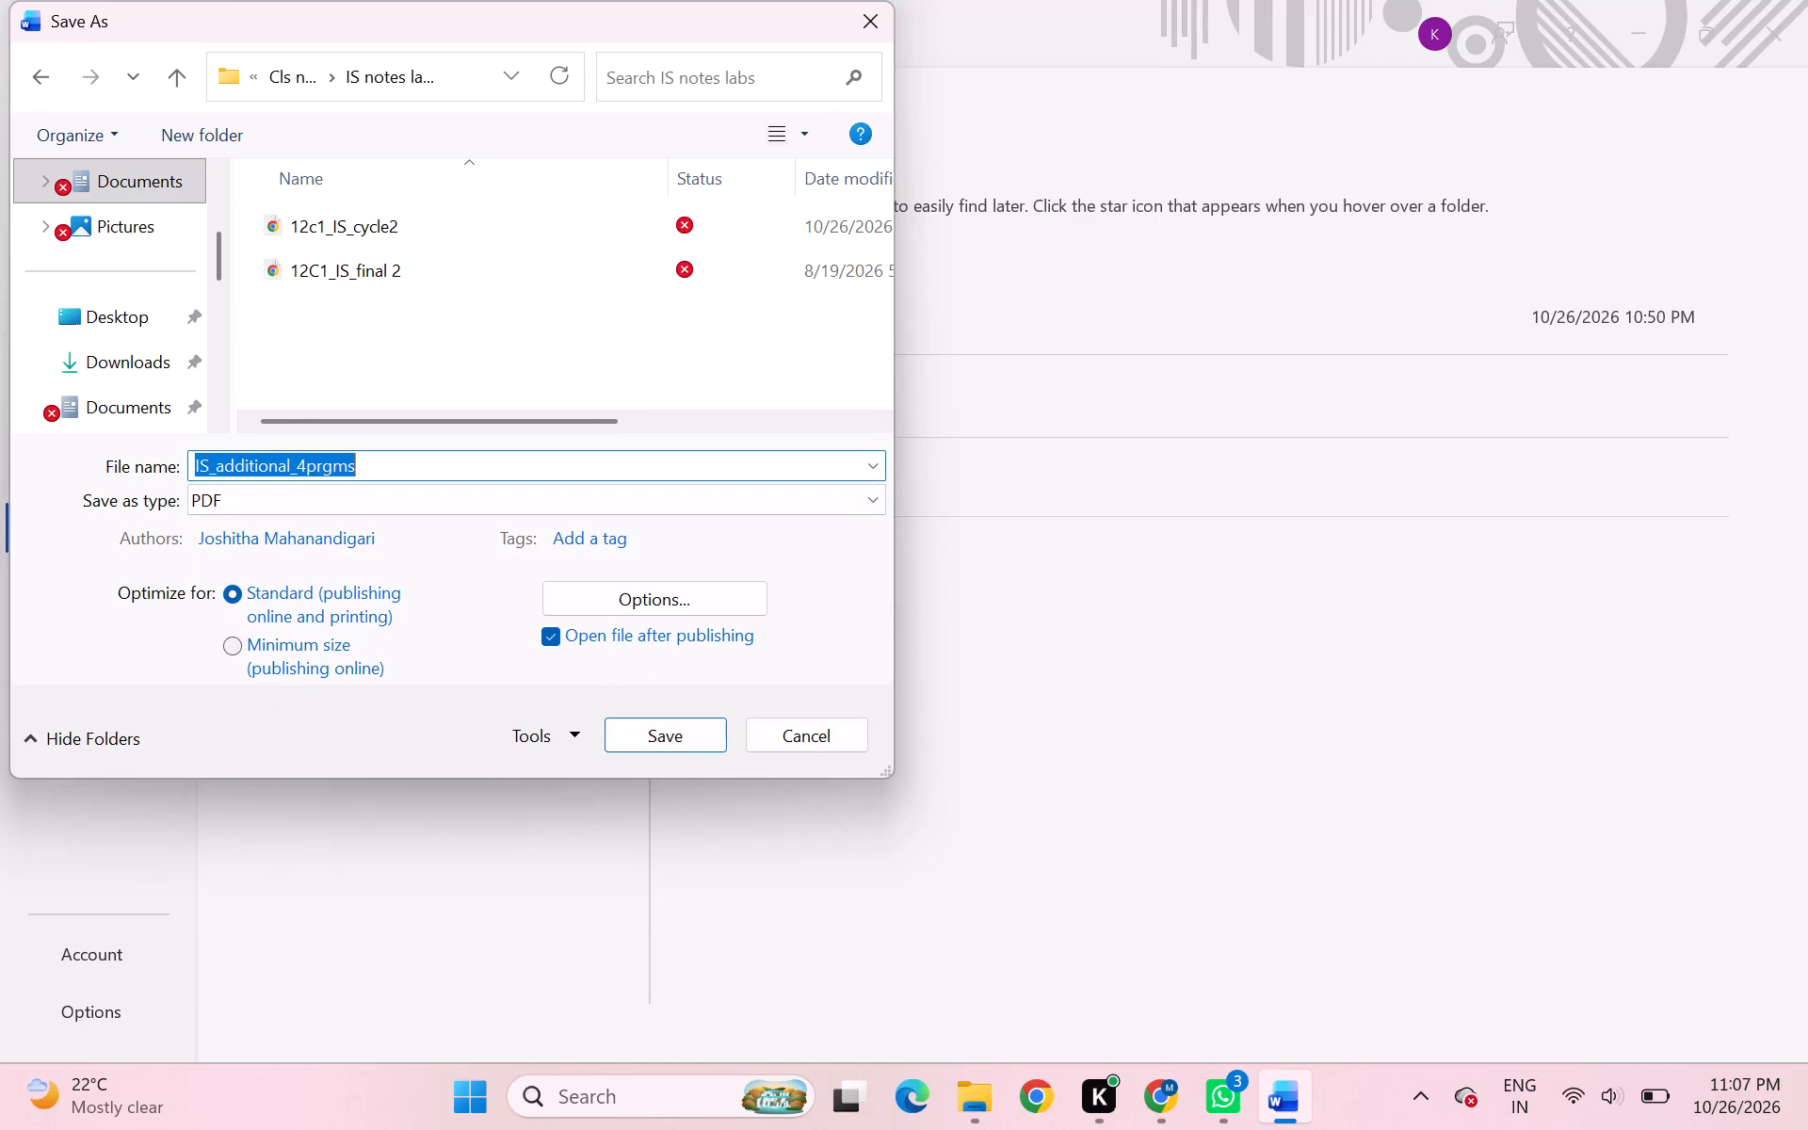
click(192, 464)
text(12c1_)
click(649, 726)
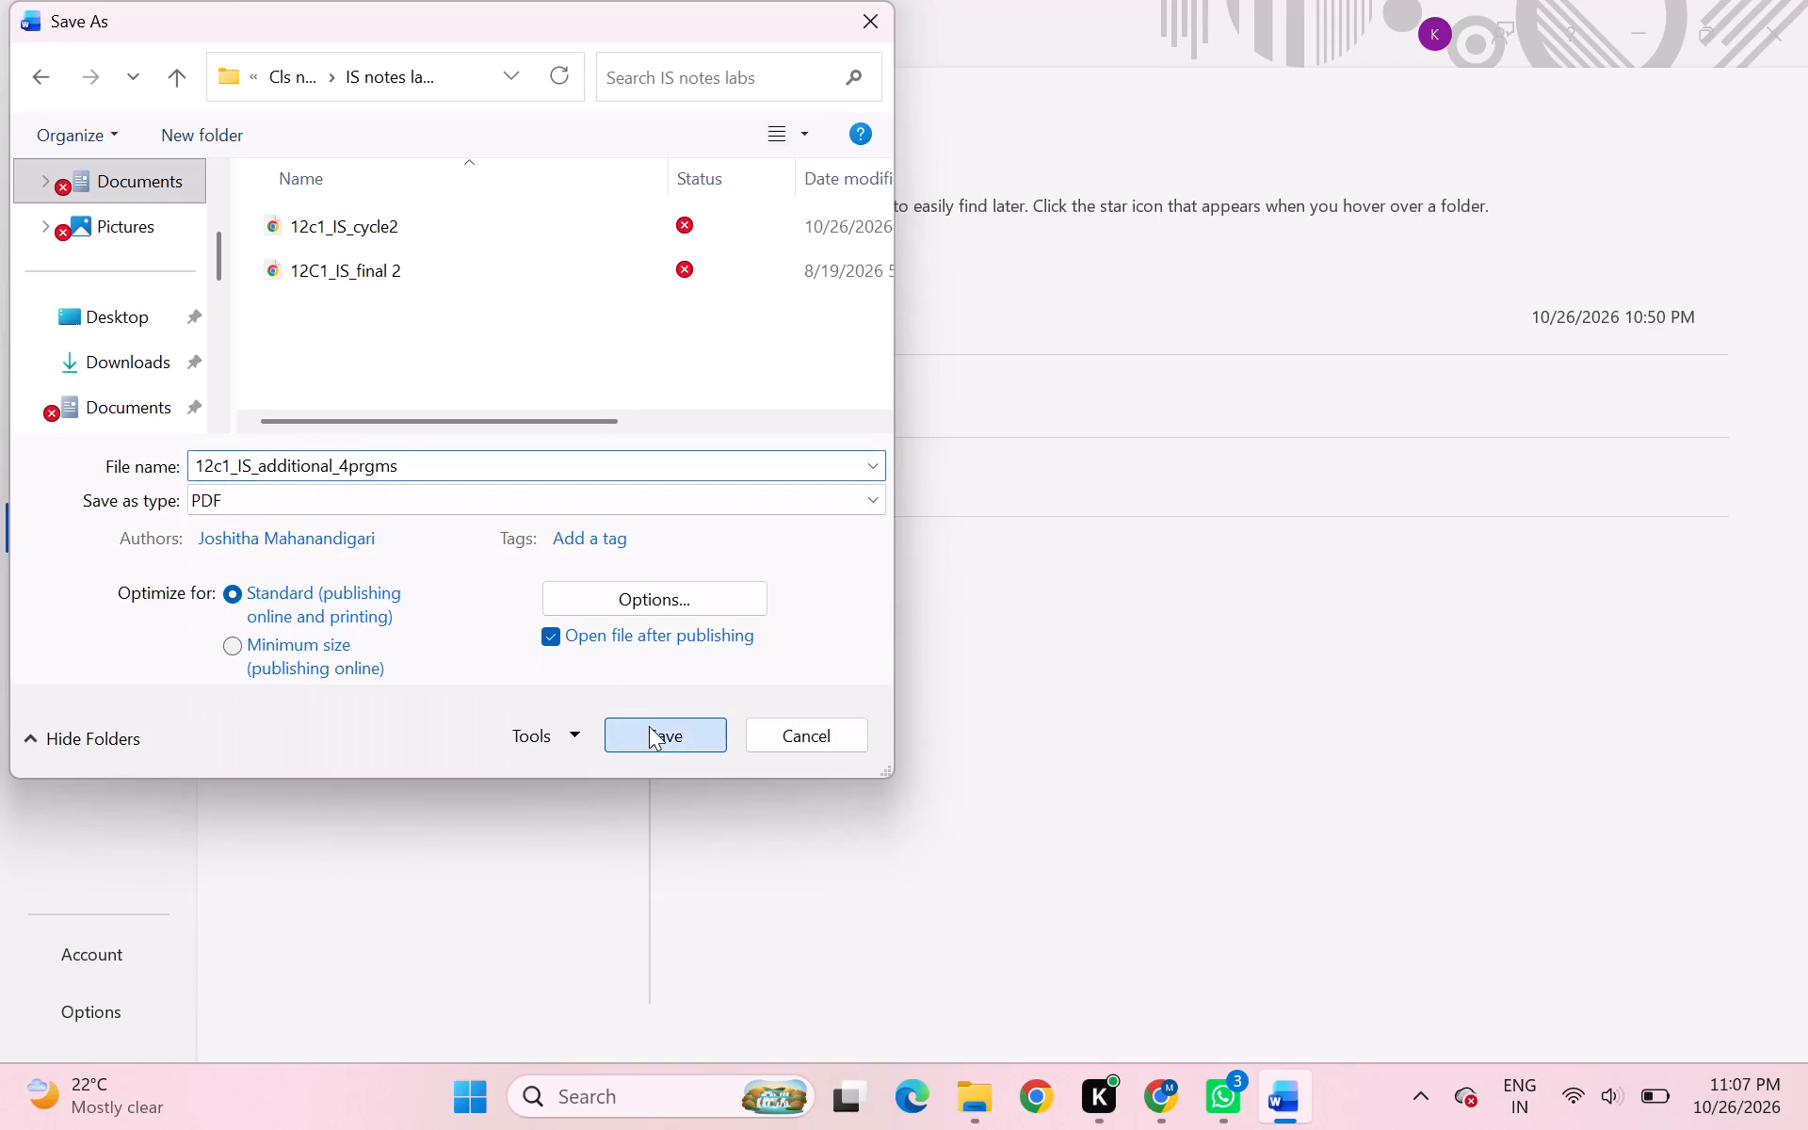